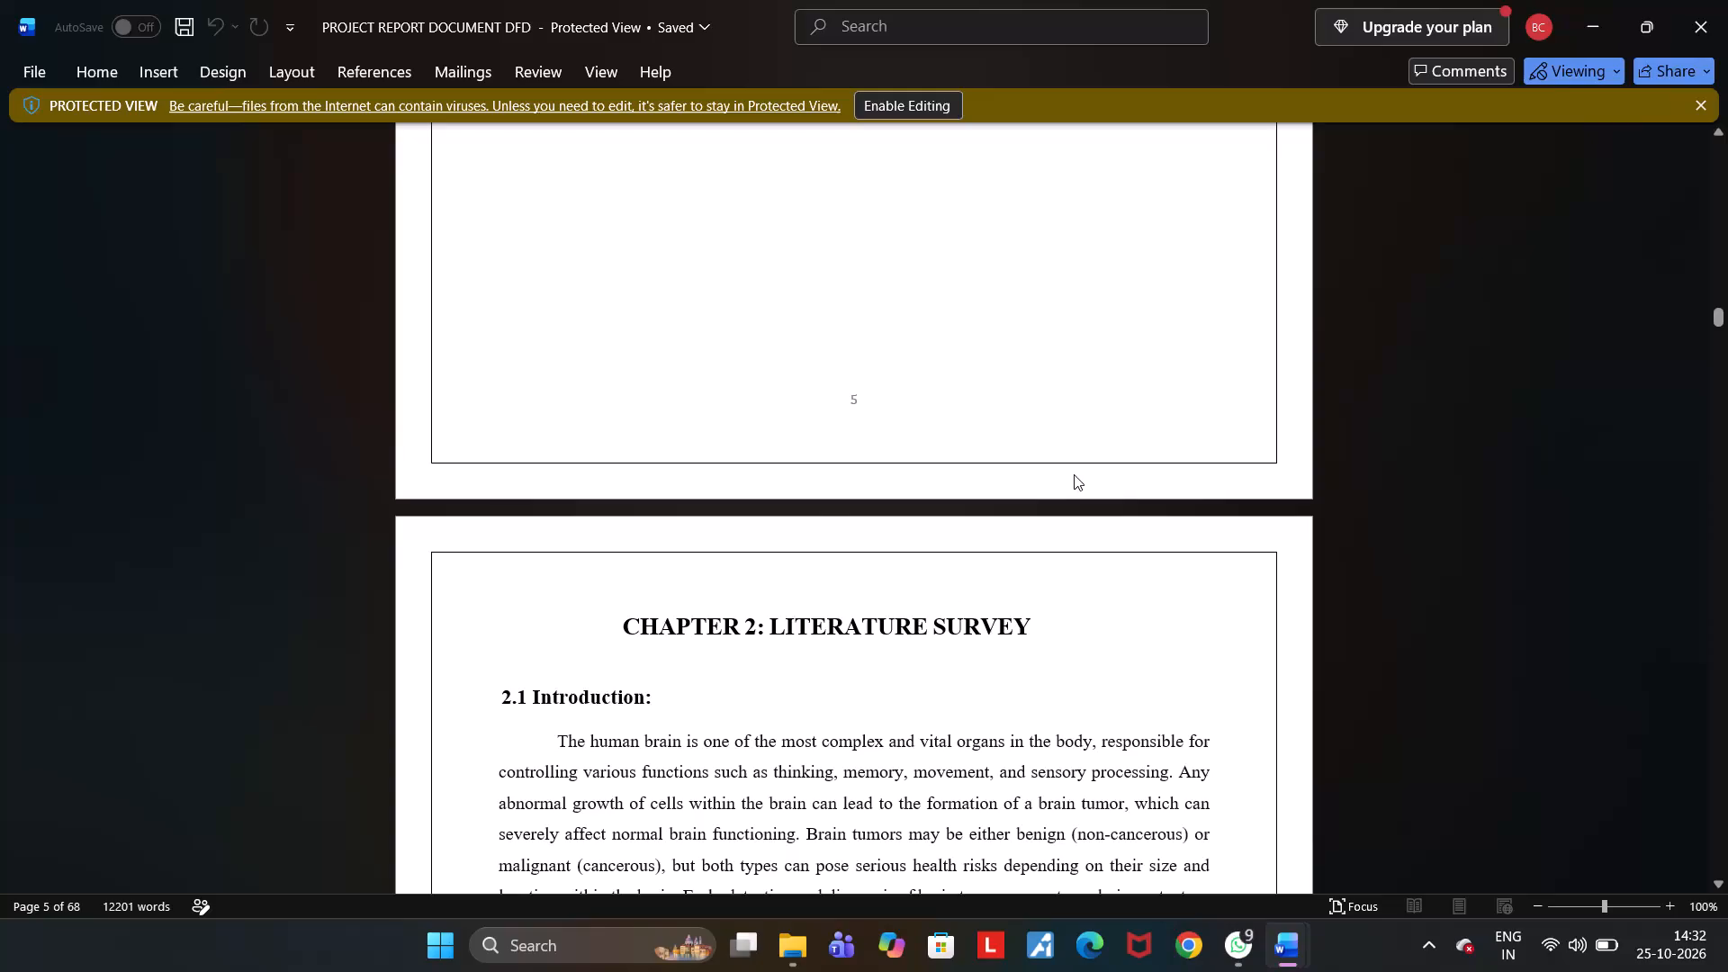
Review the project report's Chapter 1 introduction and objectives and the opening of Chapter 2: Literature Survey.
scroll(1074, 474, "down", 1)
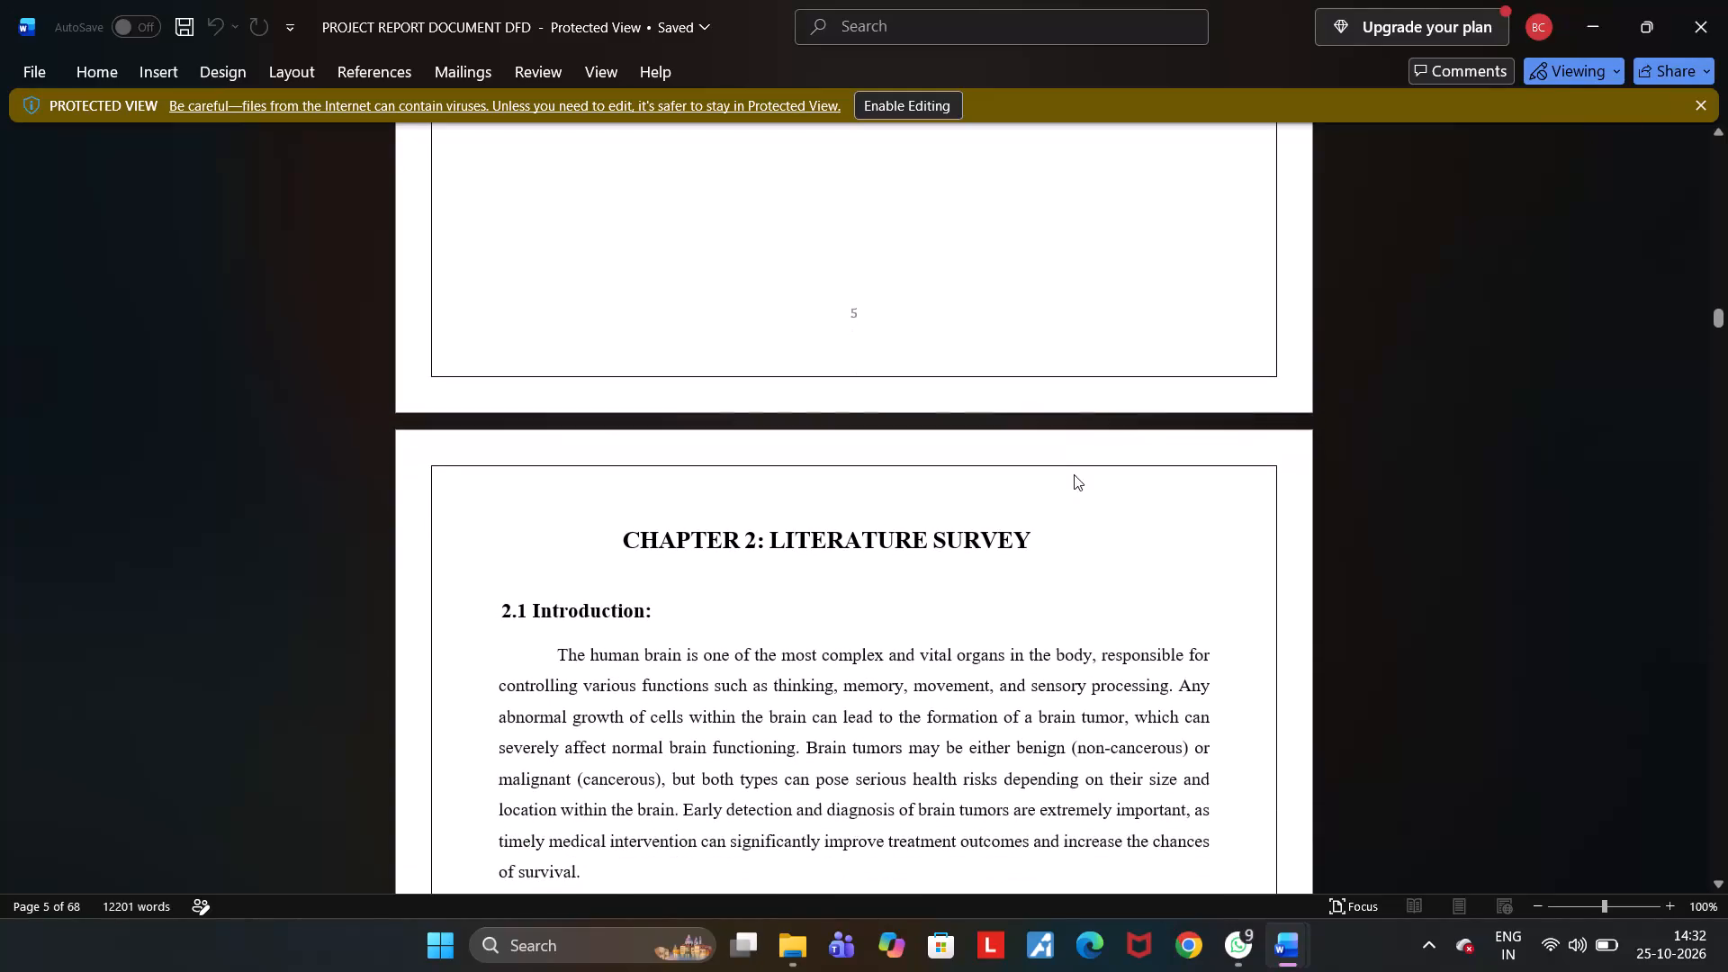
scroll(1074, 474, "down", 2)
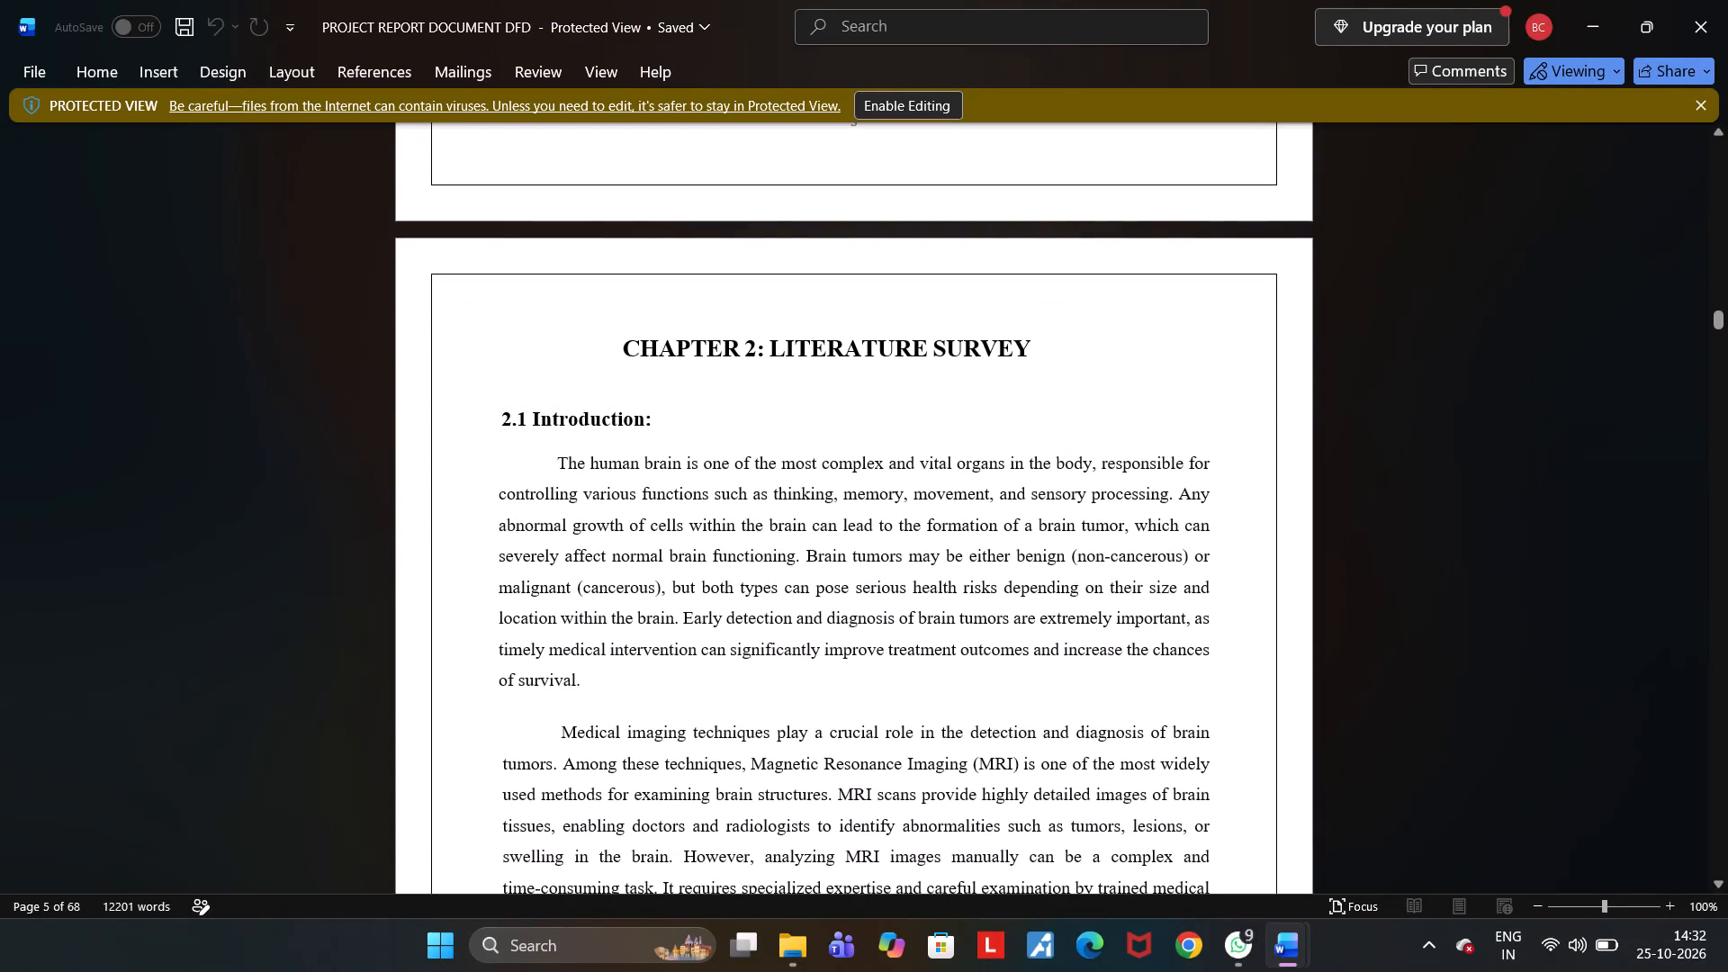
scroll(1074, 474, "down", 1)
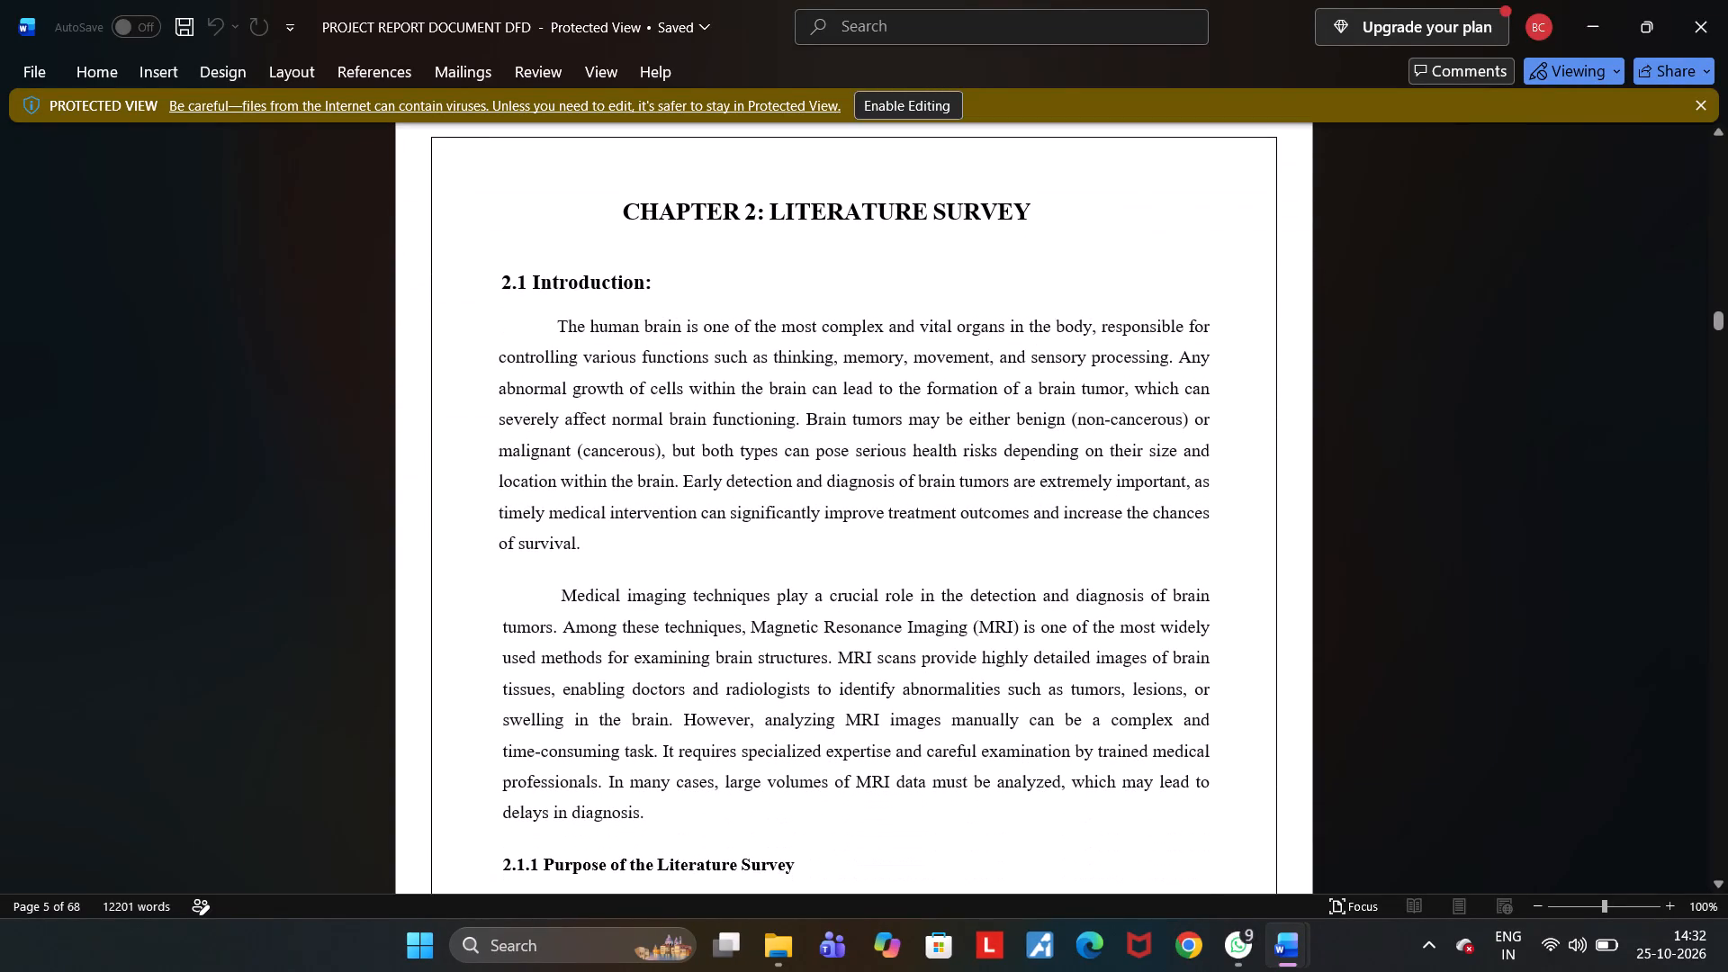
scroll(1074, 474, "up", 16)
scroll(1074, 474, "up", 6)
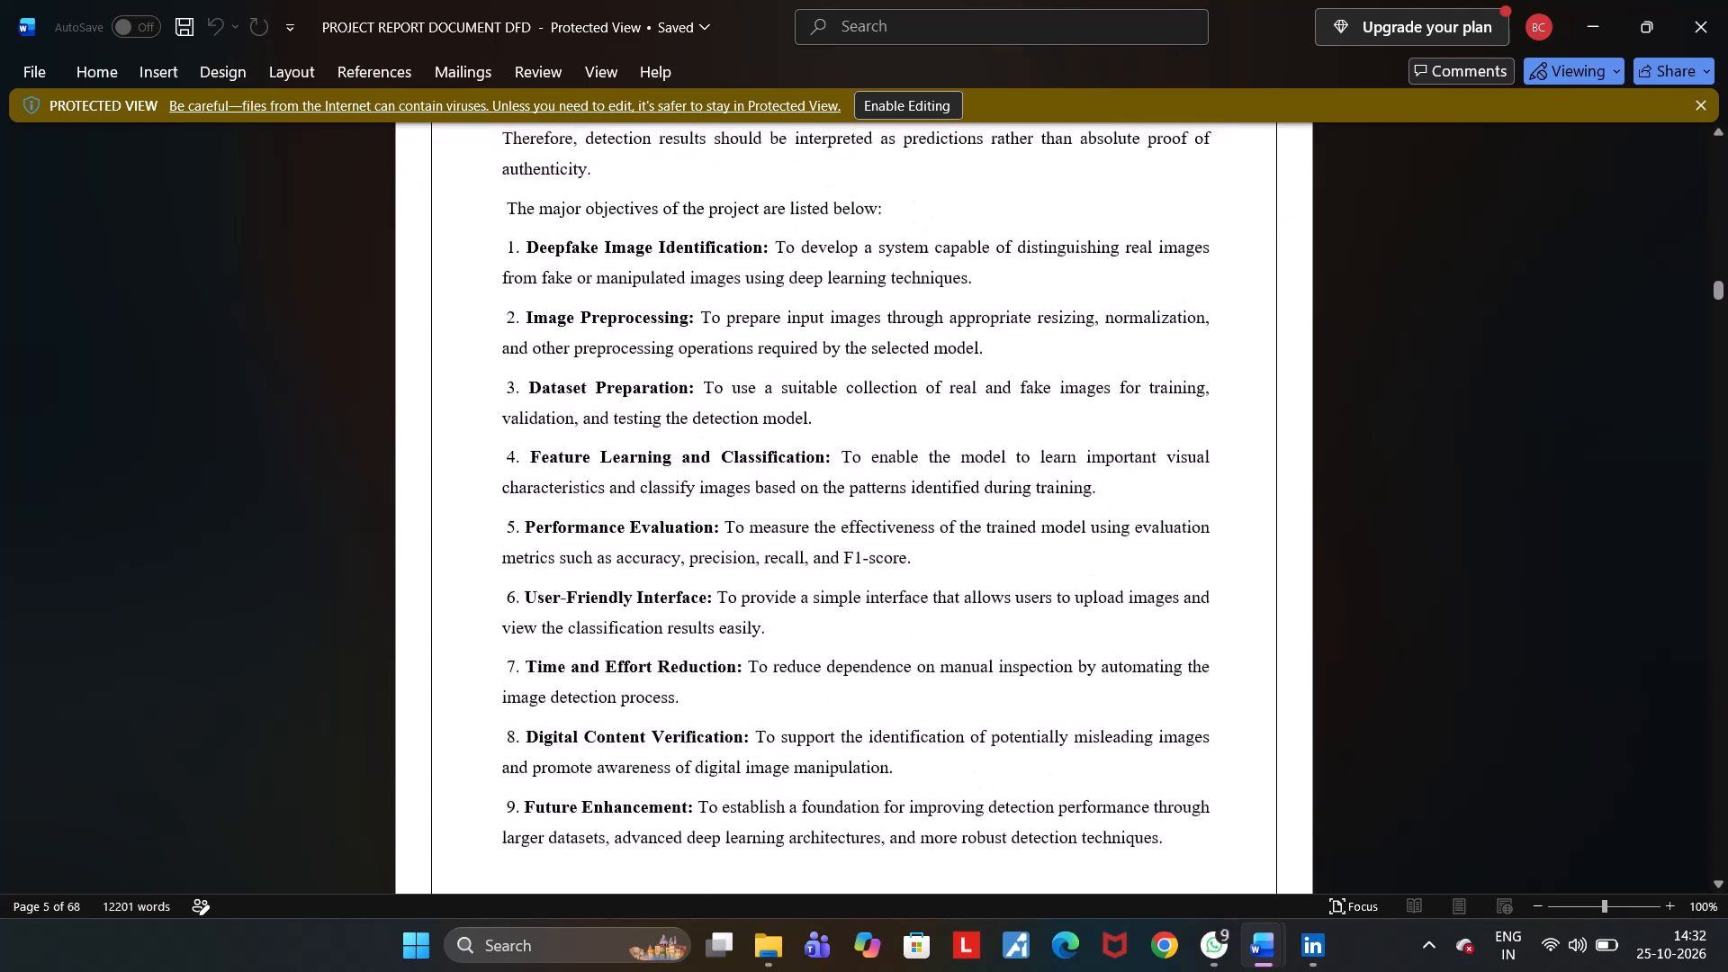
scroll(1074, 474, "up", 15)
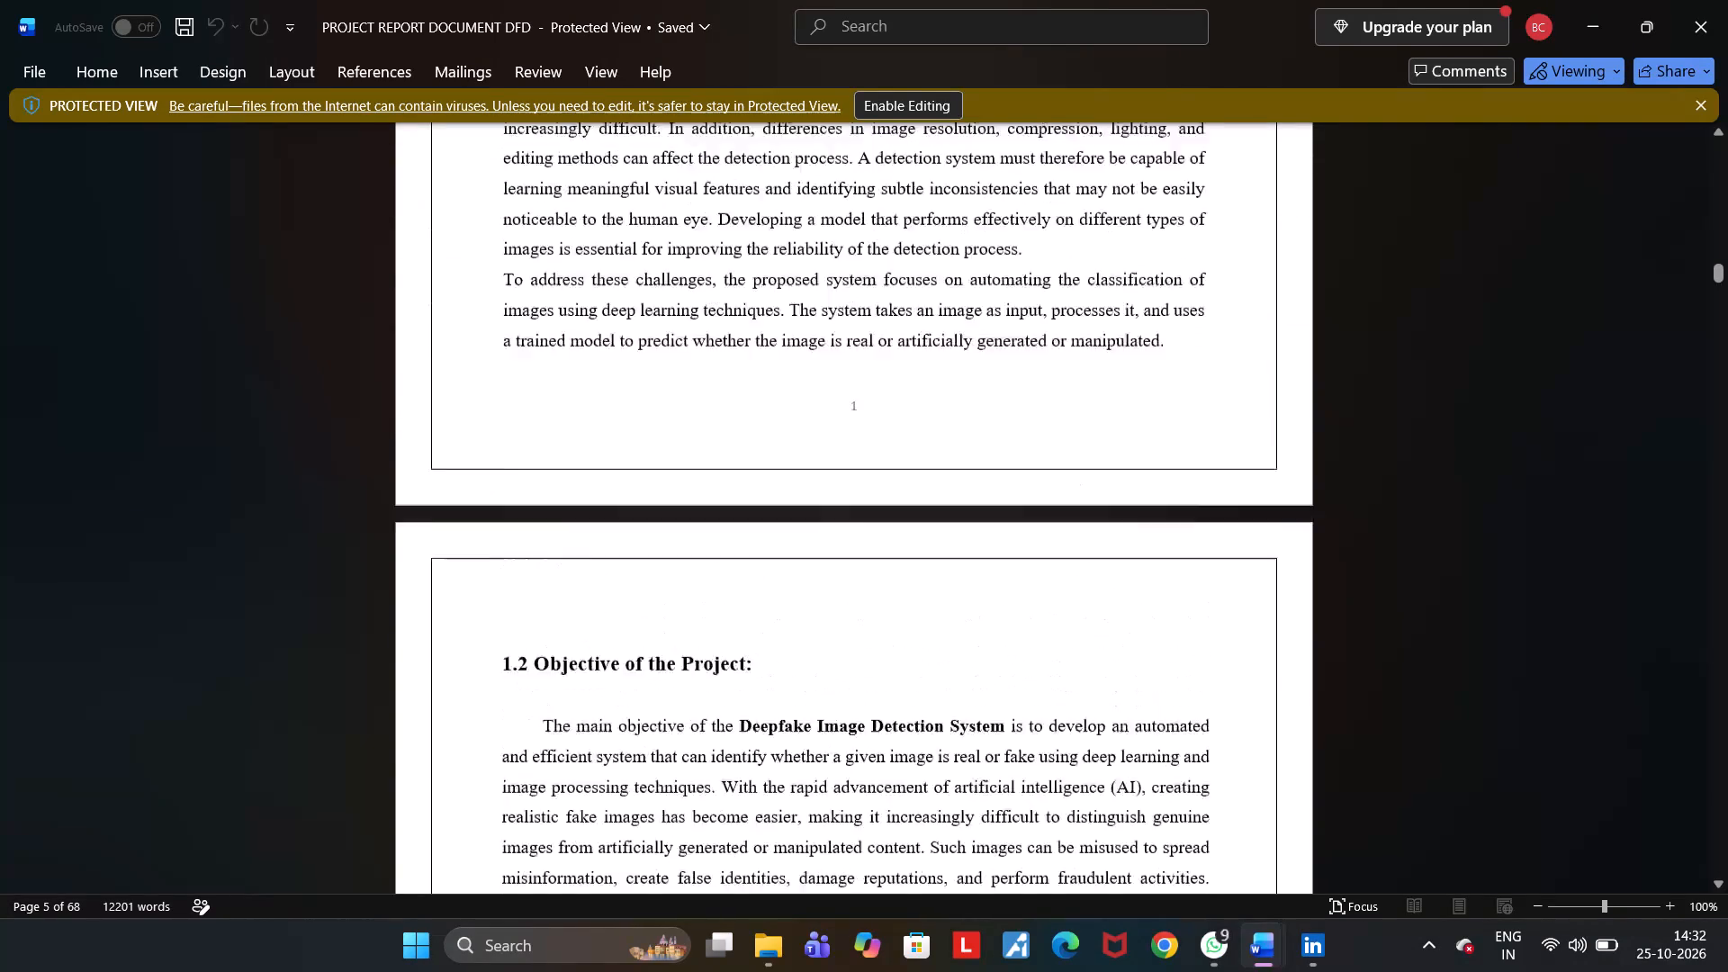
scroll(1074, 474, "up", 2)
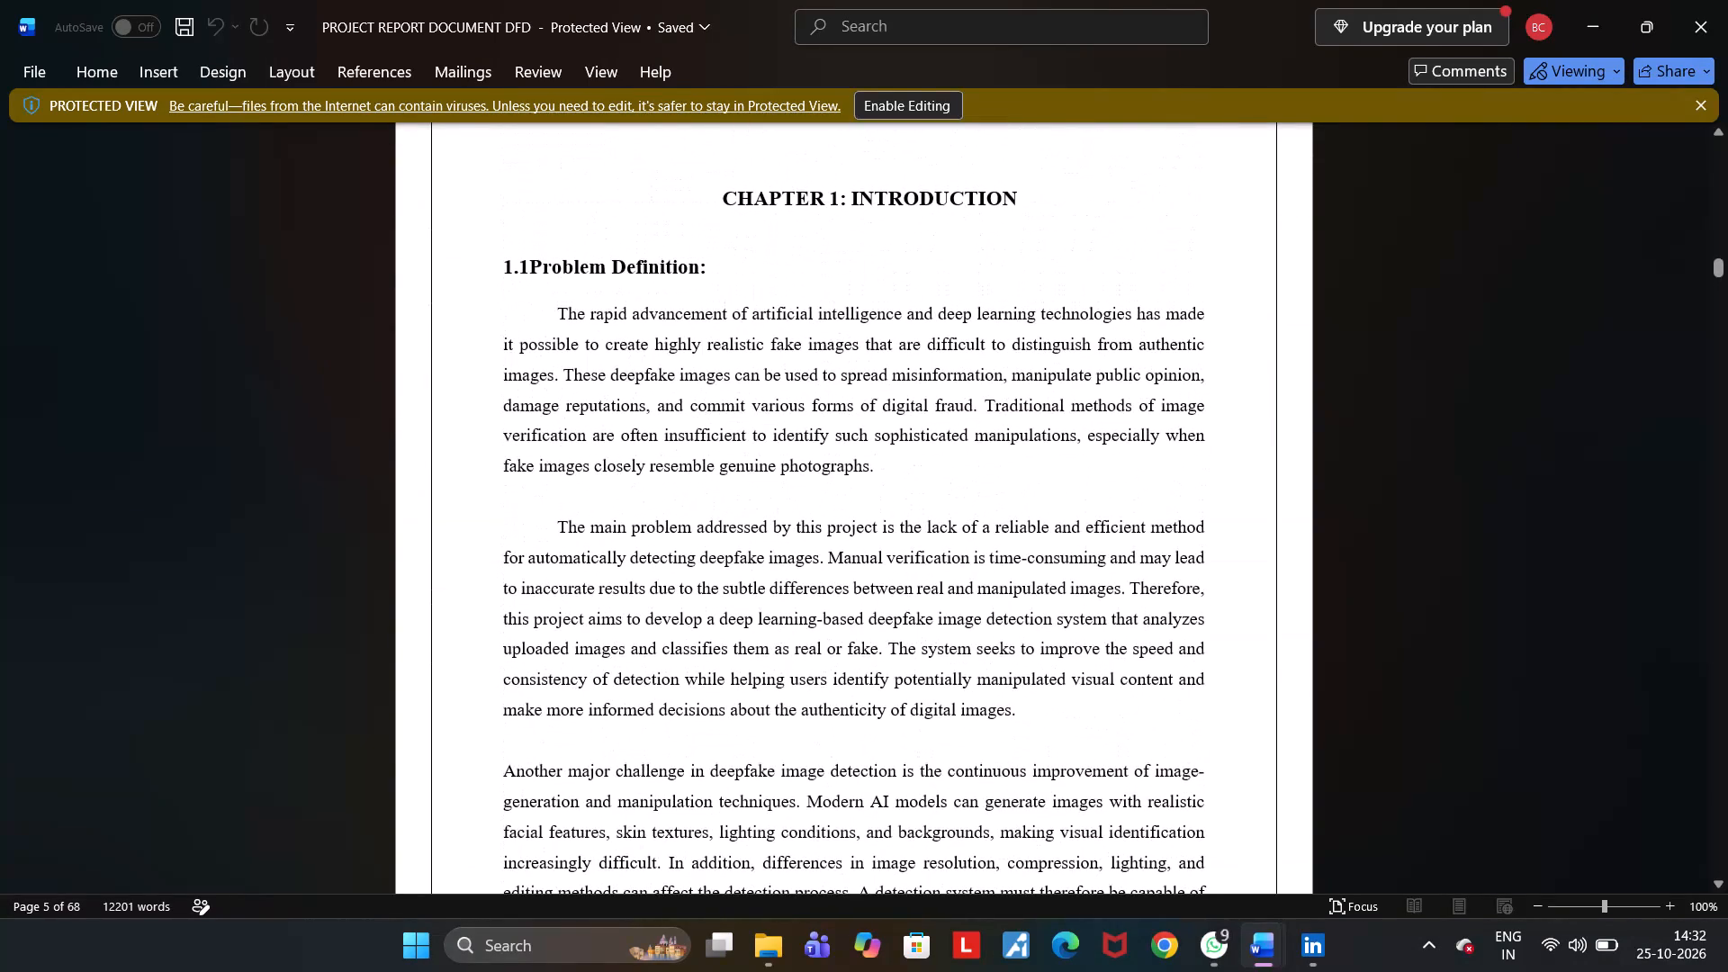
scroll(1074, 474, "up", 3)
scroll(1074, 474, "right", 1)
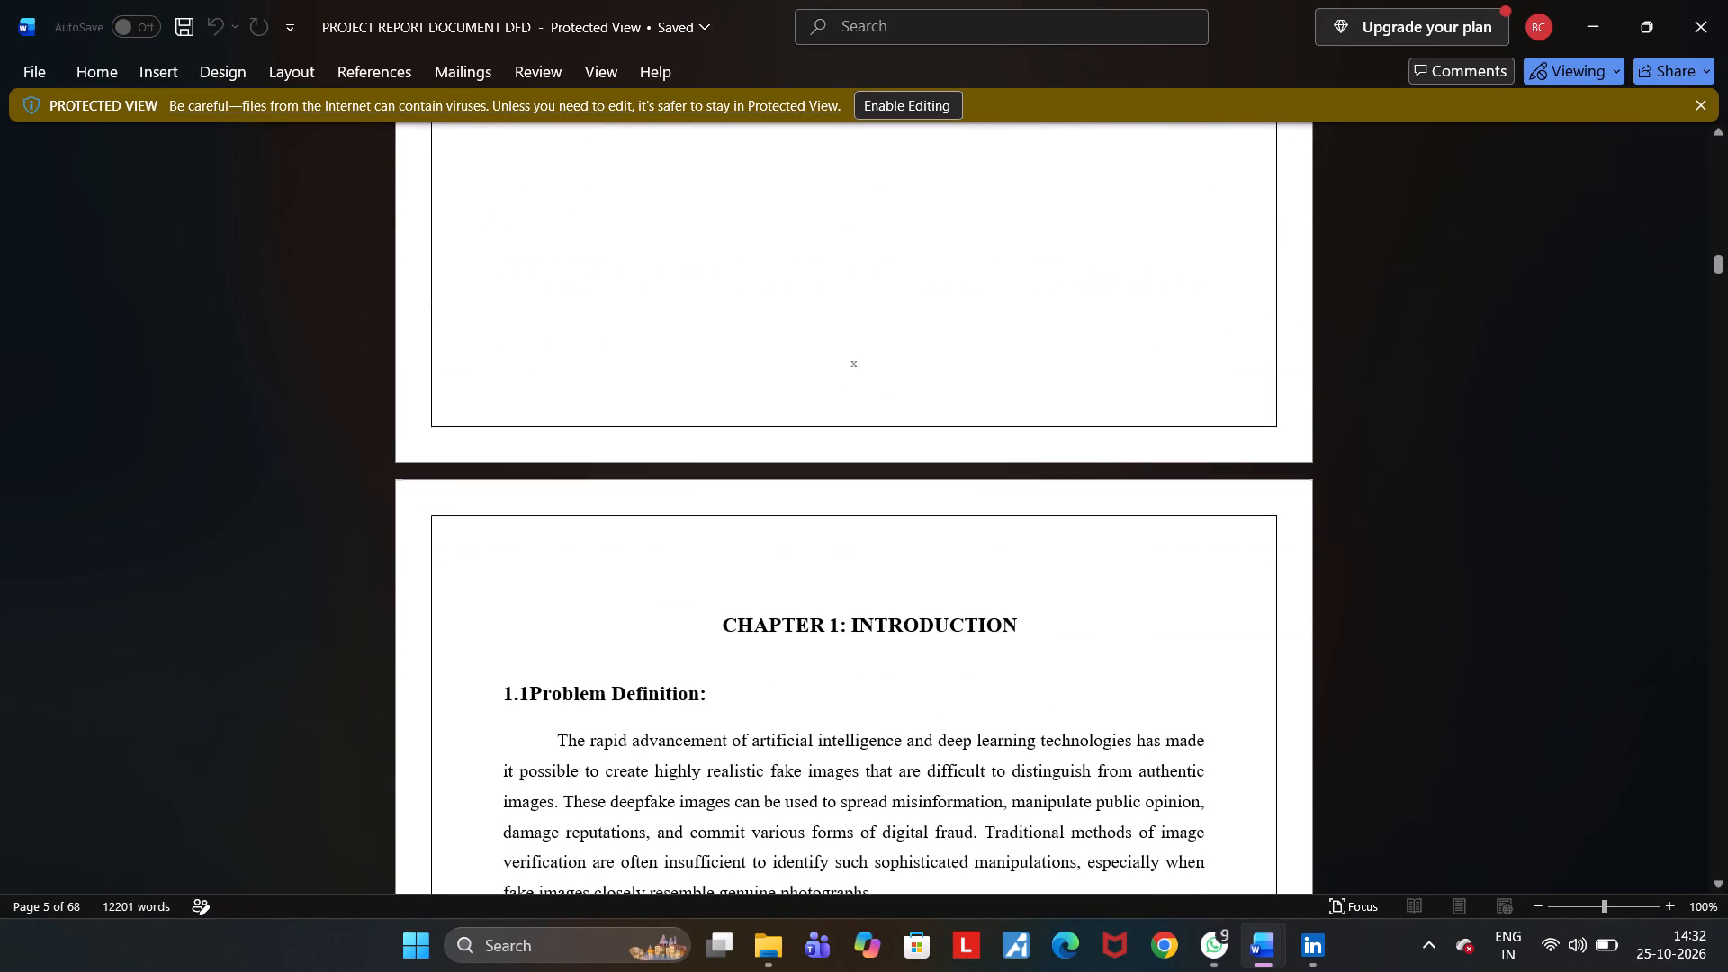
scroll(1074, 474, "down", 8)
scroll(1074, 474, "right", 1)
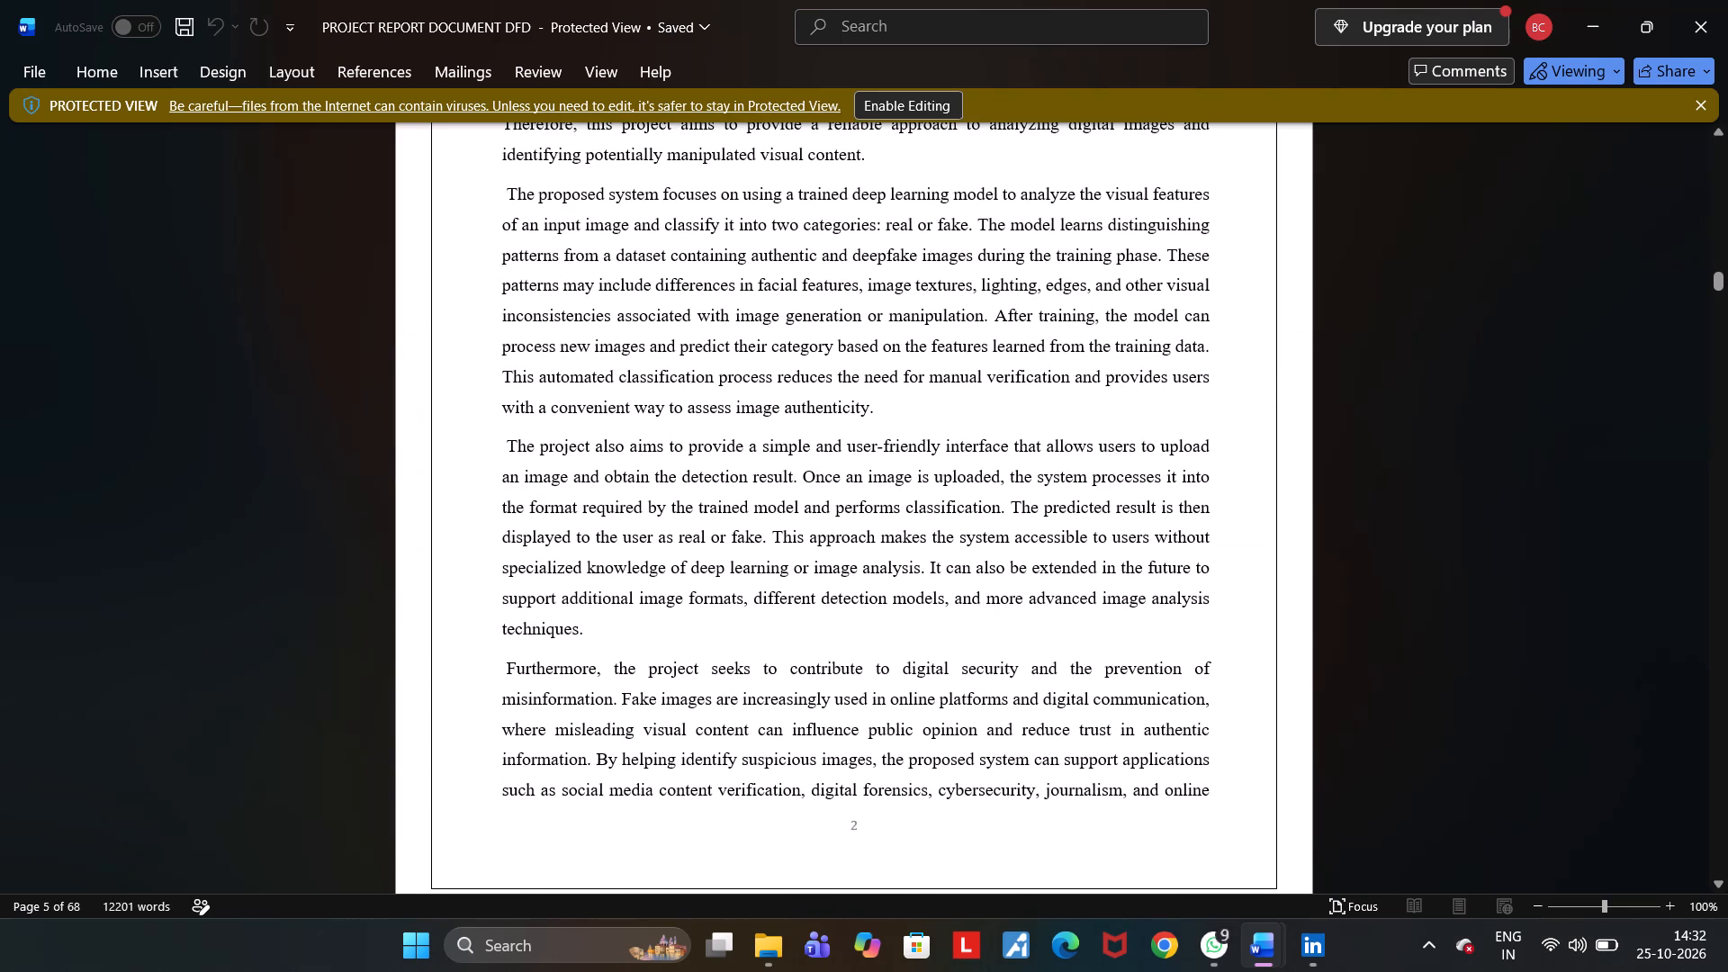
scroll(1074, 474, "right", 1)
scroll(1074, 474, "down", 9)
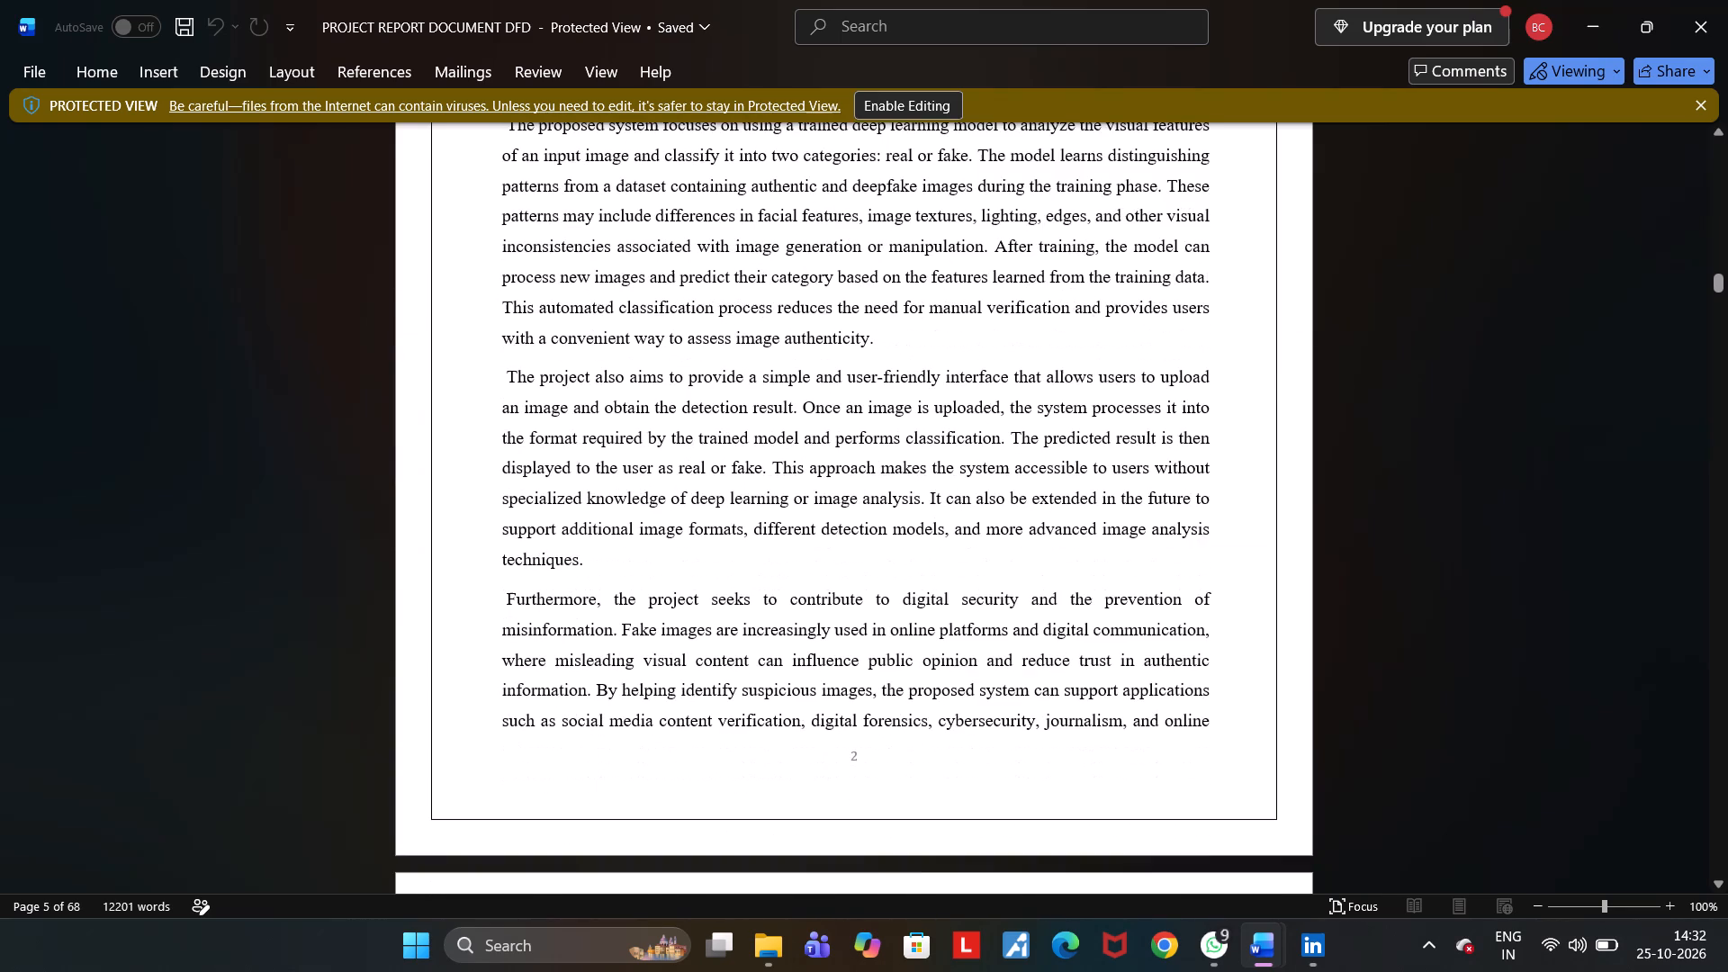
scroll(1074, 474, "down", 16)
scroll(1074, 474, "down", 11)
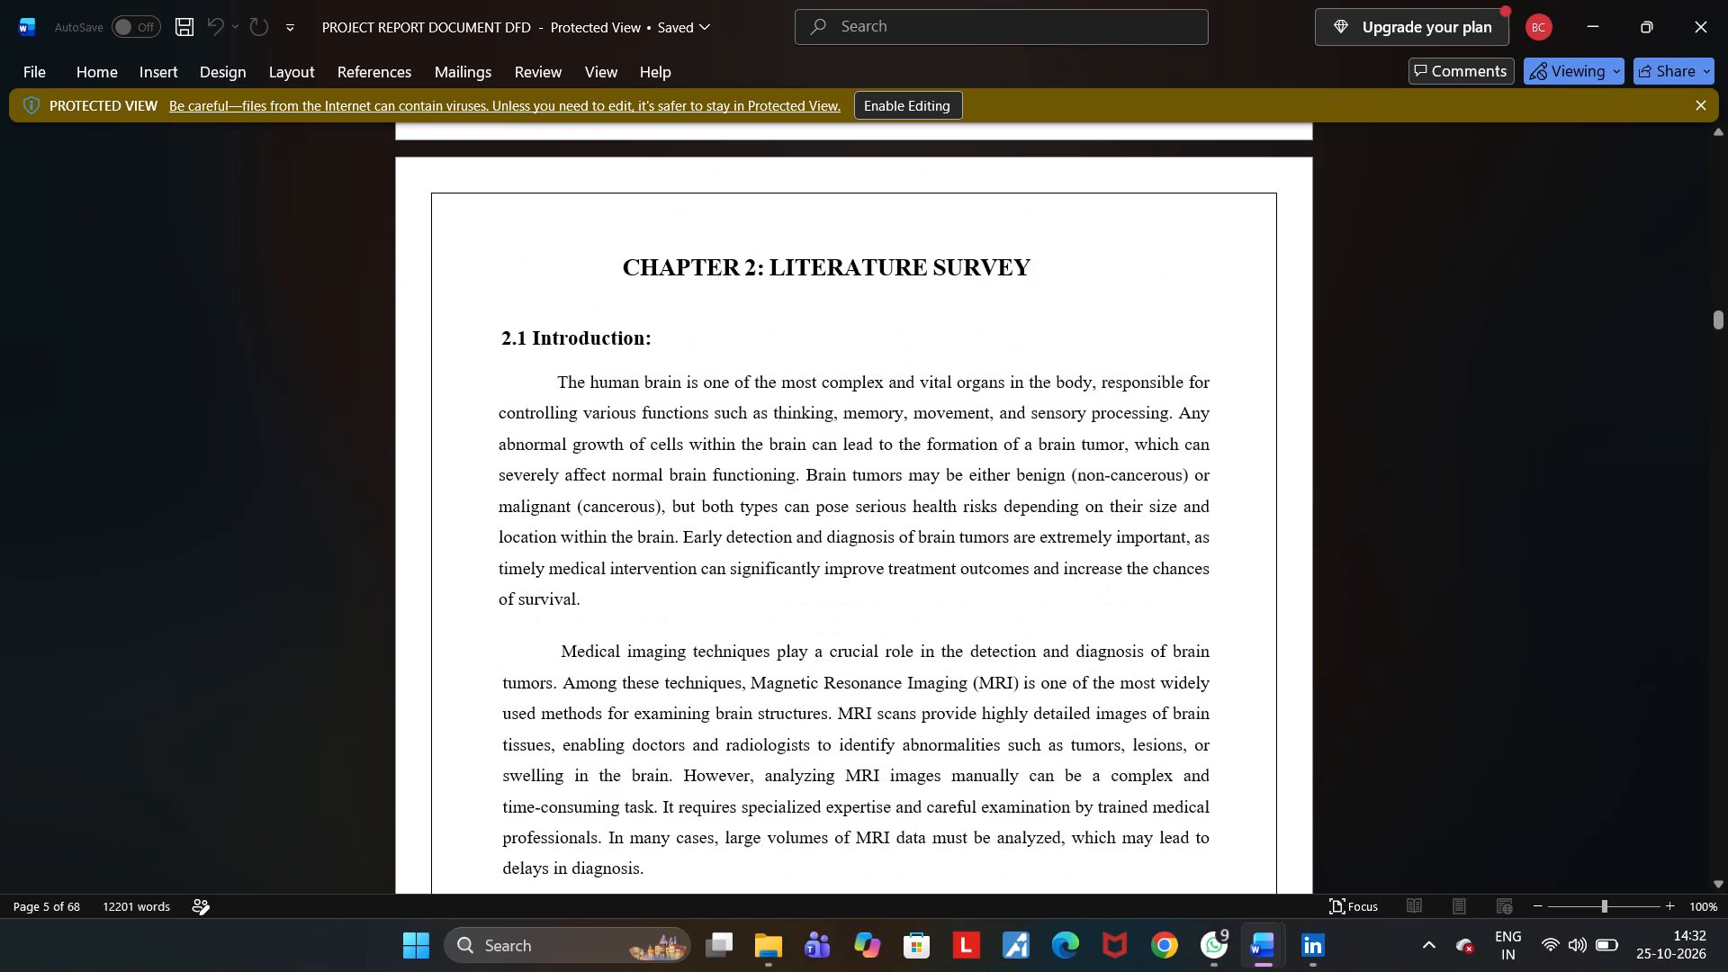
left_click(1154, 948)
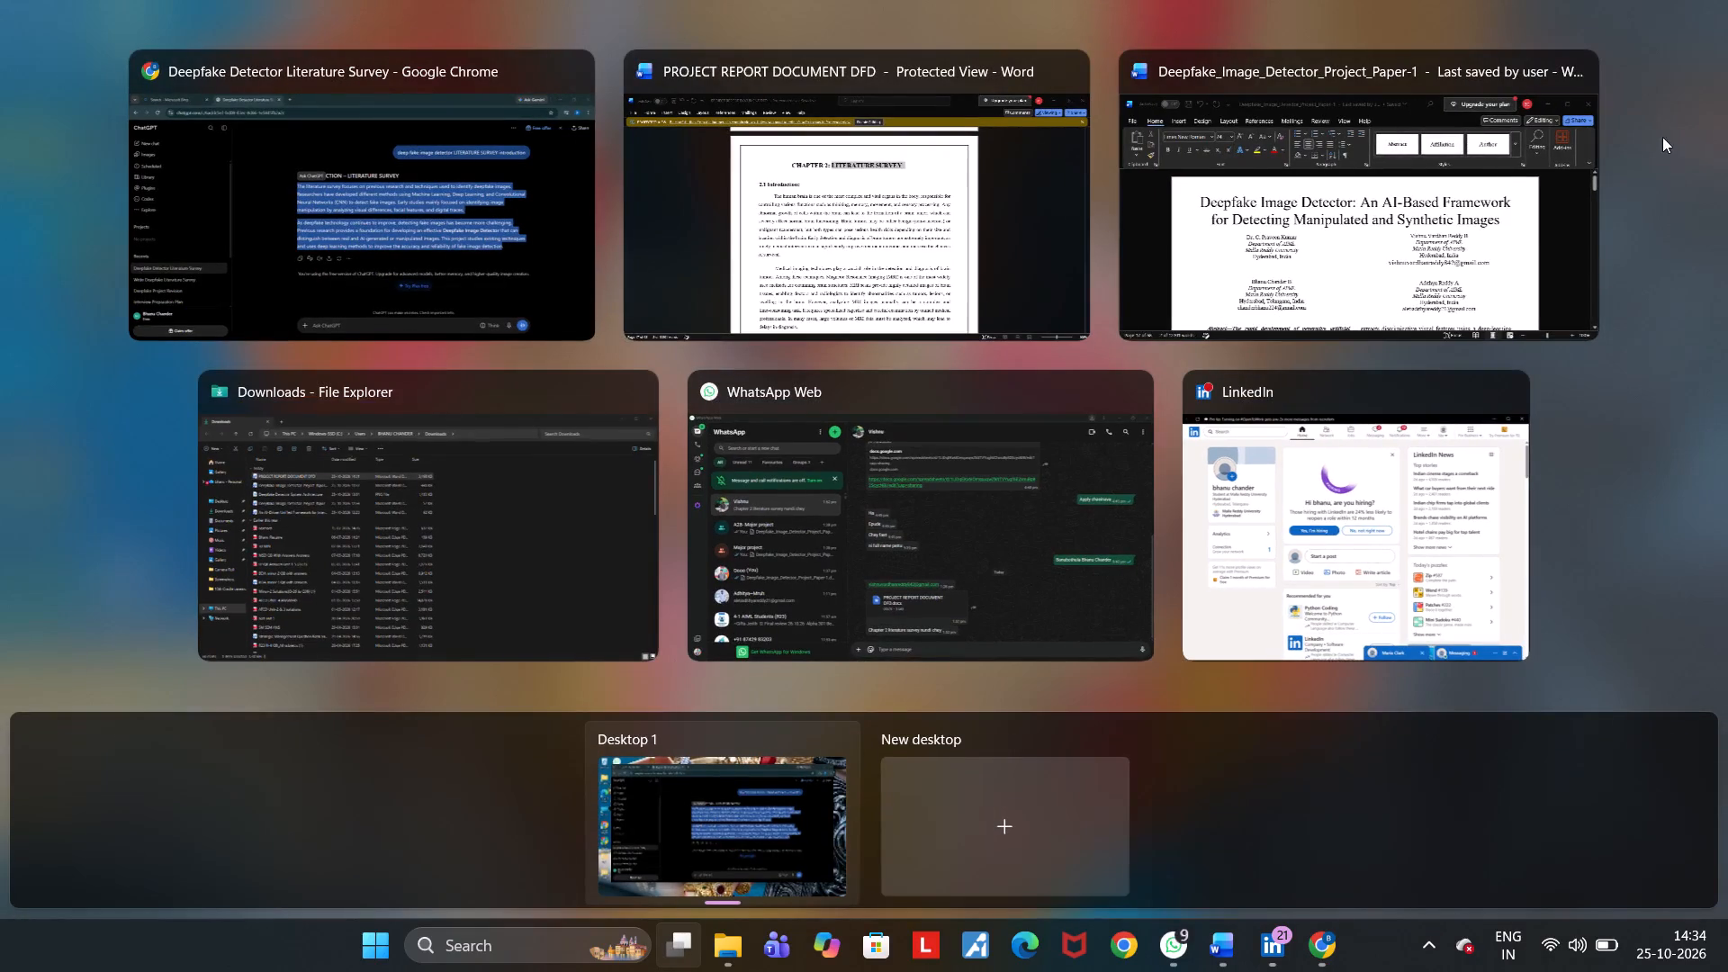
Close the project paper, LinkedIn, WhatsApp Web and Downloads windows, and return to the project report in Word.
left_click(1576, 70)
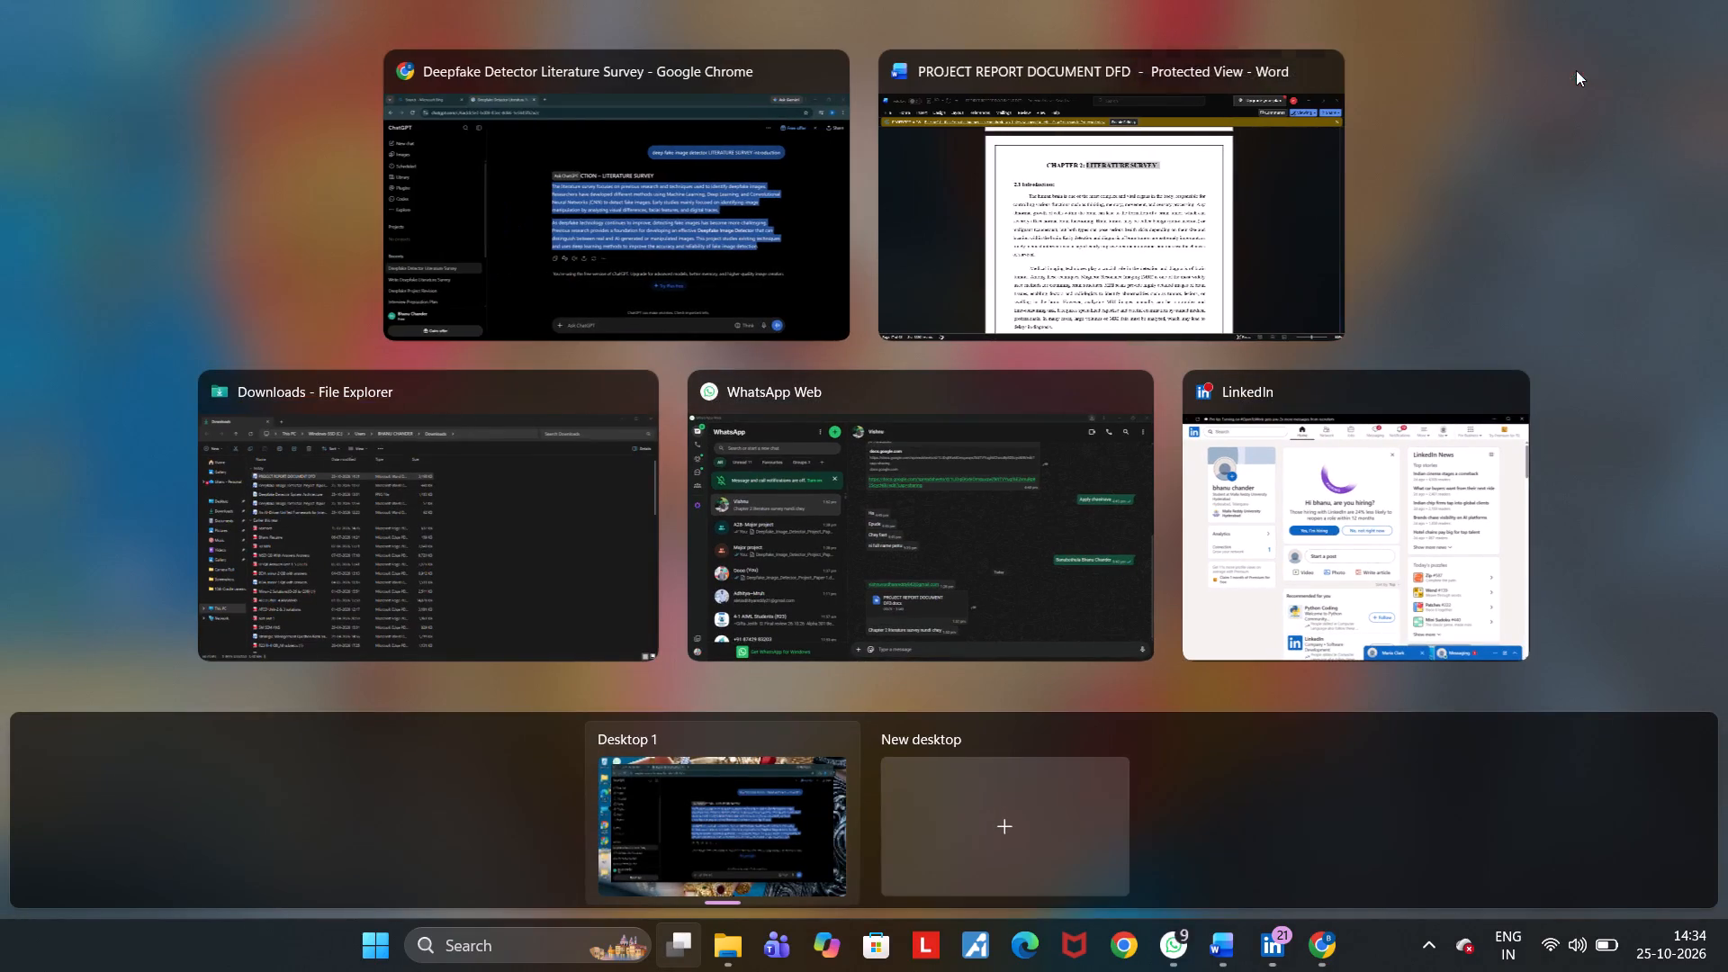
left_click(1506, 396)
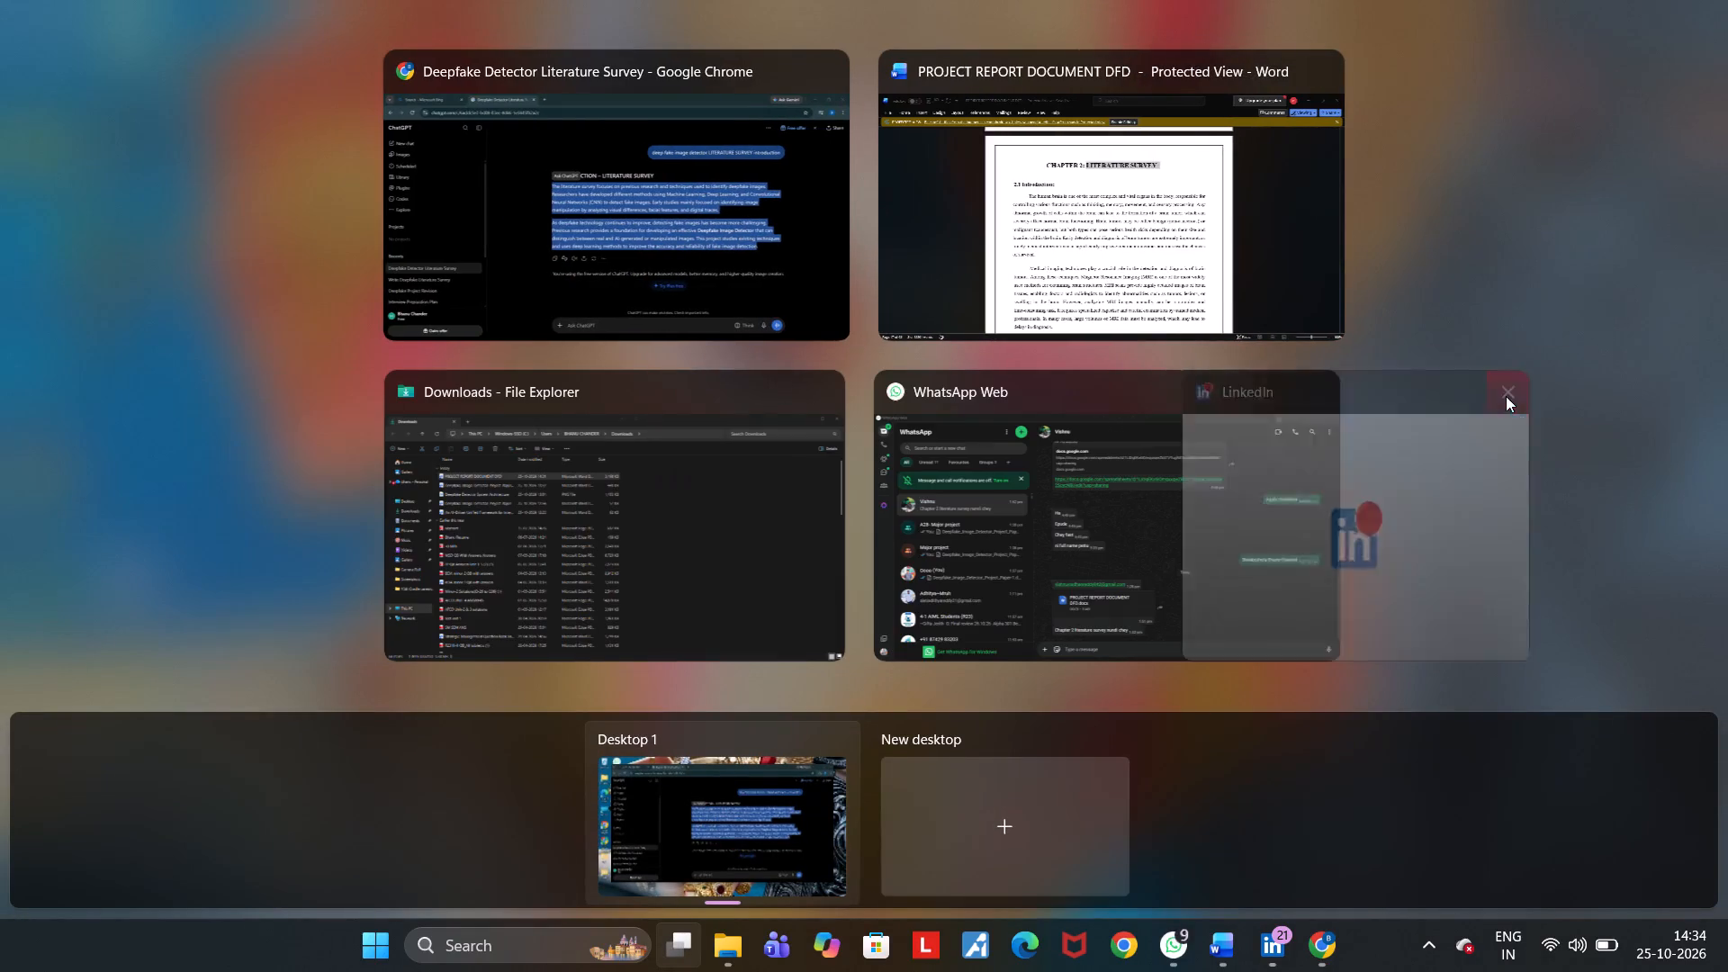
left_click(1337, 391)
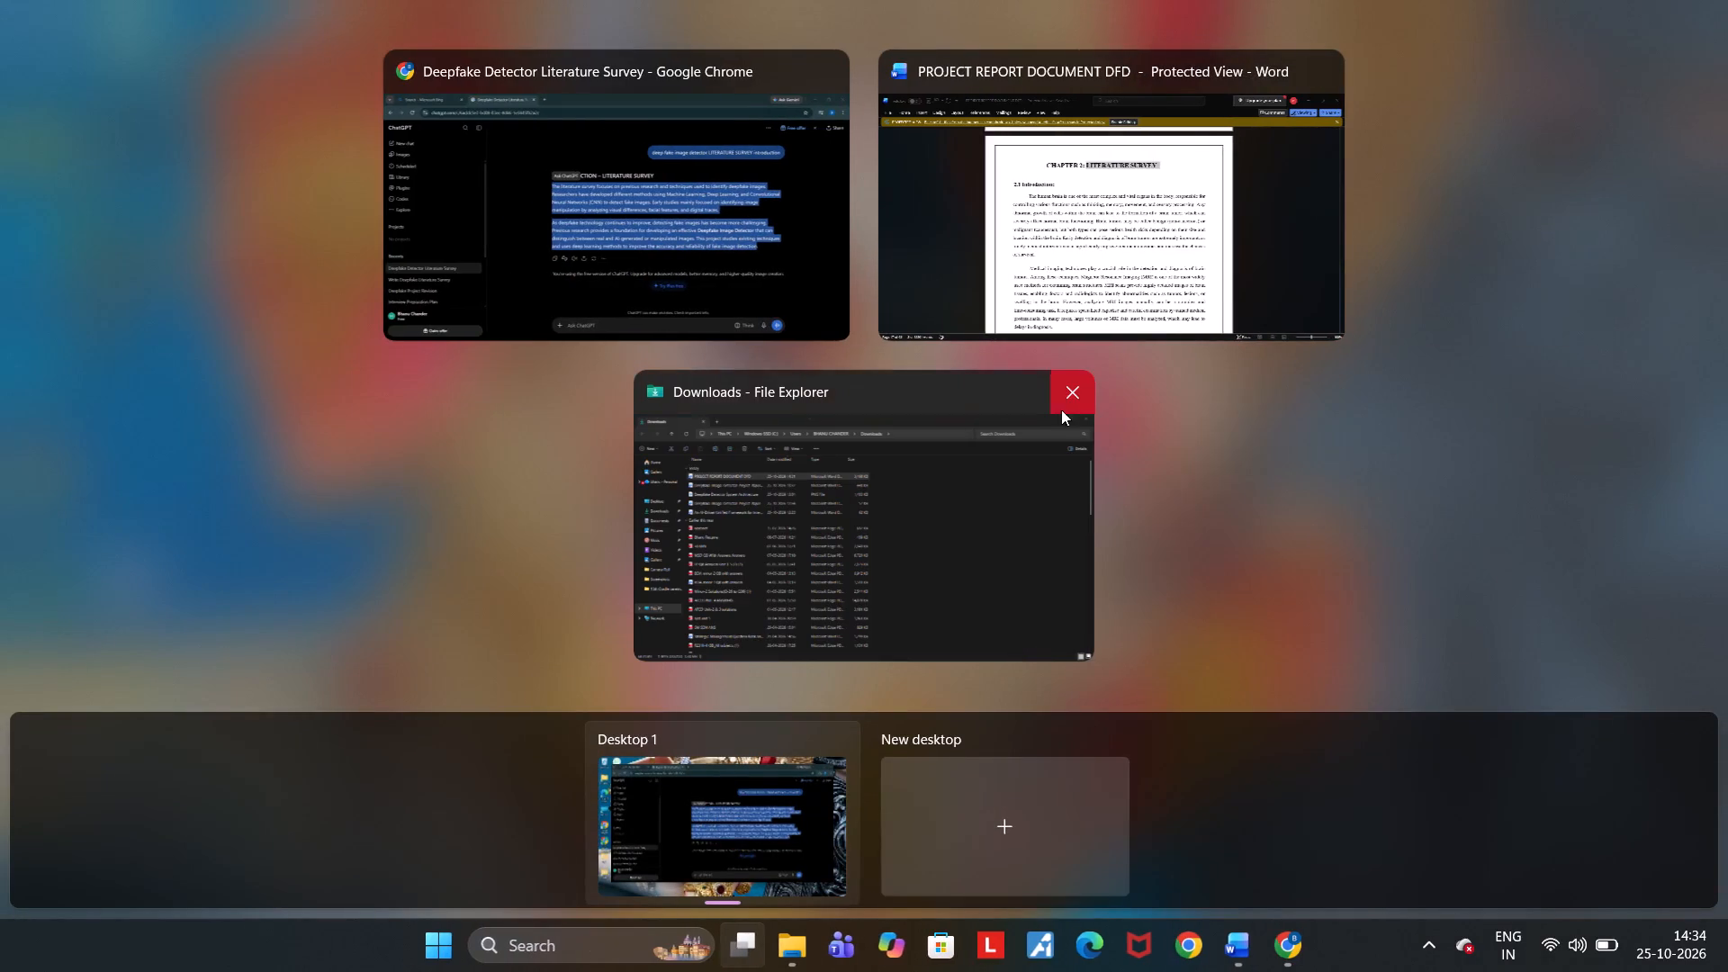
left_click(1057, 407)
left_click(1057, 407)
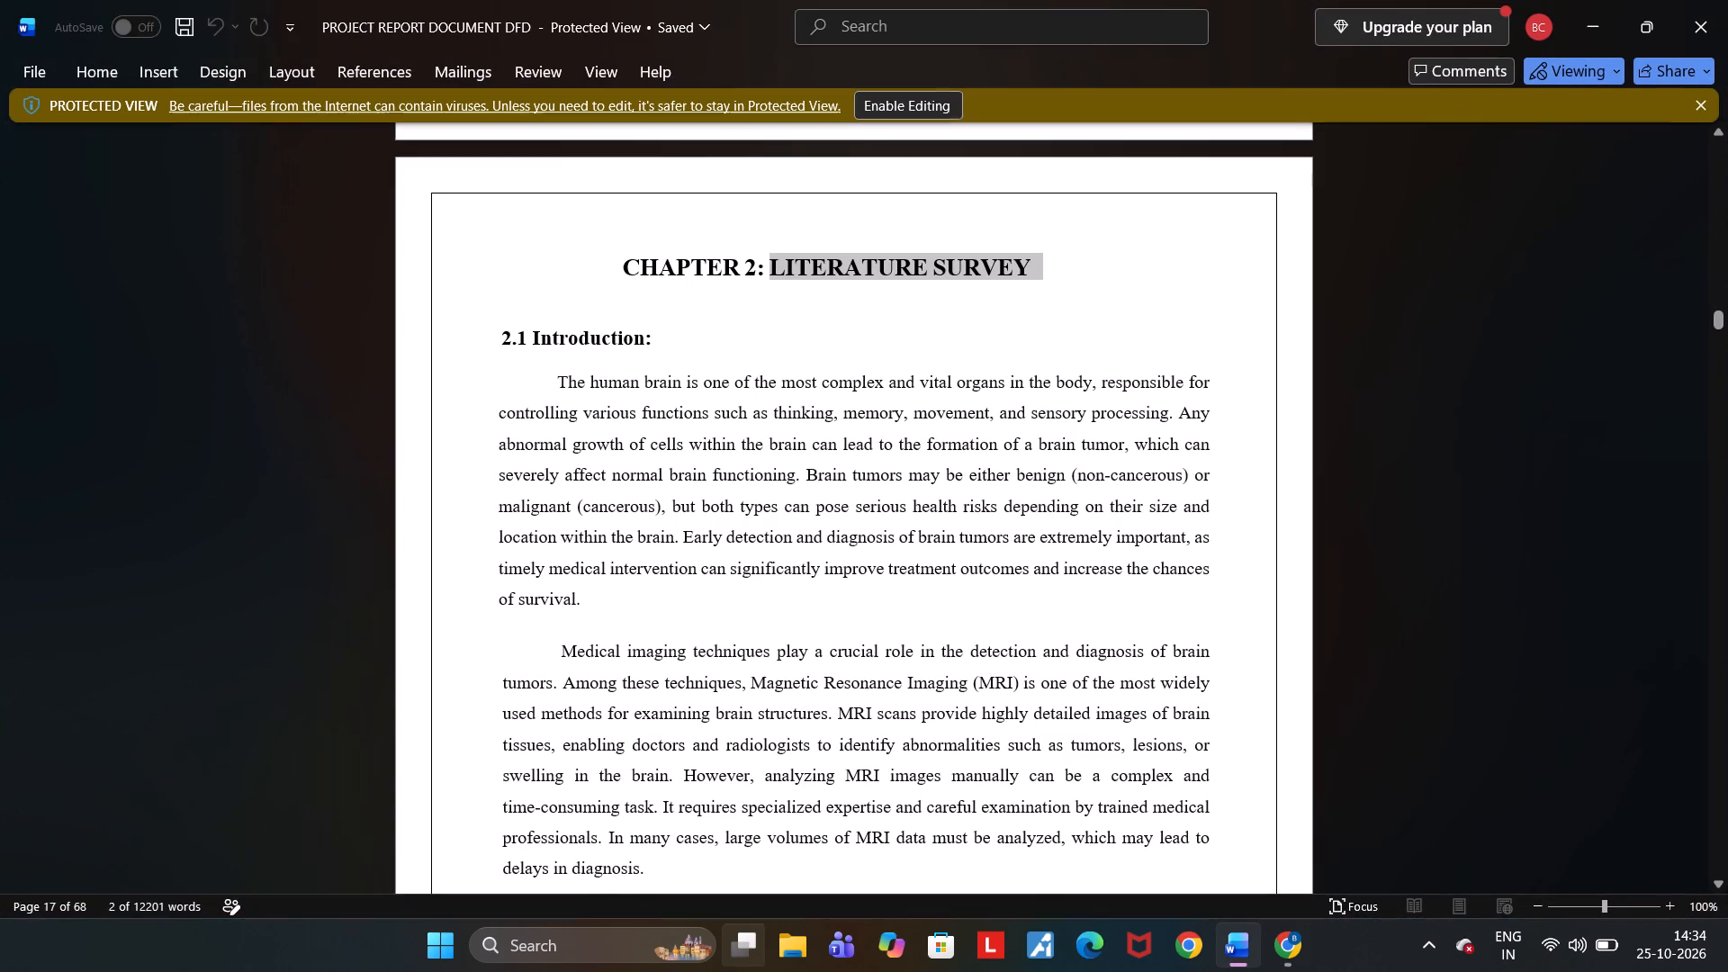
Deselect the chapter heading text and enable editing of the protected project report document.
left_click(1462, 301)
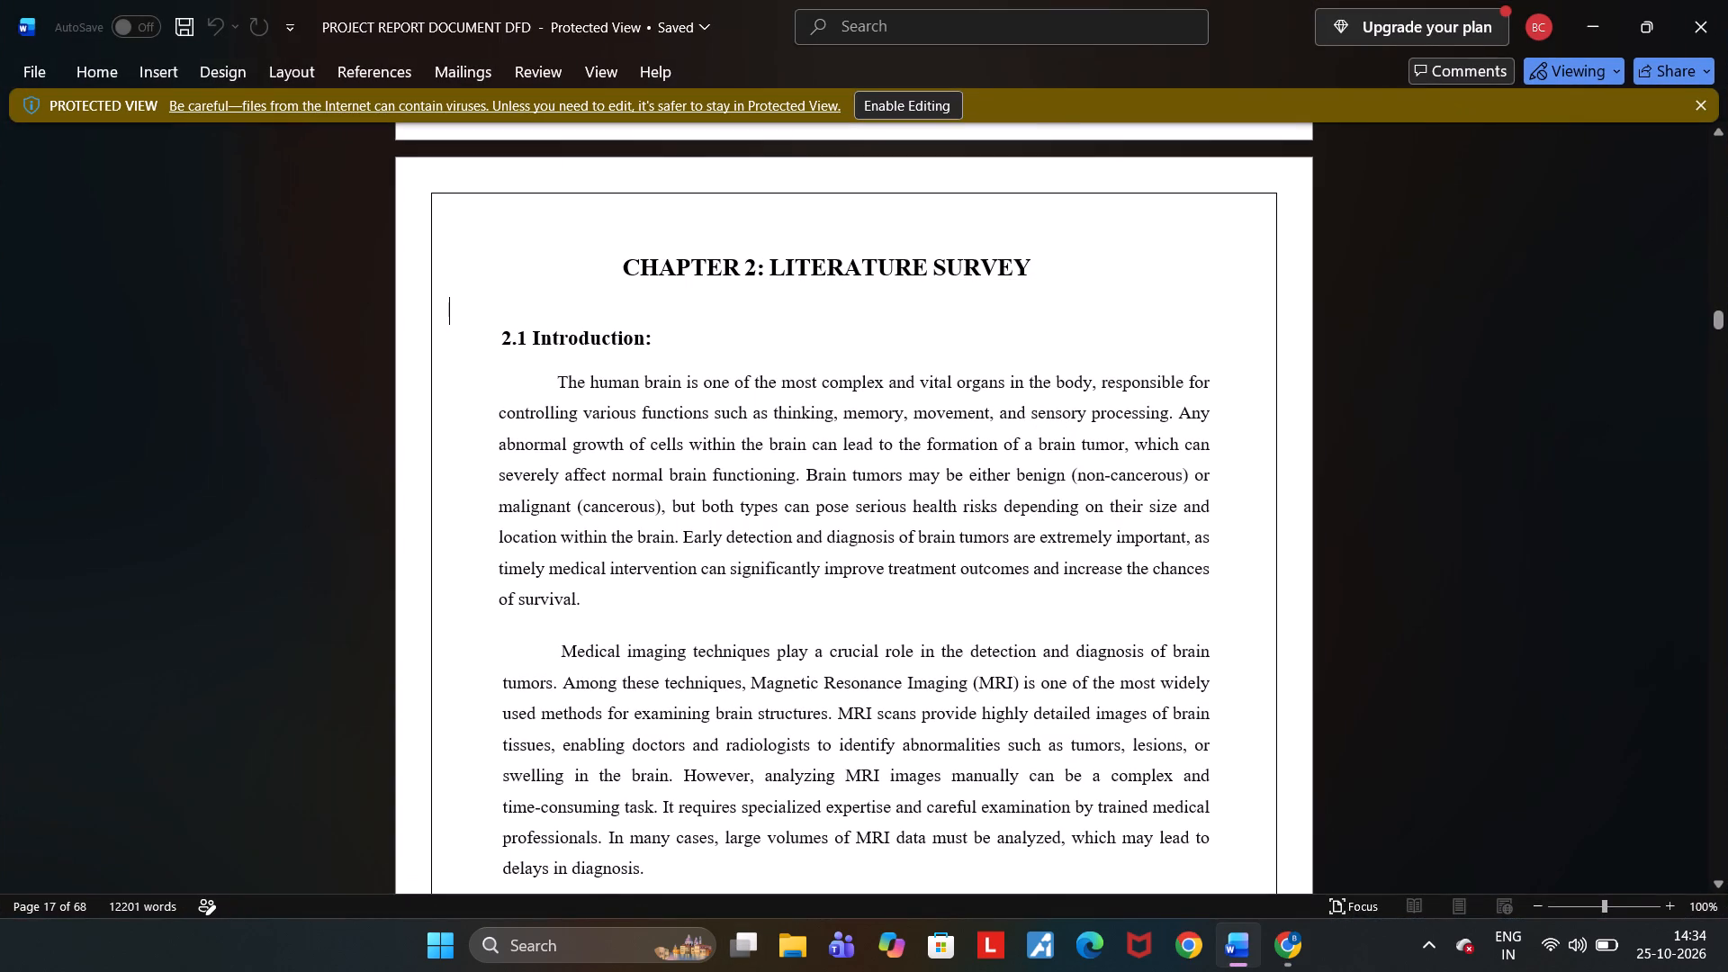
left_click(910, 104)
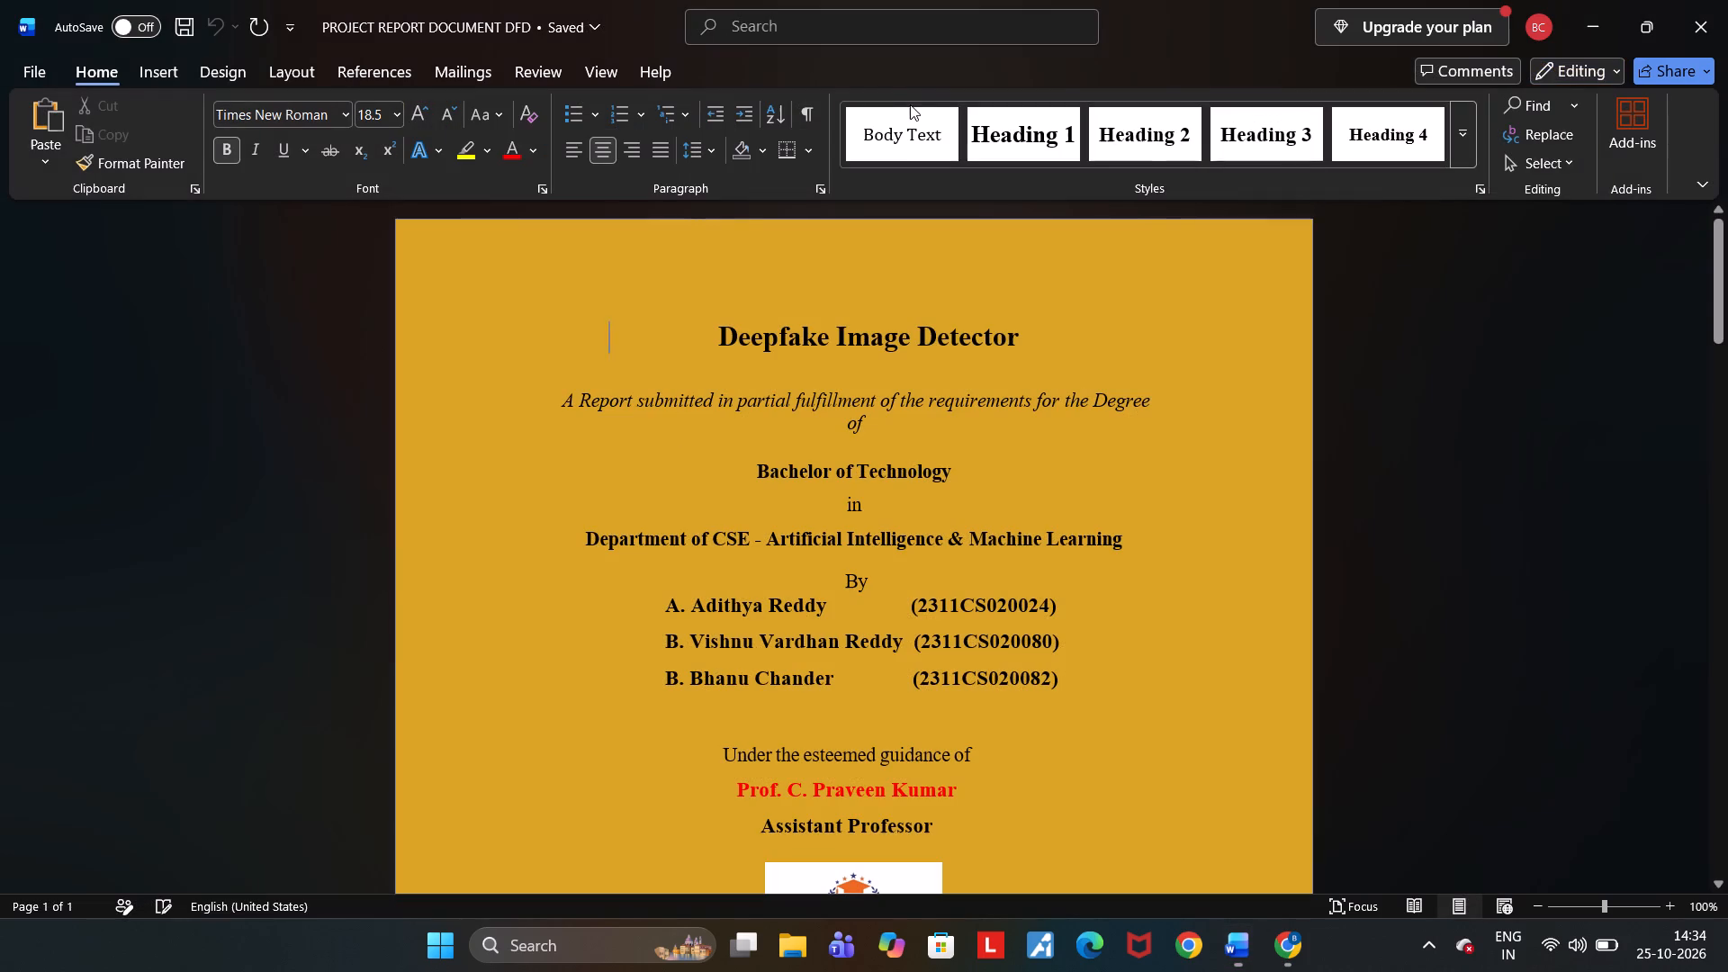
scroll(910, 104, "down", 14)
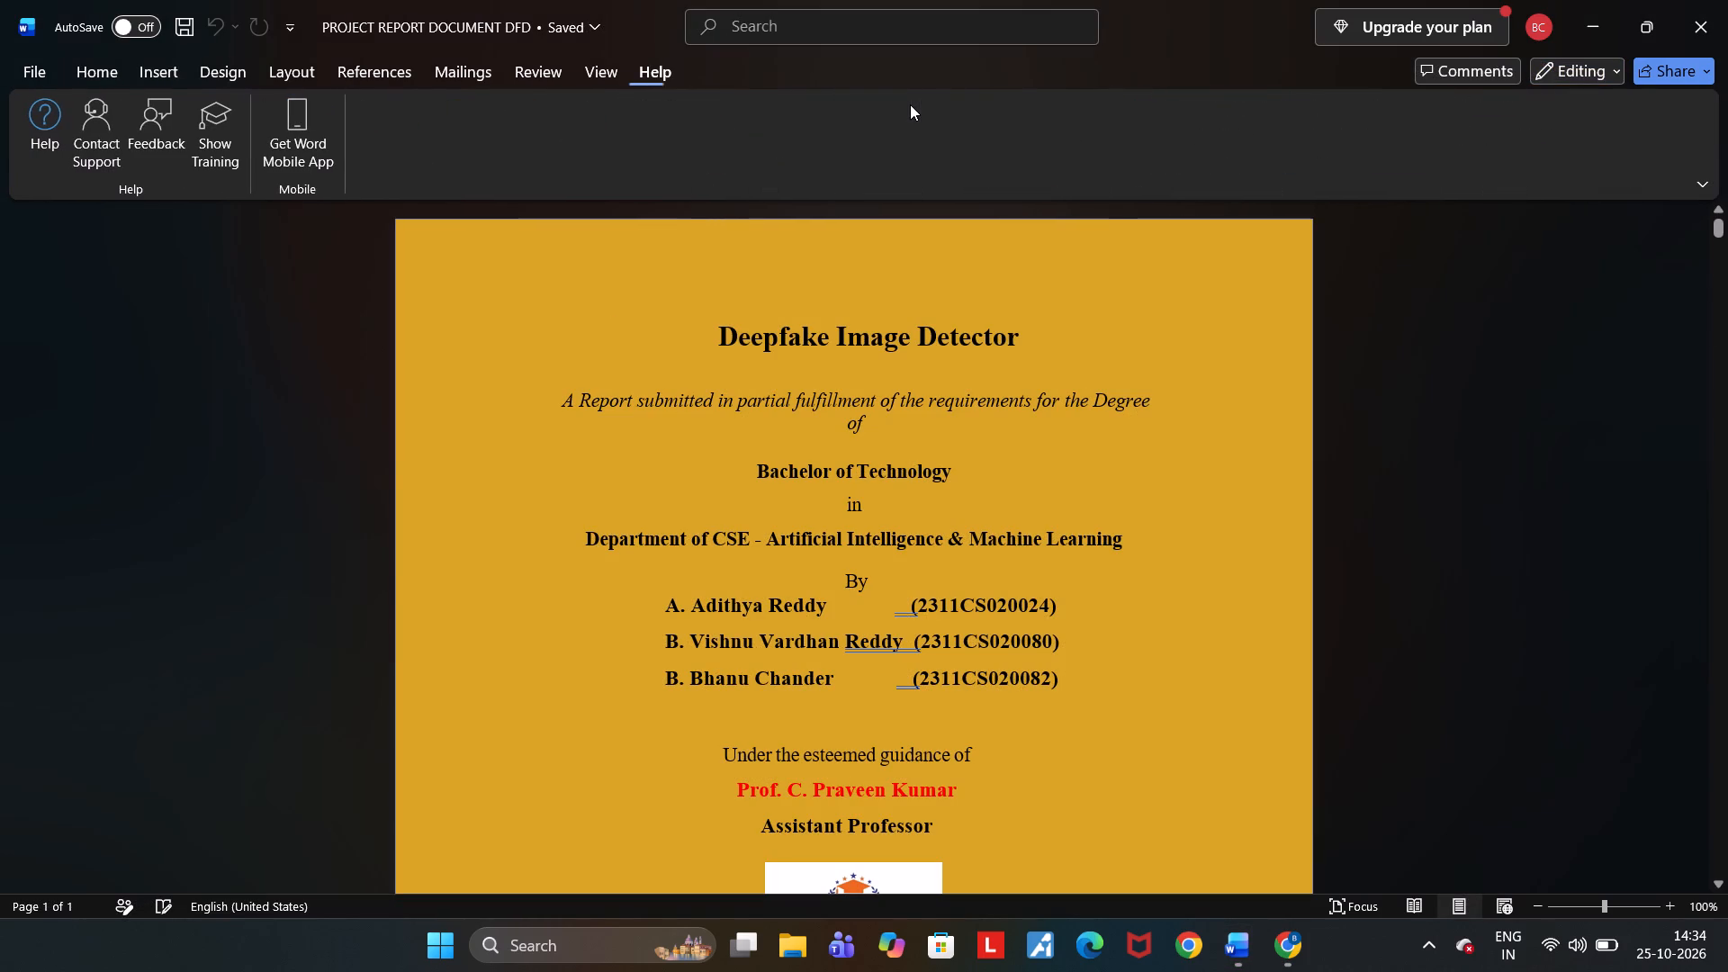
scroll(910, 104, "down", 3)
scroll(910, 104, "up", 2)
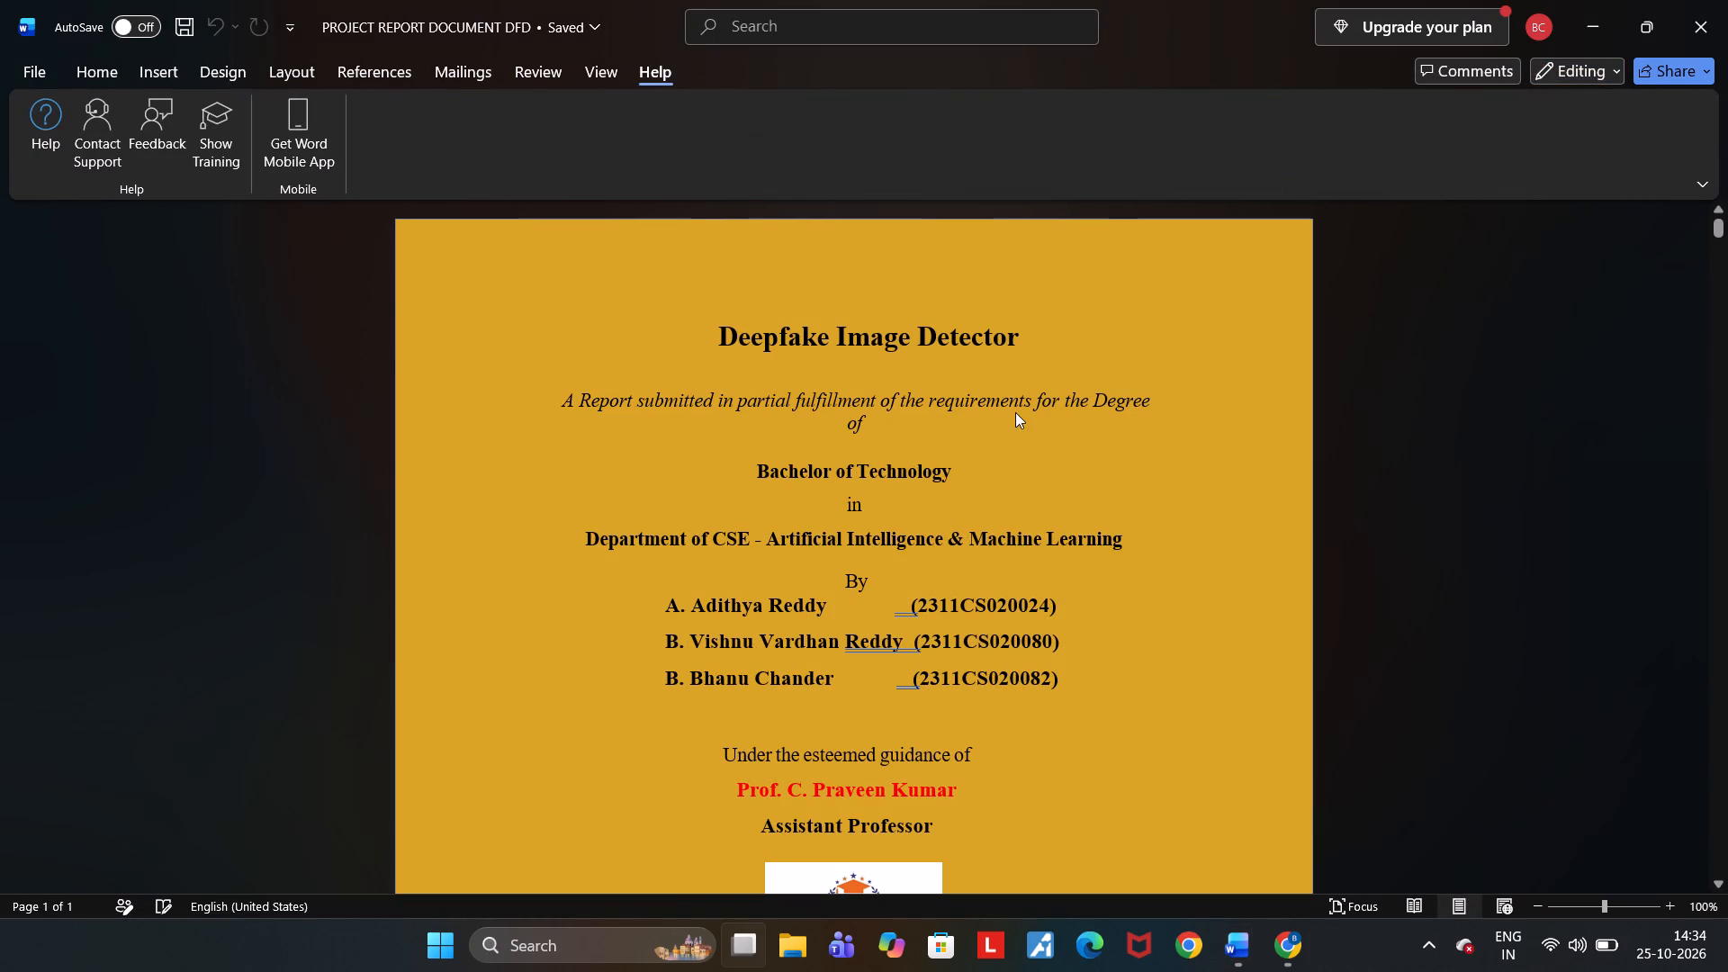
Look through the Word project report to Chapter 2 and examine its literature survey from 2.1 Introduction to 2.3 Existing System.
left_click(758, 389)
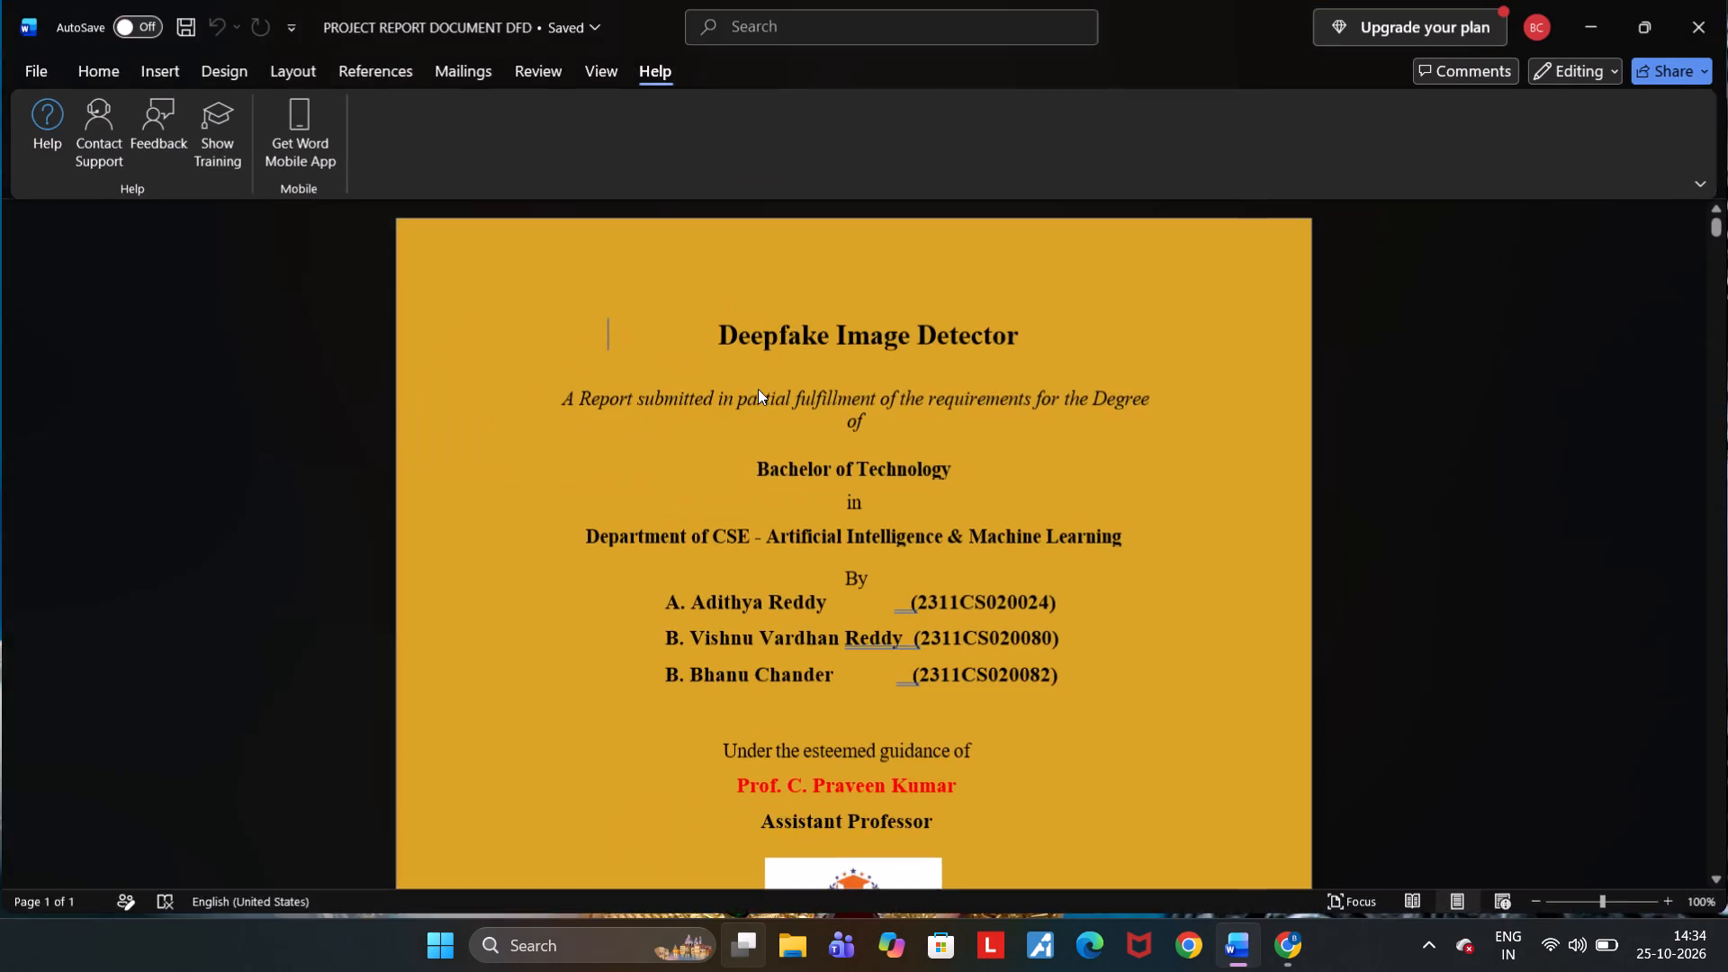
scroll(758, 389, "down", 6)
scroll(758, 389, "down", 16)
scroll(758, 389, "down", 9)
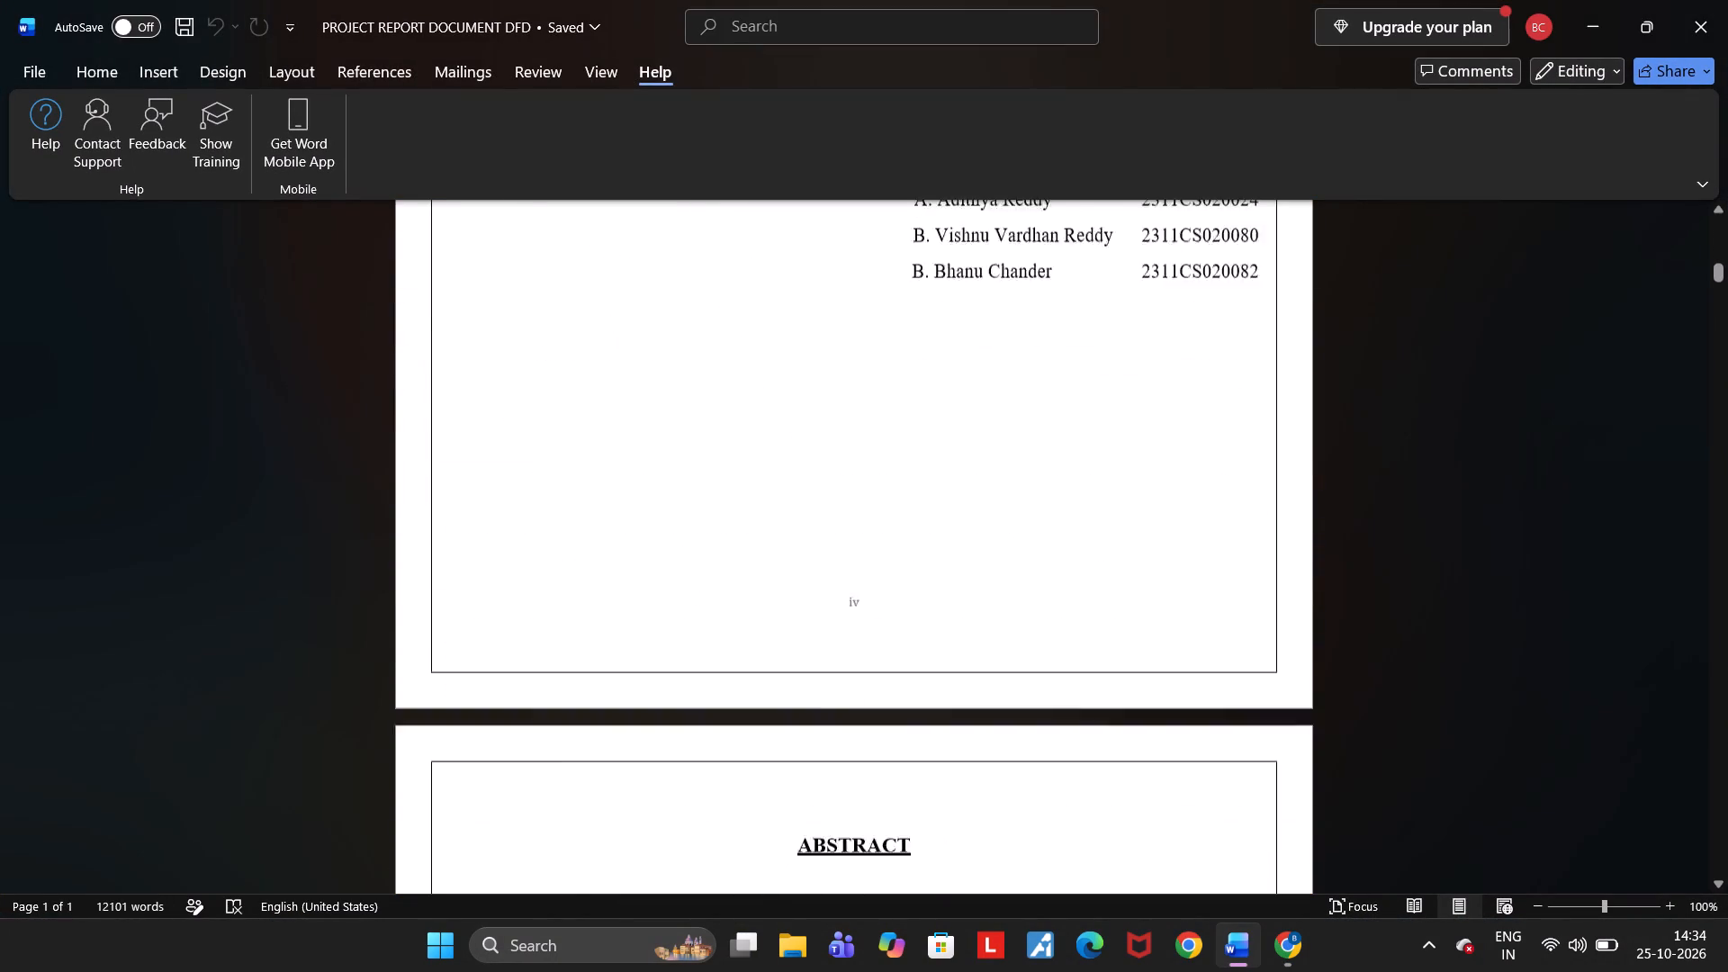
scroll(758, 389, "down", 8)
scroll(758, 389, "up", 5)
scroll(758, 389, "right", 1)
scroll(758, 389, "down", 10)
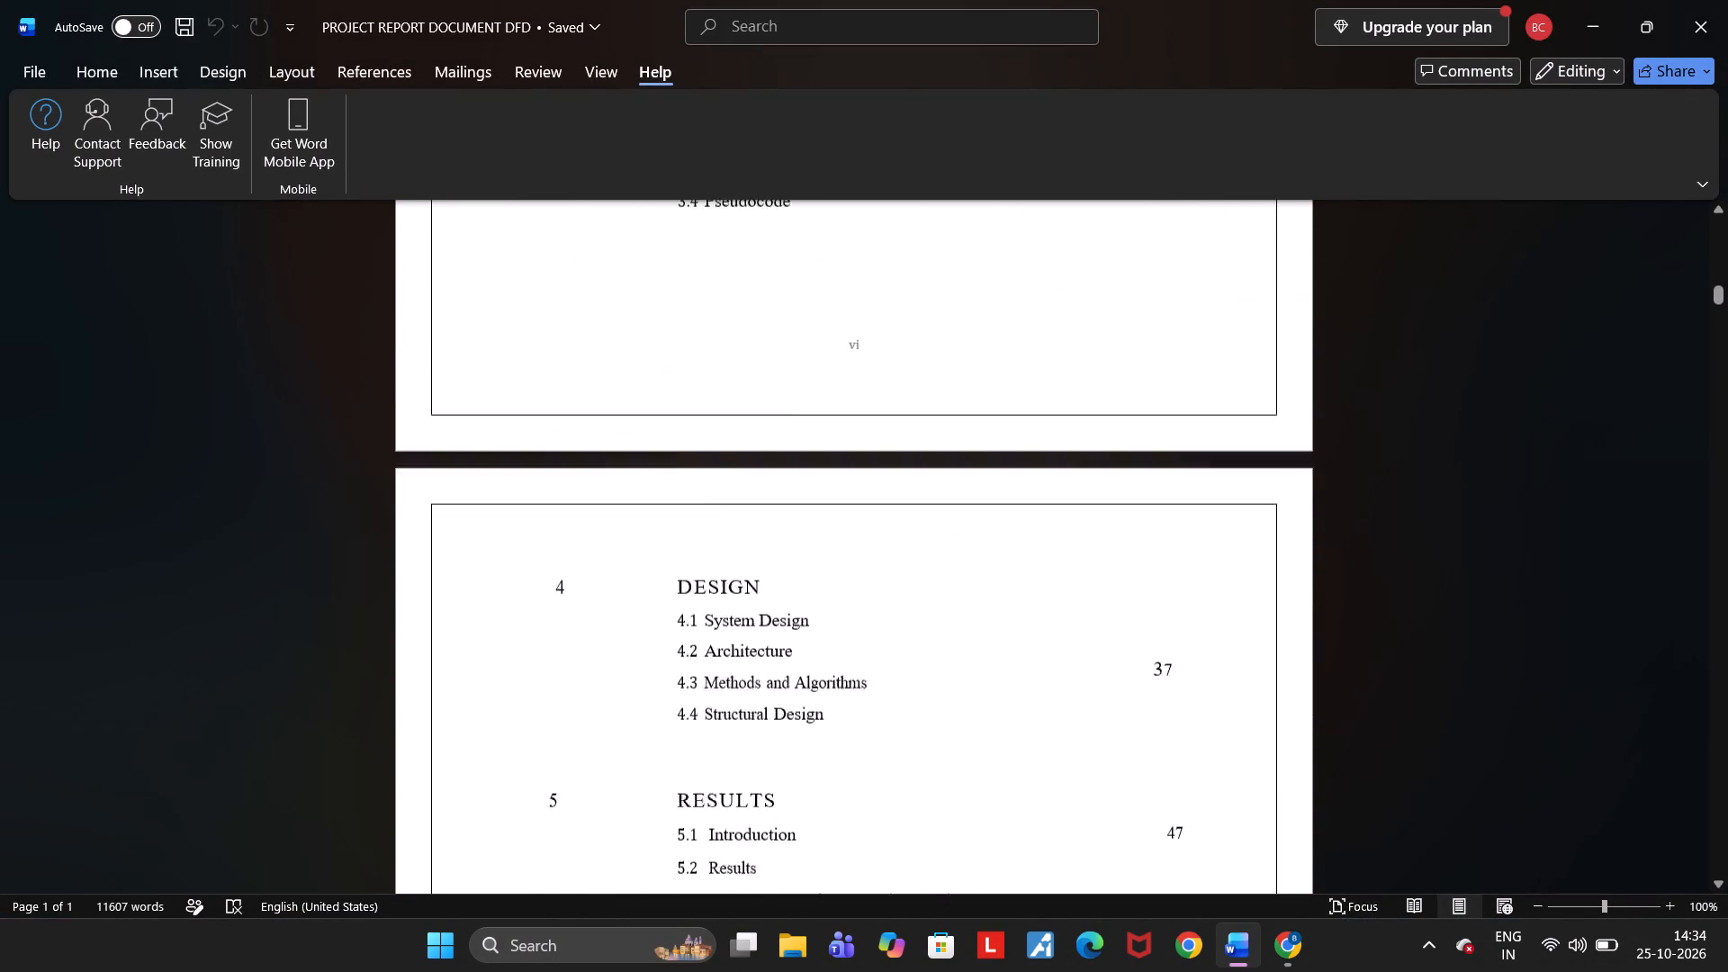
scroll(758, 389, "down", 16)
scroll(758, 389, "down", 6)
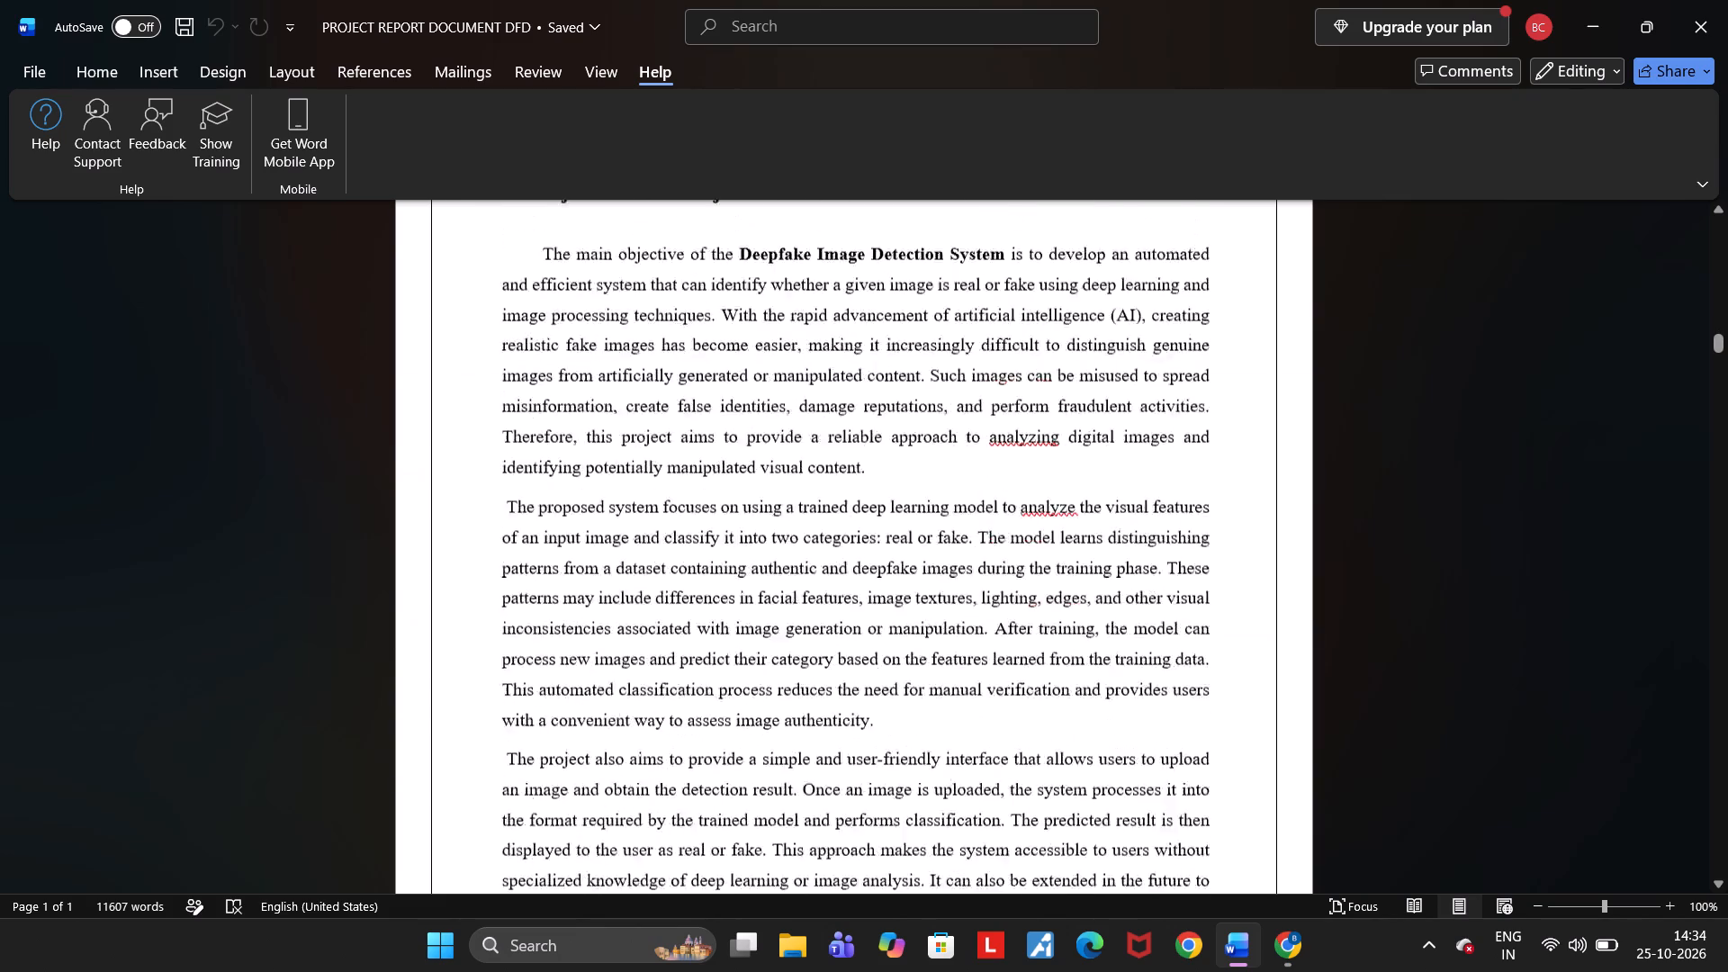
scroll(758, 389, "down", 19)
scroll(758, 389, "down", 10)
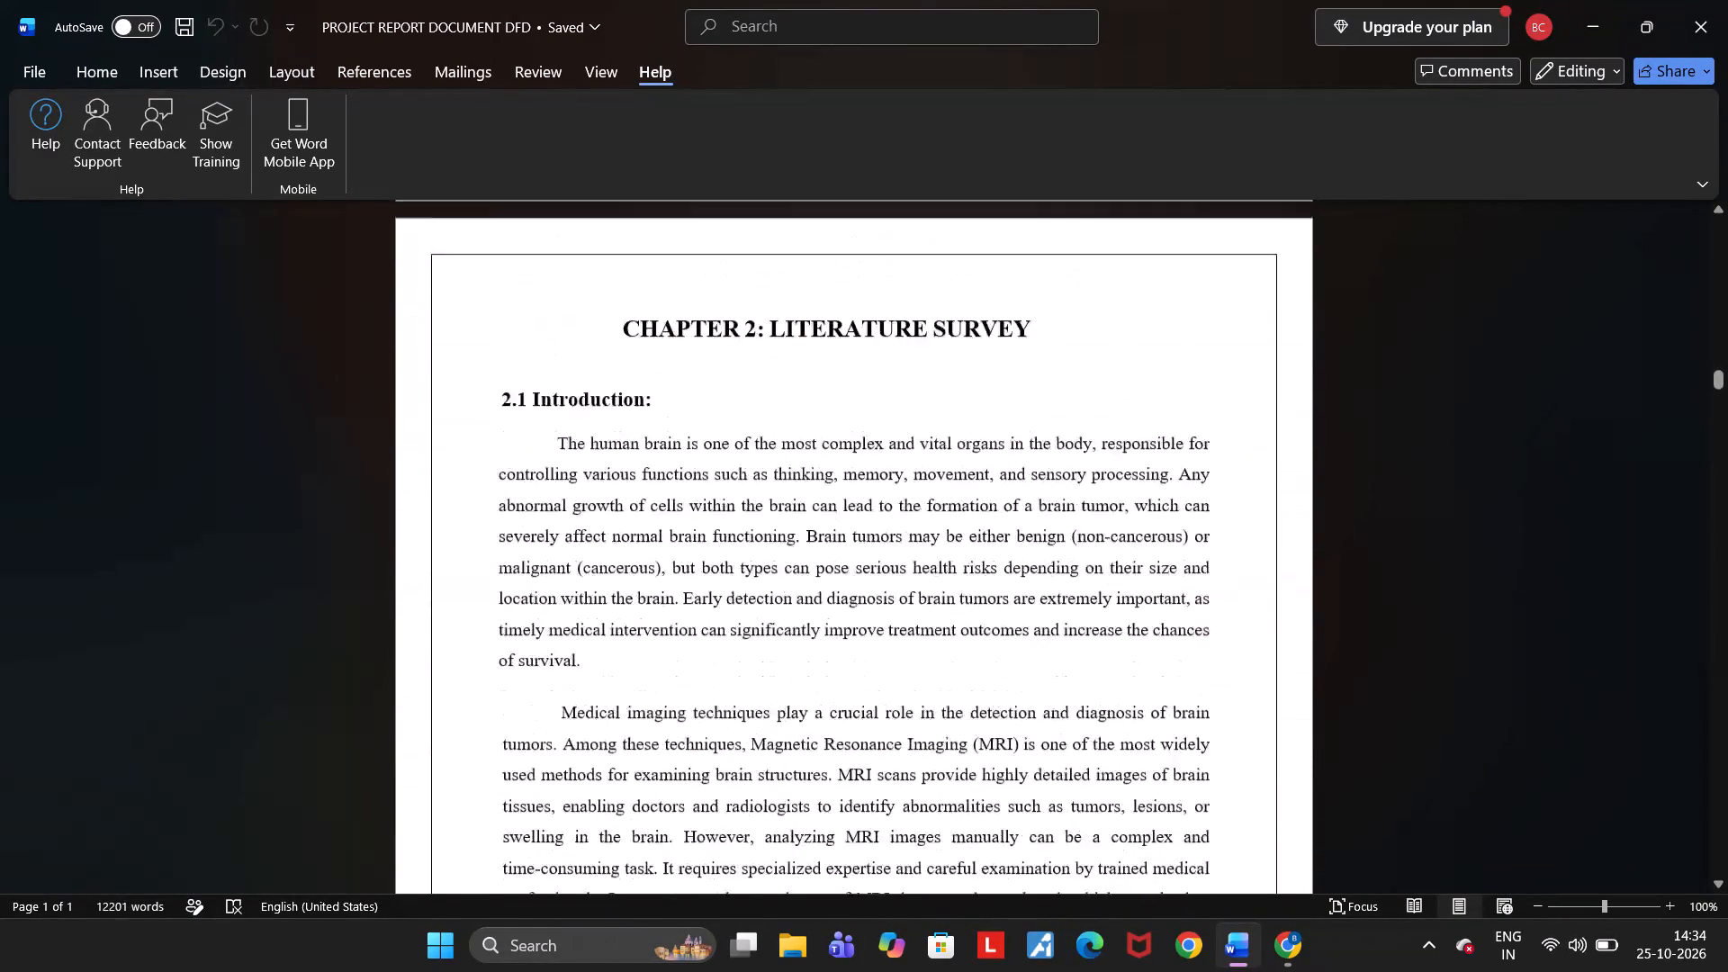
scroll(758, 389, "down", 3)
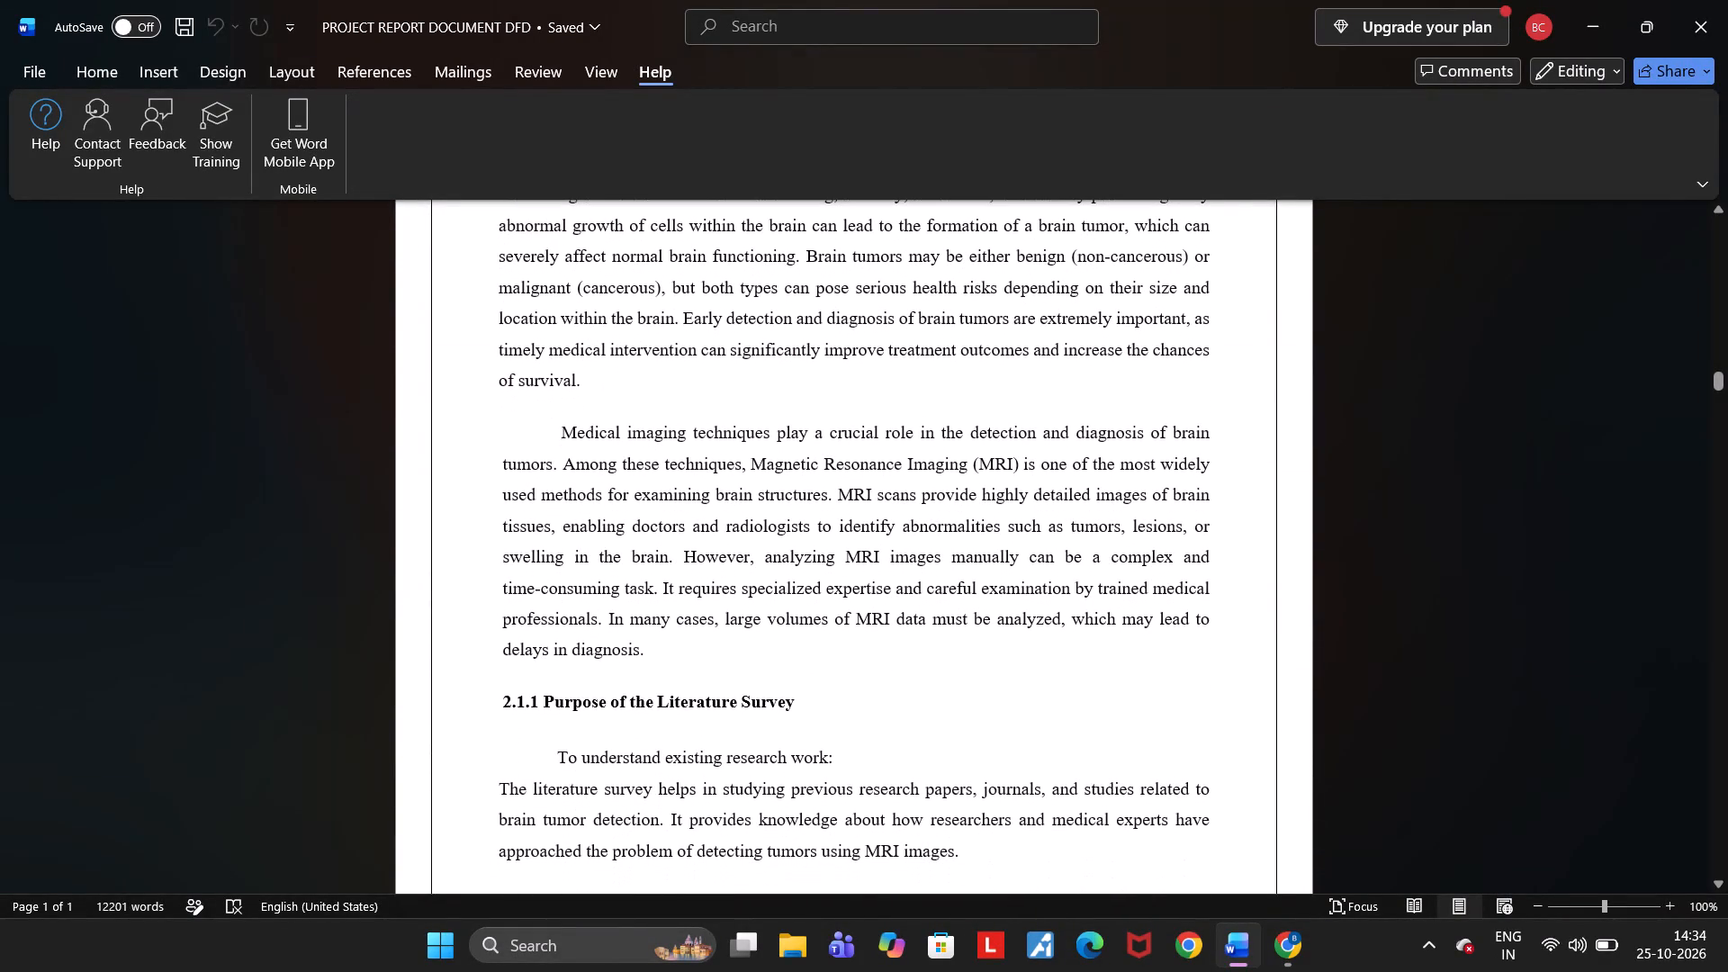
scroll(758, 389, "down", 3)
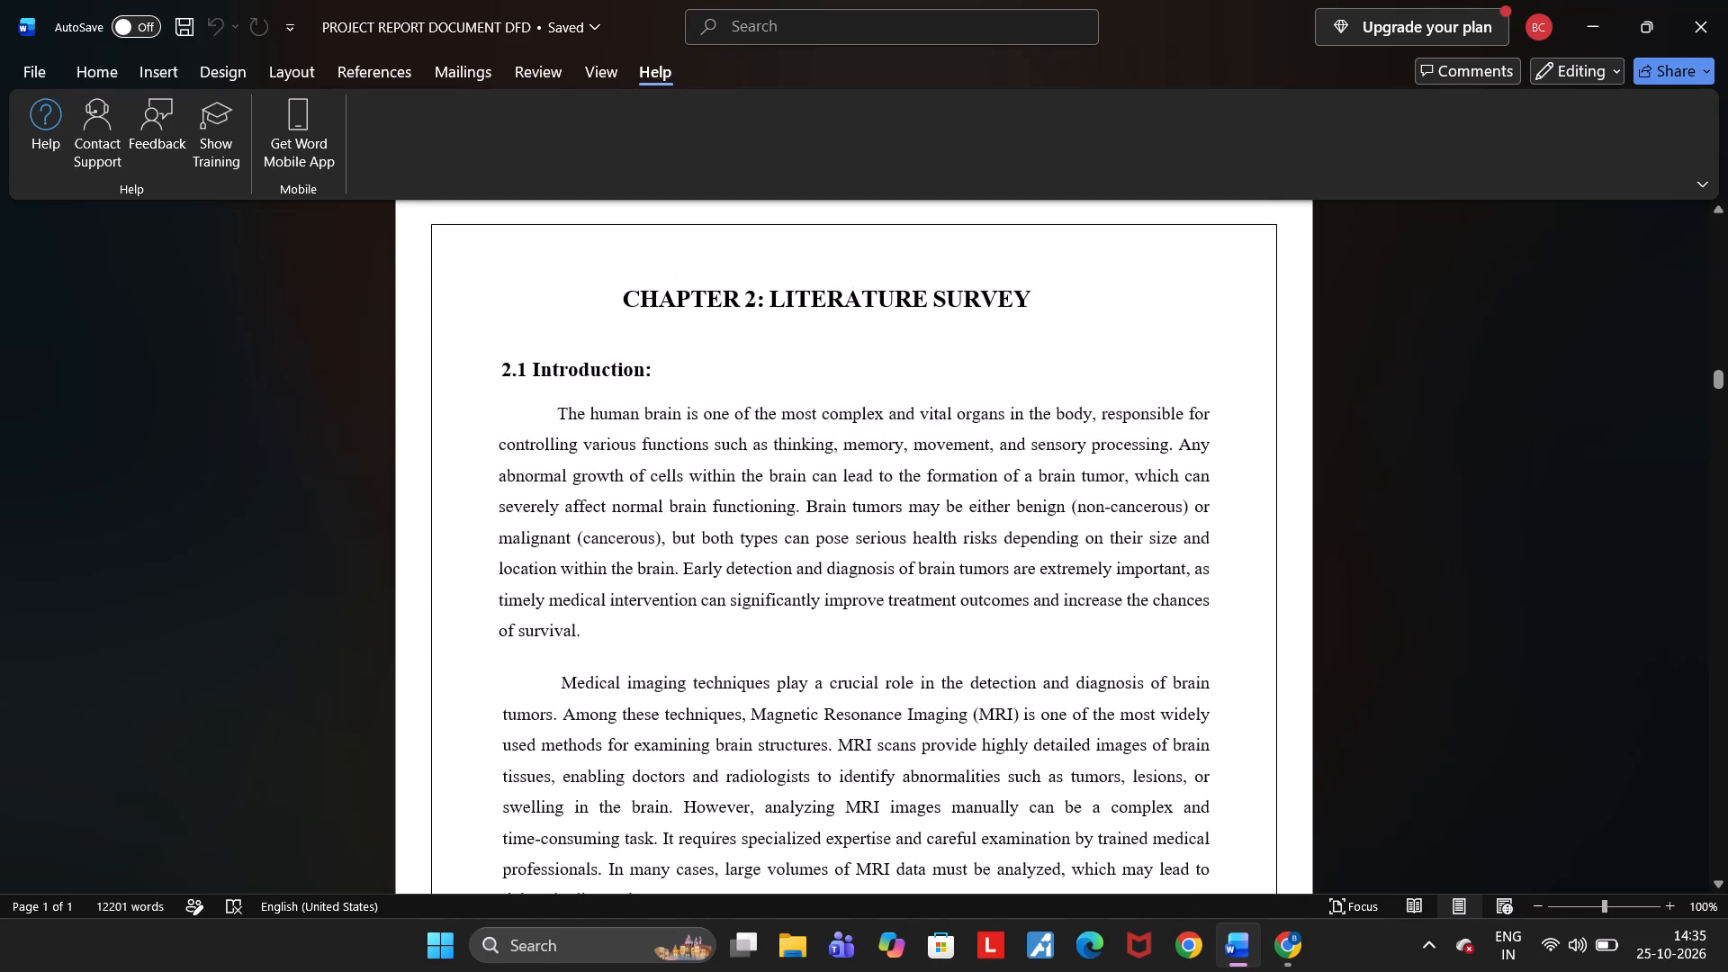
scroll(758, 389, "down", 5)
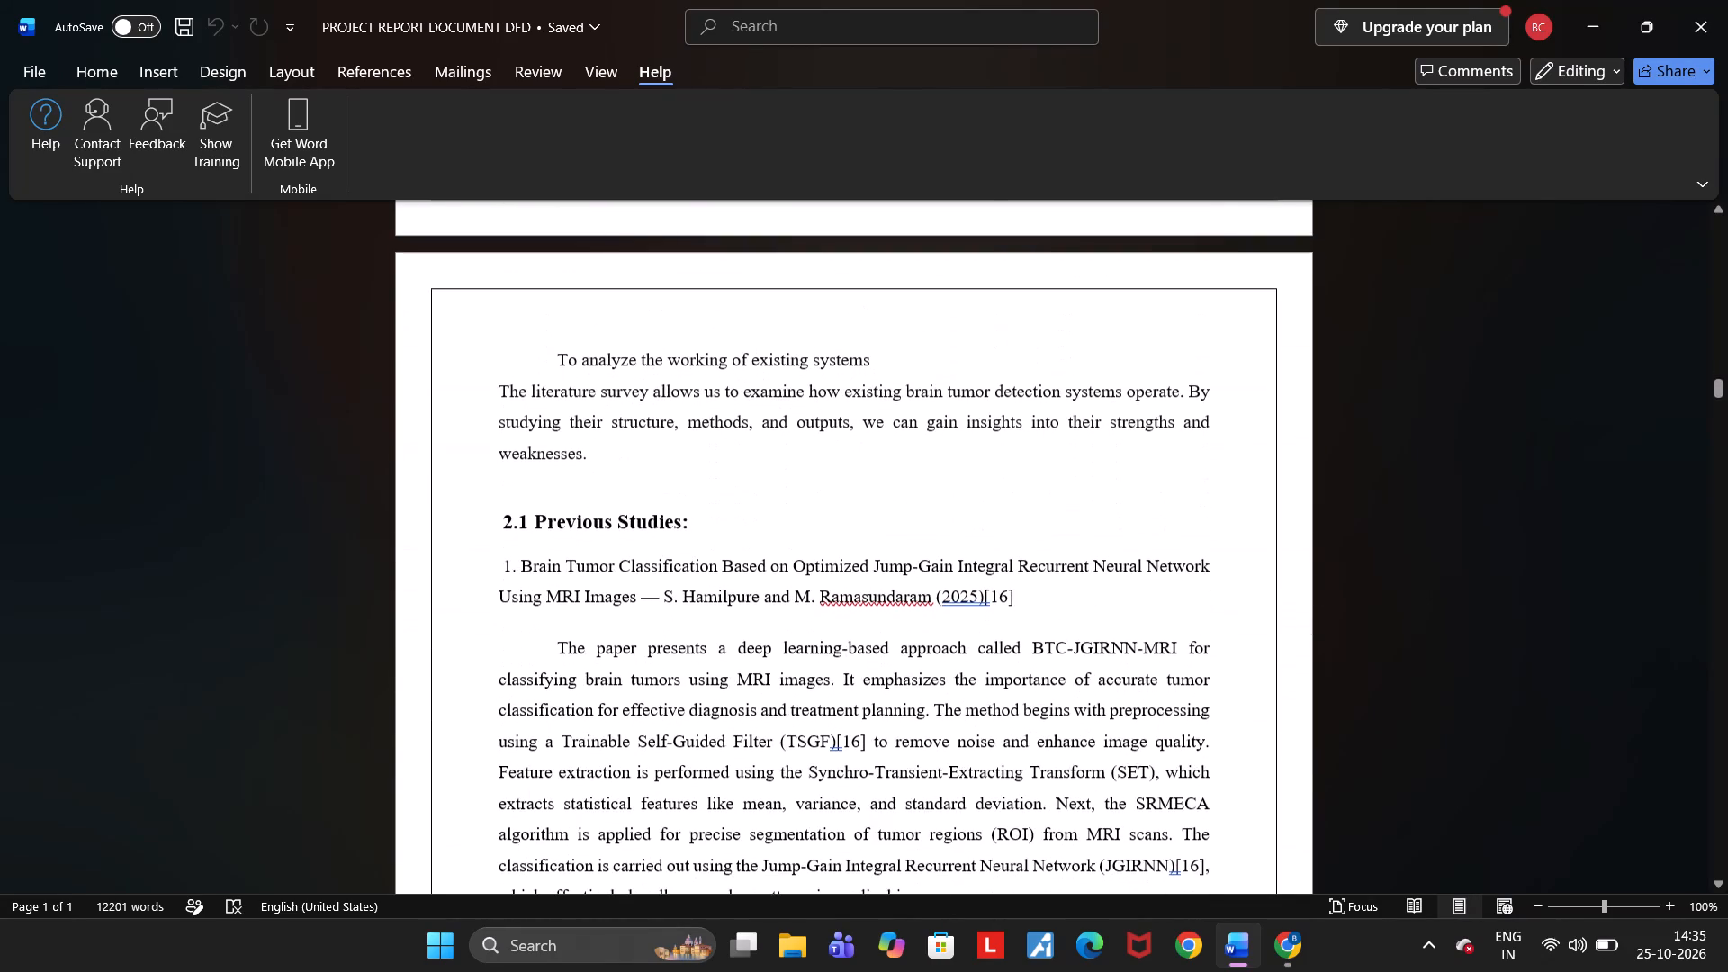
scroll(758, 389, "up", 9)
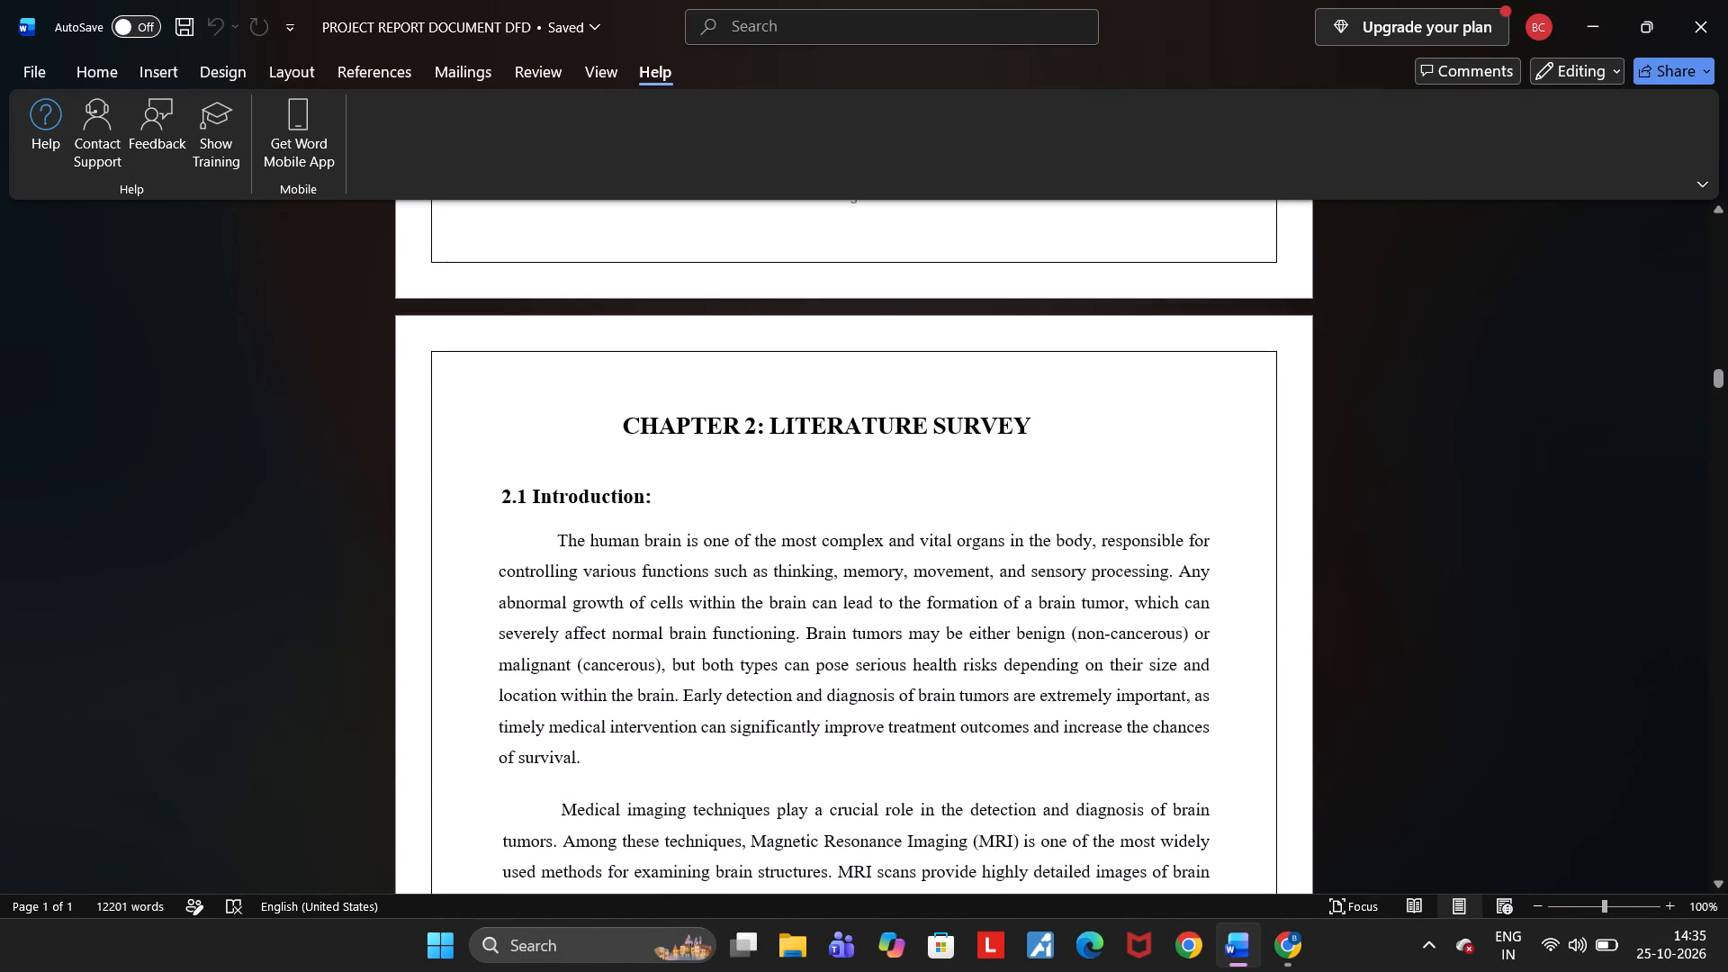
scroll(758, 389, "down", 6)
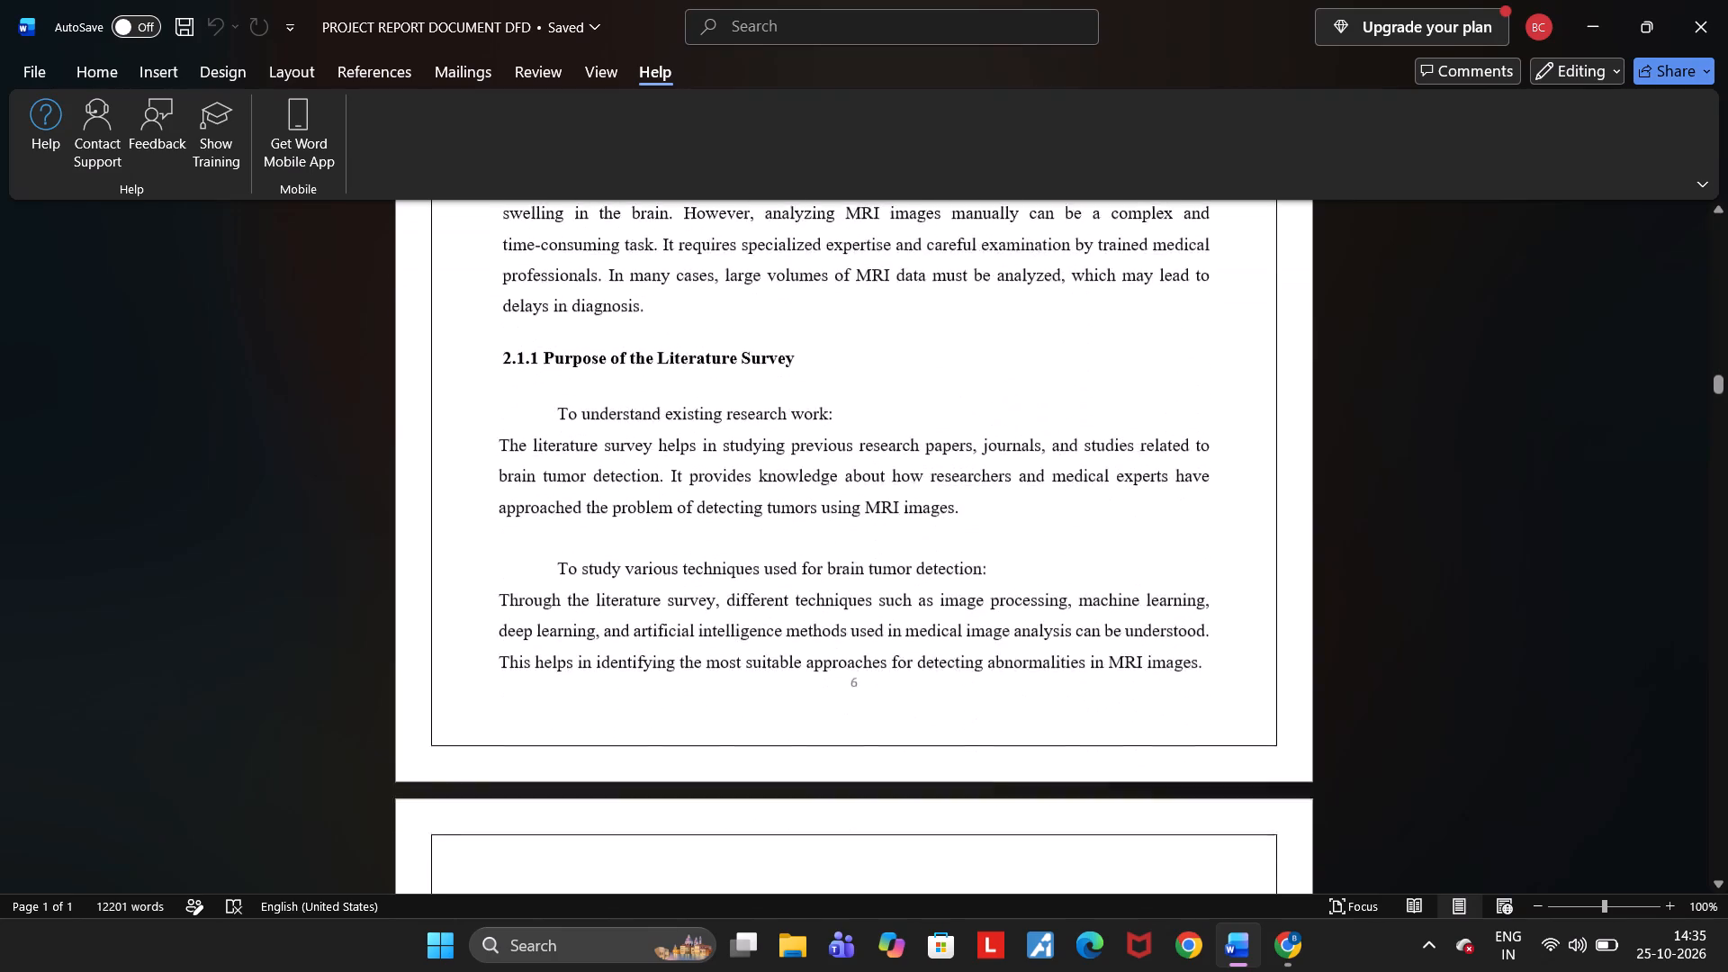
scroll(758, 389, "down", 9)
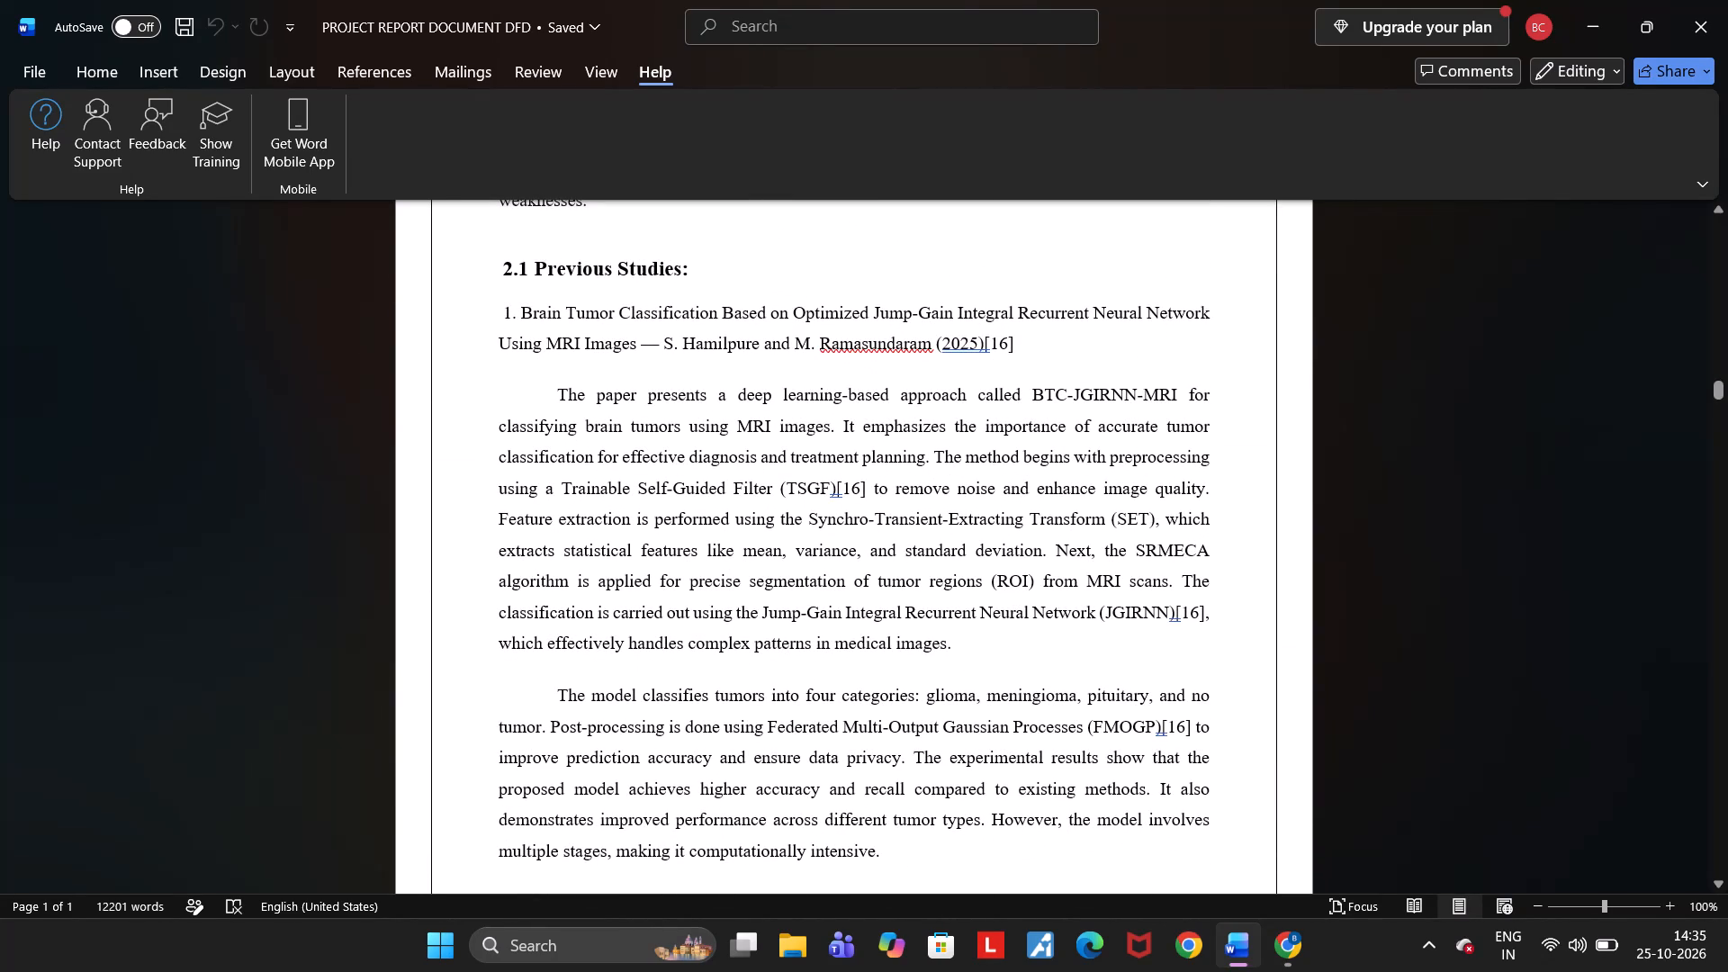
scroll(758, 389, "down", 6)
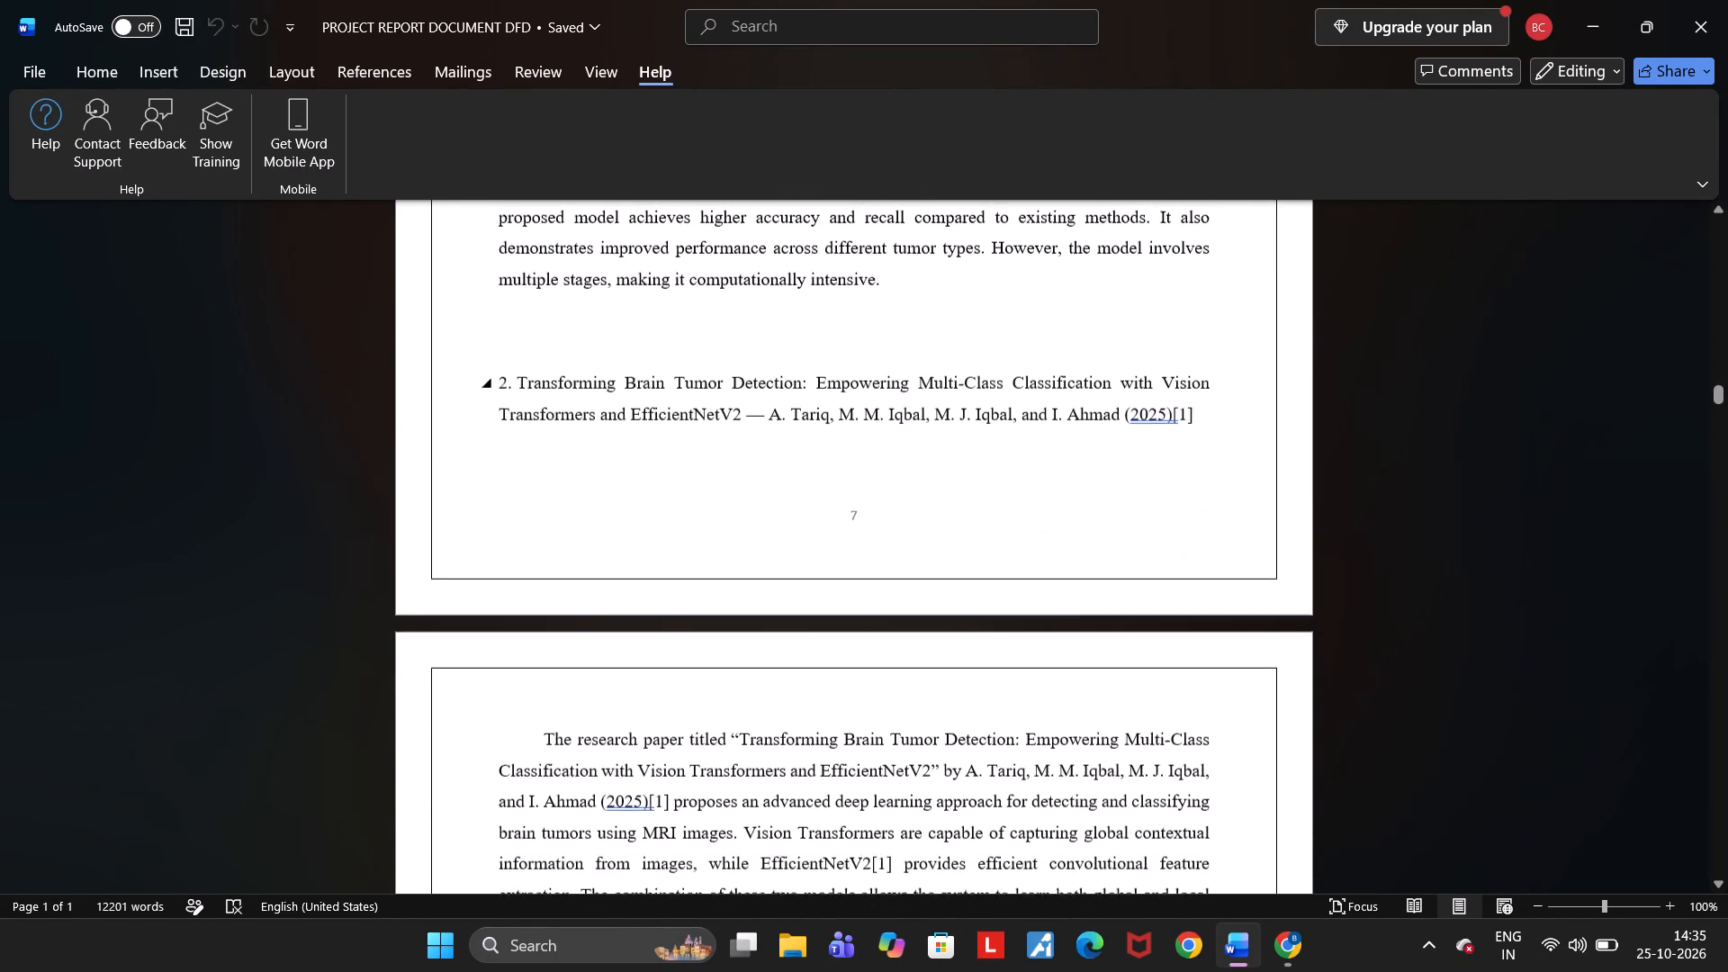
scroll(758, 389, "down", 15)
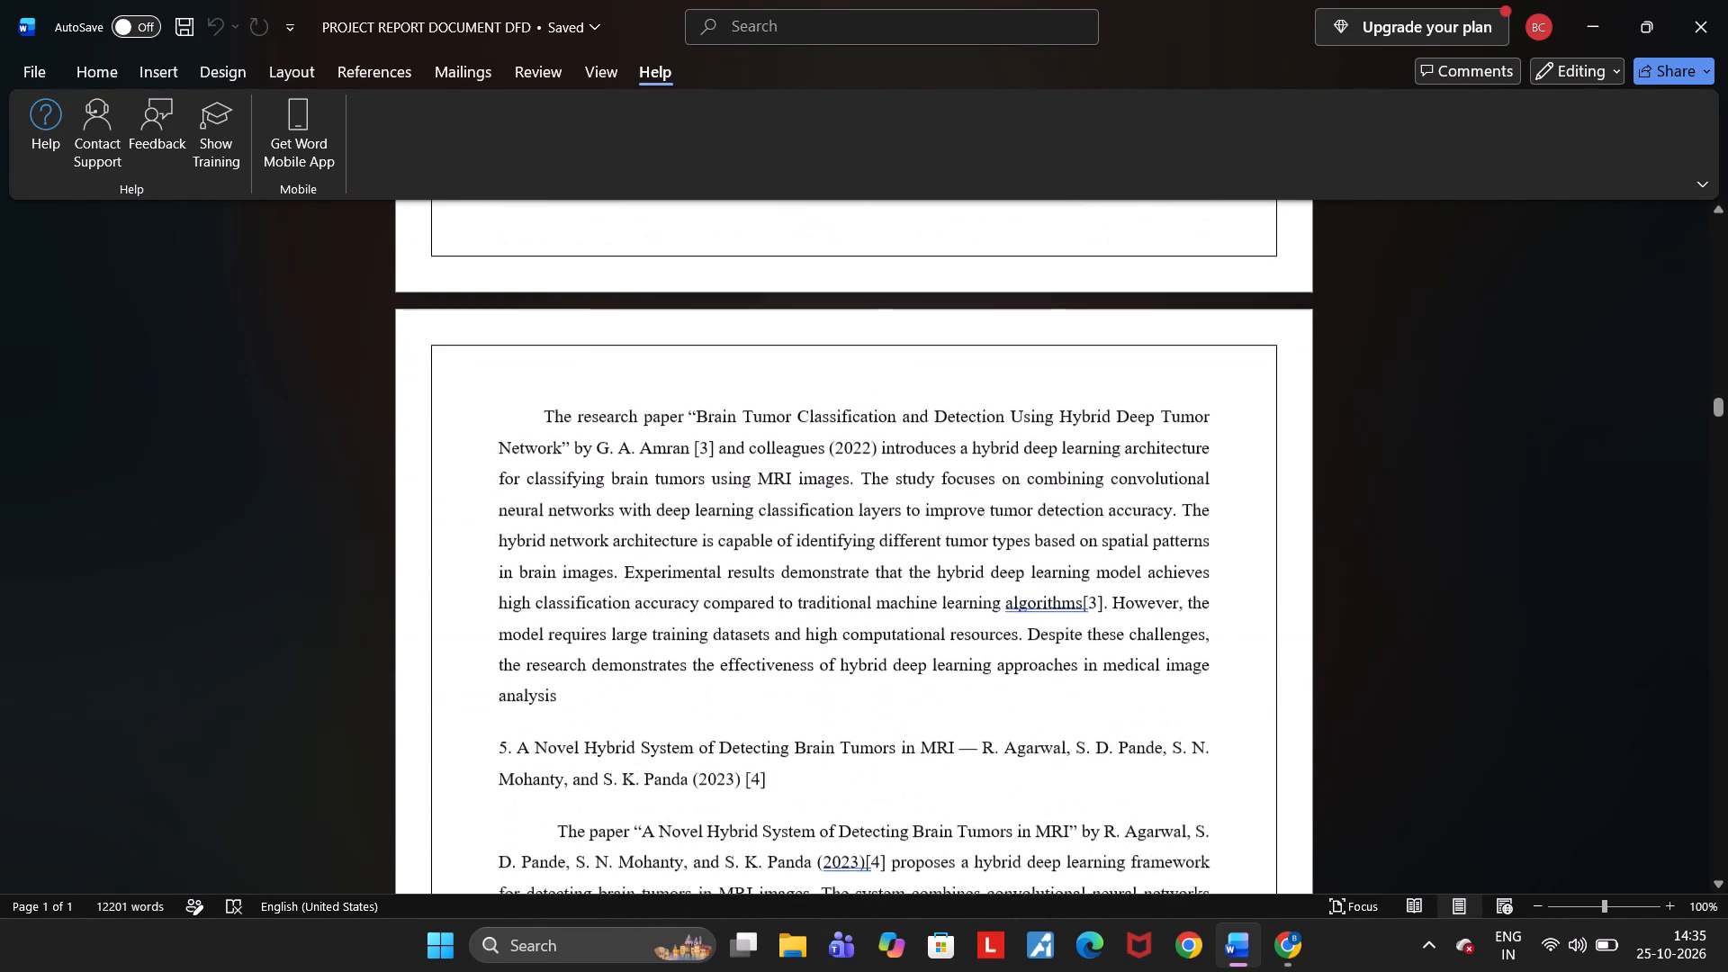
scroll(758, 389, "down", 12)
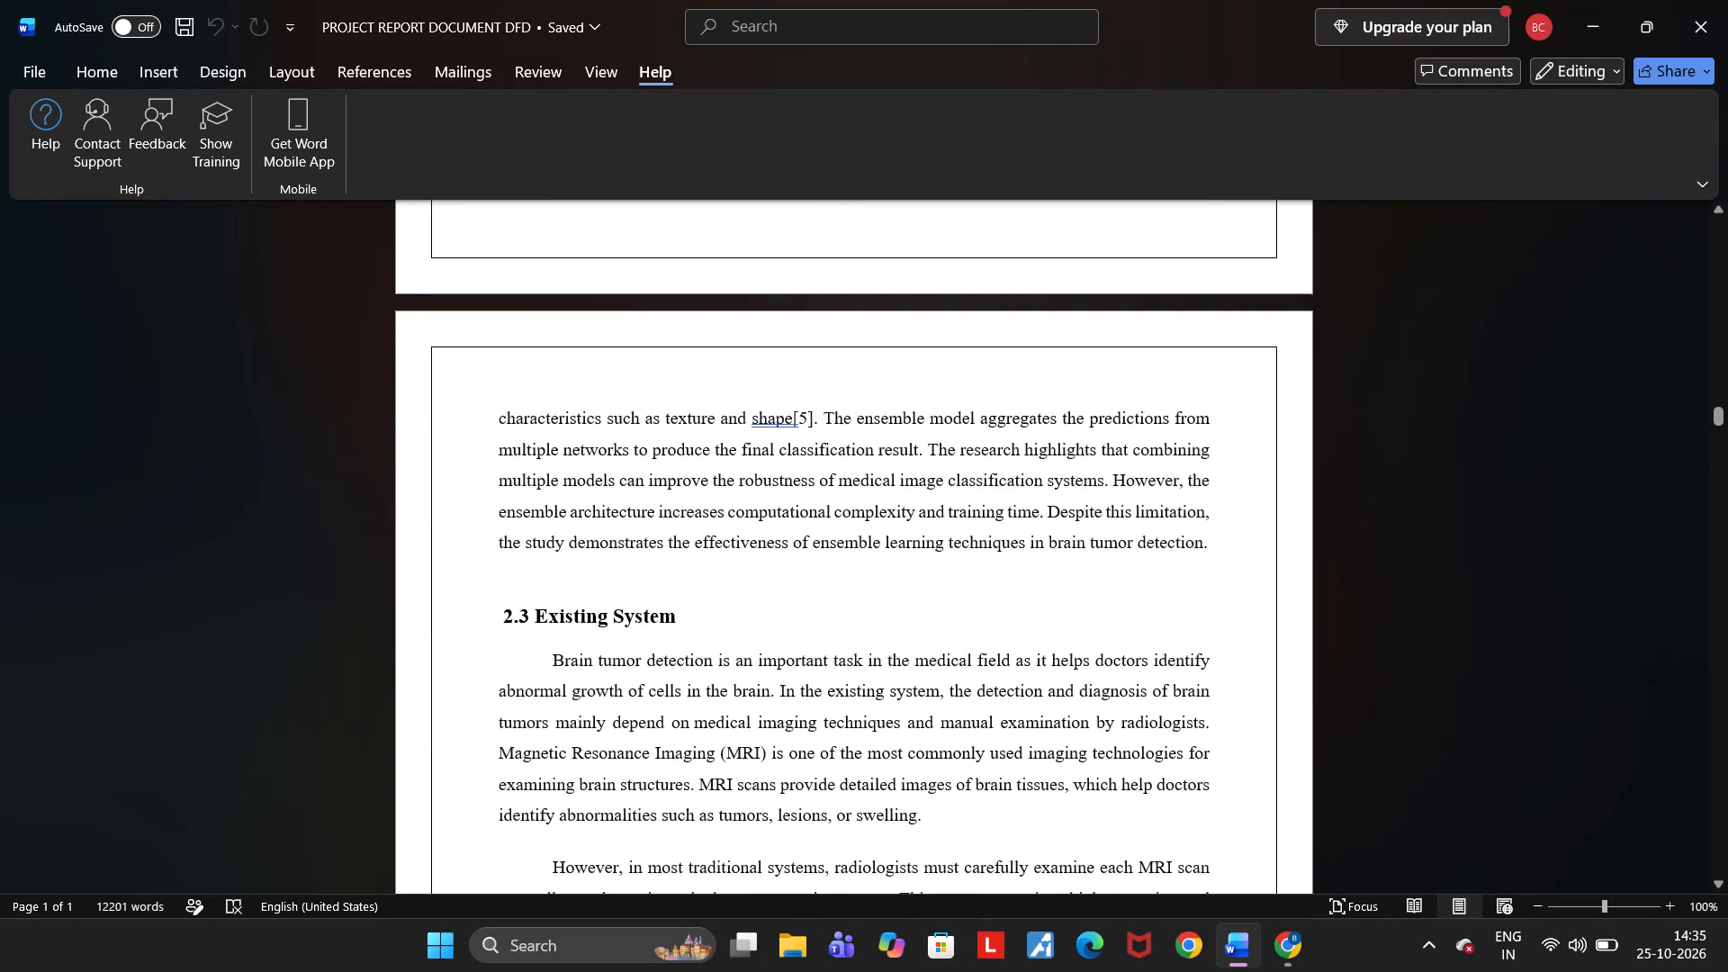
Review the Chapter 2 introduction, the purpose of the literature survey and the numbered previous studies again, up to 2.3 Existing System.
scroll(758, 389, "up", 20)
scroll(758, 389, "up", 4)
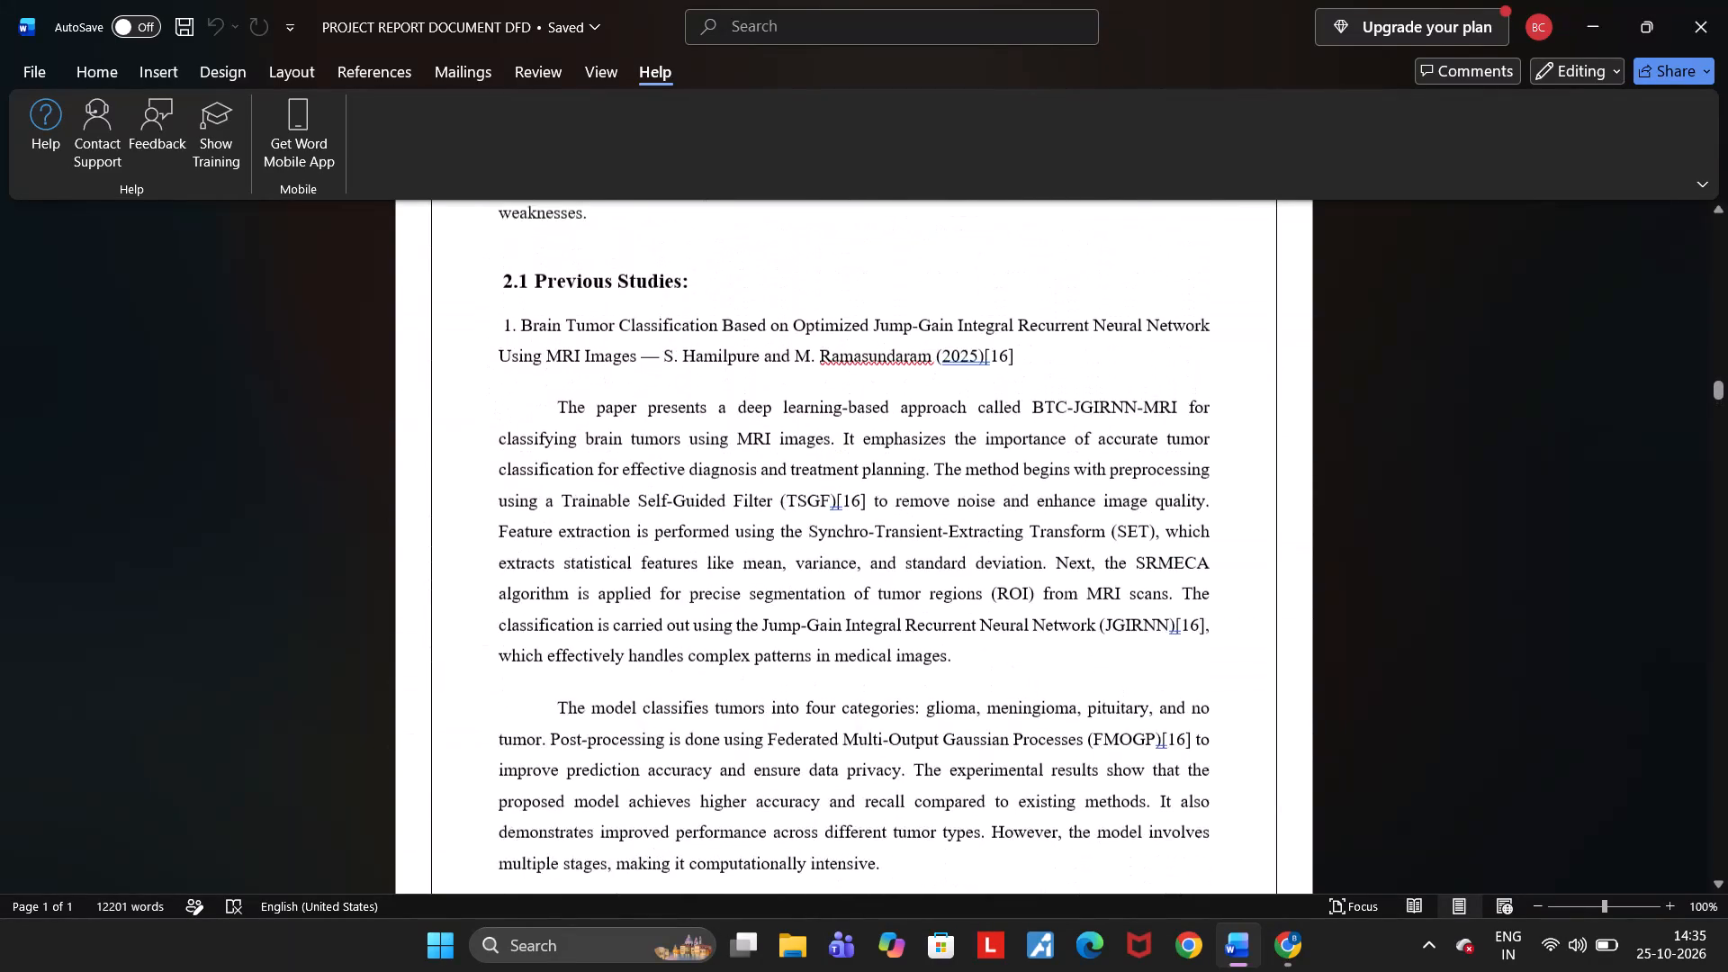
scroll(758, 389, "up", 9)
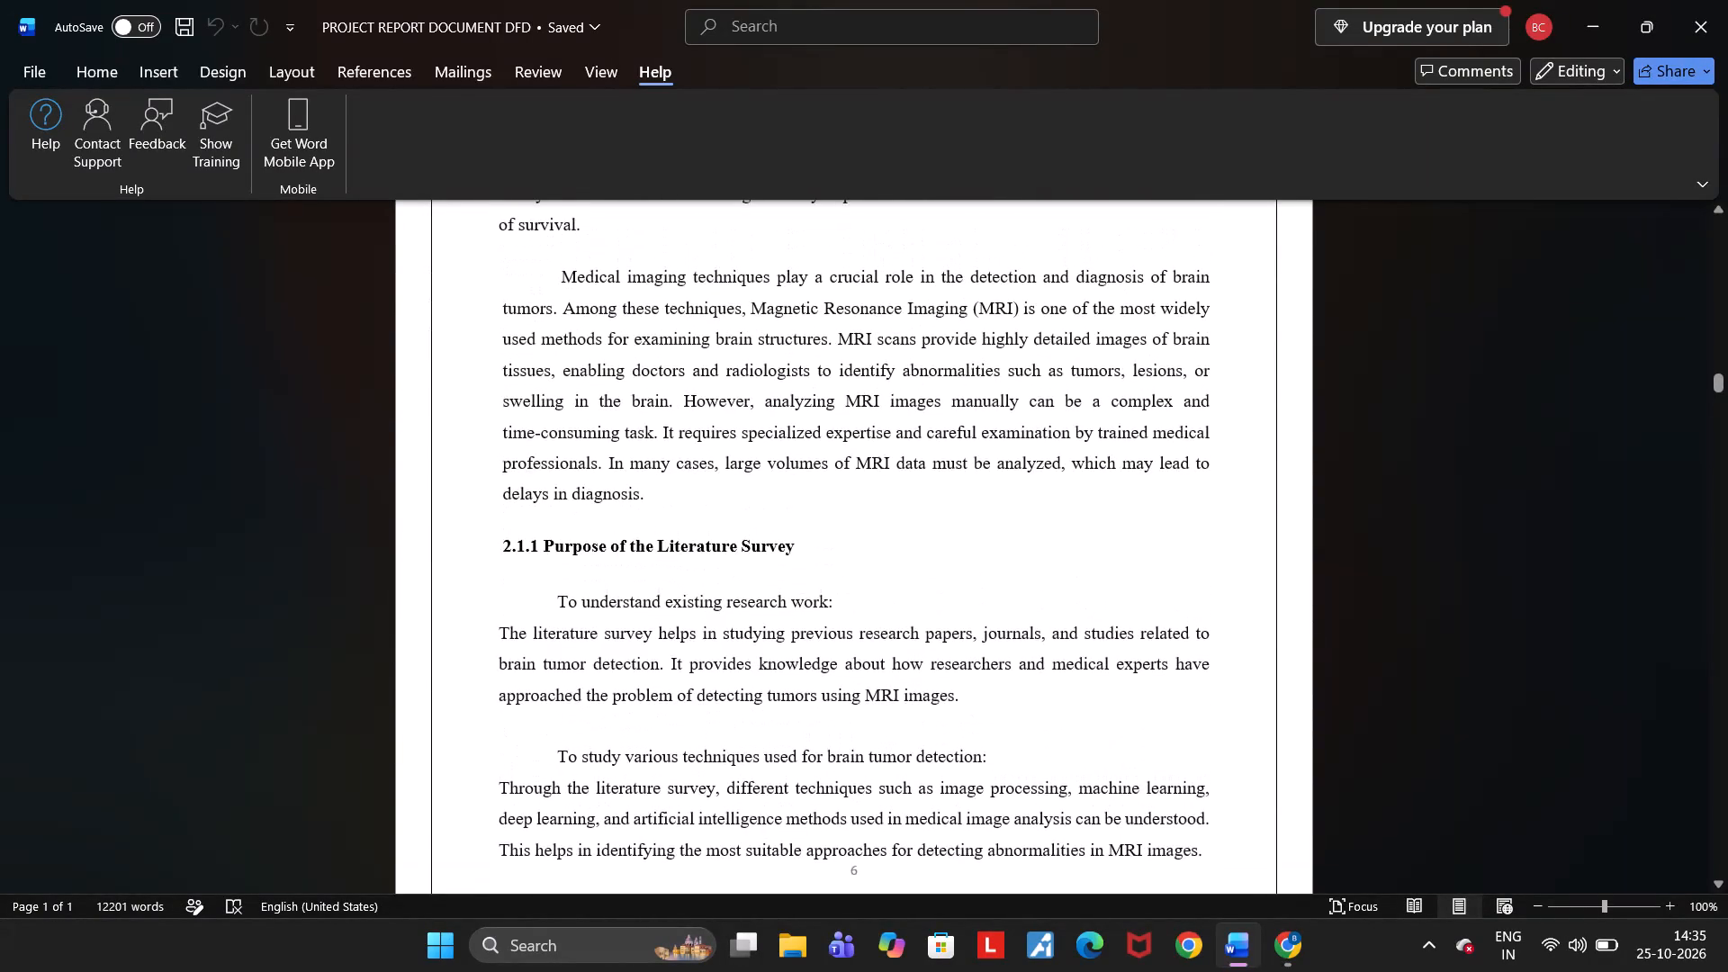
scroll(758, 389, "up", 2)
scroll(758, 389, "down", 2)
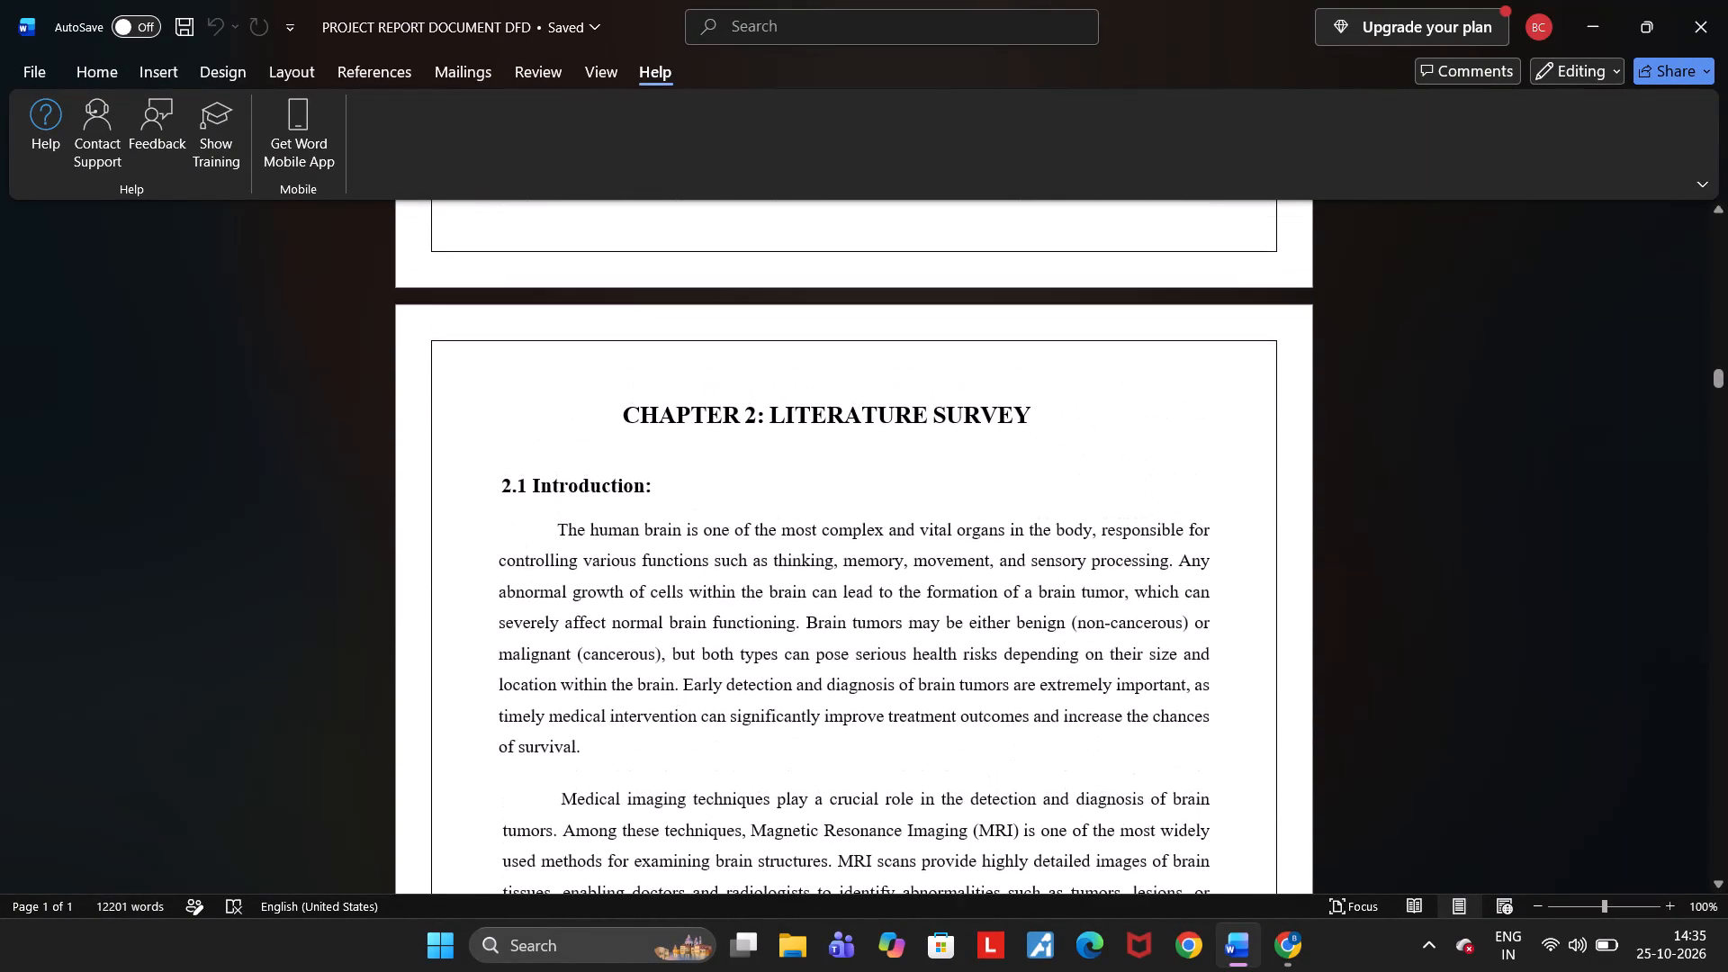
scroll(758, 389, "down", 7)
scroll(758, 389, "up", 1)
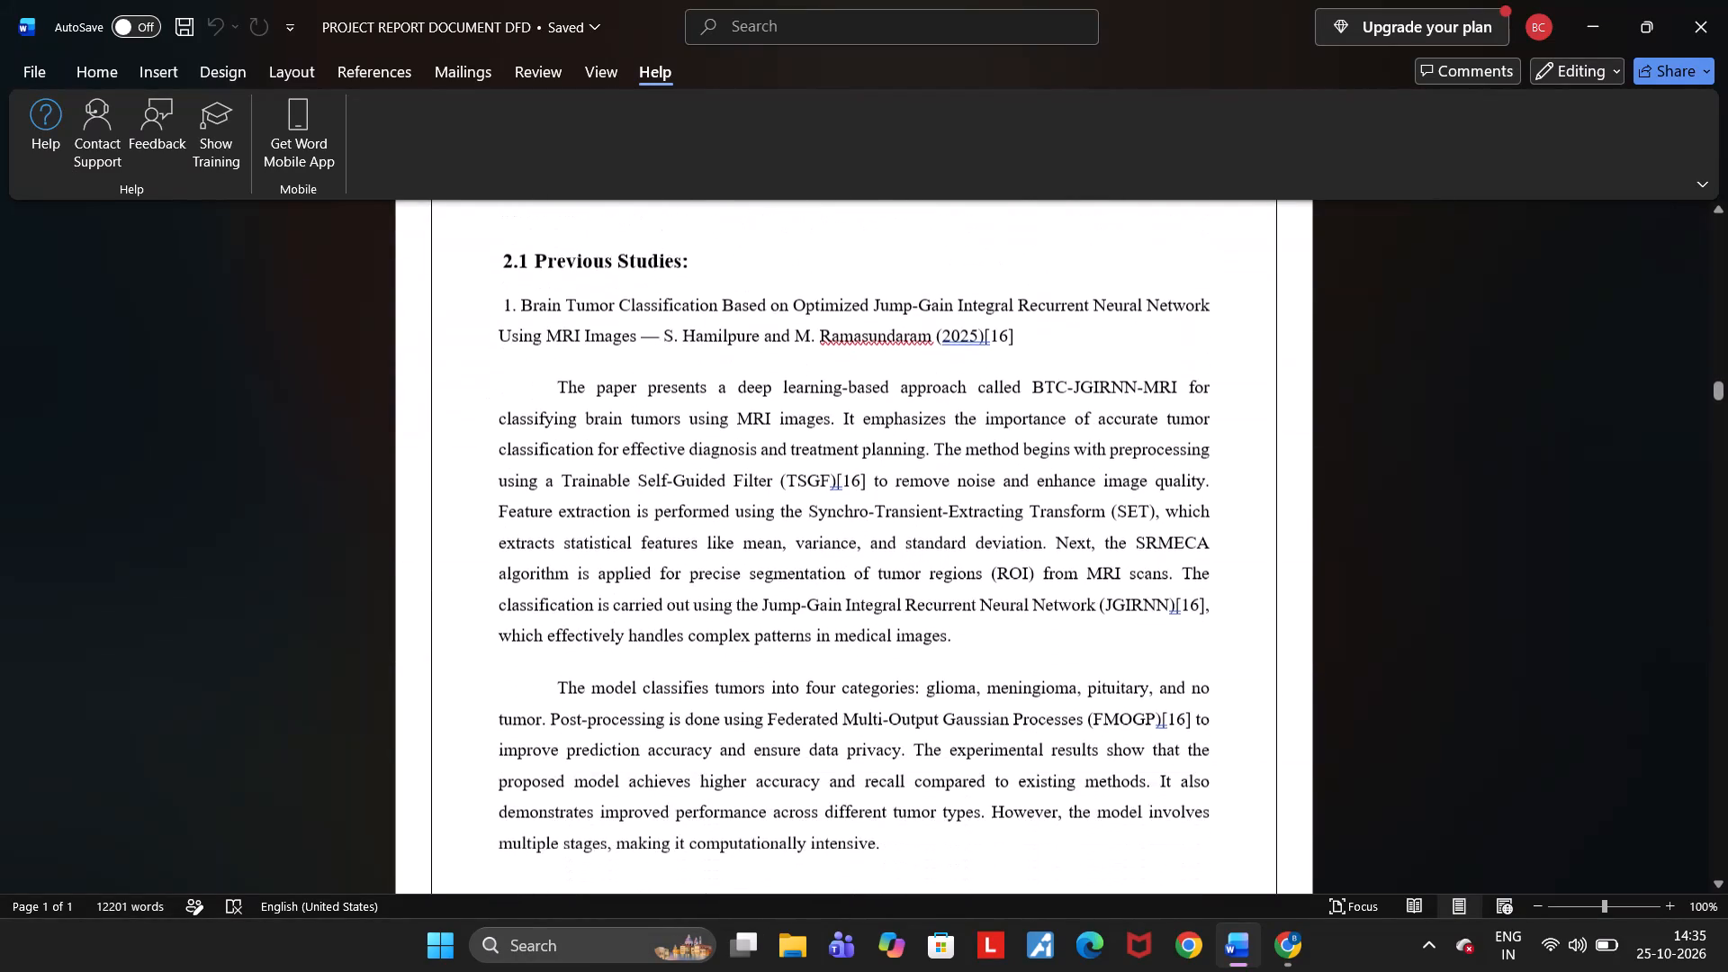
scroll(758, 389, "up", 9)
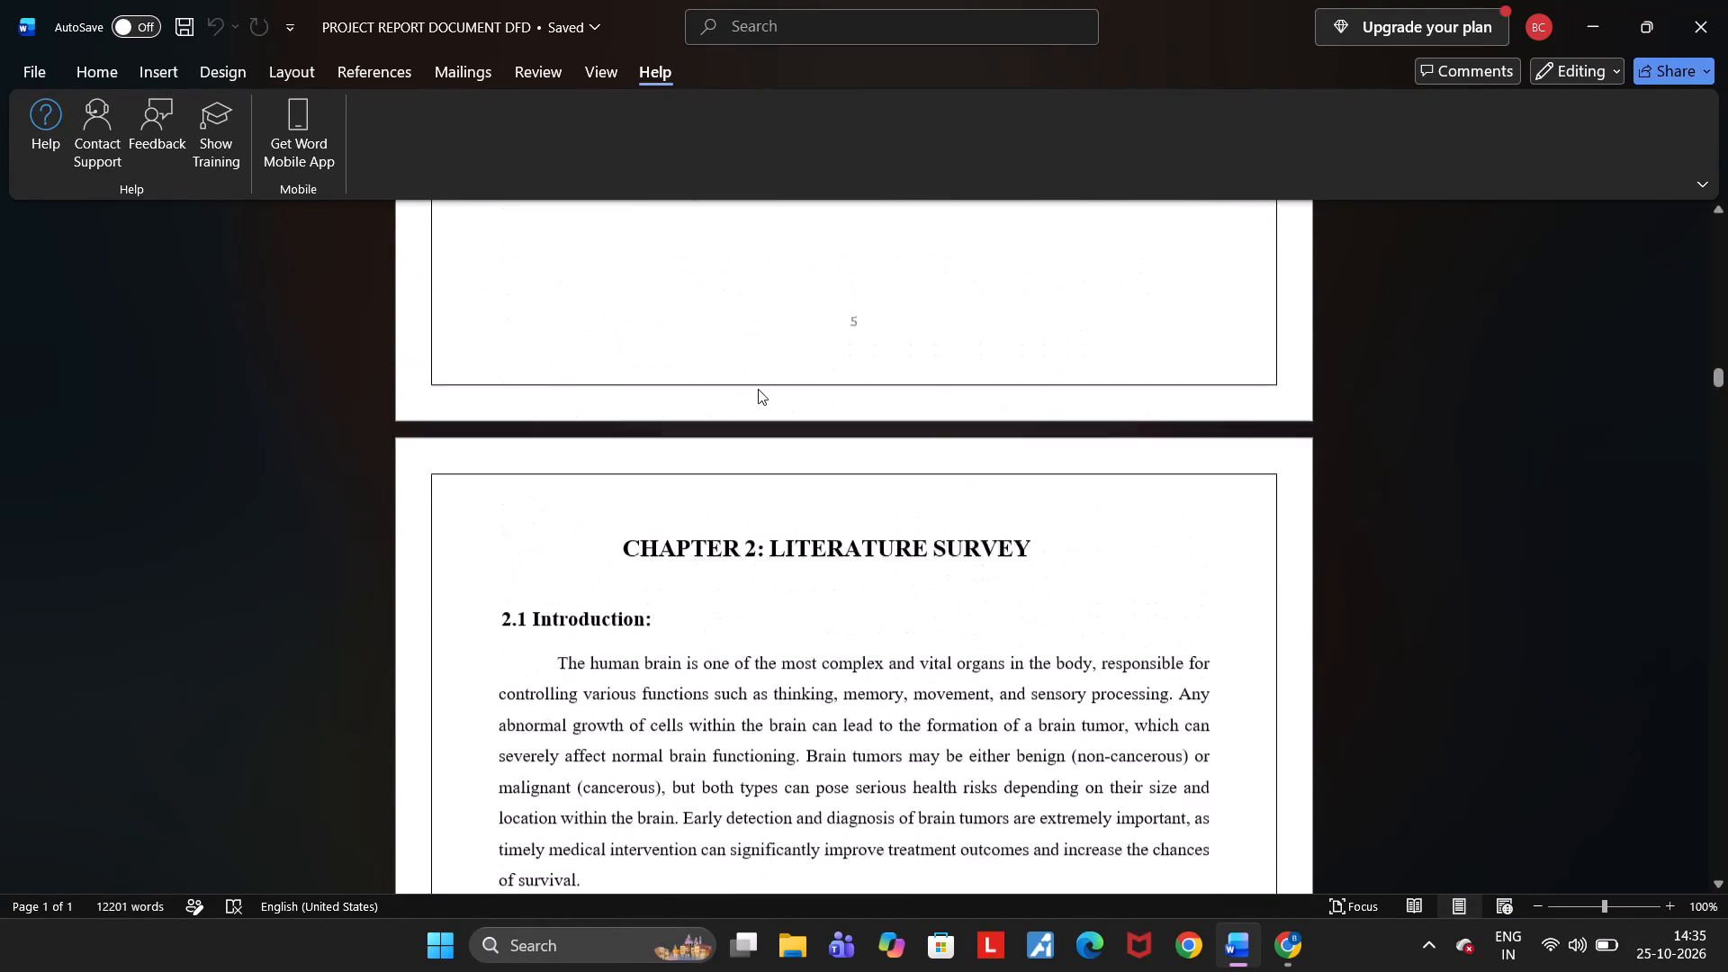
scroll(758, 389, "up", 1)
scroll(758, 389, "down", 12)
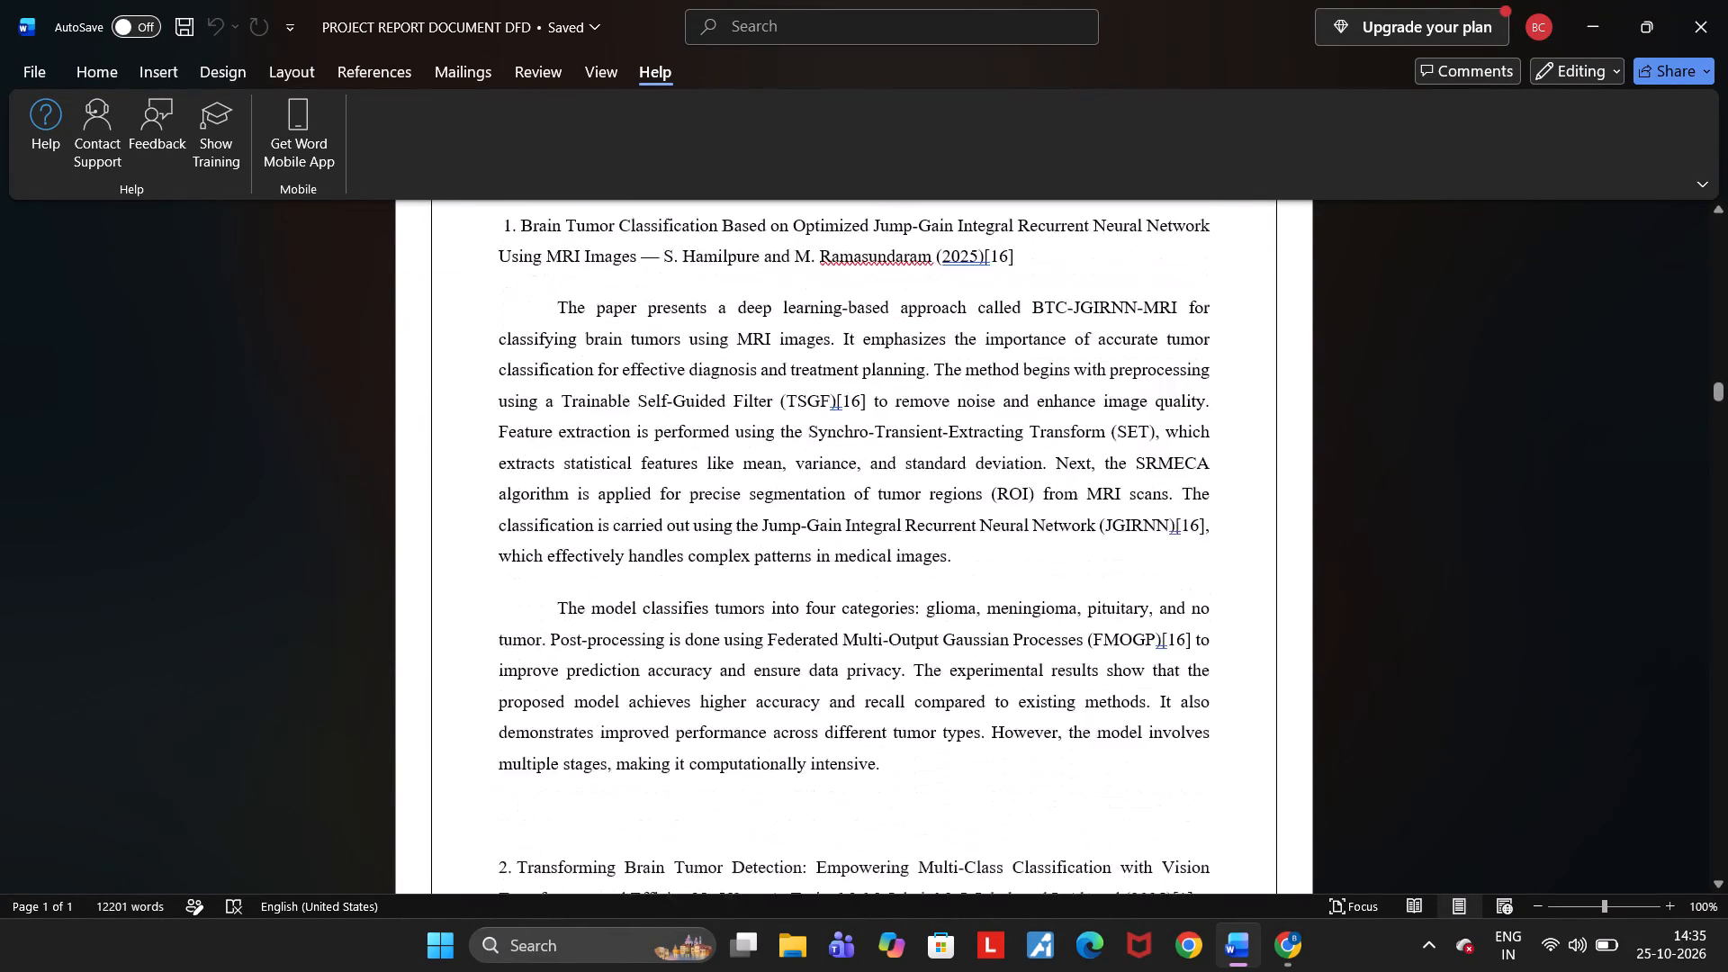
scroll(758, 389, "down", 10)
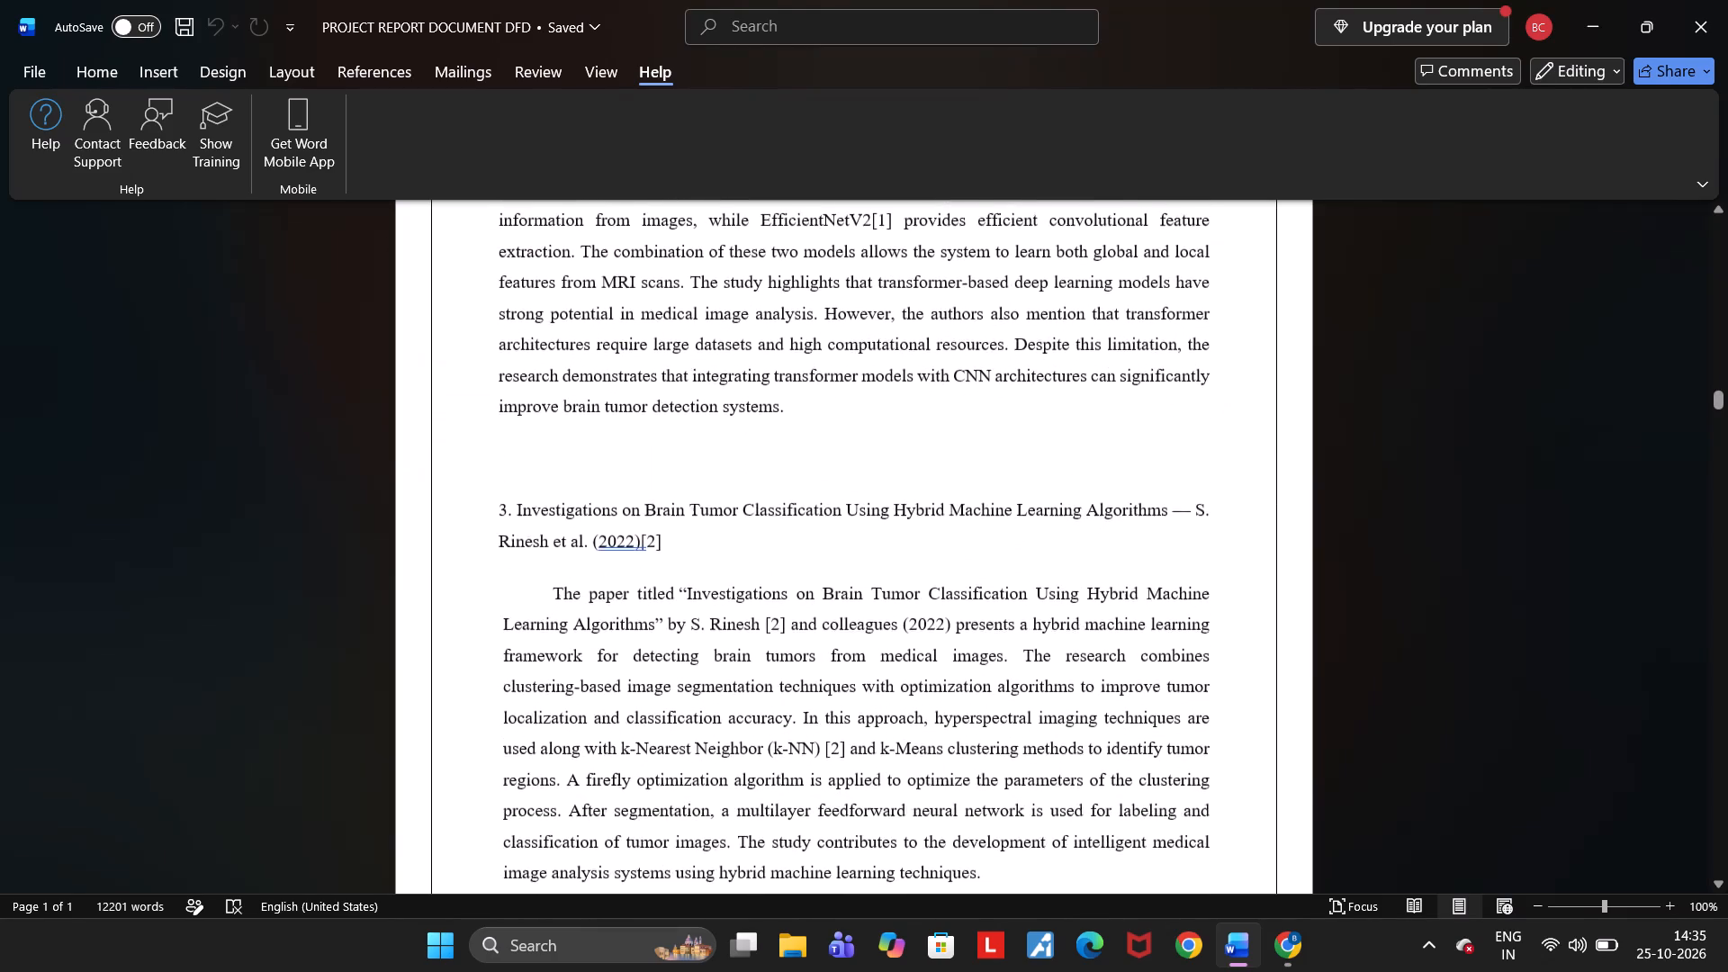
scroll(758, 389, "down", 10)
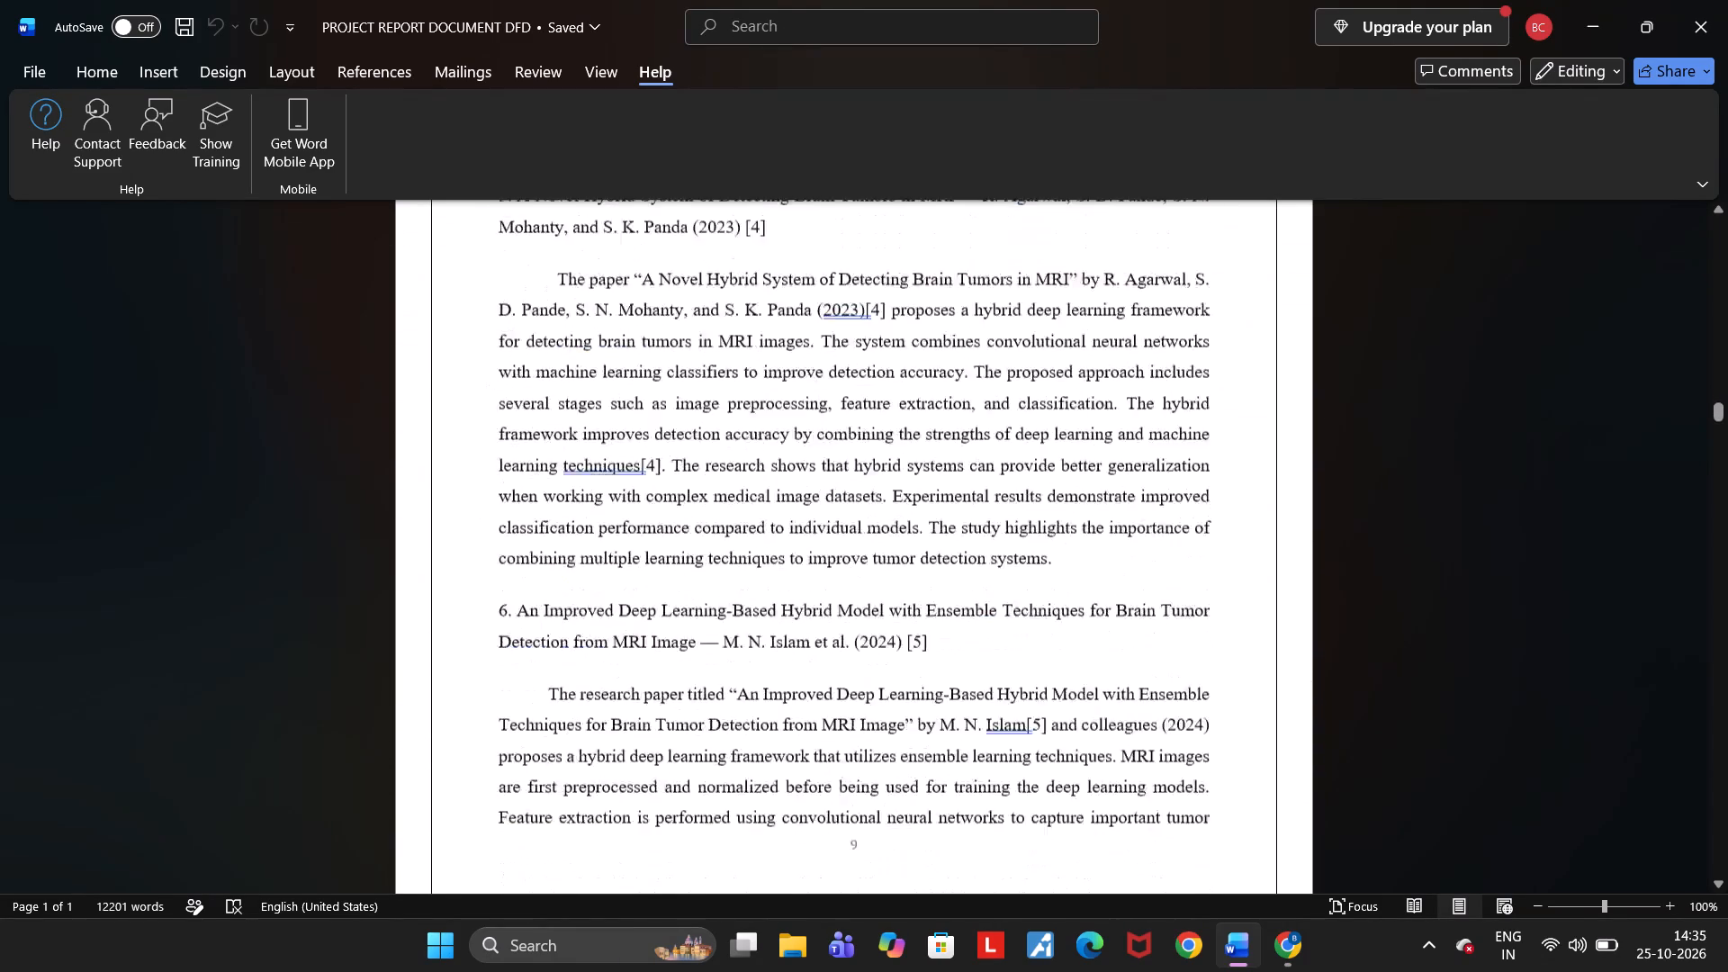
scroll(758, 389, "down", 5)
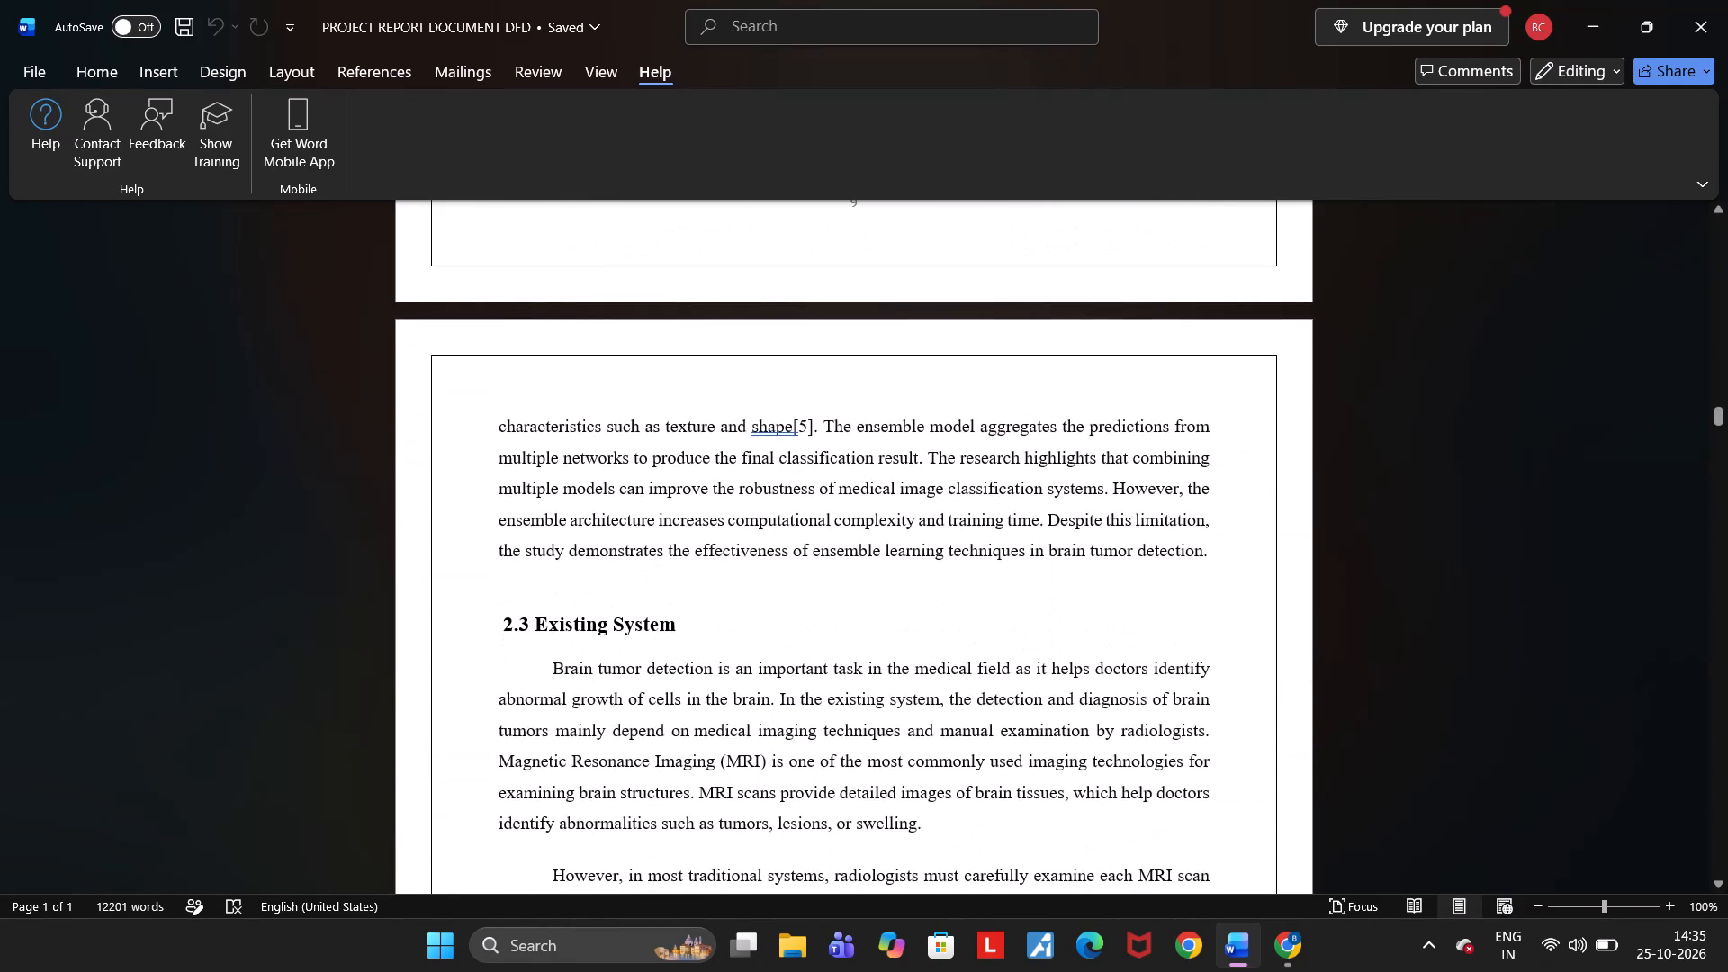
Delete the two brain tumor and medical imaging paragraphs between the 2.1 Introduction heading and the 2.1.1 heading in Chapter 2.
scroll(758, 389, "up", 16)
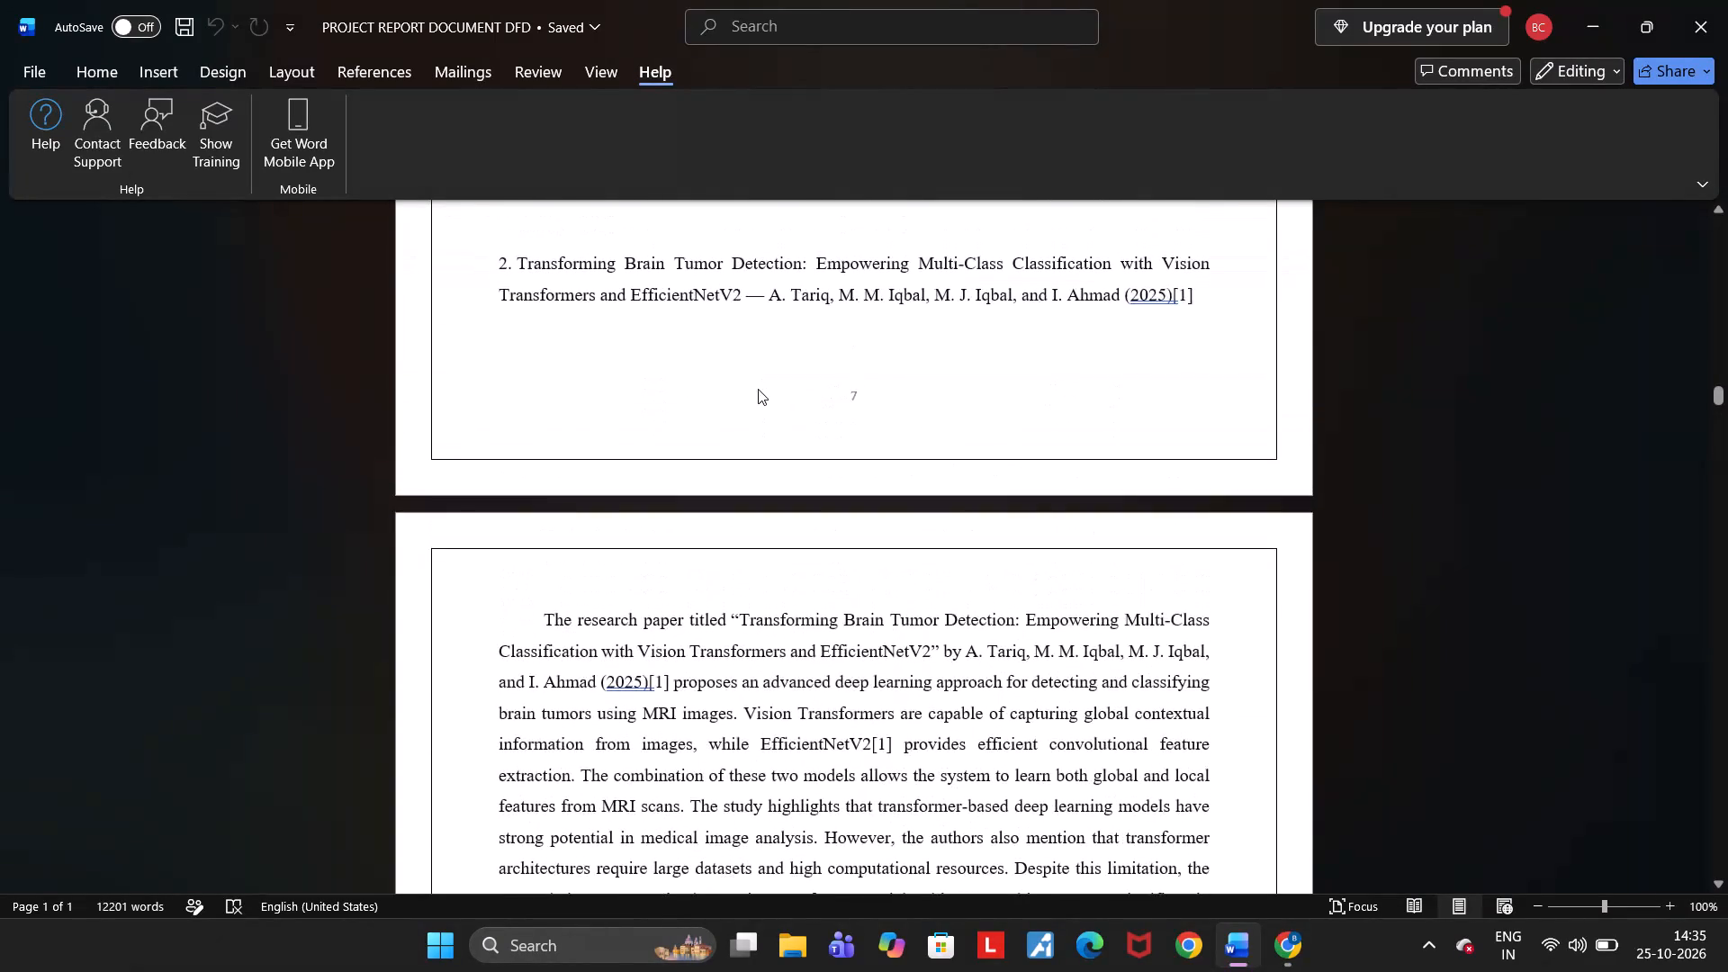
scroll(758, 389, "up", 7)
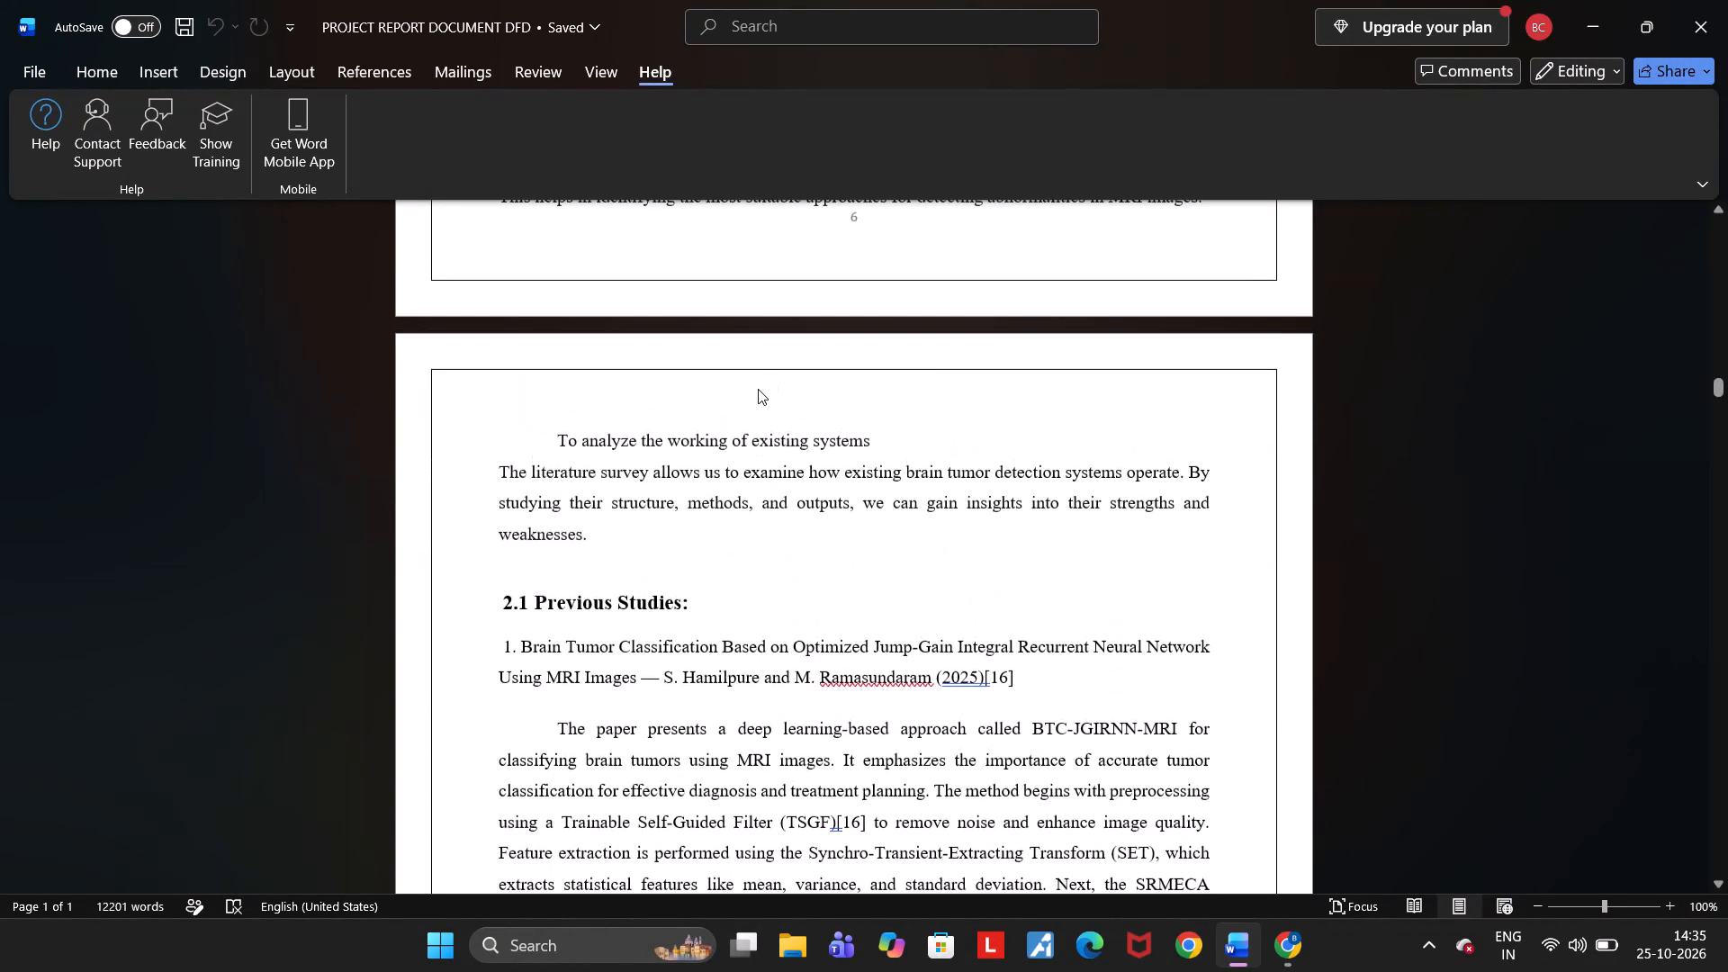
scroll(758, 389, "down", 3)
scroll(758, 389, "up", 1)
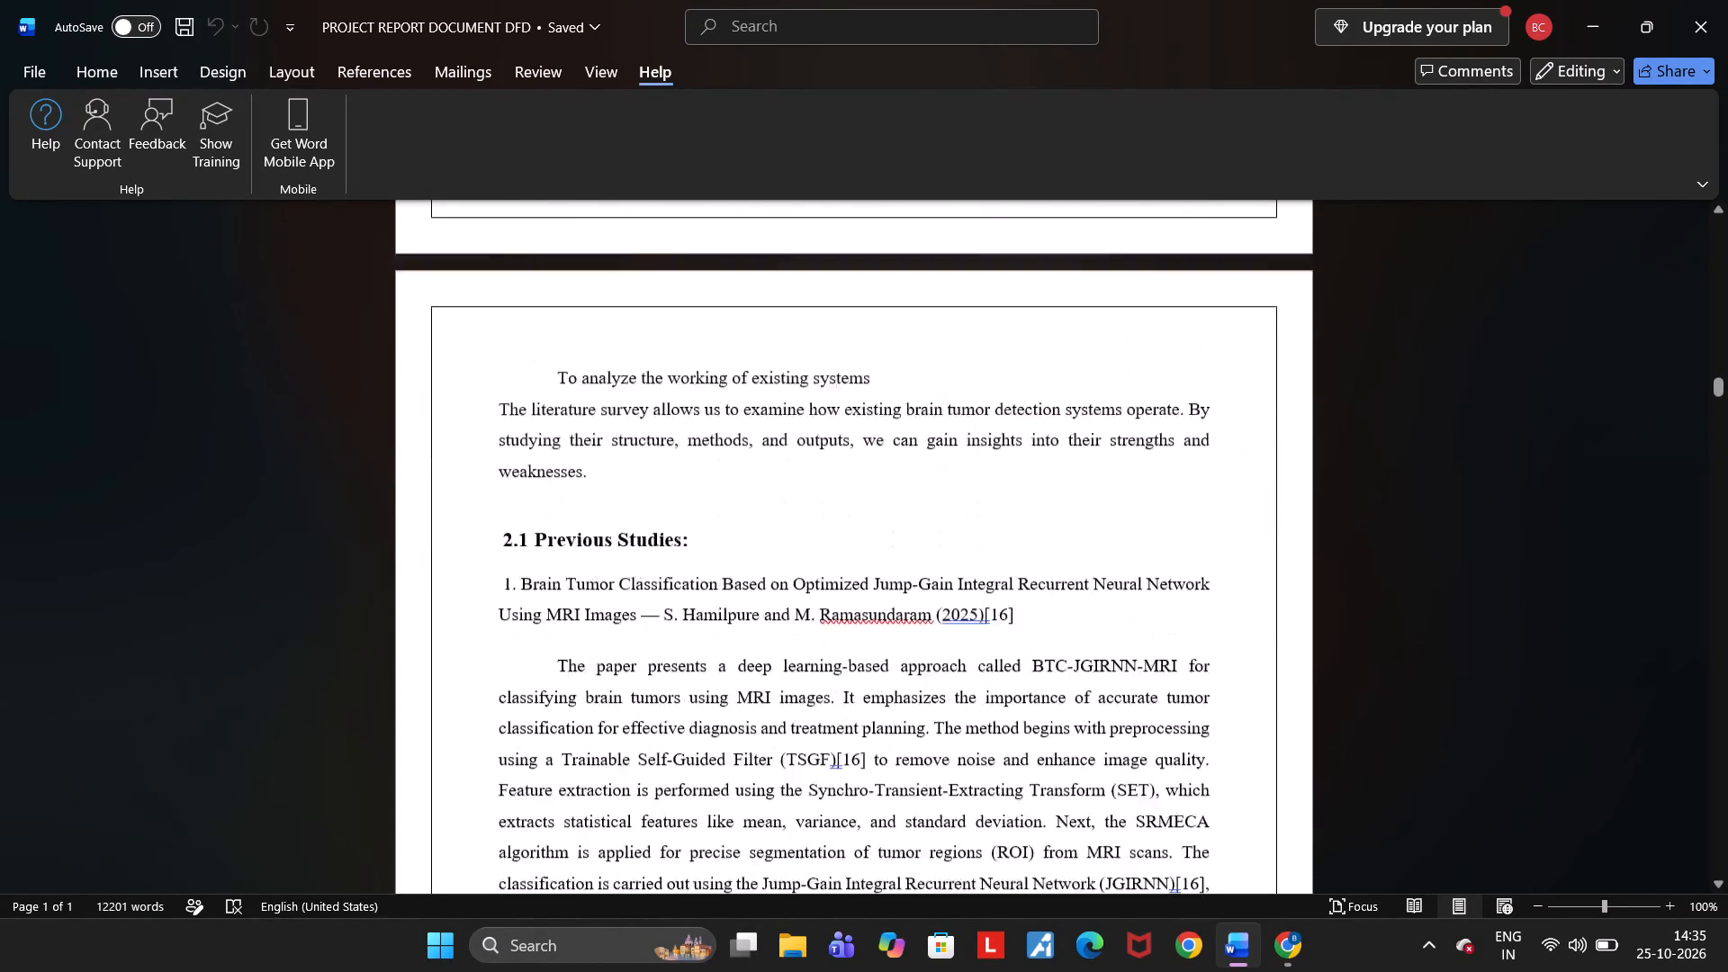
scroll(758, 389, "up", 5)
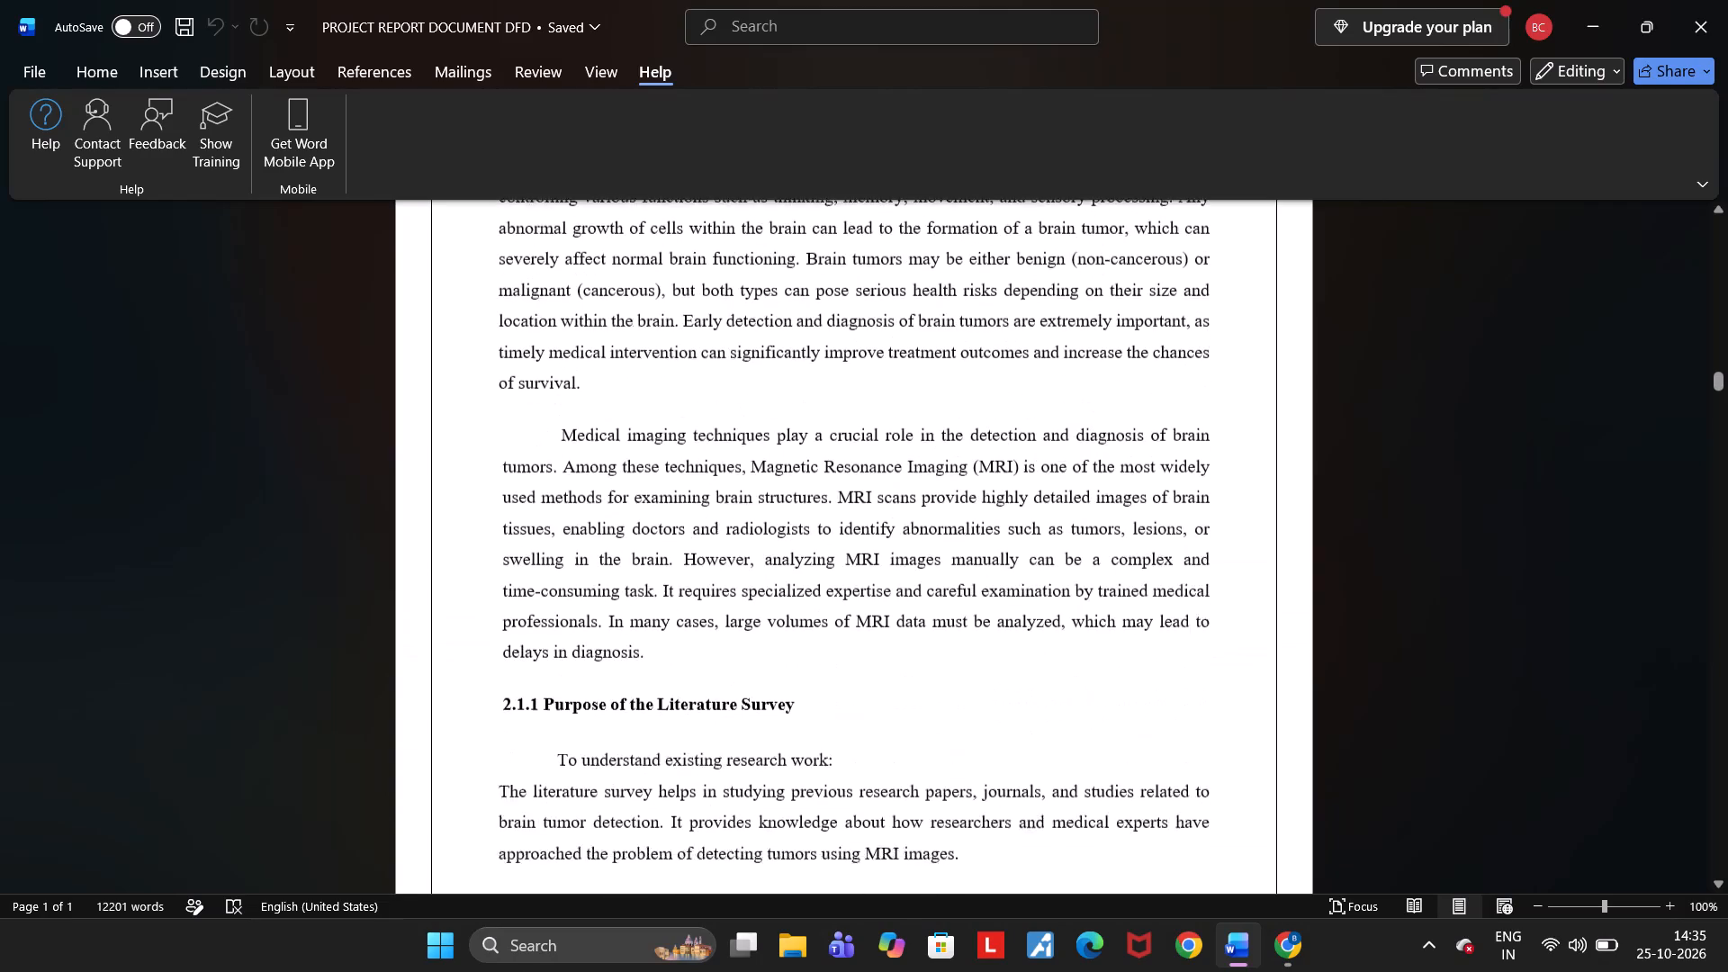
scroll(758, 389, "up", 3)
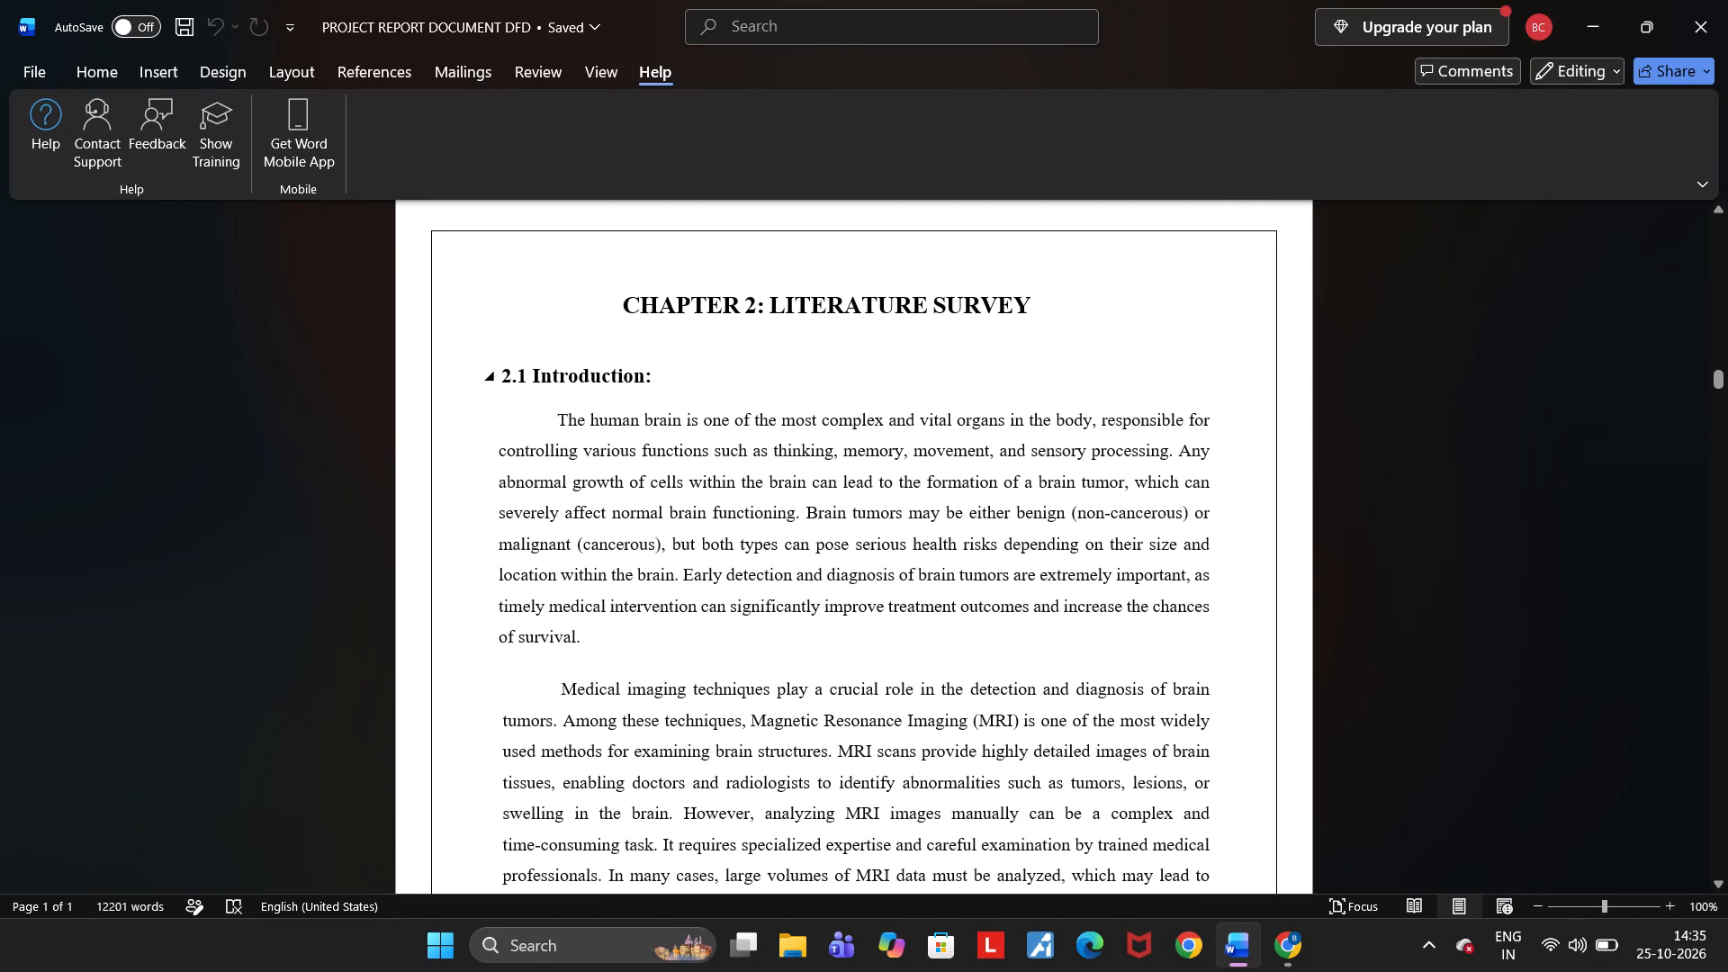
left_click_drag(548, 410, 844, 883)
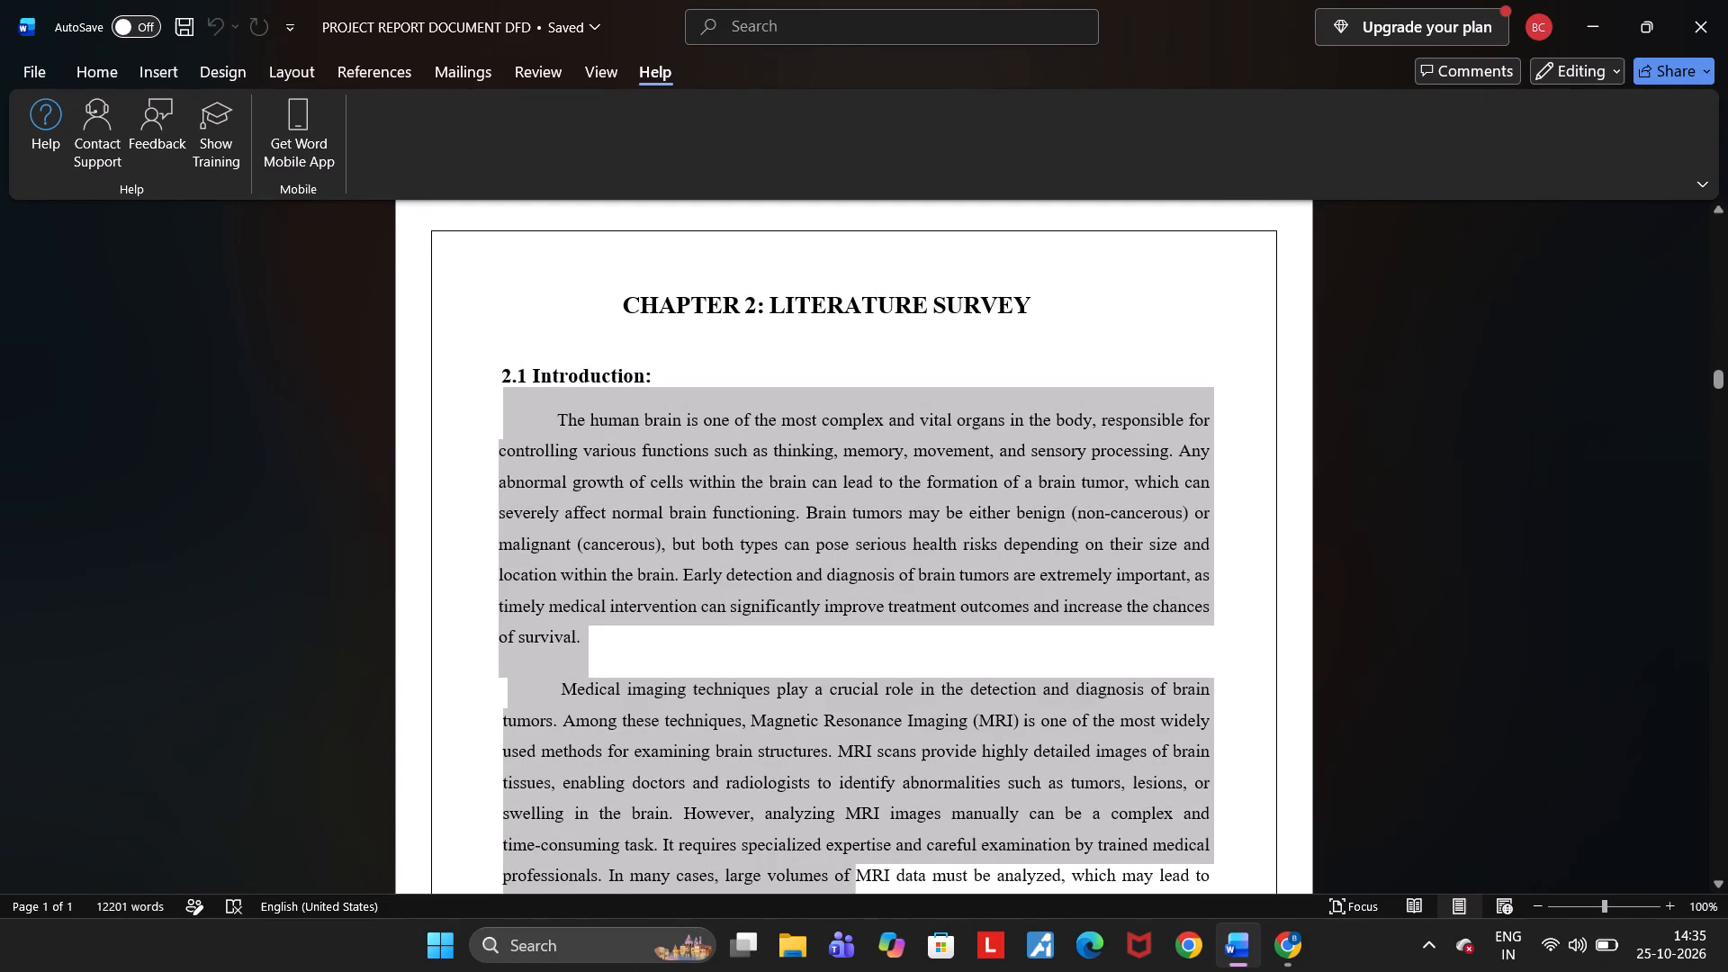
left_click_drag(844, 883, 834, 849)
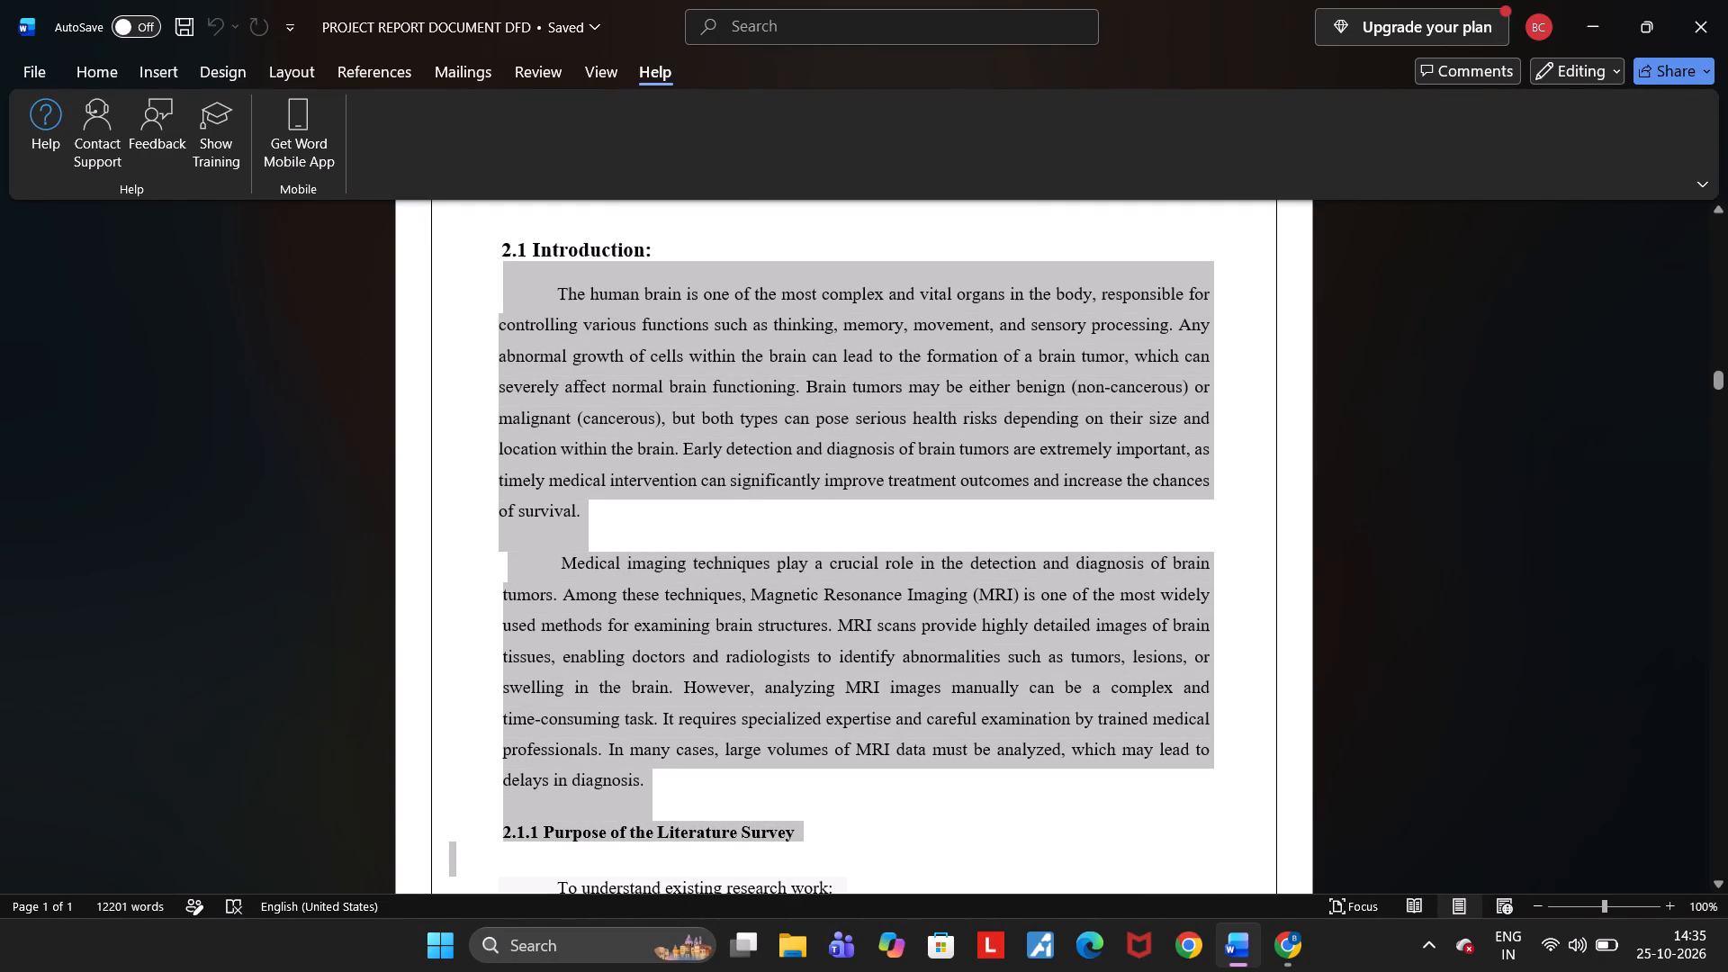
left_click_drag(834, 849, 681, 787)
key("BackSpace")
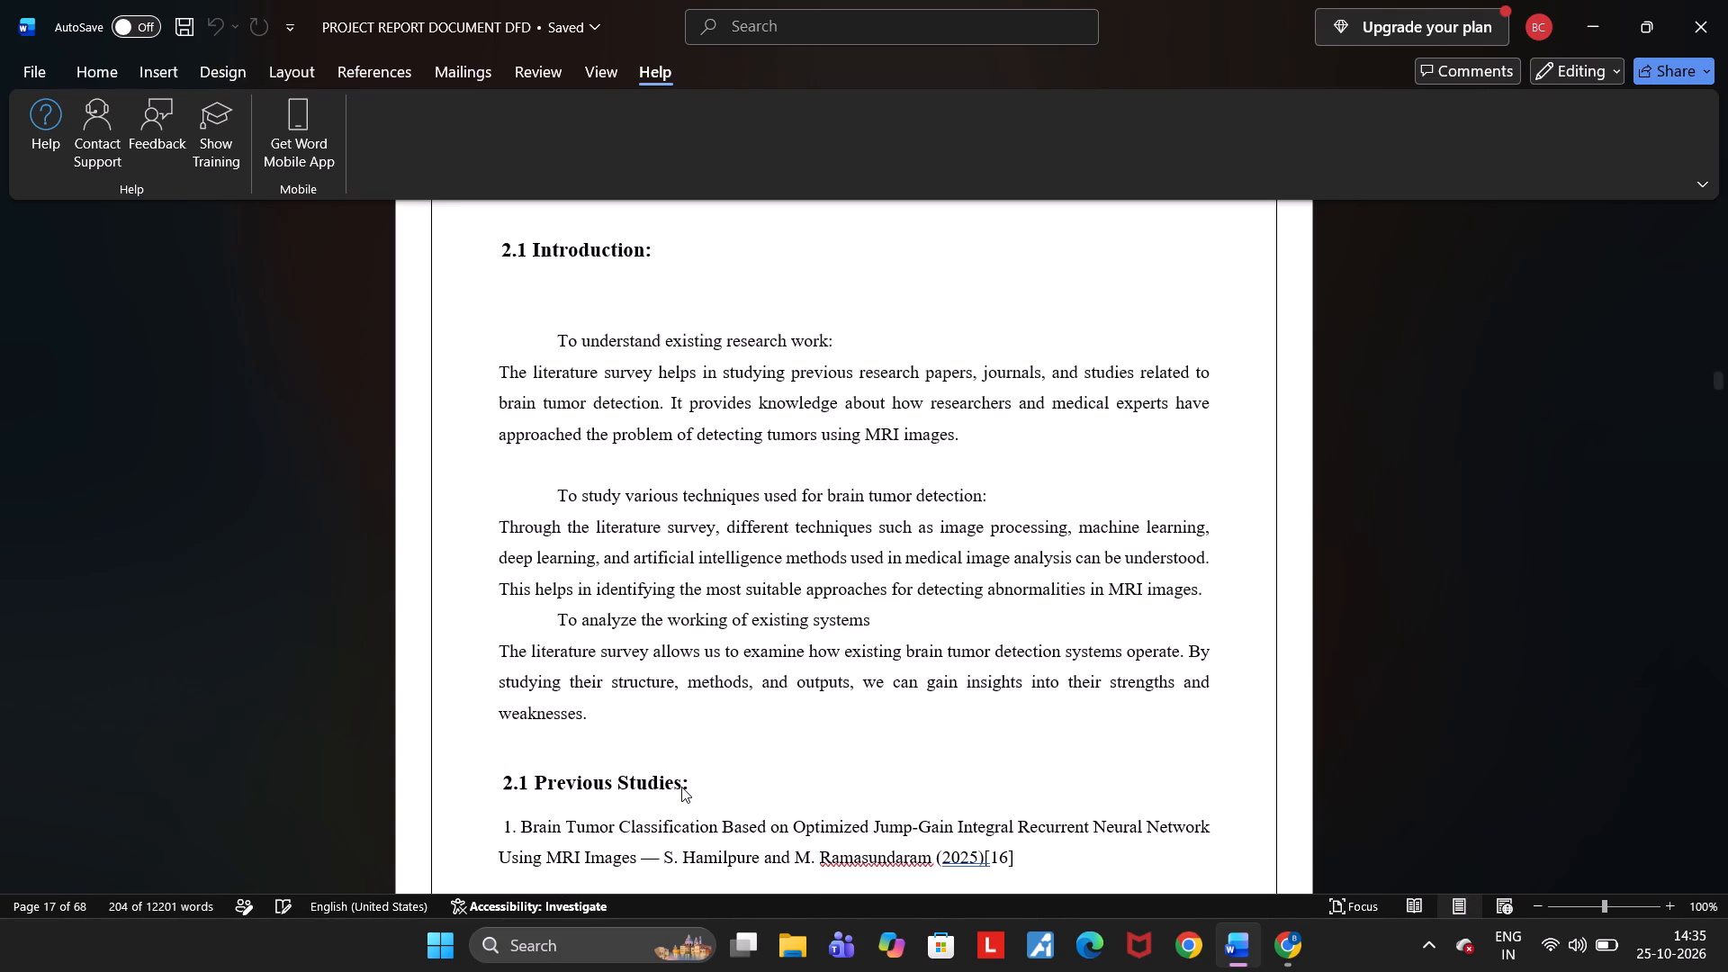
Delete the "2.1 Introduction:" heading and its empty line beneath the Chapter 2 title.
scroll(681, 787, "up", 2)
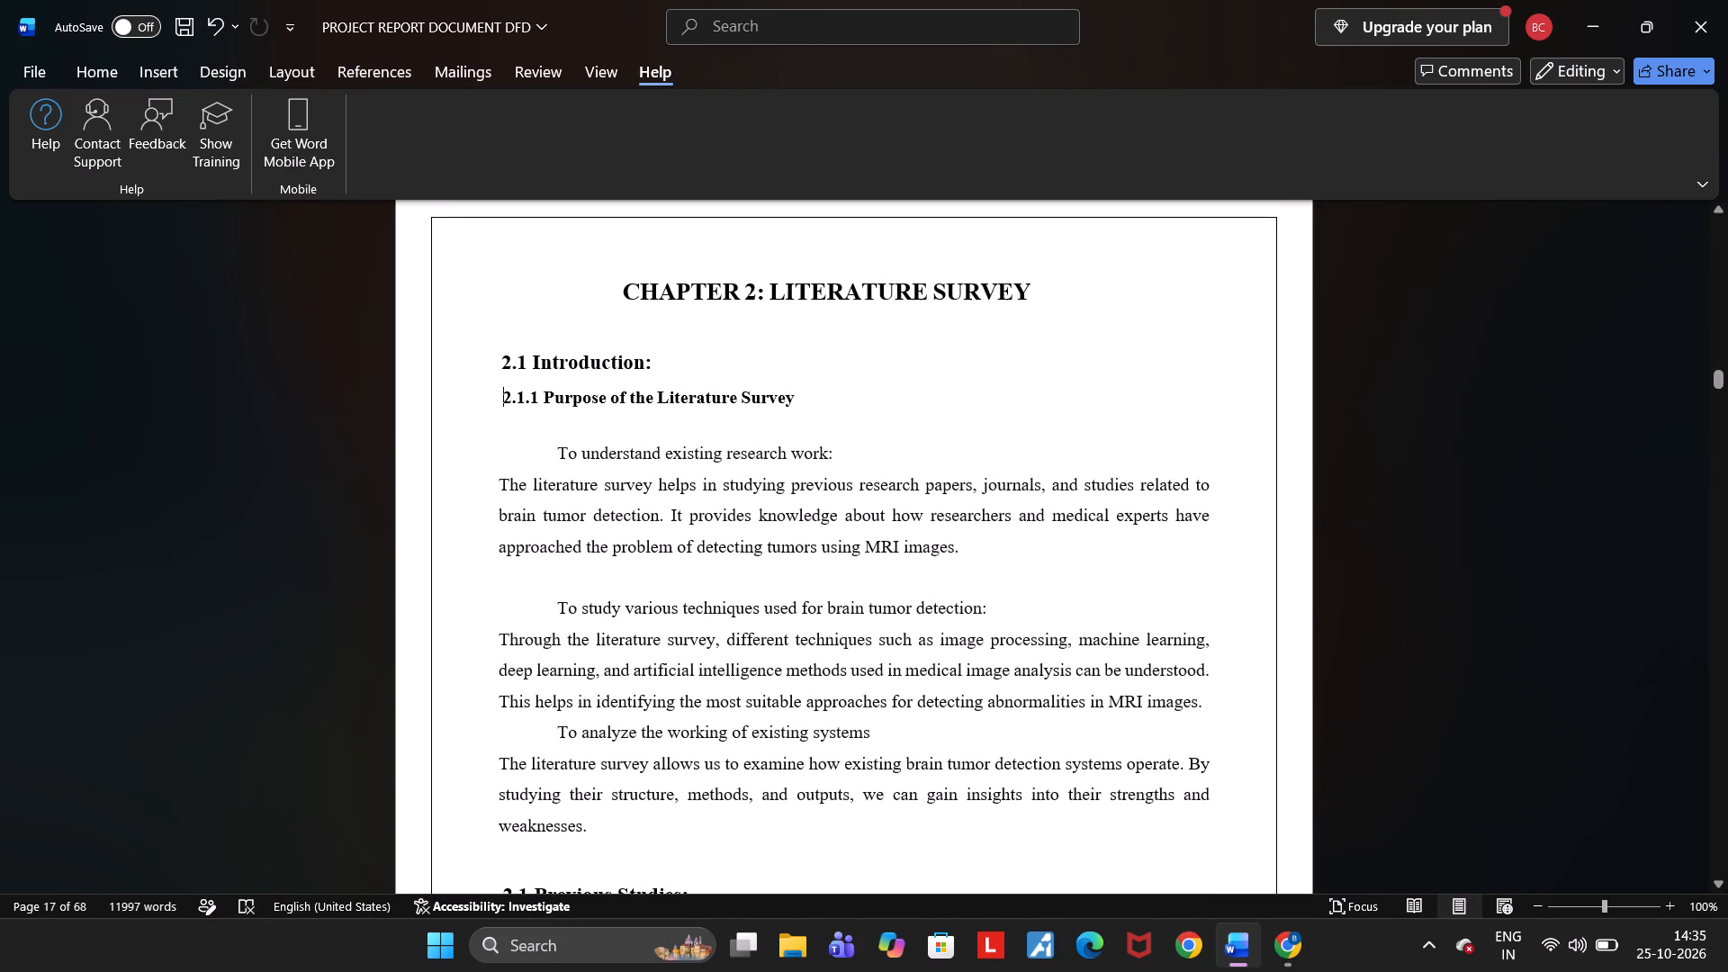
scroll(681, 787, "up", 1)
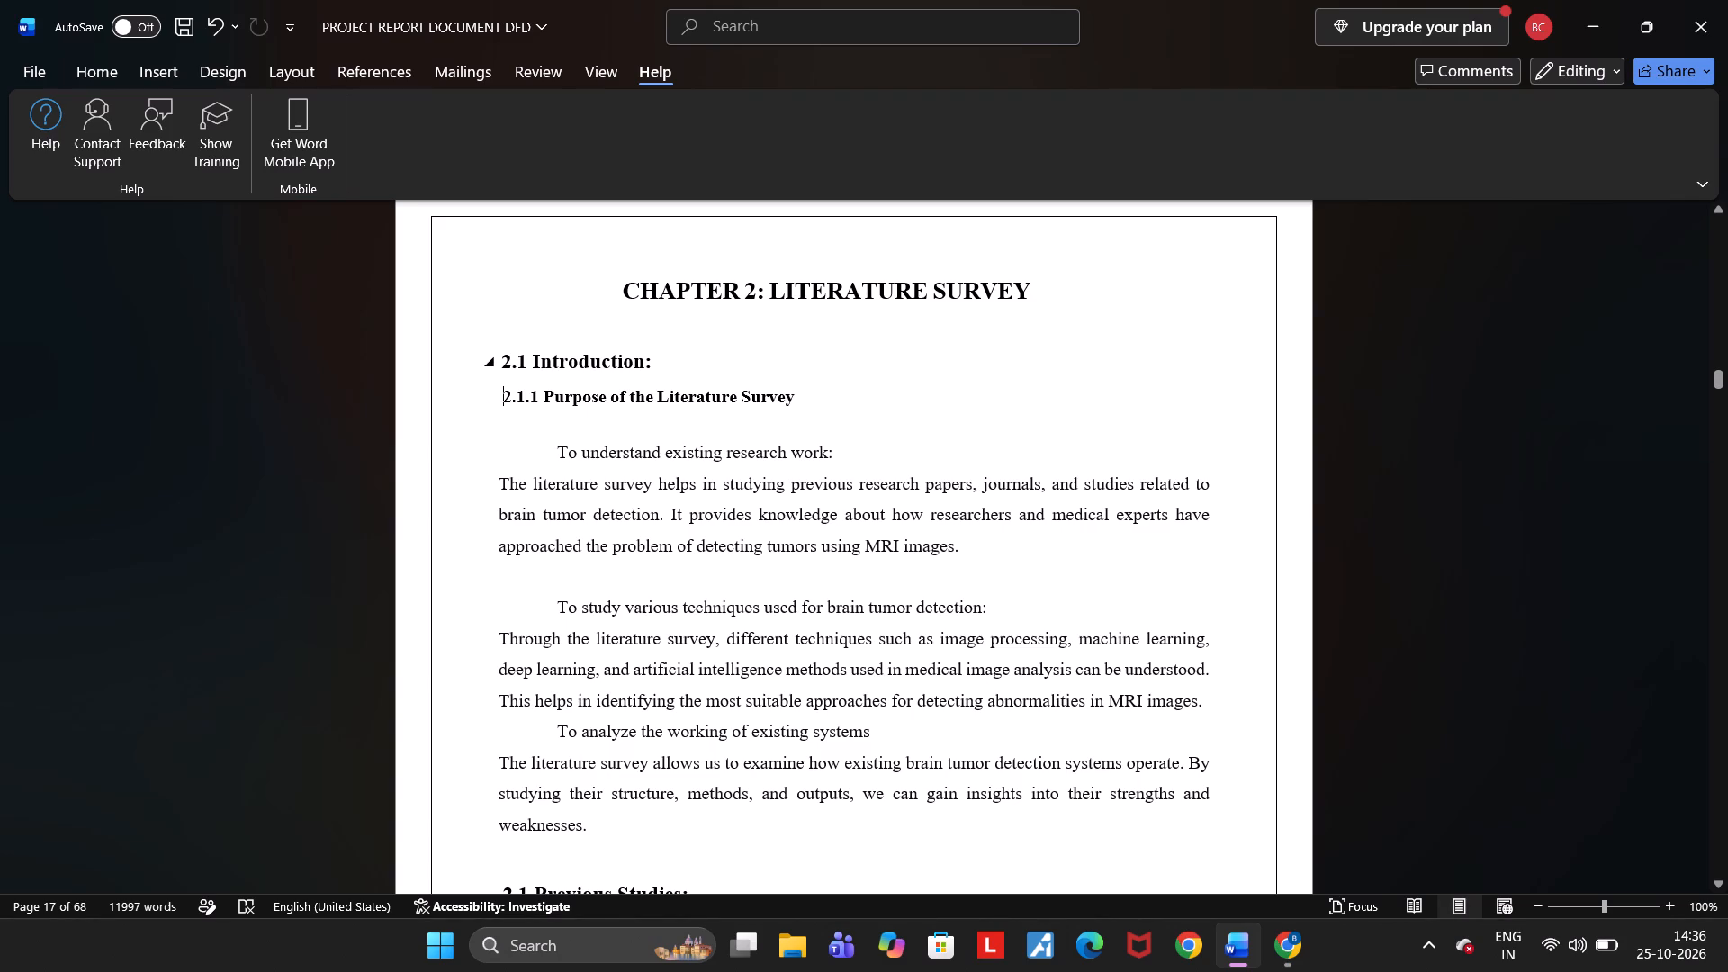
left_click(664, 355)
key("BackSpace")
key("BackSpace")
key("BackSpace")
key("BackSpace")
key("BackSpace")
key("BackSpace")
key("BackSpace")
key("BackSpace")
key("BackSpace")
key("BackSpace")
key("BackSpace")
key("BackSpace")
key("BackSpace")
key("BackSpace")
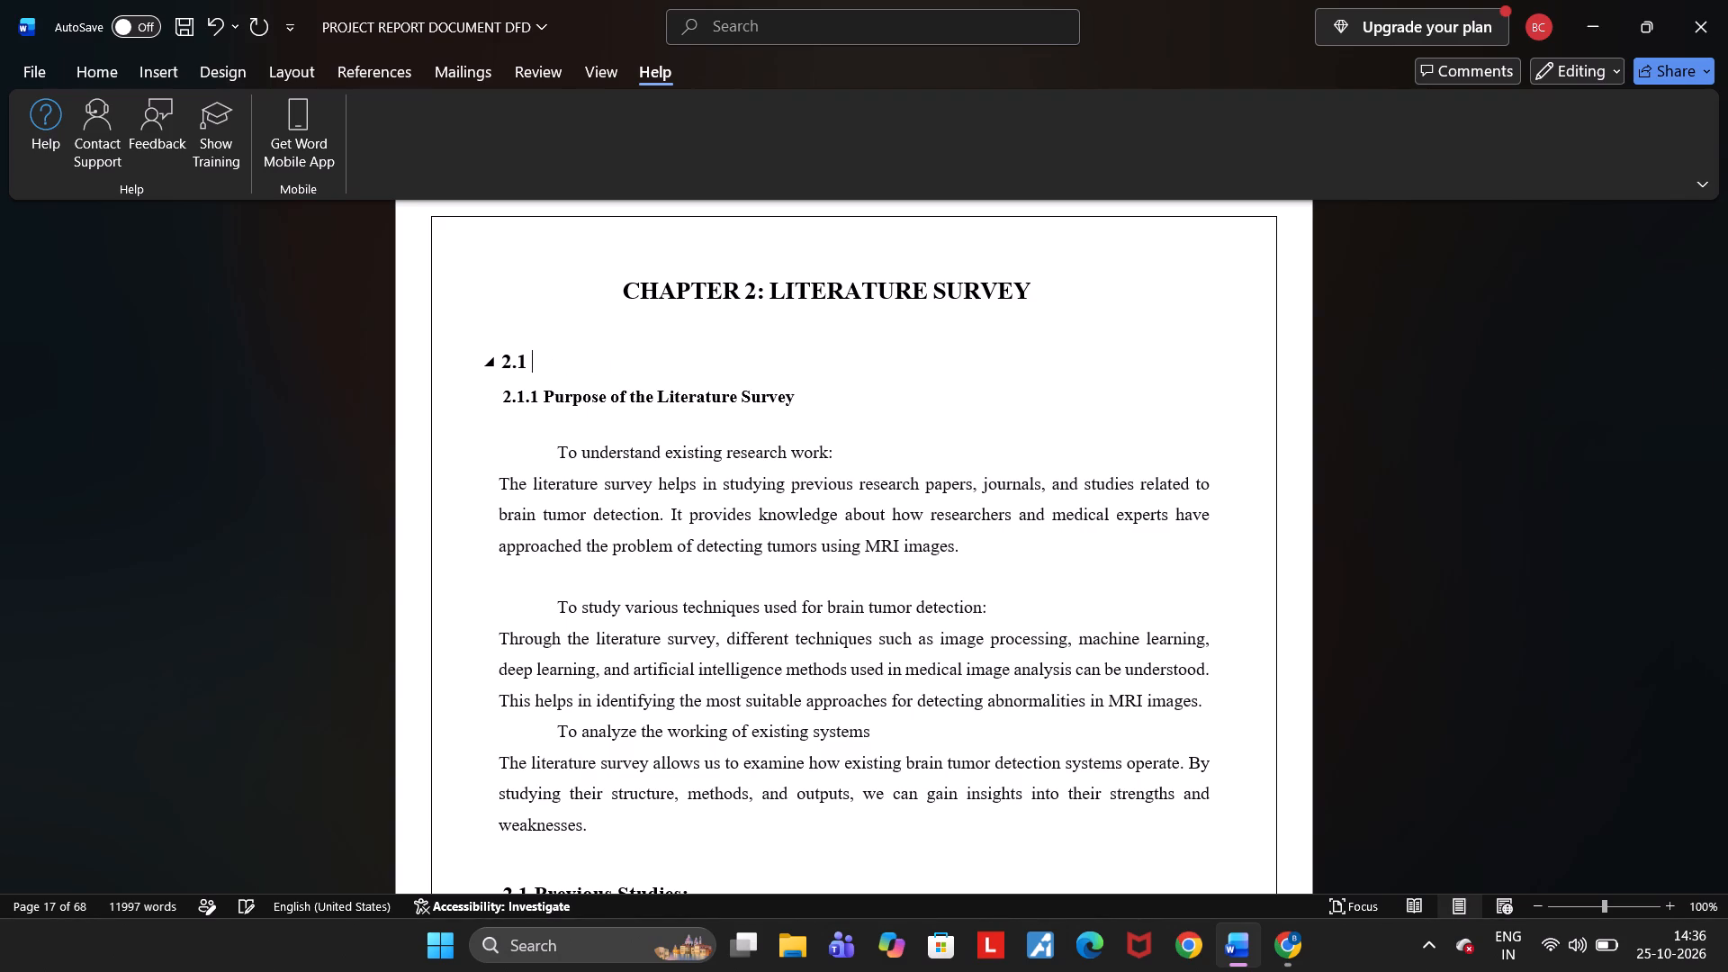
key("BackSpace")
key("BackSpace")
key("BackSpace")
key("Down")
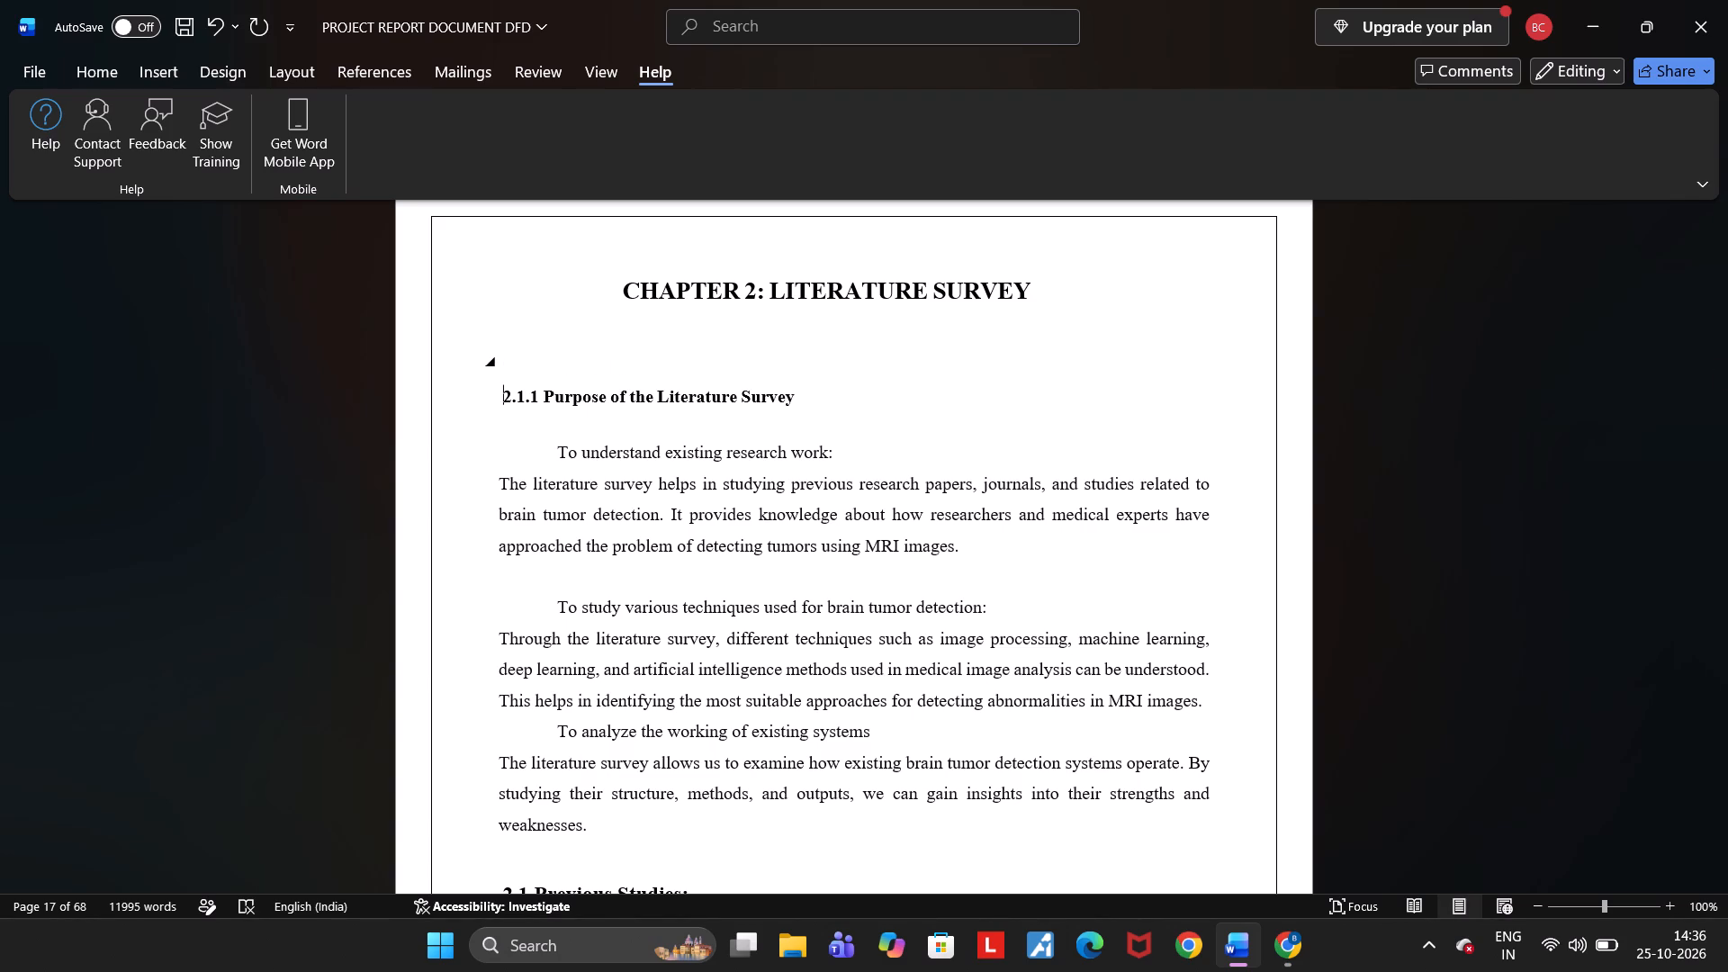
key("BackSpace")
key("BackSpace")
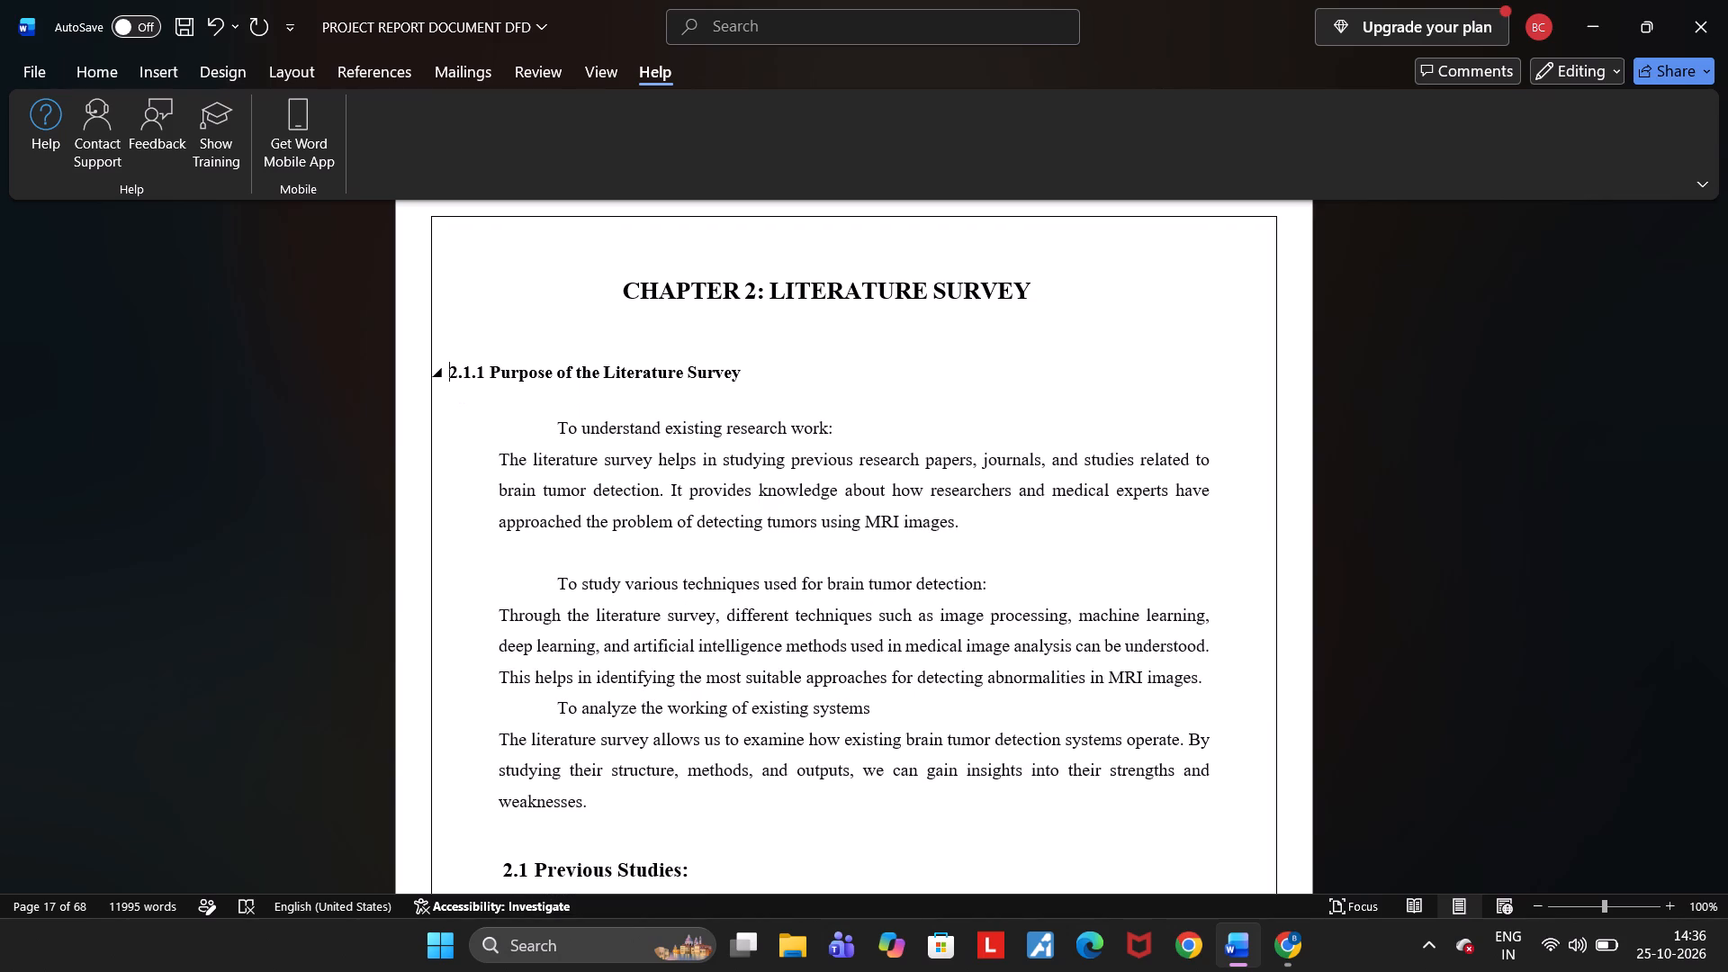
Indent the "Purpose of the Literature Survey" heading with three spaces and change its number to "2.1.".
key("space")
key("space")
key("space")
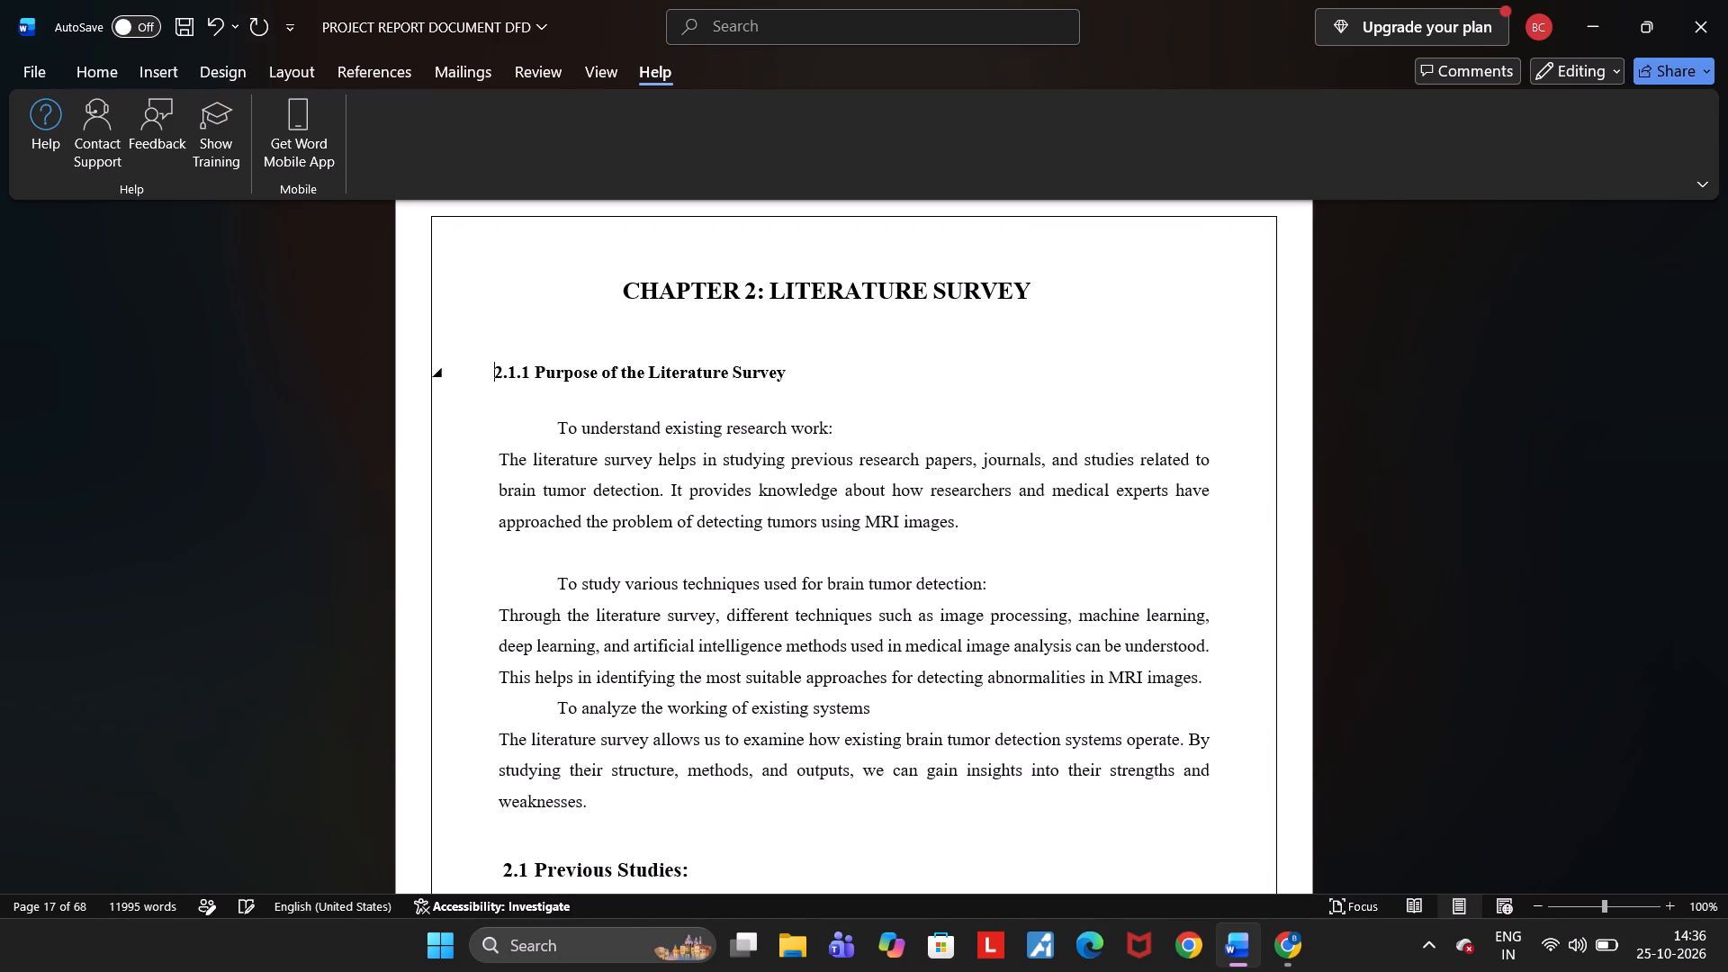
left_click(527, 373)
key("BackSpace")
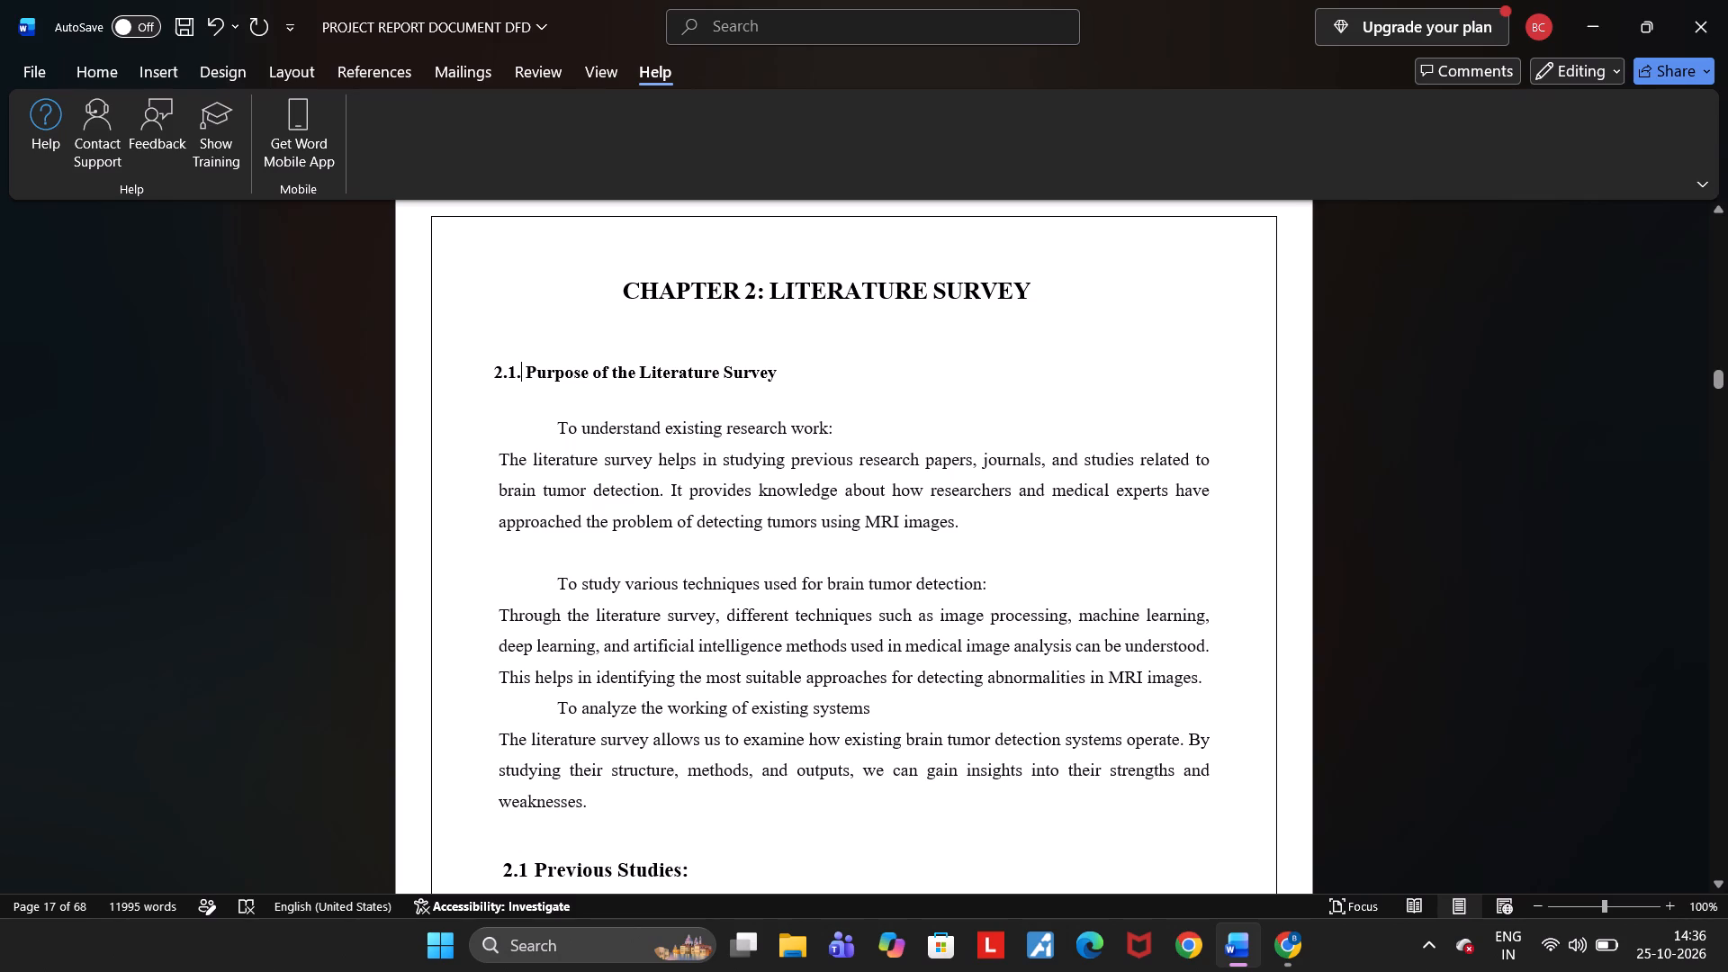
Replace the three brain tumor purpose items under the "Purpose of the Literature Survey" heading with the copied deepfake literature survey text.
scroll(814, 383, "down", 1)
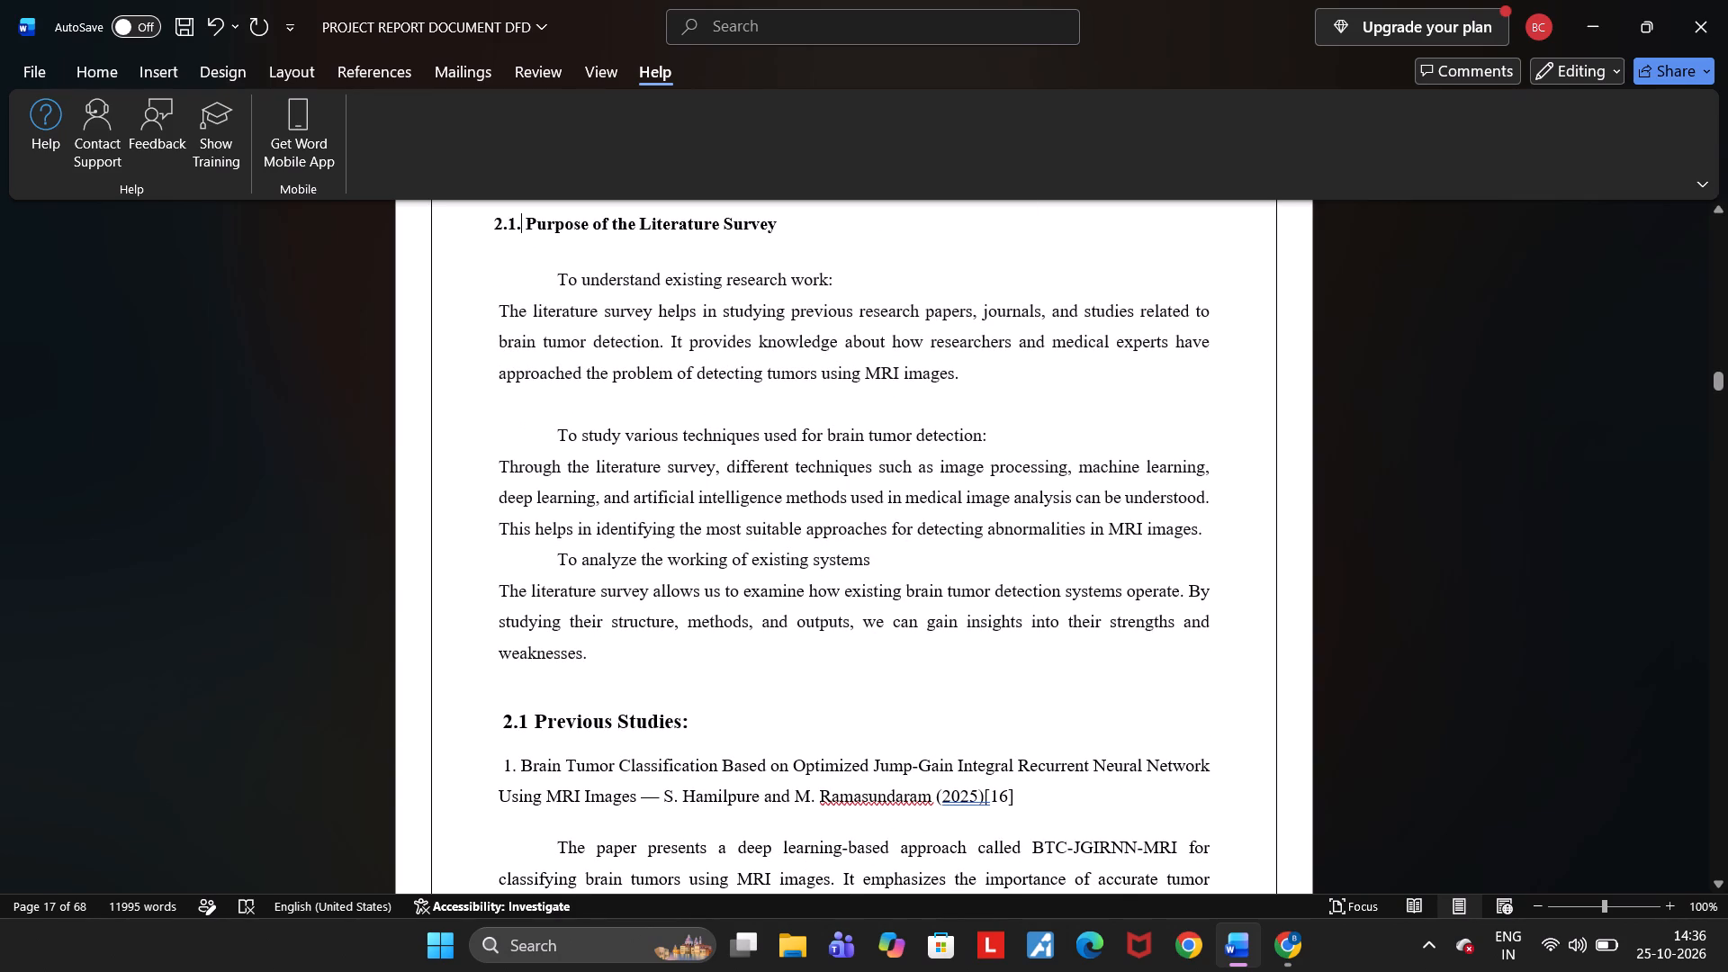
left_click_drag(553, 282, 693, 643)
key("BackSpace")
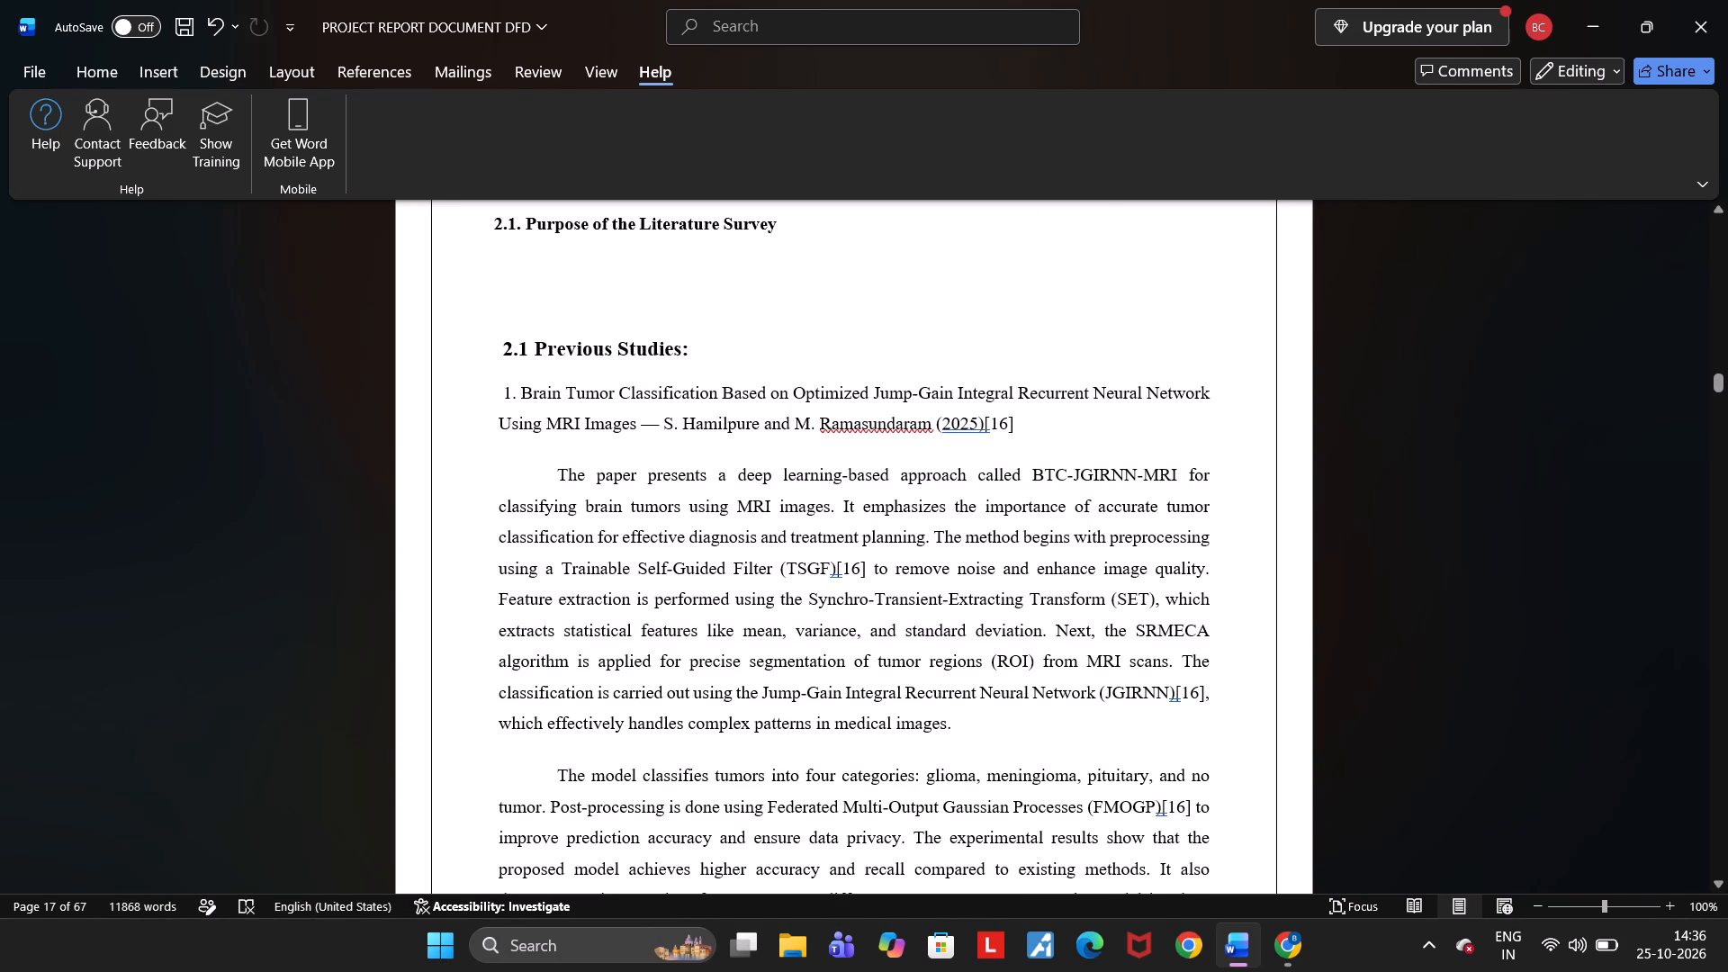
key("ctrl+v")
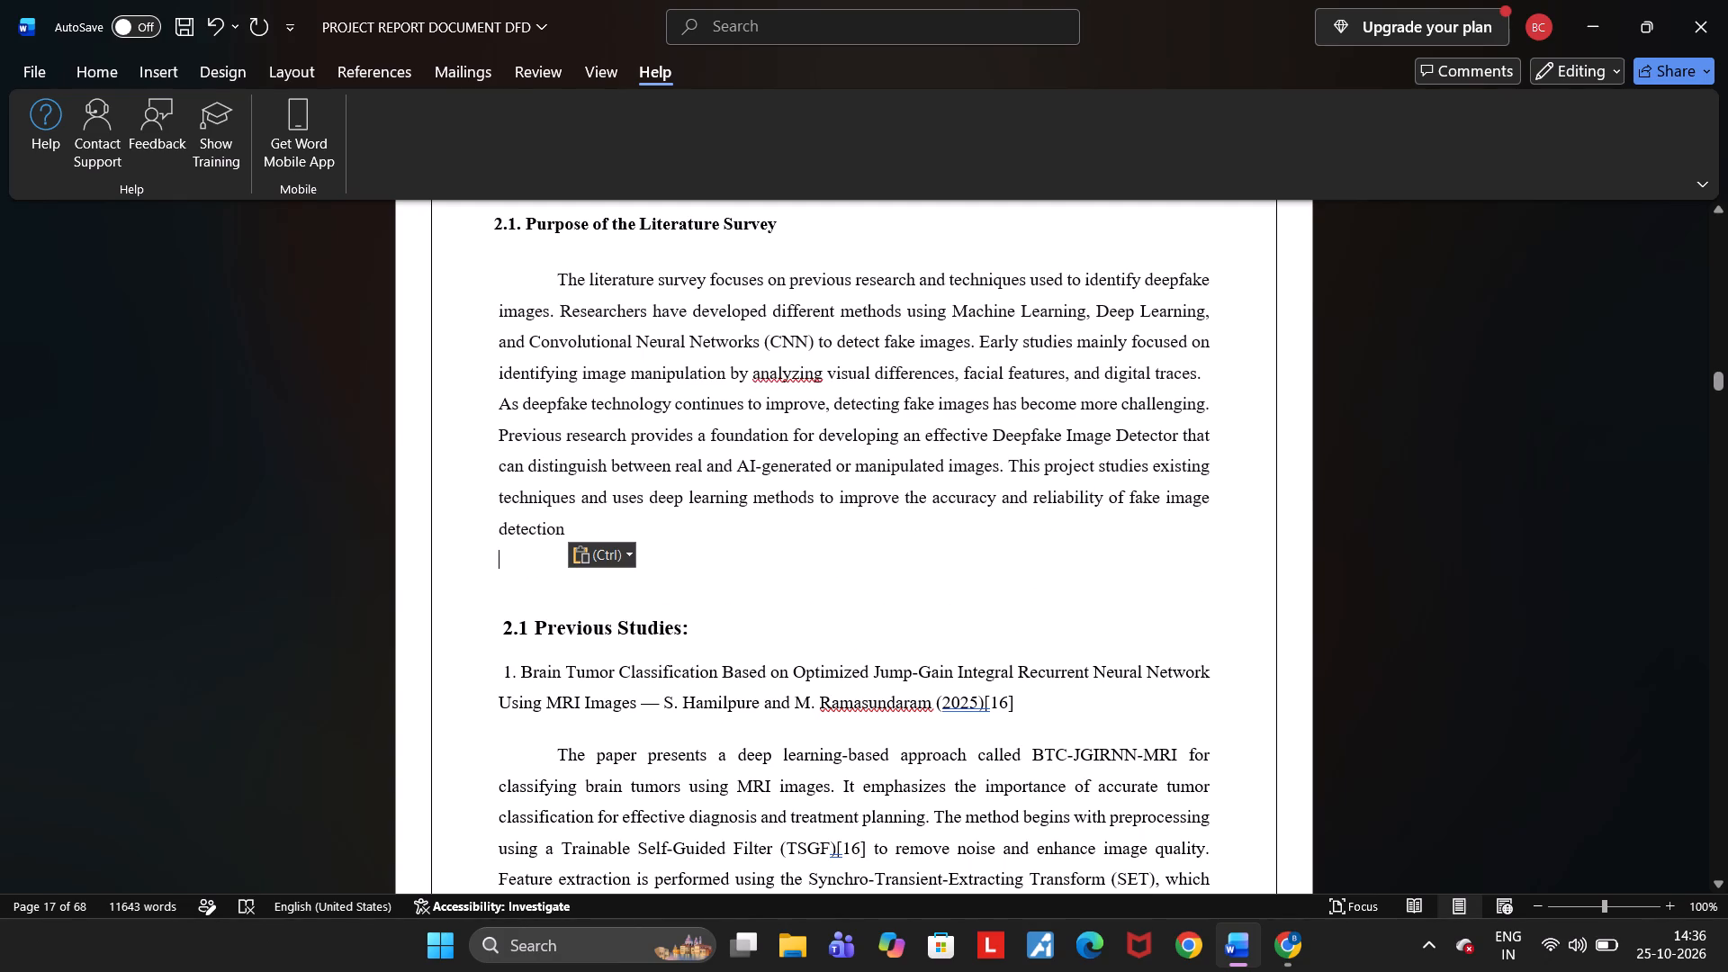
Remove one blank line between the pasted deepfake text and the Previous Studies heading.
left_click(813, 551)
left_click(720, 631)
left_click(650, 550)
key("Down")
key("BackSpace")
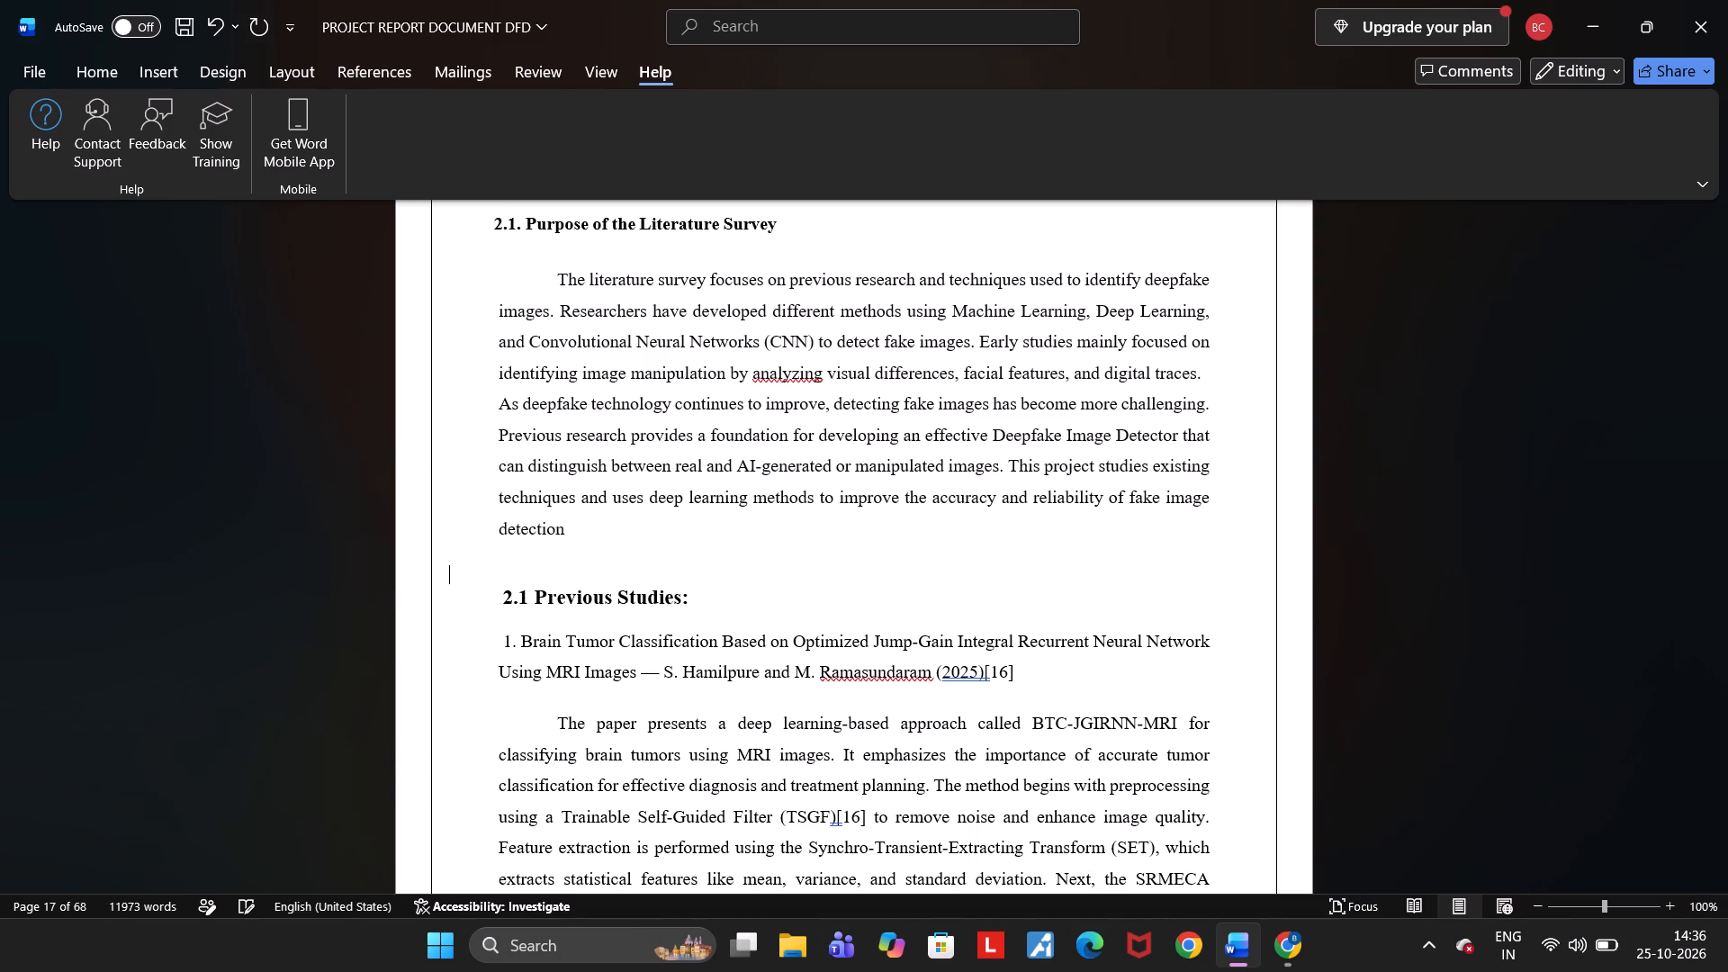
Look through the numbered previous studies up to 2.3 Existing System and return to the Previous Studies heading.
scroll(650, 550, "right", 1)
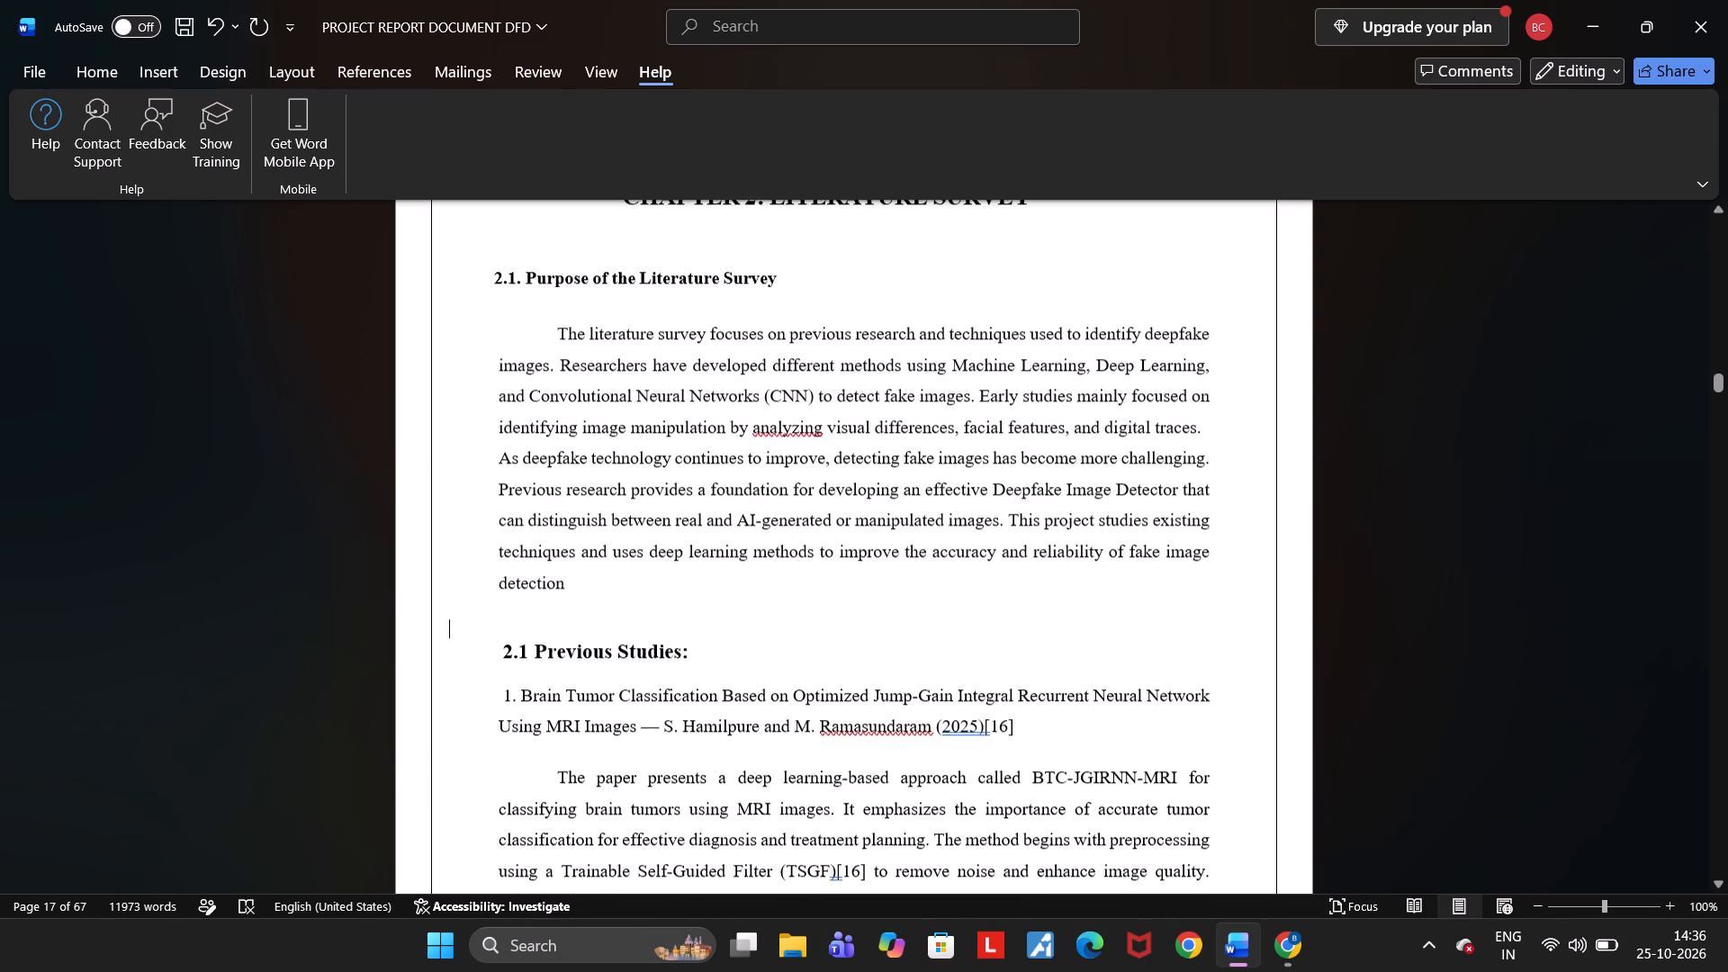
scroll(650, 550, "right", 2)
scroll(650, 550, "down", 12)
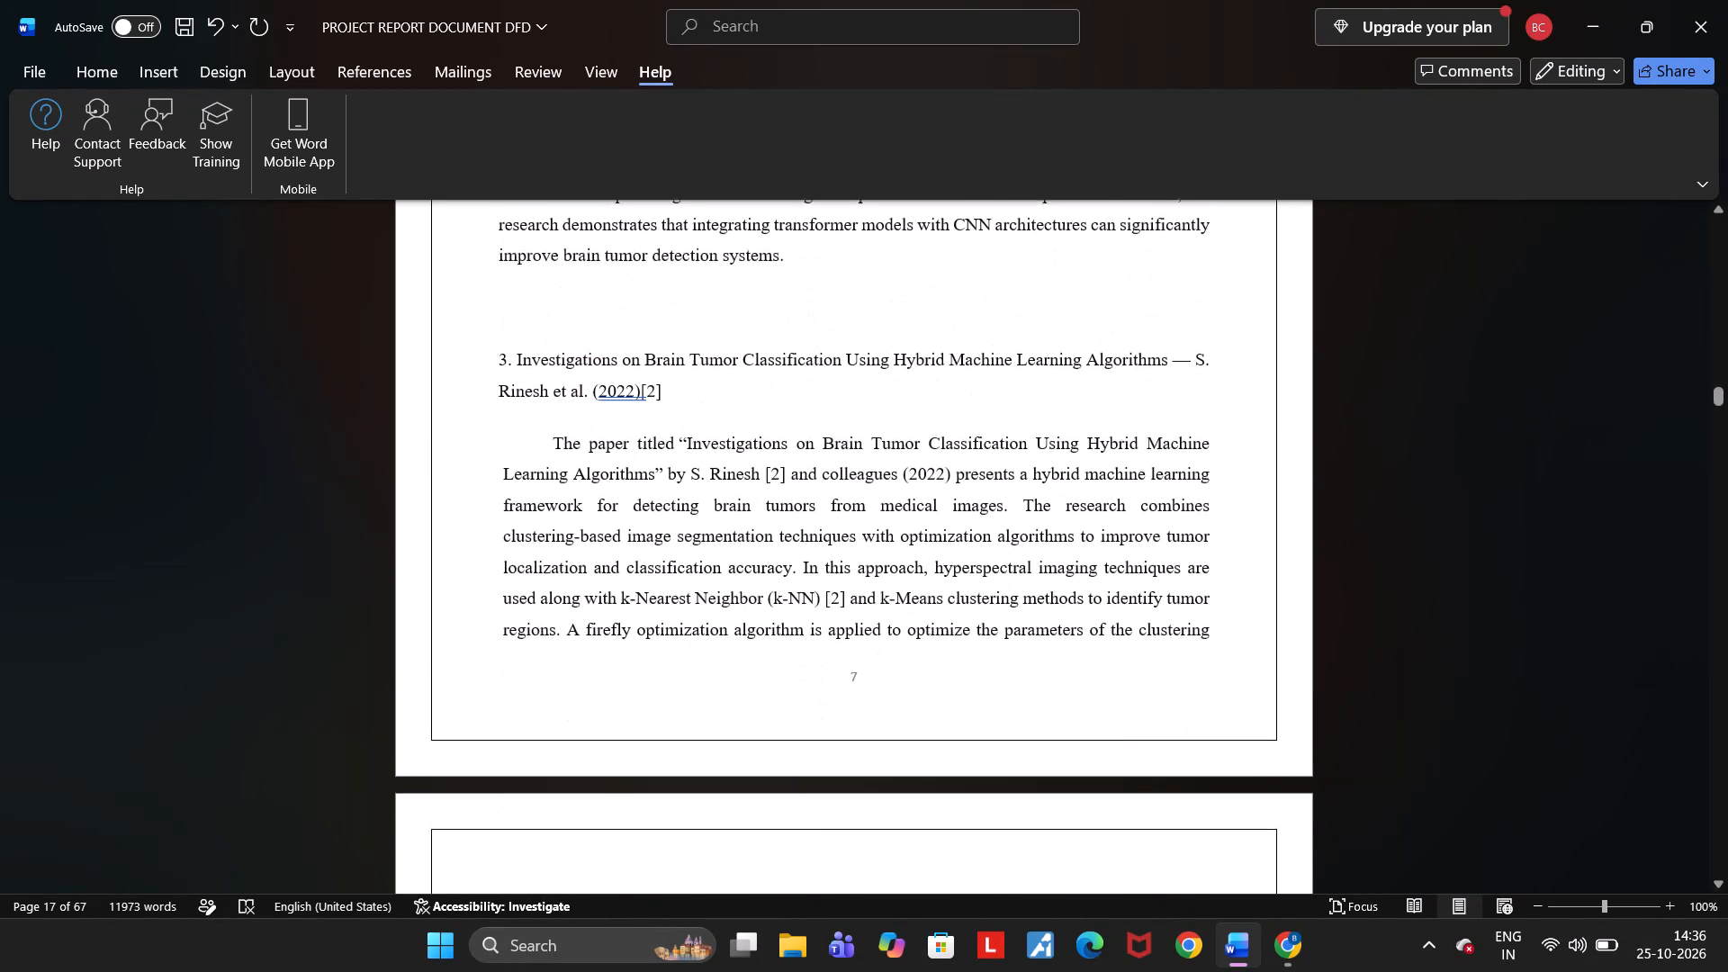
scroll(650, 550, "down", 9)
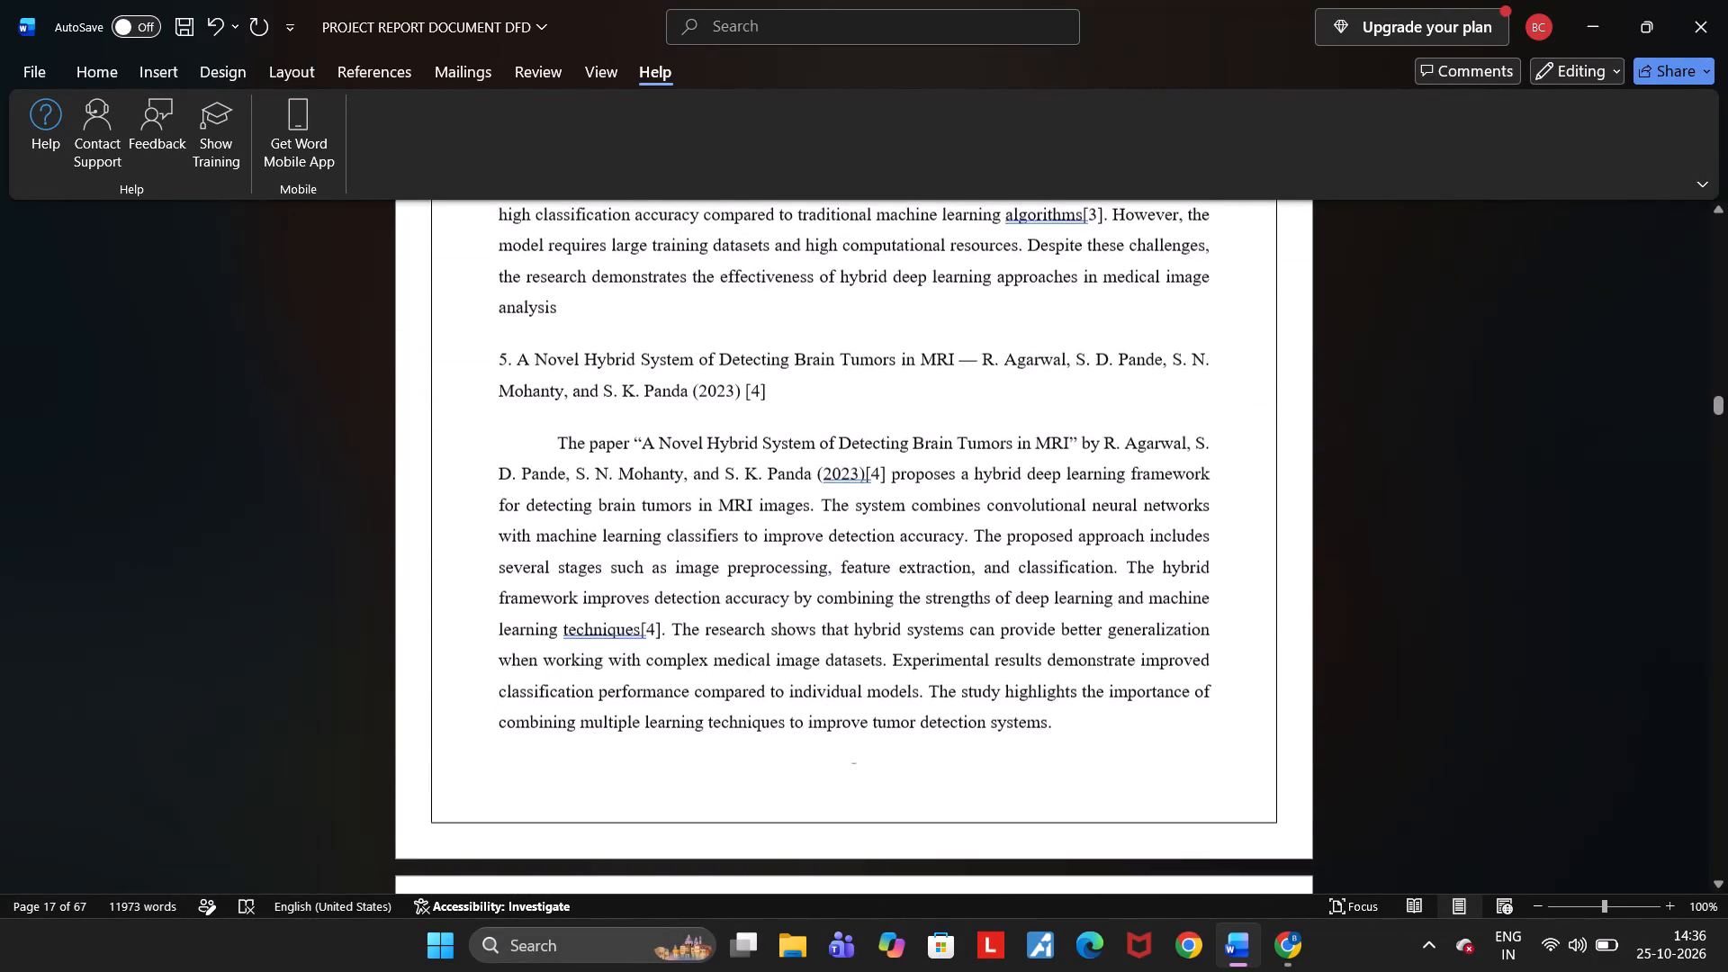
scroll(650, 550, "down", 4)
scroll(650, 550, "up", 2)
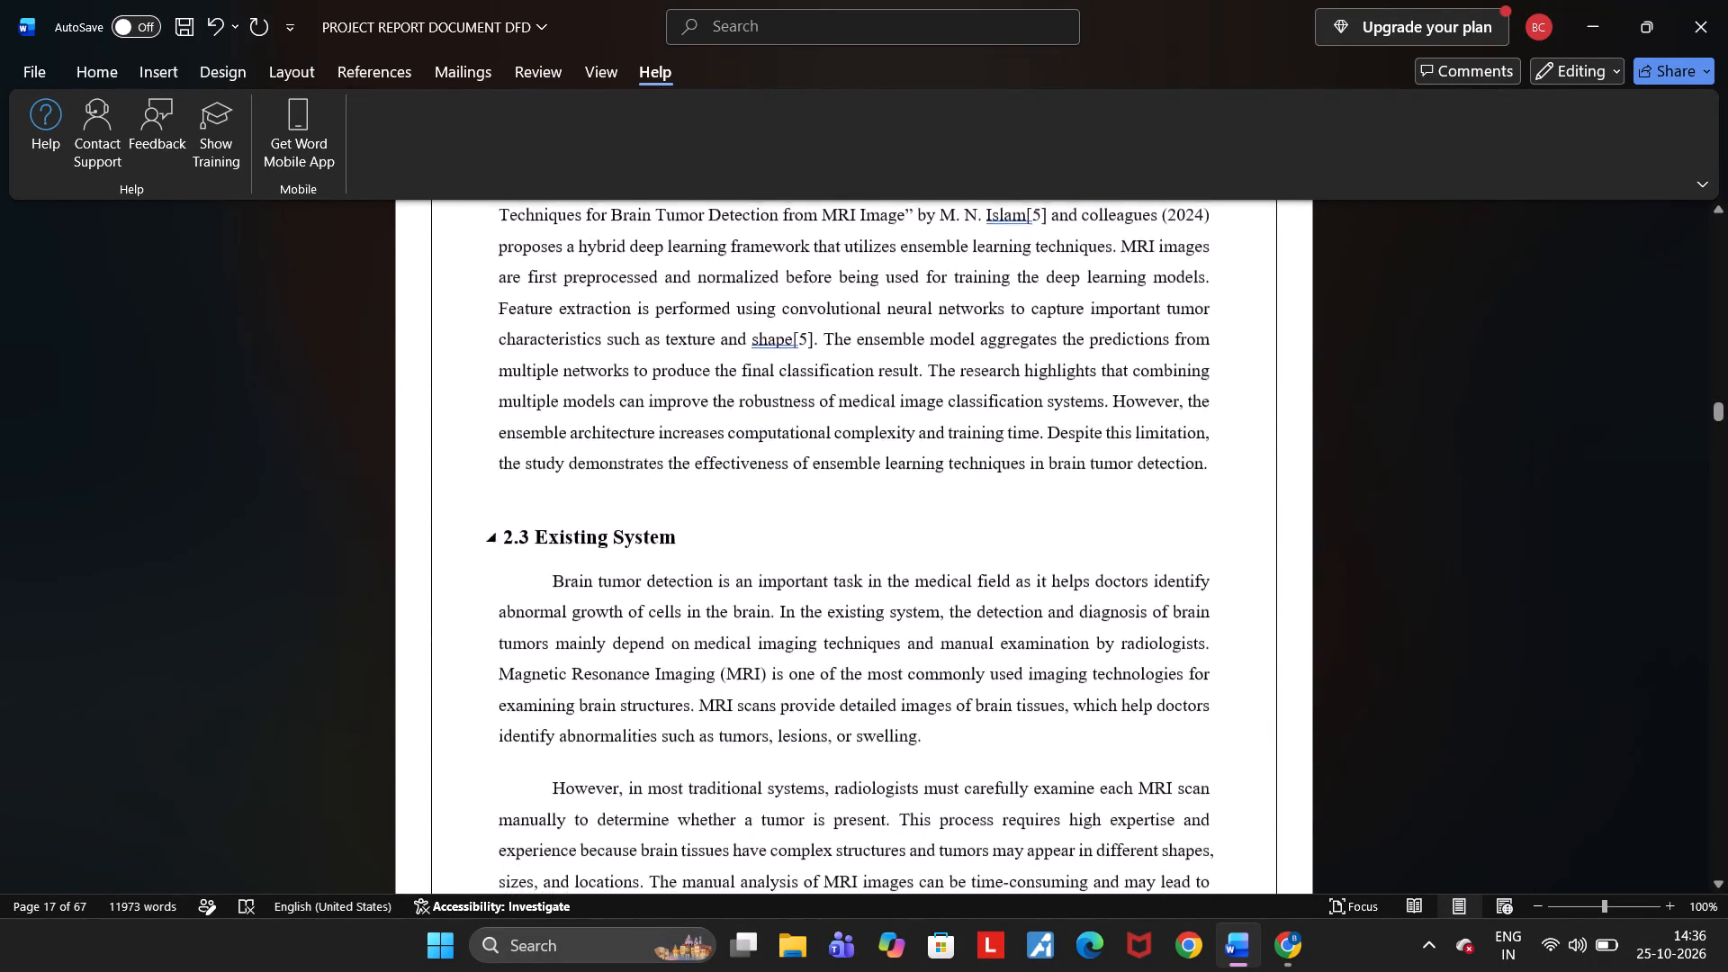
scroll(650, 550, "up", 9)
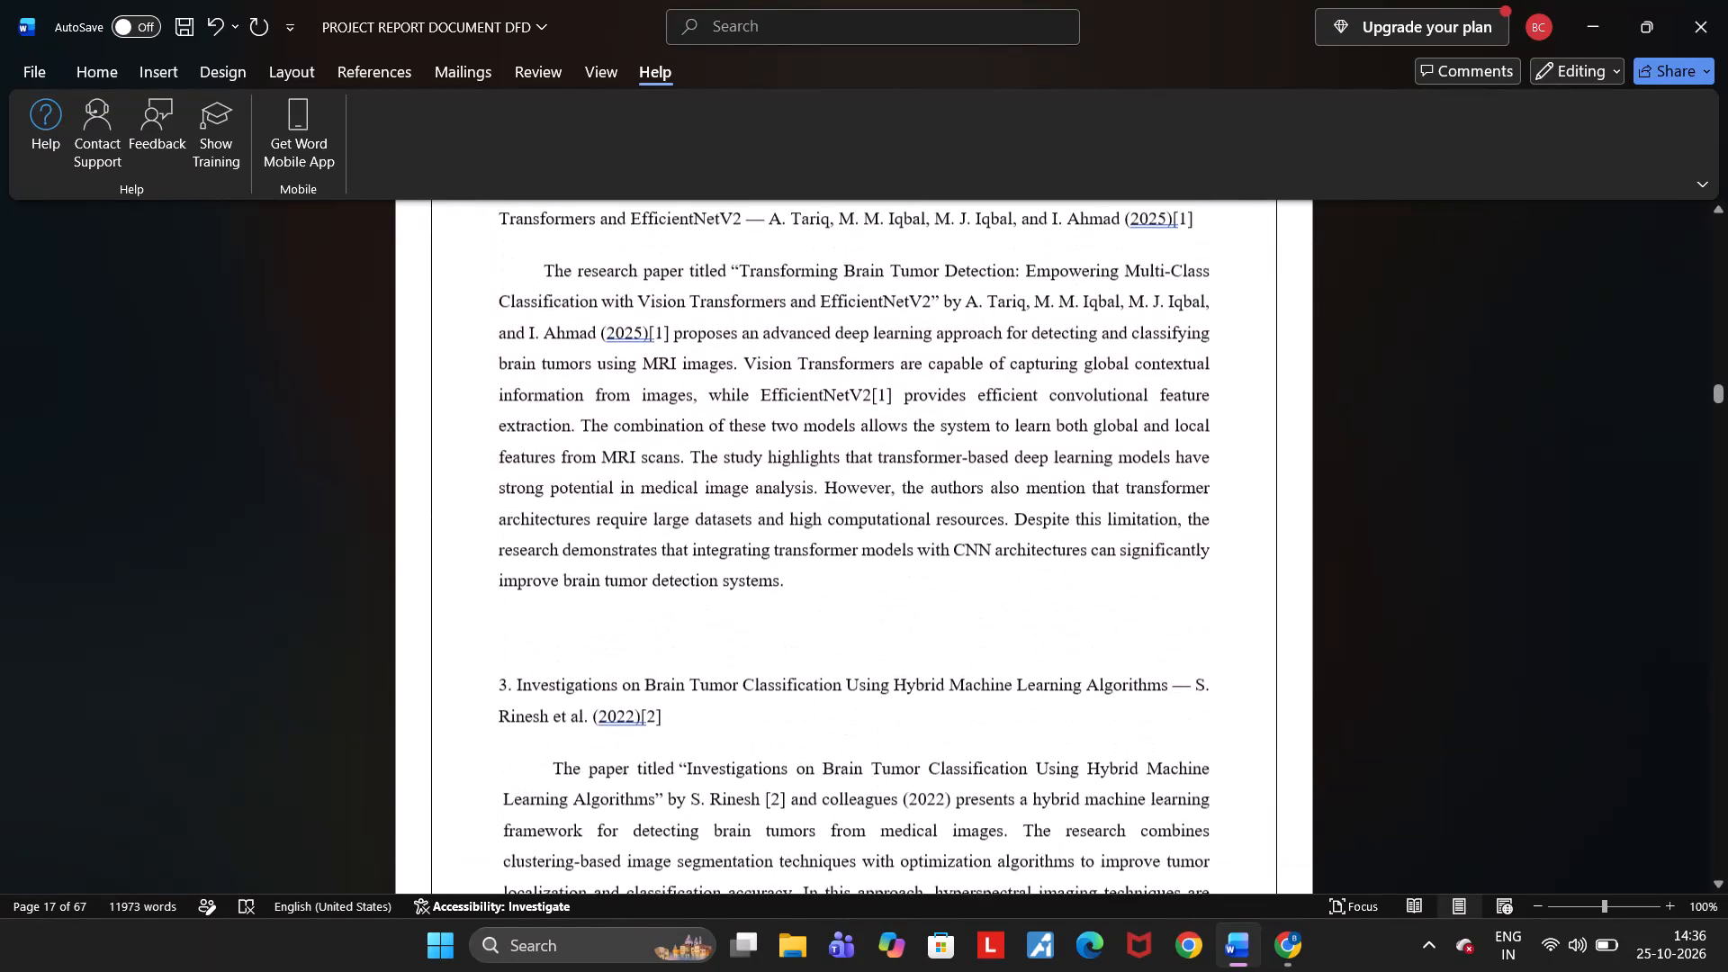
scroll(650, 550, "up", 10)
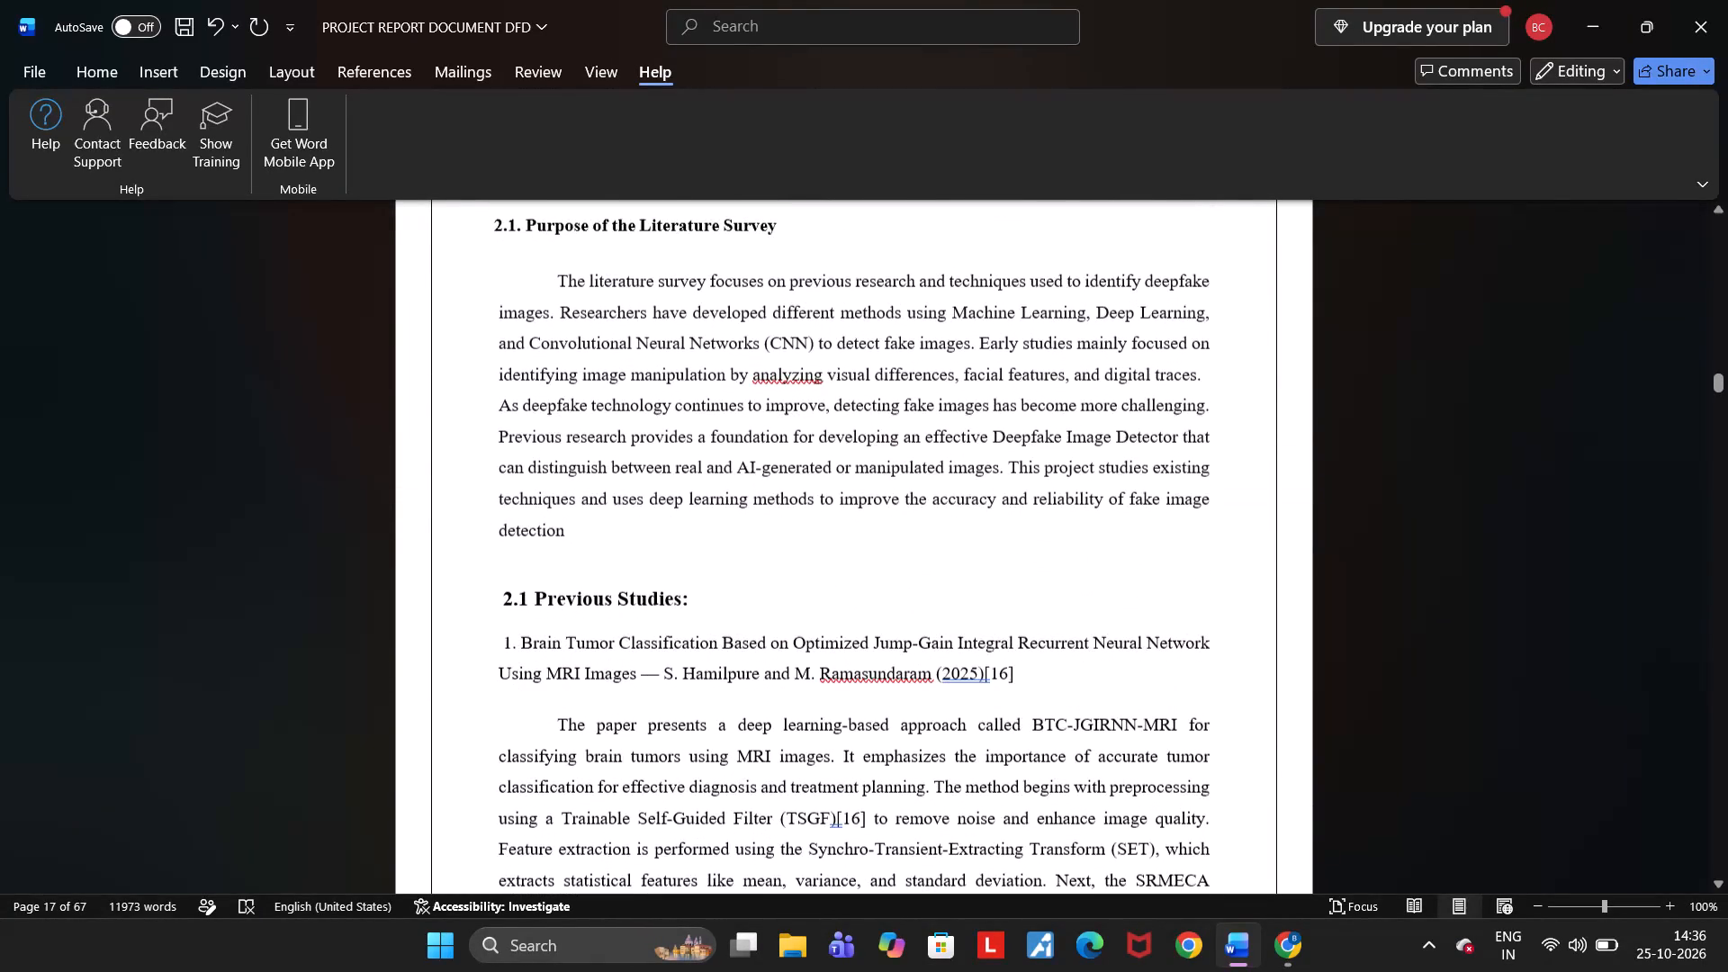
Replace the automatic number of the Previous Studies heading with "2.2" followed by a space.
left_click(534, 599)
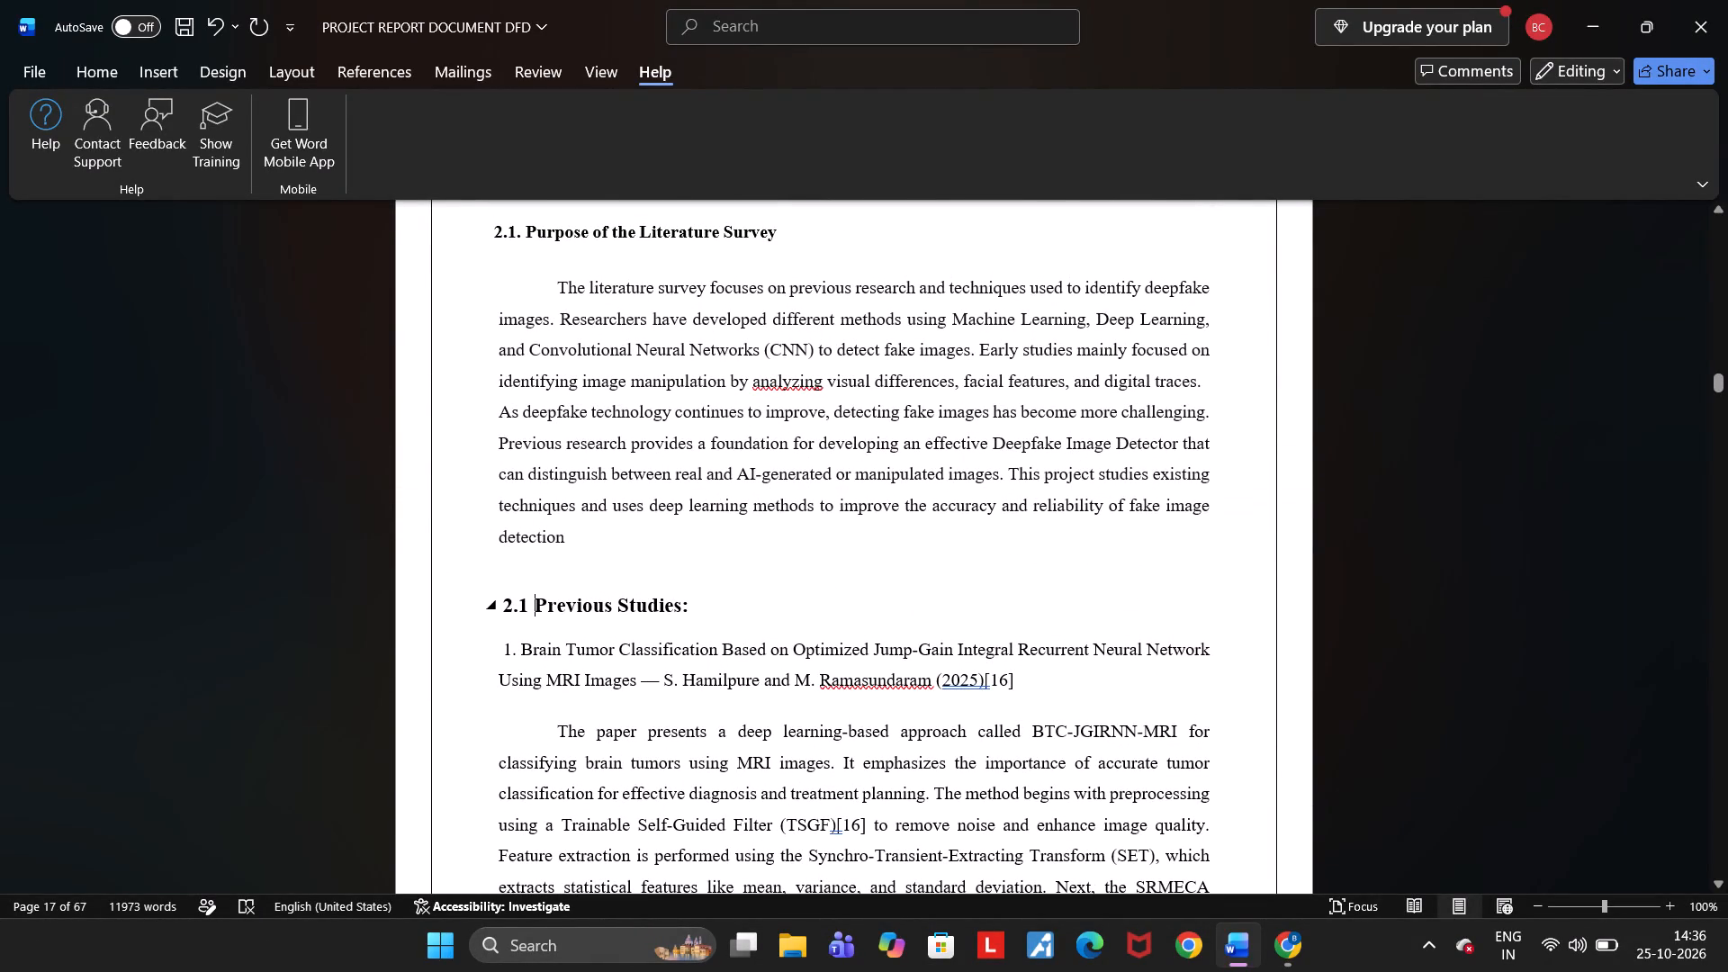
key("Left")
key("Down")
key("Up")
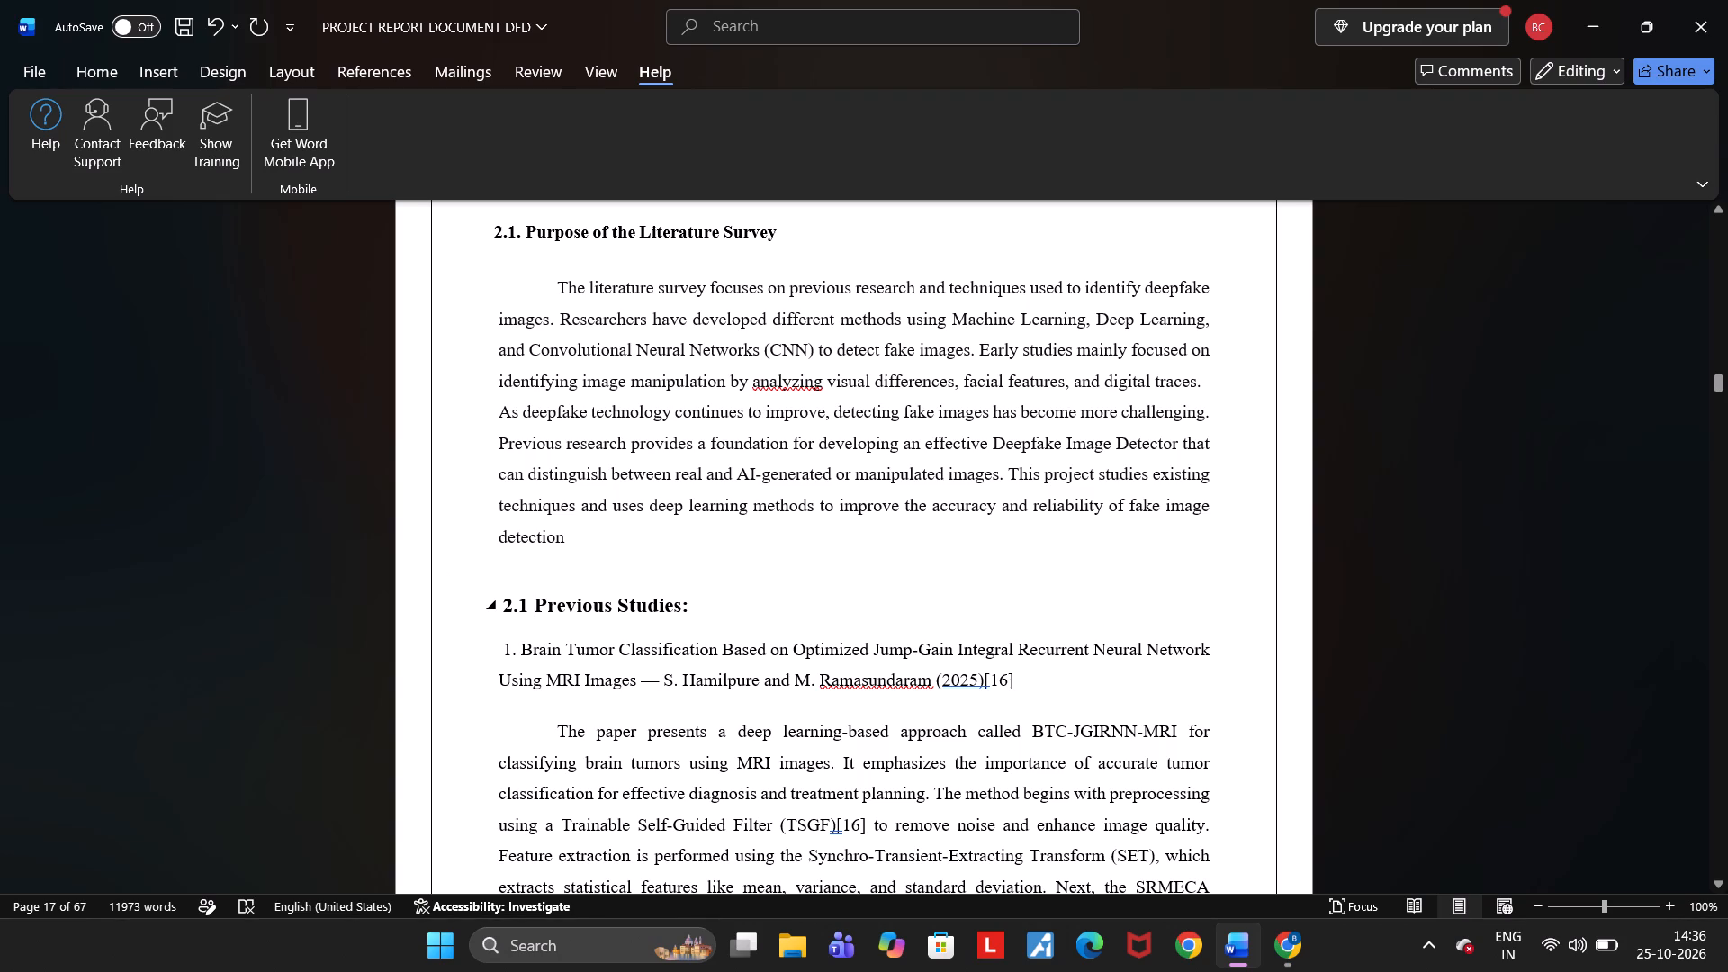
key("BackSpace")
type("2.")
key("2")
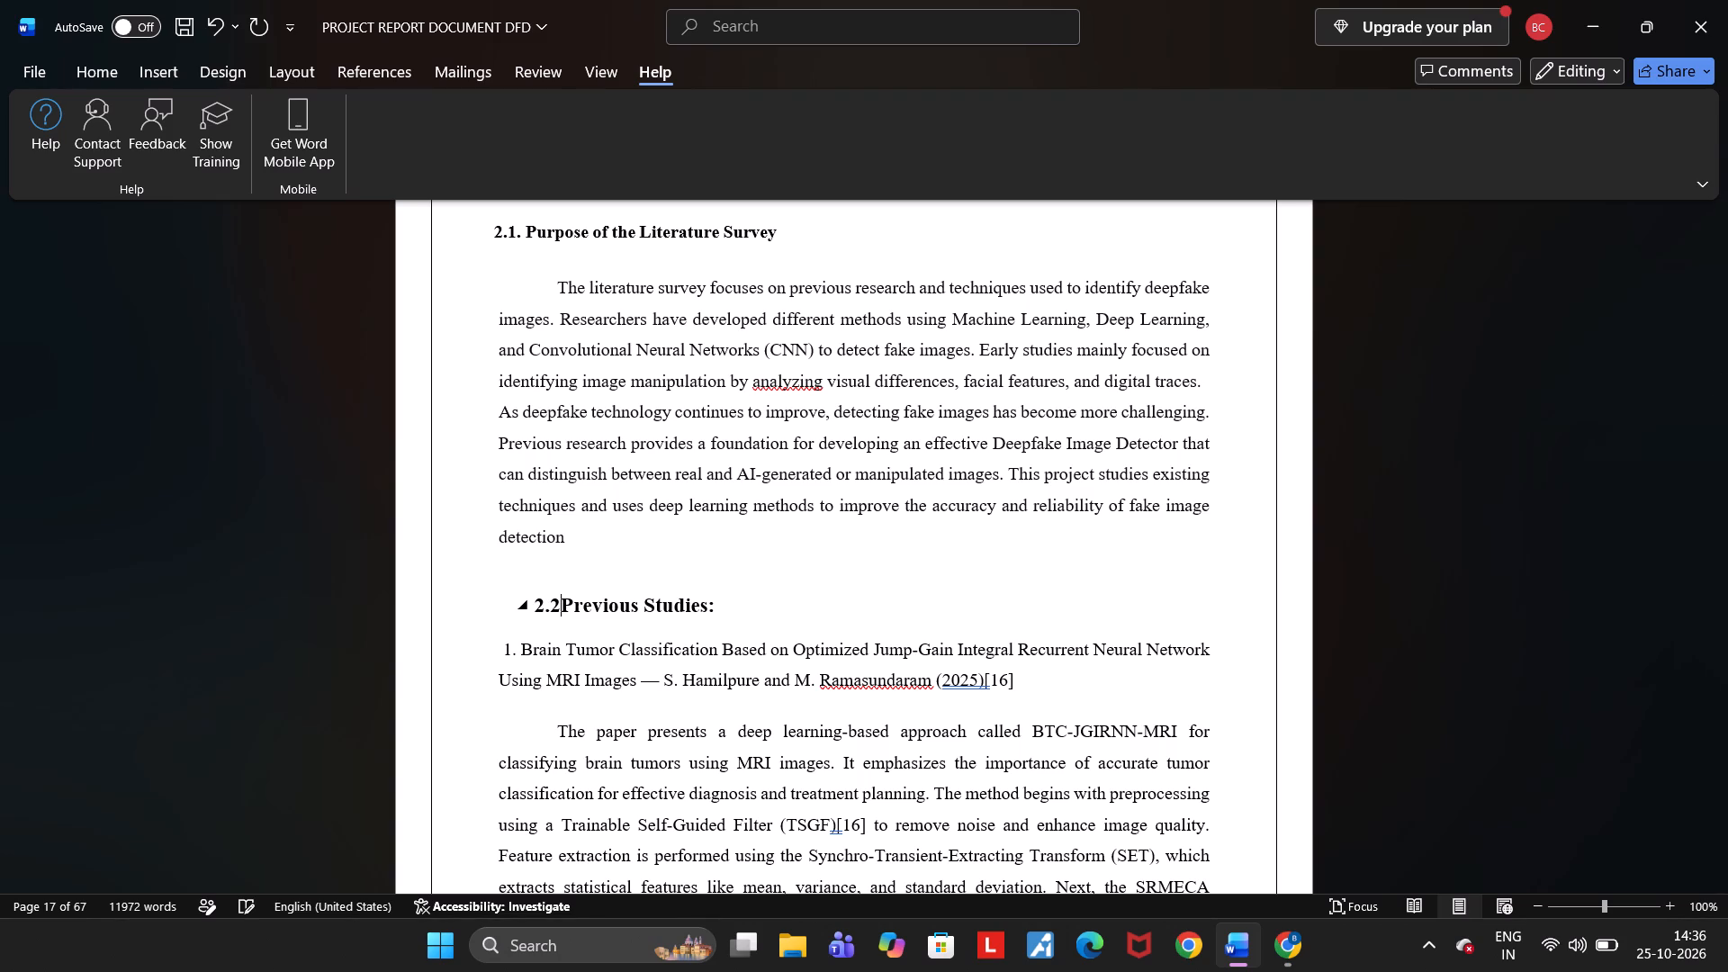
key("space")
key("space")
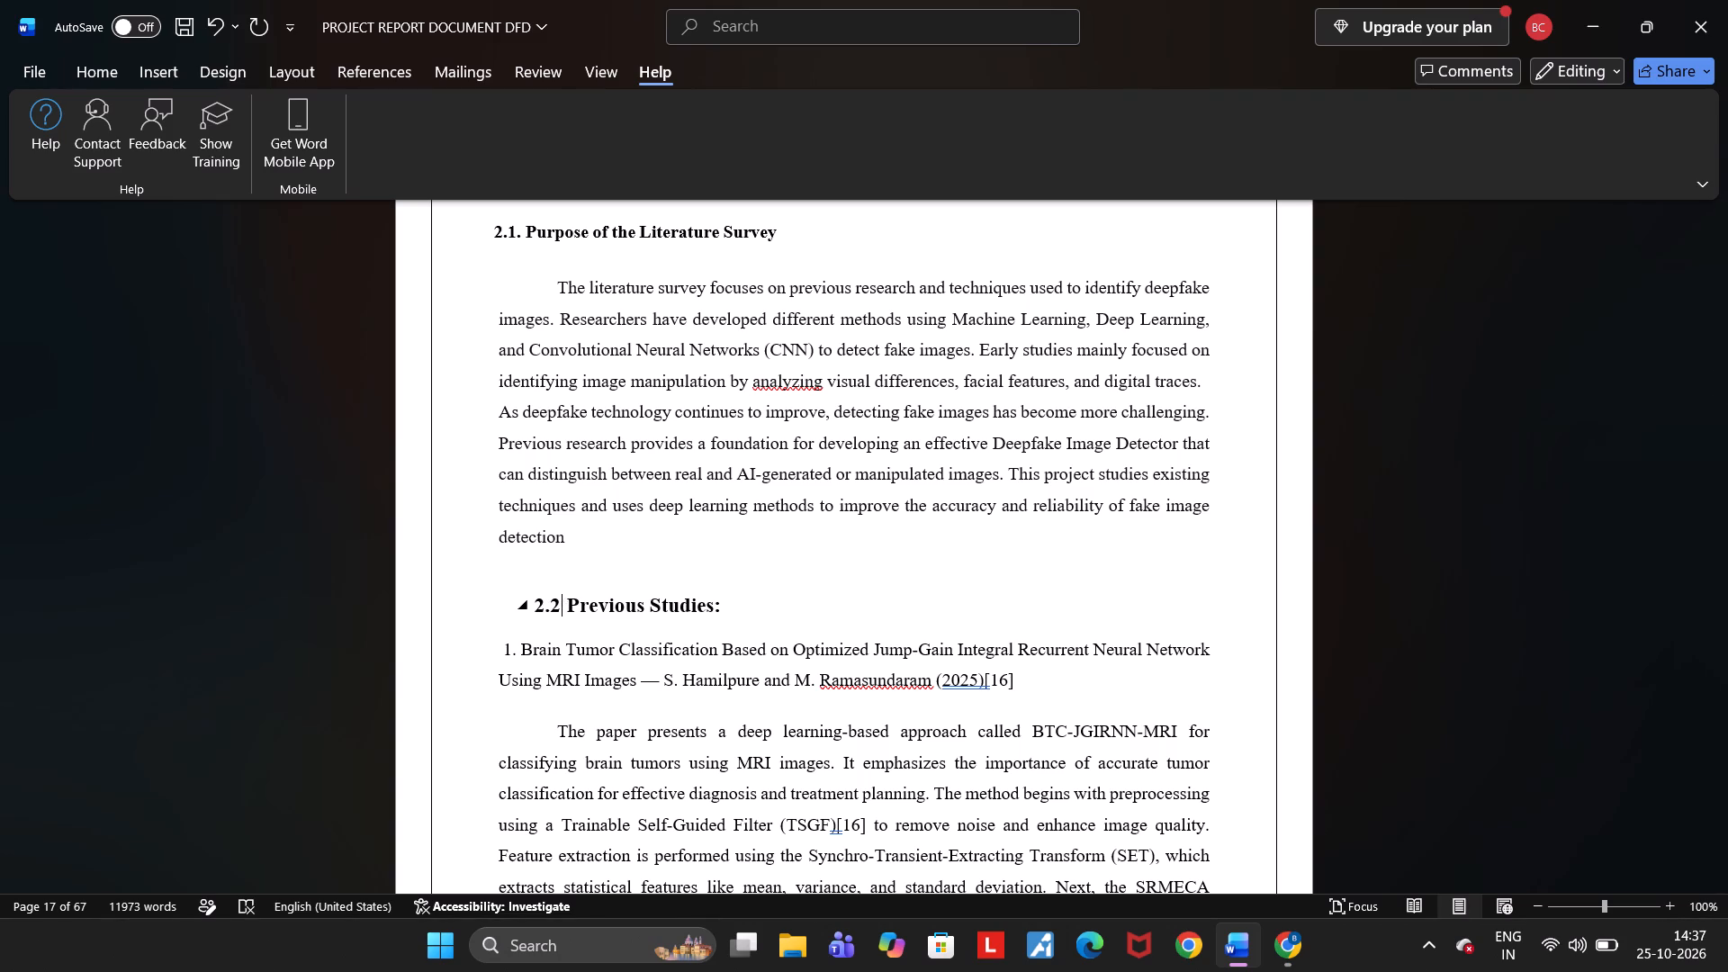
Replace the automatic number of the Previous Studies heading with plain "2.2" text.
key("Left")
key("Left")
key("Left")
key("Right")
key("Down")
key("Up")
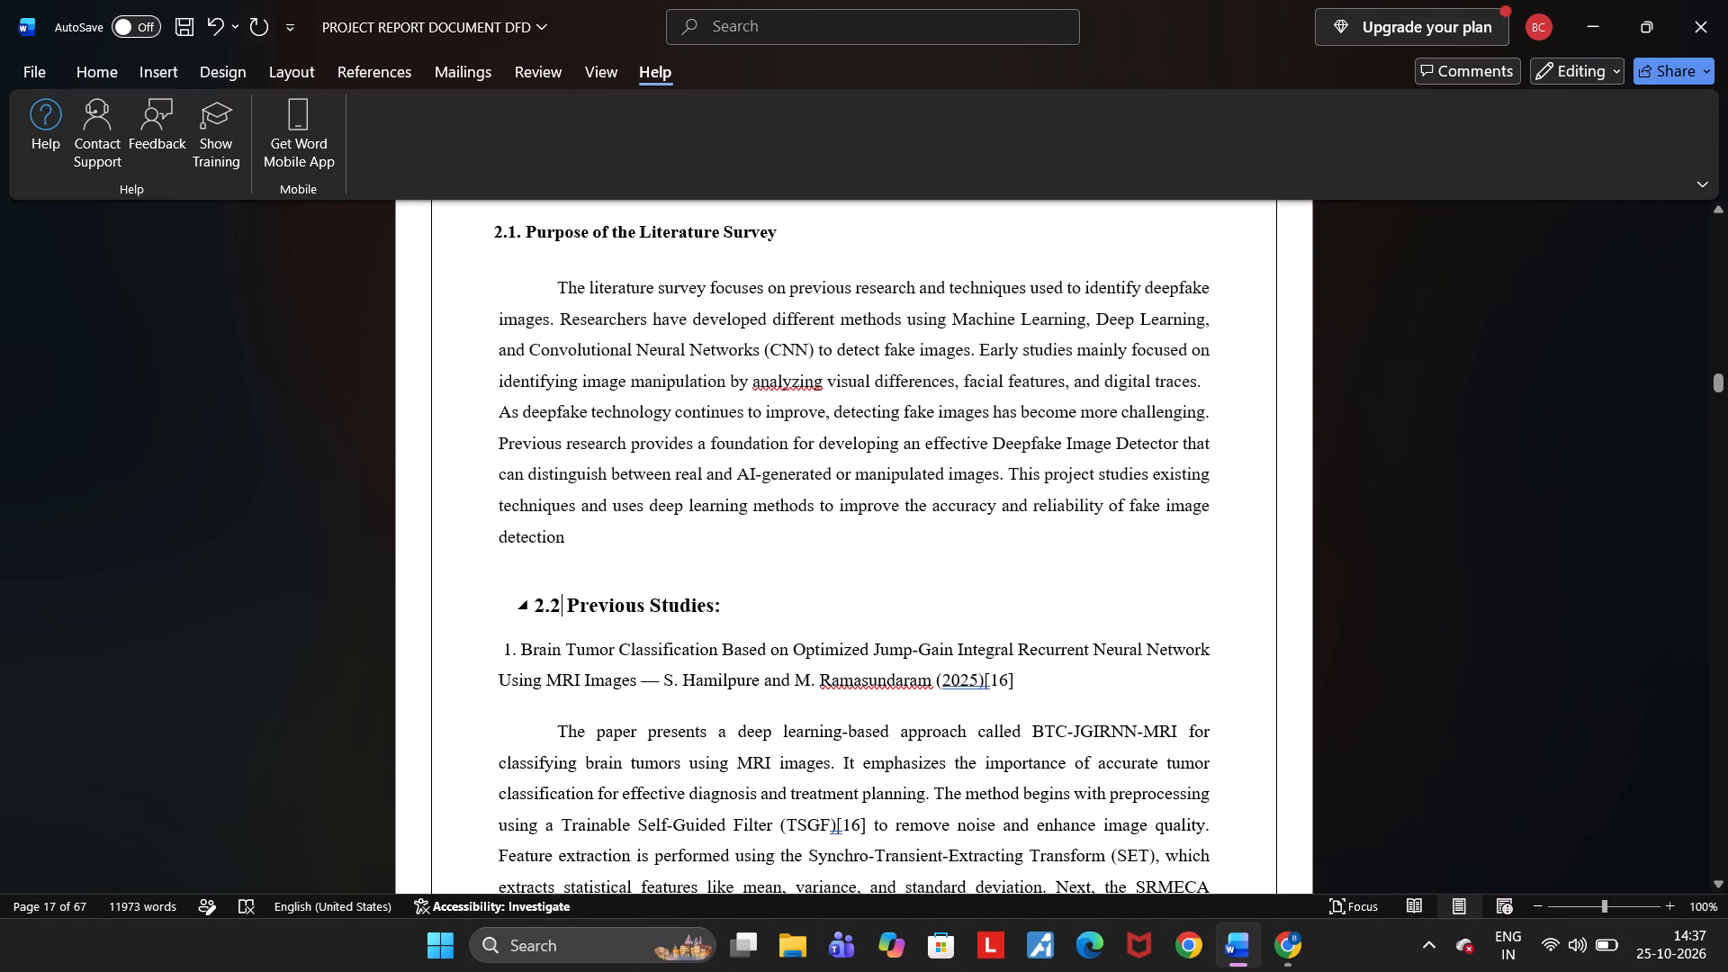
left_click(532, 600)
double_click(532, 600)
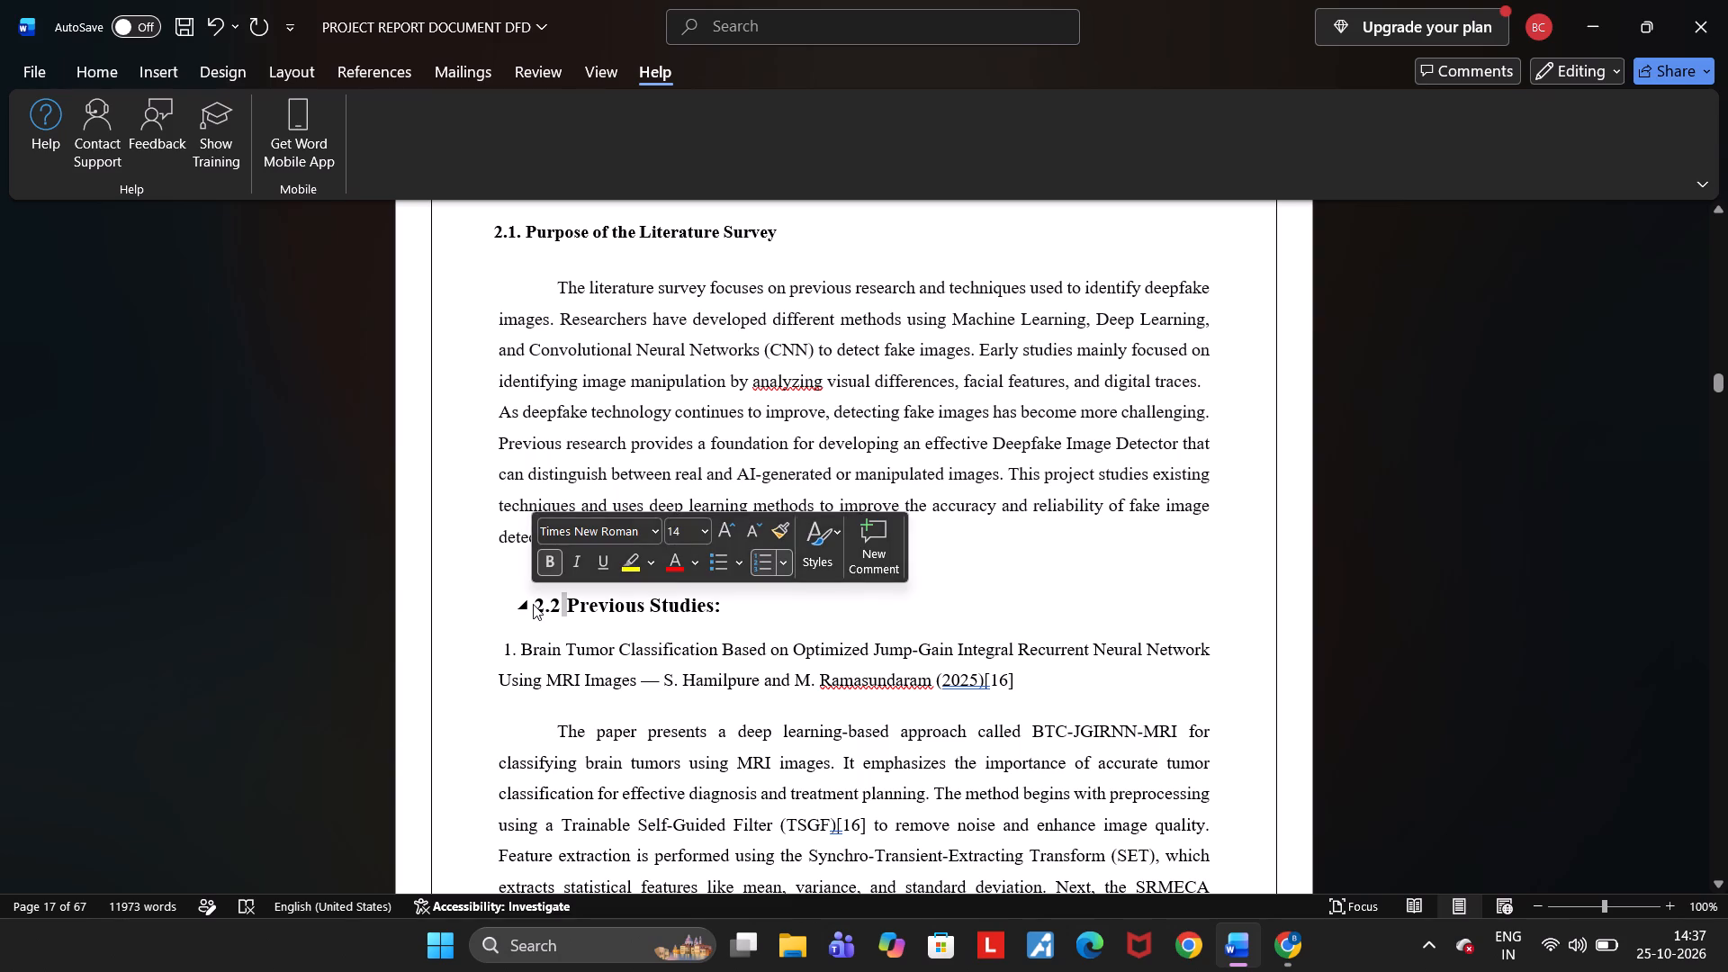
double_click(533, 604)
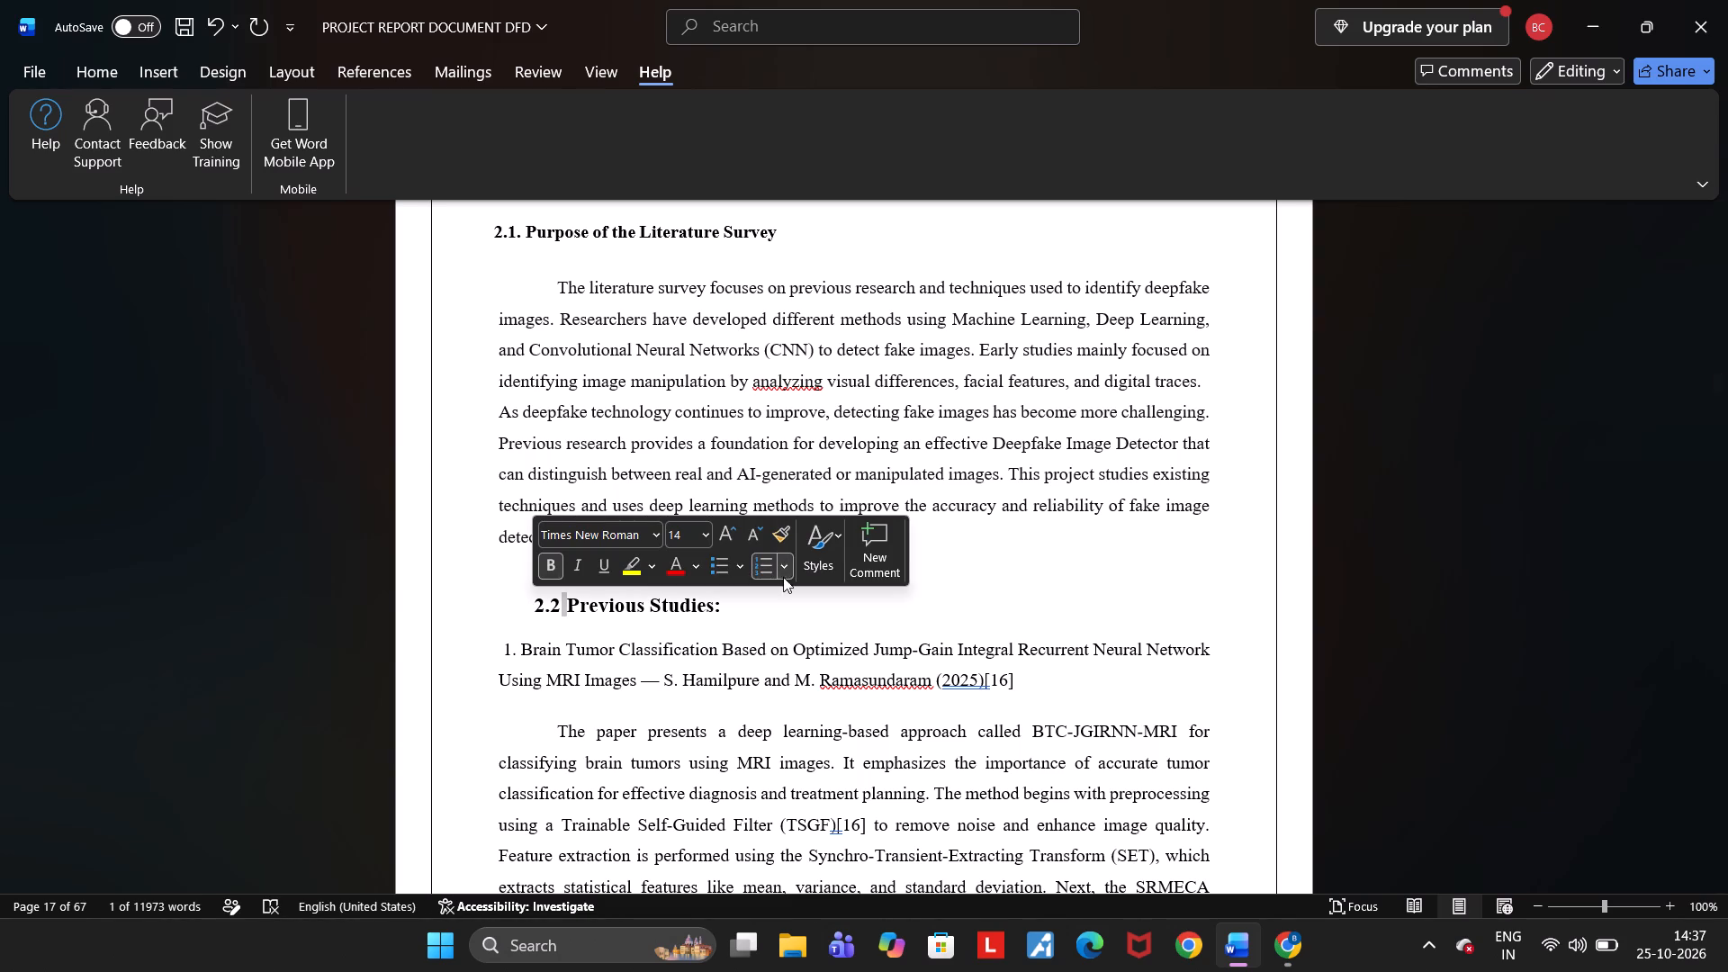
left_click(766, 607)
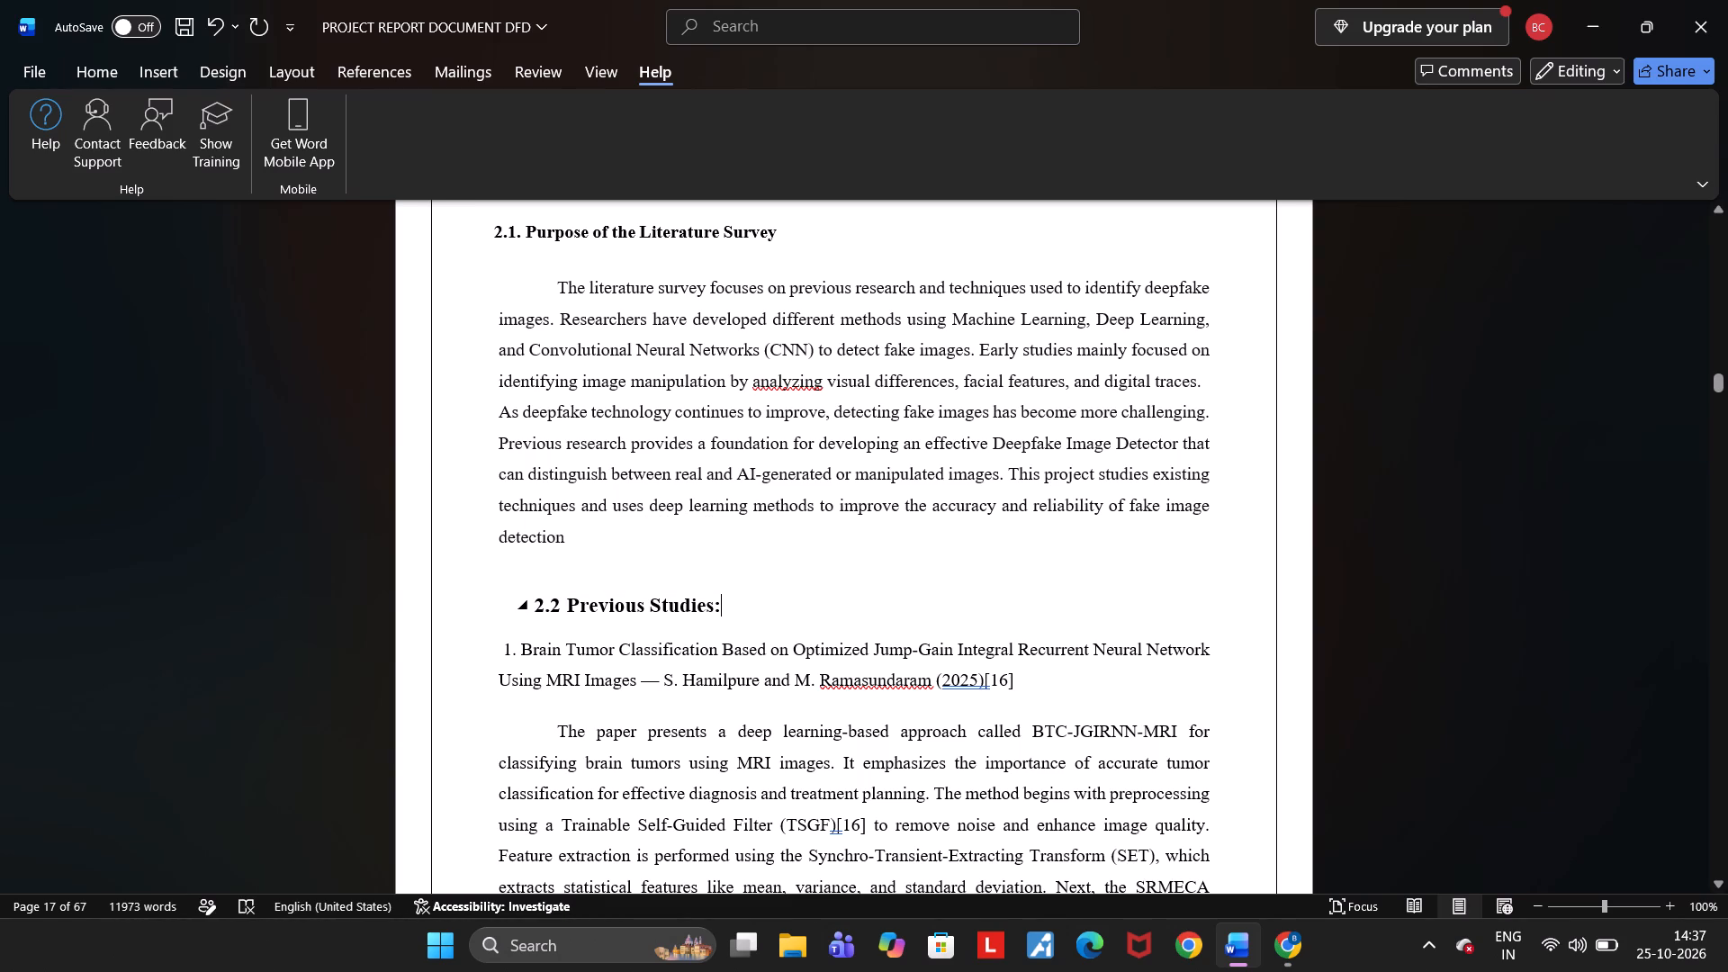
left_click(536, 604)
left_click(536, 604)
key("BackSpace")
key("BackSpace")
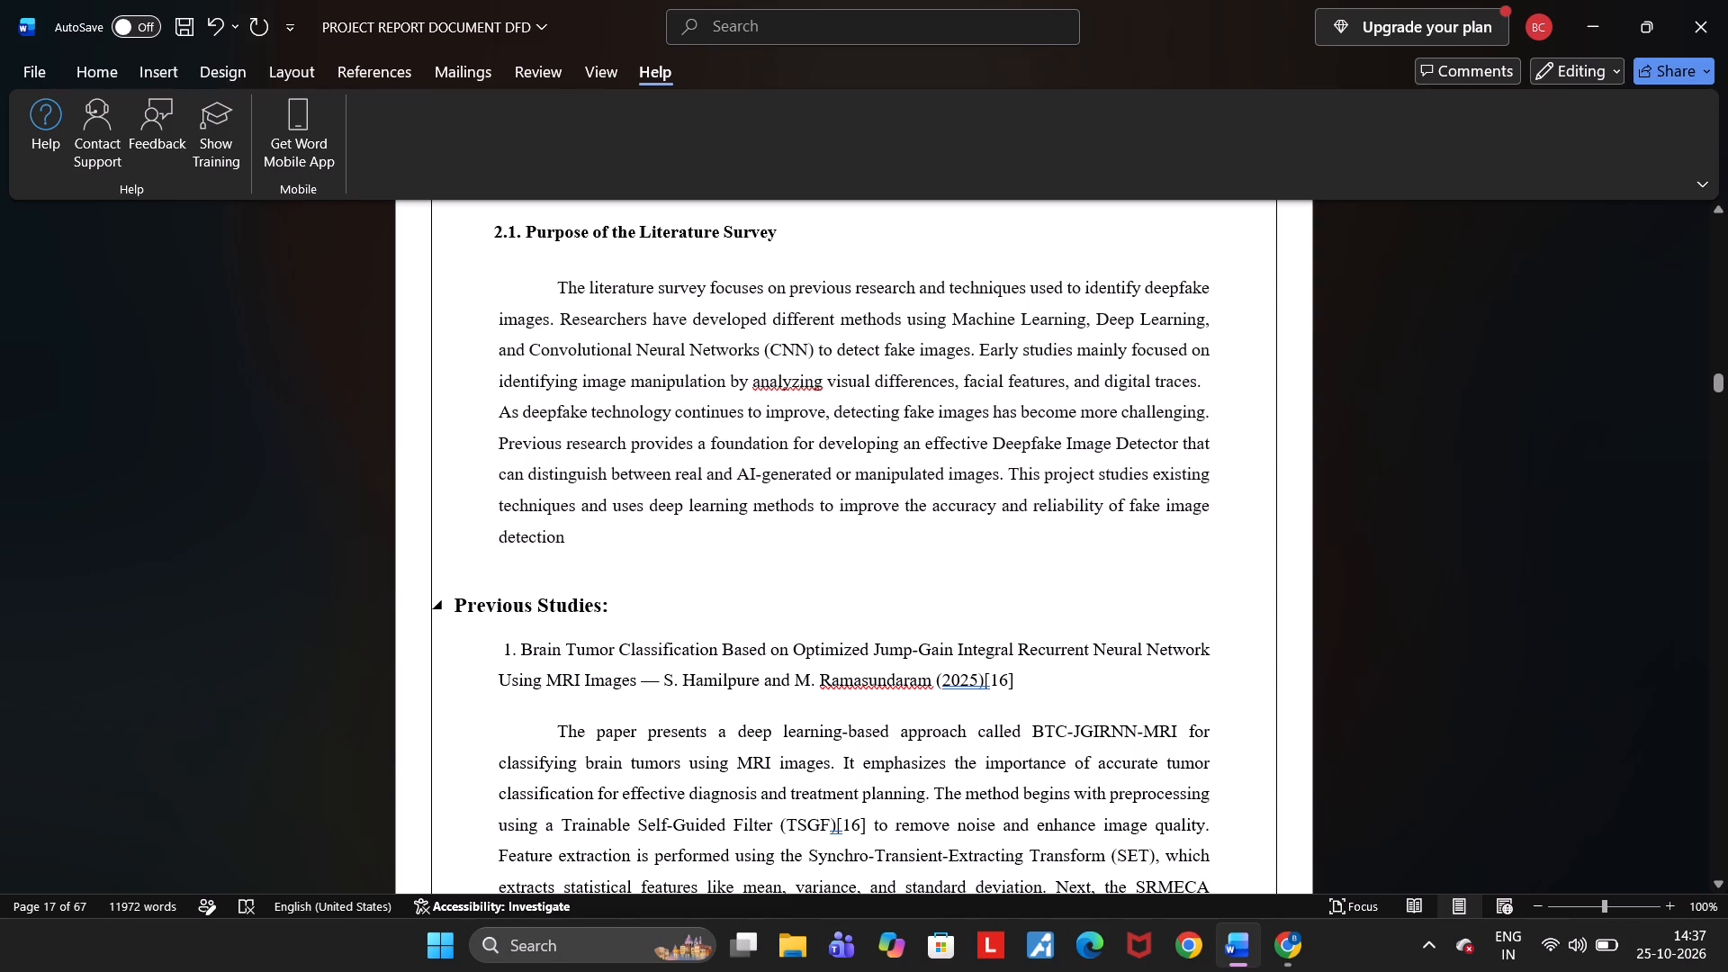
type("2.2")
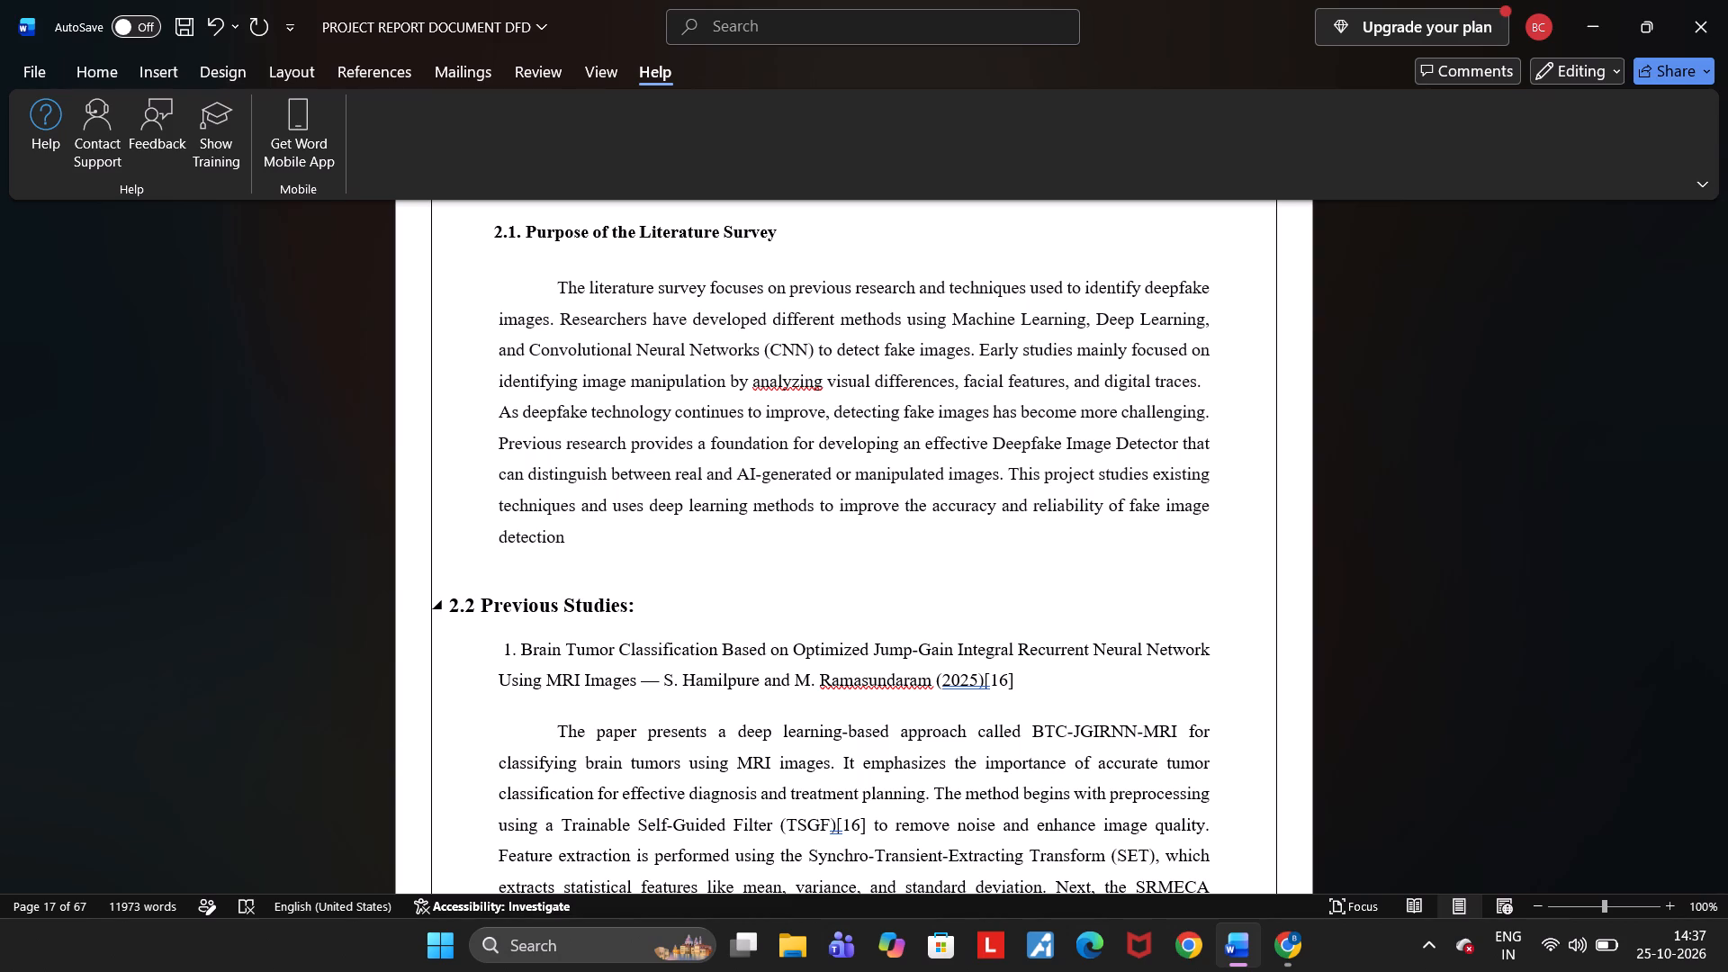
Indent the 2.2 Previous Studies heading with eight leading spaces so it lines up roughly with the 2.1 heading.
key("Left")
key("Left")
key("Left")
key("space")
key("space")
key("space")
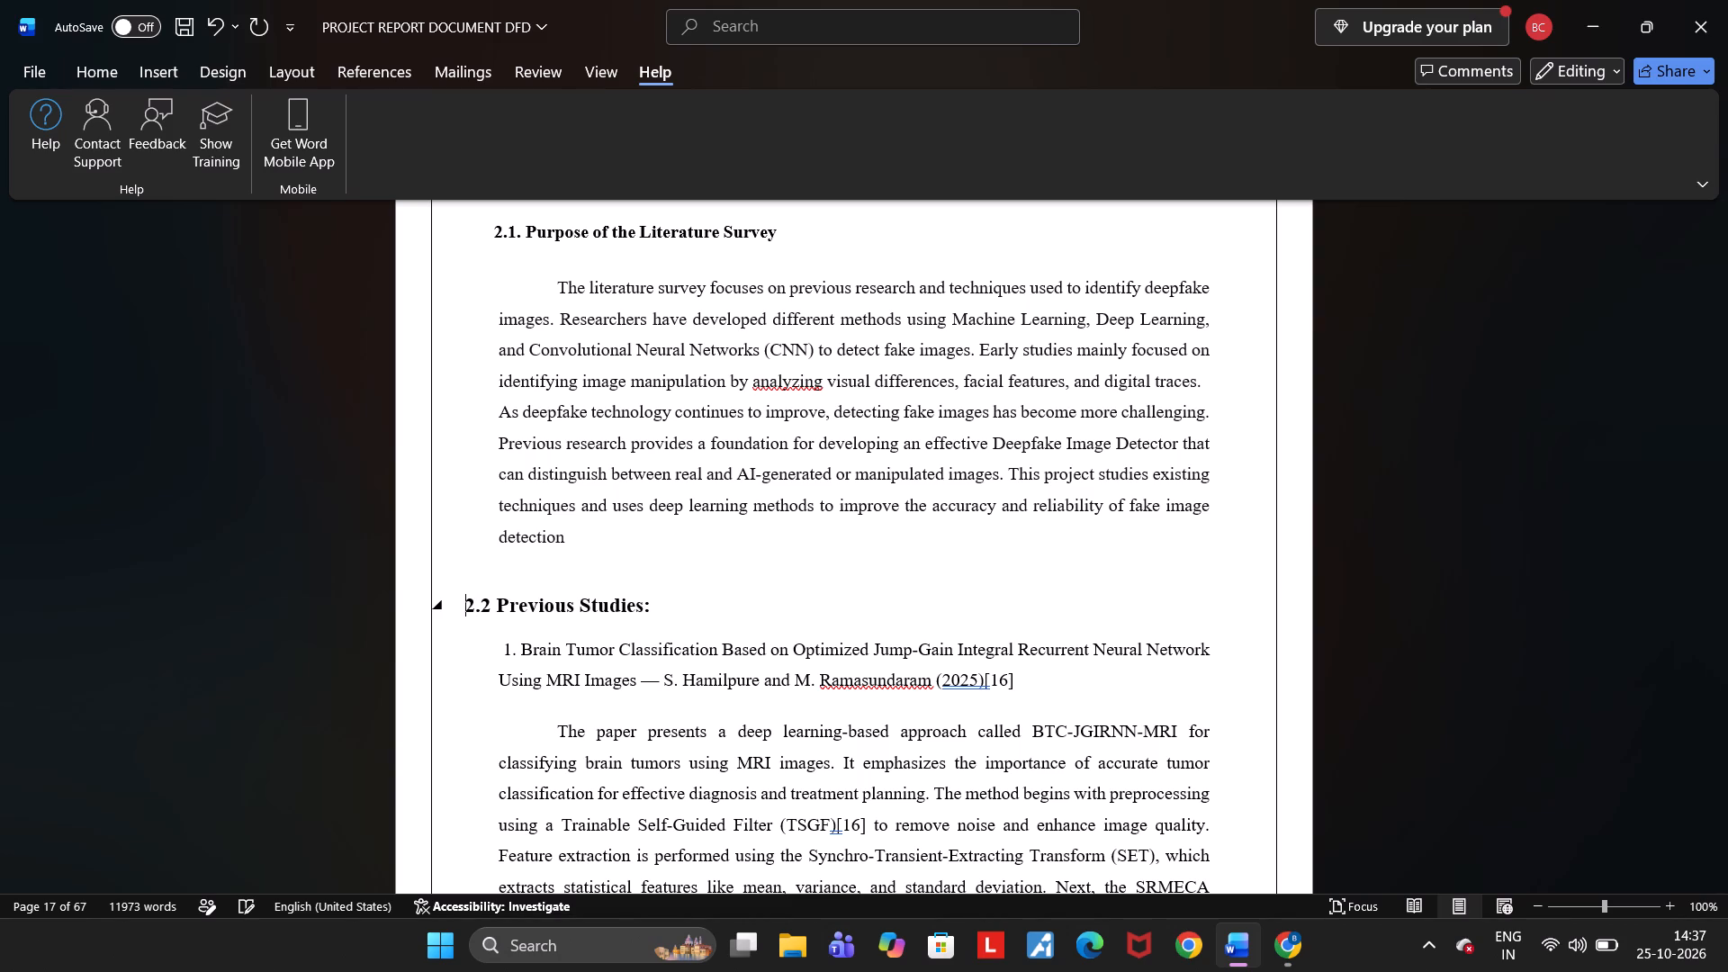
key("space")
key("space")
key("space")
key("space")
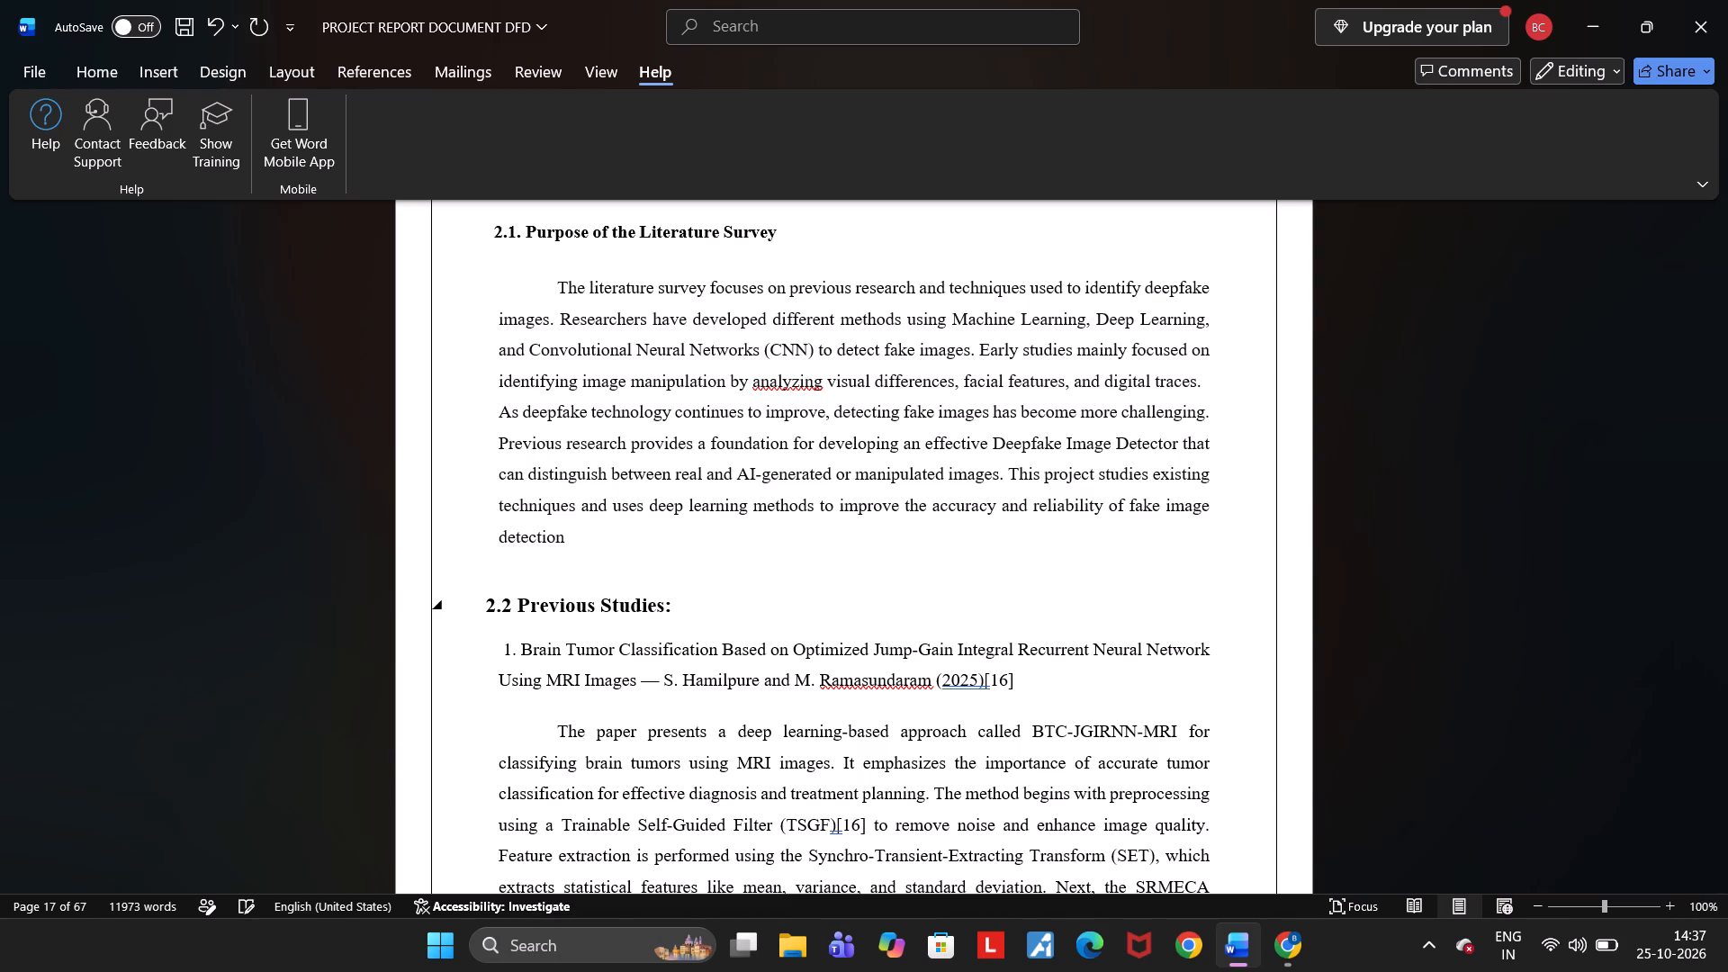
key("space")
scroll(536, 604, "down", 1)
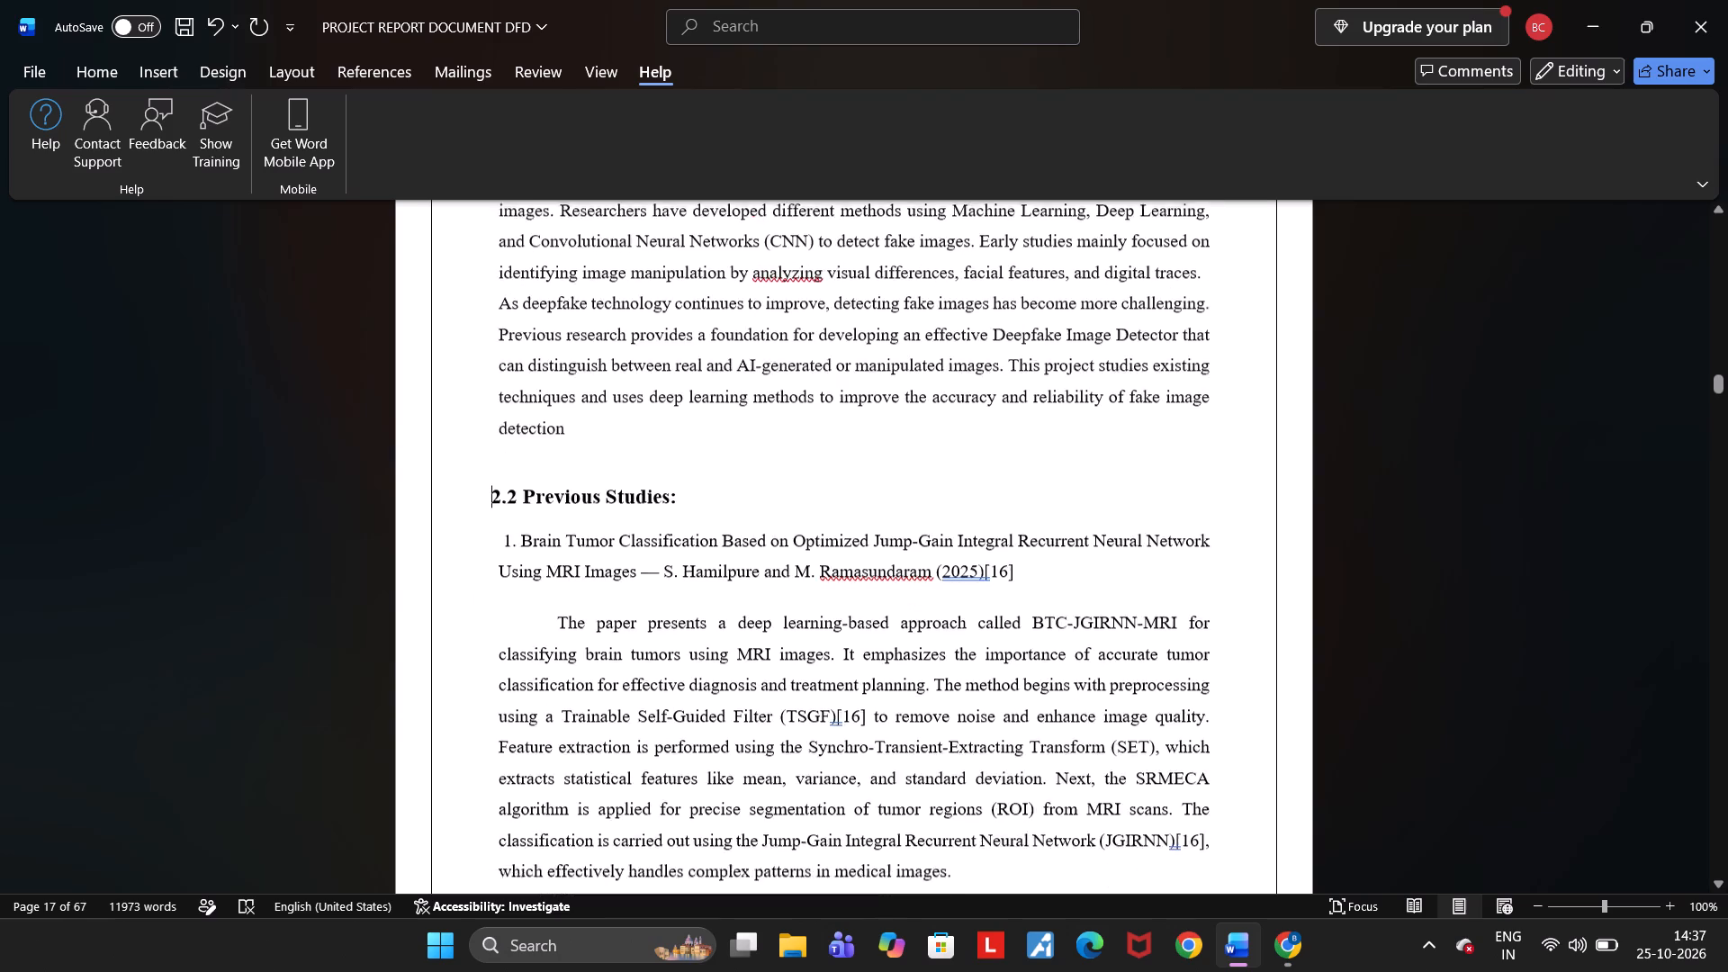
scroll(536, 604, "down", 1)
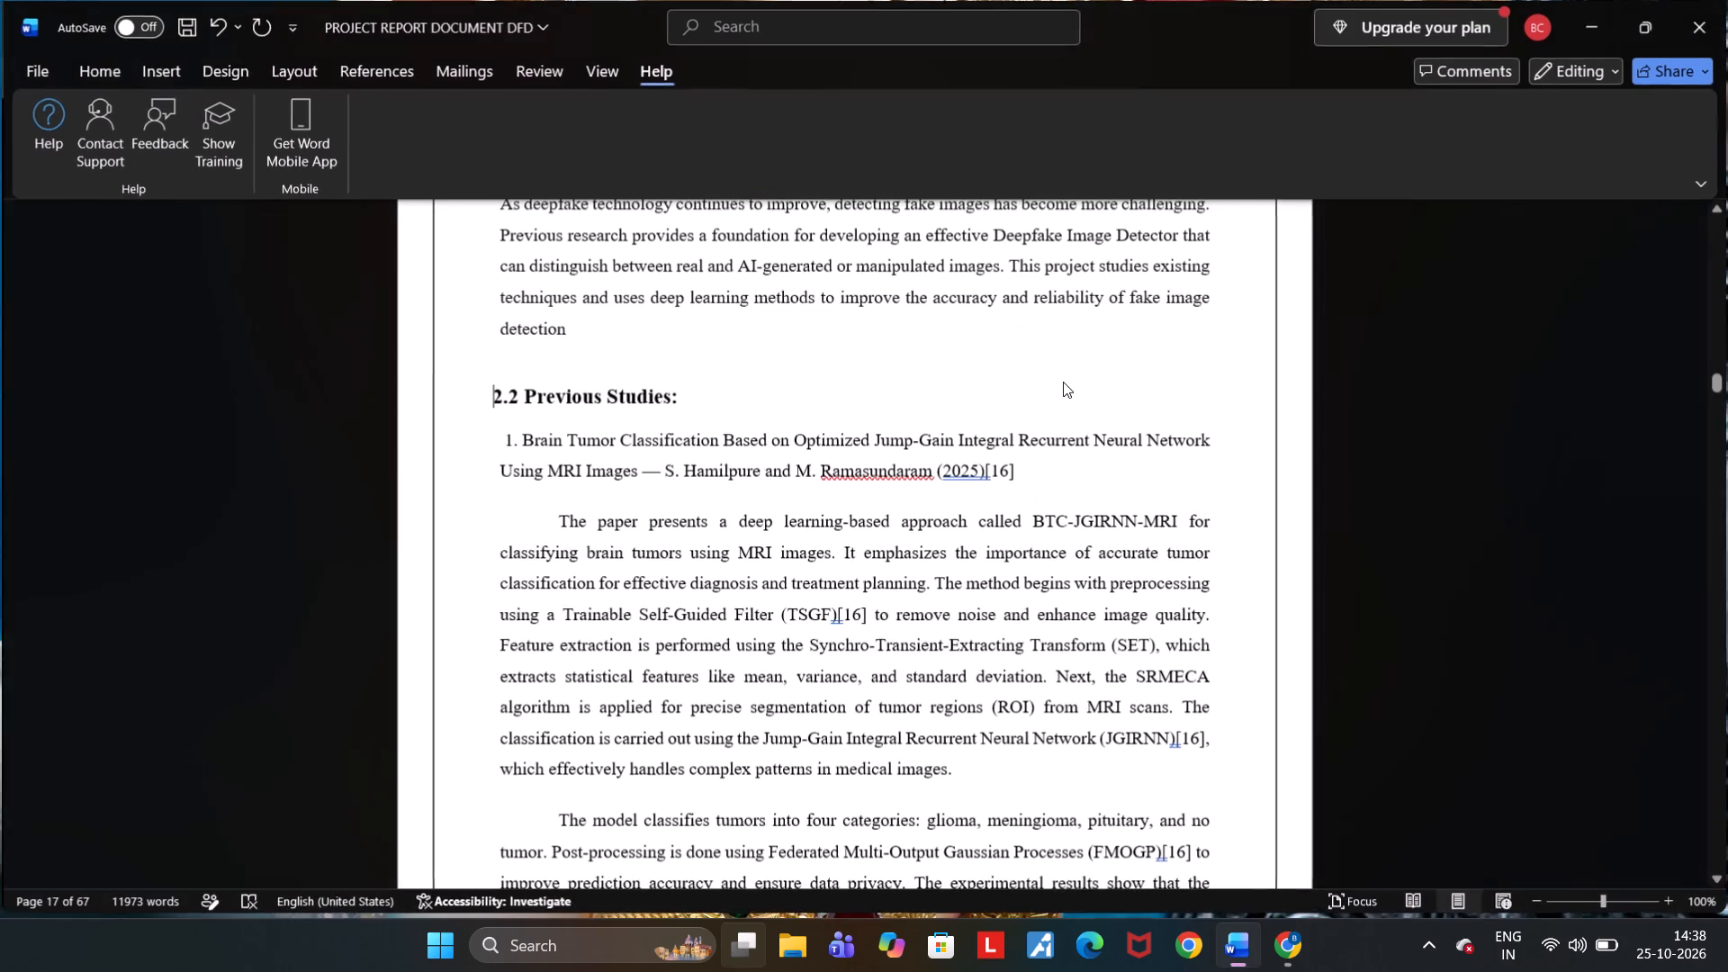
scroll(1063, 382, "down", 1)
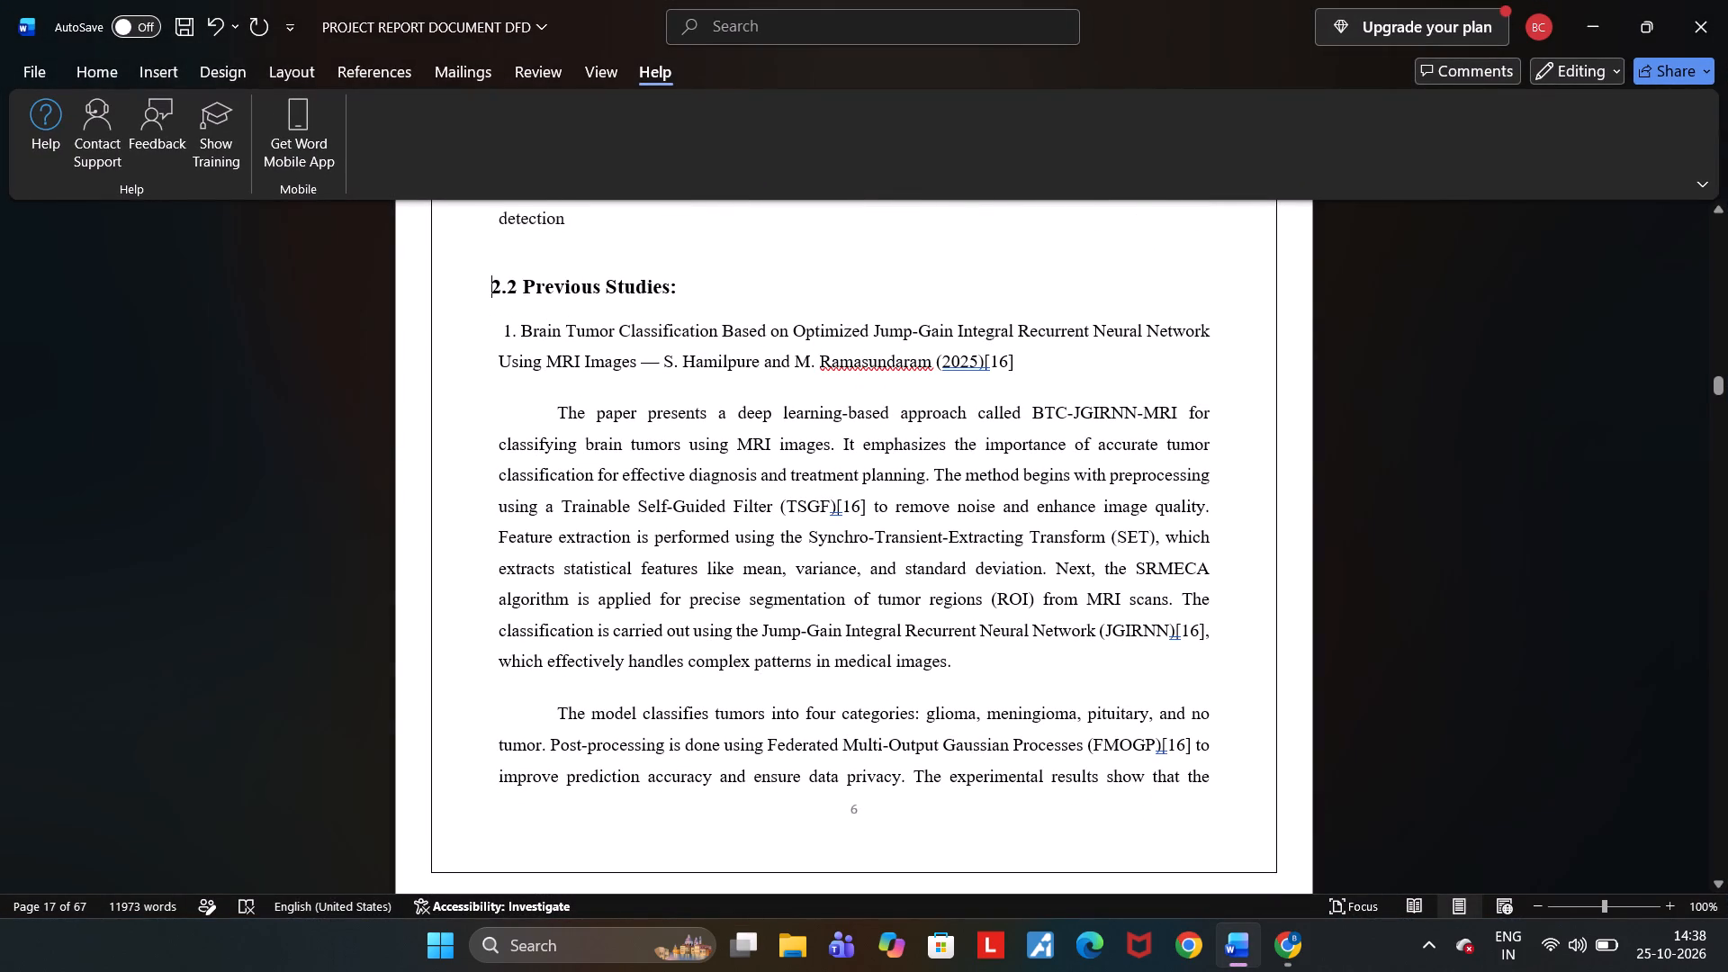
left_click_drag(502, 328, 938, 780)
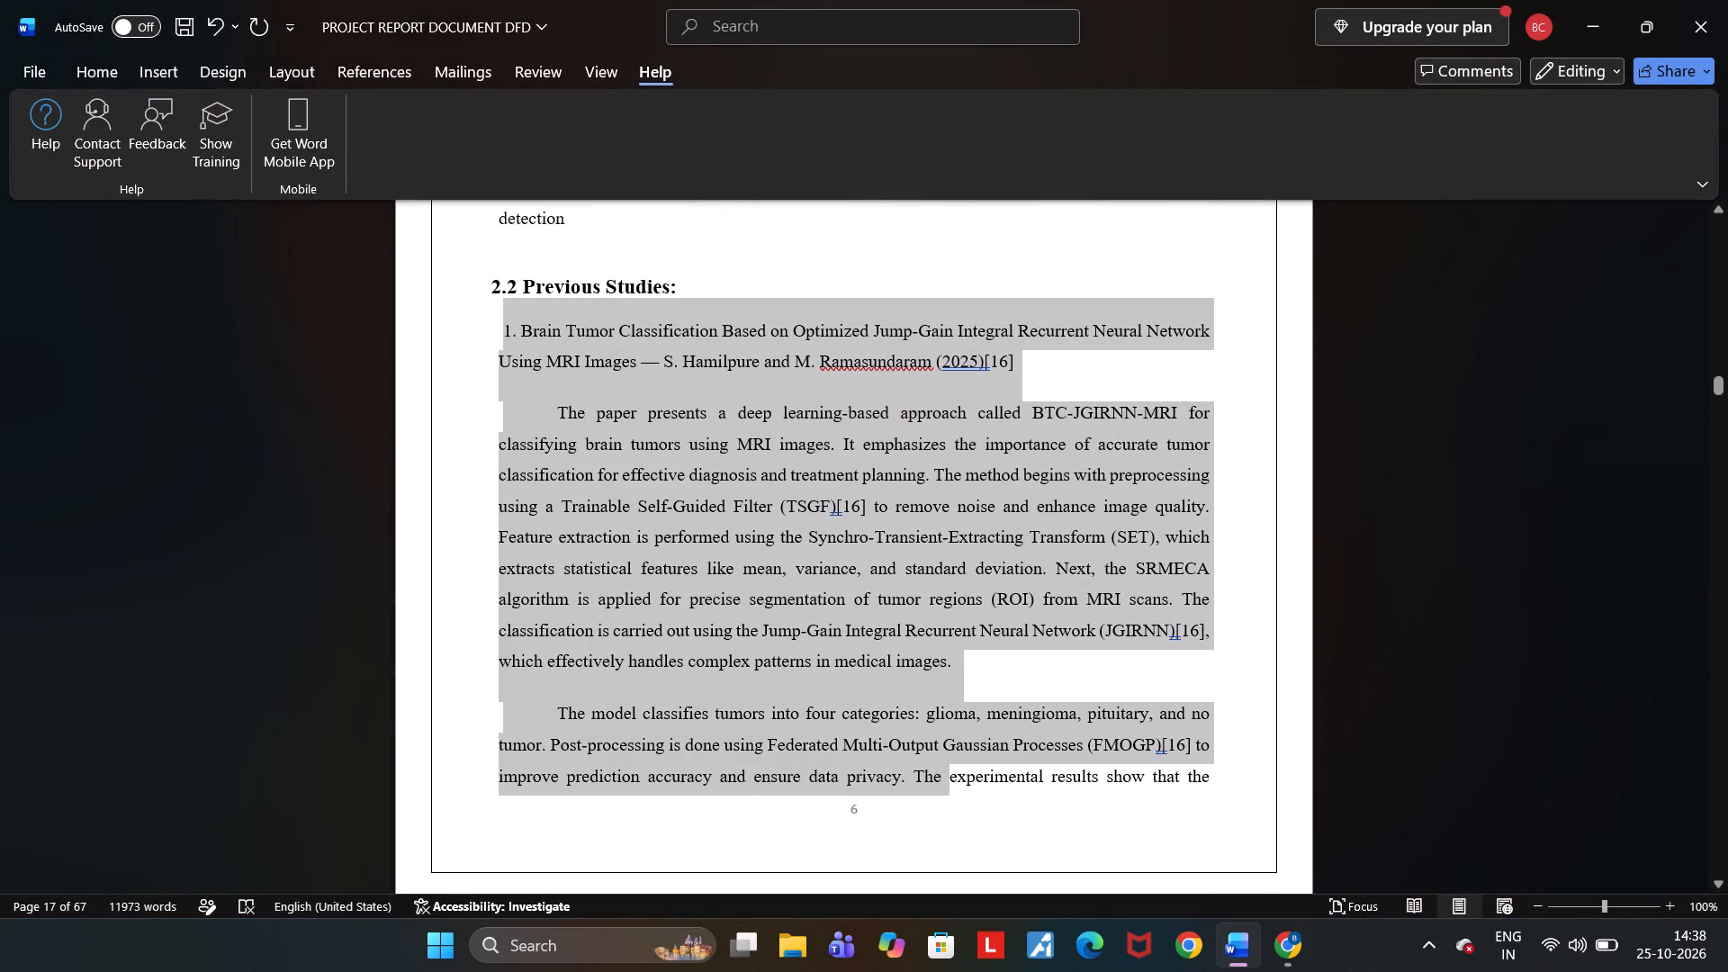
left_click_drag(938, 780, 1201, 823)
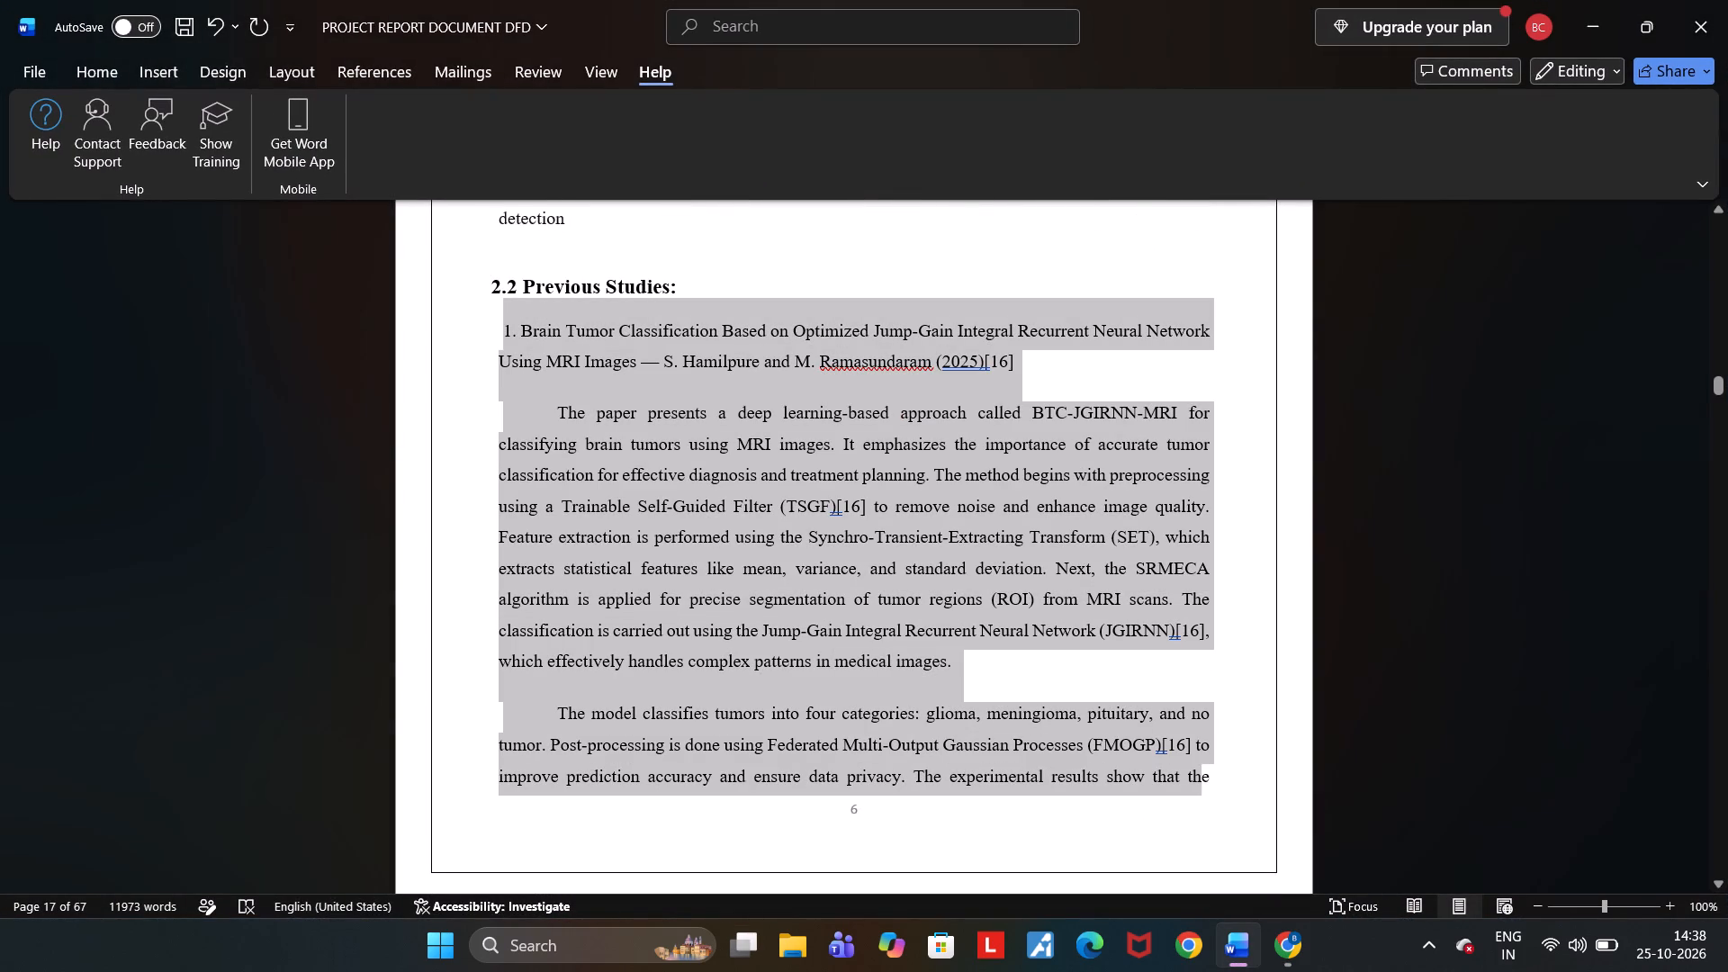
left_click_drag(1201, 823, 1210, 805)
key("BackSpace")
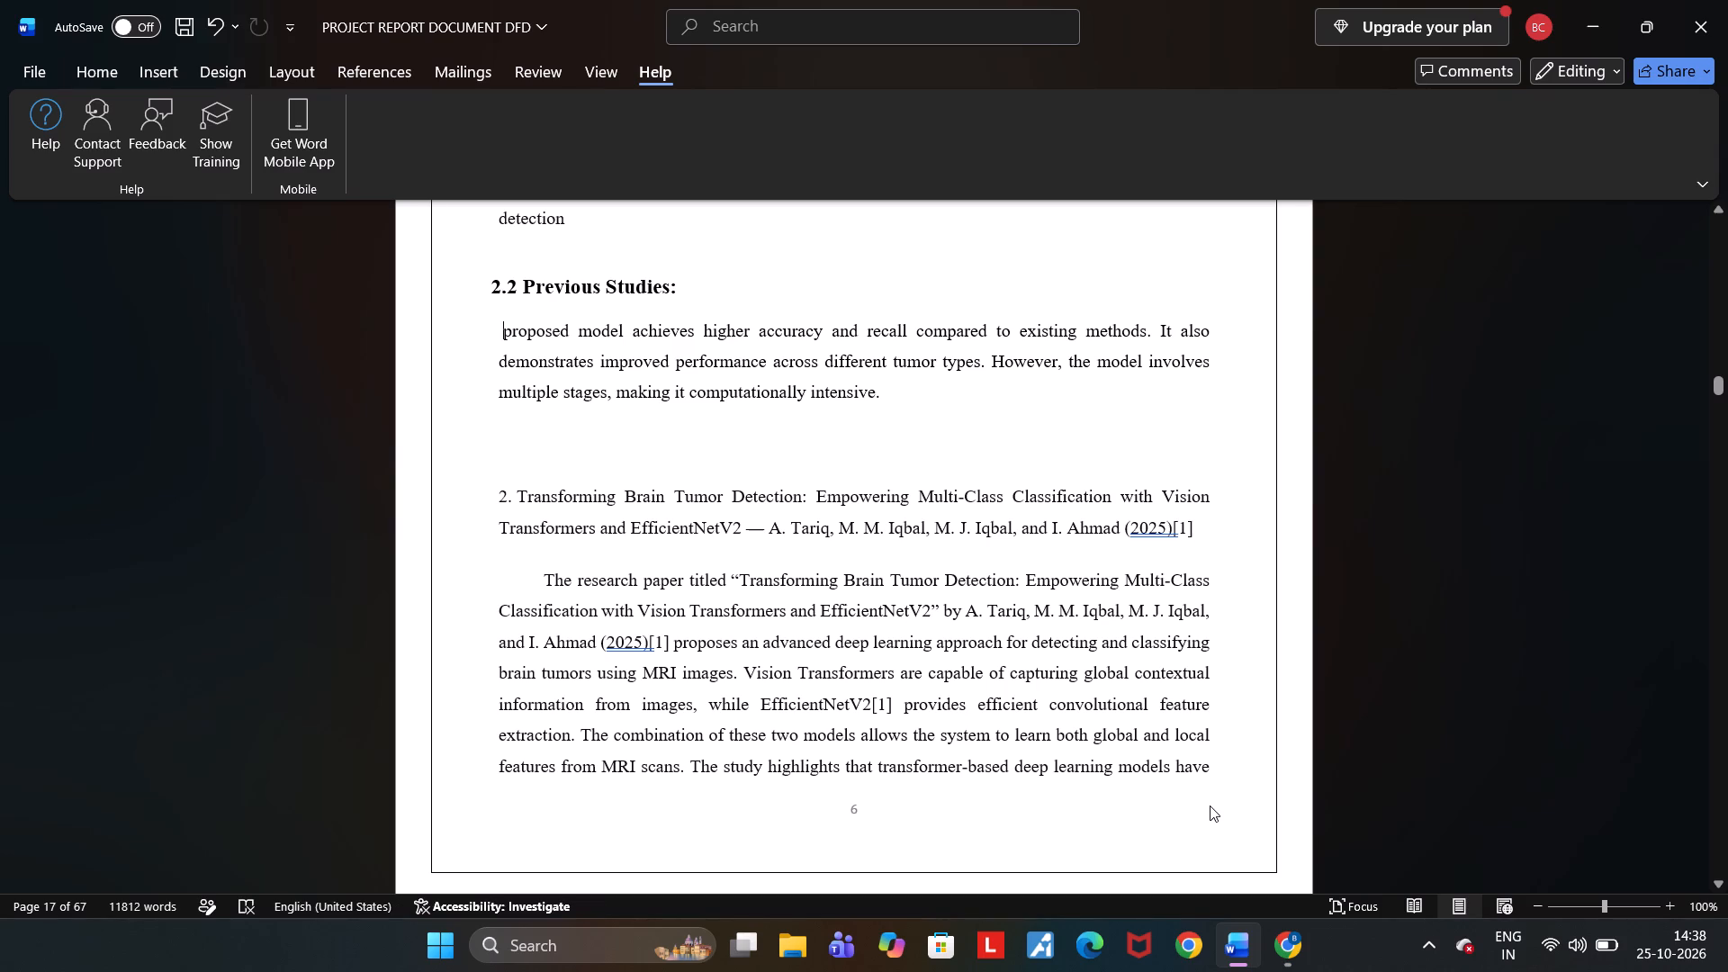
key("ctrl+v")
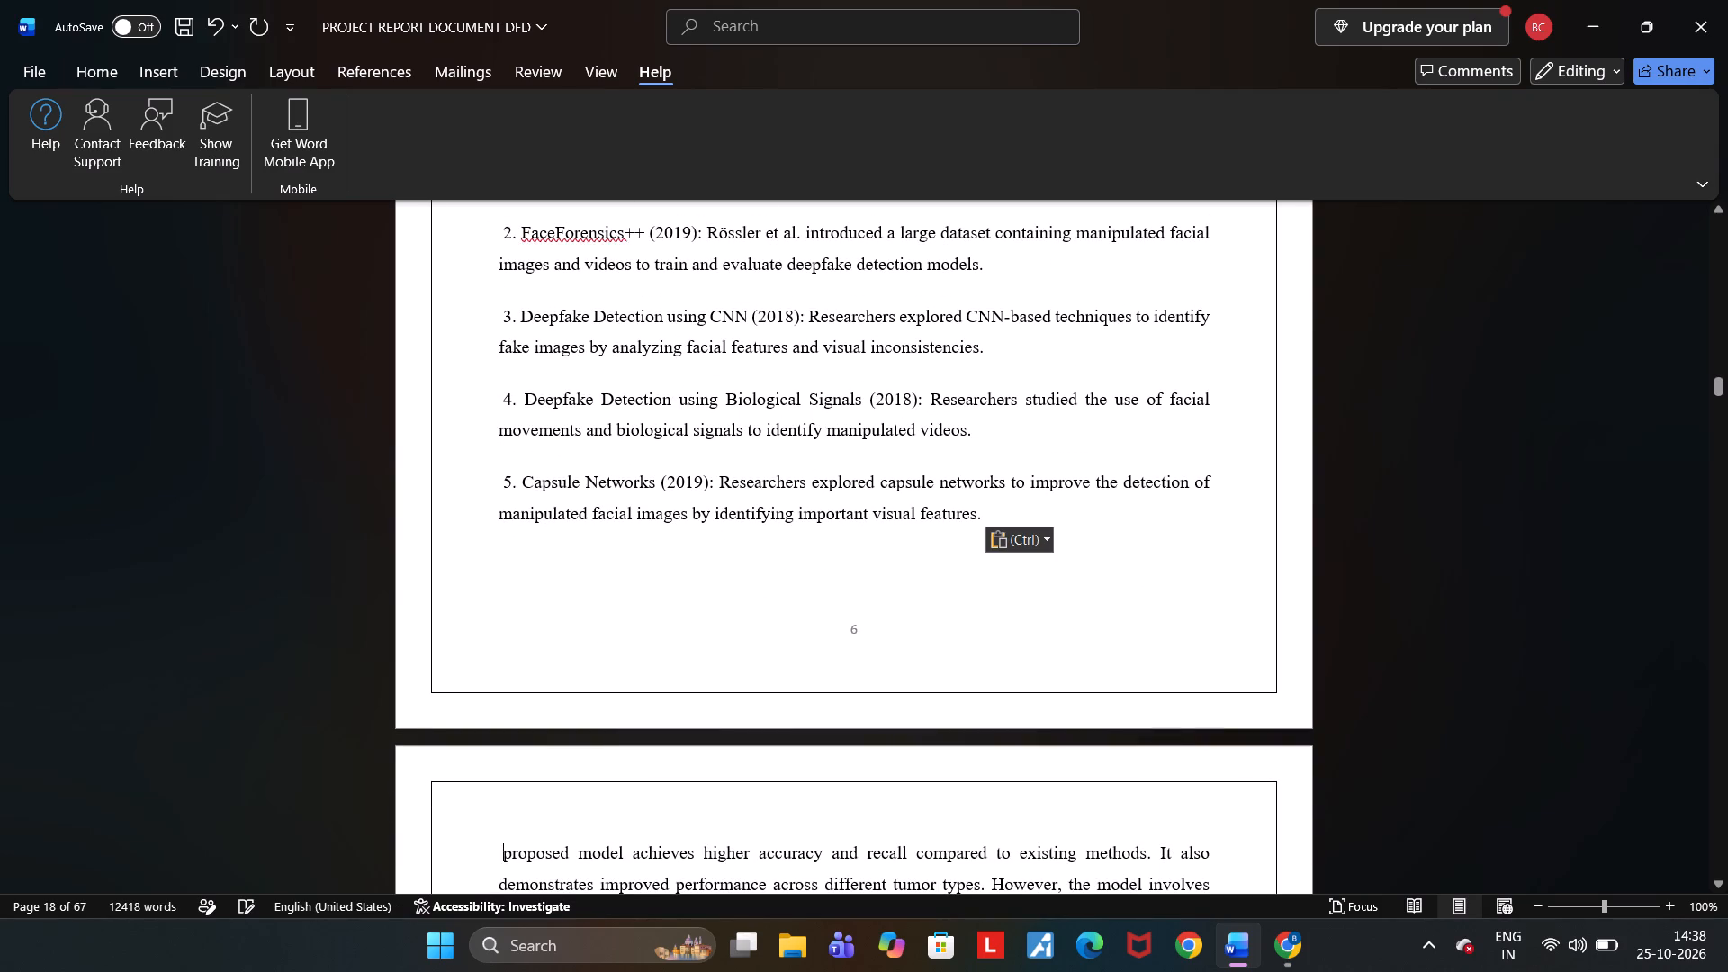
Delete the brain tumor text on page 7, from "proposed model achieves" through study 3's last line on that page.
scroll(1210, 805, "down", 4)
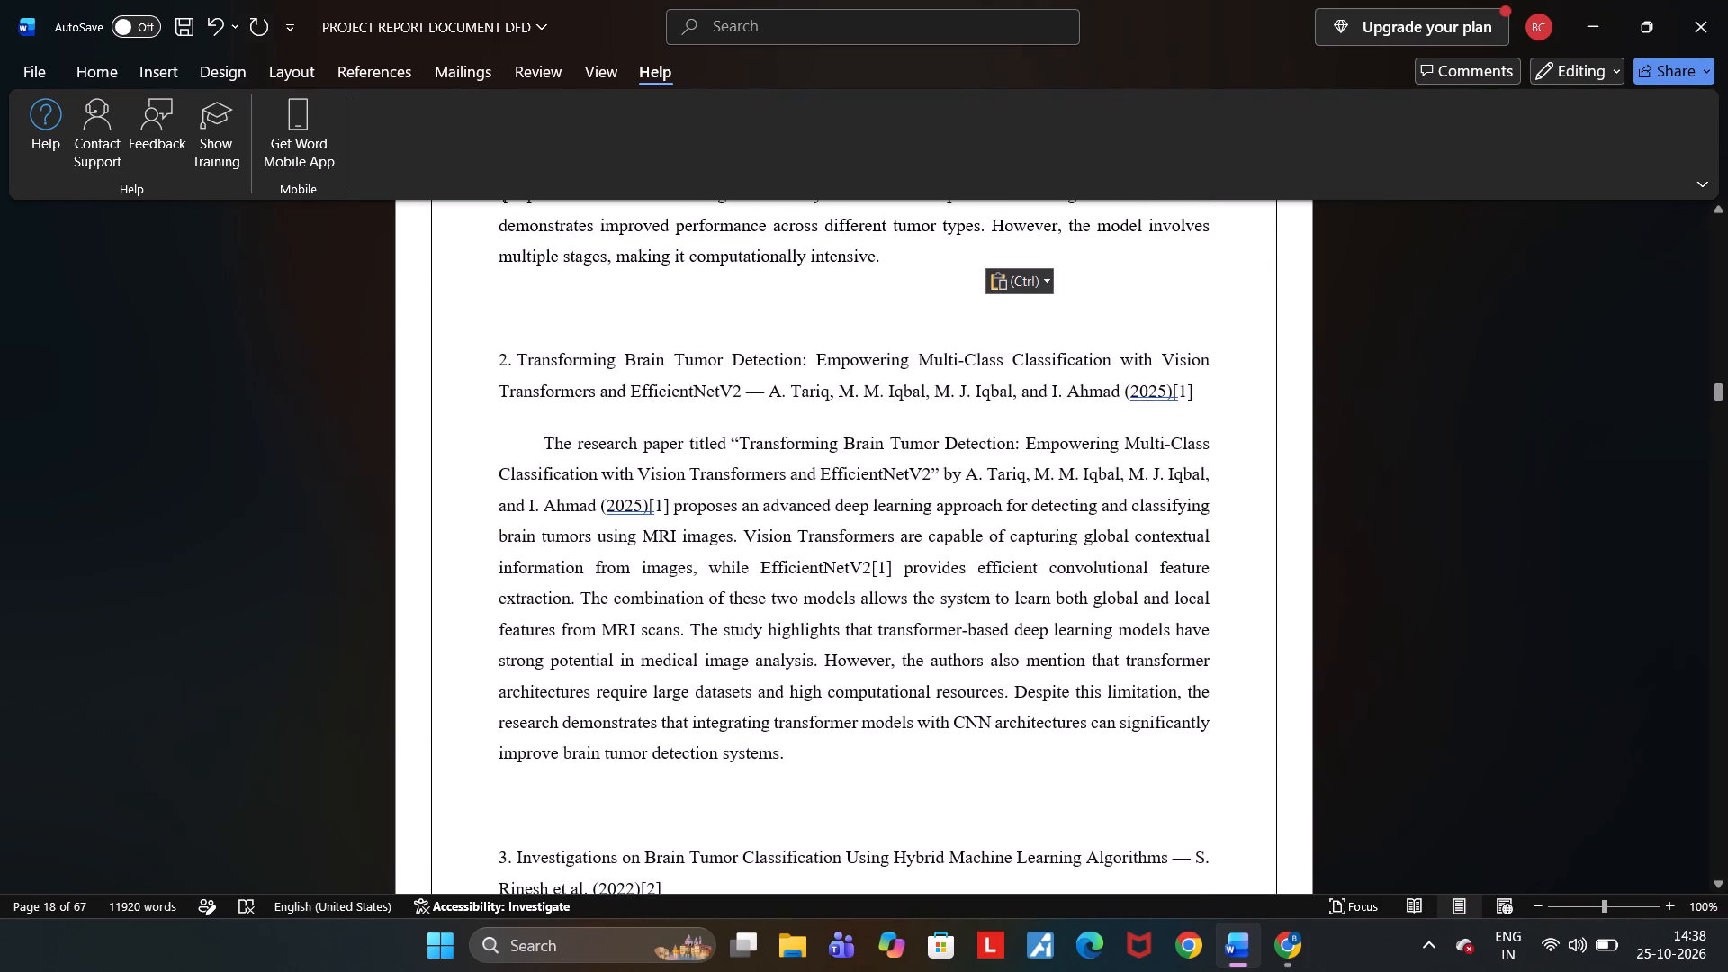
scroll(946, 610, "up", 2)
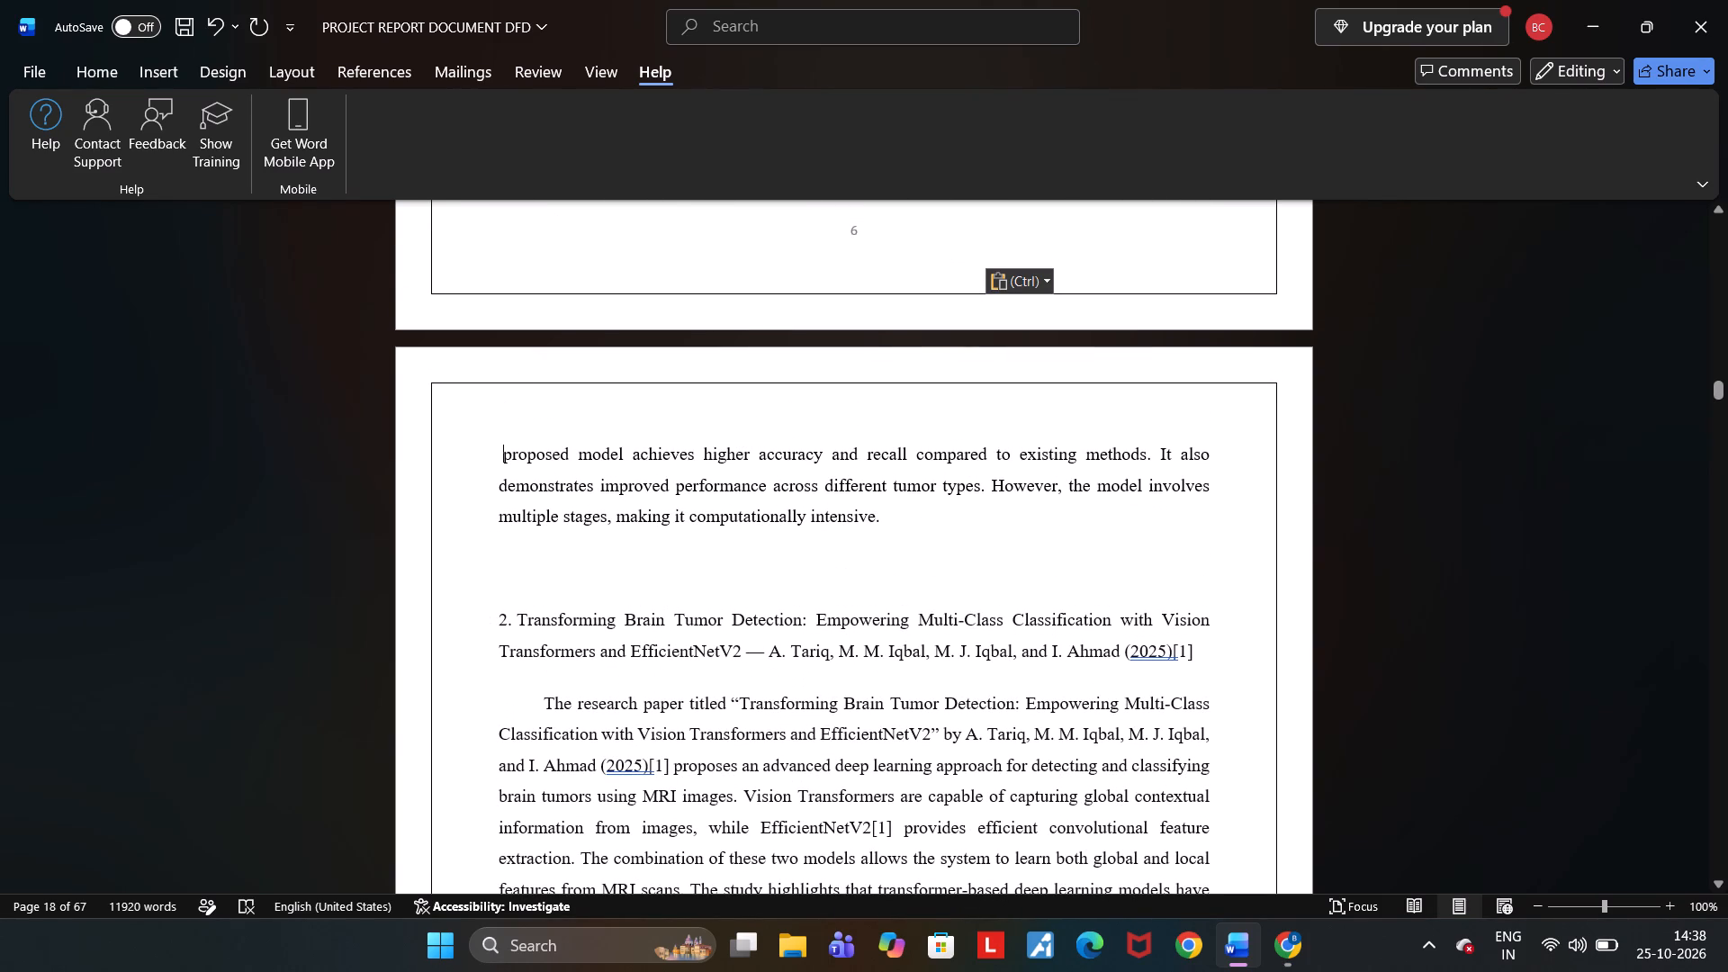
left_click_drag(497, 458, 821, 656)
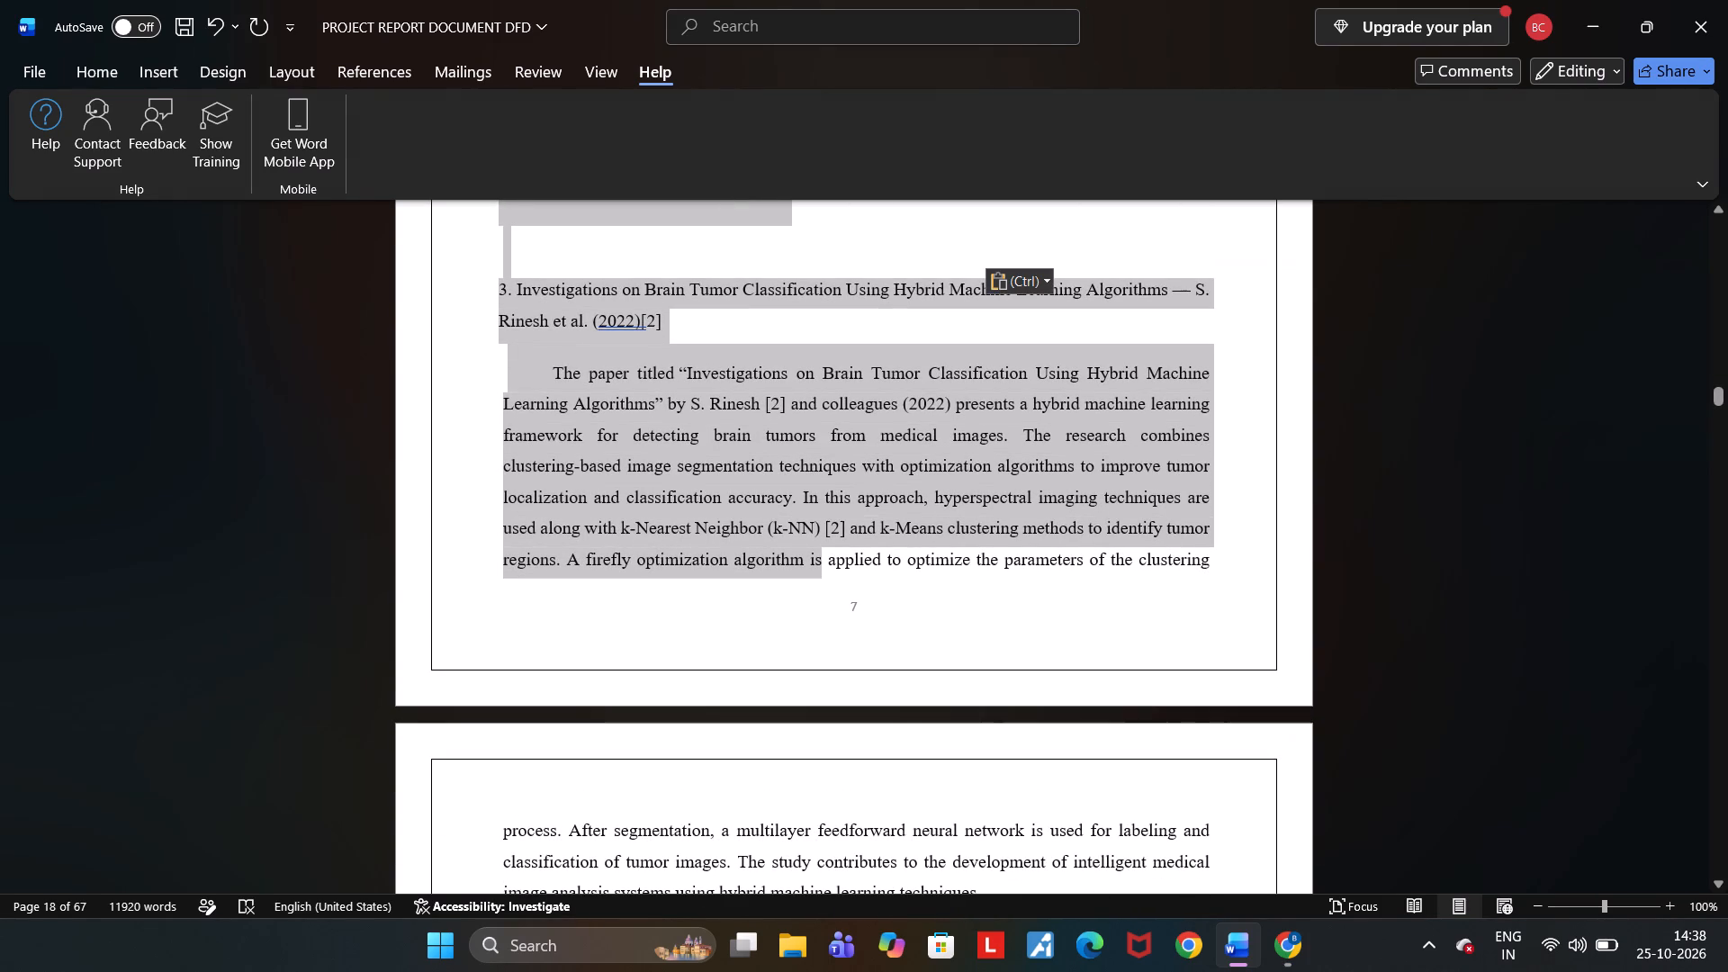
left_click_drag(821, 656, 1165, 631)
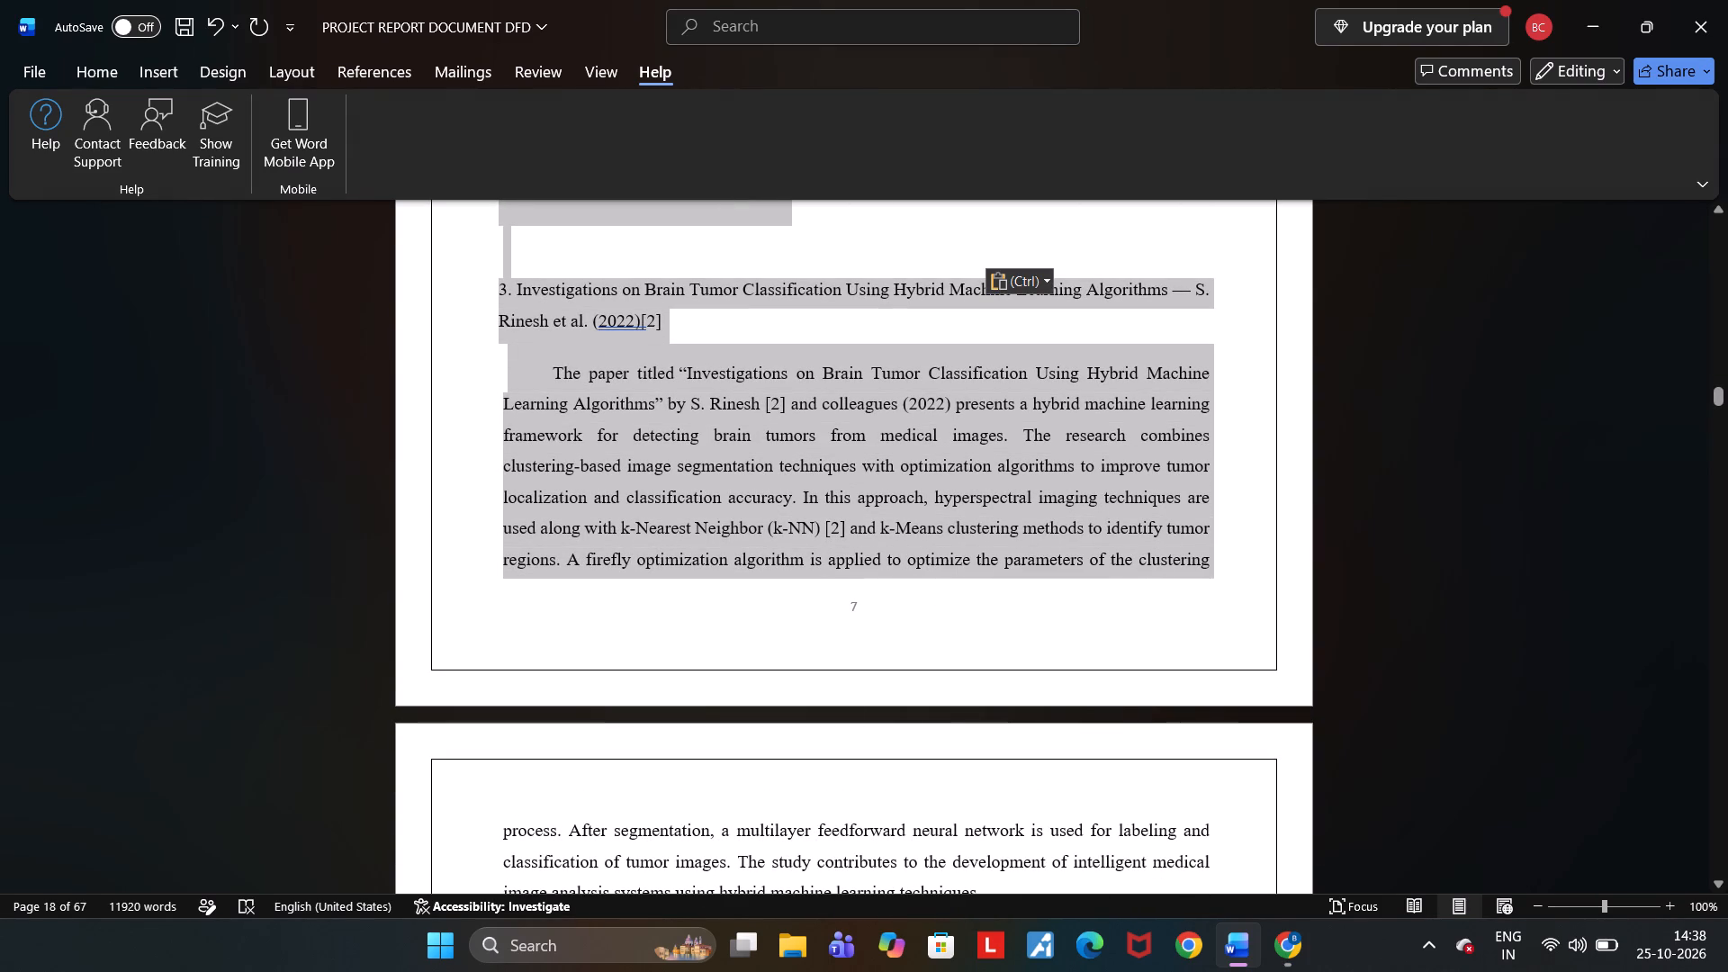
left_click_drag(1165, 631, 1255, 629)
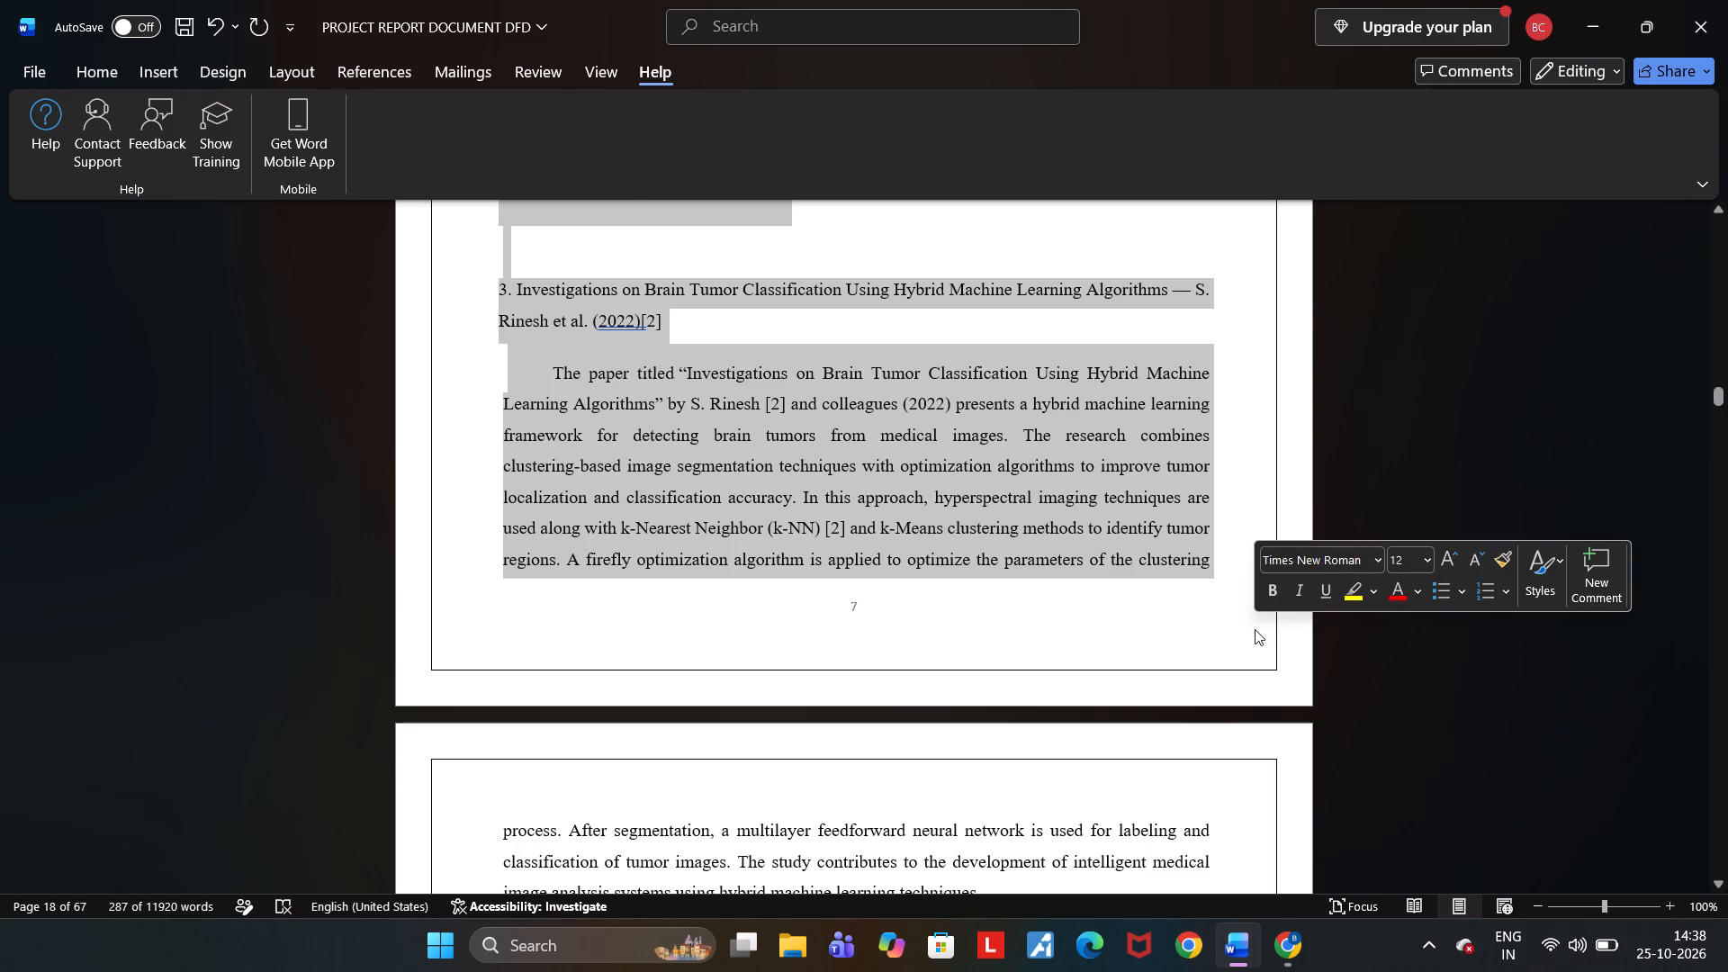
key("BackSpace")
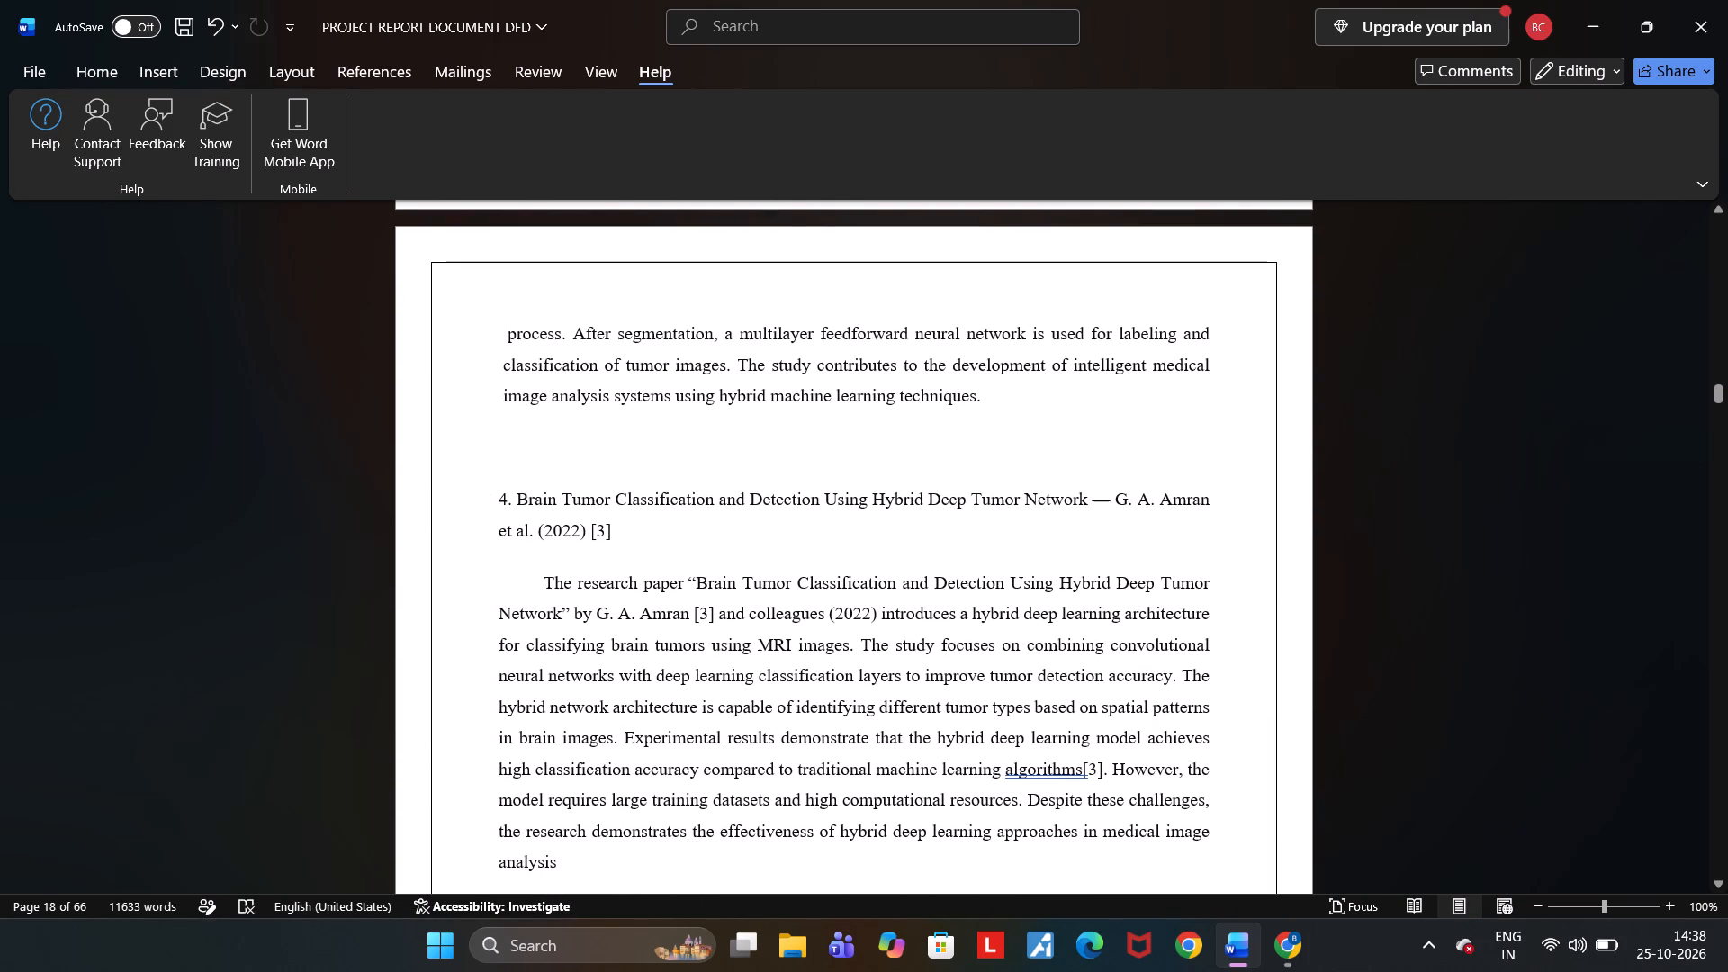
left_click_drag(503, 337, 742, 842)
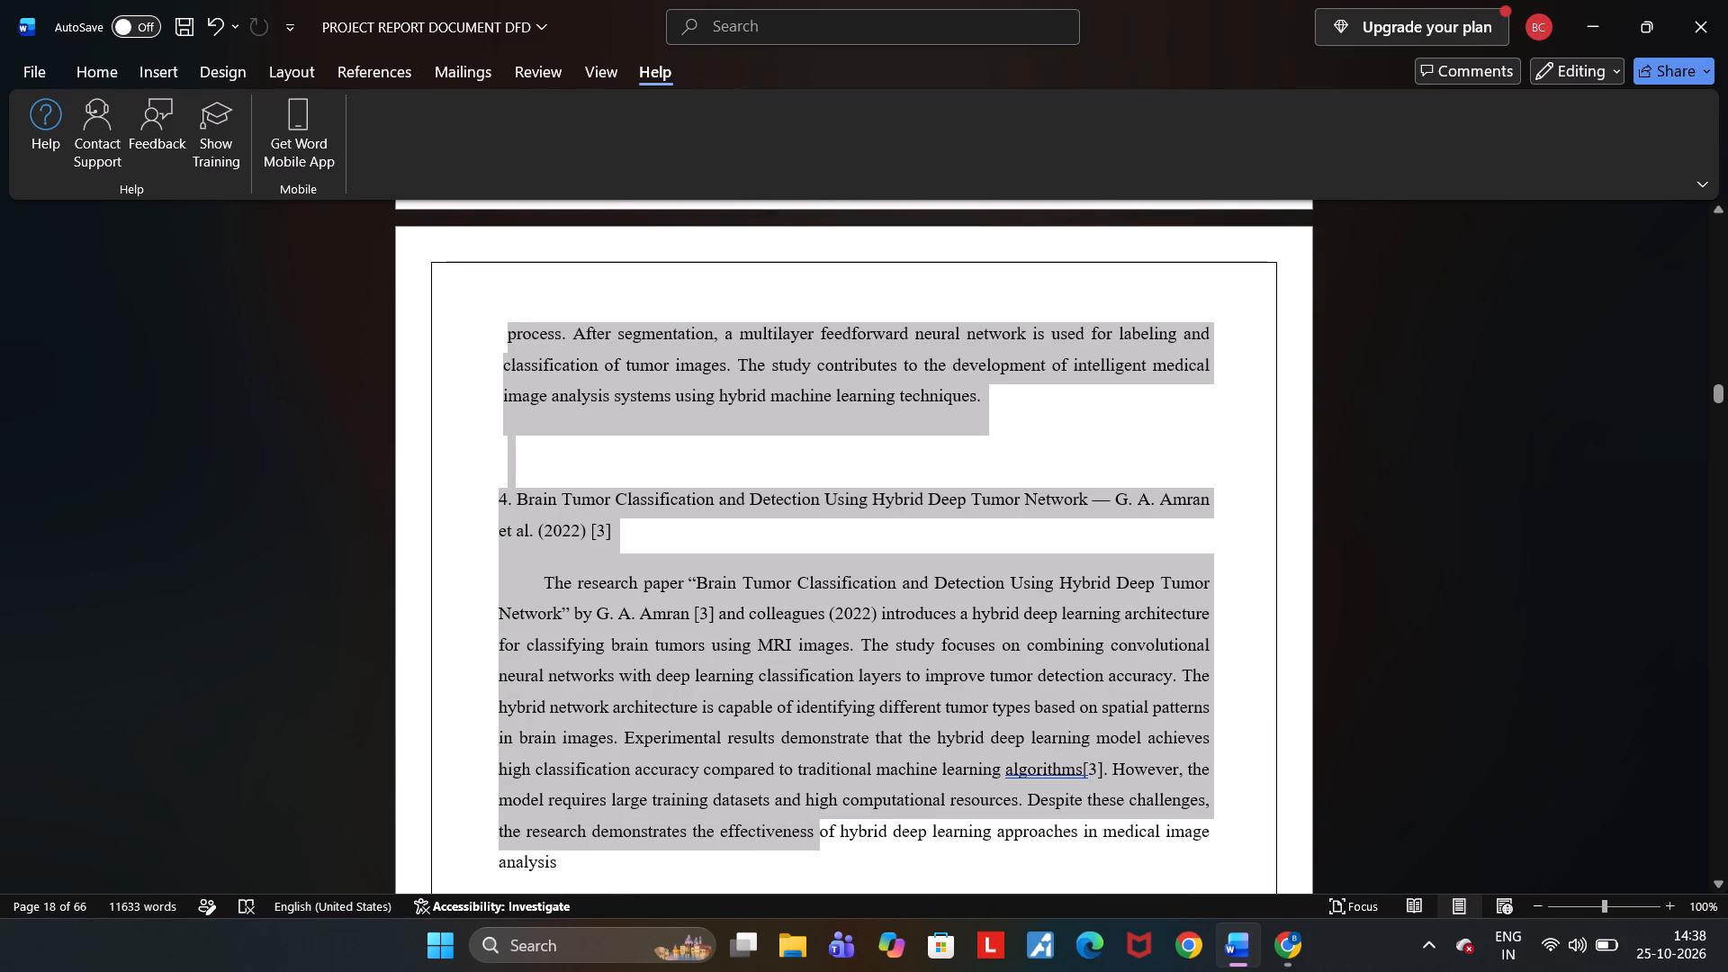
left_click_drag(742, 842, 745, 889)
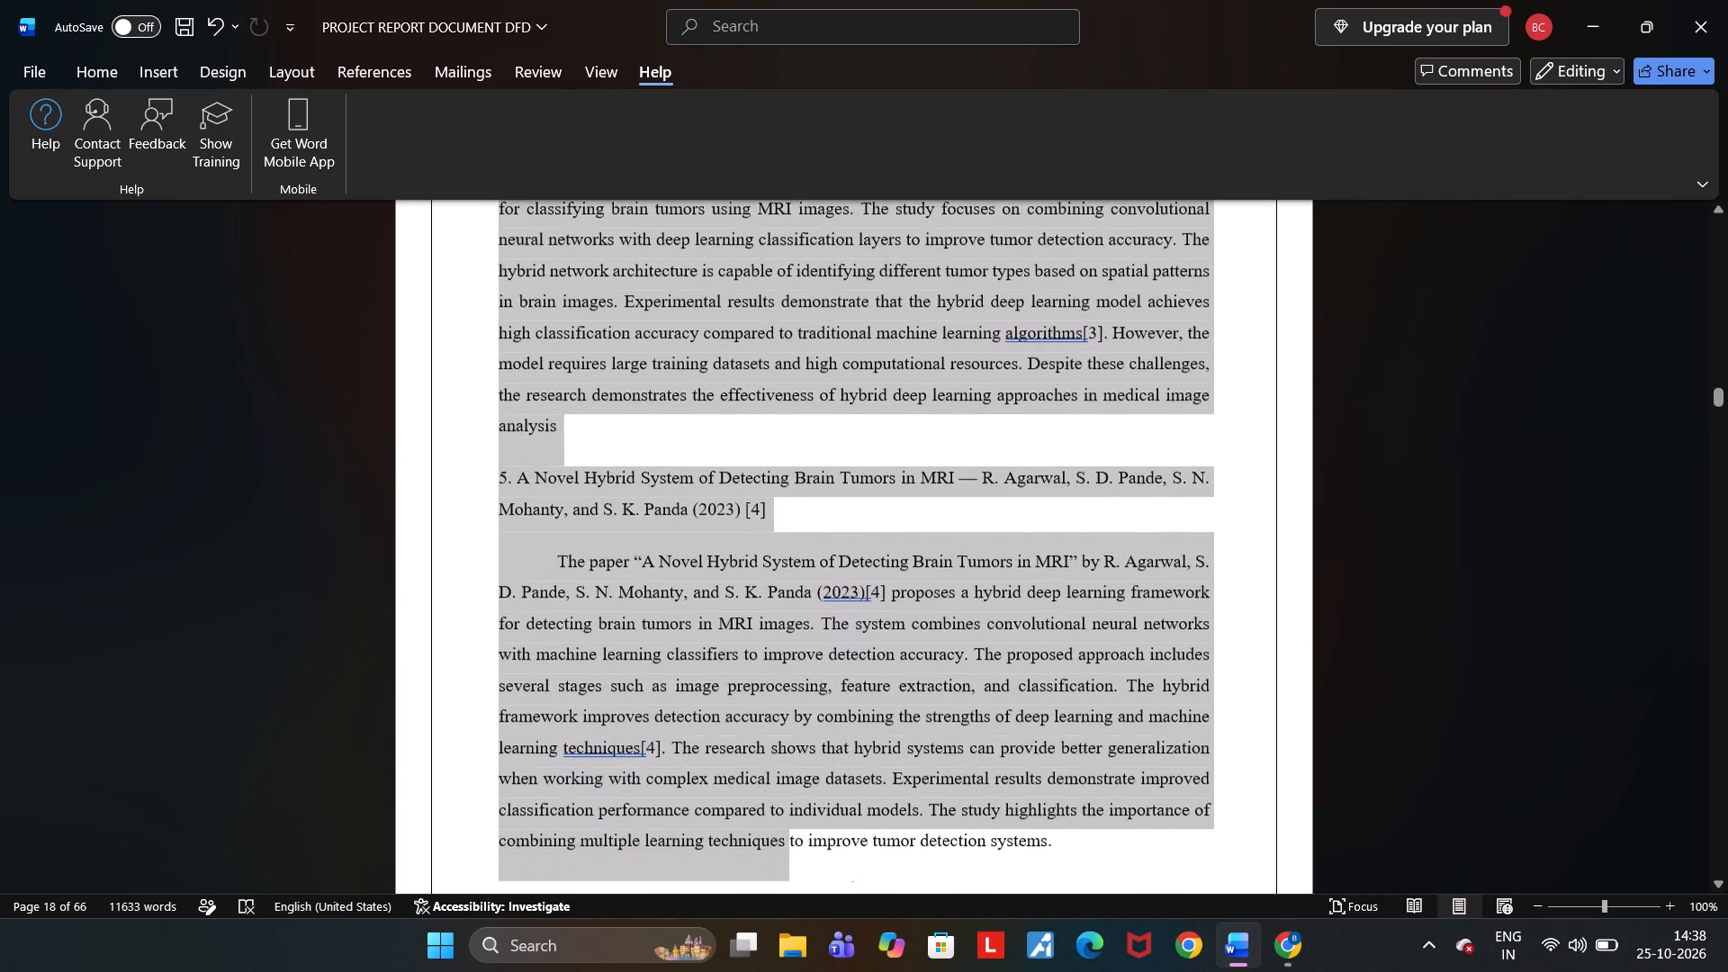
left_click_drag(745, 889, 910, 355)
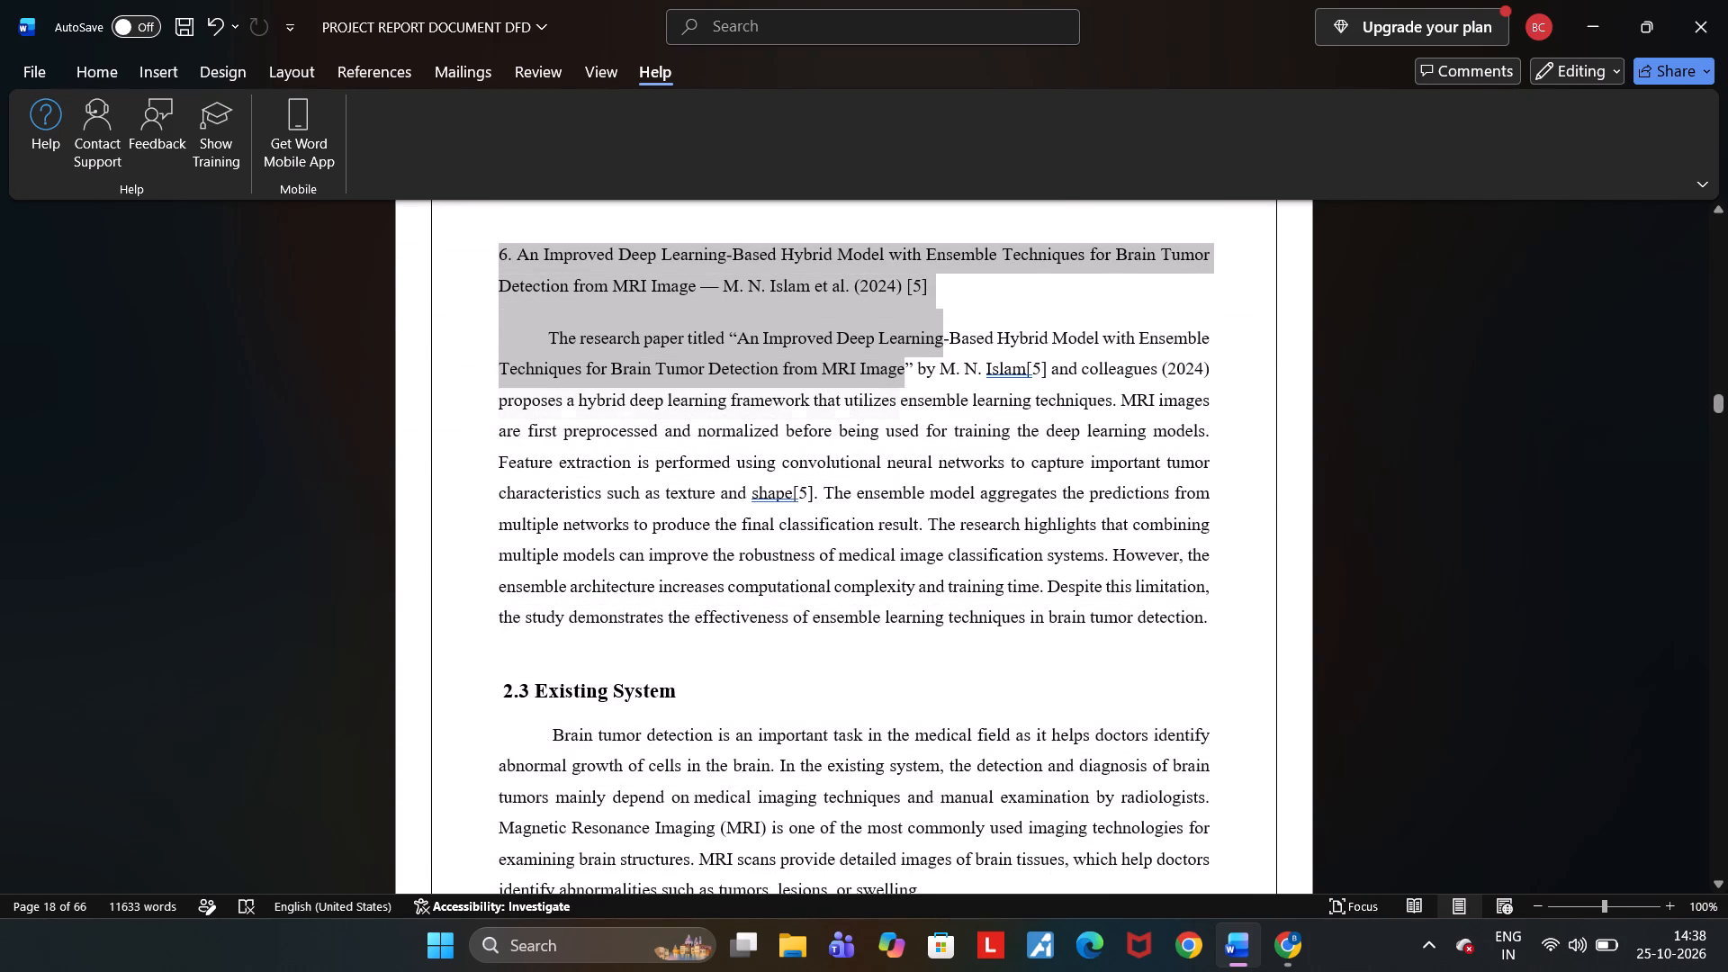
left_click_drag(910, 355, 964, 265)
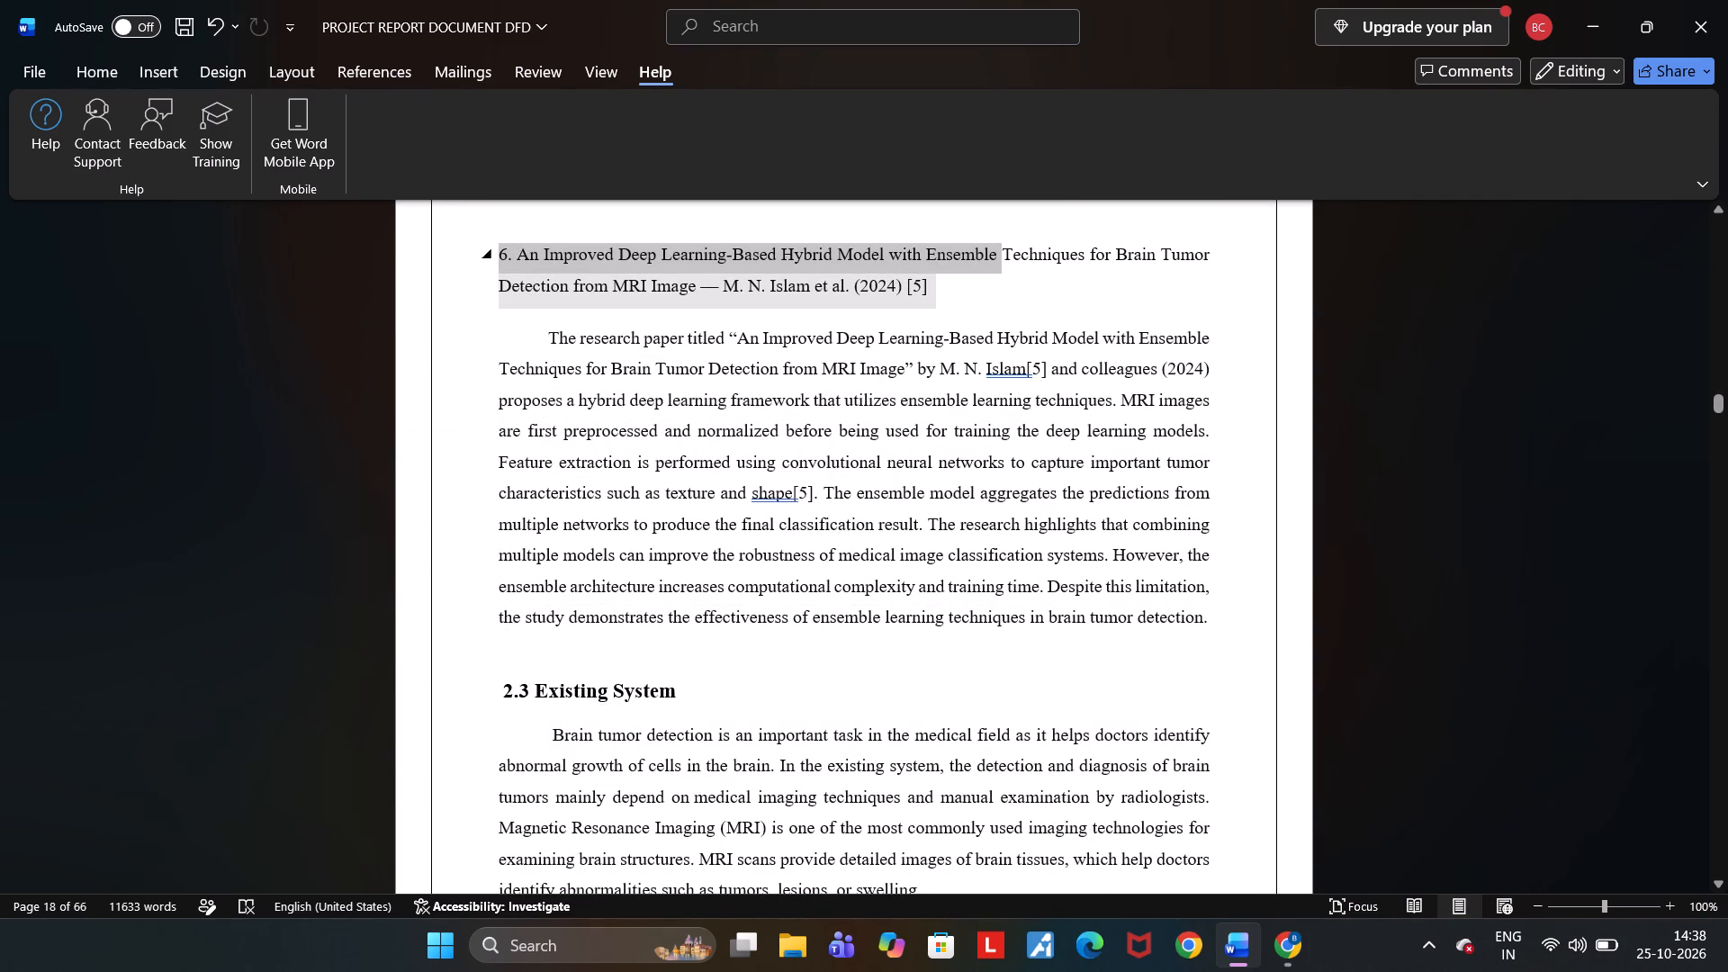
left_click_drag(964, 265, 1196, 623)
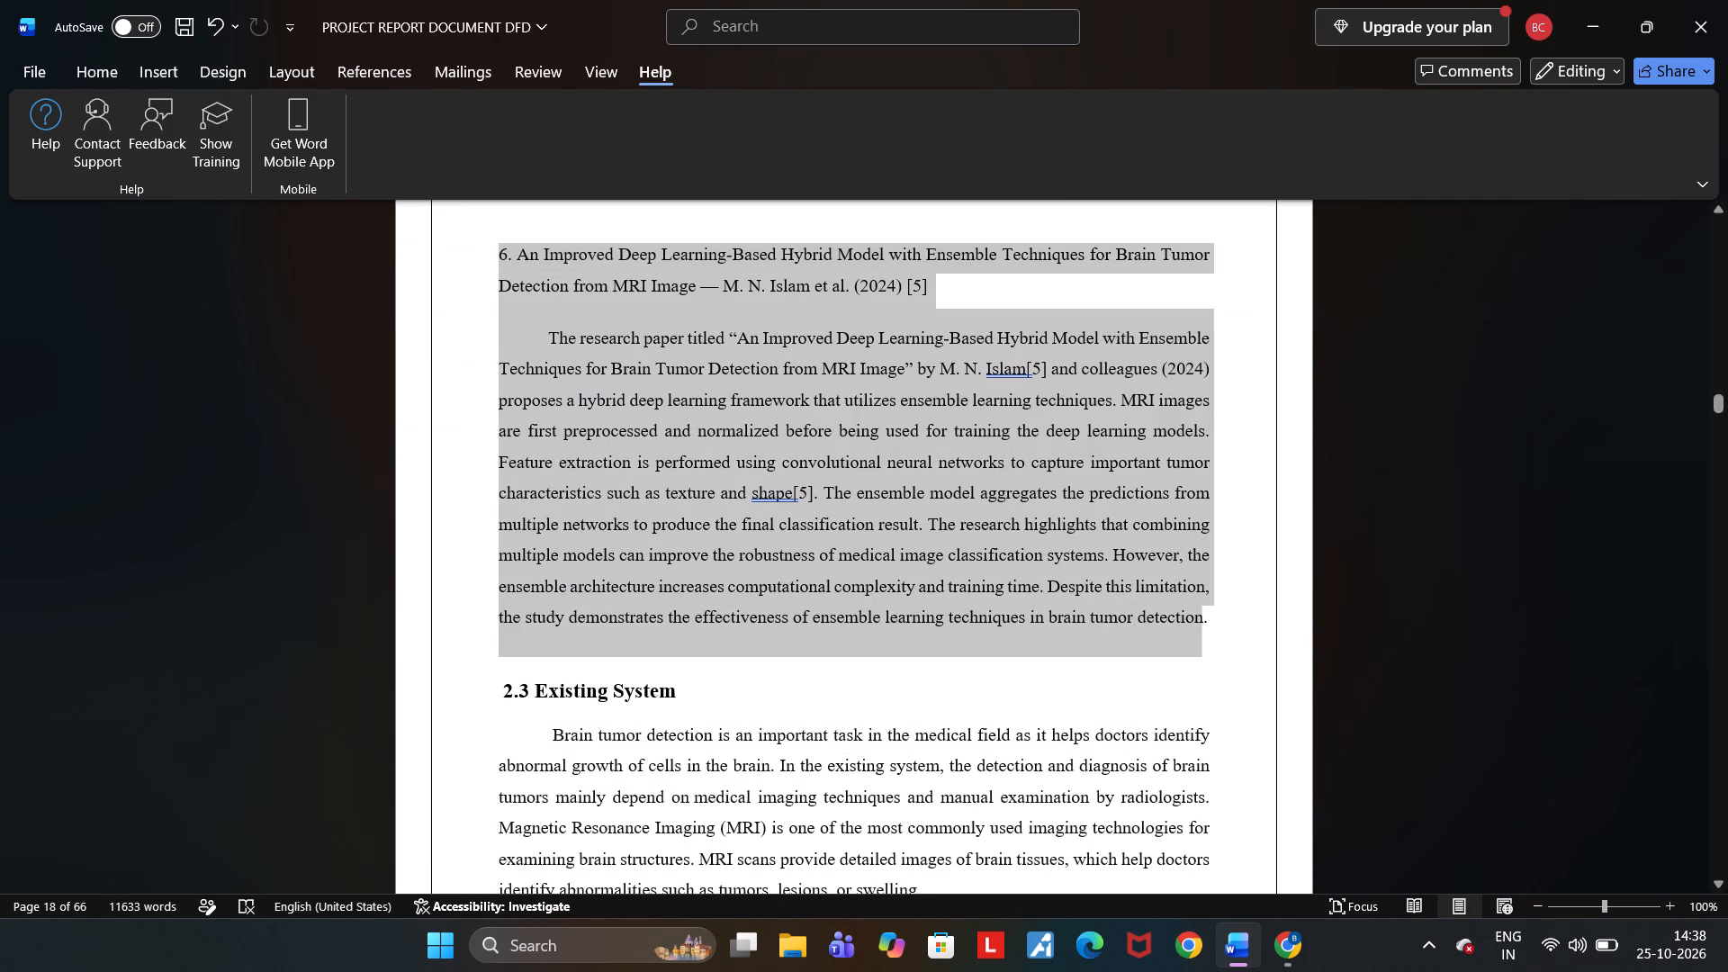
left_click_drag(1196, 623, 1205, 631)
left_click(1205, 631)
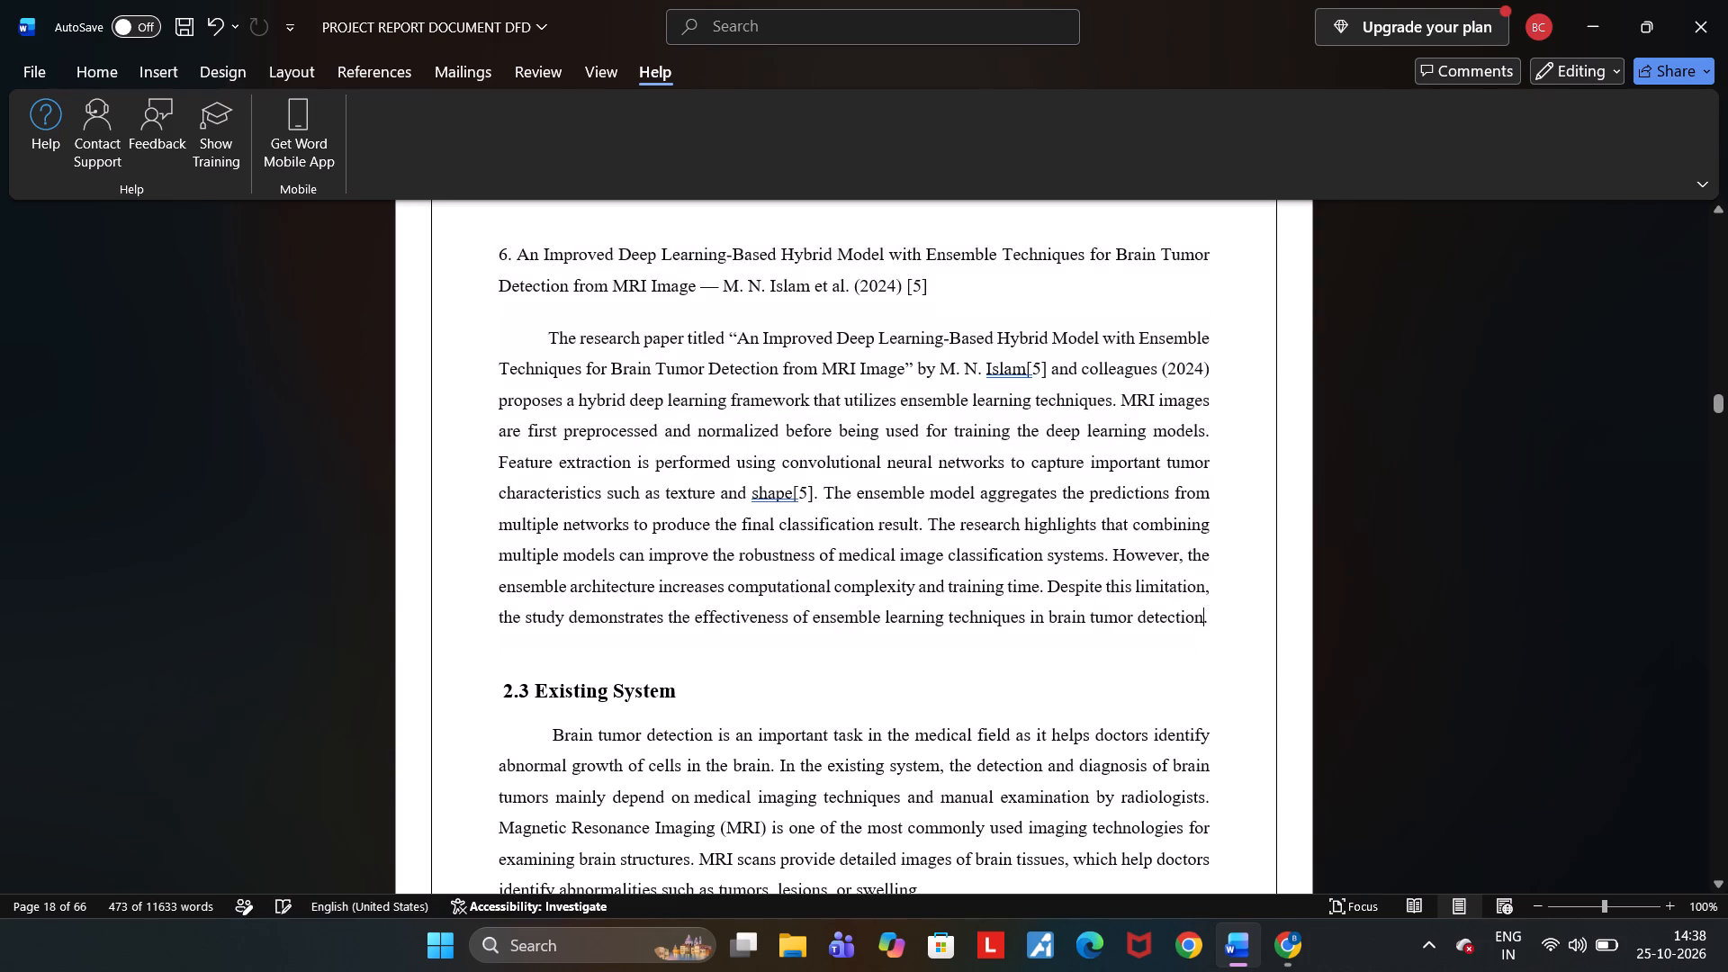
Delete the remaining brain tumor studies, from "process. After segmentation" through the end of study 6, keeping the 2.3 Existing System heading.
scroll(1205, 631, "up", 8)
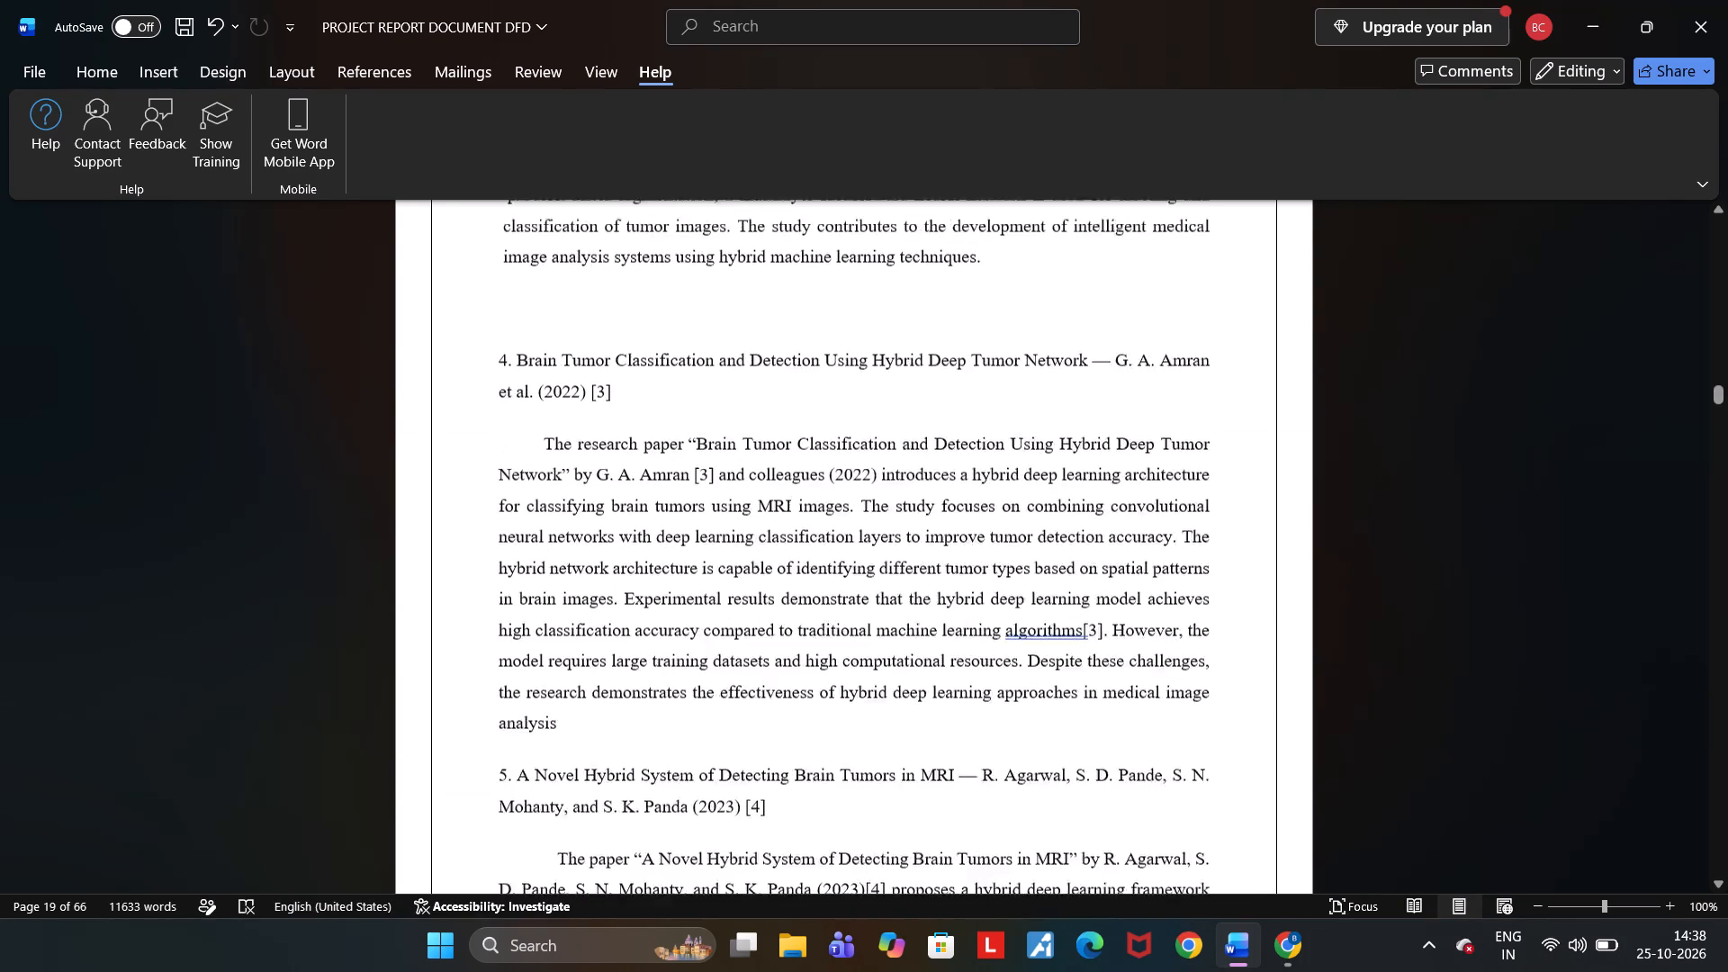
scroll(1205, 631, "up", 8)
scroll(1205, 631, "right", 1)
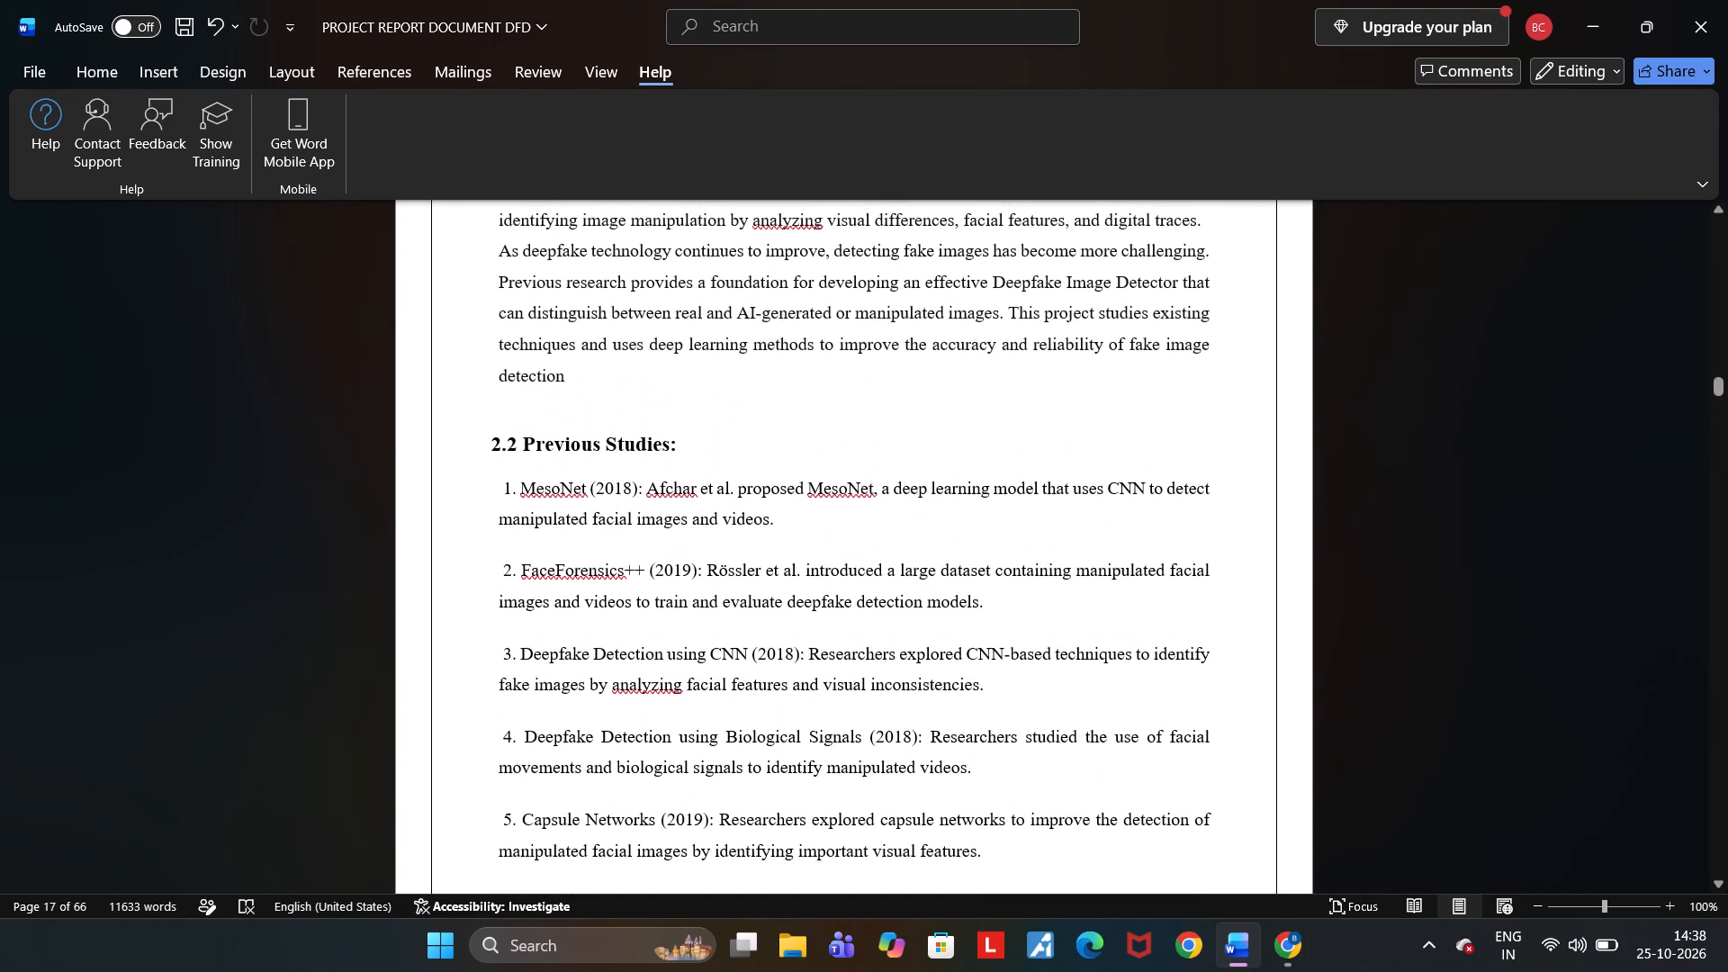
scroll(1205, 631, "right", 1)
scroll(1205, 631, "down", 4)
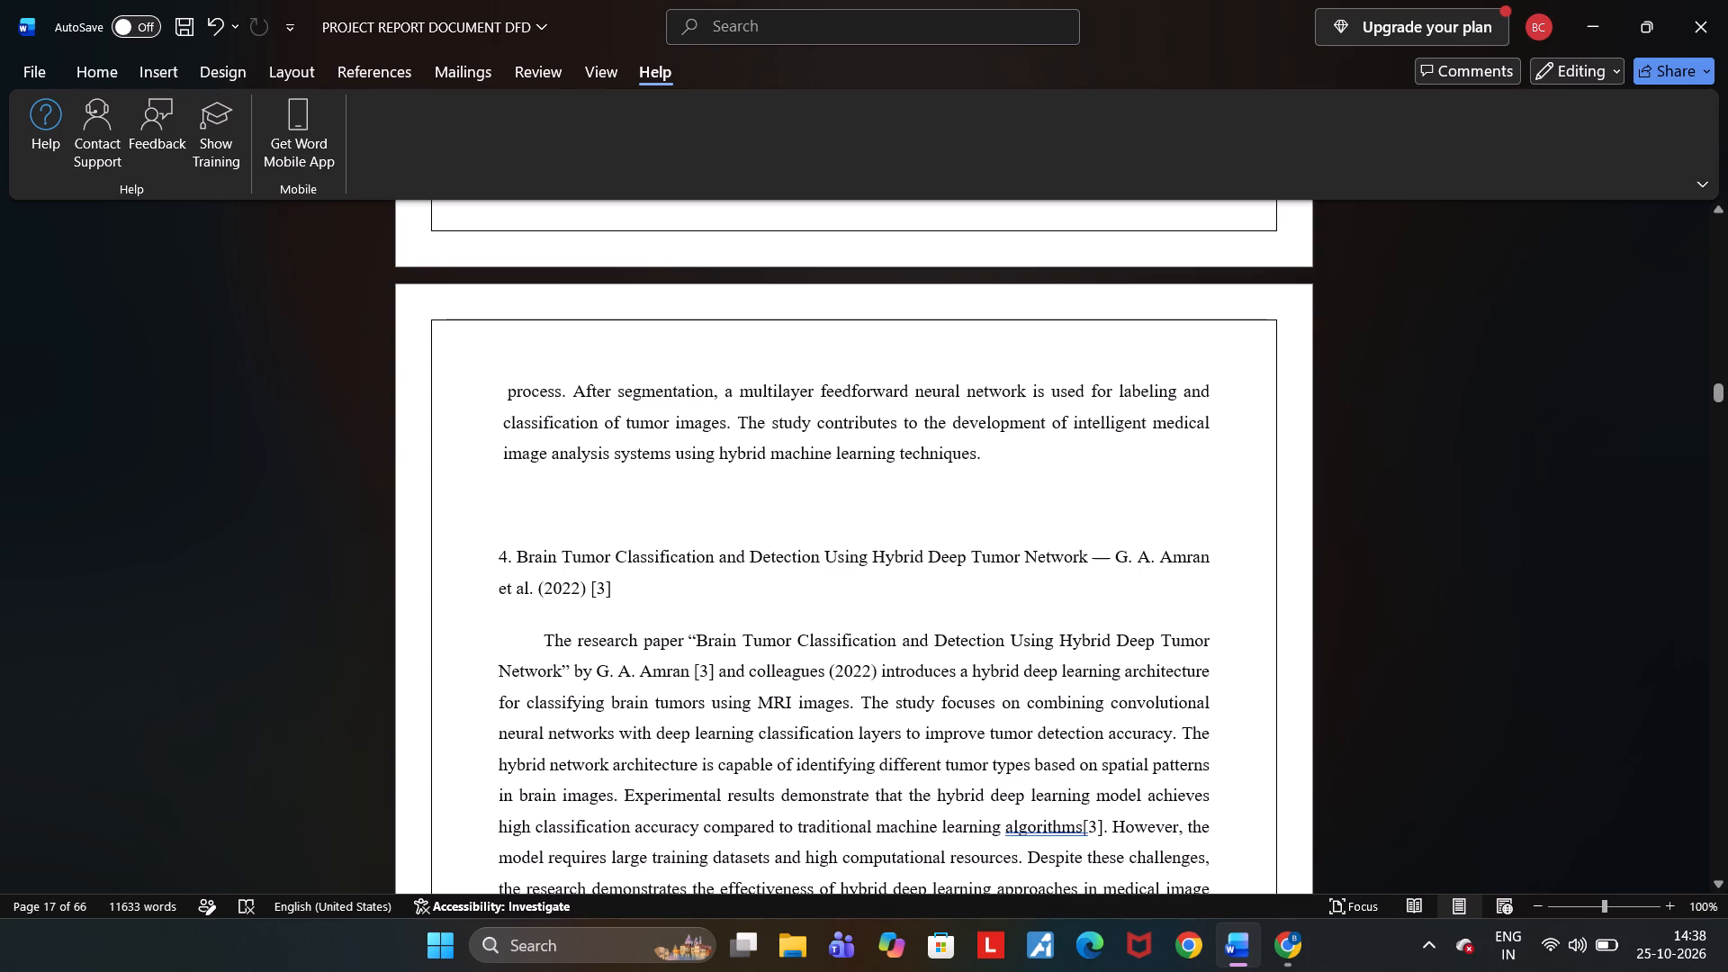
left_click_drag(504, 391, 895, 605)
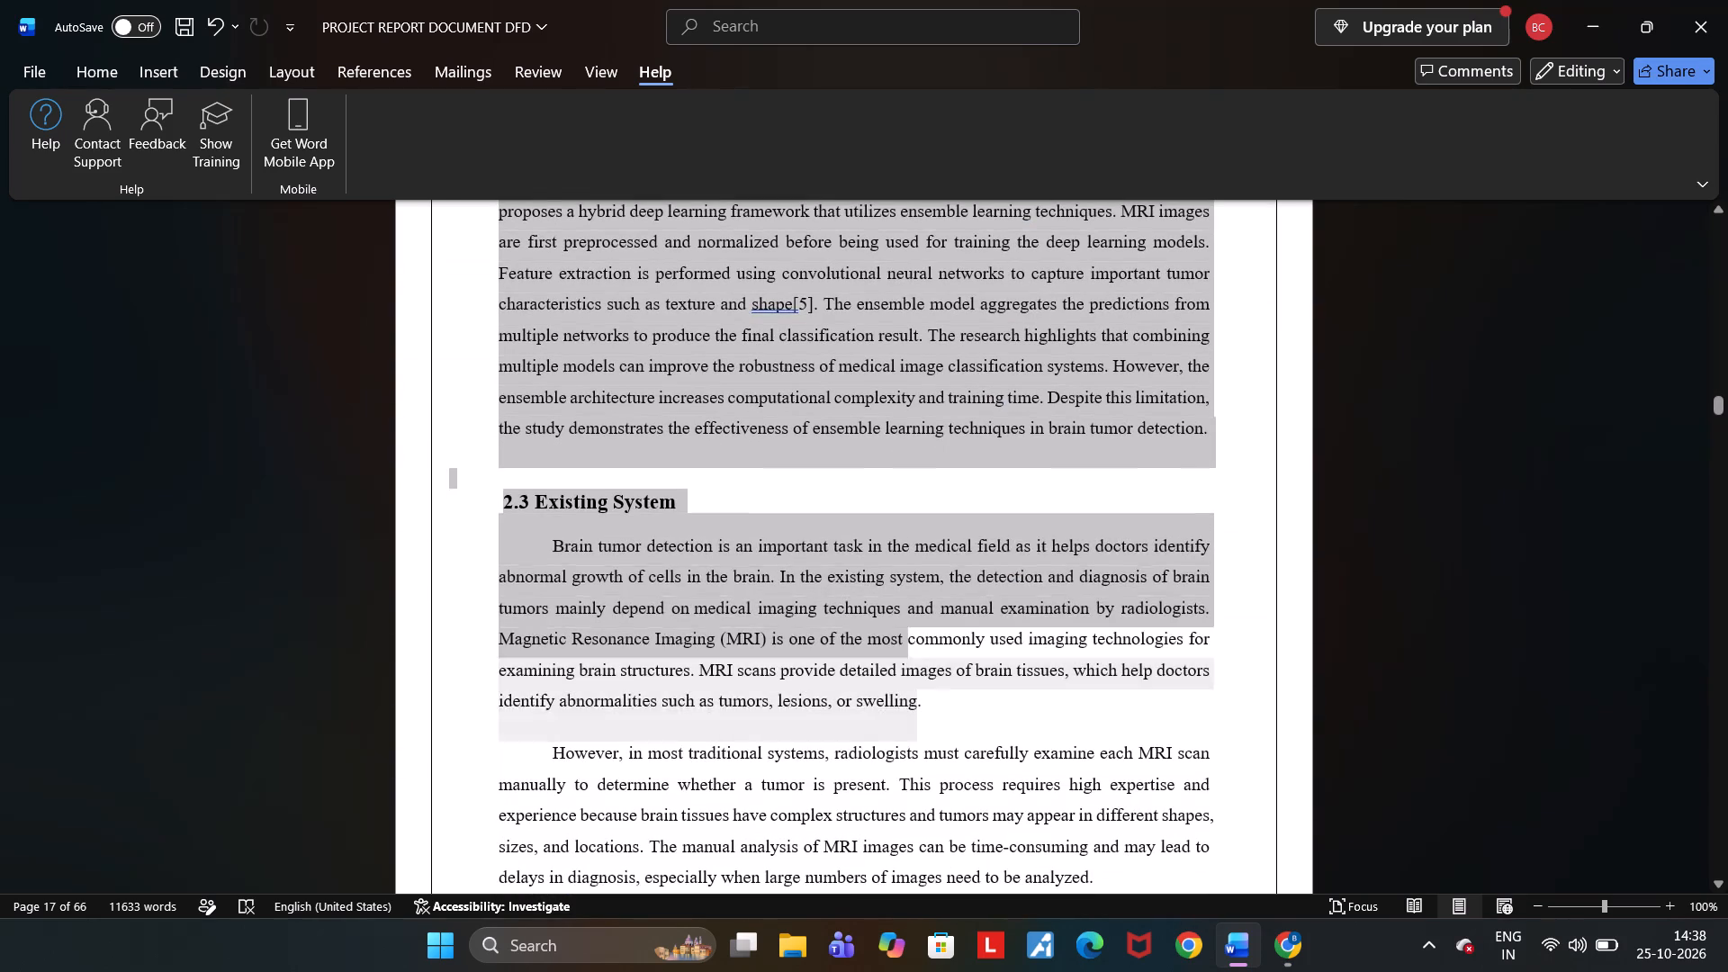
left_click_drag(895, 605, 1233, 456)
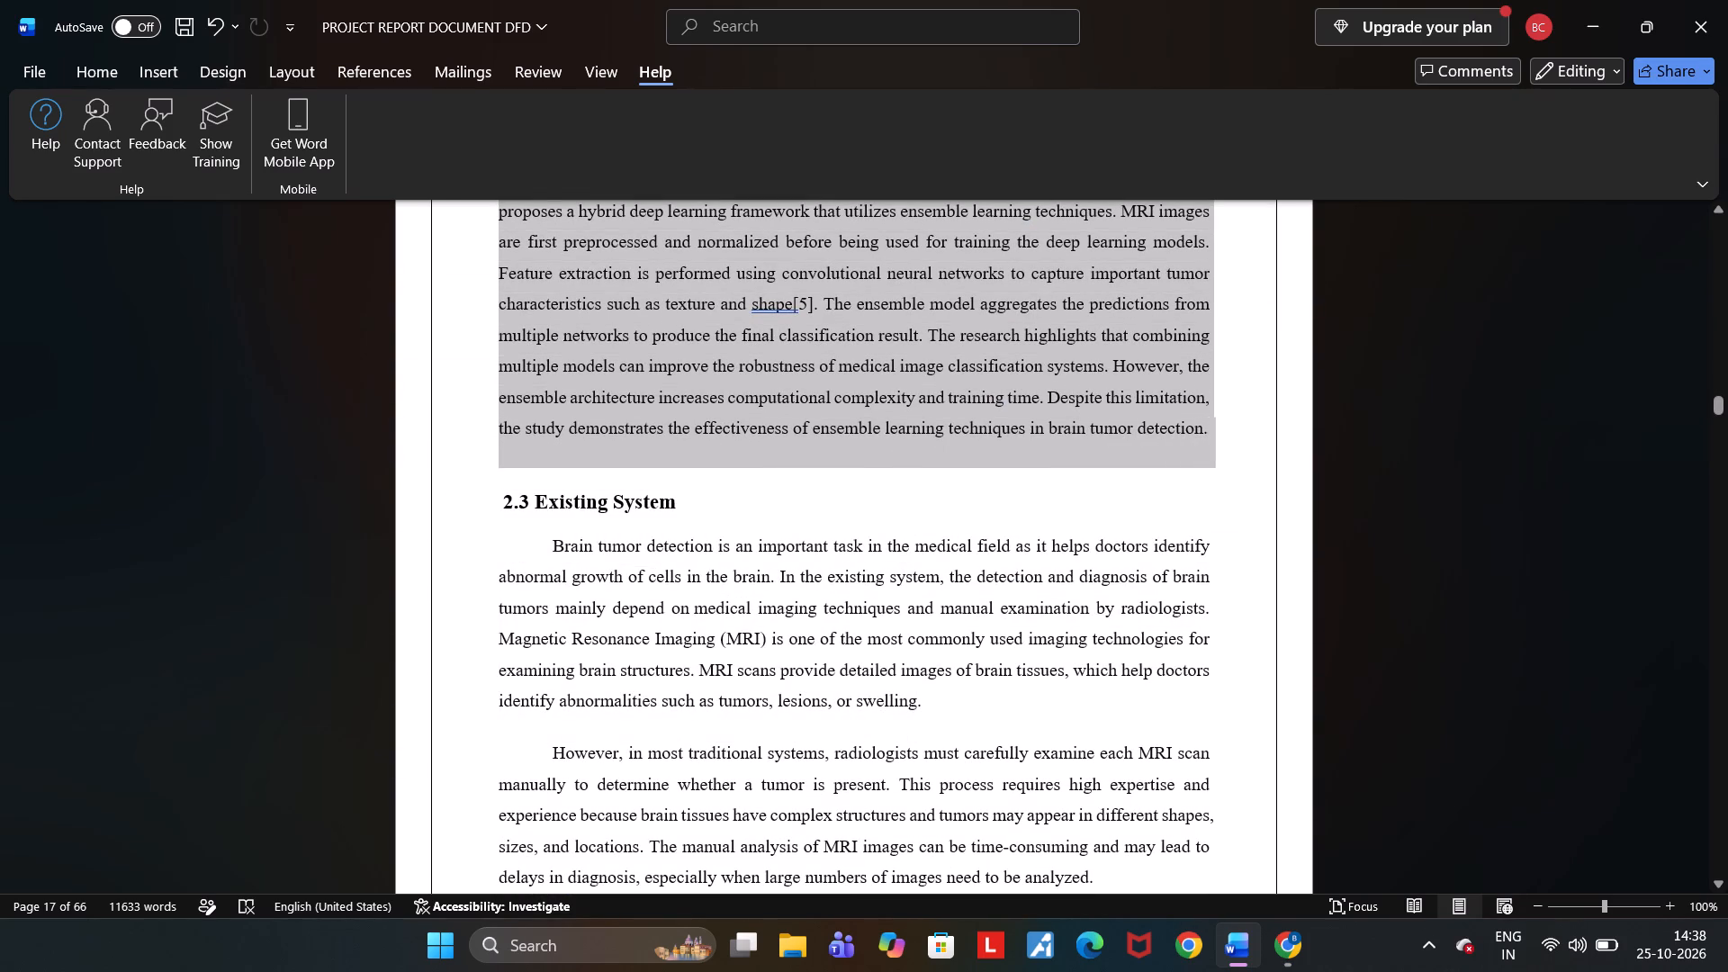
left_click_drag(1233, 456, 1217, 468)
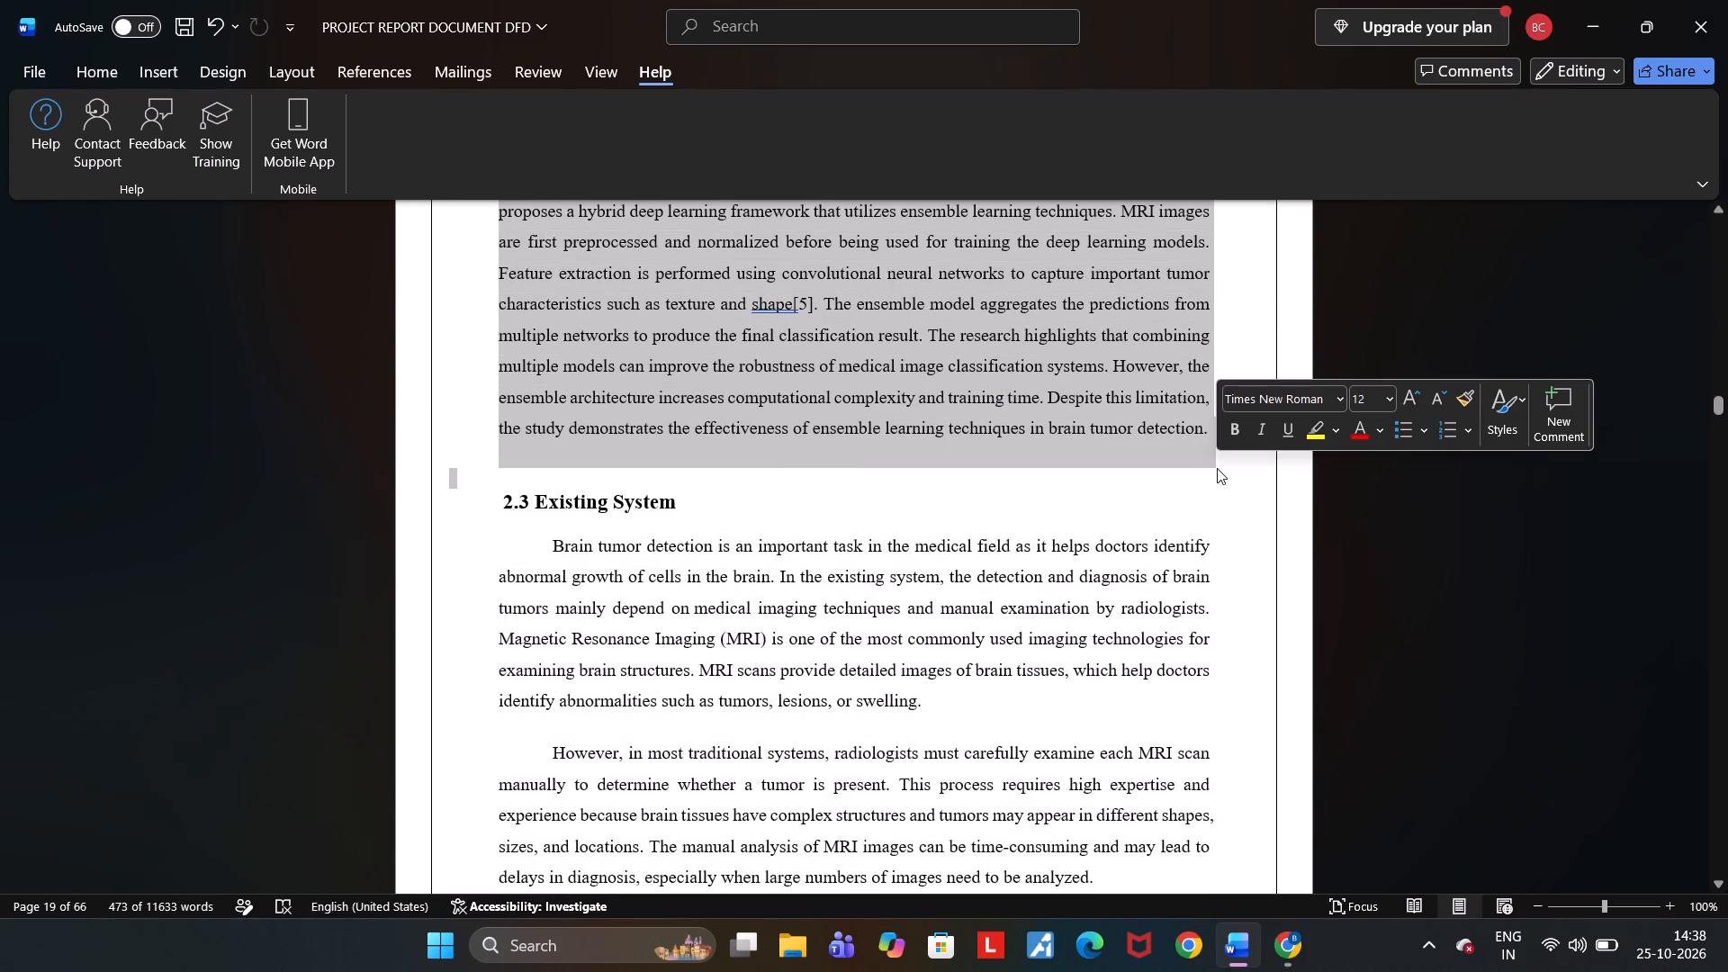
key("BackSpace")
Remove the 2.3 Existing System heading's indent and pad it with spaces to line up with the 2.2 Previous Studies heading.
scroll(1217, 468, "up", 4)
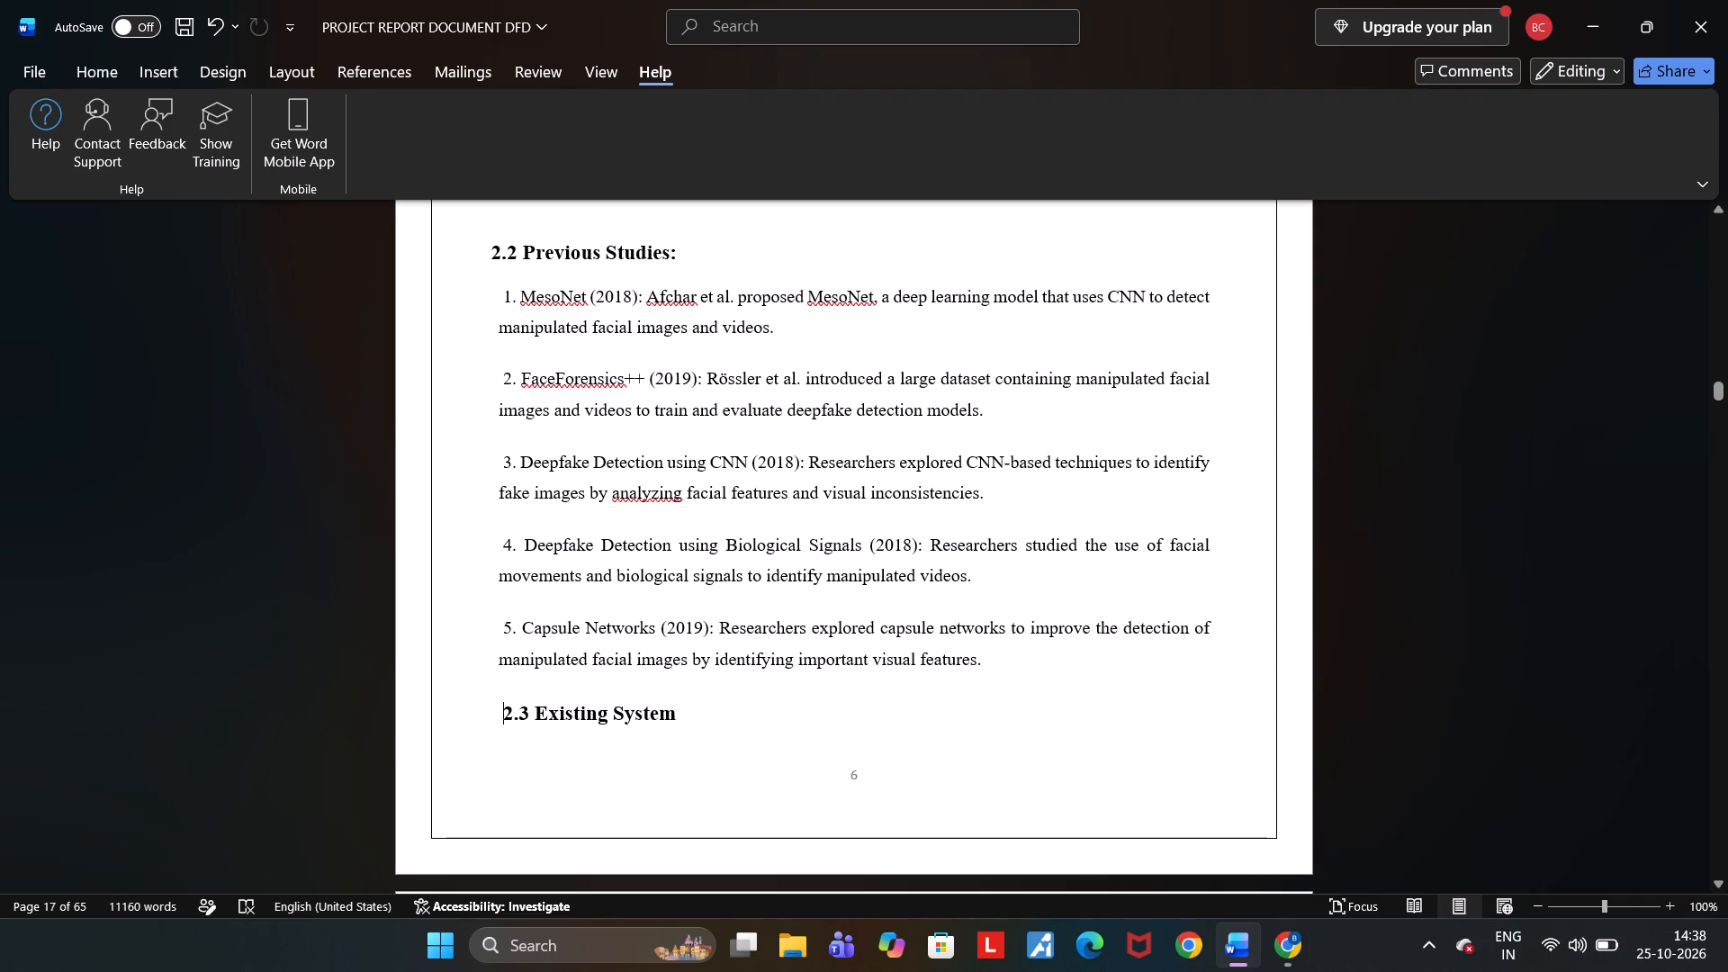
scroll(1217, 468, "up", 1)
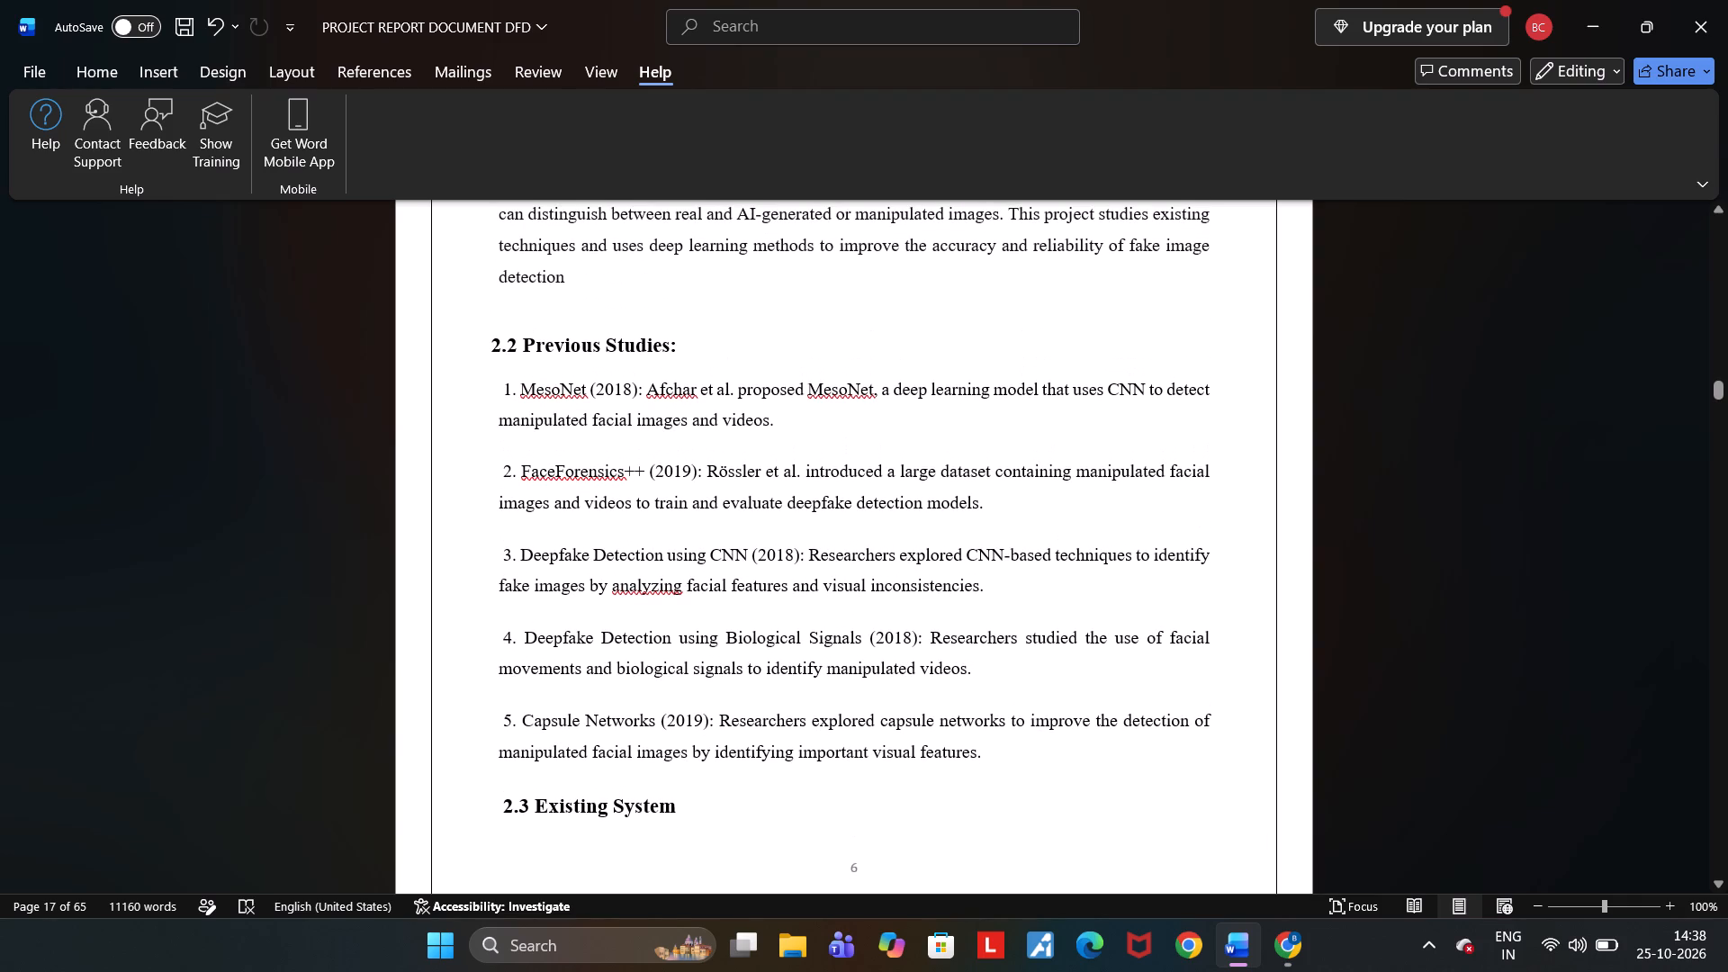
scroll(1217, 468, "down", 1)
scroll(1202, 600, "up", 1)
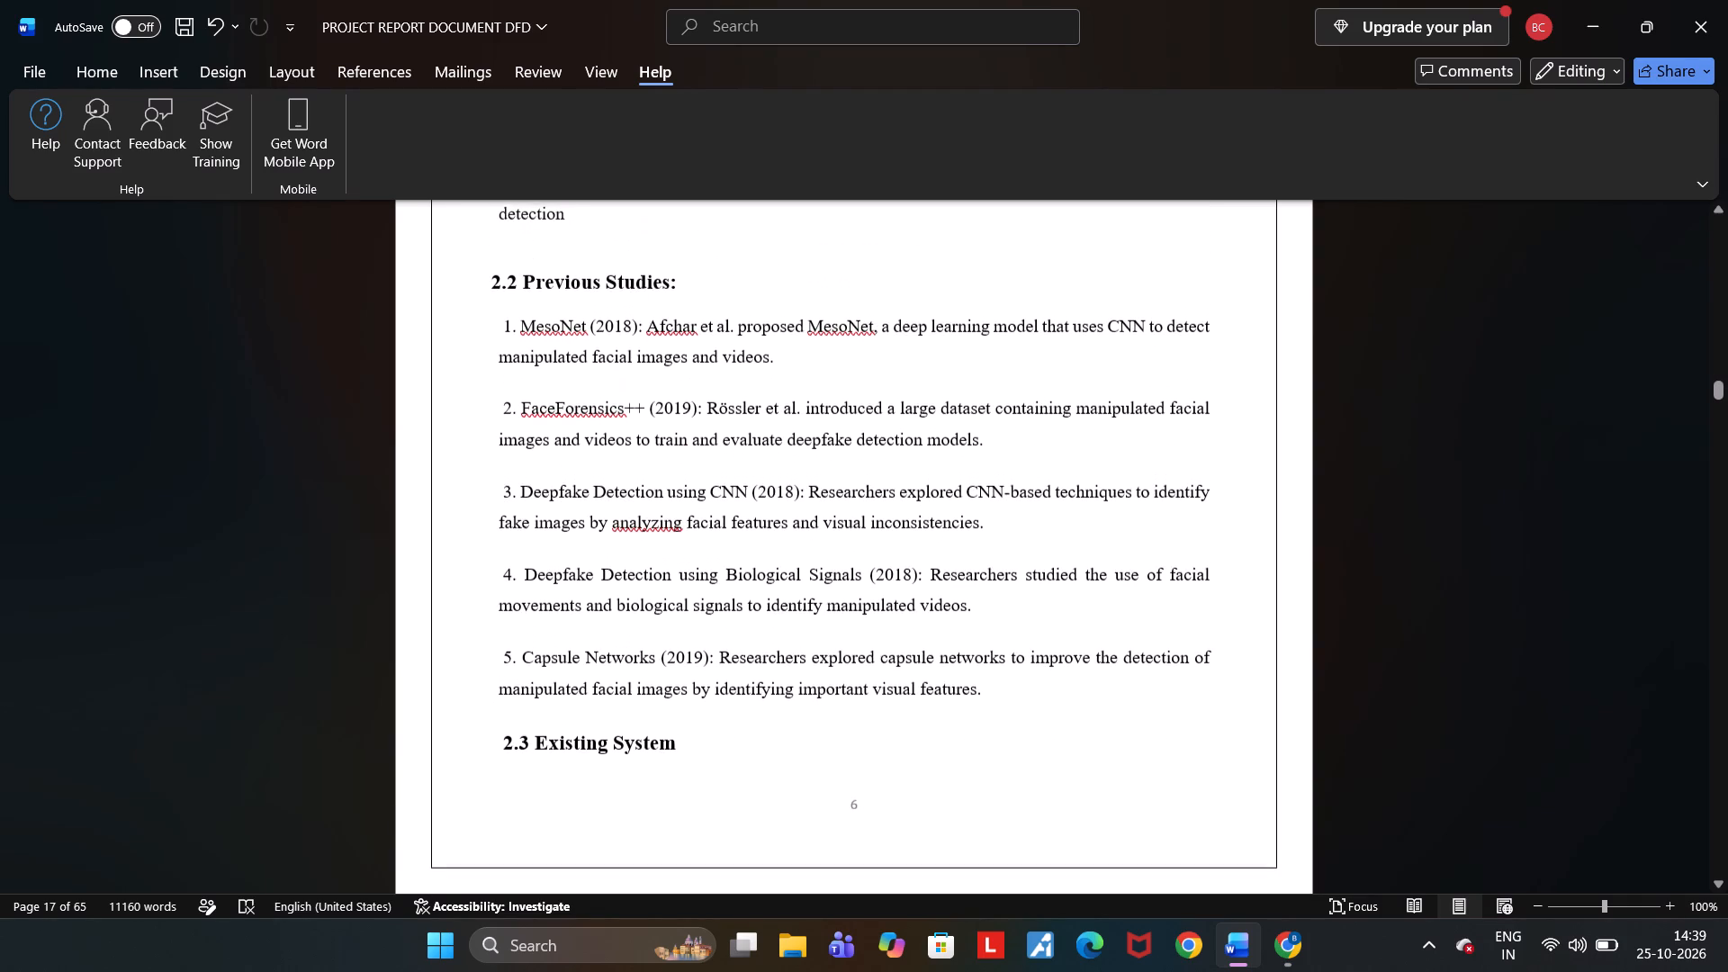
scroll(1202, 600, "up", 1)
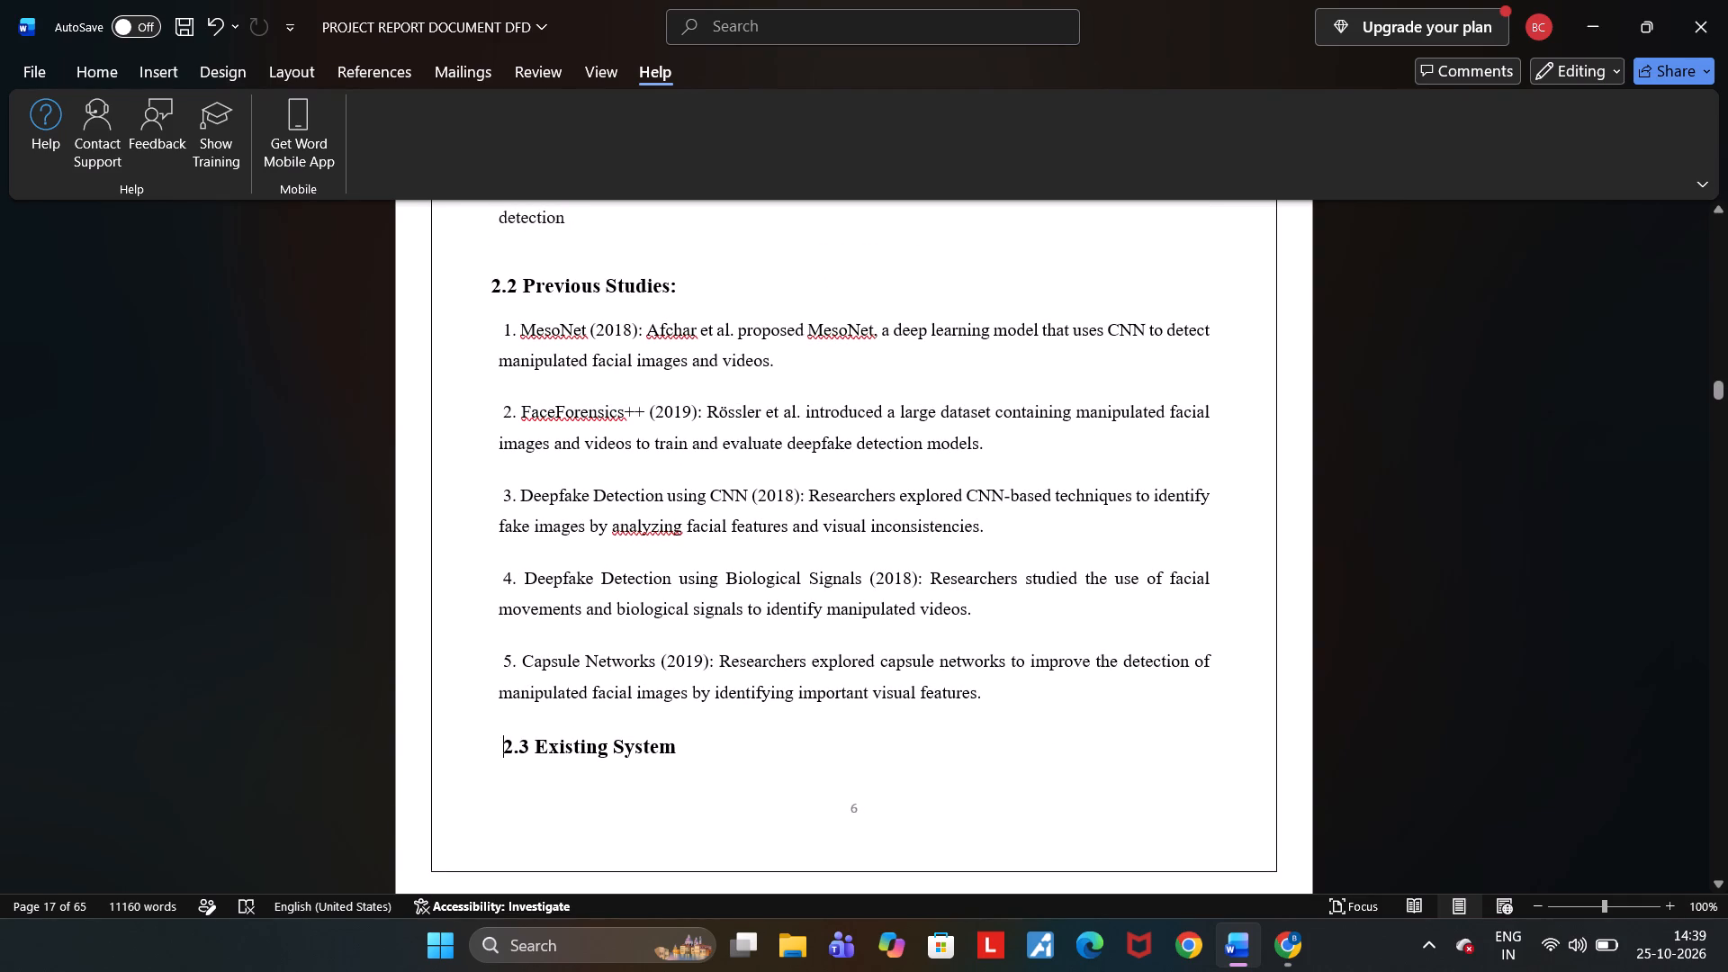
key("BackSpace")
key("space")
key("space")
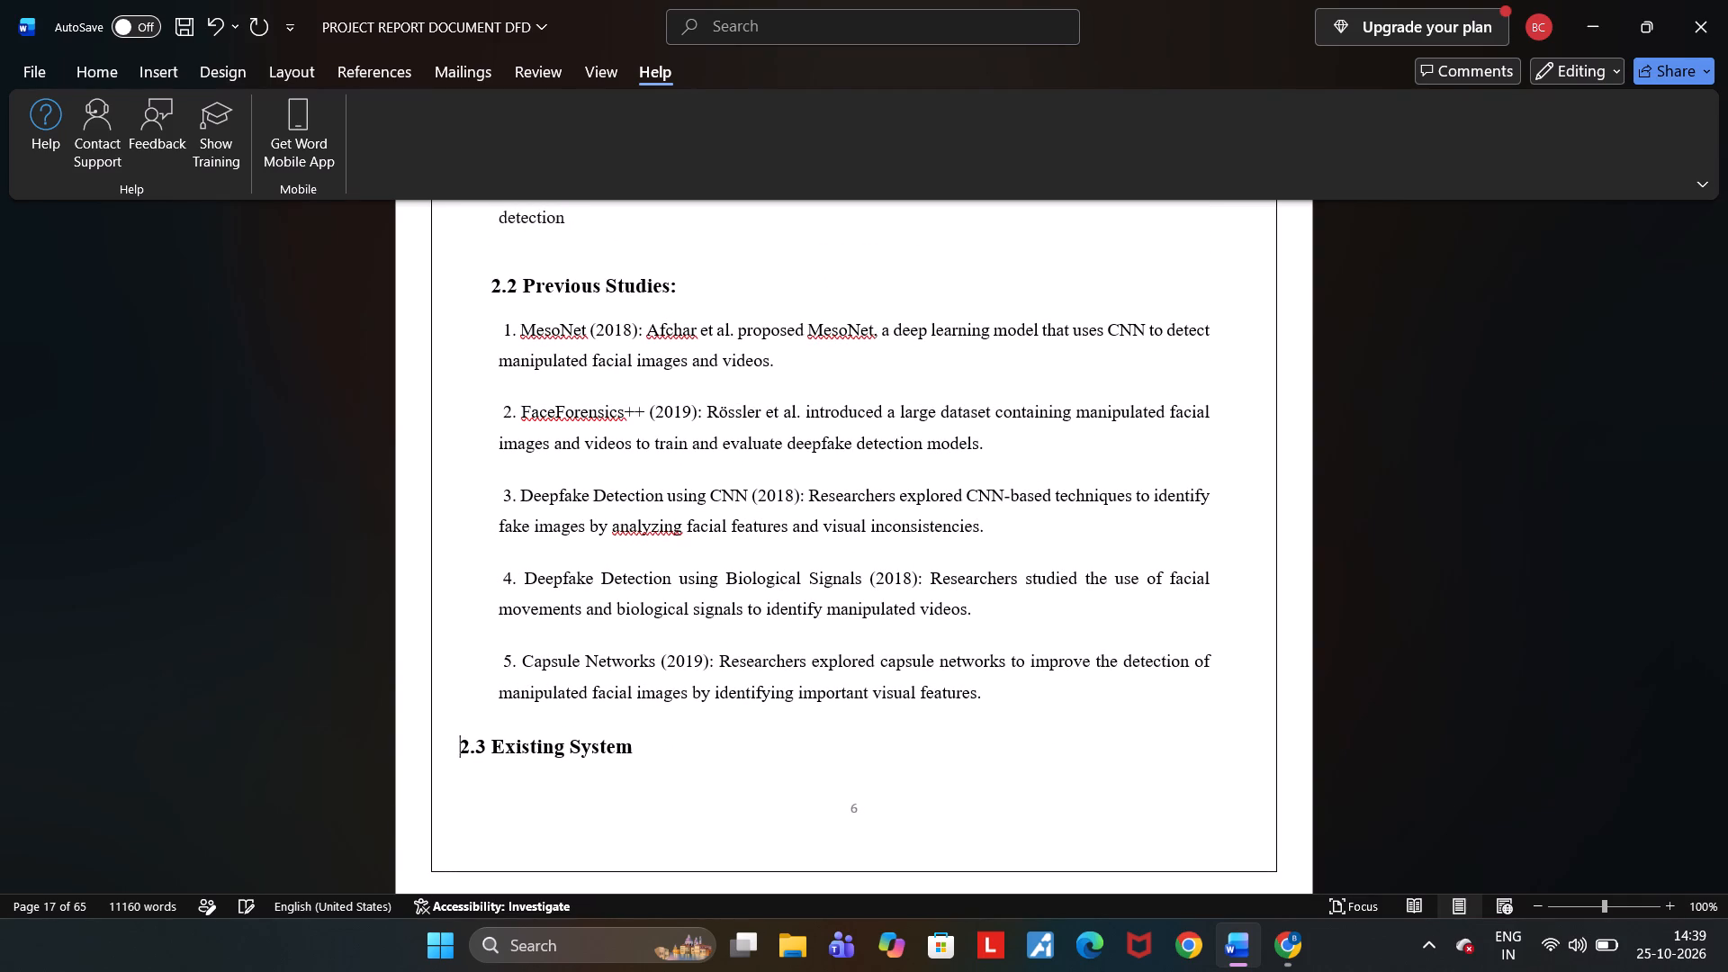
key("space")
key("space")
key("space")
key("space")
key("space")
key("space")
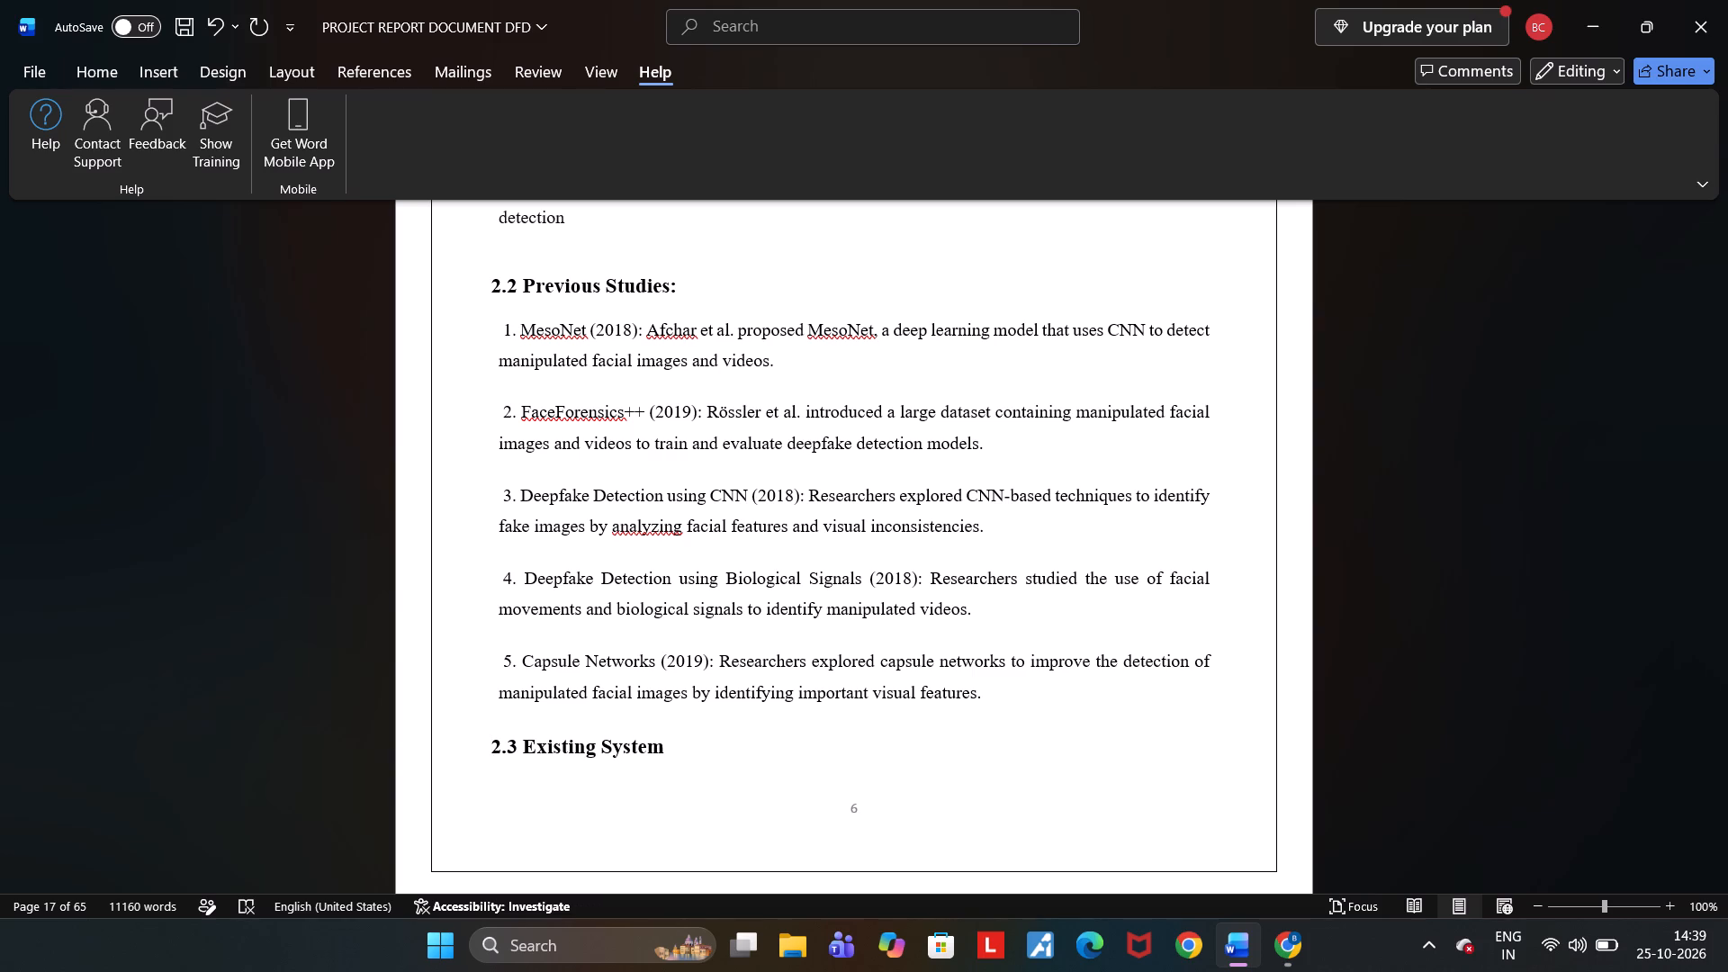
Insert two blank lines between the 2.3 Existing System heading and its brain tumor paragraph.
scroll(886, 591, "down", 4)
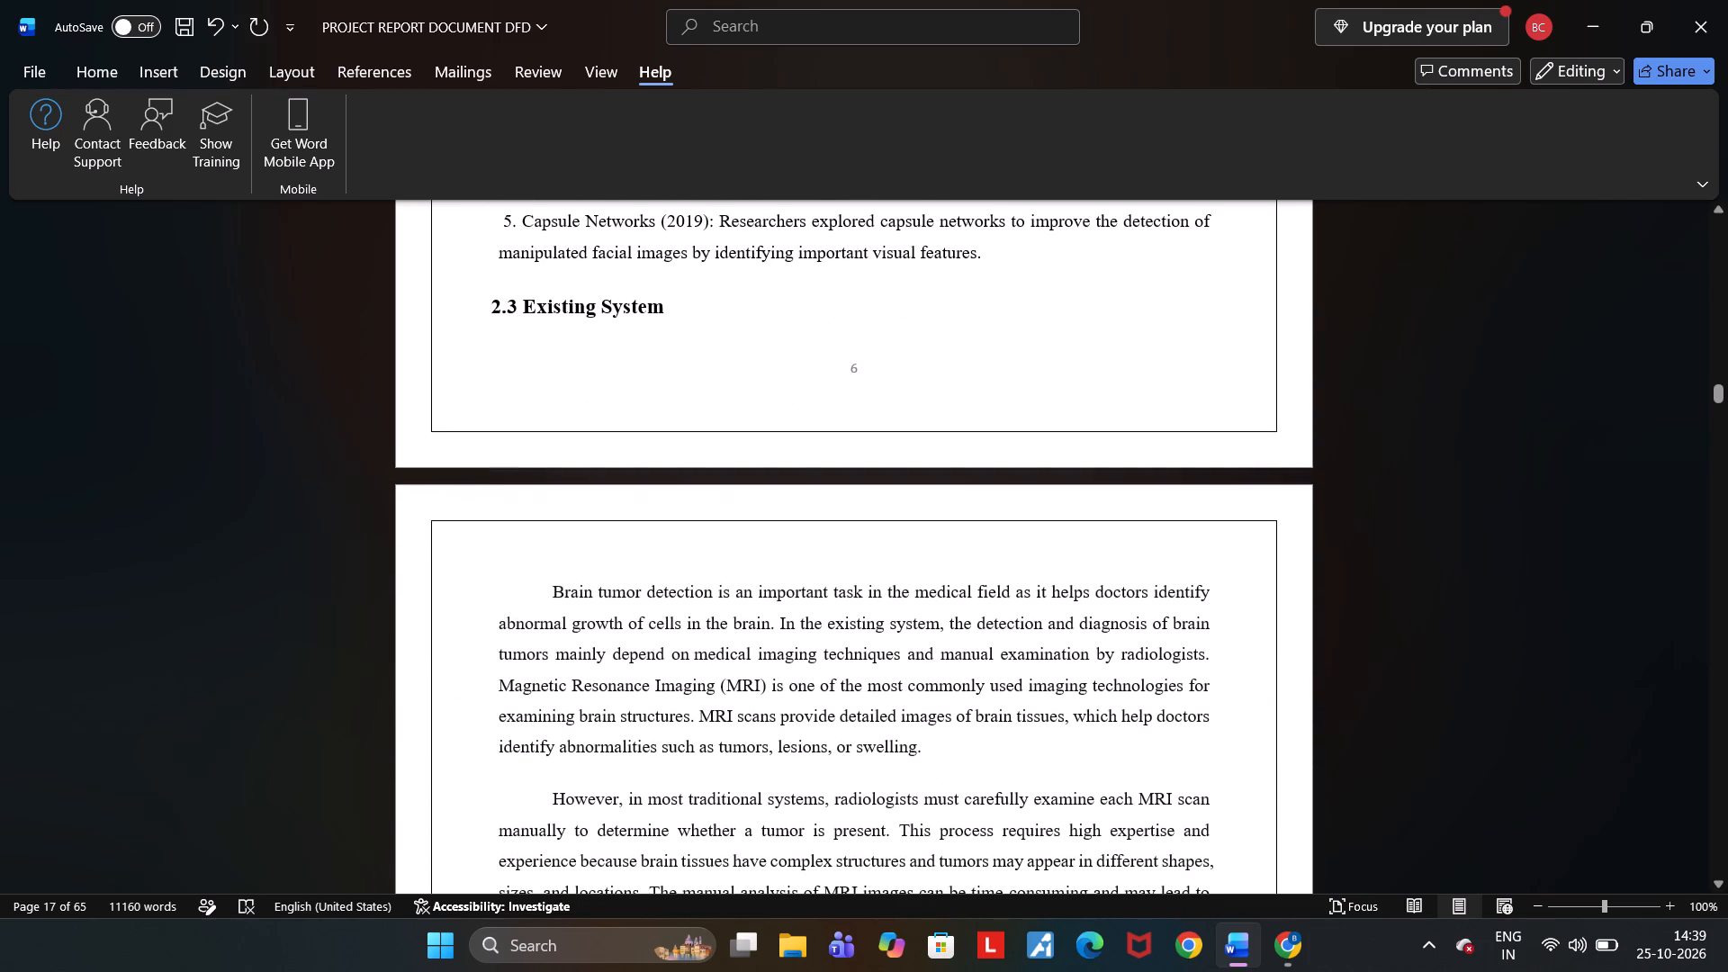
left_click(692, 330)
key("Return")
key("space")
key("space")
key("Return")
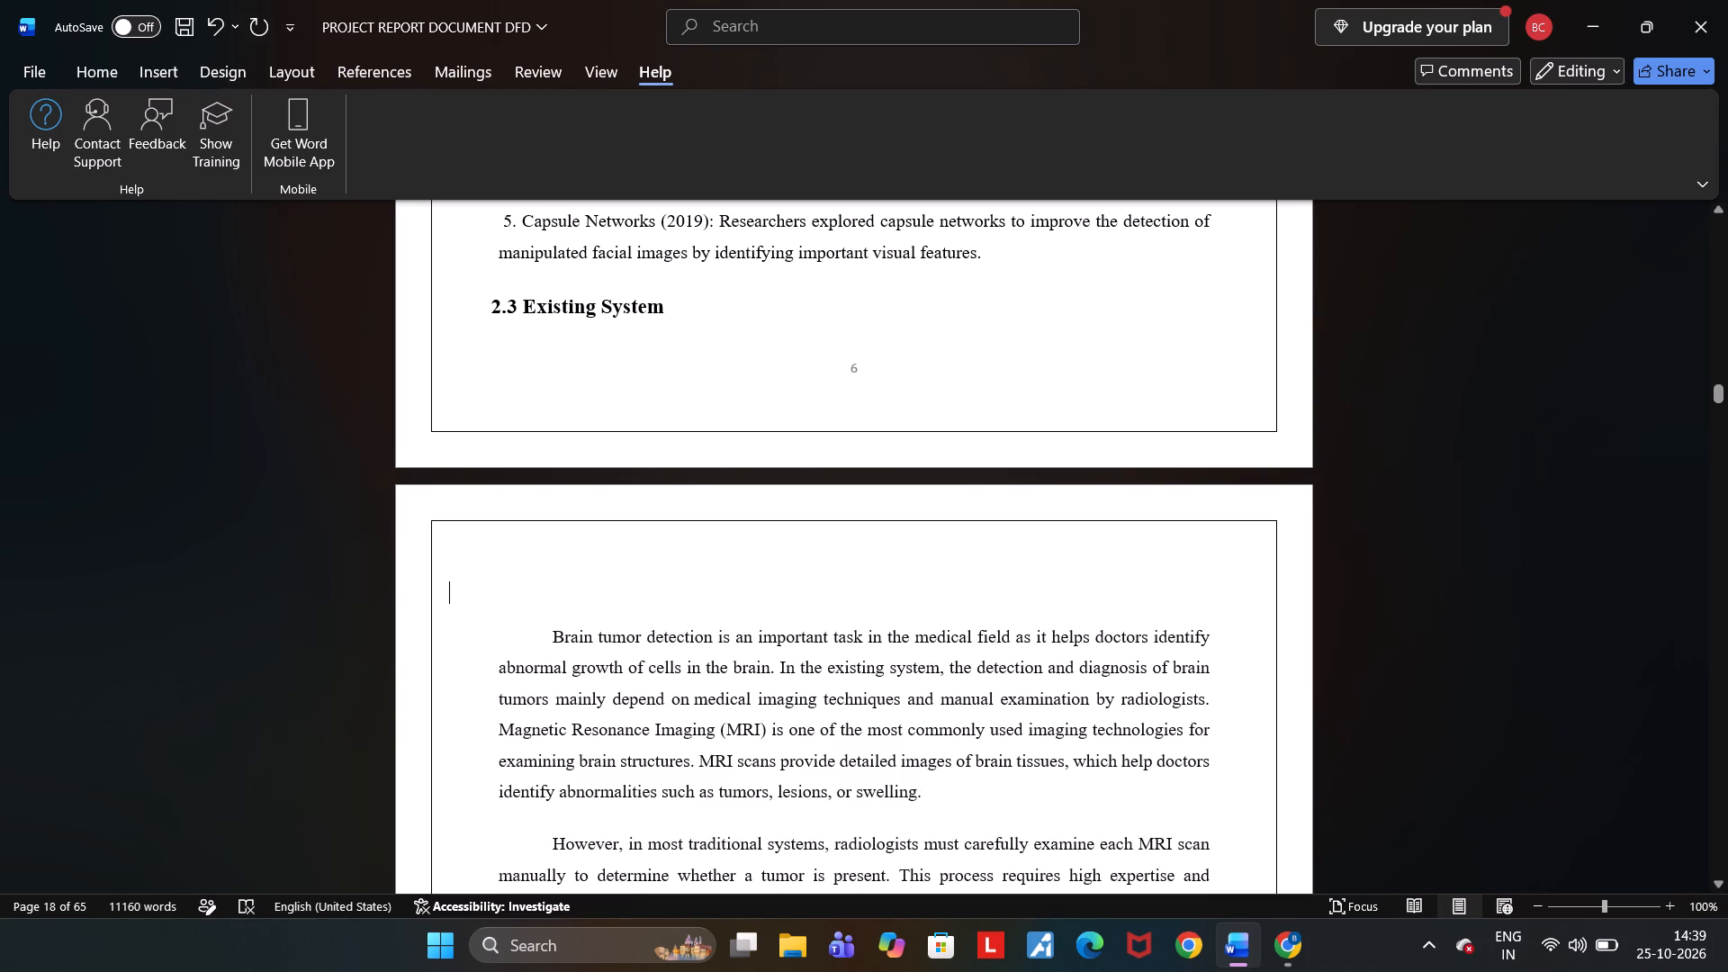
Push the 2.3 Existing System heading from the bottom of page 6 to the top of page 7 with spaces and blank lines before it.
left_click(475, 305)
key("space")
key("space")
key("space")
key("space")
key("space")
key("space")
key("space")
key("space")
key("space")
key("space")
key("space")
key("space")
key("space")
key("space")
key("space")
key("space")
key("space")
key("space")
key("space")
key("space")
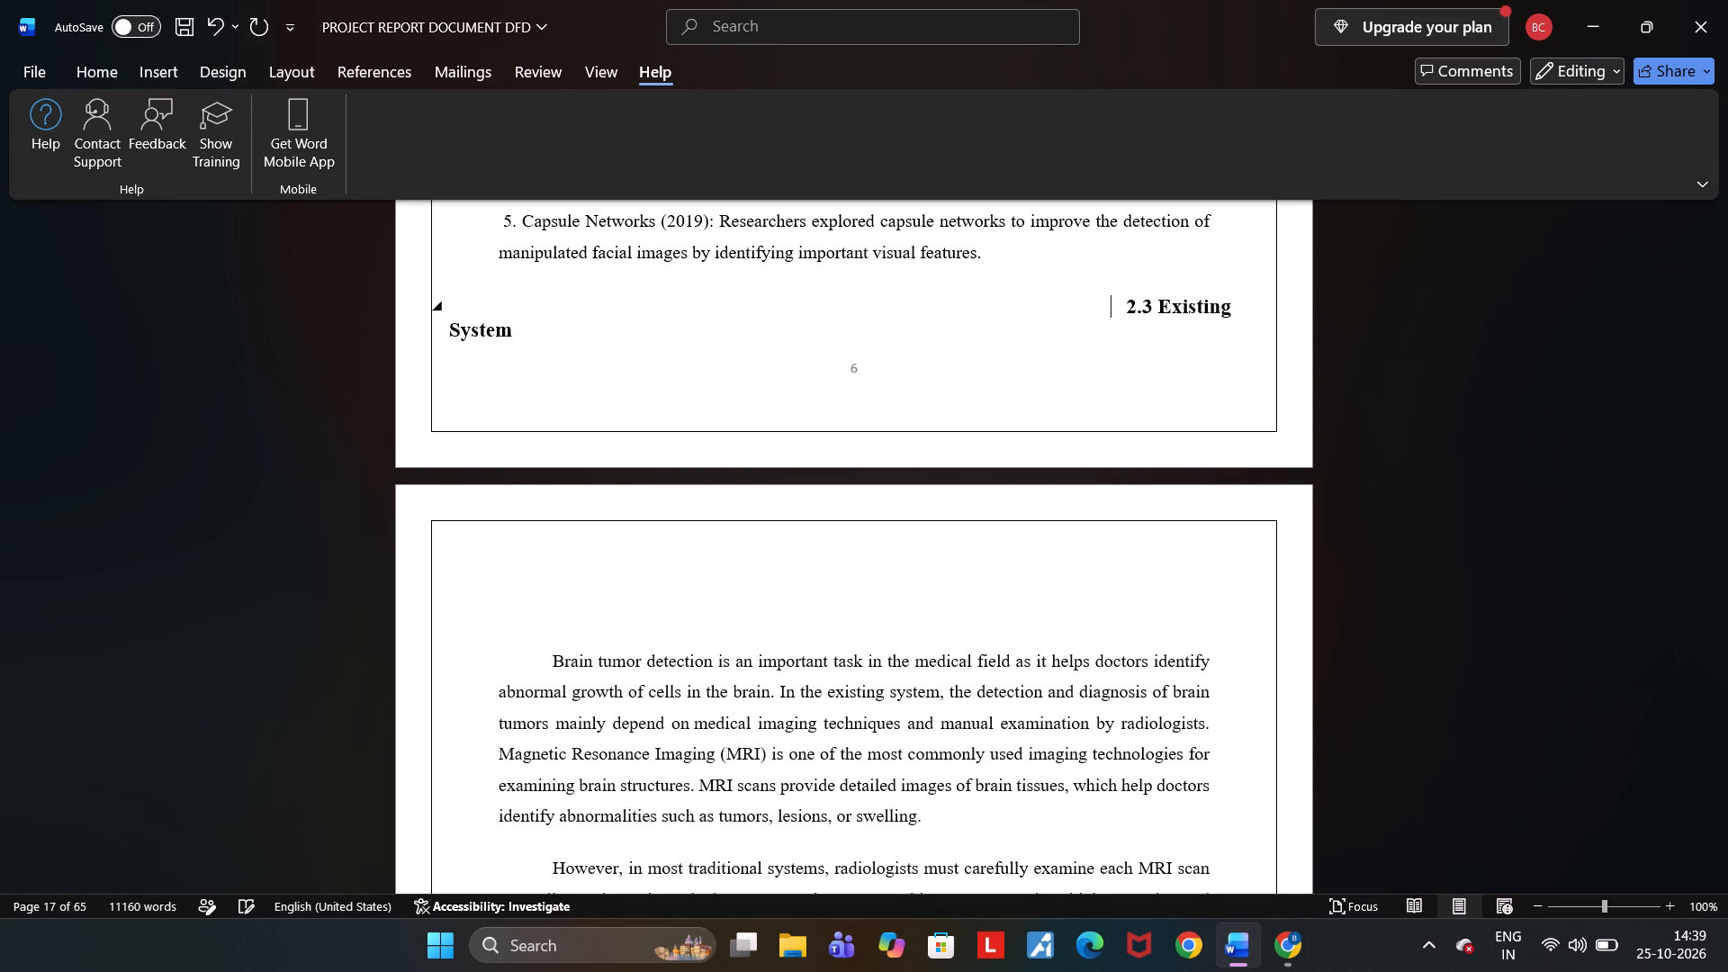
key("space")
key("space")
key("space")
key("space")
key("space")
key("space")
key("space")
key("space")
key("space")
key("space")
key("space")
key("space")
key("space")
key("space")
key("space")
key("space")
key("space")
key("space")
key("space")
key("space")
key("space")
key("space")
key("space")
key("space")
key("space")
key("space")
key("space")
key("space")
key("space")
key("space")
key("space")
key("space")
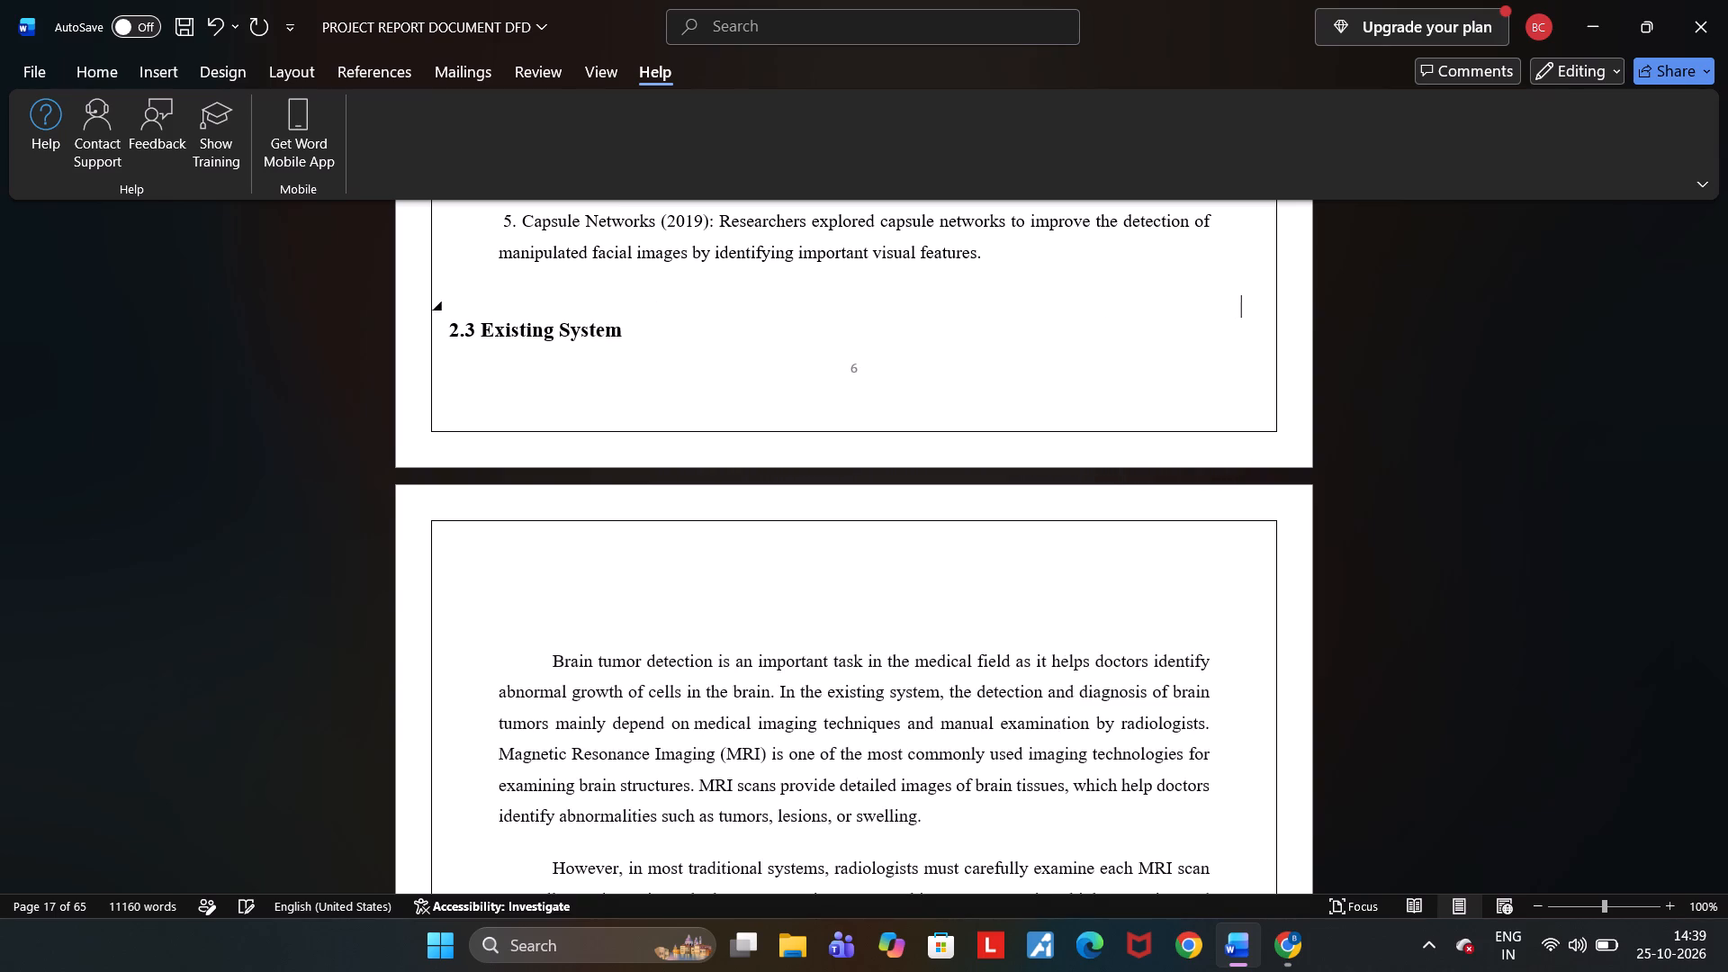
key("space")
key("space")
key("space")
key("space")
scroll(475, 305, "up", 5)
scroll(475, 305, "down", 3)
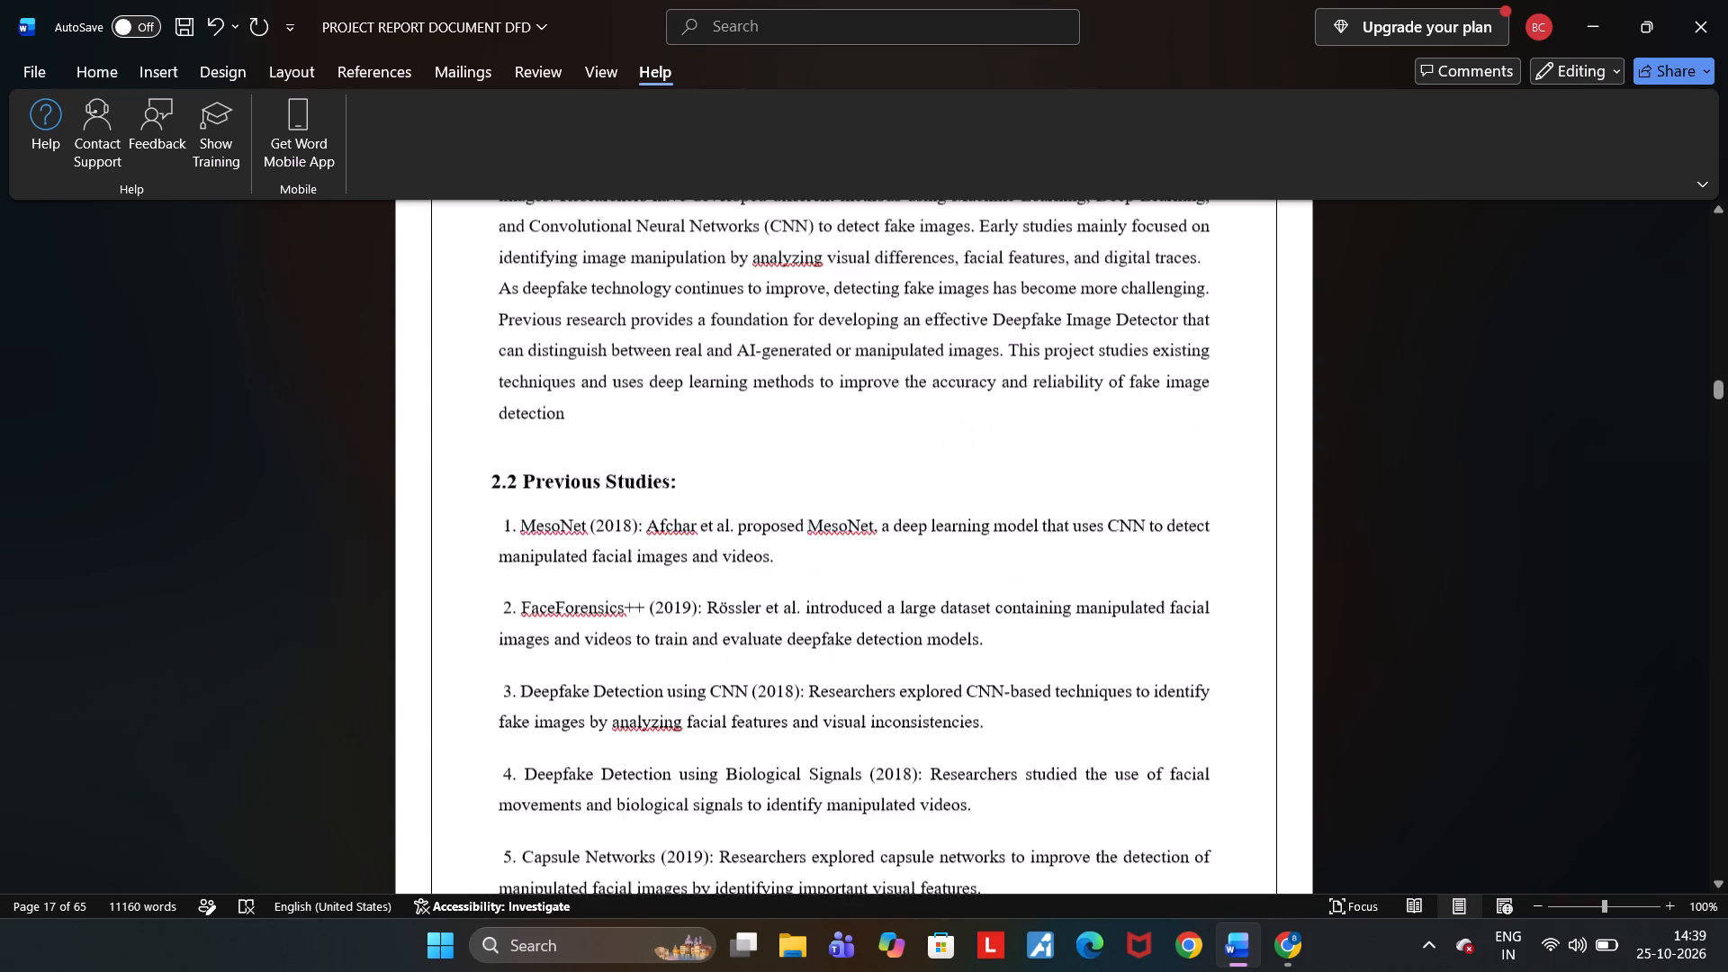
scroll(475, 305, "down", 1)
scroll(475, 305, "up", 3)
key("space")
key("space")
key("space")
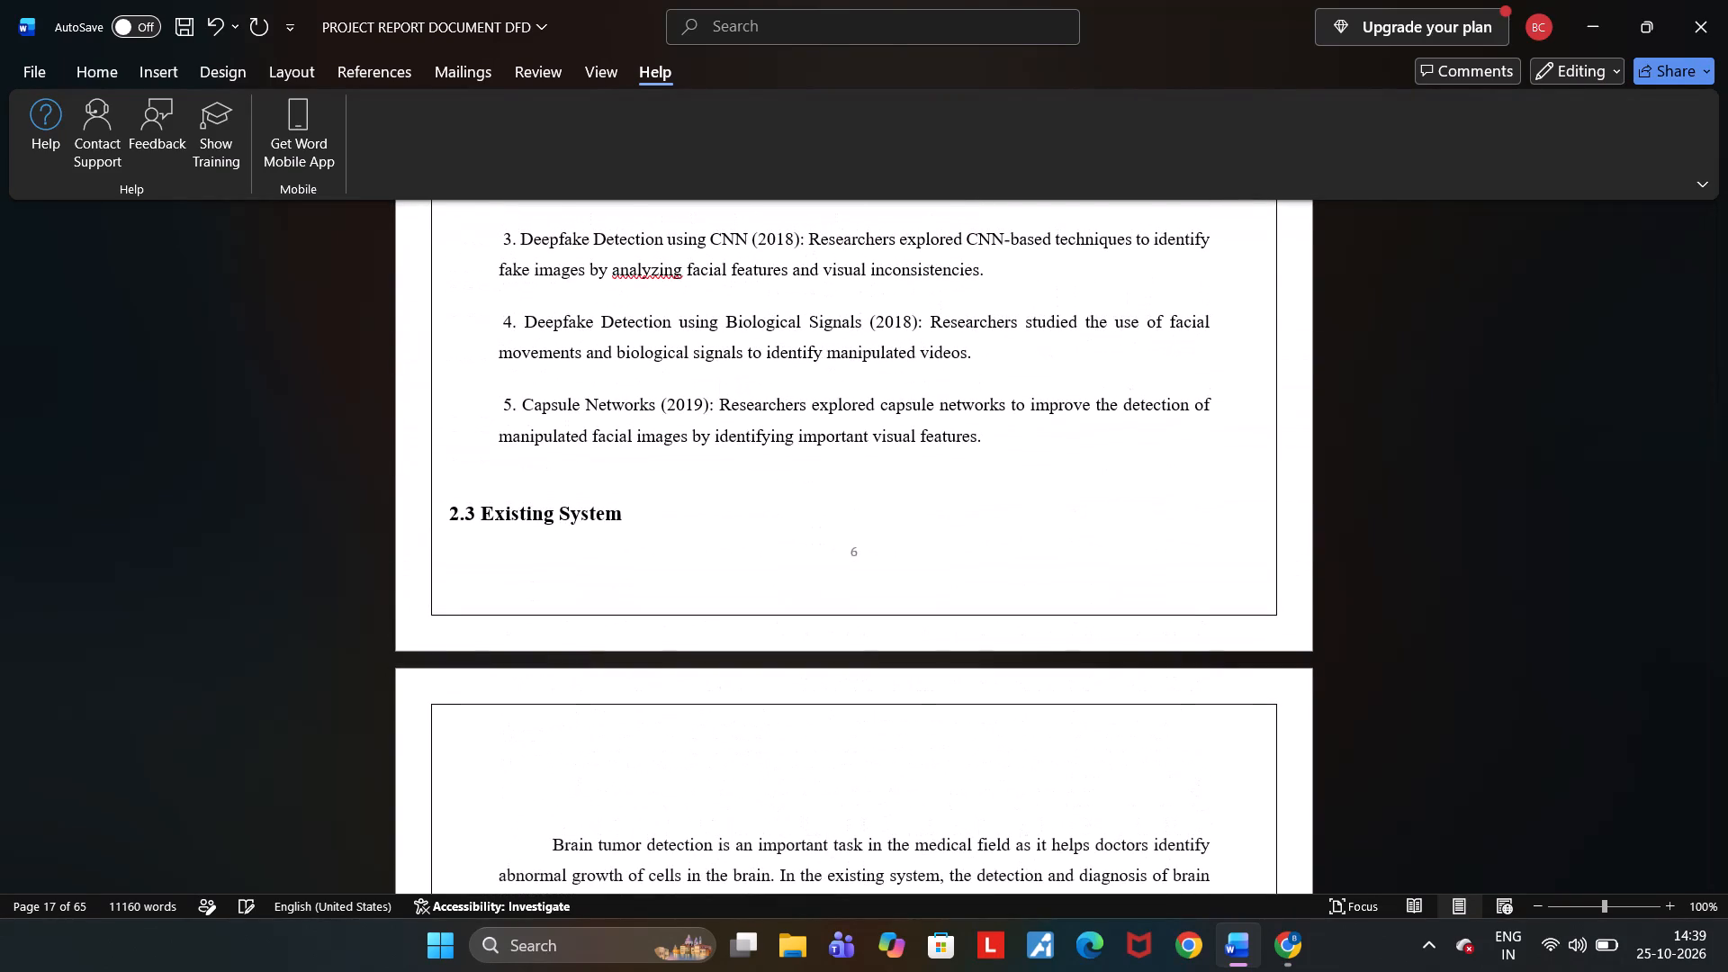
key("Return")
key("Return")
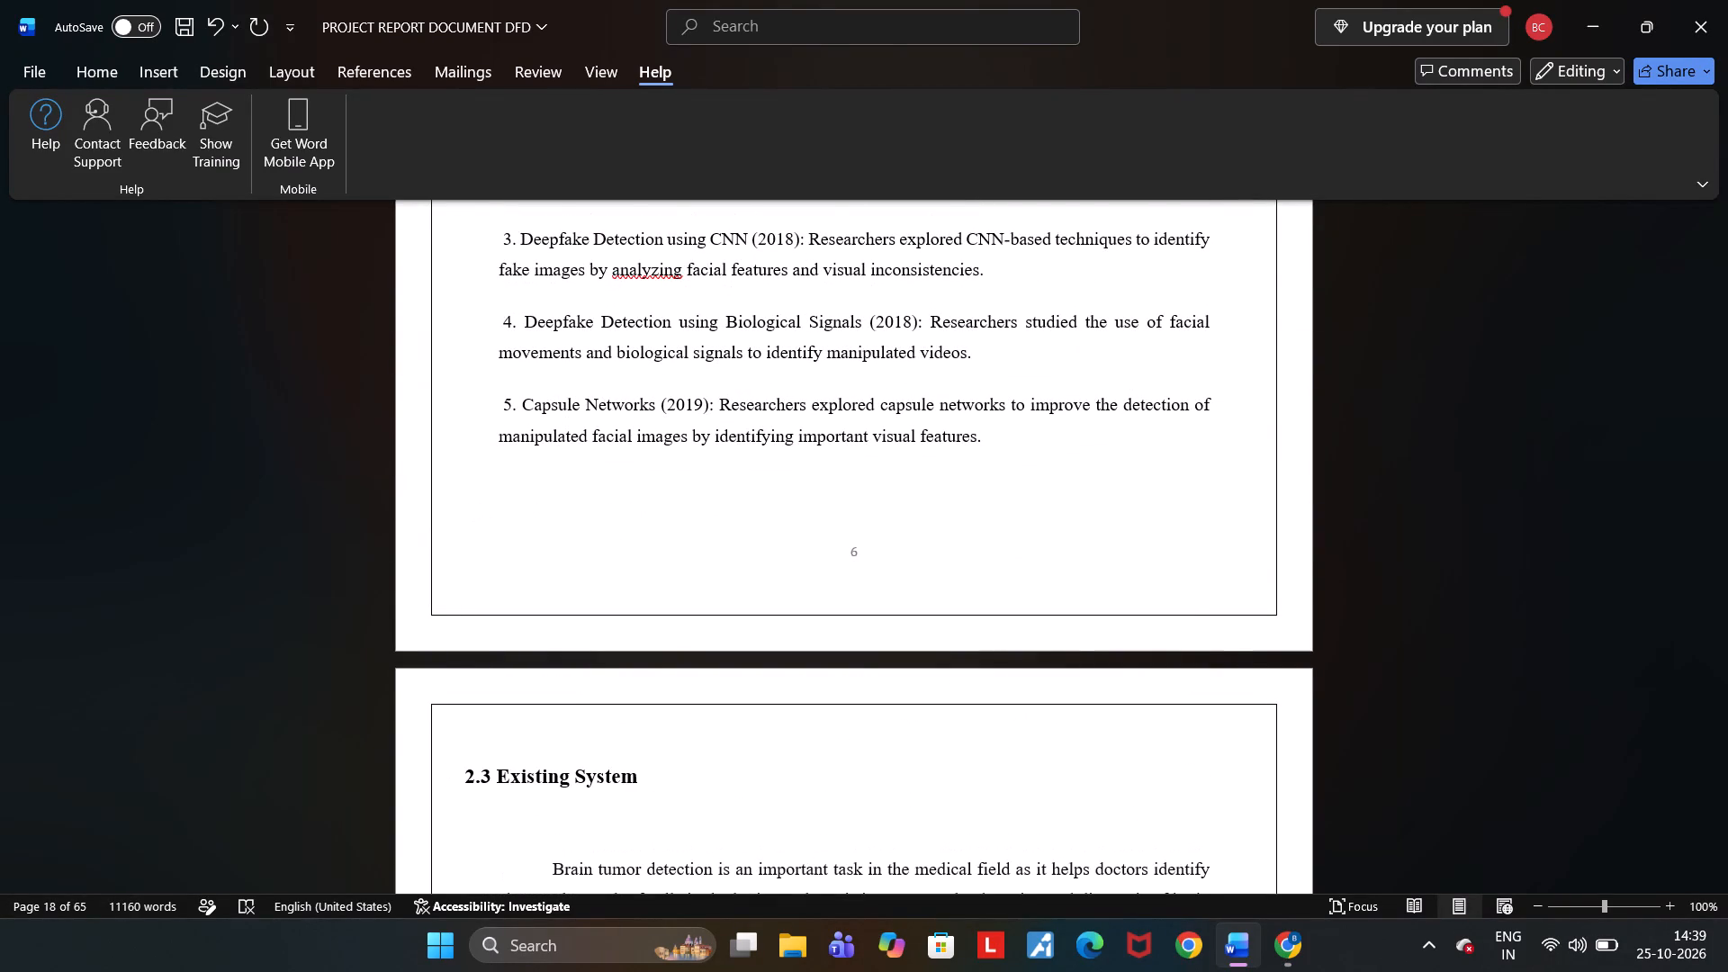
scroll(475, 305, "down", 2)
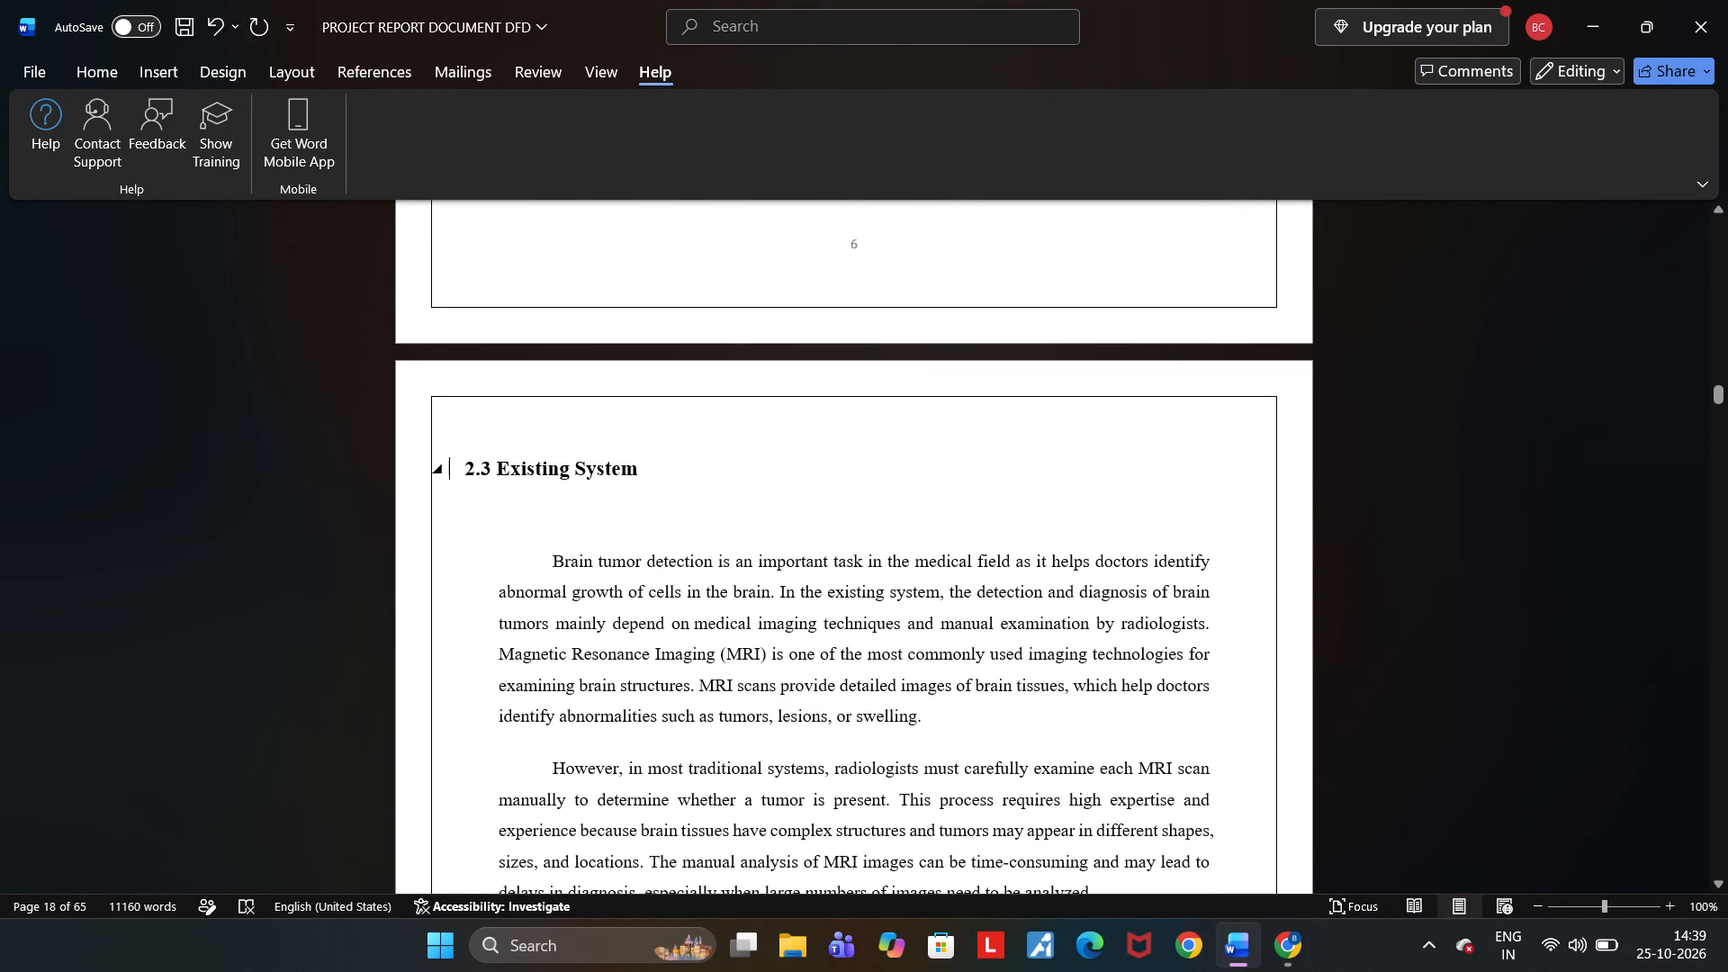
left_click_drag(655, 477, 640, 469)
left_click_drag(640, 469, 523, 476)
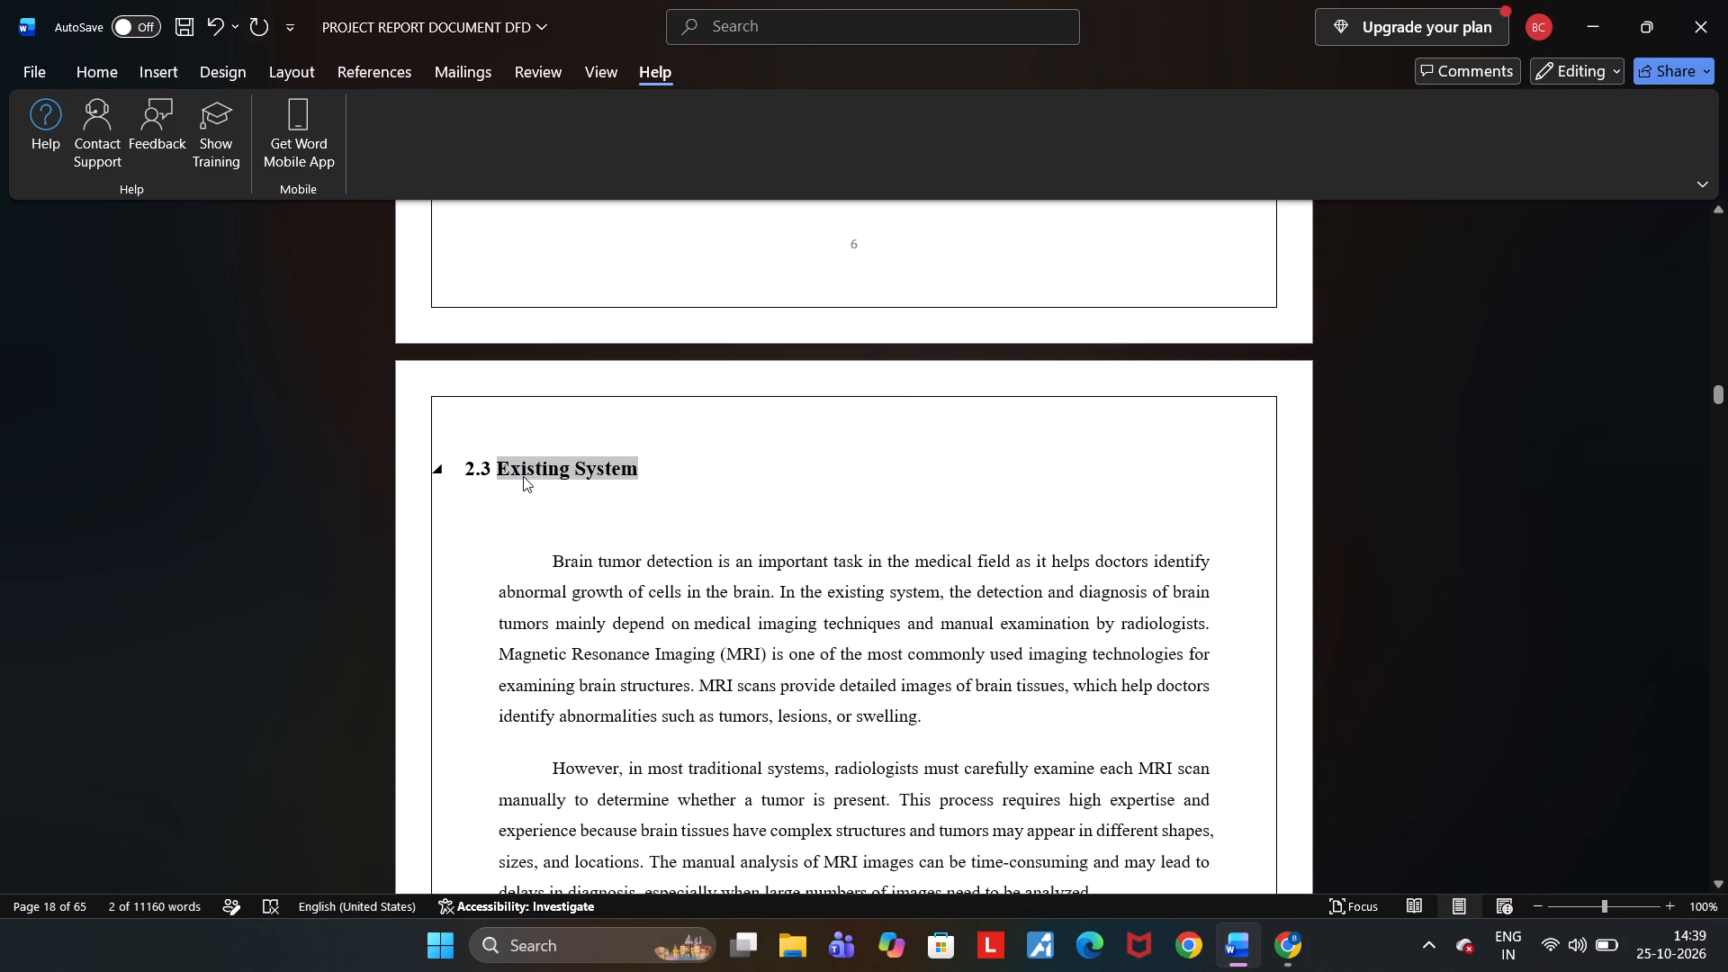
key("ctrl+c")
left_click(1300, 949)
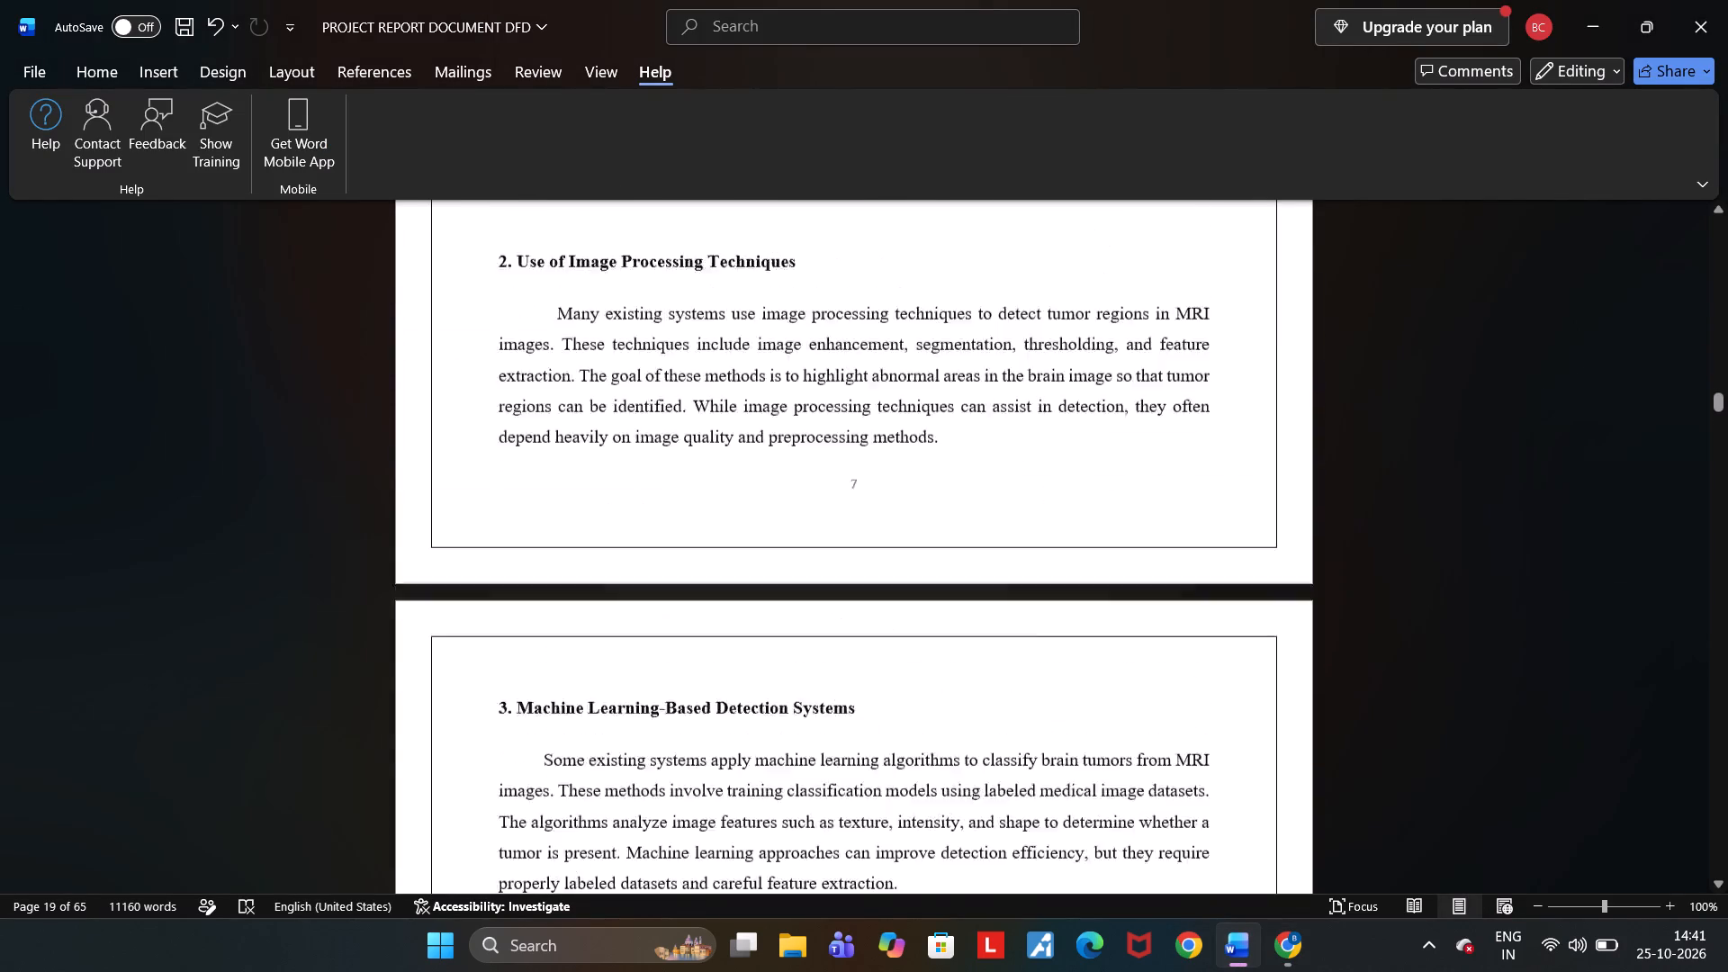
scroll(778, 498, "up", 6)
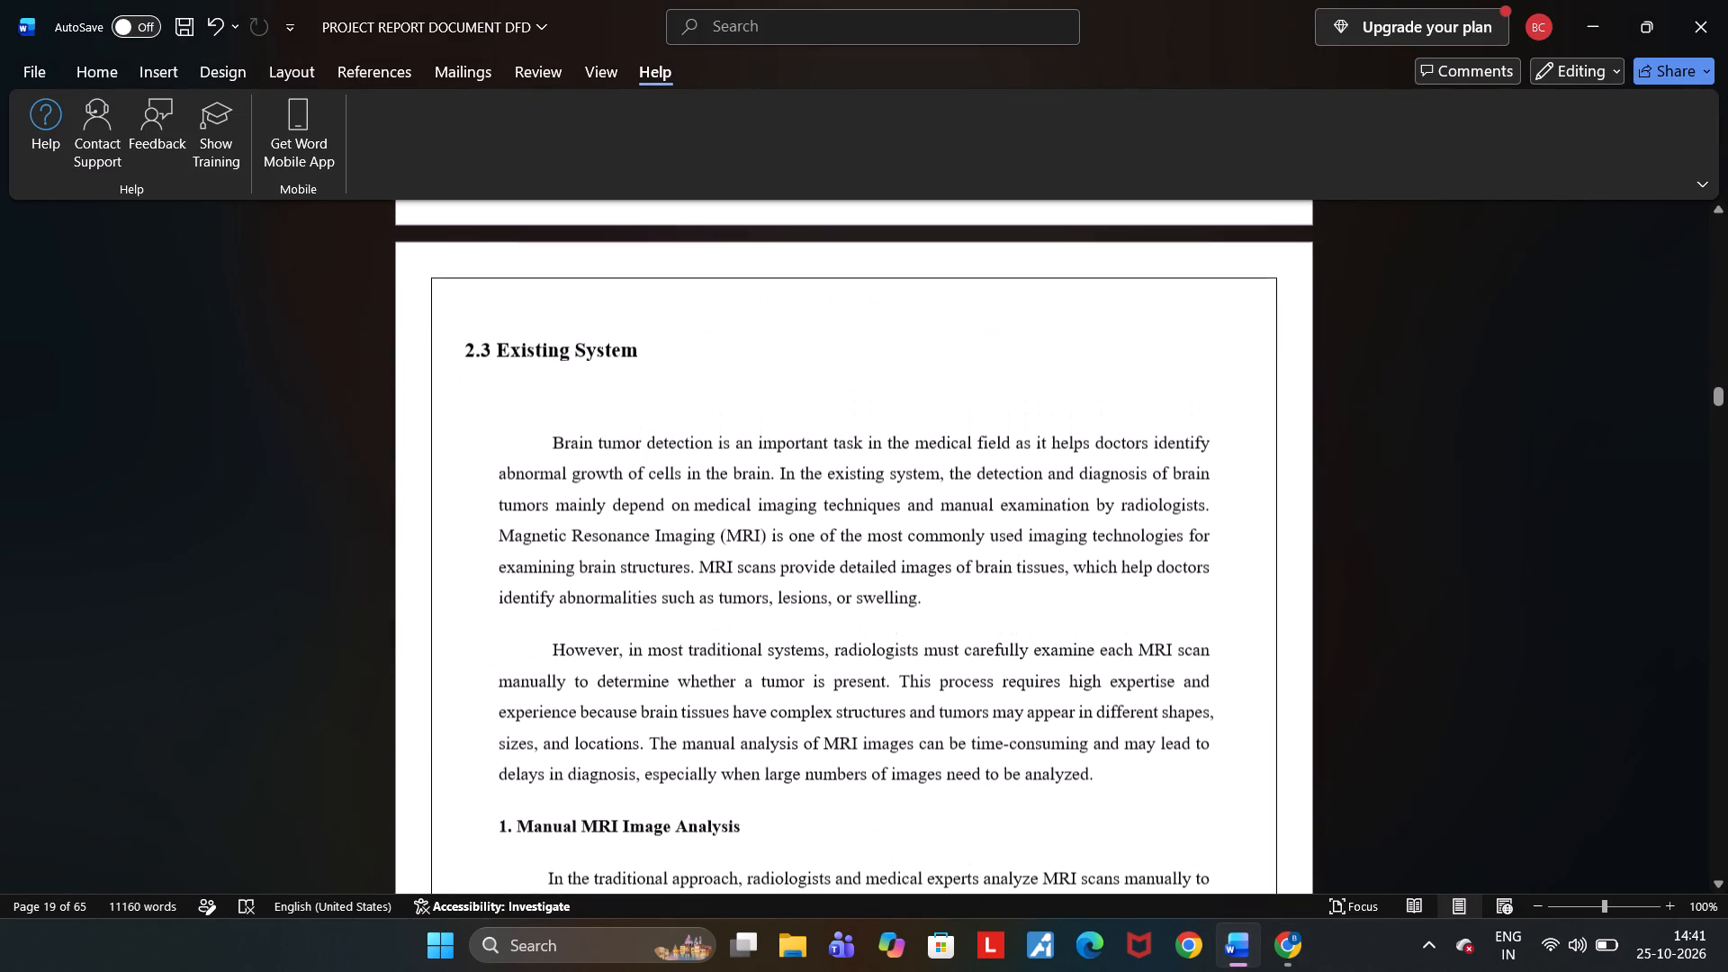
left_click_drag(541, 445, 922, 911)
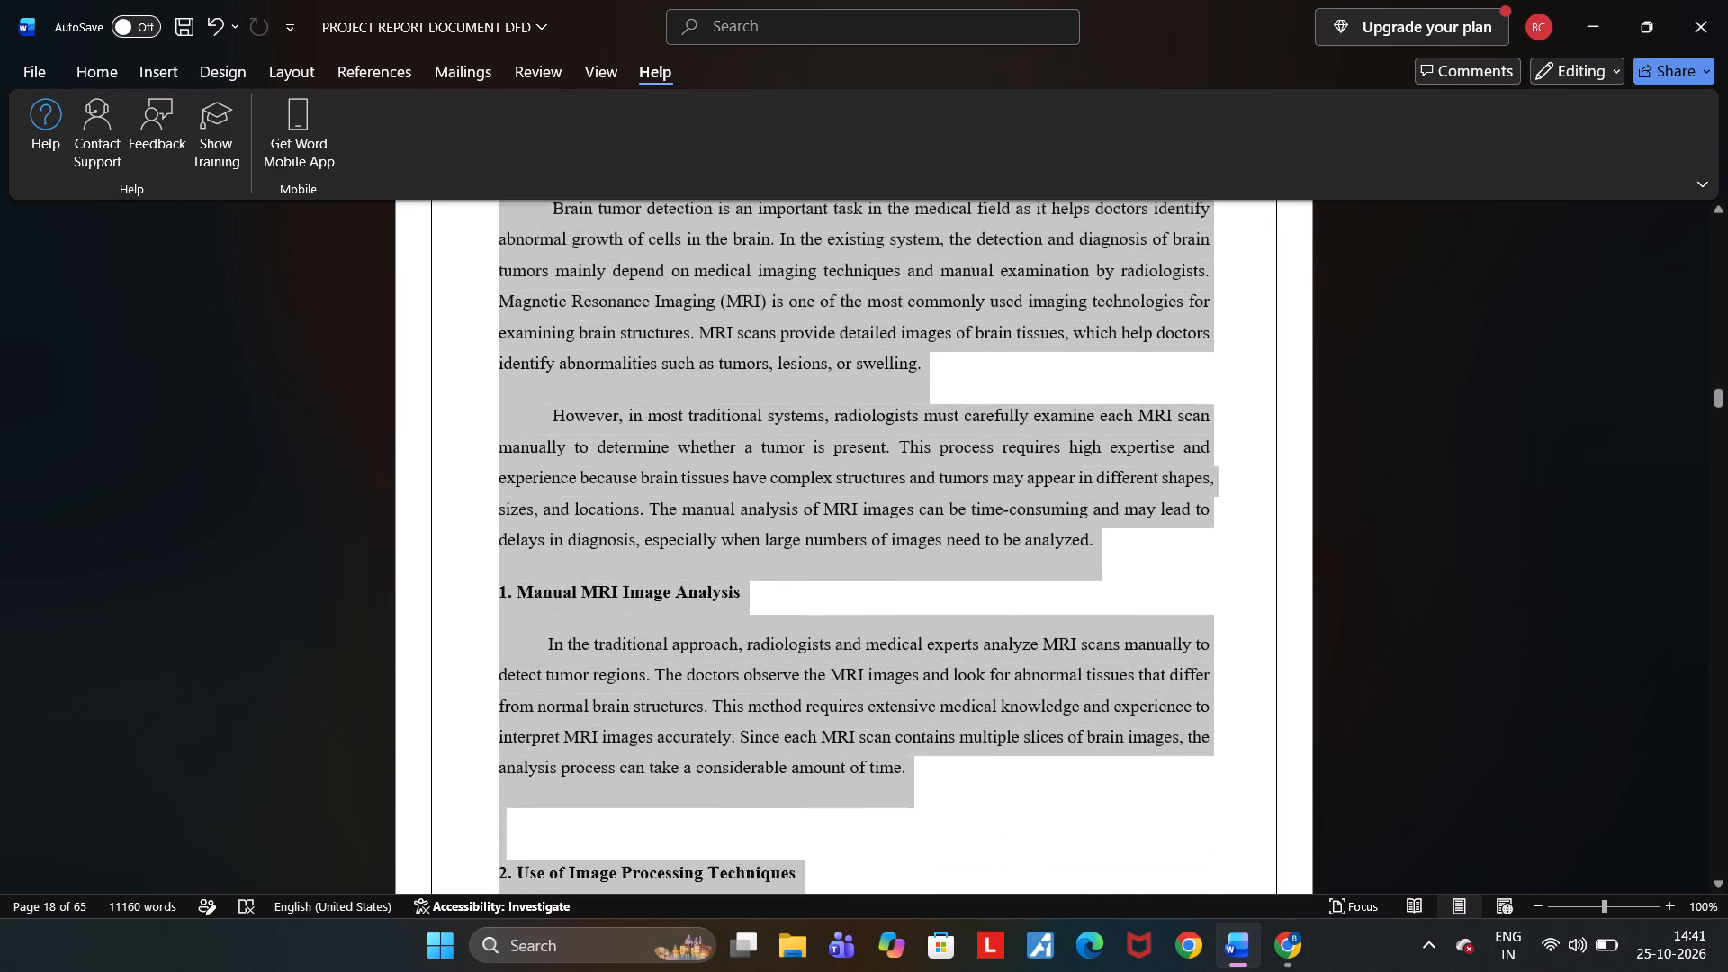
left_click_drag(922, 911, 1158, 904)
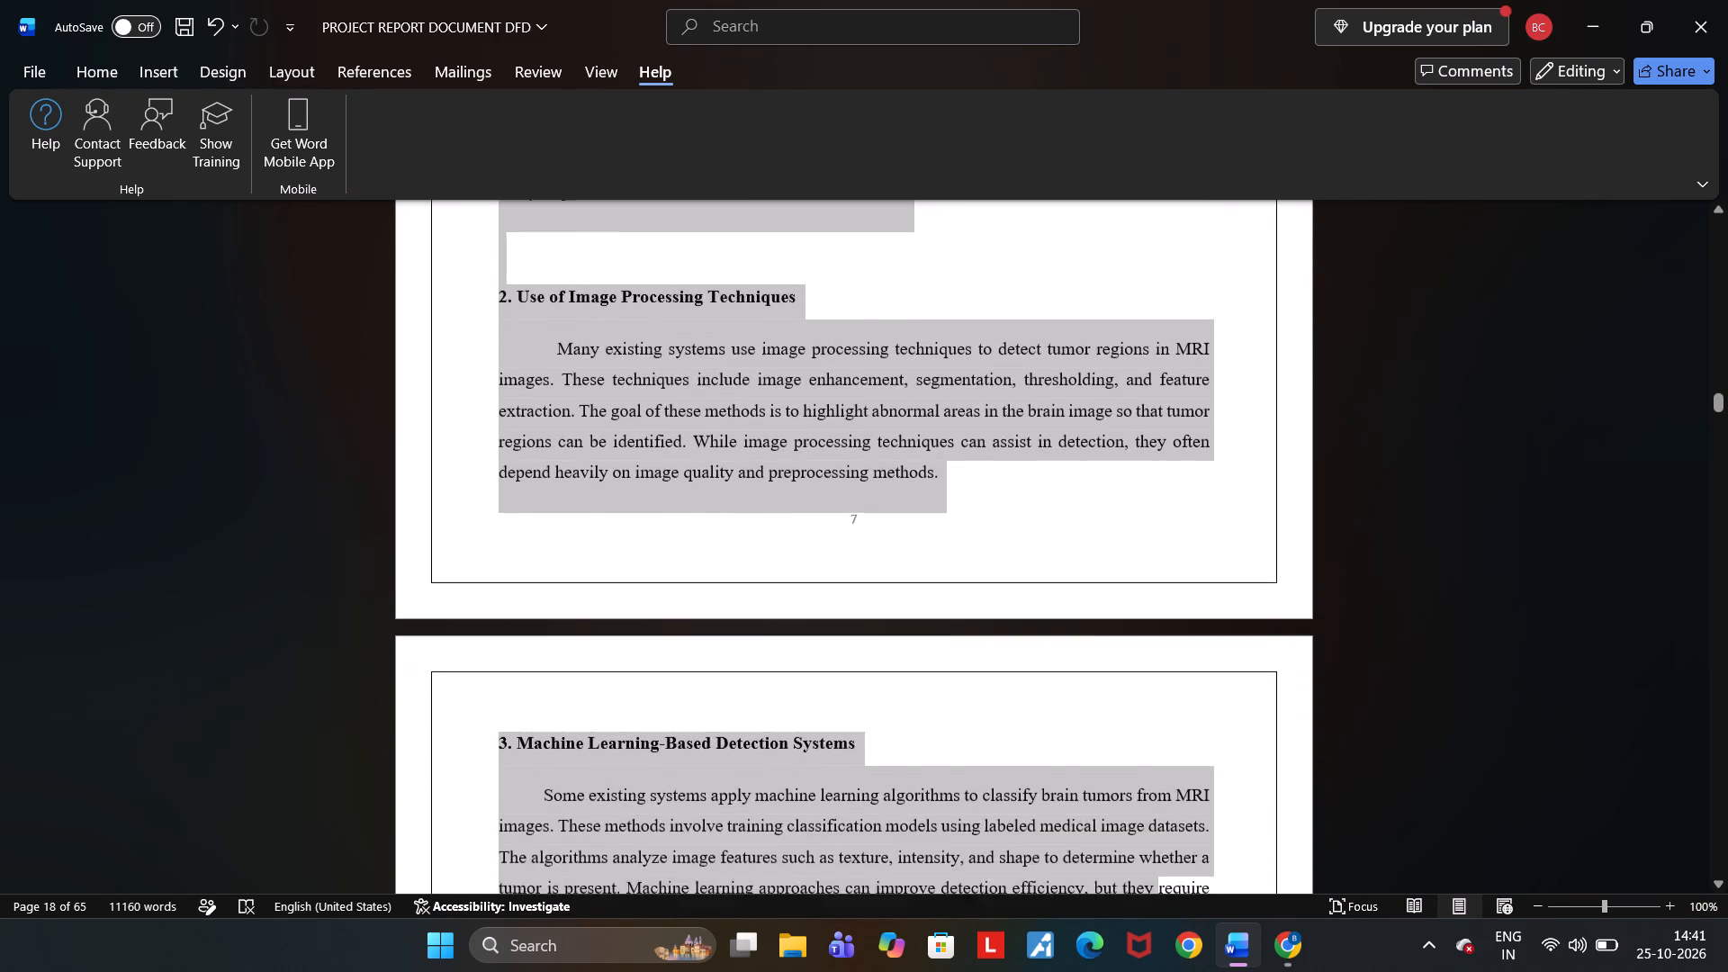
left_click_drag(1158, 904, 966, 821)
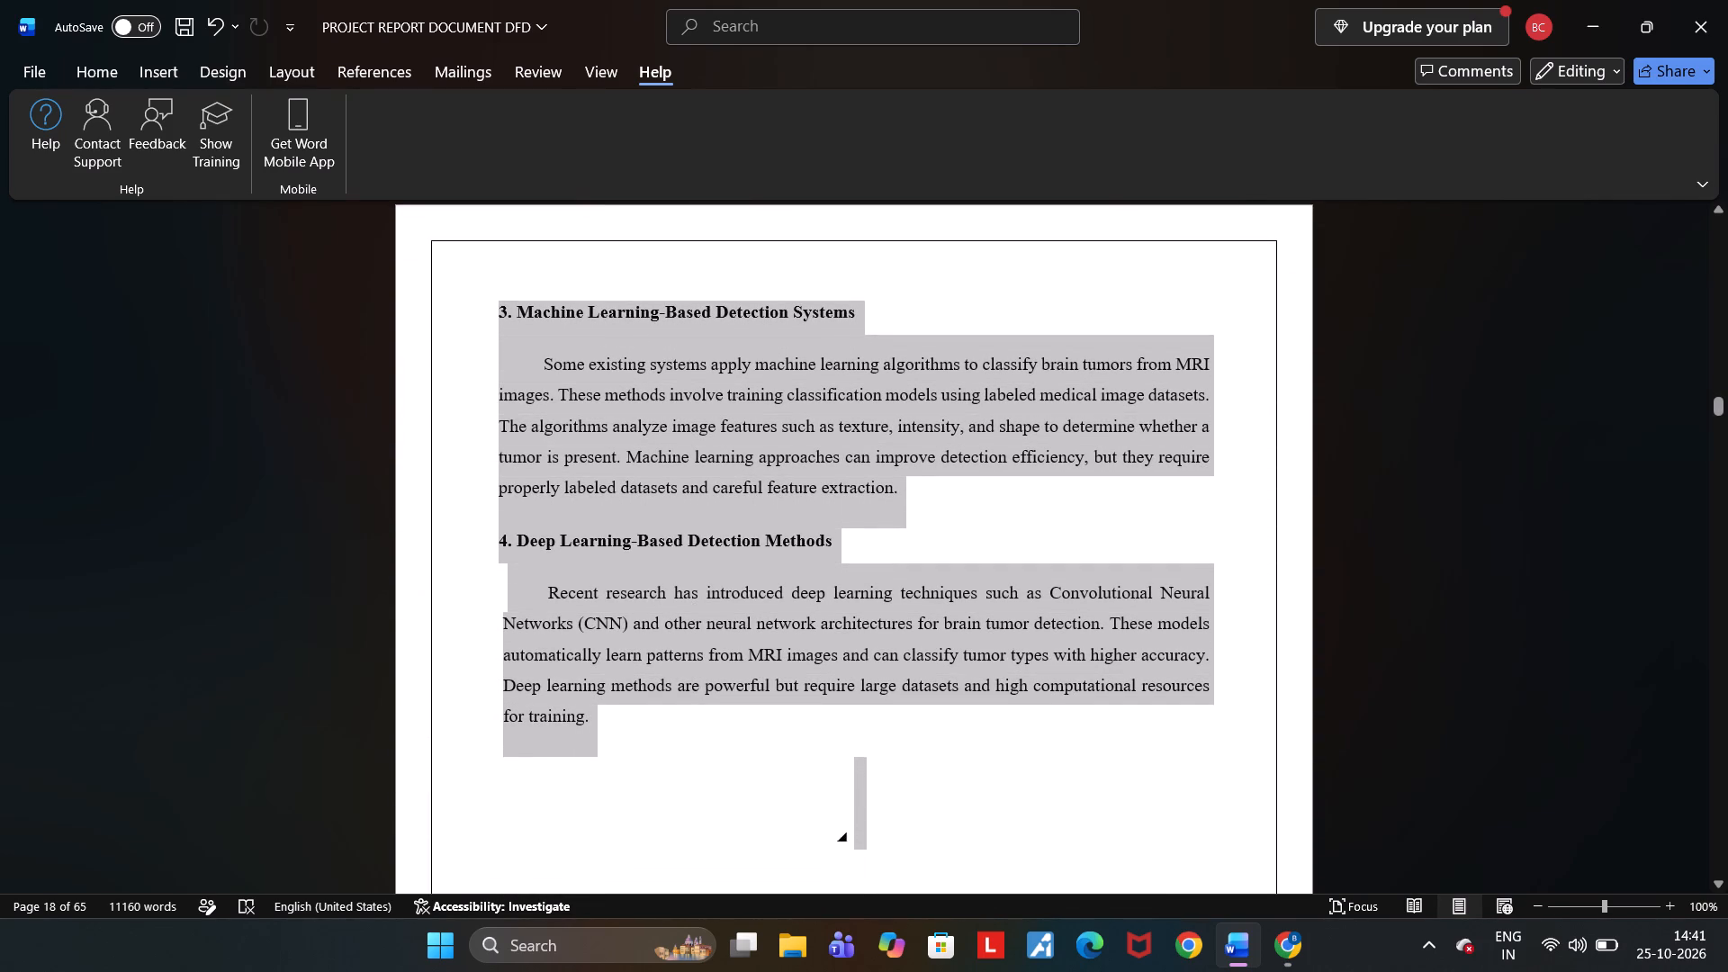
left_click_drag(966, 821, 692, 732)
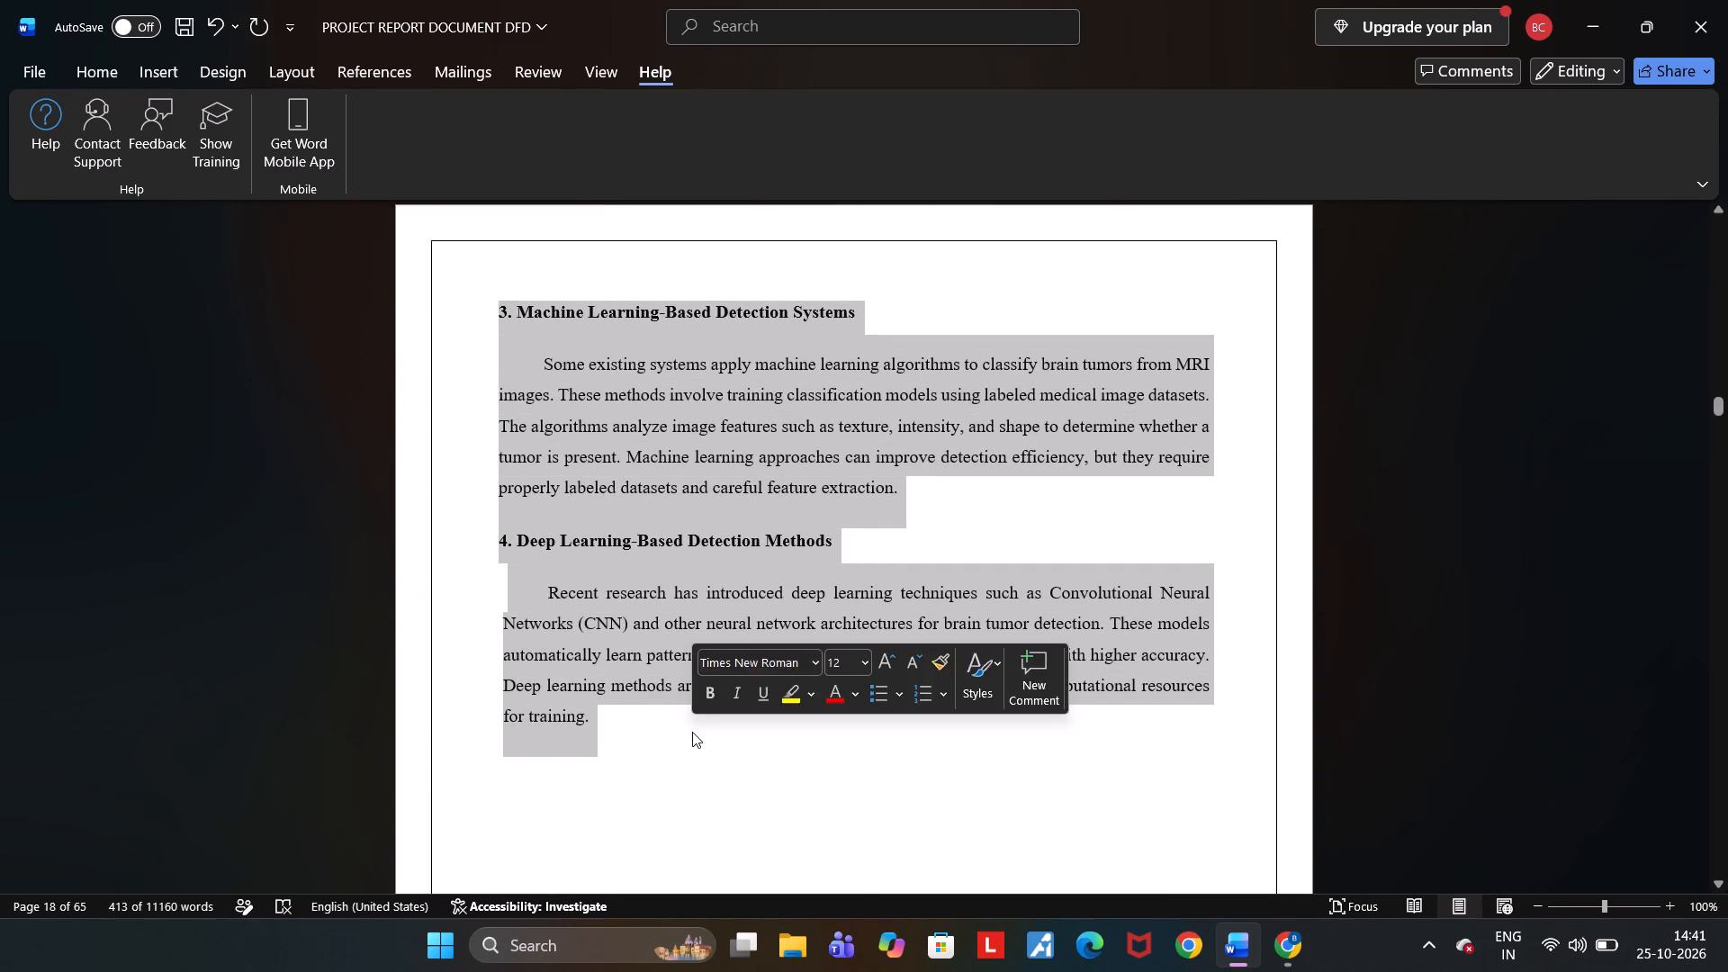
key("BackSpace")
Paste the copied deepfake existing-systems list and limitations under the 2.3 Existing System heading and check the inserted text.
scroll(692, 732, "up", 1)
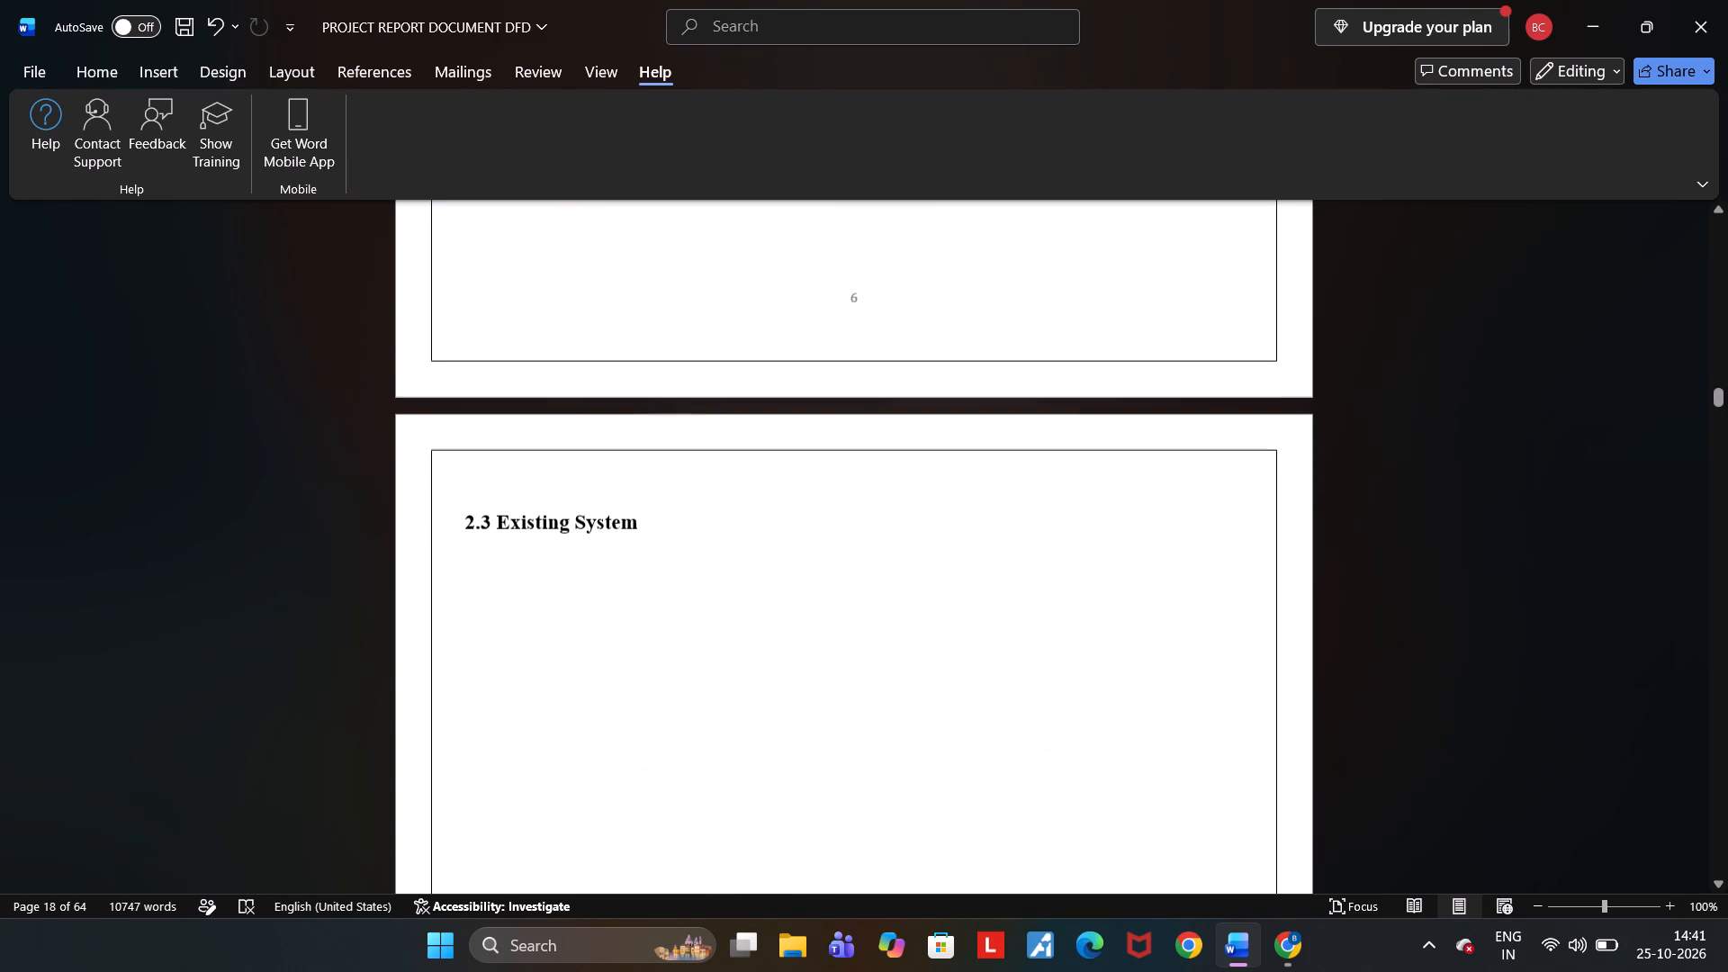
scroll(692, 732, "up", 1)
key("ctrl+v")
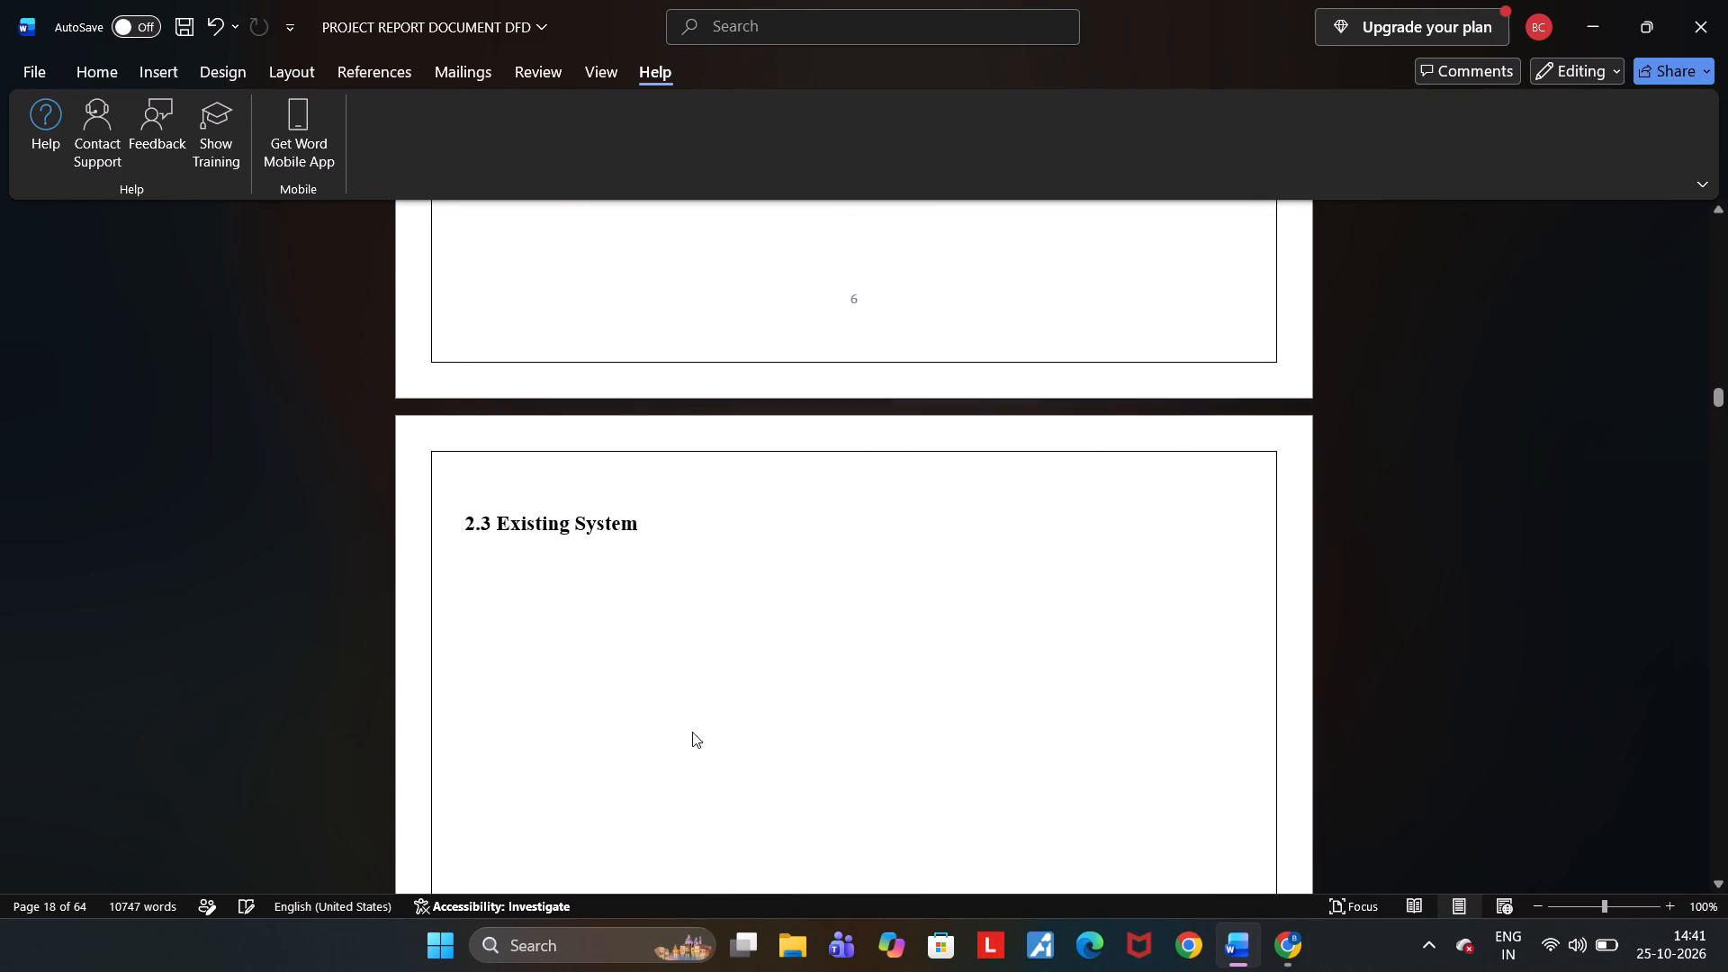
scroll(692, 732, "up", 2)
scroll(692, 732, "down", 1)
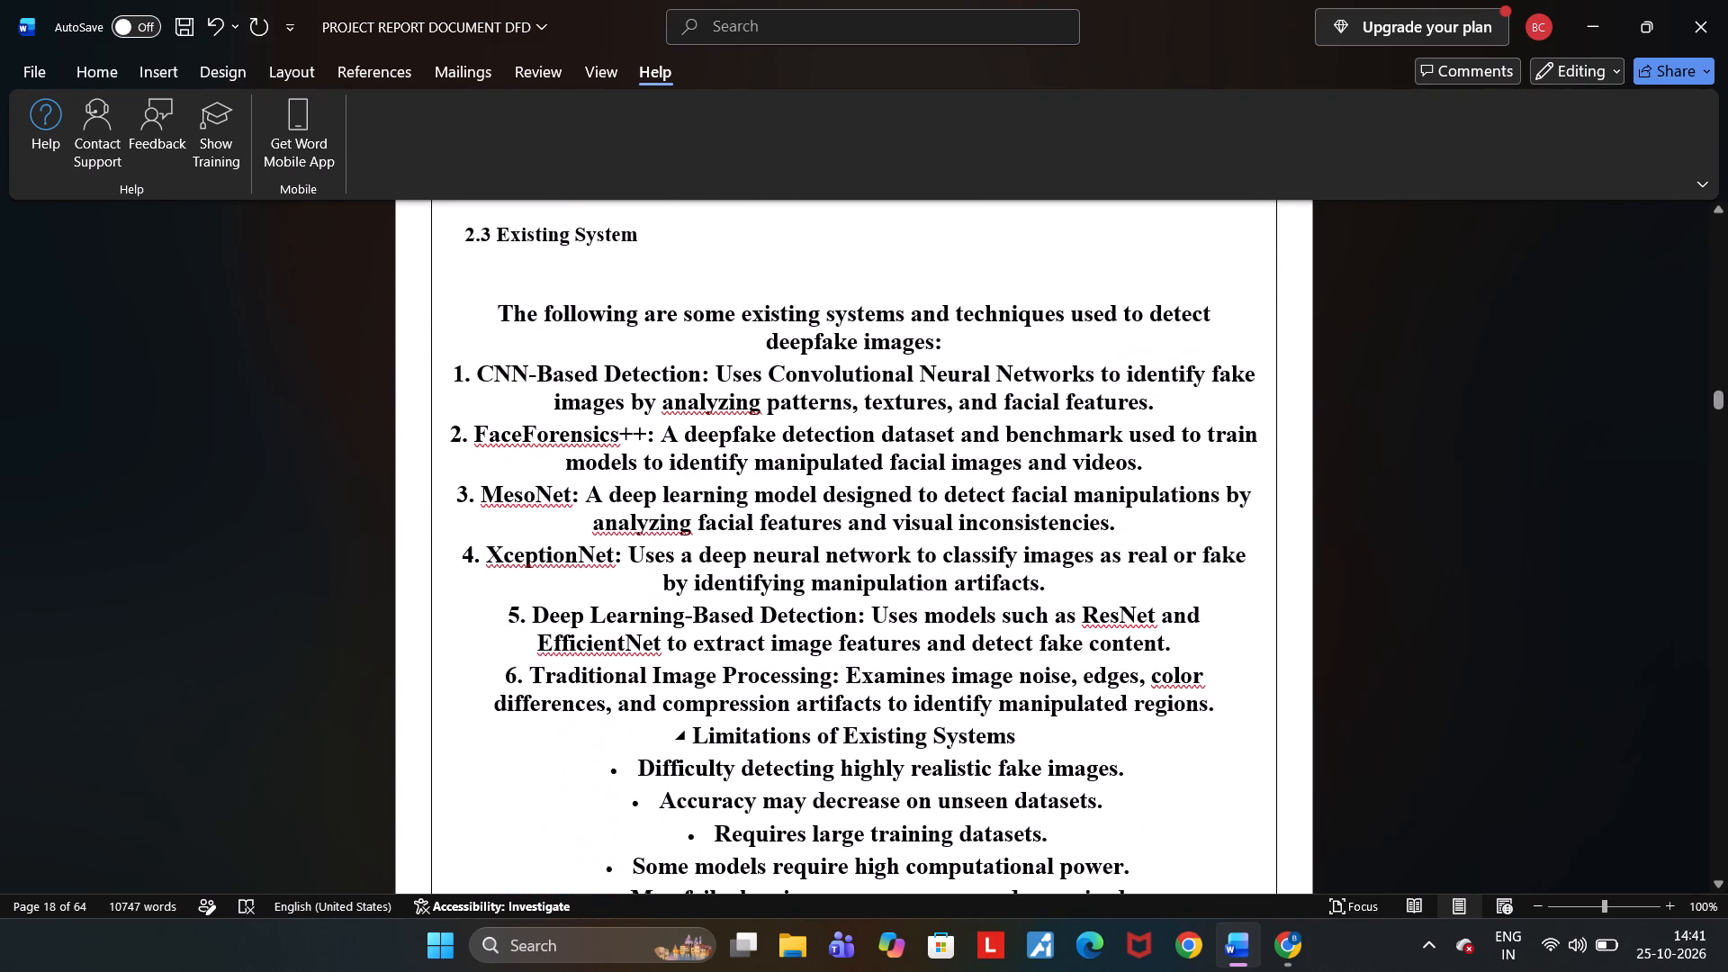
scroll(692, 732, "down", 3)
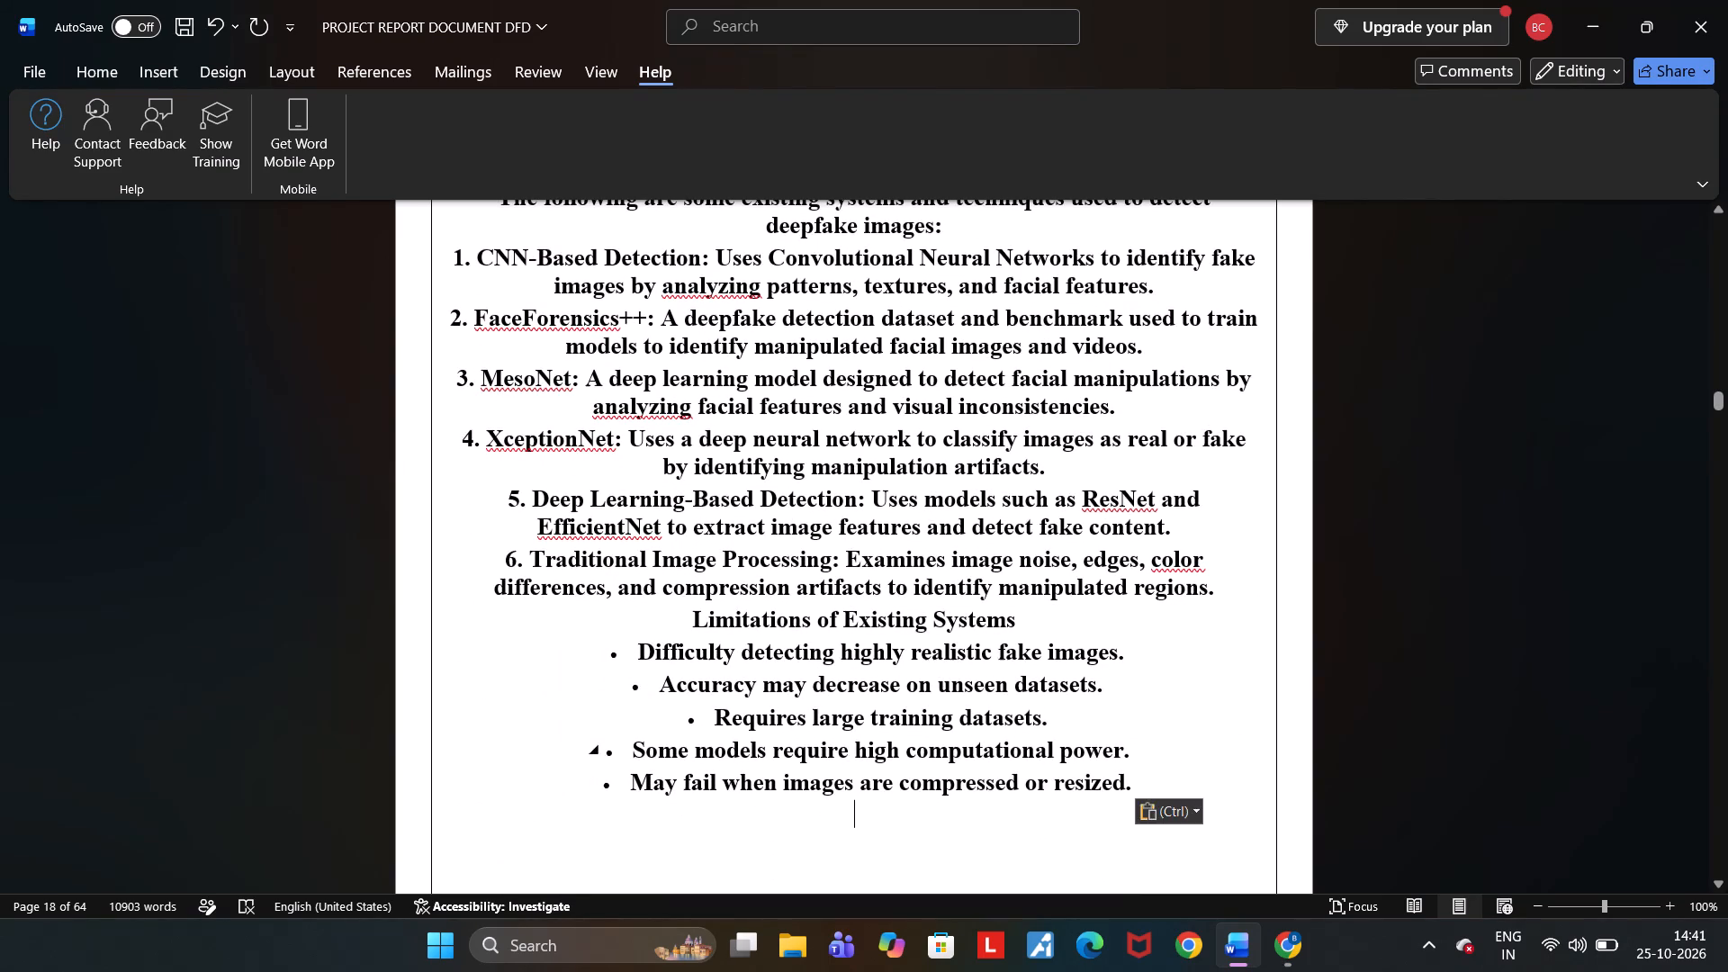
Review the pasted existing-systems text and set the ribbon display to Full-screen mode.
scroll(692, 732, "down", 2)
scroll(692, 732, "up", 2)
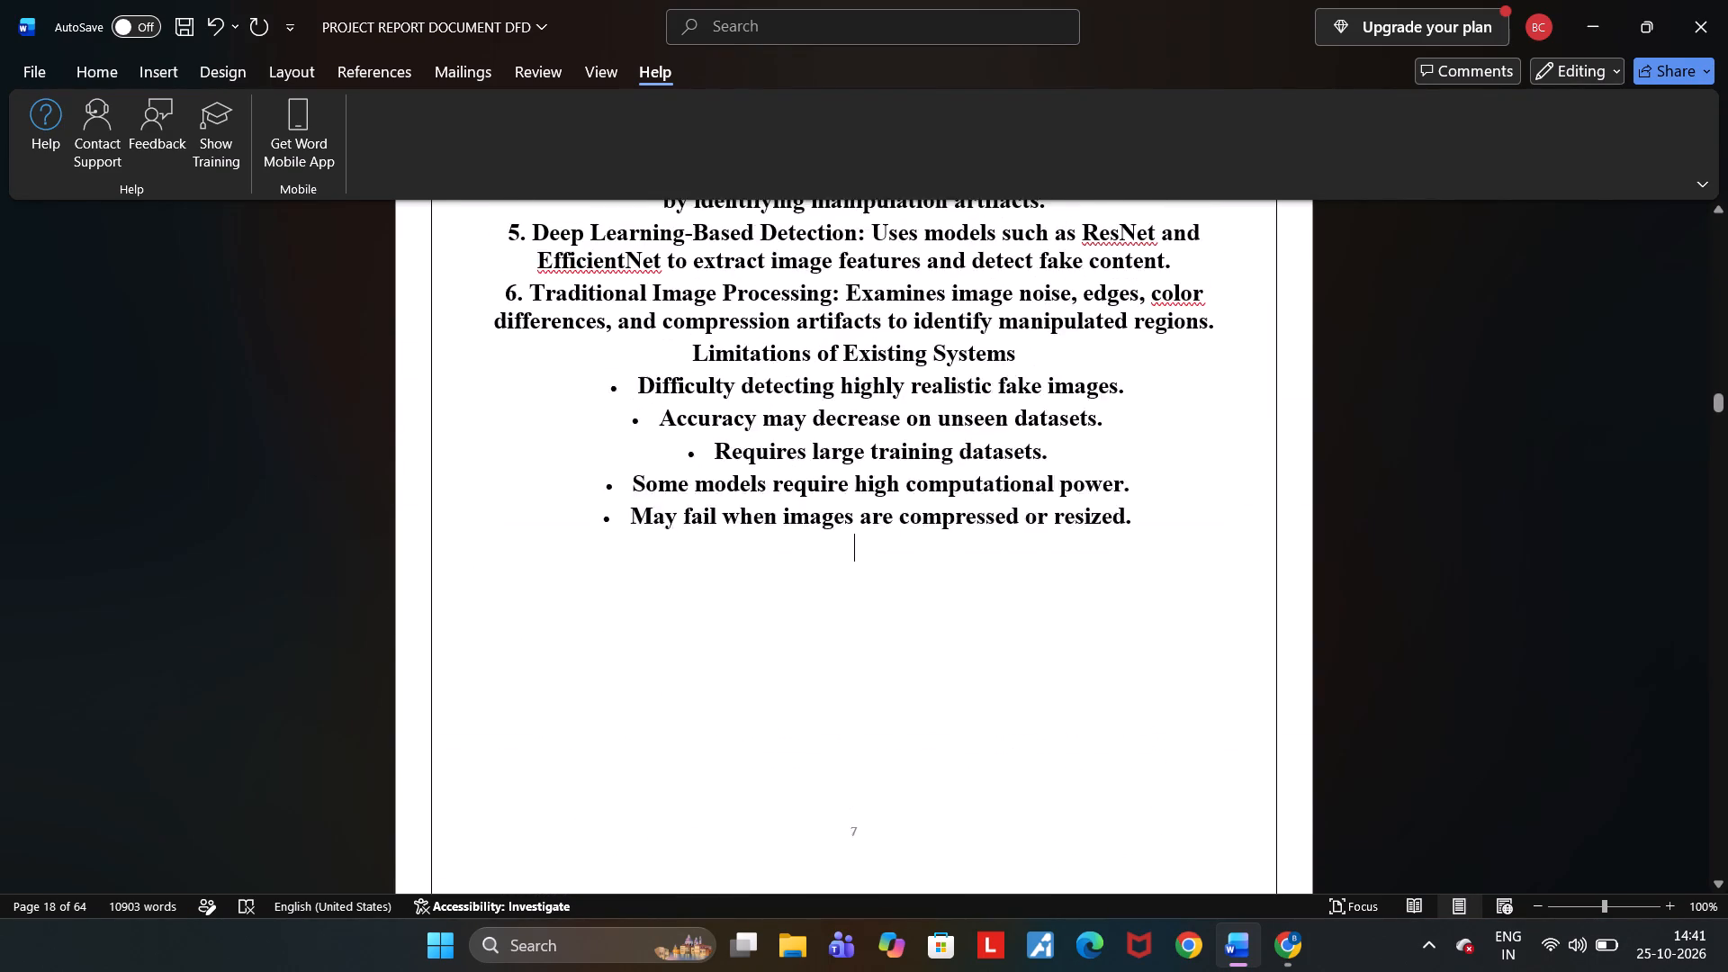
scroll(692, 732, "up", 1)
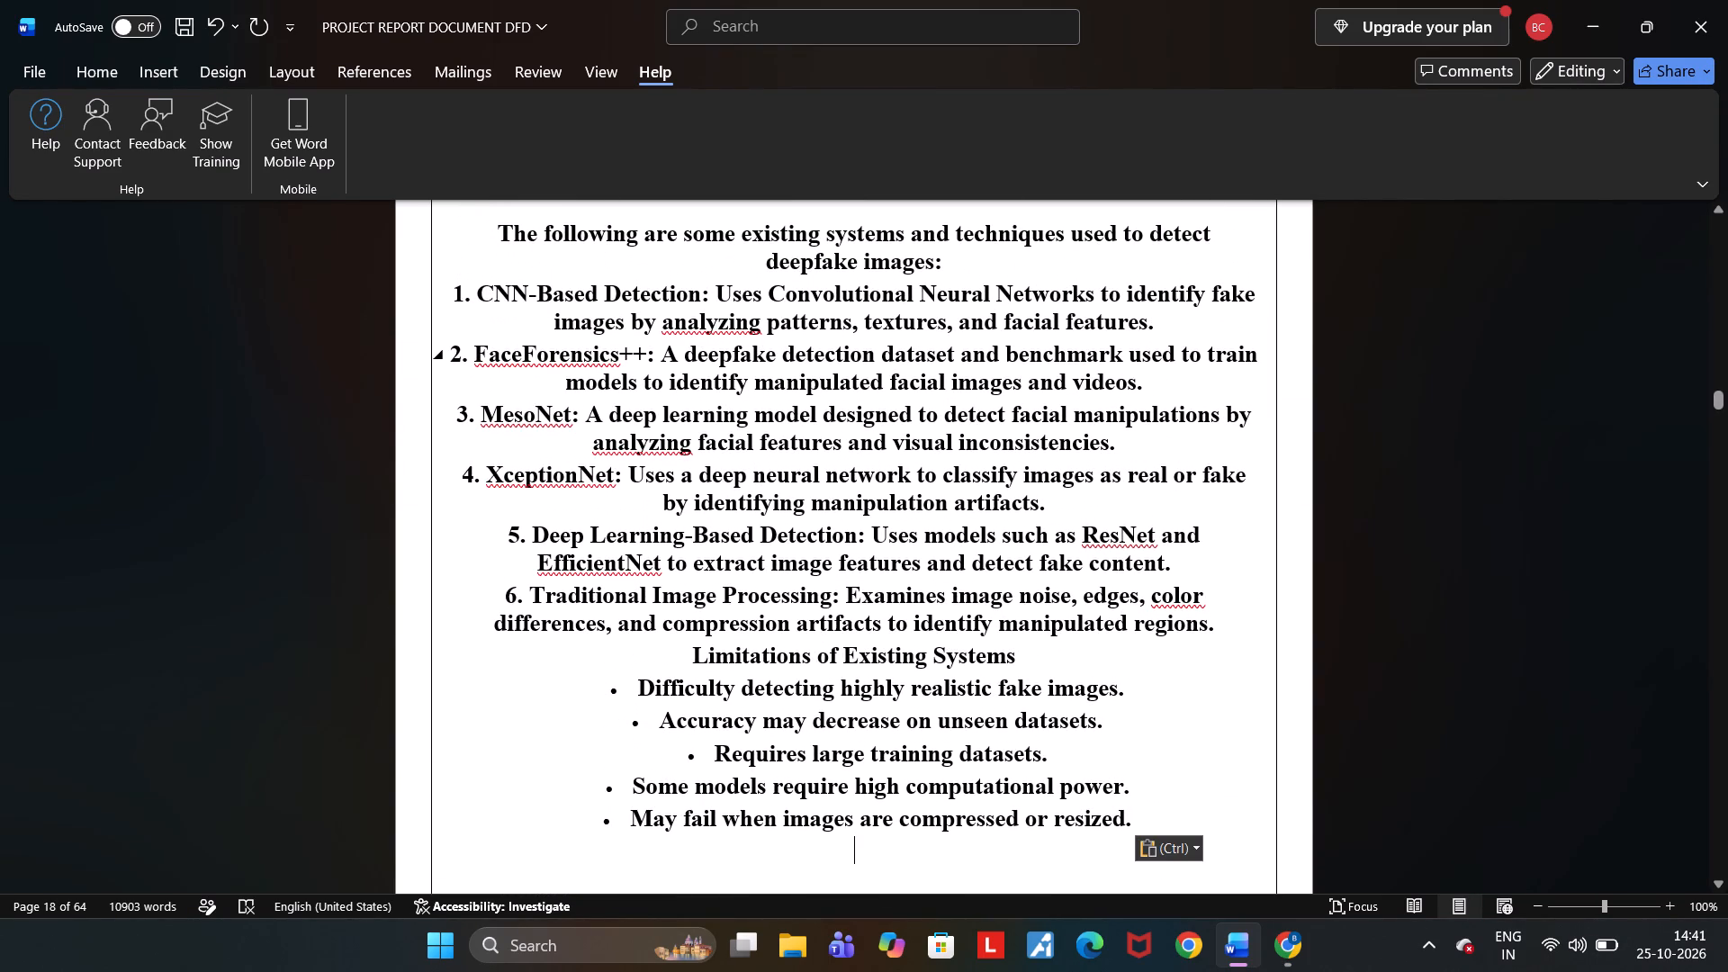
left_click(1702, 182)
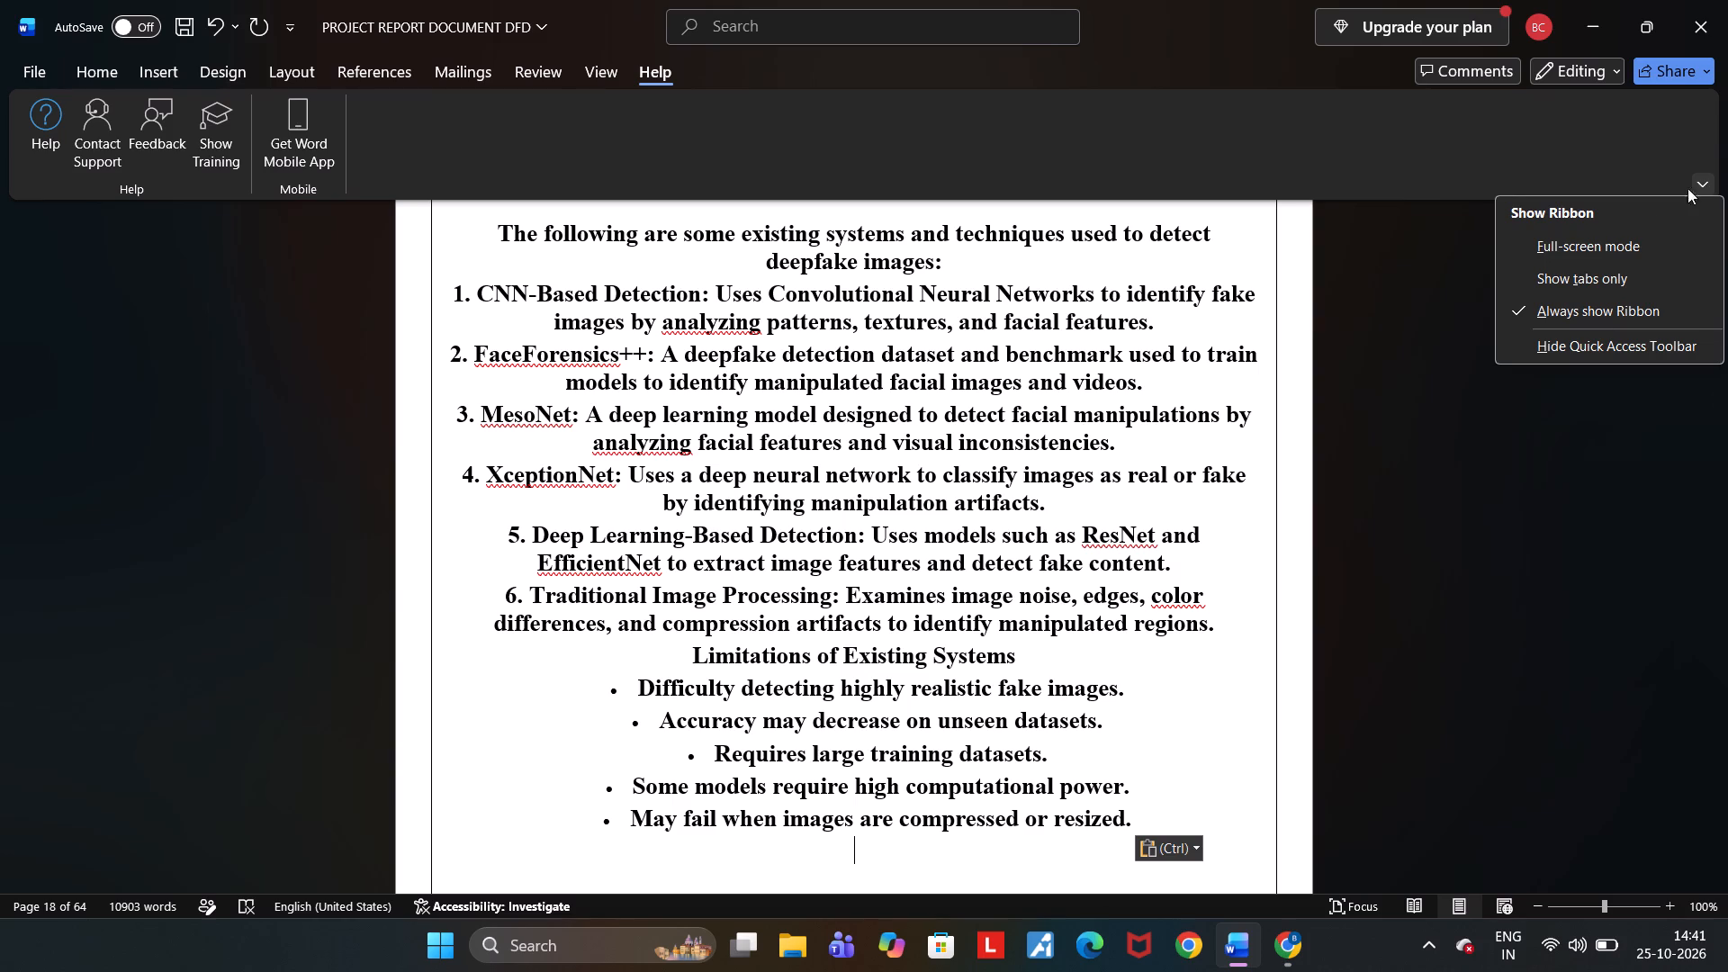
left_click(1617, 249)
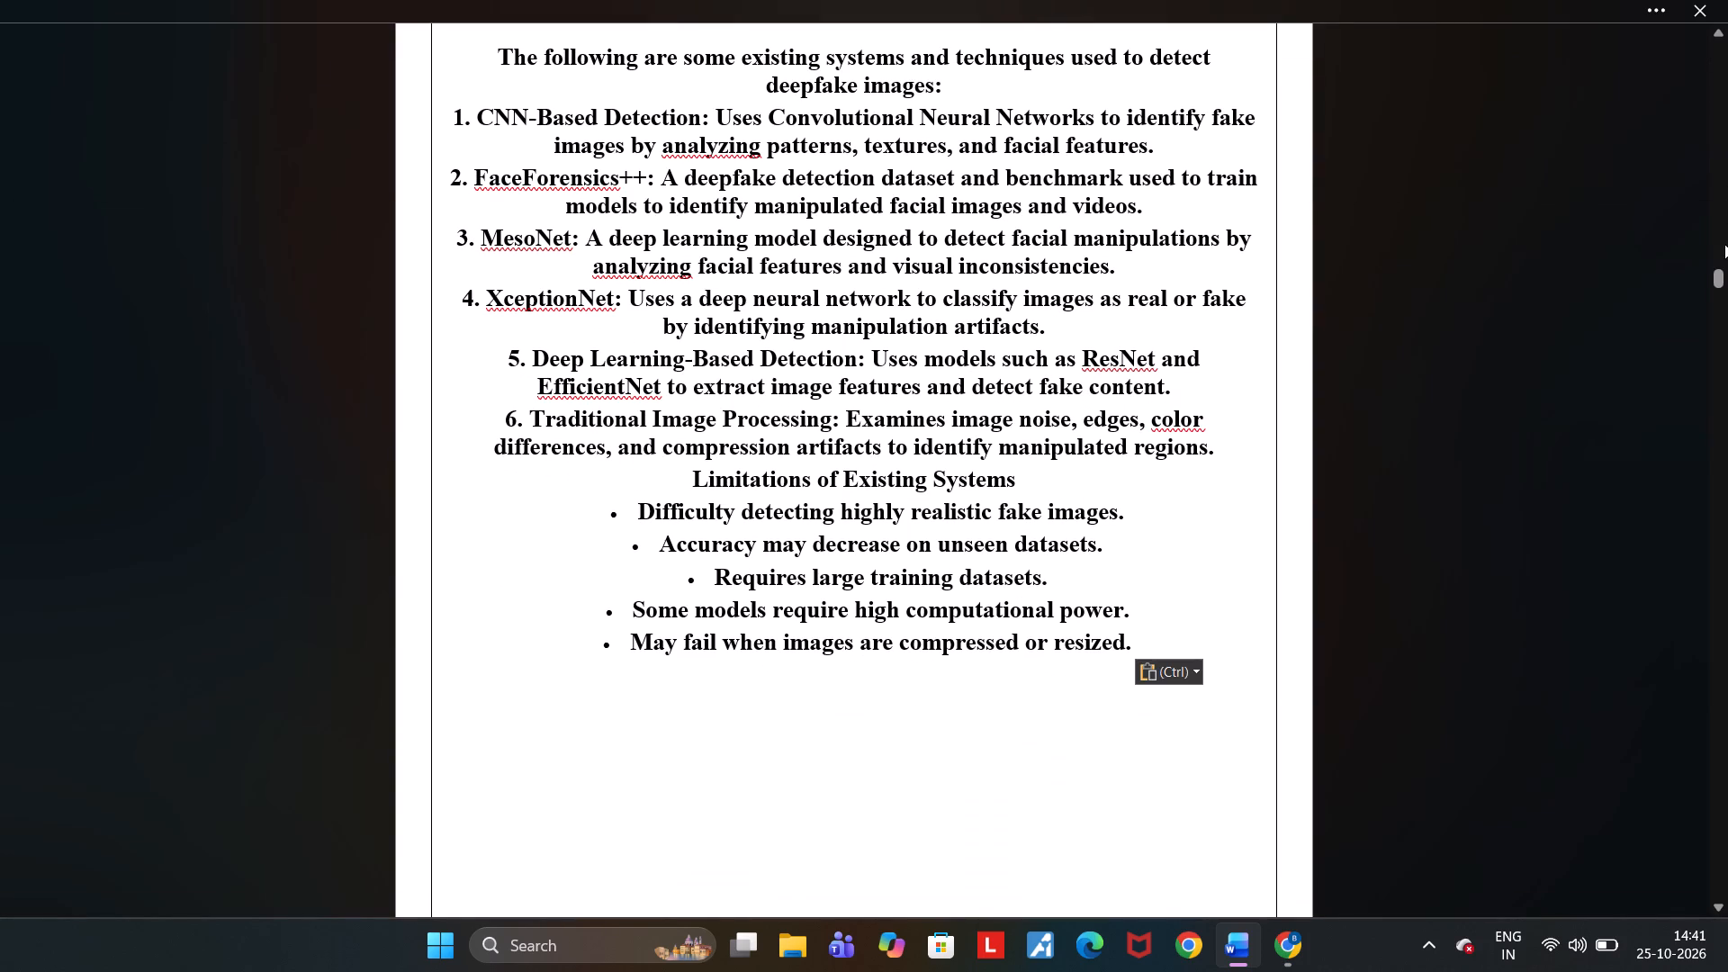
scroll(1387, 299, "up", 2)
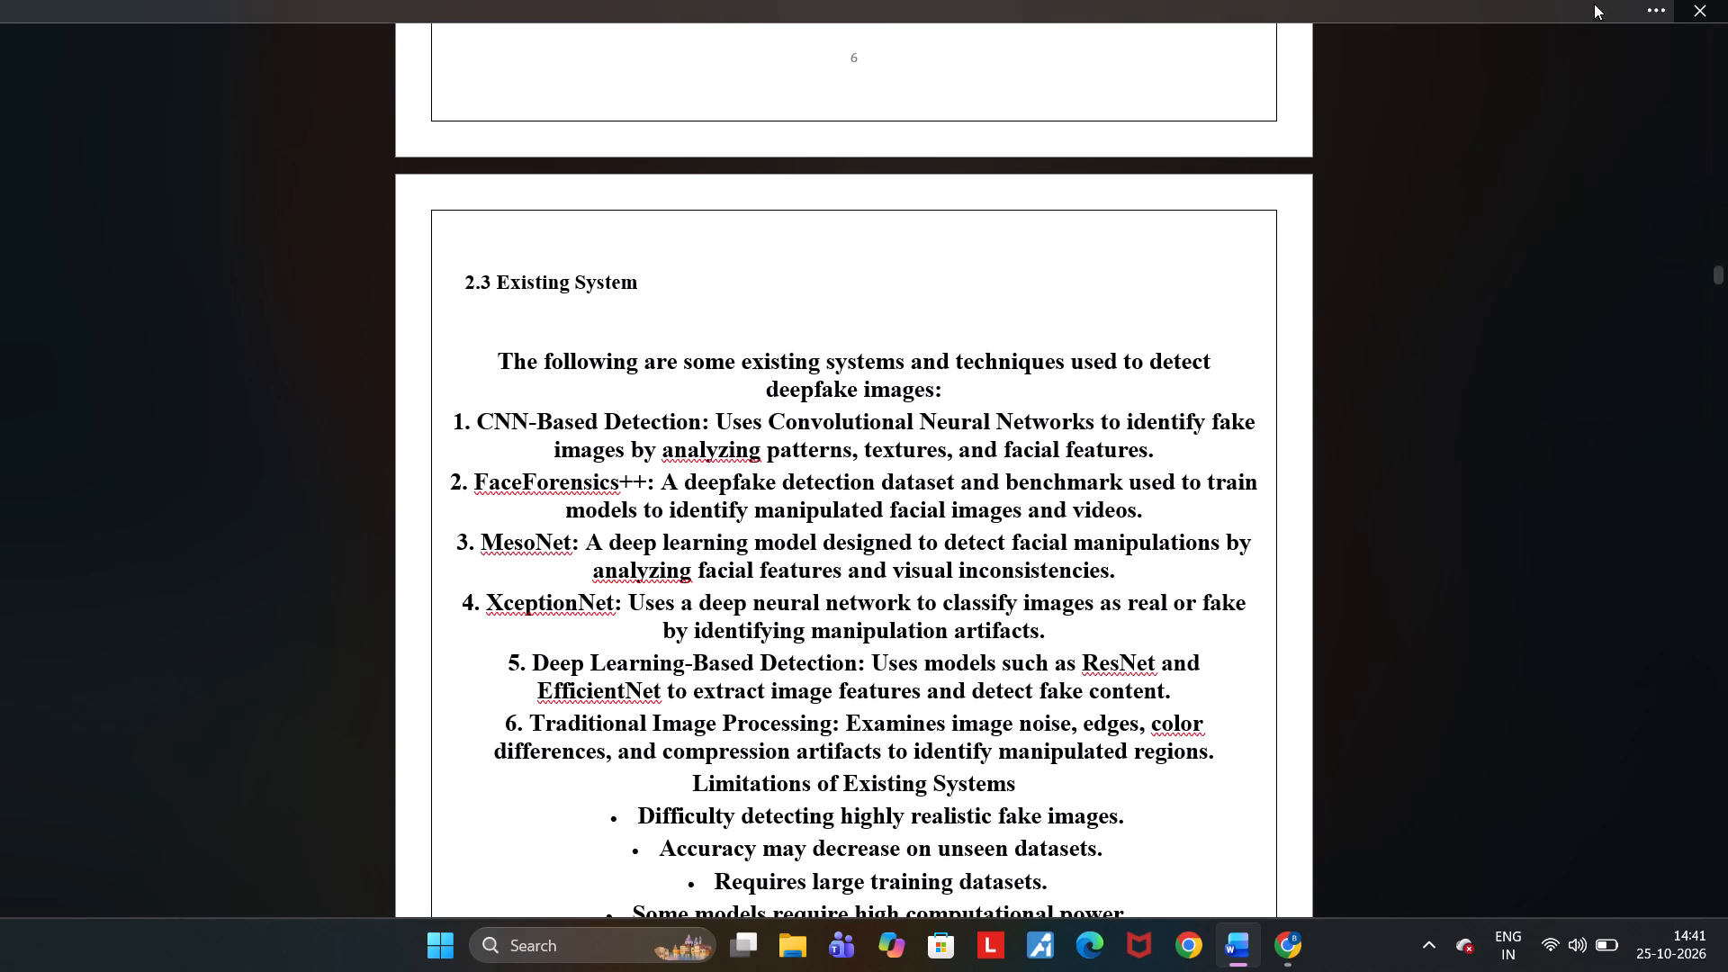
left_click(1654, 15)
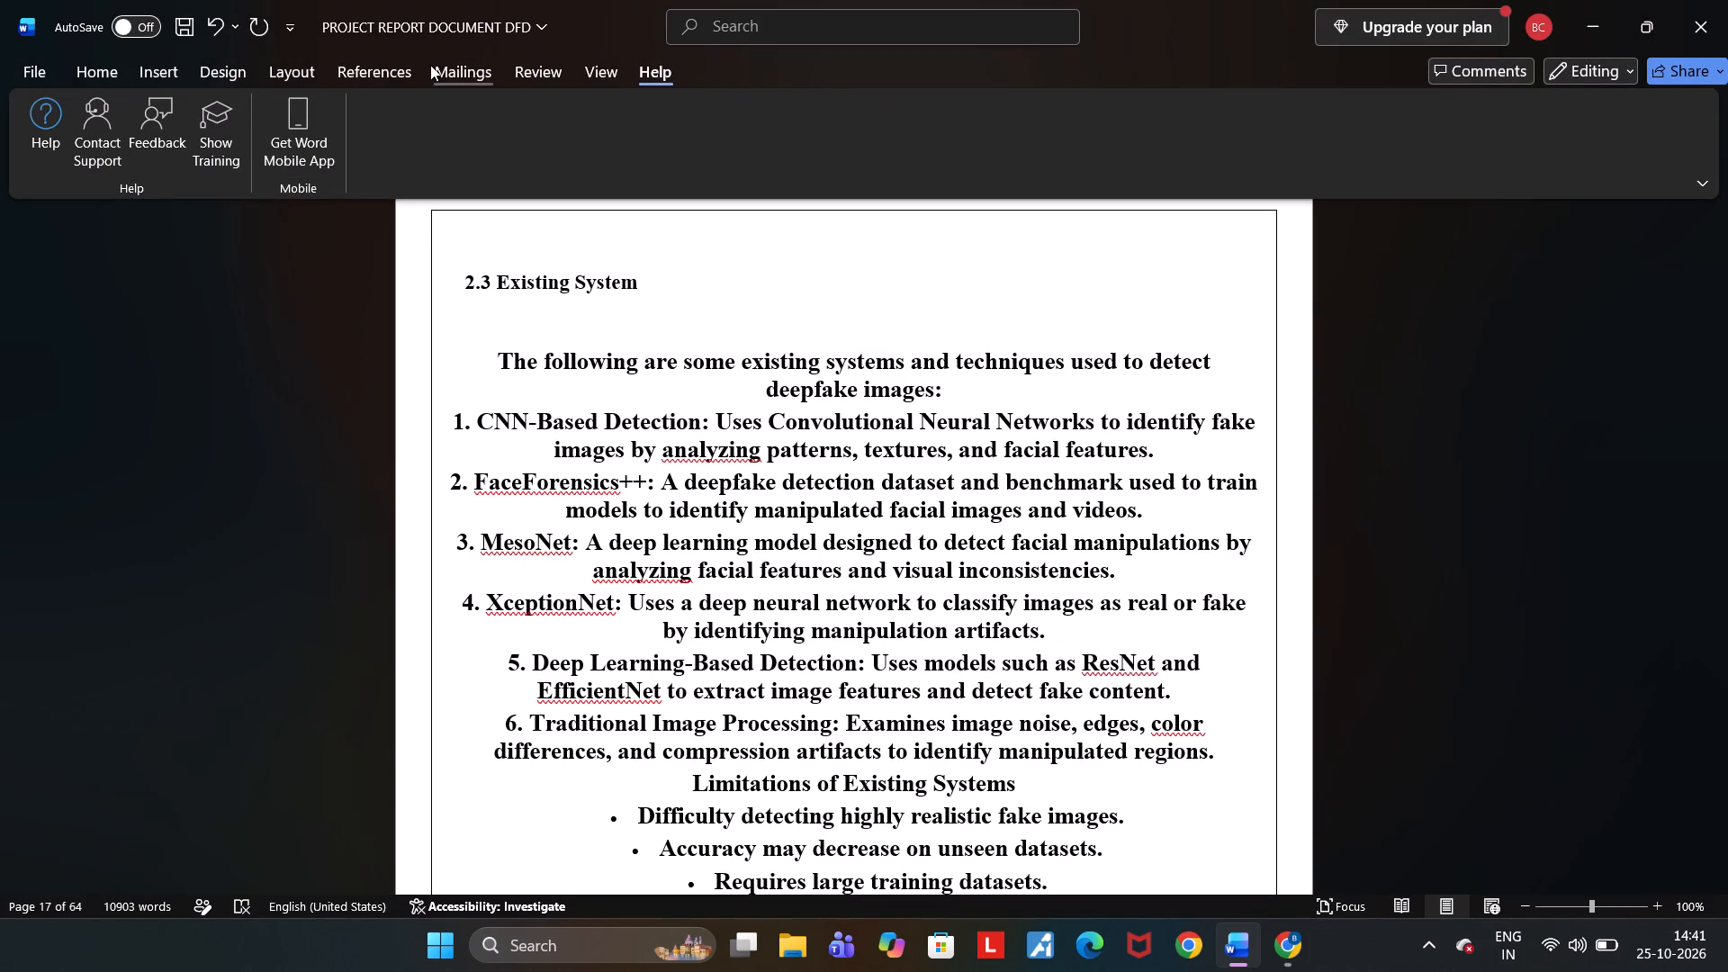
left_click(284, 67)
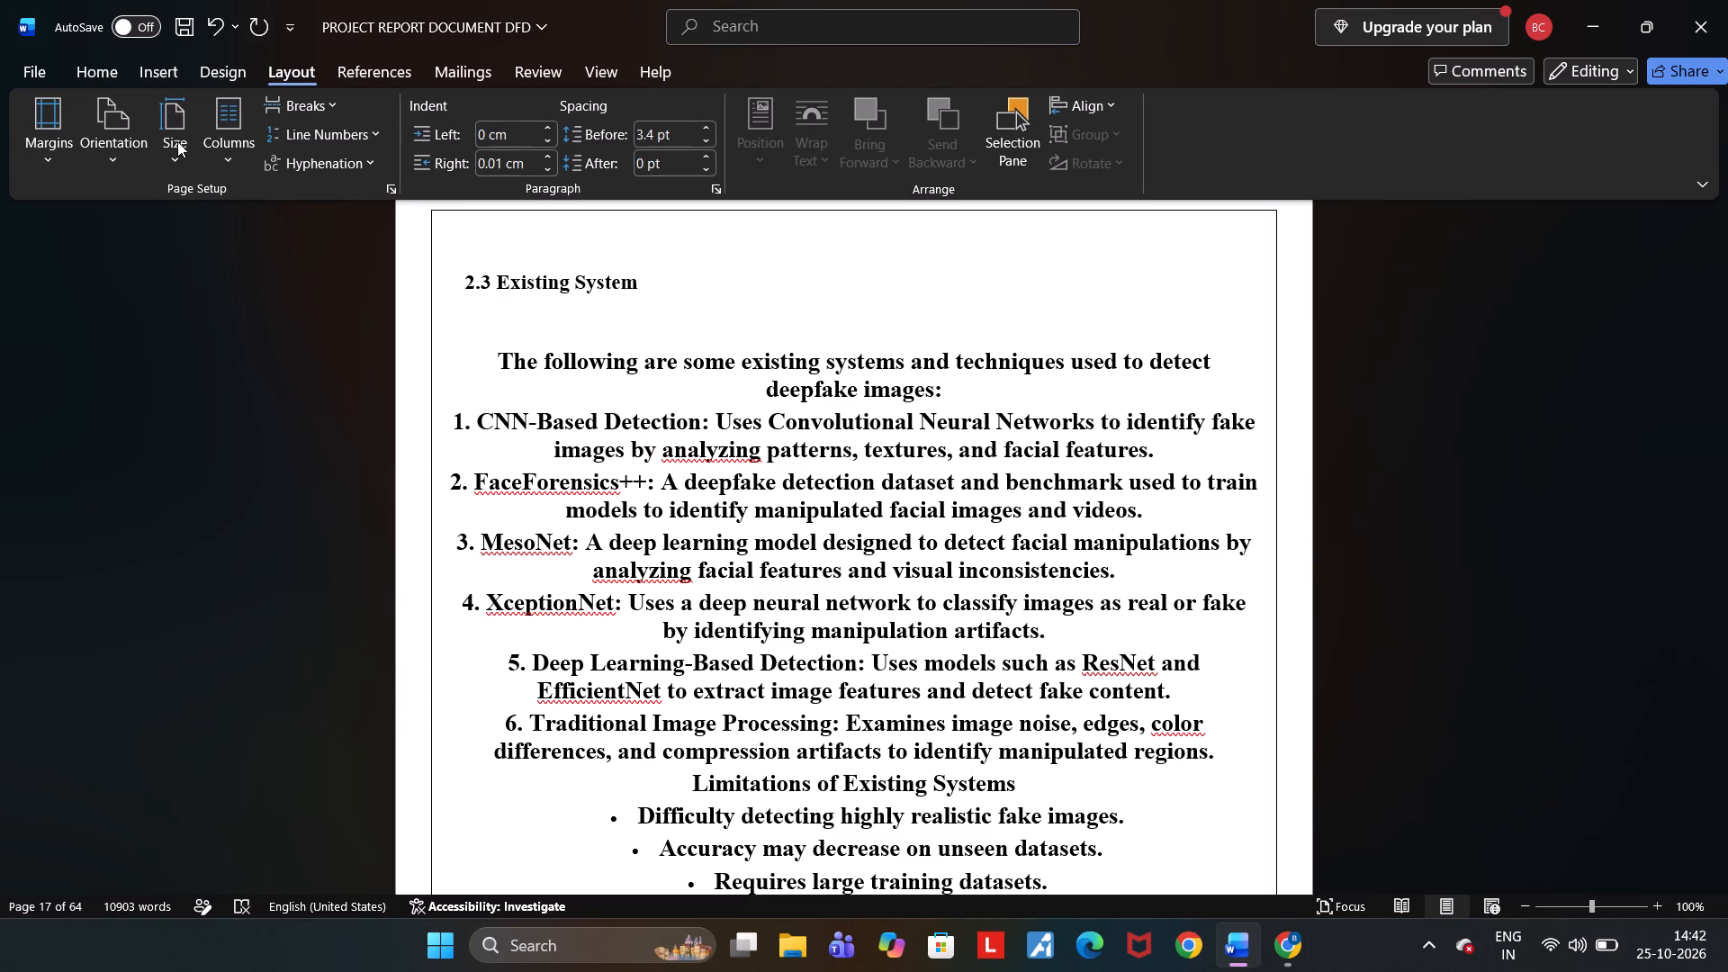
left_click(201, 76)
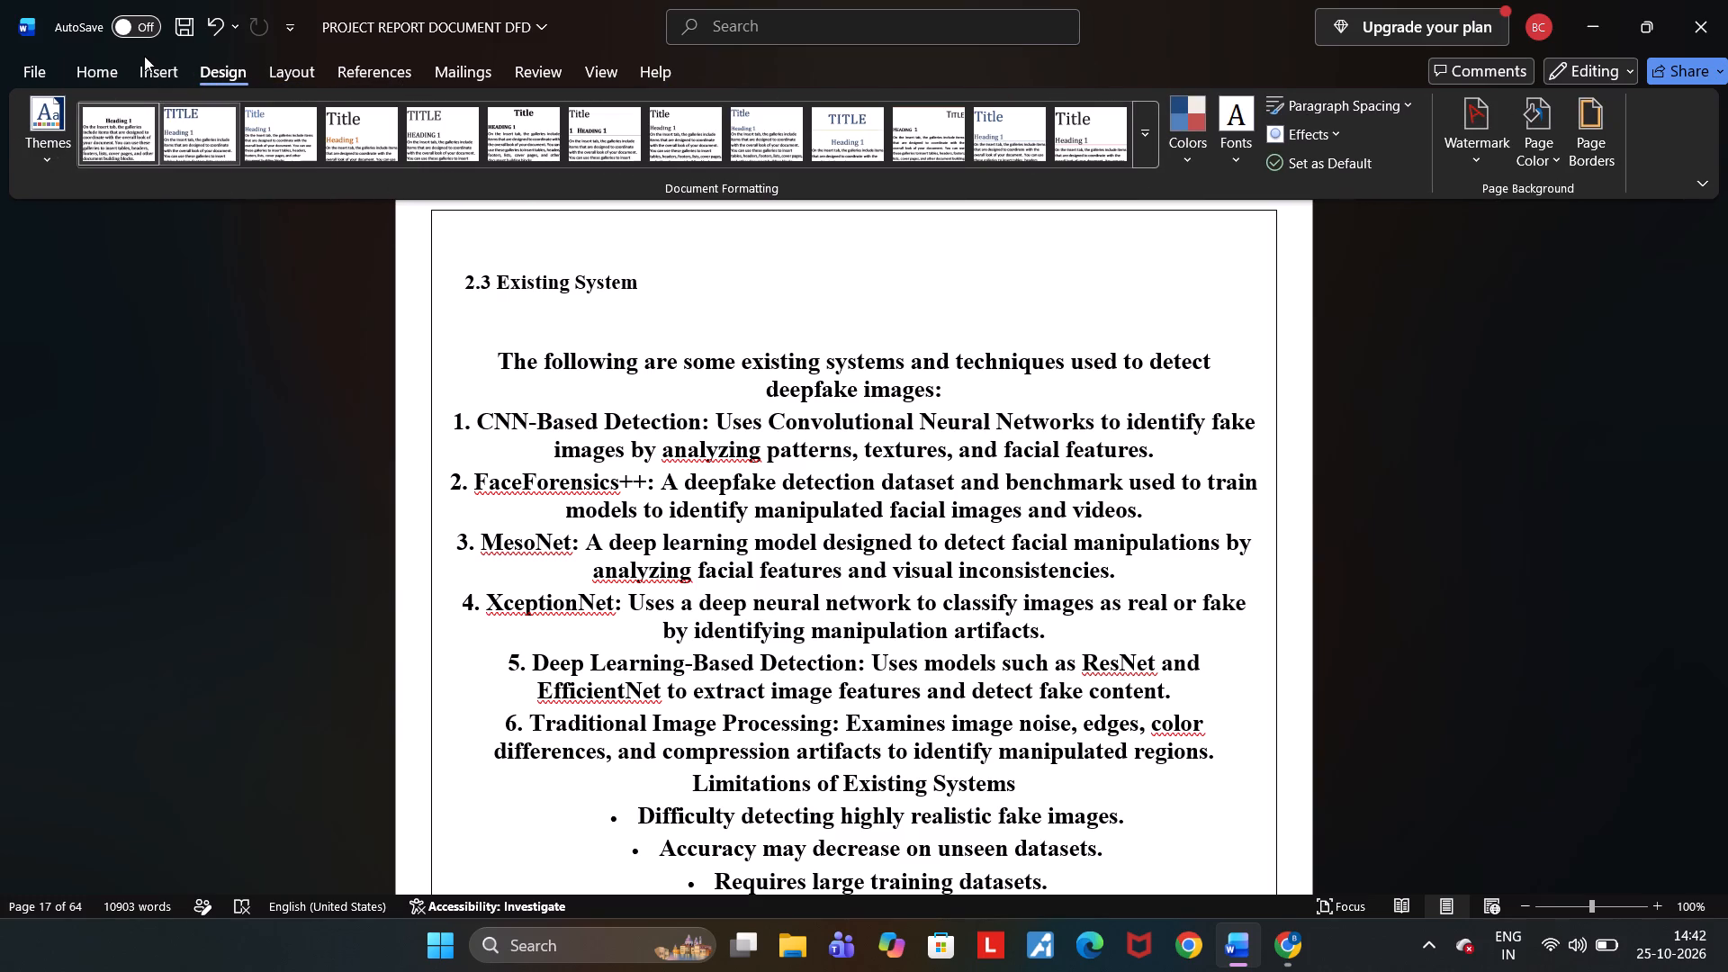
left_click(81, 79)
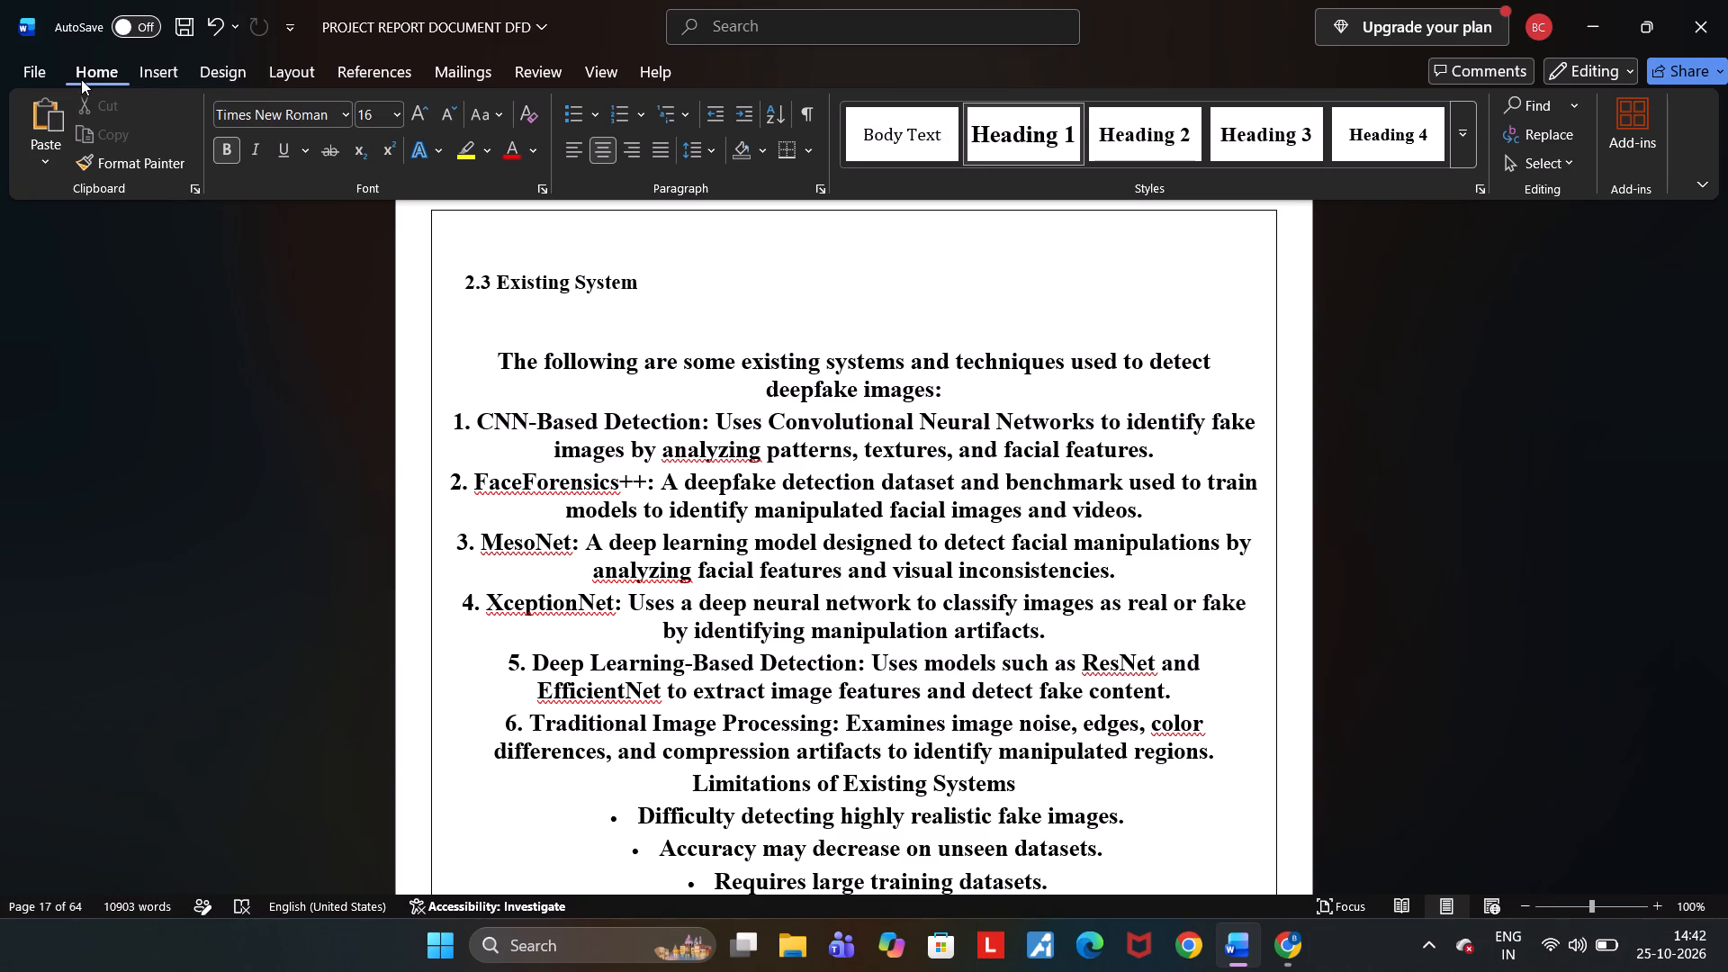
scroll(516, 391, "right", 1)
Undo the paste of the deepfake existing-systems list and limitations under 2.3 Existing System.
left_click(498, 345)
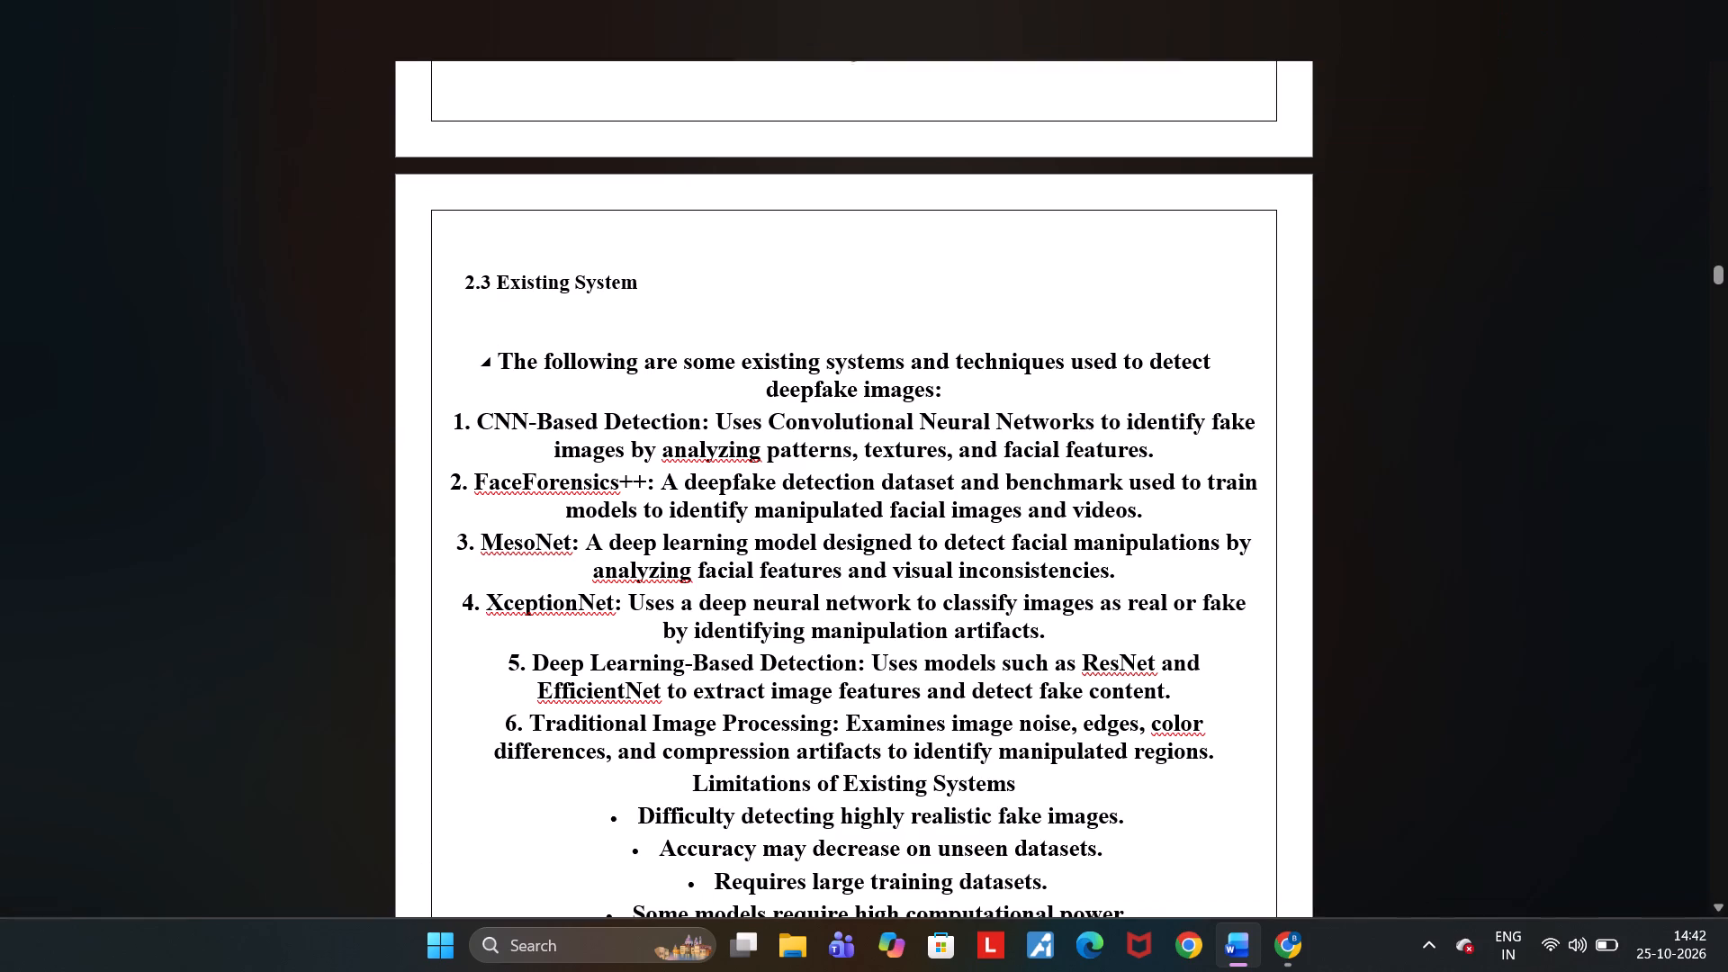
left_click_drag(498, 345, 845, 805)
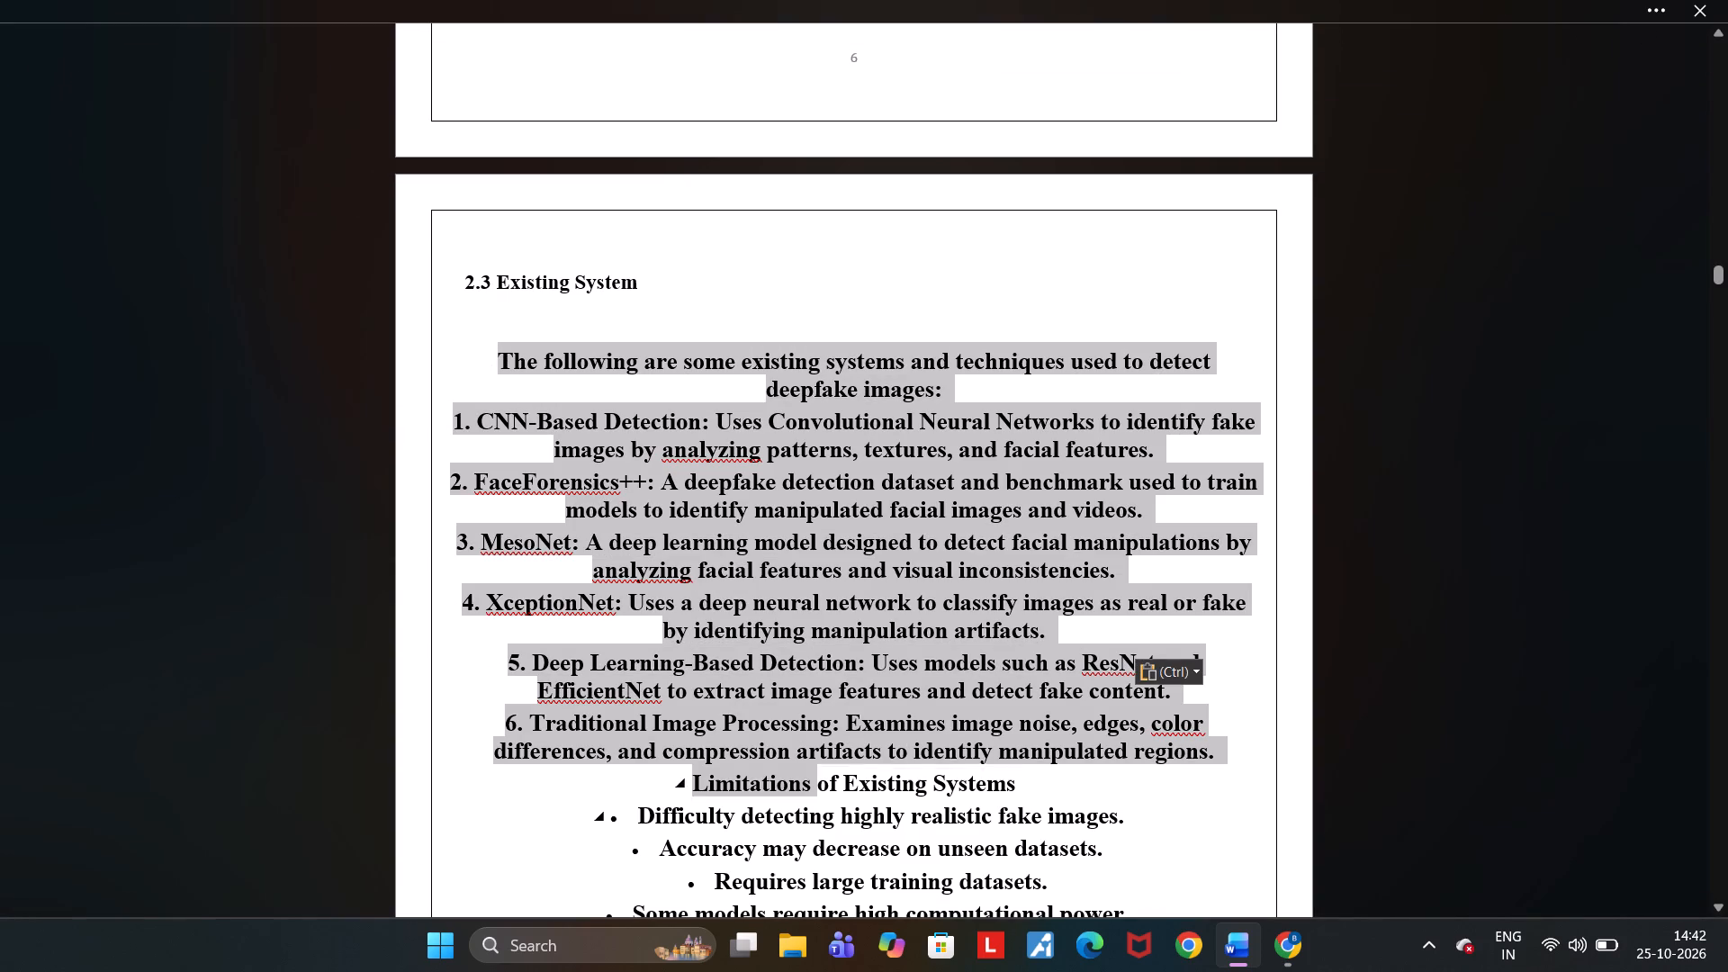
left_click_drag(845, 805, 1106, 529)
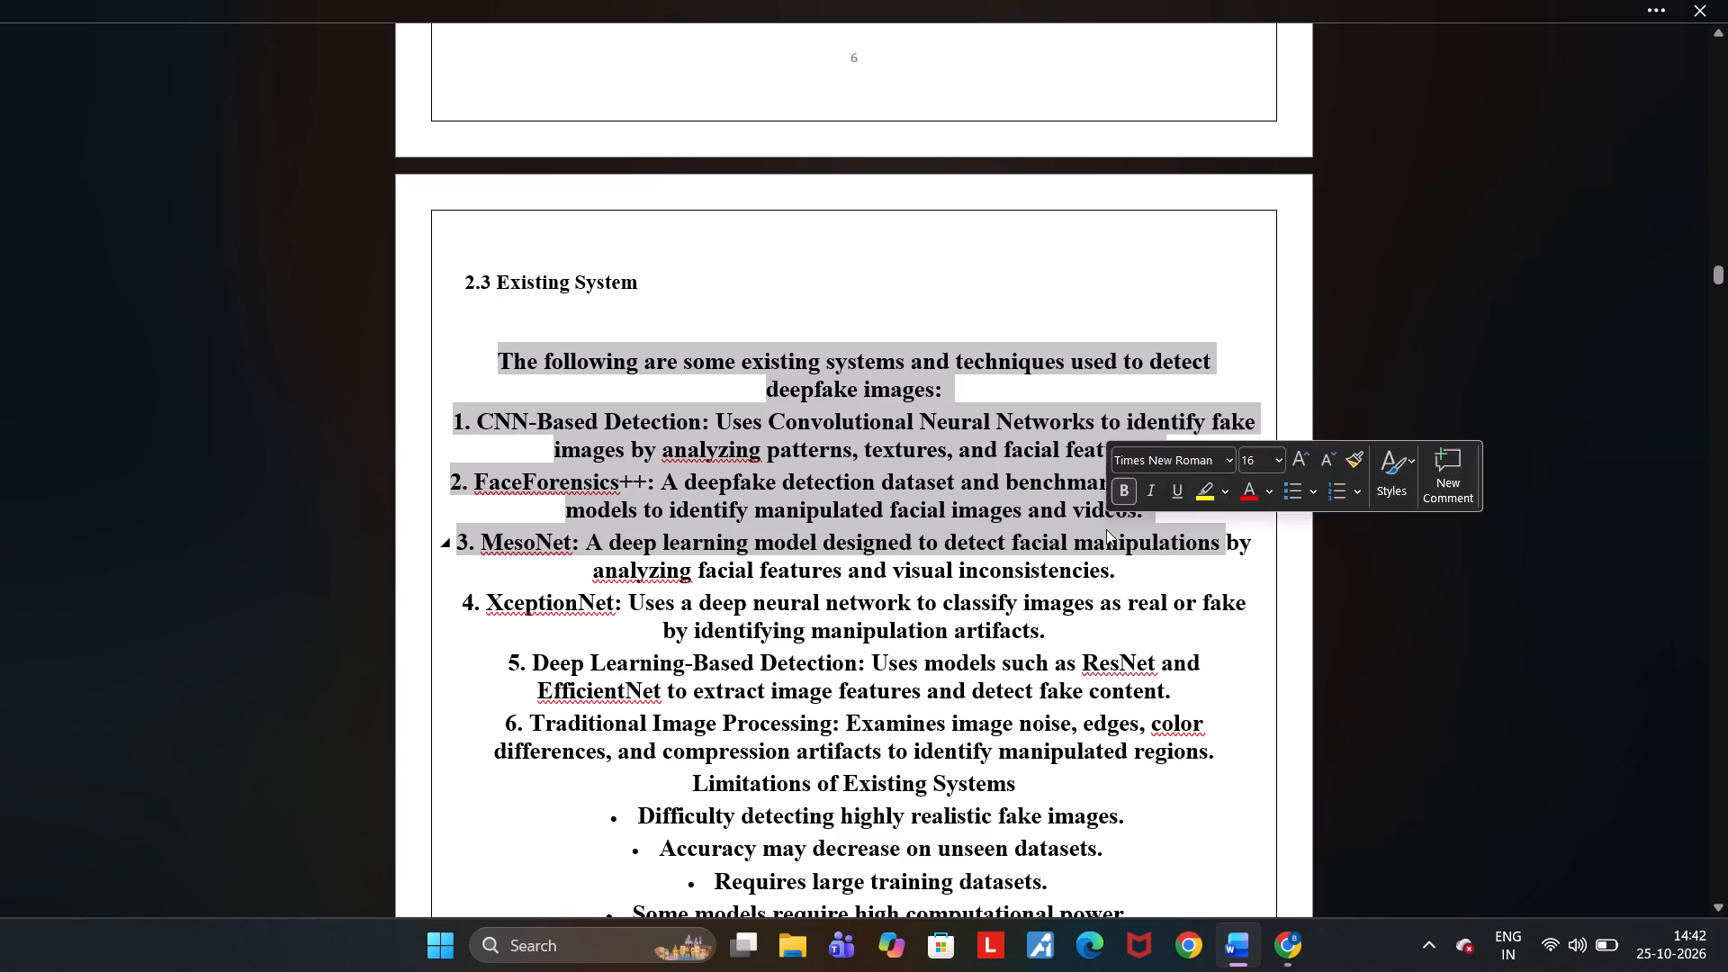
key("ctrl+z")
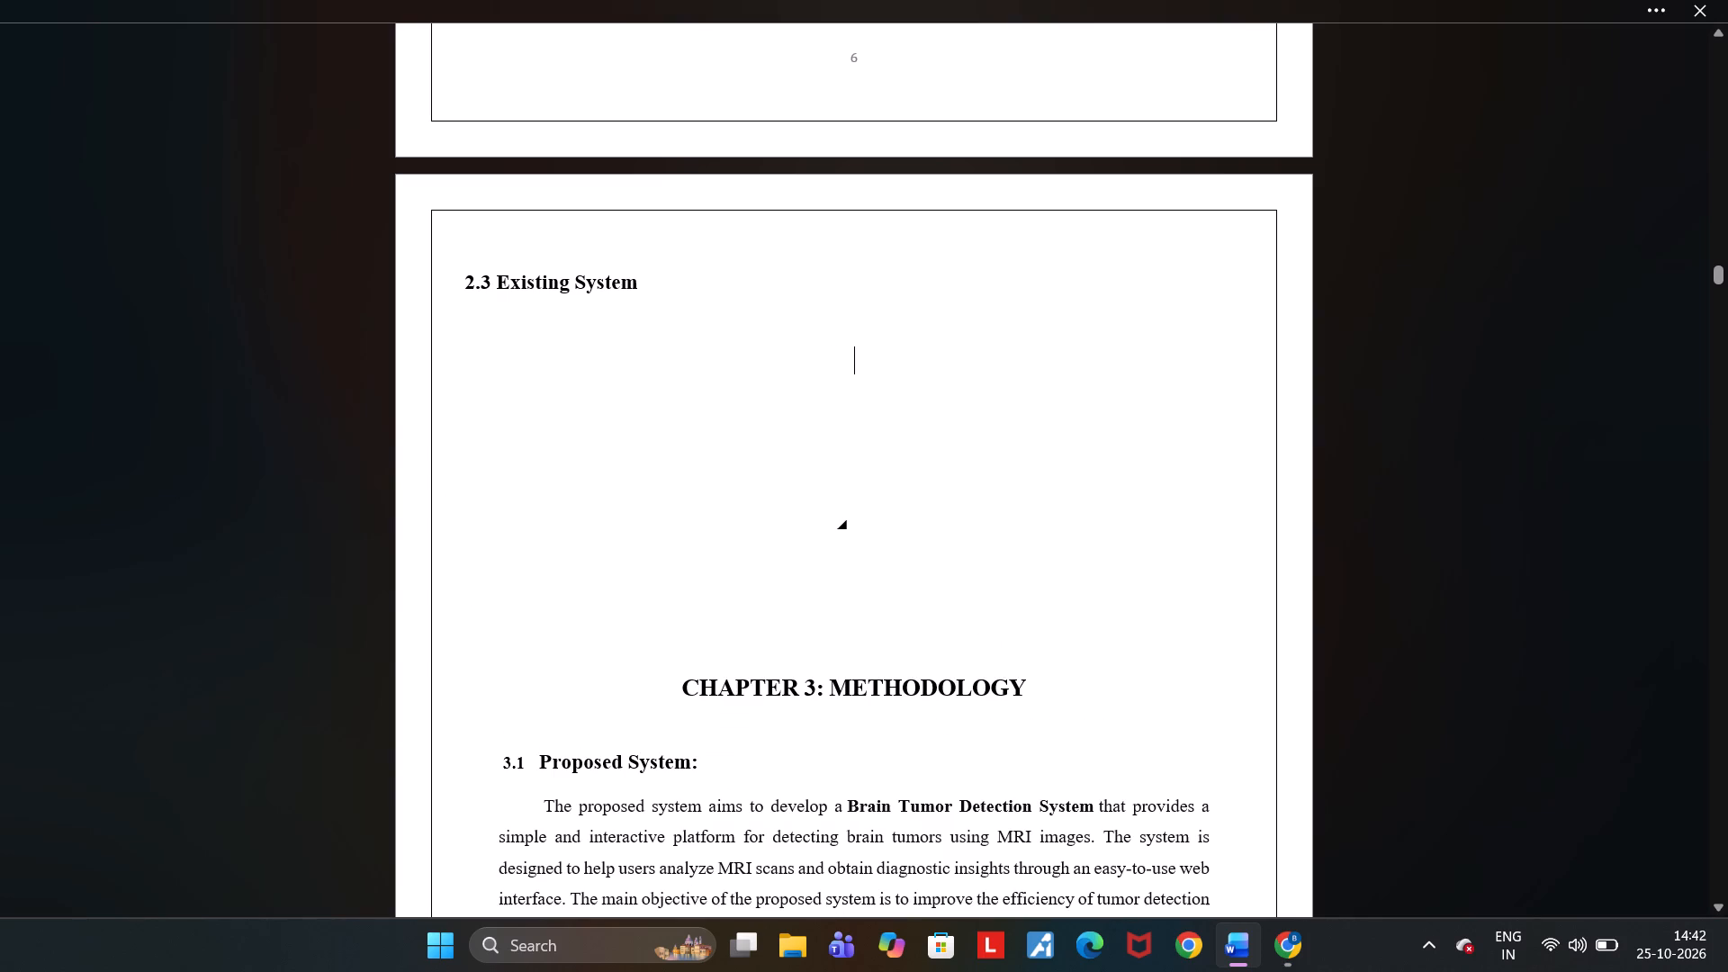
Set the font at the empty line under the 2.3 Existing System heading to Calibri (Body).
scroll(1106, 529, "up", 1)
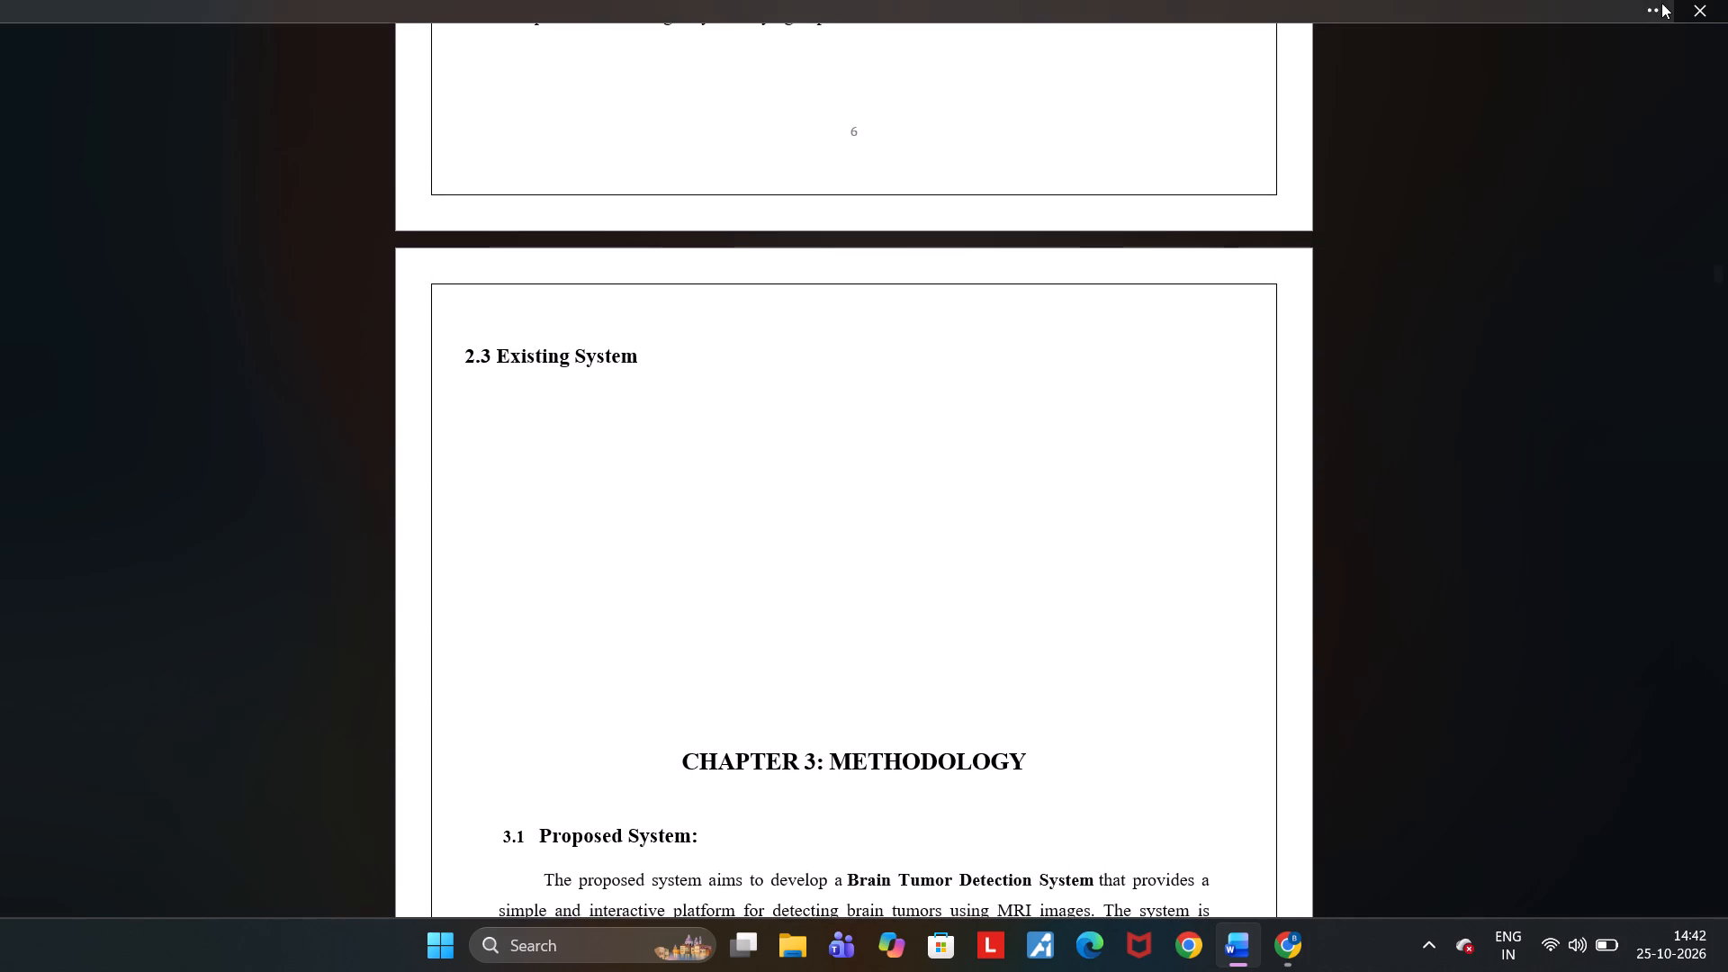
left_click(1662, 3)
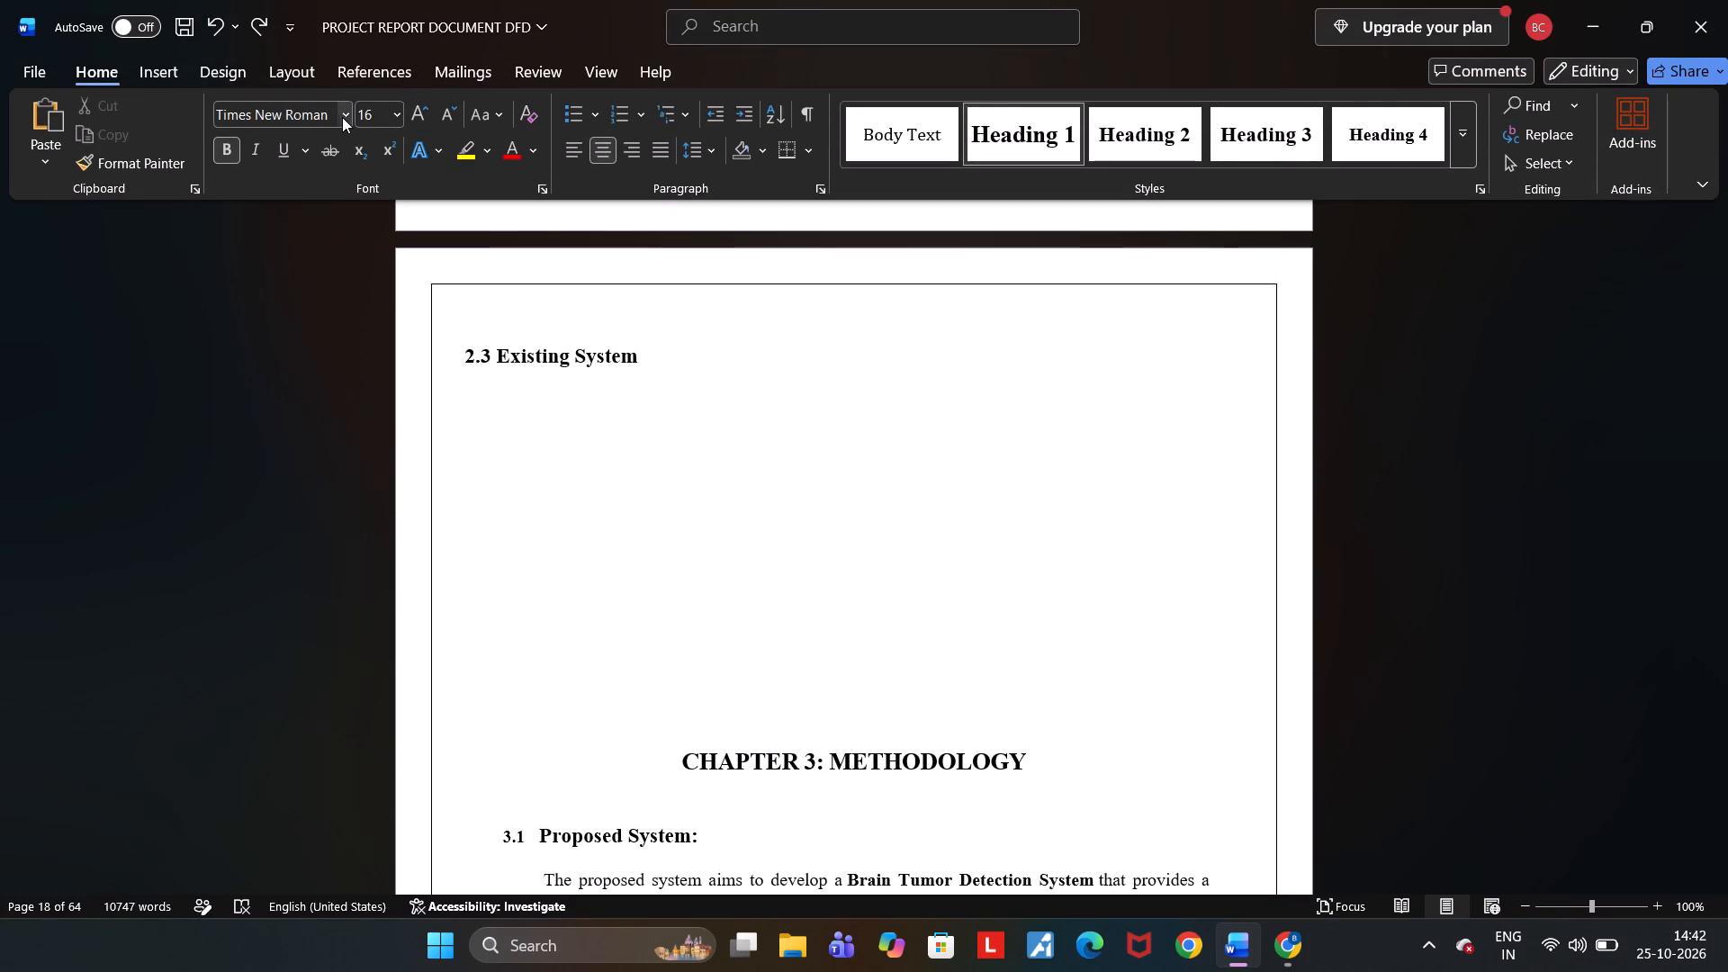
left_click(337, 119)
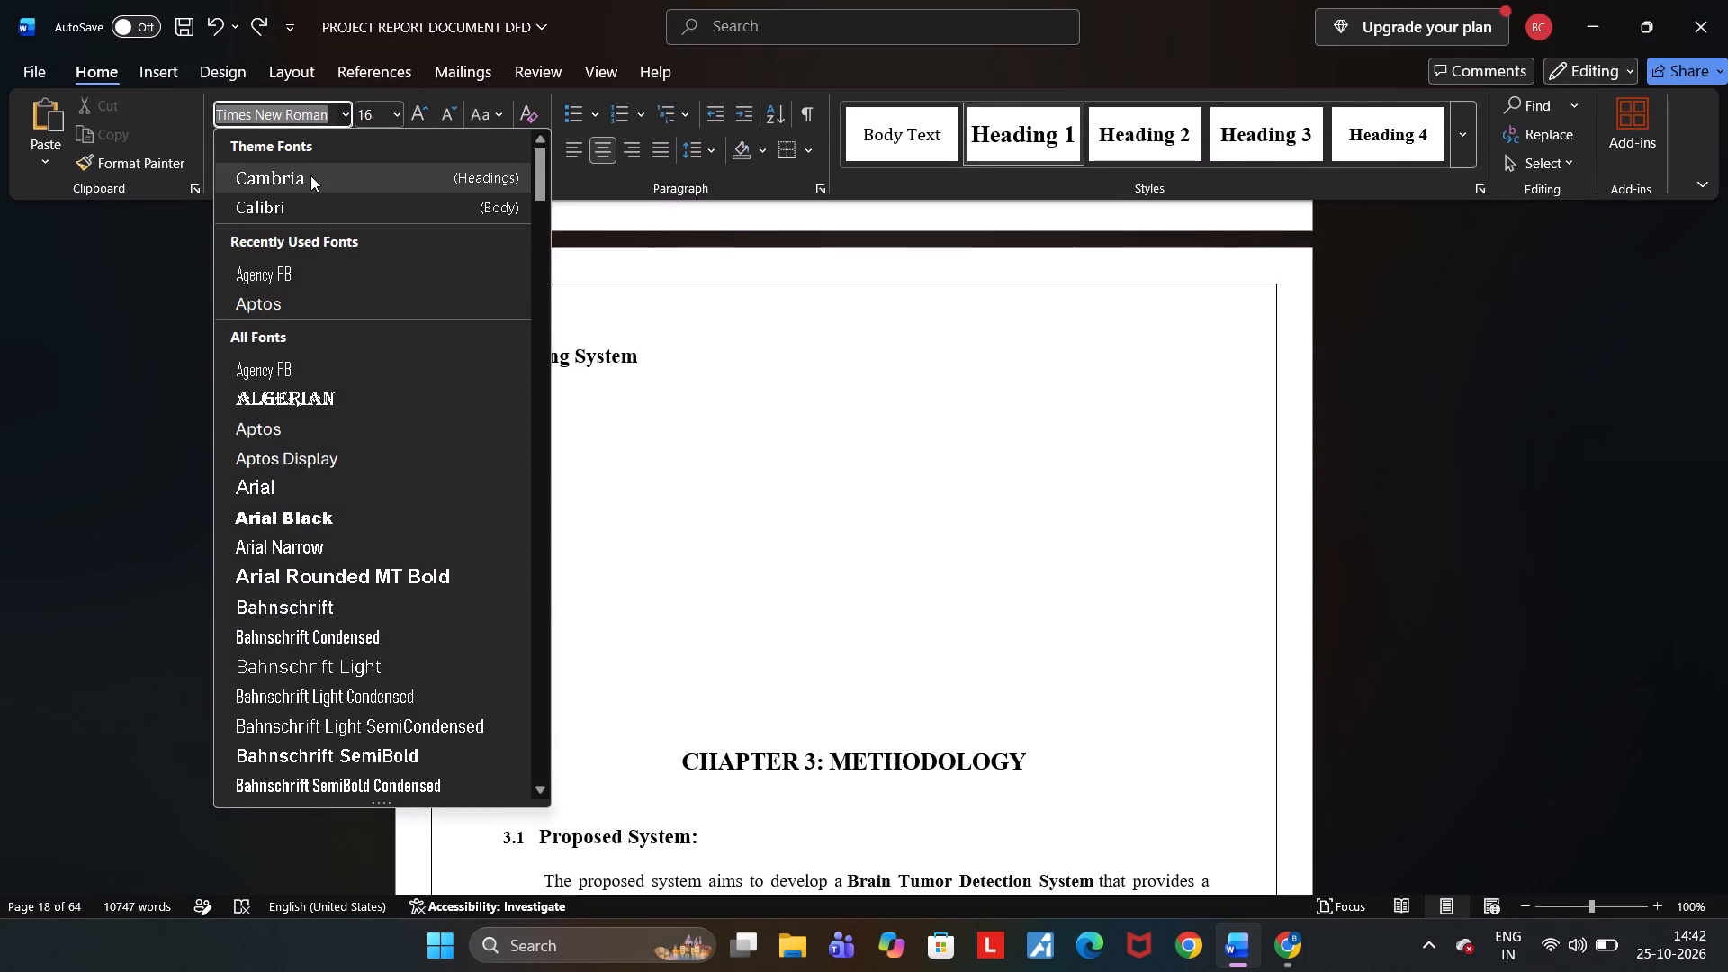
left_click(295, 196)
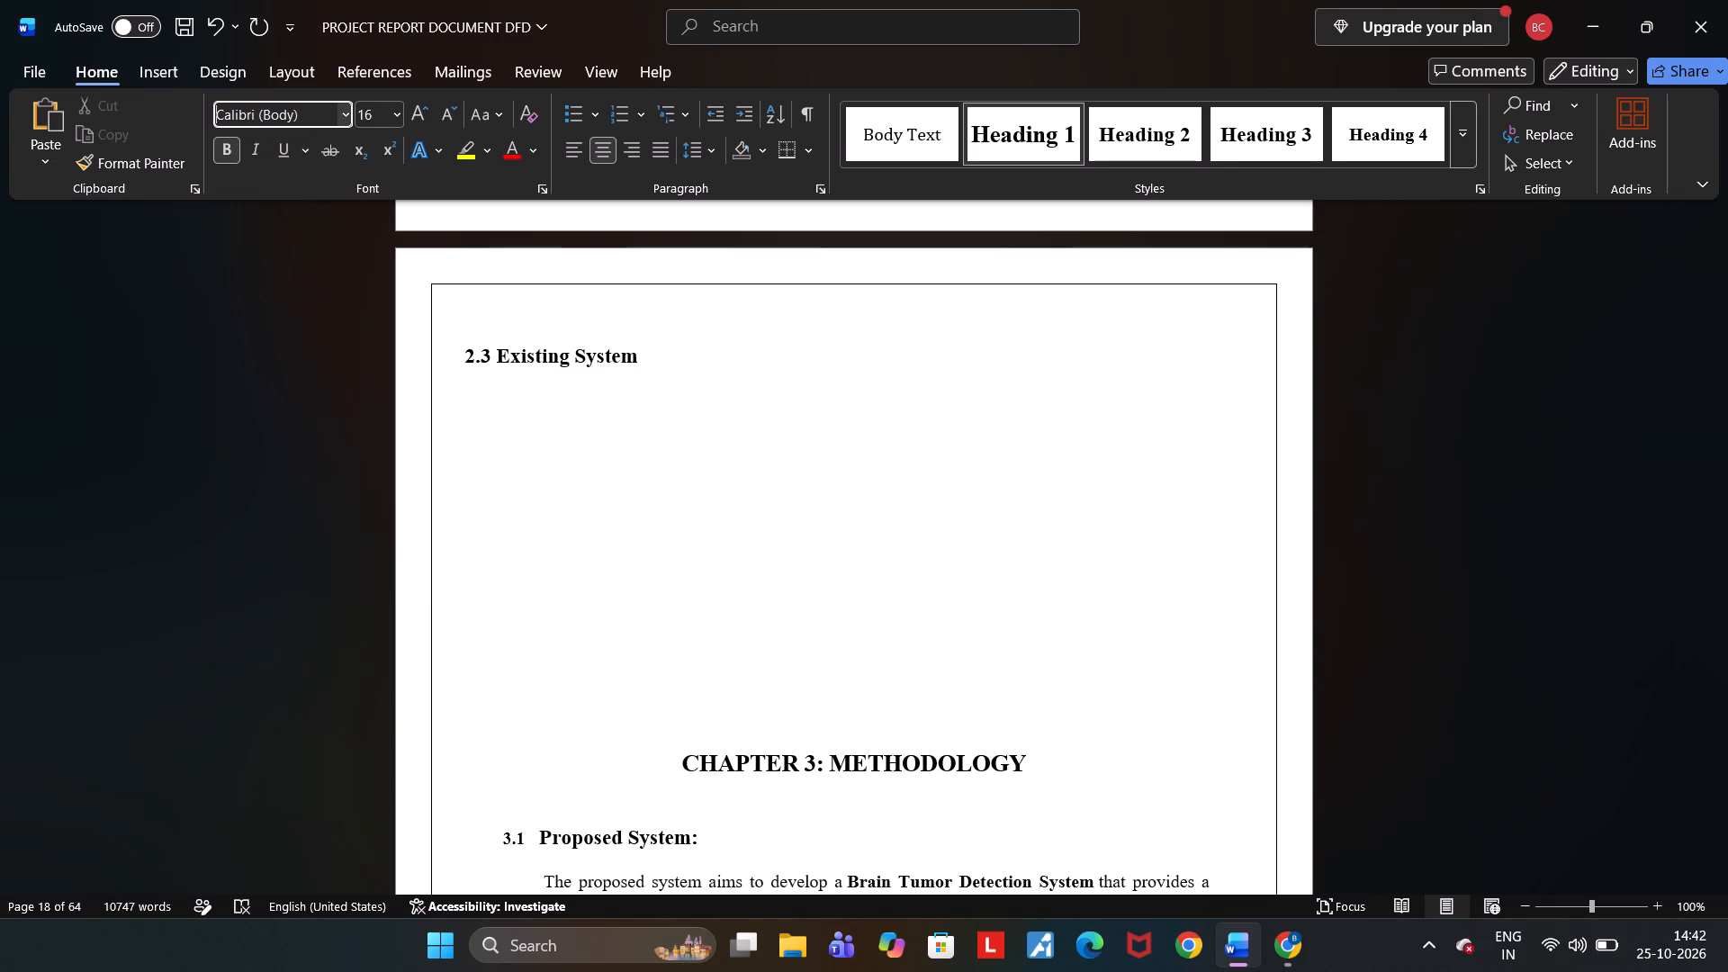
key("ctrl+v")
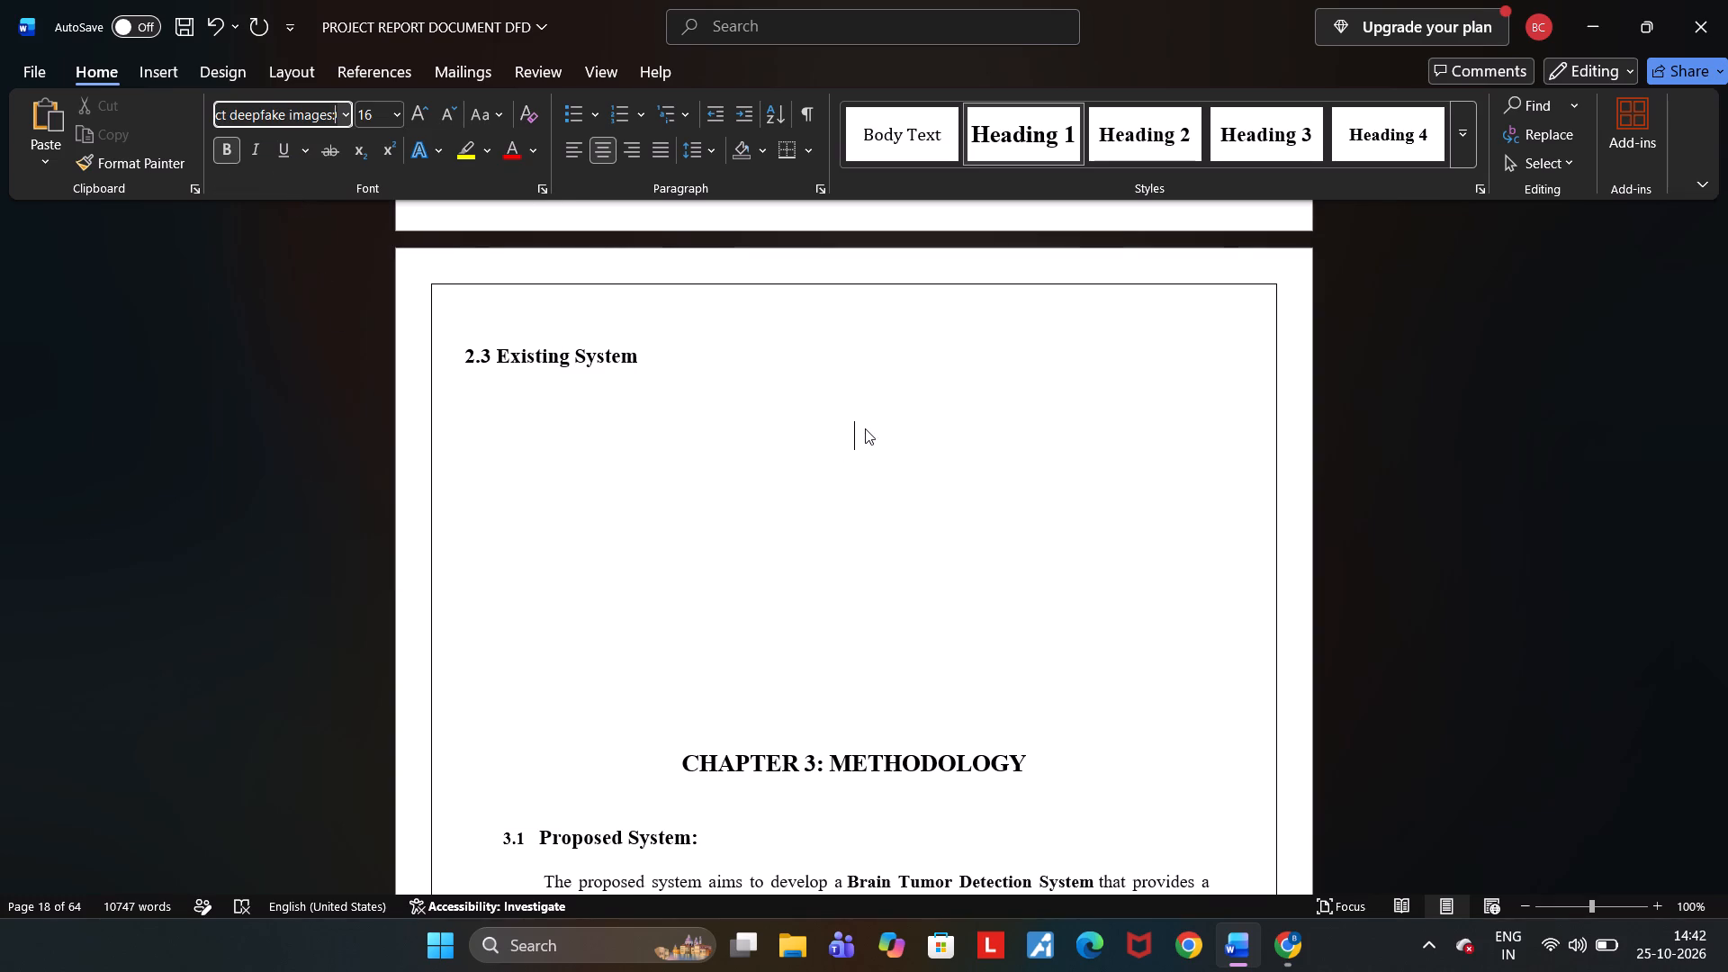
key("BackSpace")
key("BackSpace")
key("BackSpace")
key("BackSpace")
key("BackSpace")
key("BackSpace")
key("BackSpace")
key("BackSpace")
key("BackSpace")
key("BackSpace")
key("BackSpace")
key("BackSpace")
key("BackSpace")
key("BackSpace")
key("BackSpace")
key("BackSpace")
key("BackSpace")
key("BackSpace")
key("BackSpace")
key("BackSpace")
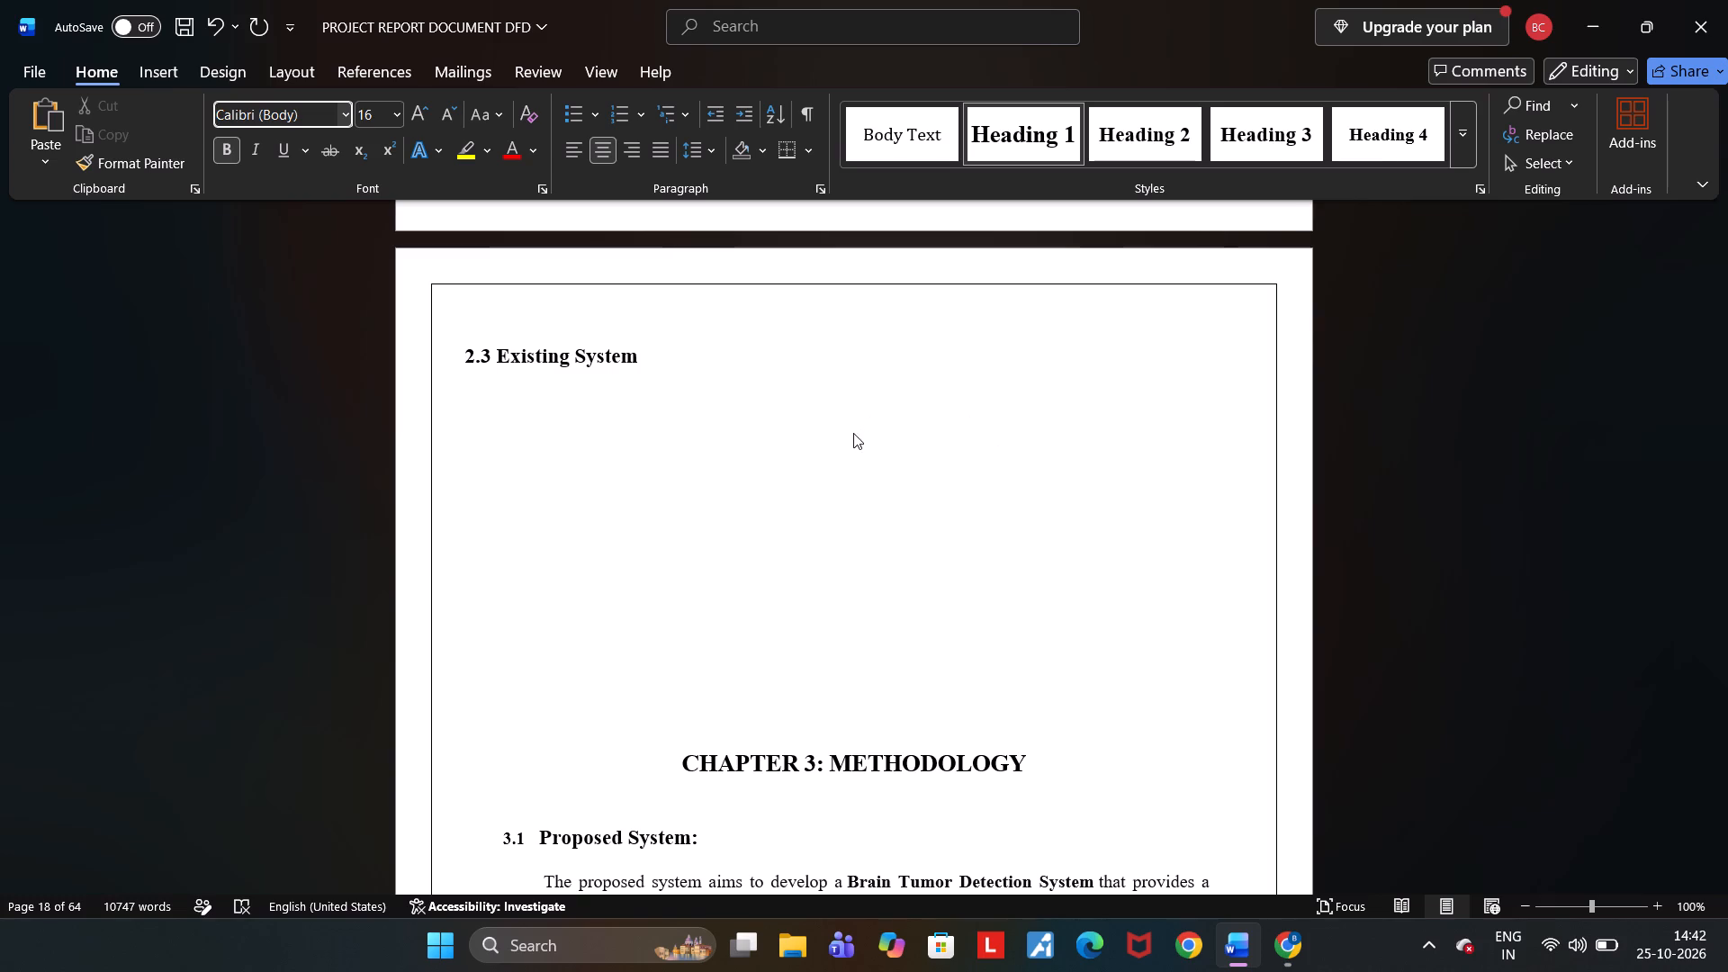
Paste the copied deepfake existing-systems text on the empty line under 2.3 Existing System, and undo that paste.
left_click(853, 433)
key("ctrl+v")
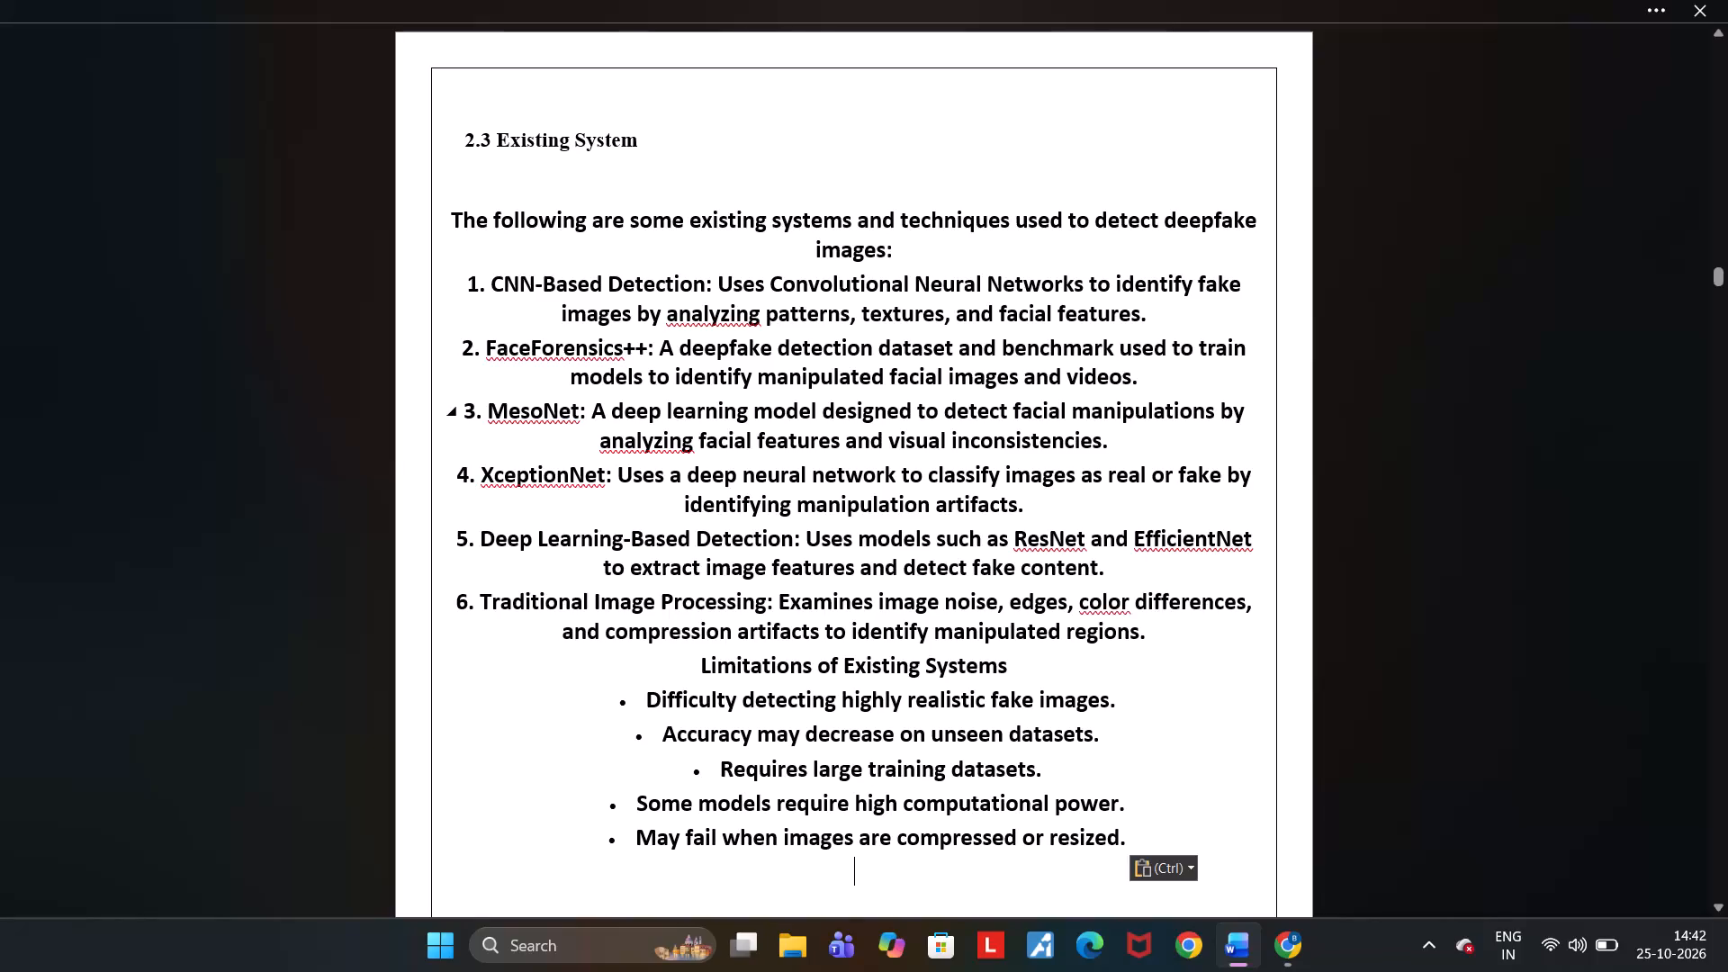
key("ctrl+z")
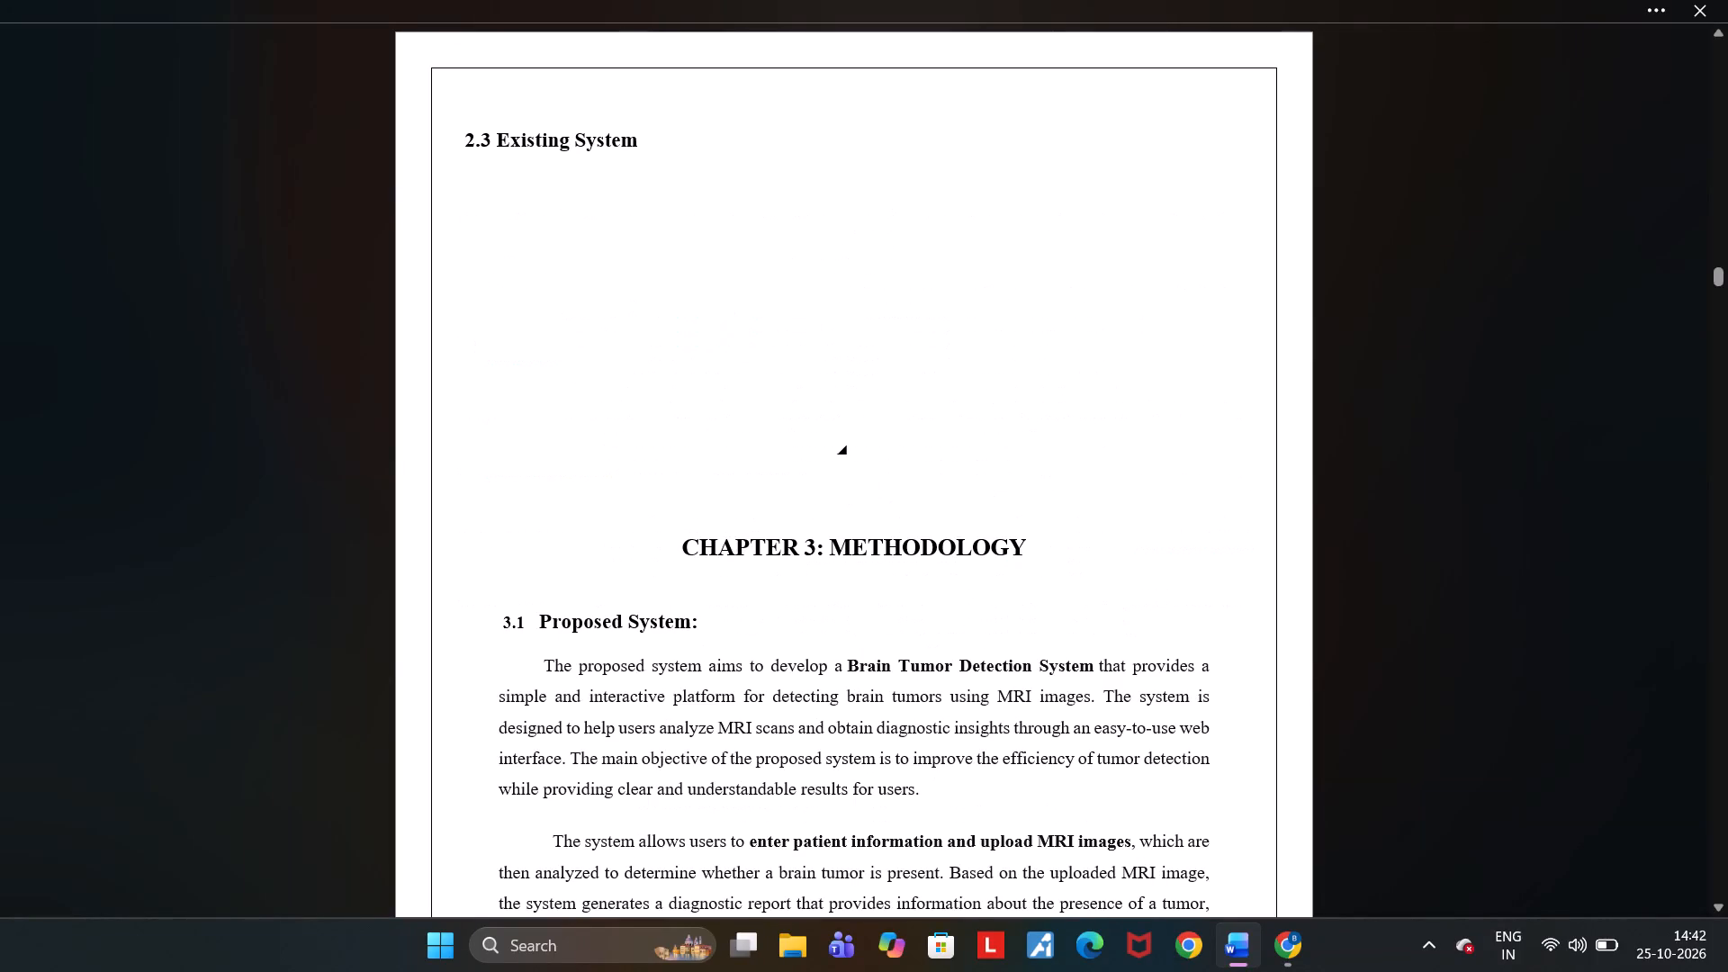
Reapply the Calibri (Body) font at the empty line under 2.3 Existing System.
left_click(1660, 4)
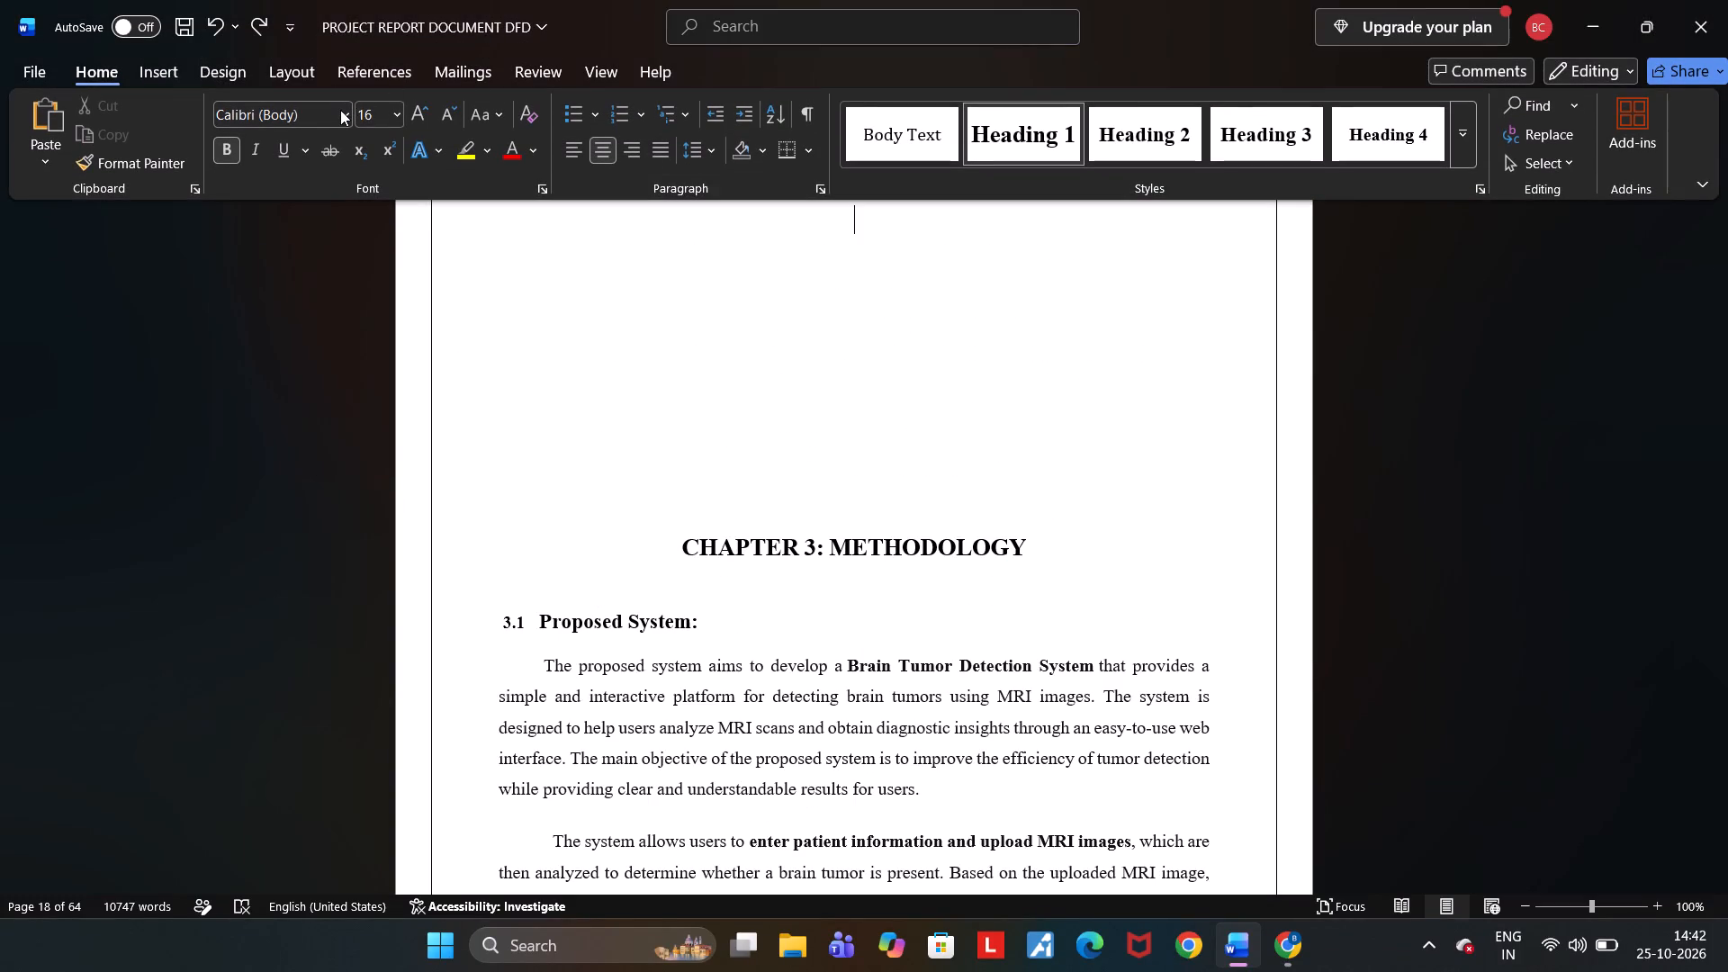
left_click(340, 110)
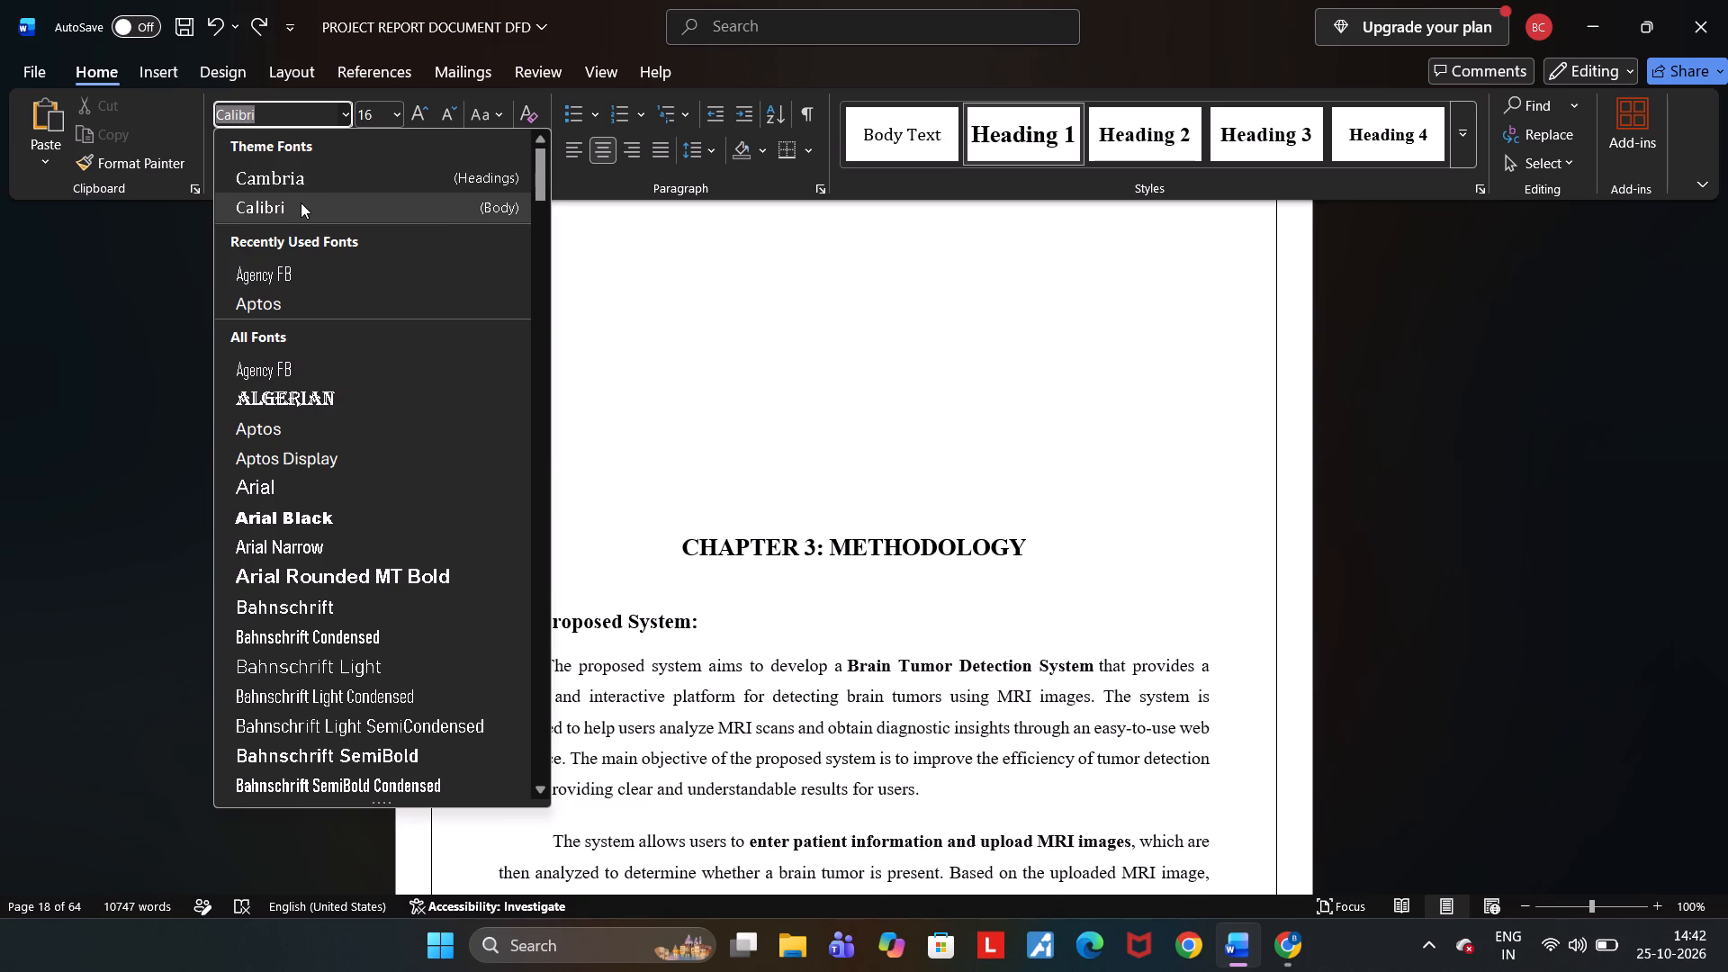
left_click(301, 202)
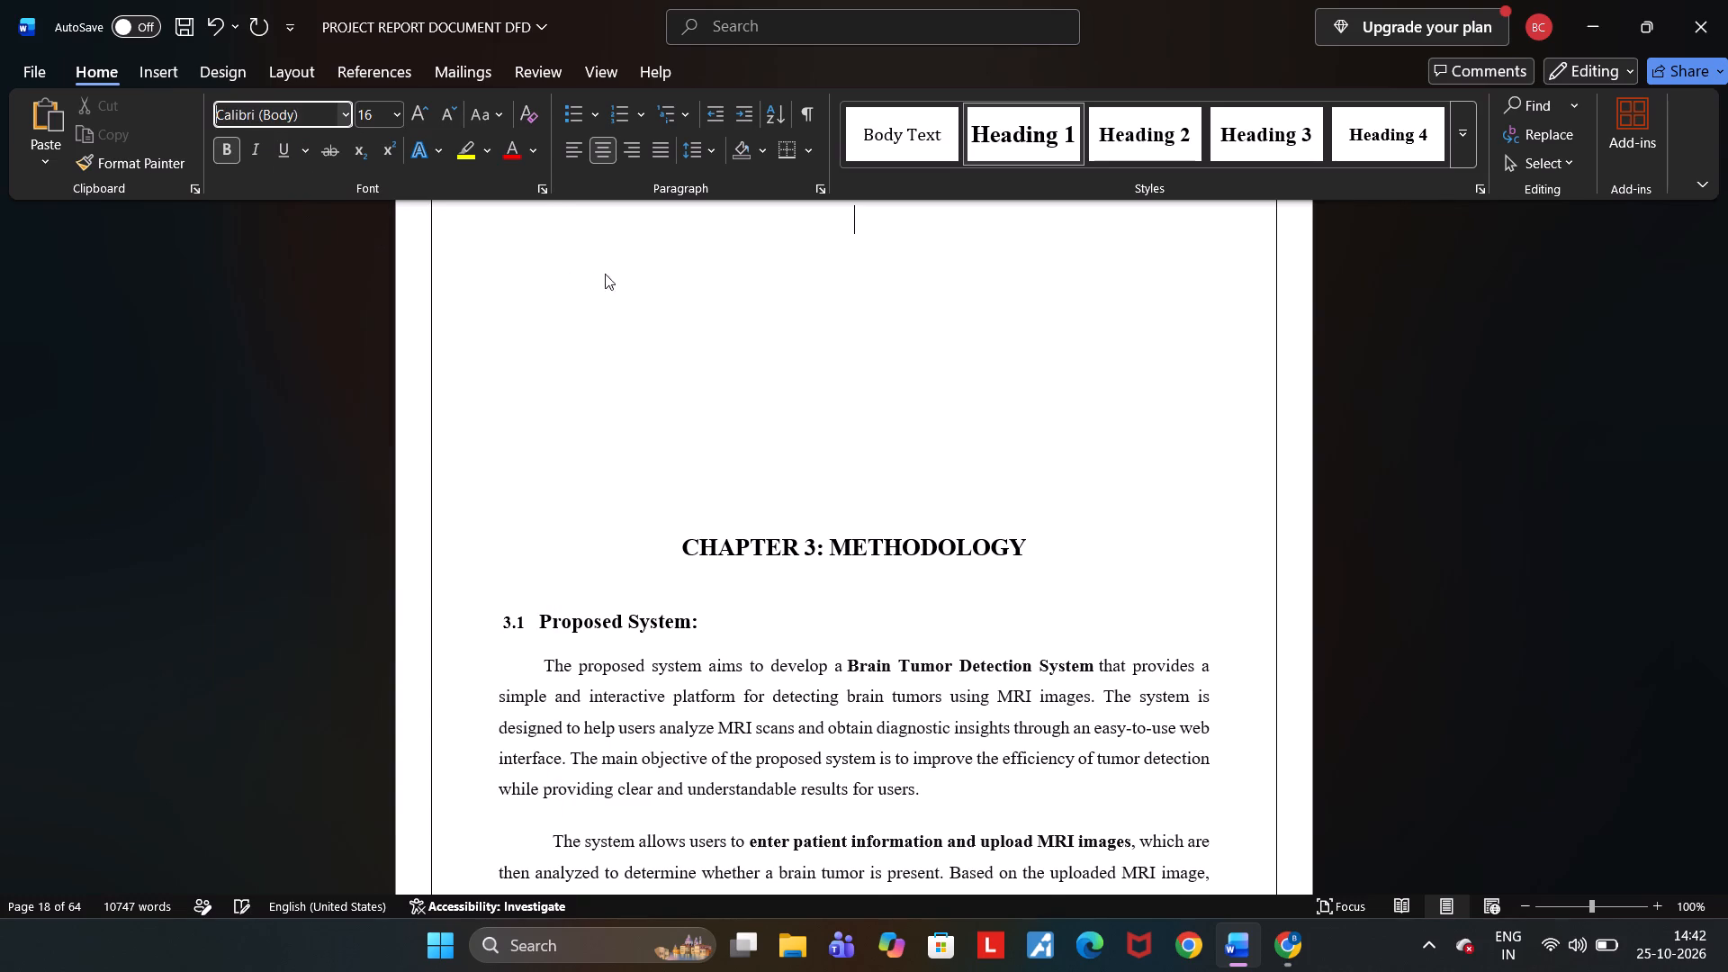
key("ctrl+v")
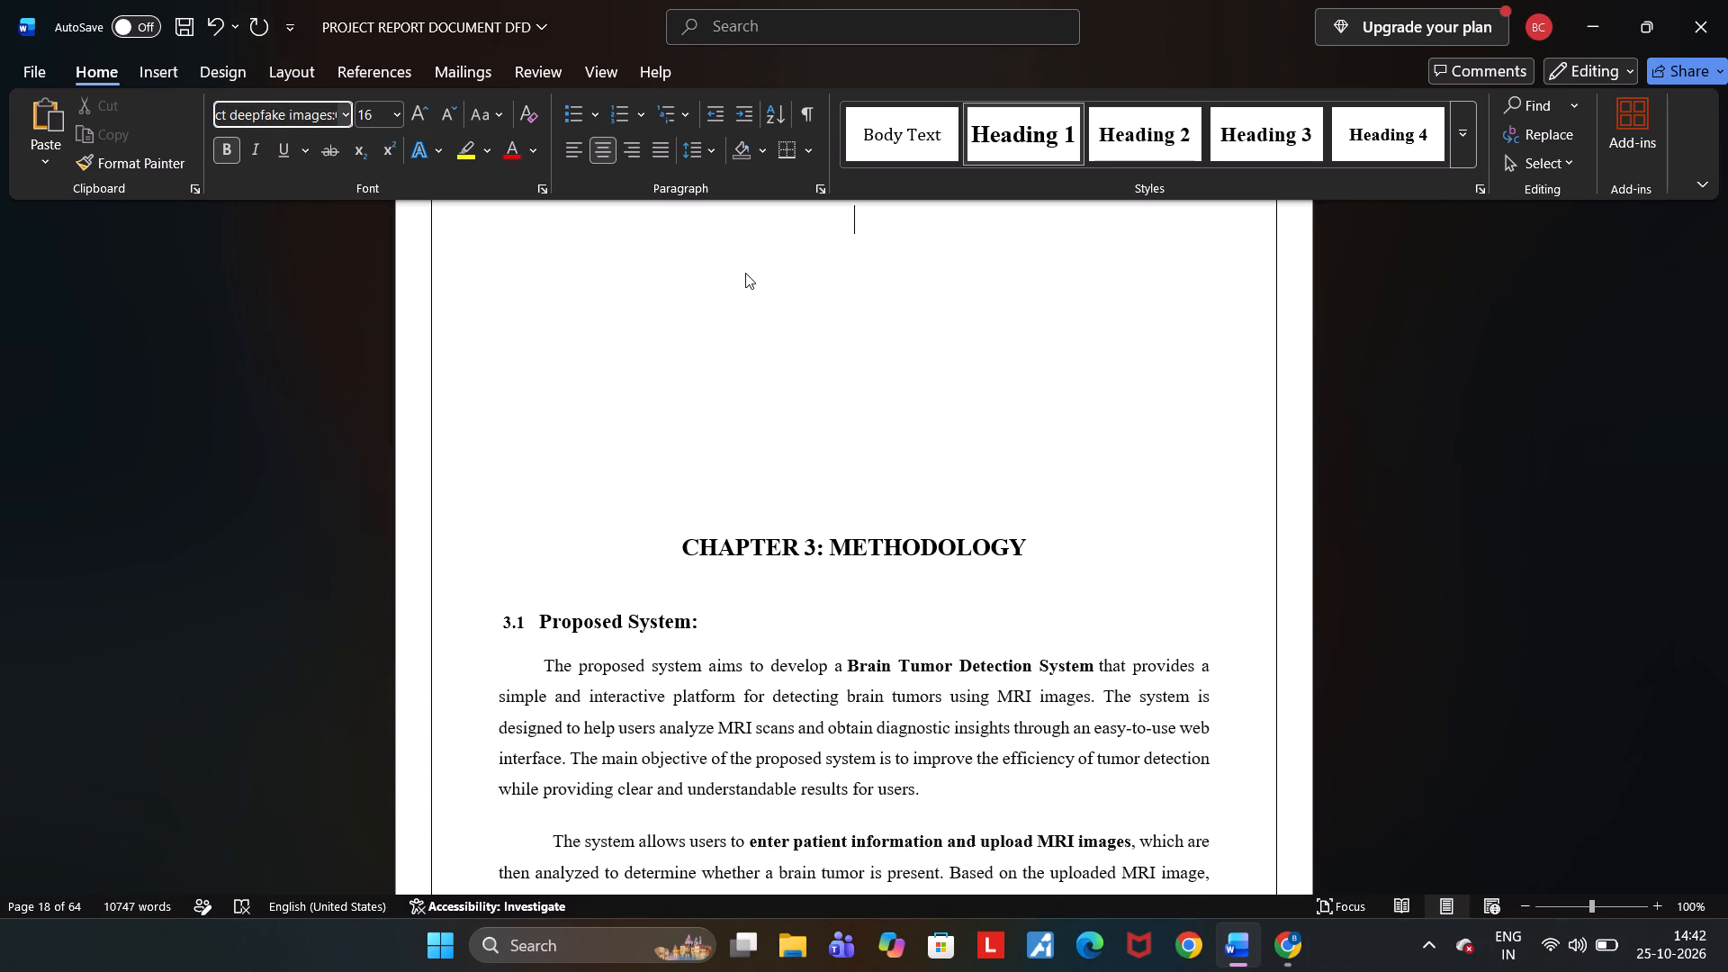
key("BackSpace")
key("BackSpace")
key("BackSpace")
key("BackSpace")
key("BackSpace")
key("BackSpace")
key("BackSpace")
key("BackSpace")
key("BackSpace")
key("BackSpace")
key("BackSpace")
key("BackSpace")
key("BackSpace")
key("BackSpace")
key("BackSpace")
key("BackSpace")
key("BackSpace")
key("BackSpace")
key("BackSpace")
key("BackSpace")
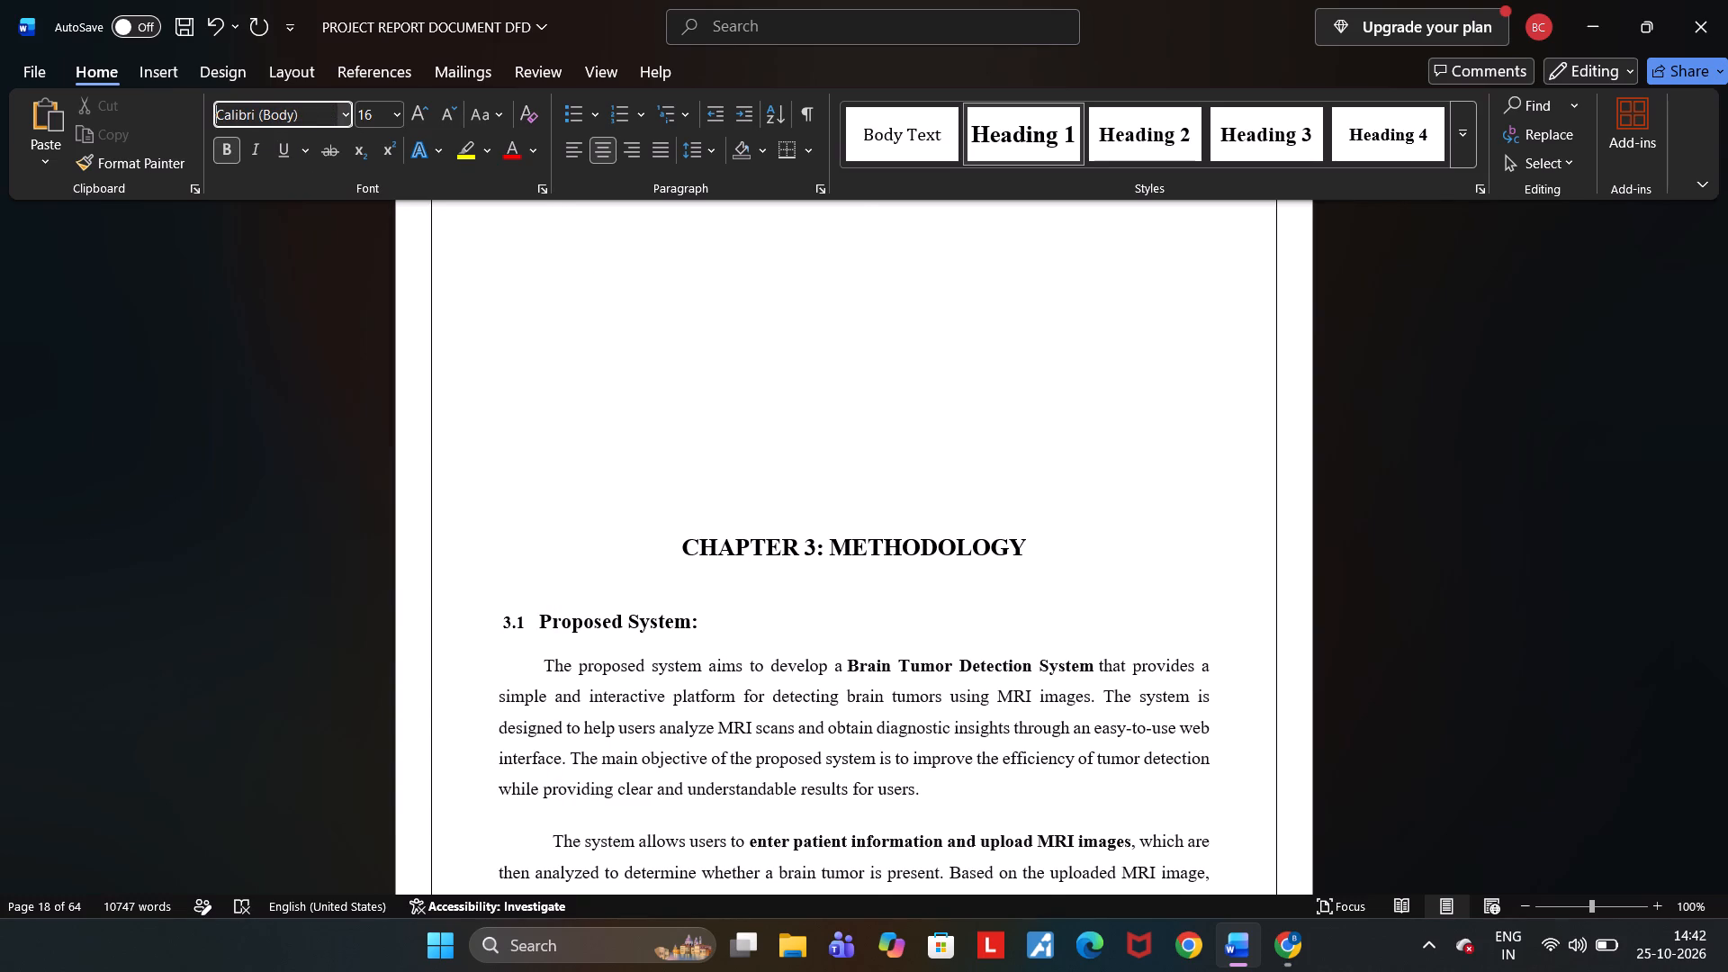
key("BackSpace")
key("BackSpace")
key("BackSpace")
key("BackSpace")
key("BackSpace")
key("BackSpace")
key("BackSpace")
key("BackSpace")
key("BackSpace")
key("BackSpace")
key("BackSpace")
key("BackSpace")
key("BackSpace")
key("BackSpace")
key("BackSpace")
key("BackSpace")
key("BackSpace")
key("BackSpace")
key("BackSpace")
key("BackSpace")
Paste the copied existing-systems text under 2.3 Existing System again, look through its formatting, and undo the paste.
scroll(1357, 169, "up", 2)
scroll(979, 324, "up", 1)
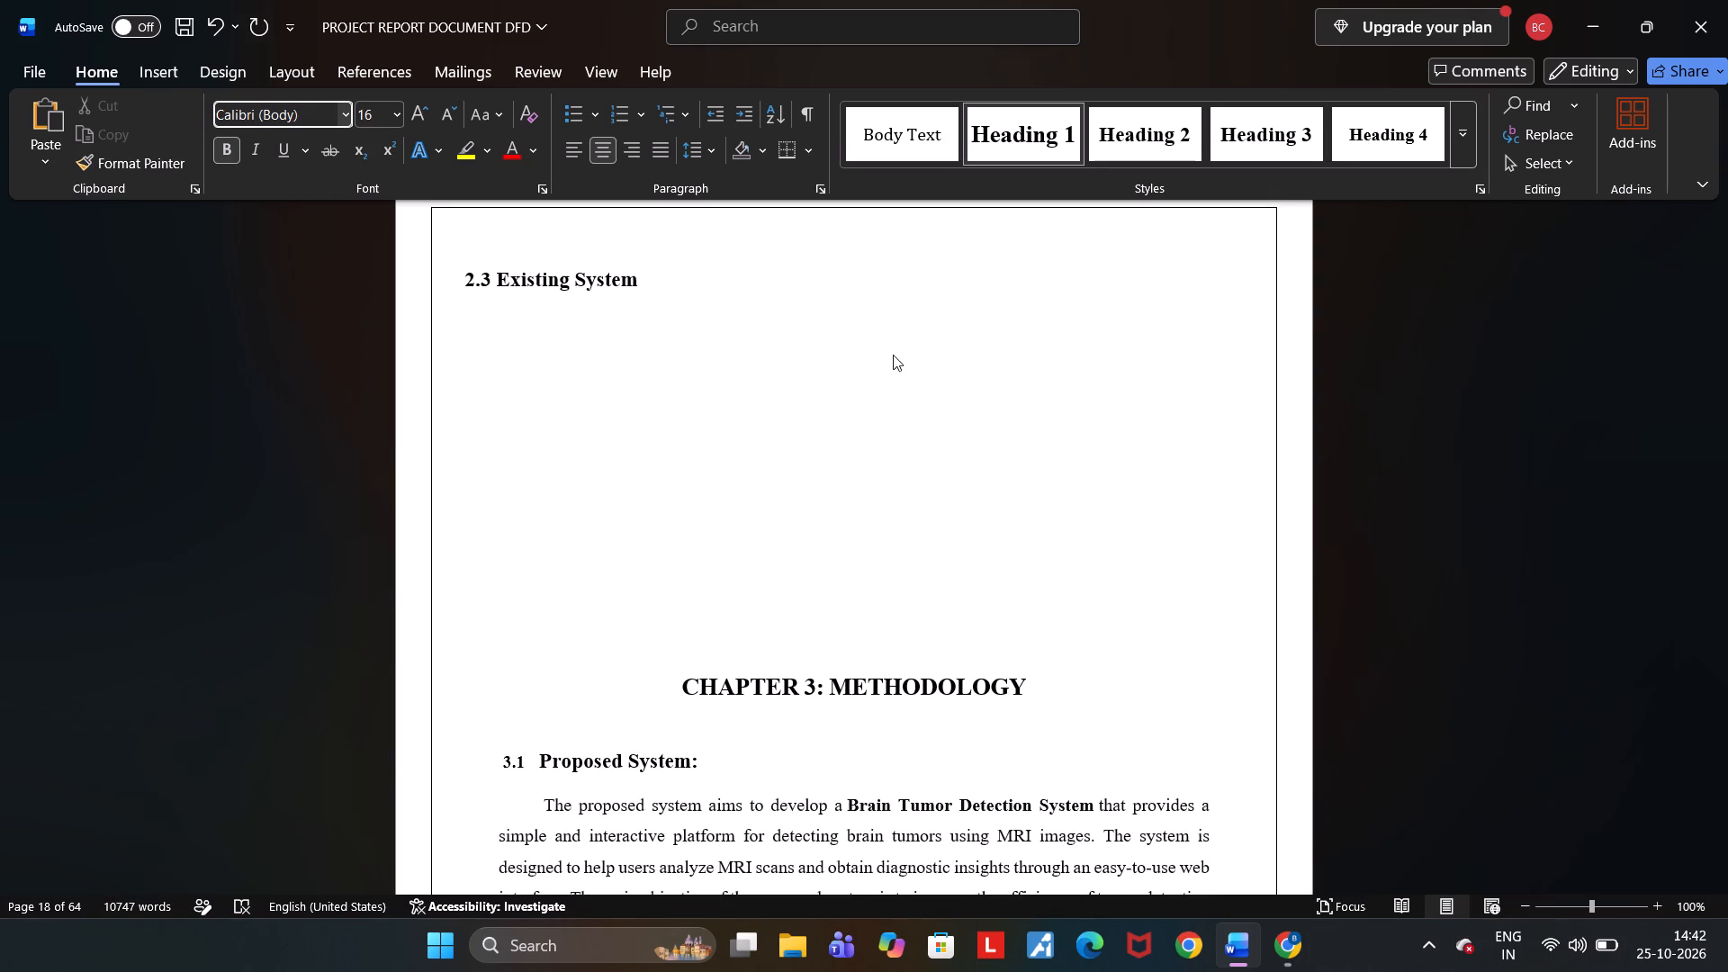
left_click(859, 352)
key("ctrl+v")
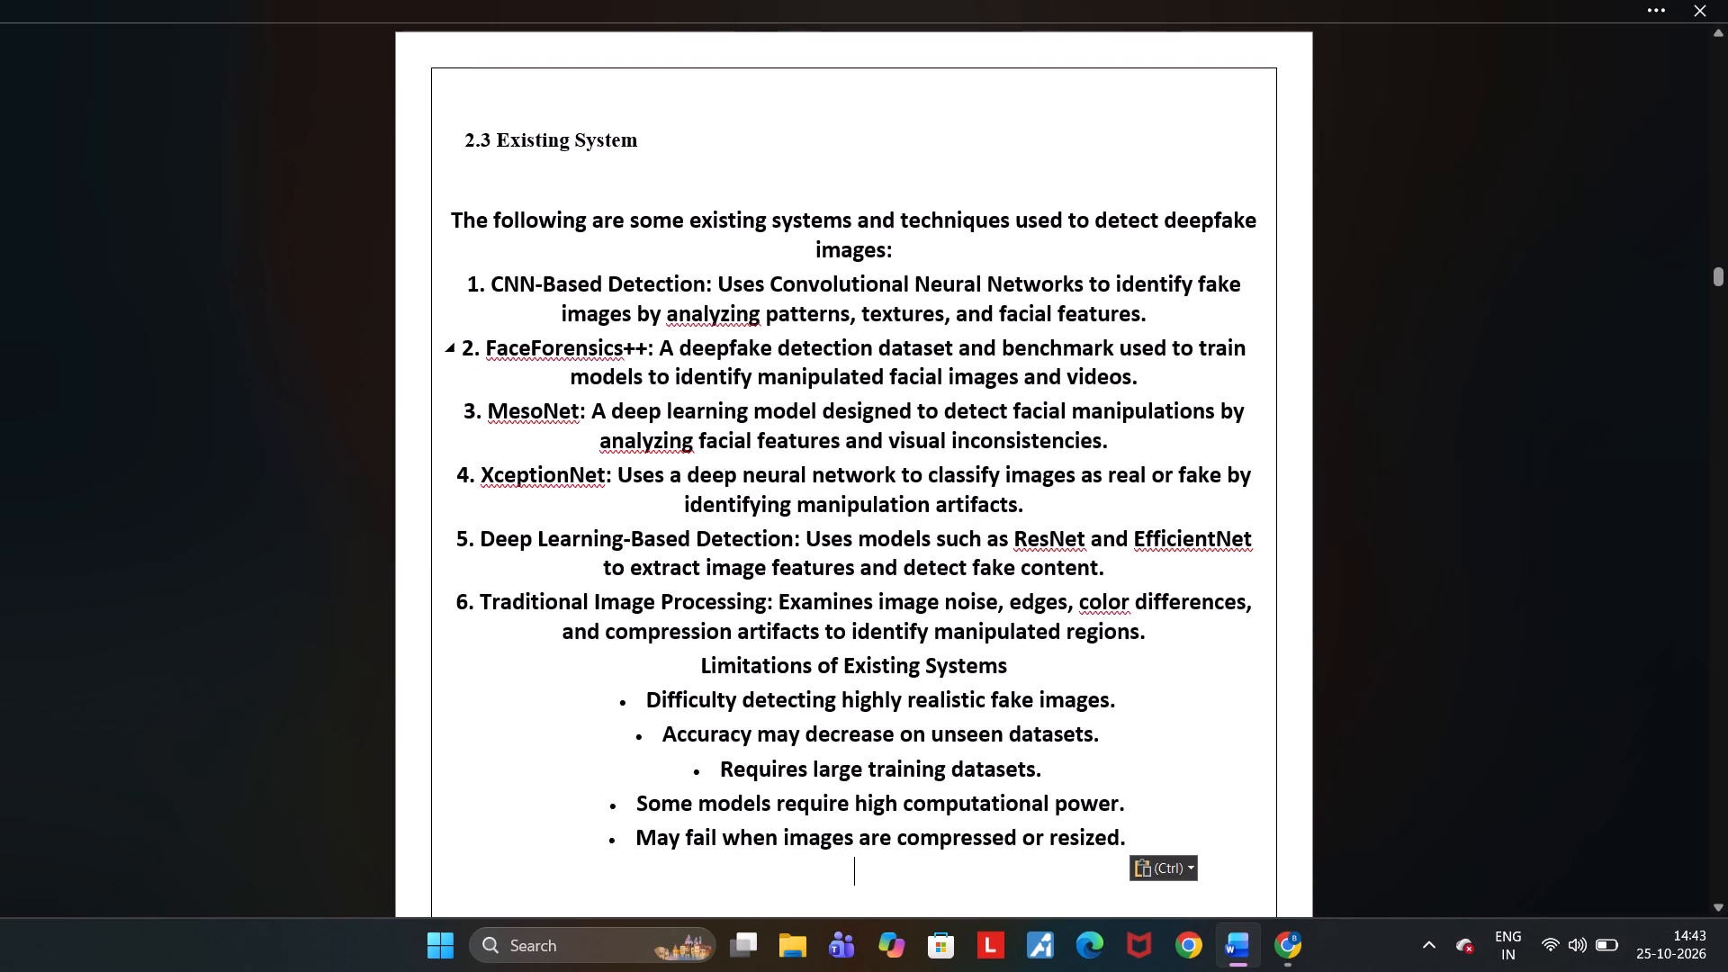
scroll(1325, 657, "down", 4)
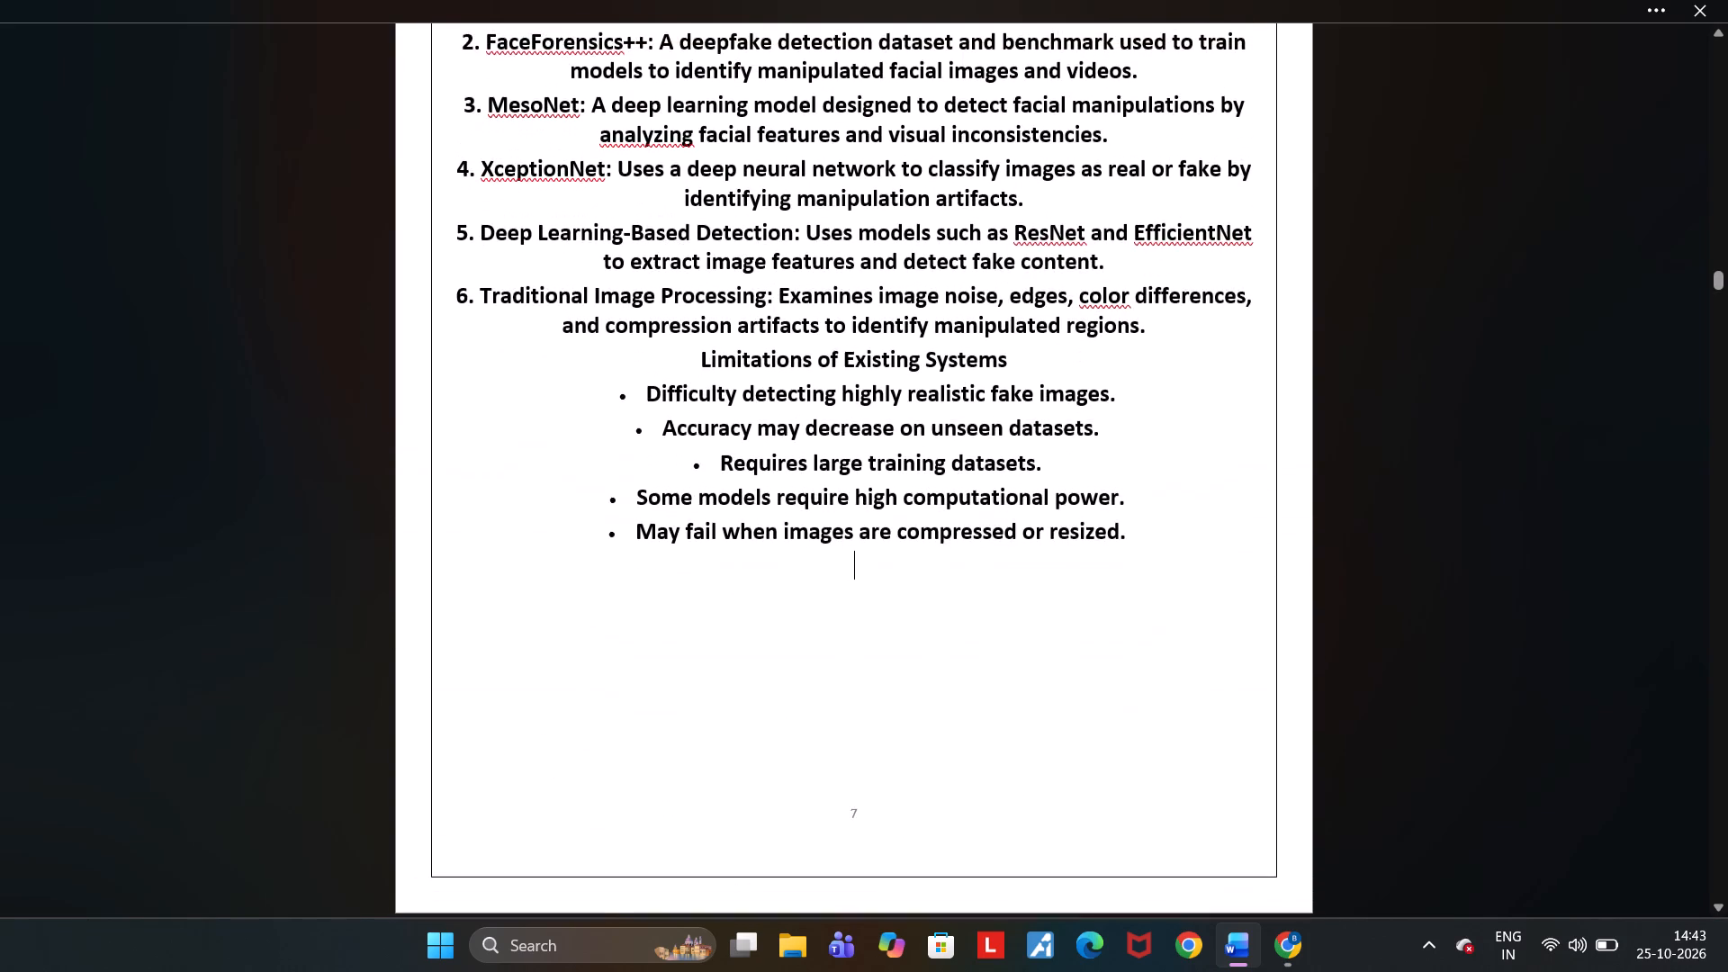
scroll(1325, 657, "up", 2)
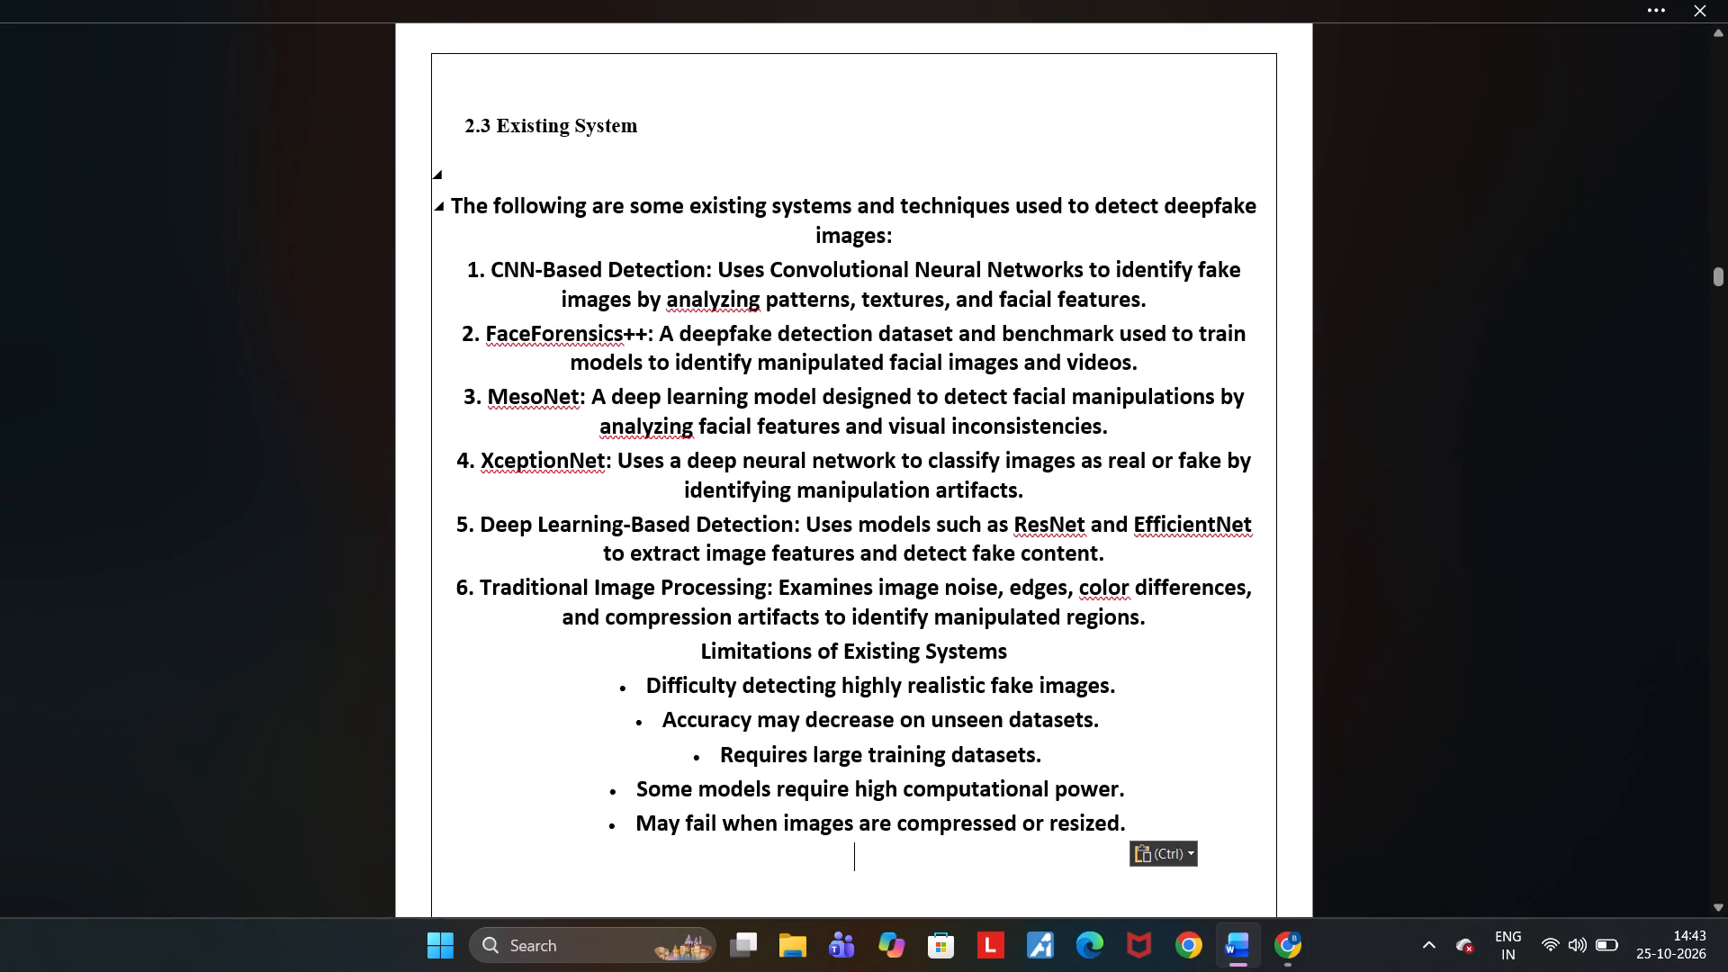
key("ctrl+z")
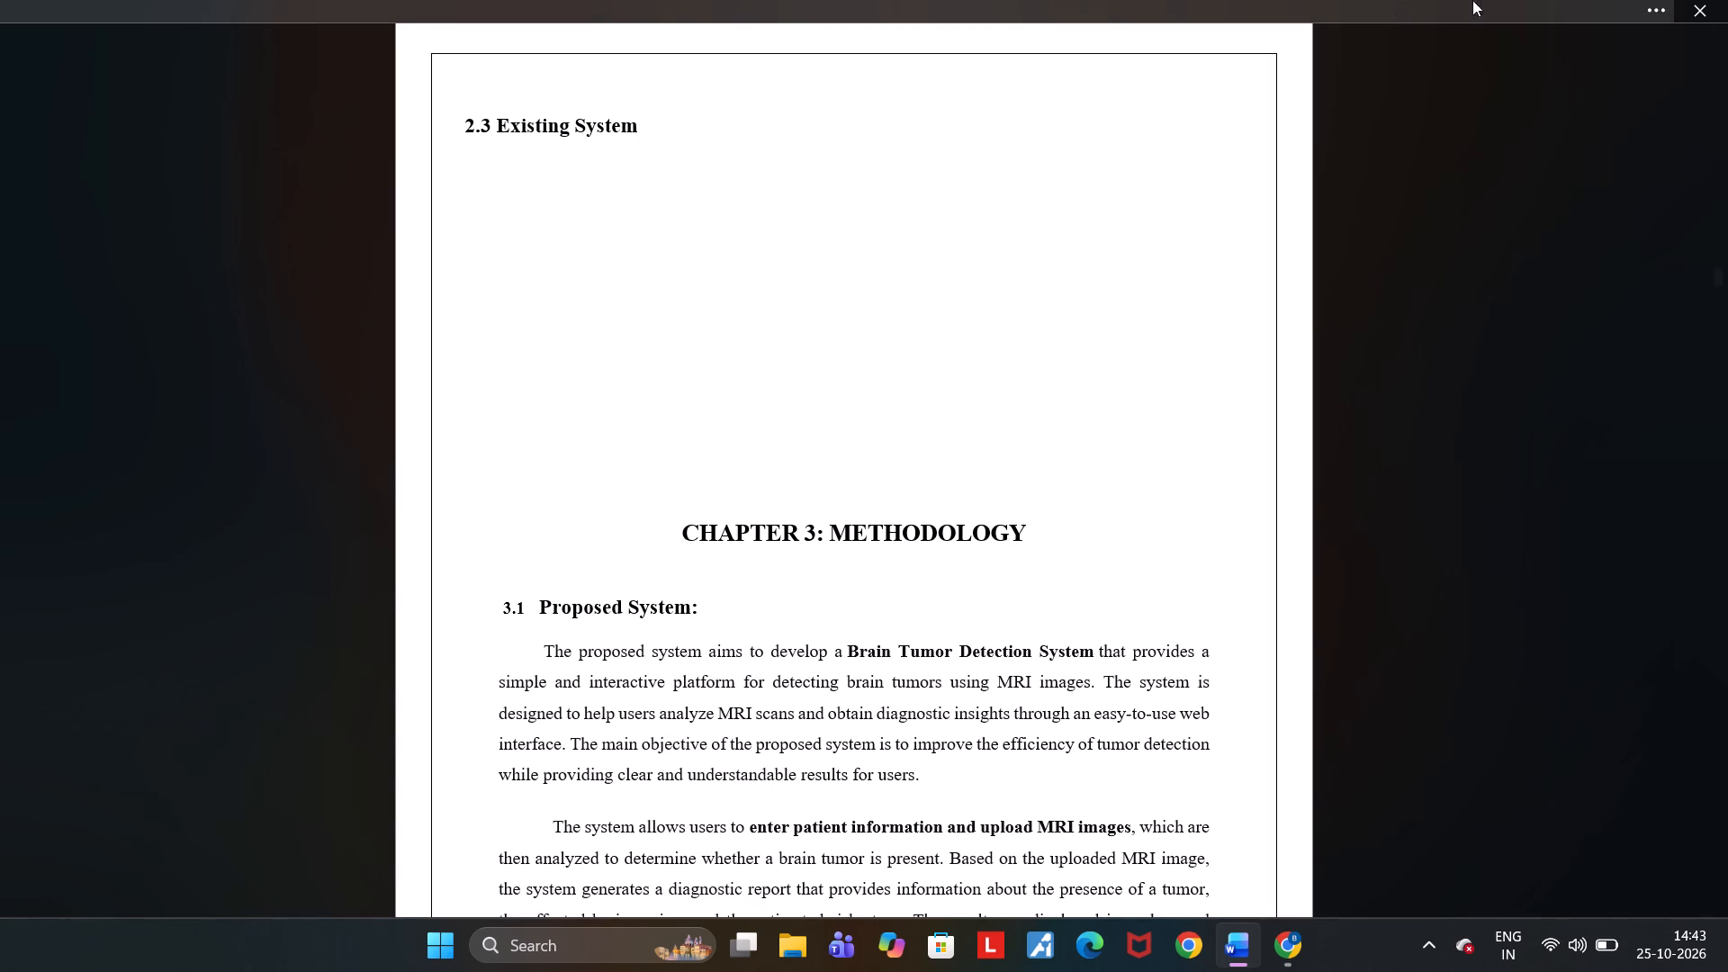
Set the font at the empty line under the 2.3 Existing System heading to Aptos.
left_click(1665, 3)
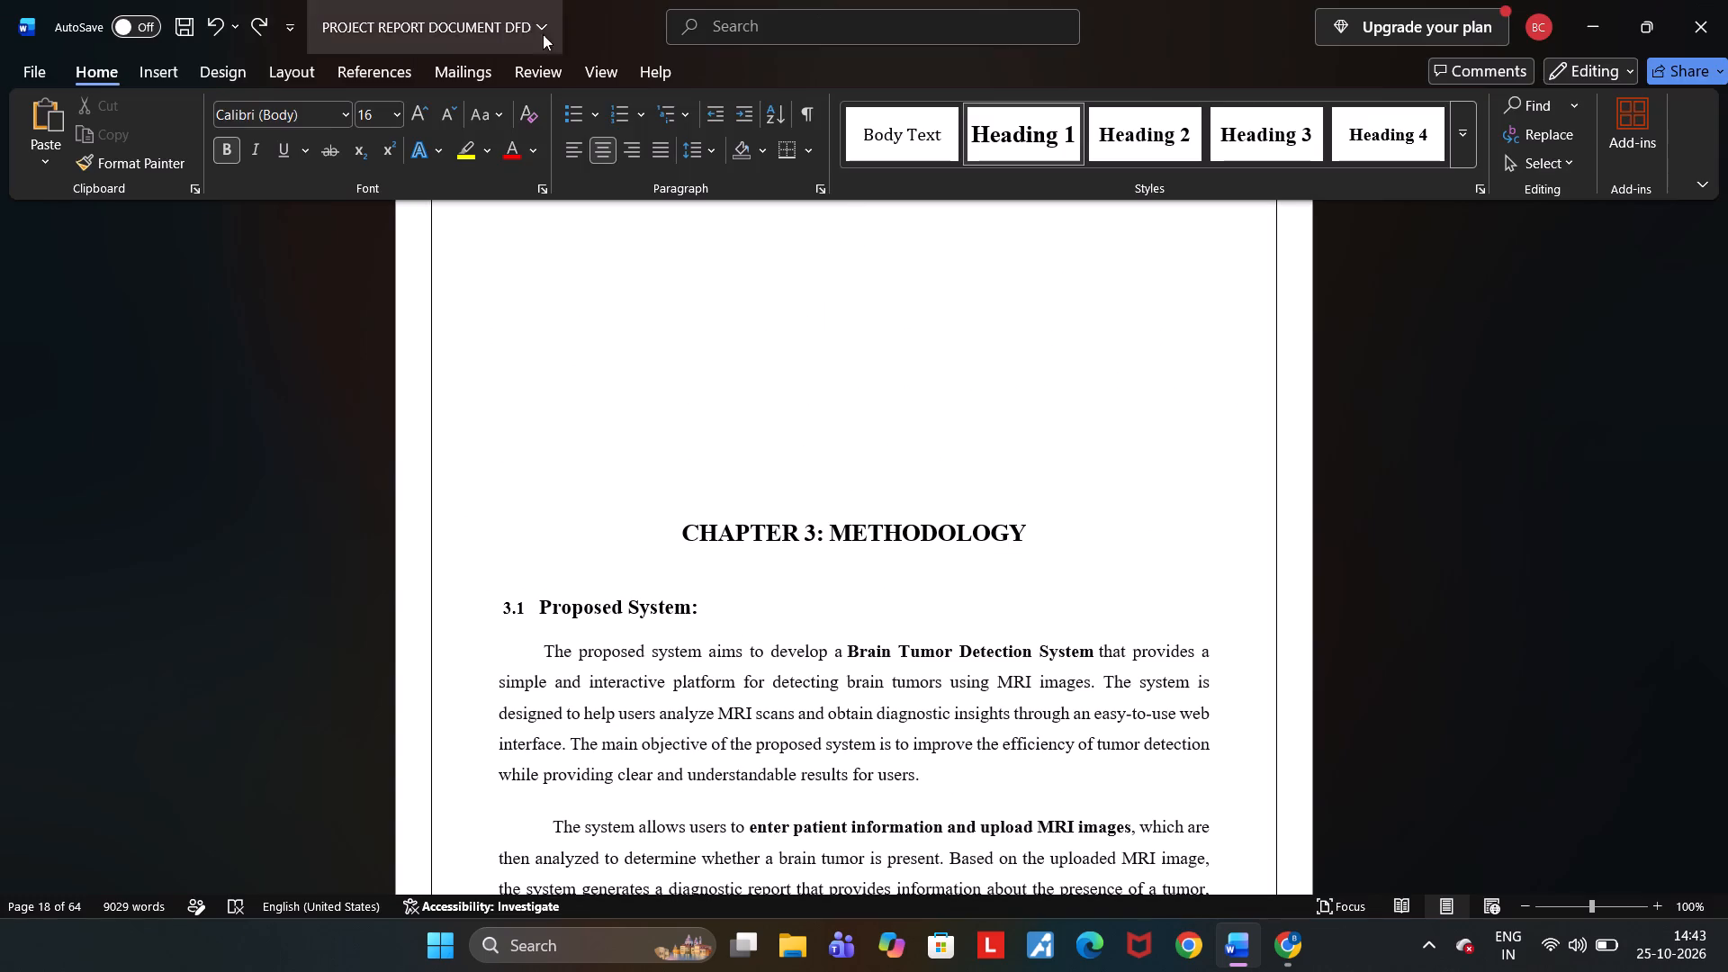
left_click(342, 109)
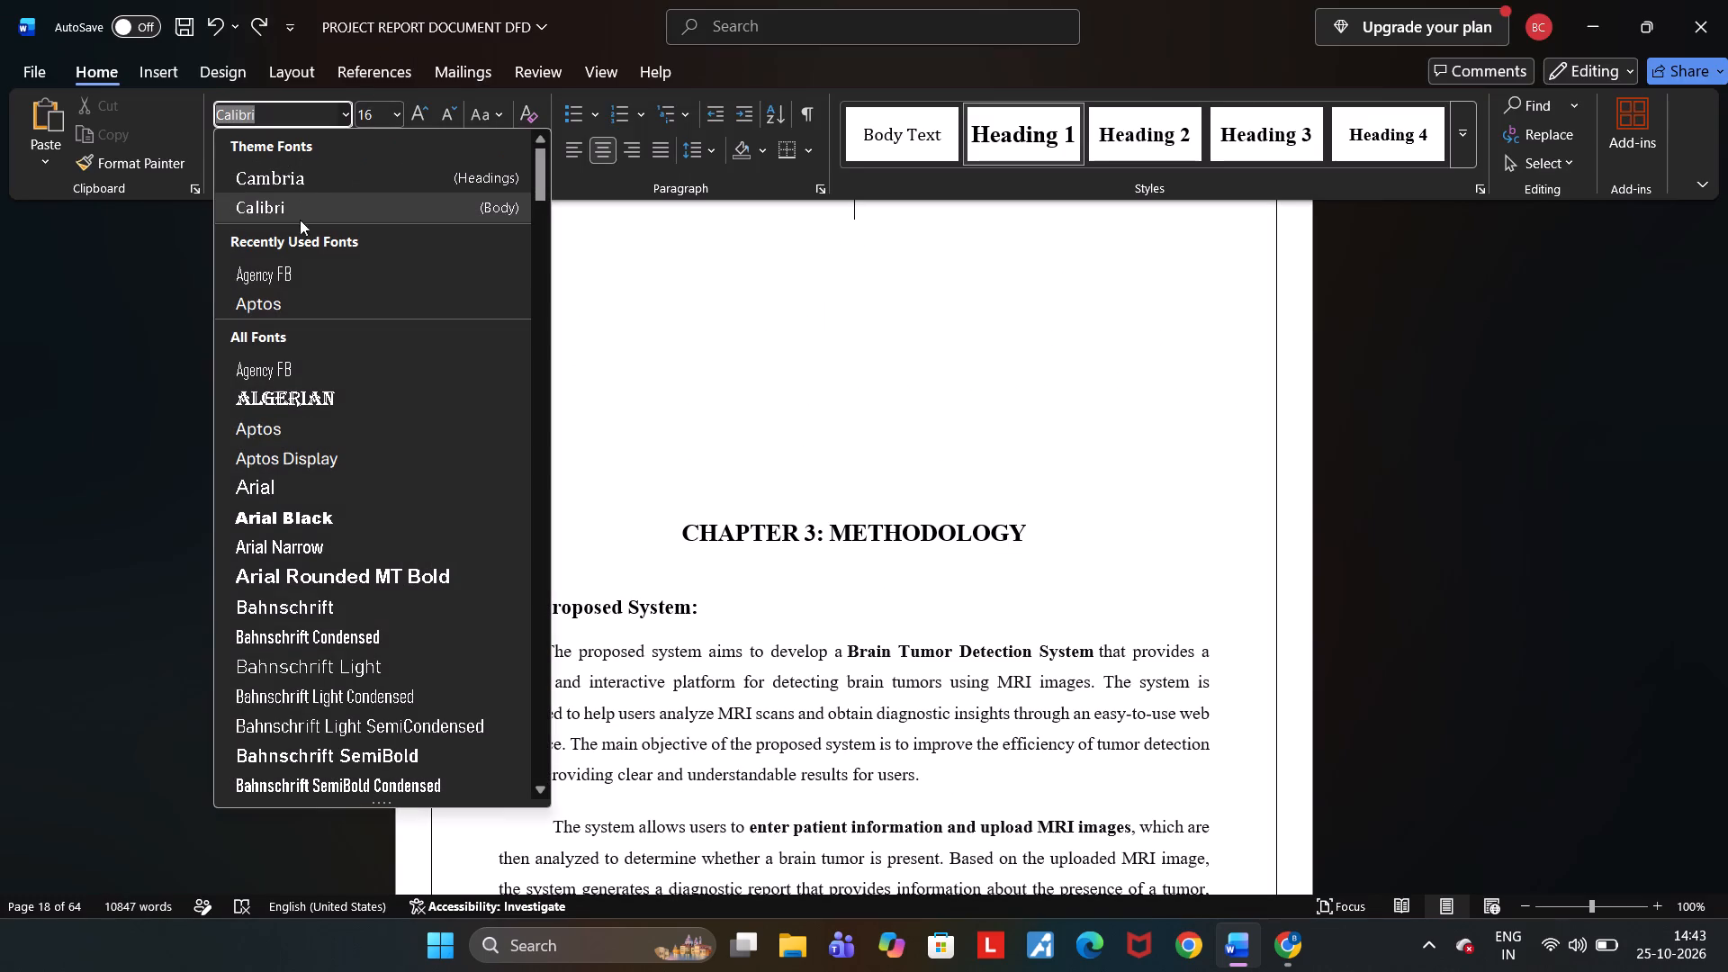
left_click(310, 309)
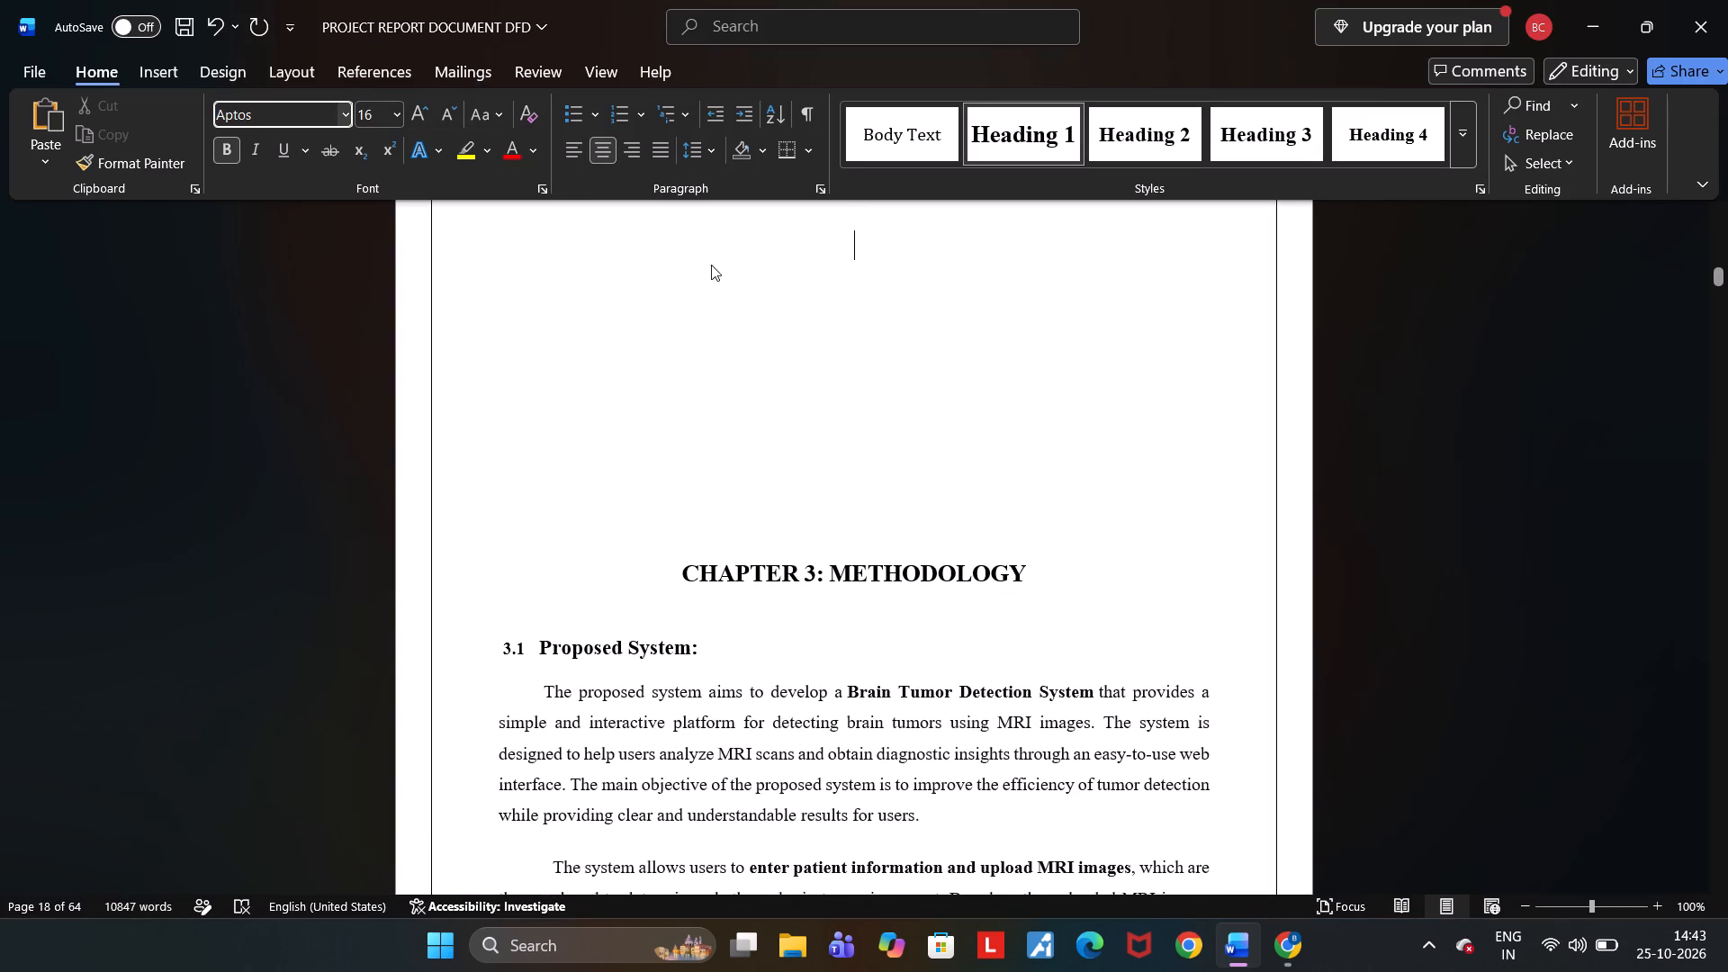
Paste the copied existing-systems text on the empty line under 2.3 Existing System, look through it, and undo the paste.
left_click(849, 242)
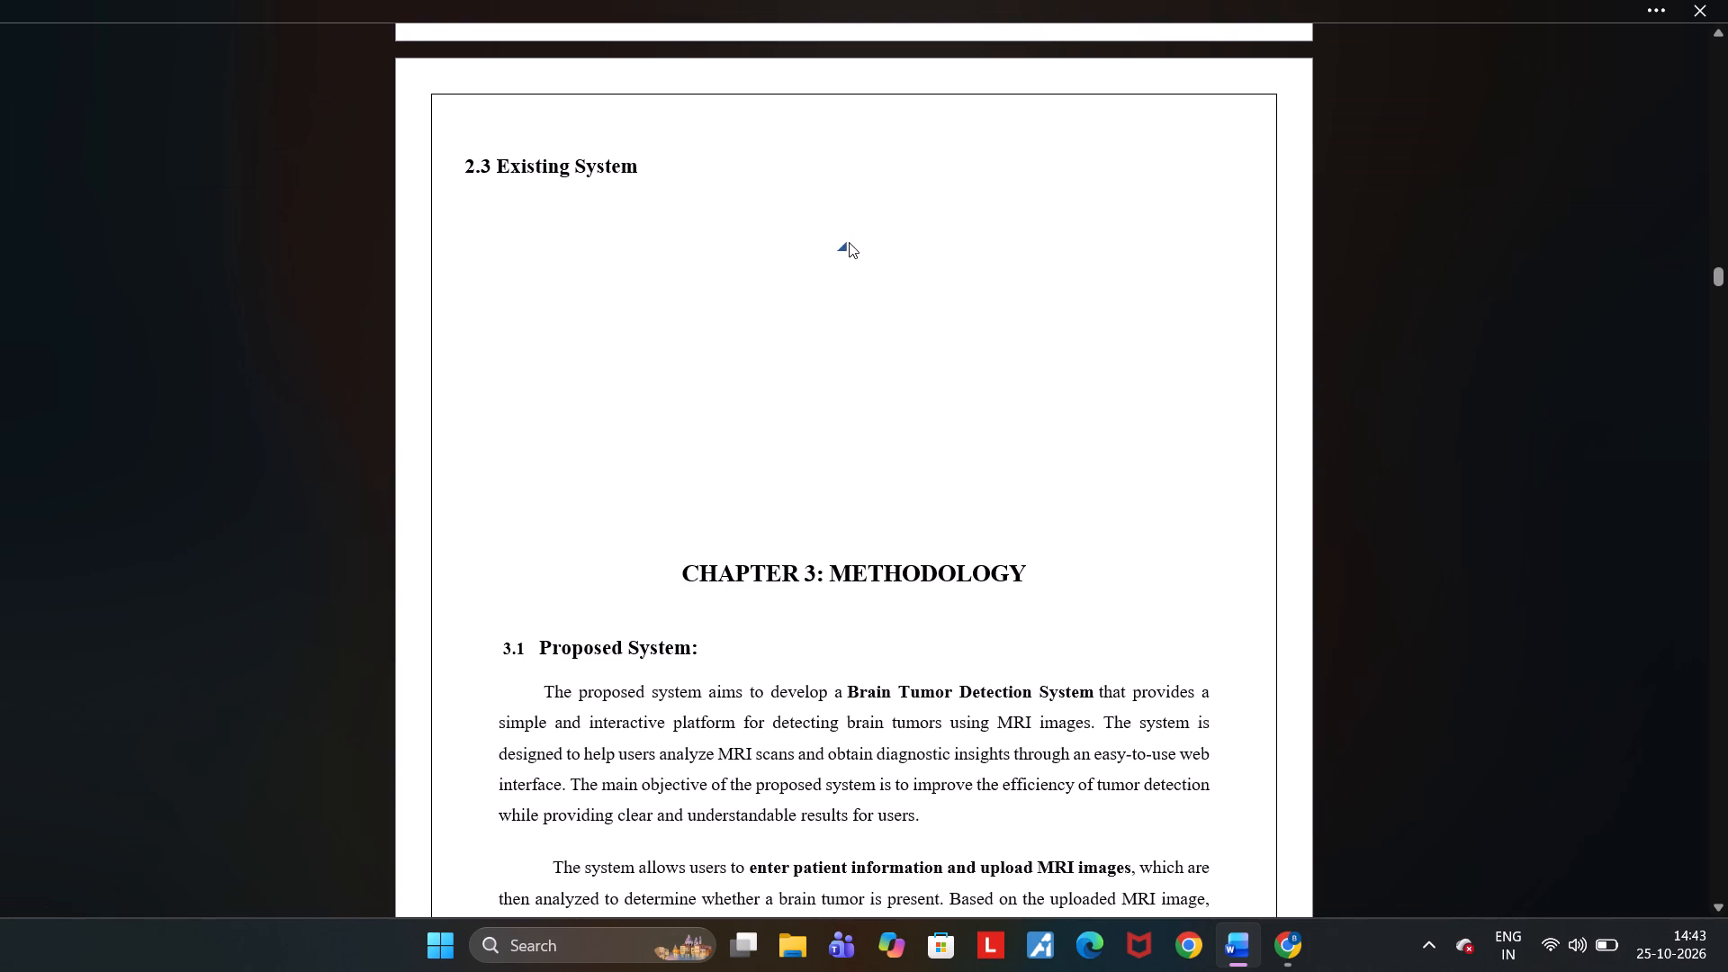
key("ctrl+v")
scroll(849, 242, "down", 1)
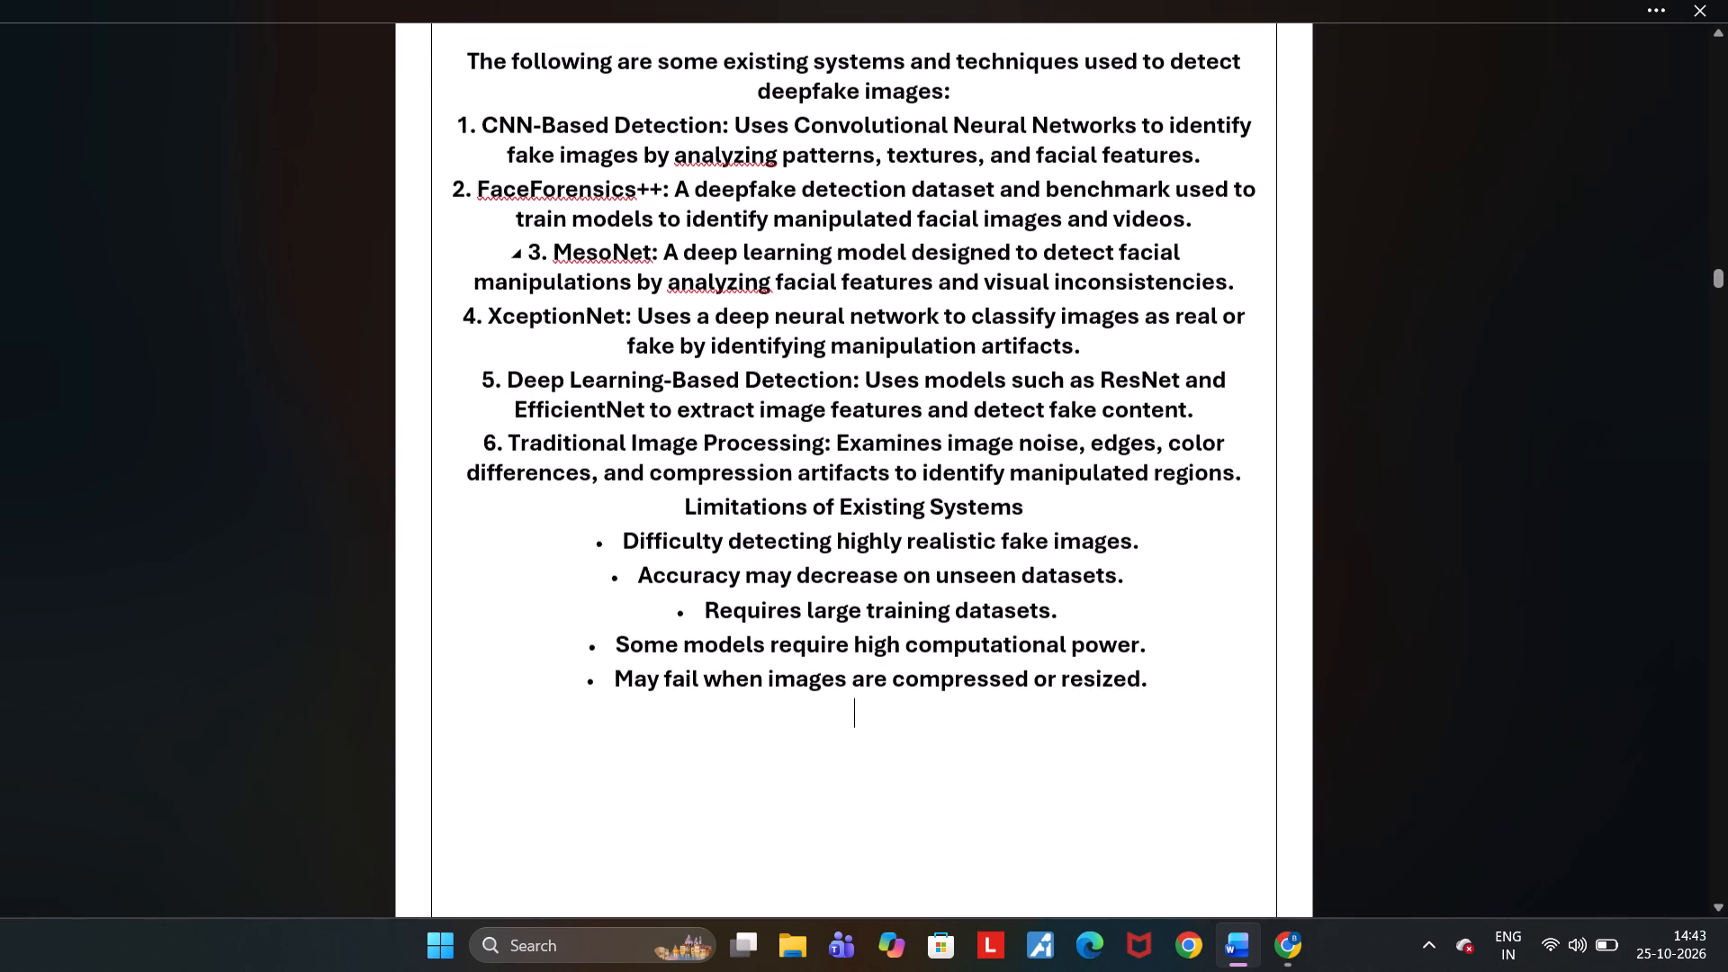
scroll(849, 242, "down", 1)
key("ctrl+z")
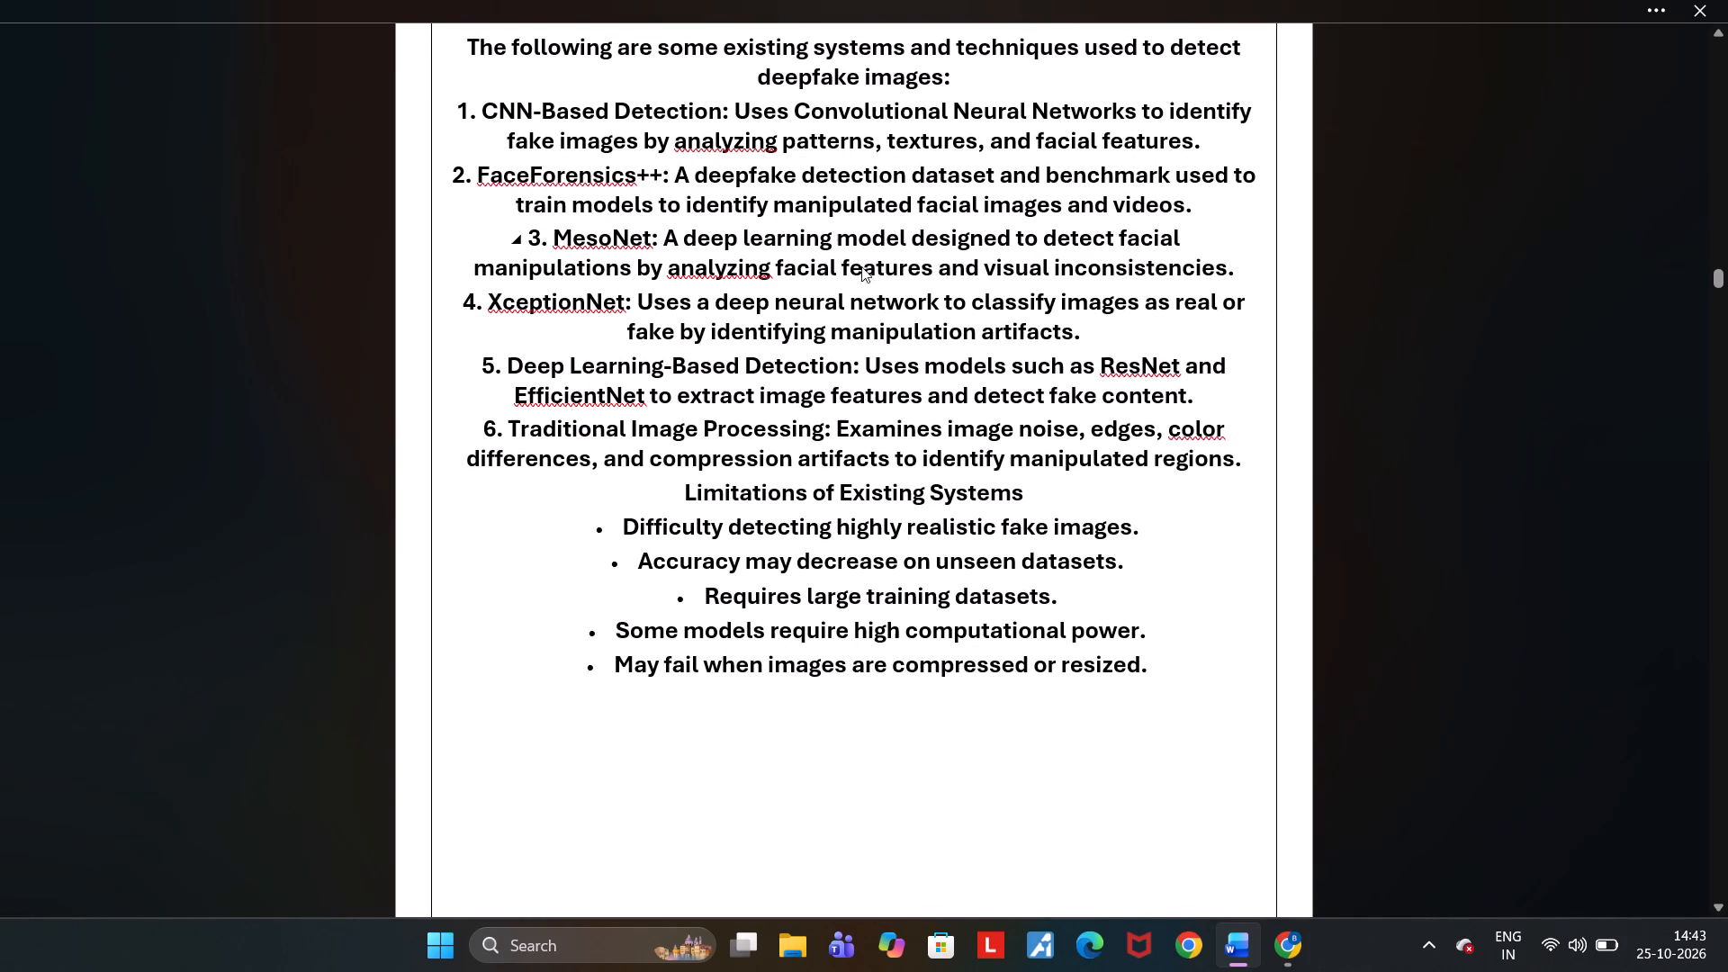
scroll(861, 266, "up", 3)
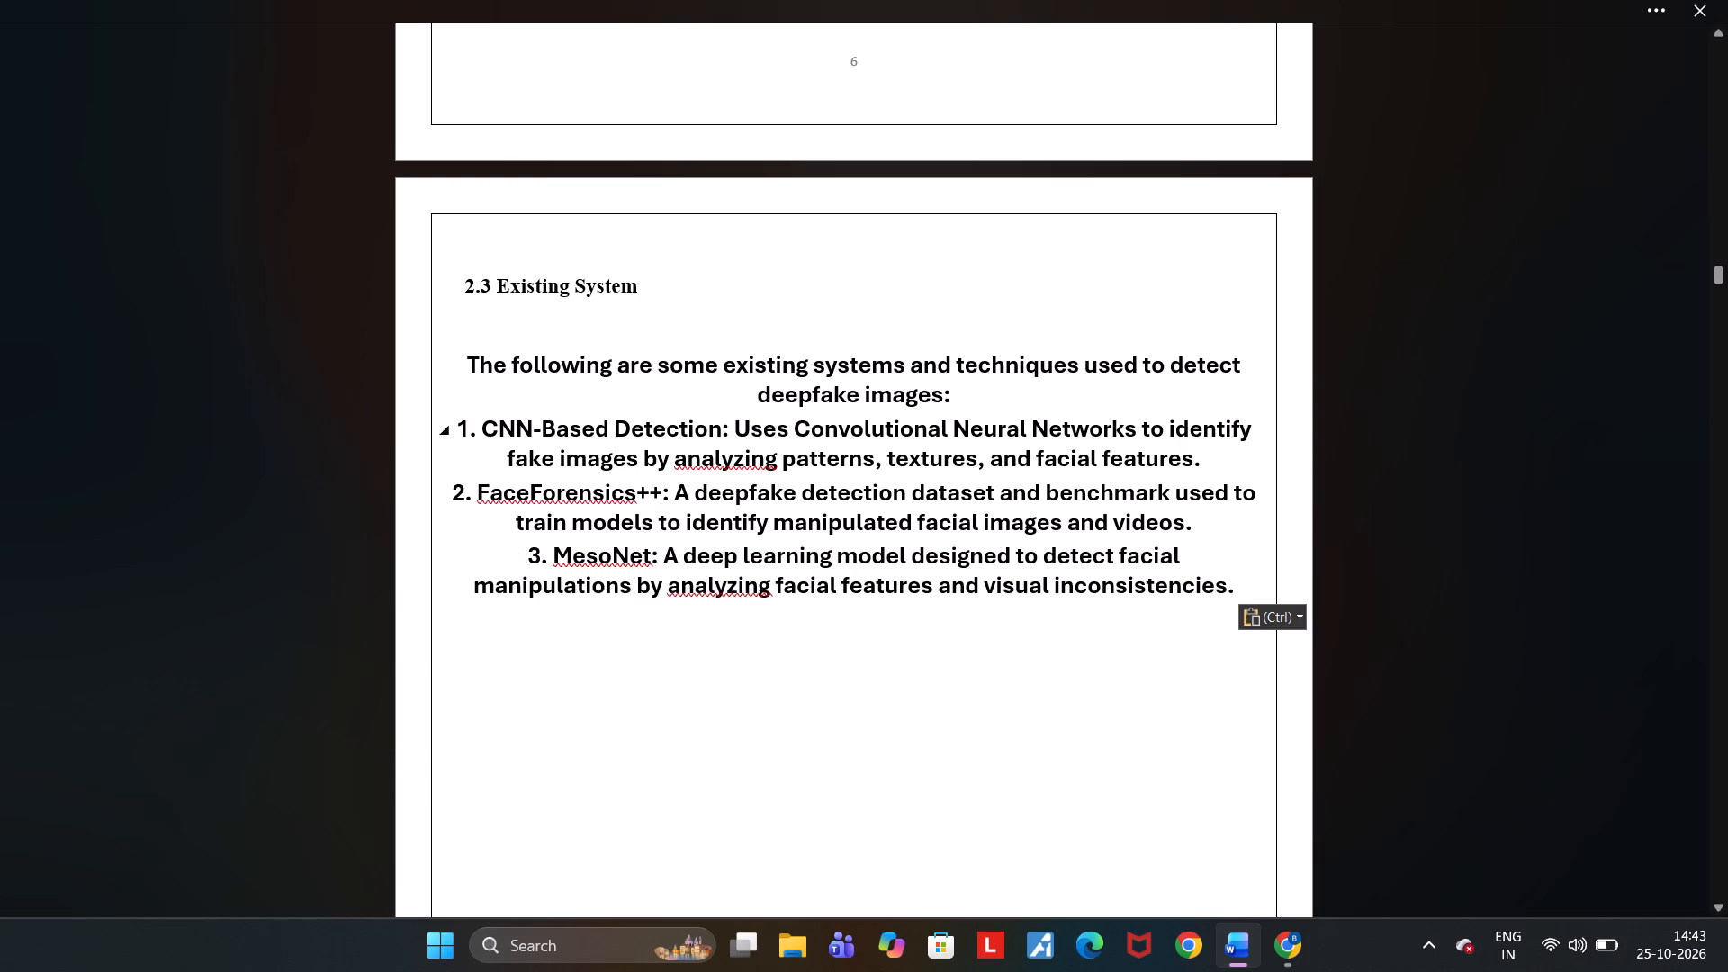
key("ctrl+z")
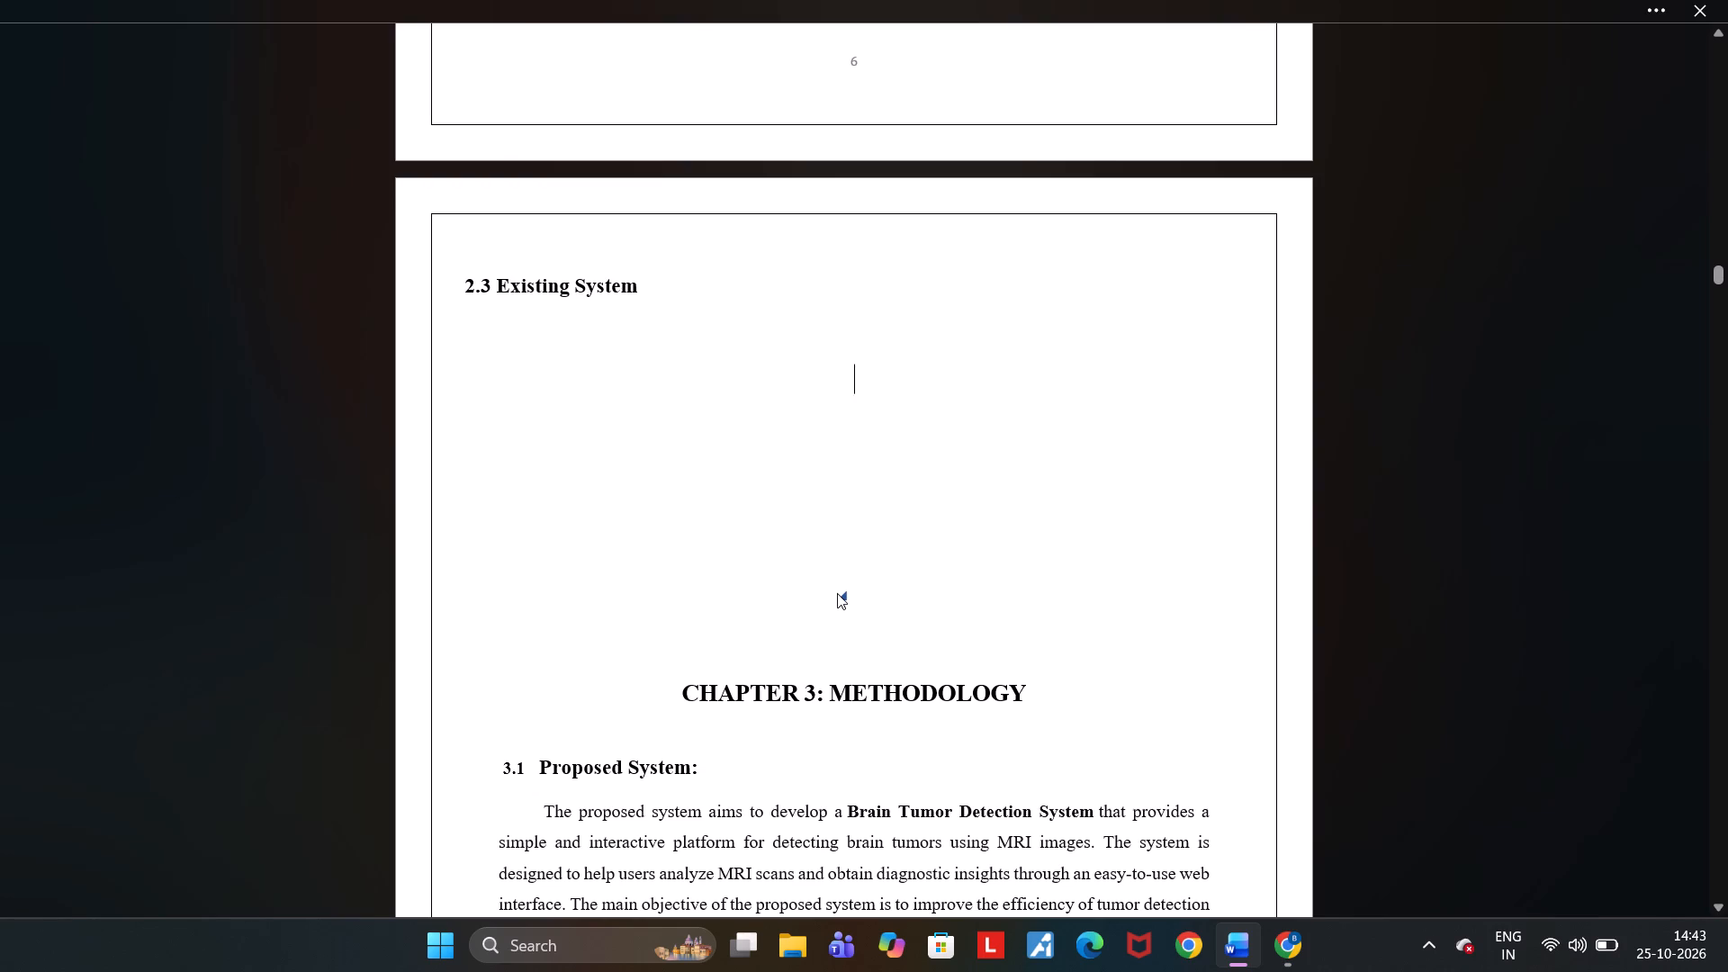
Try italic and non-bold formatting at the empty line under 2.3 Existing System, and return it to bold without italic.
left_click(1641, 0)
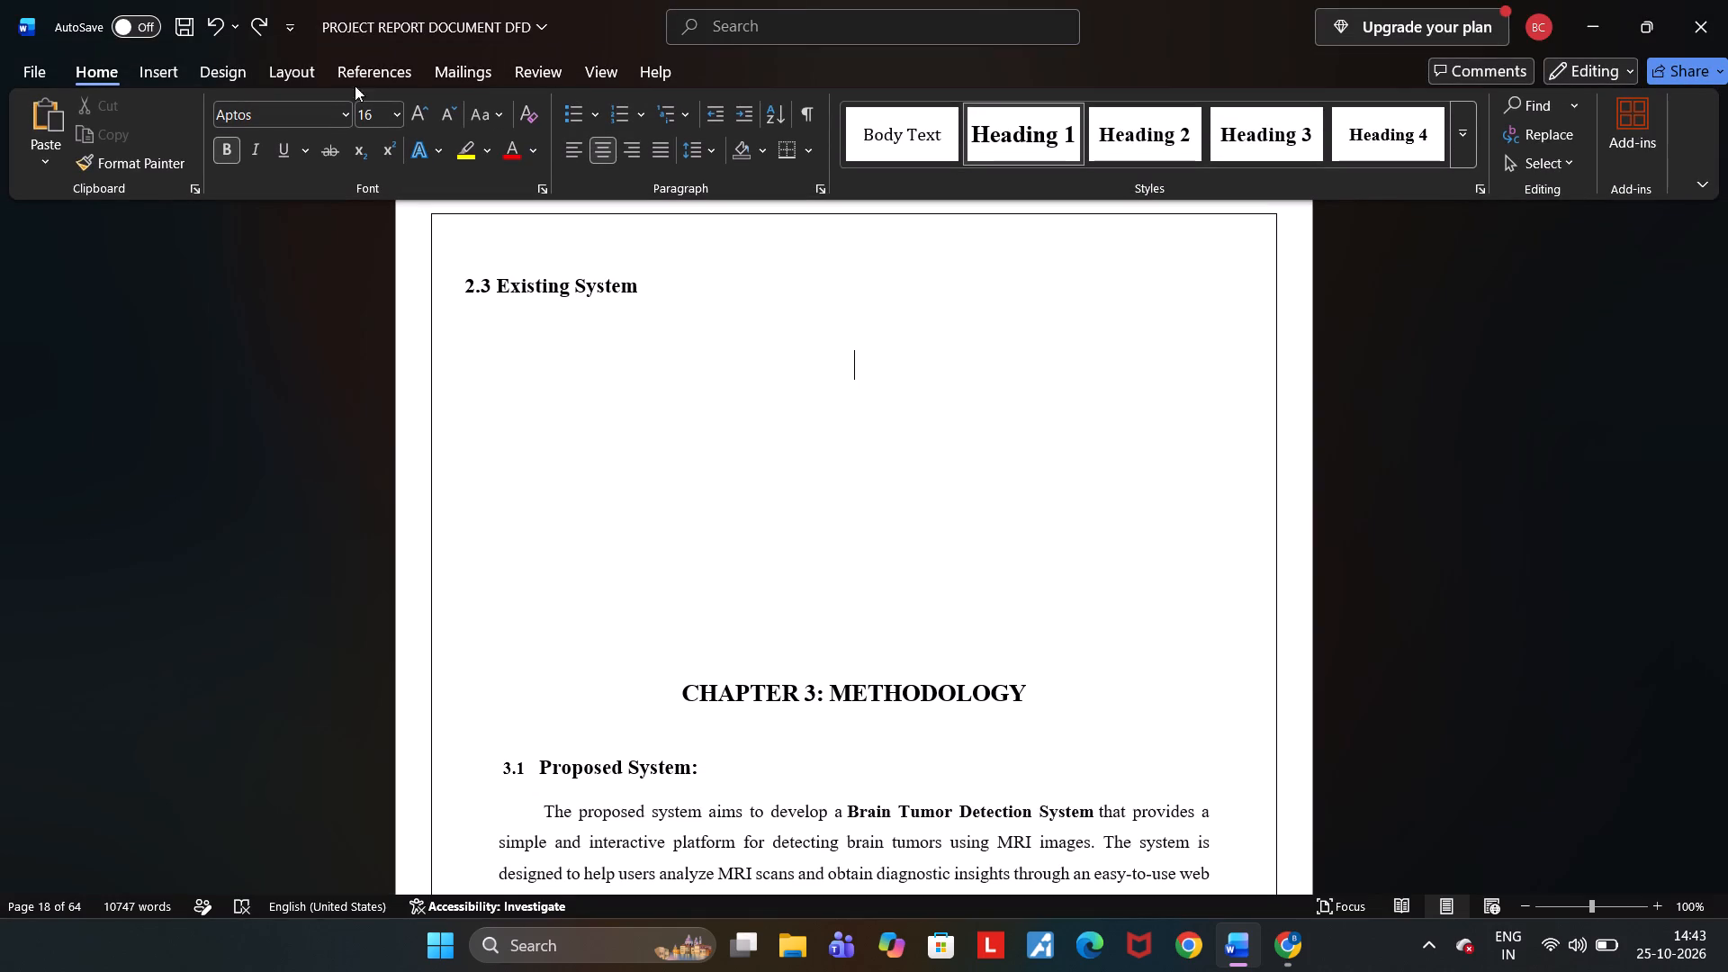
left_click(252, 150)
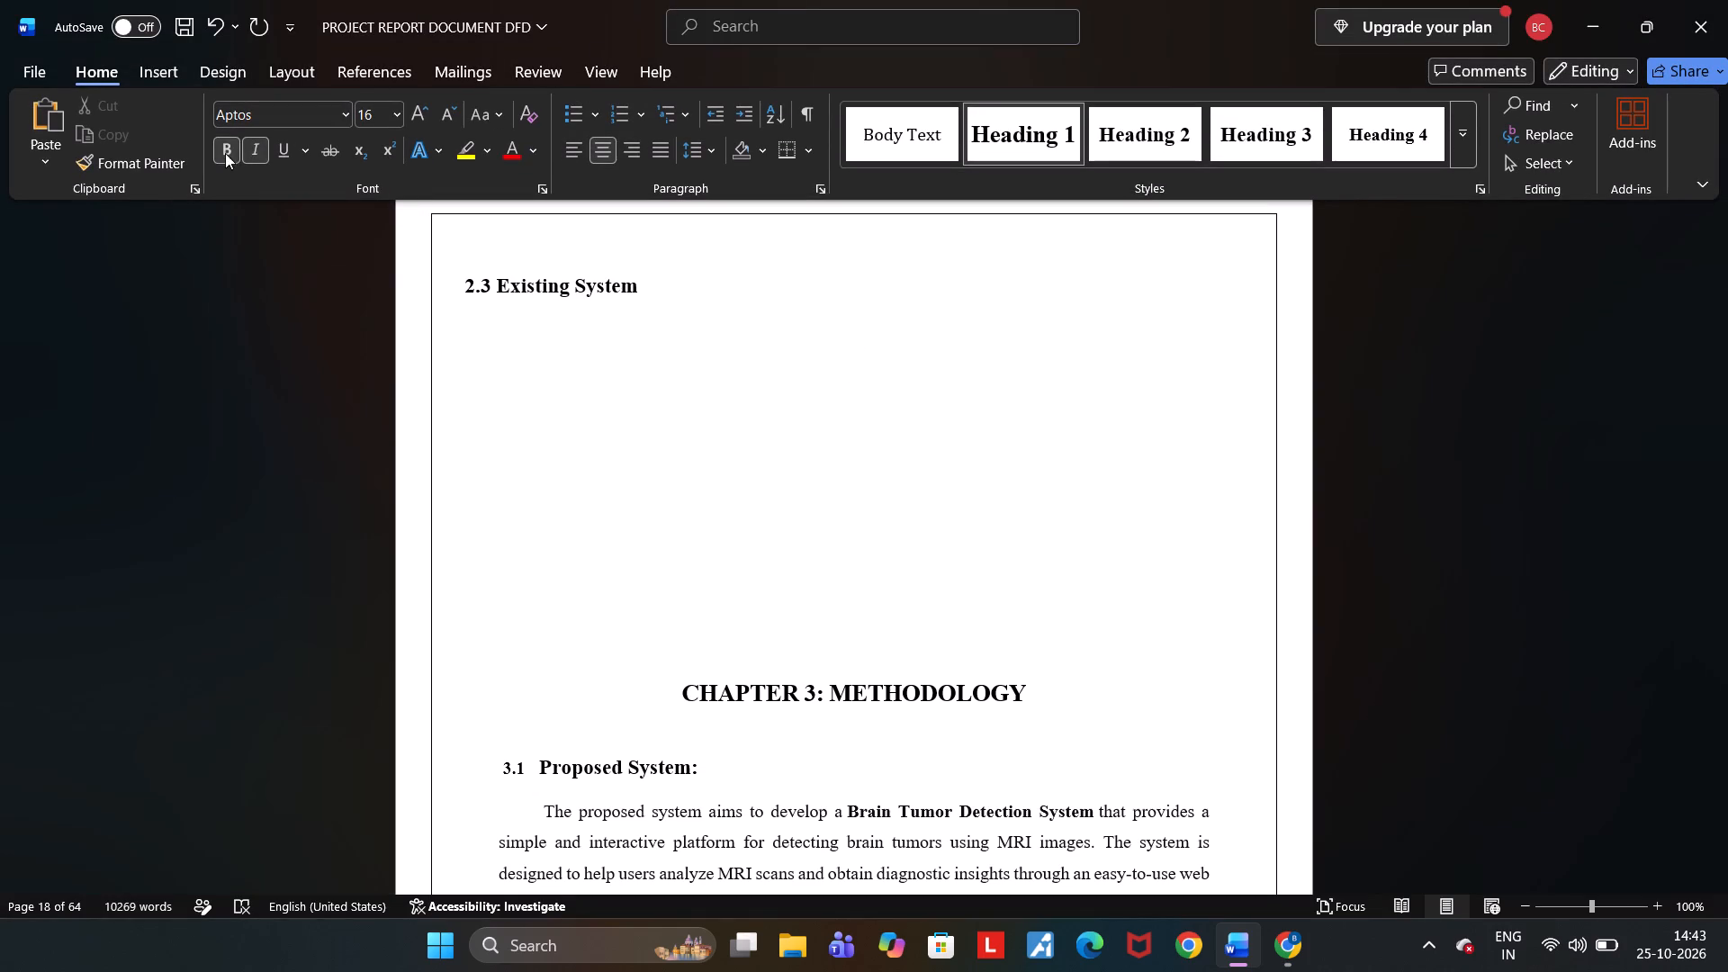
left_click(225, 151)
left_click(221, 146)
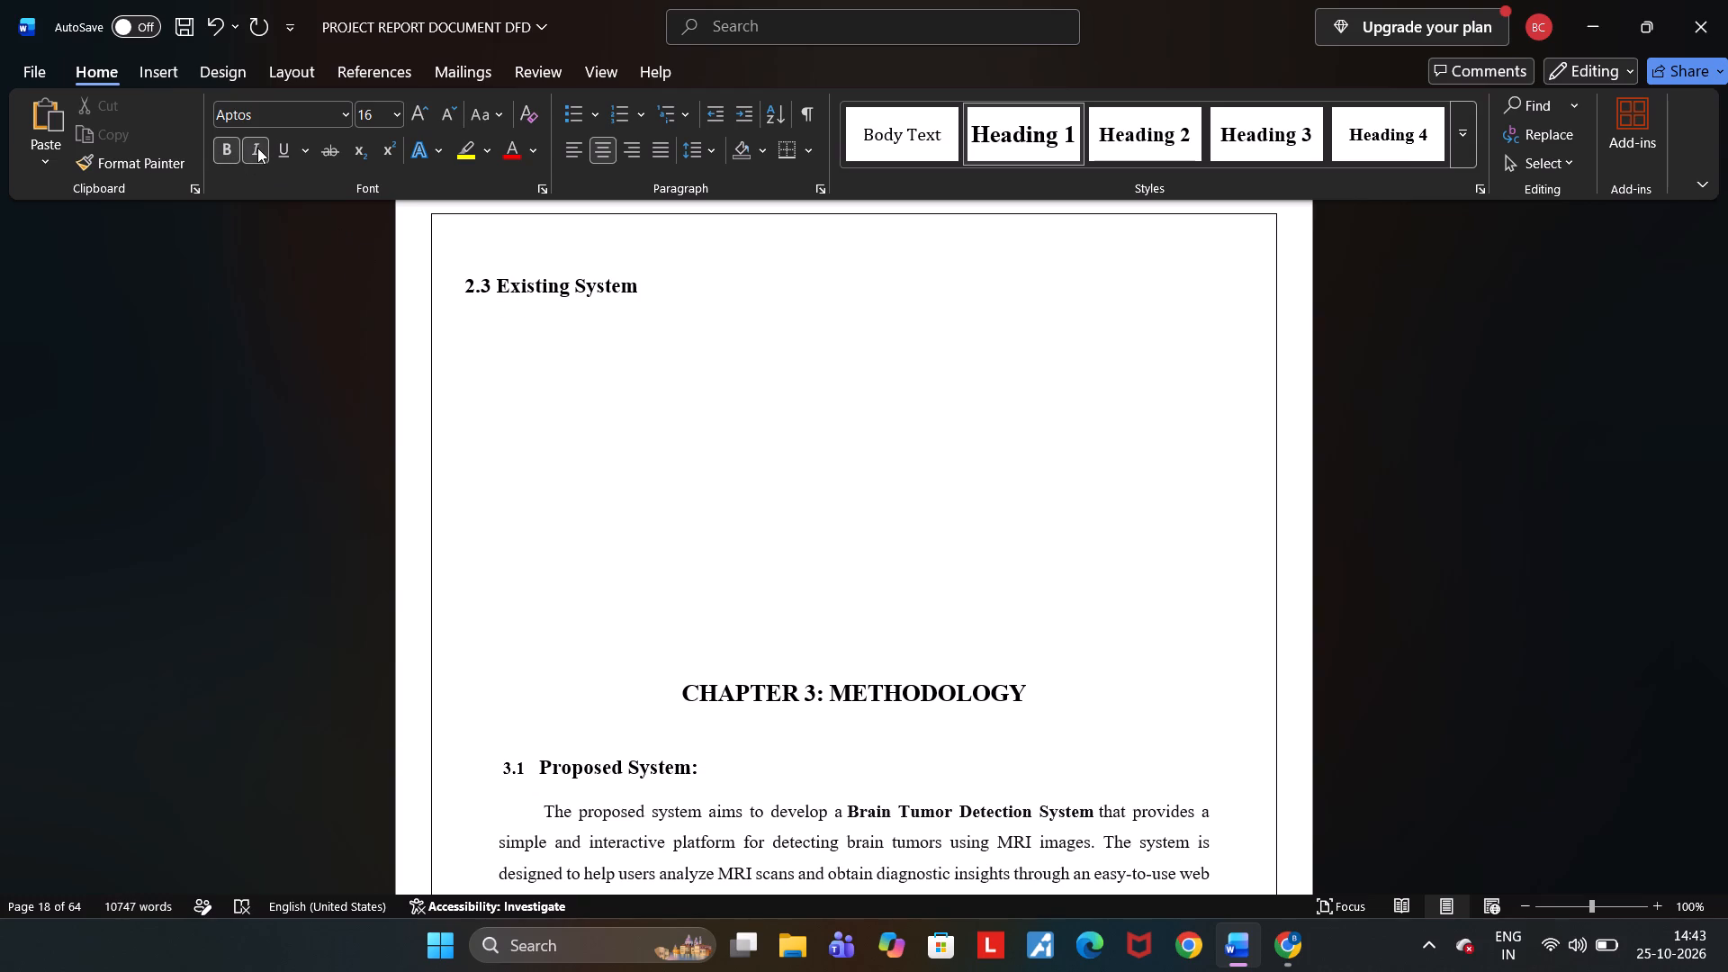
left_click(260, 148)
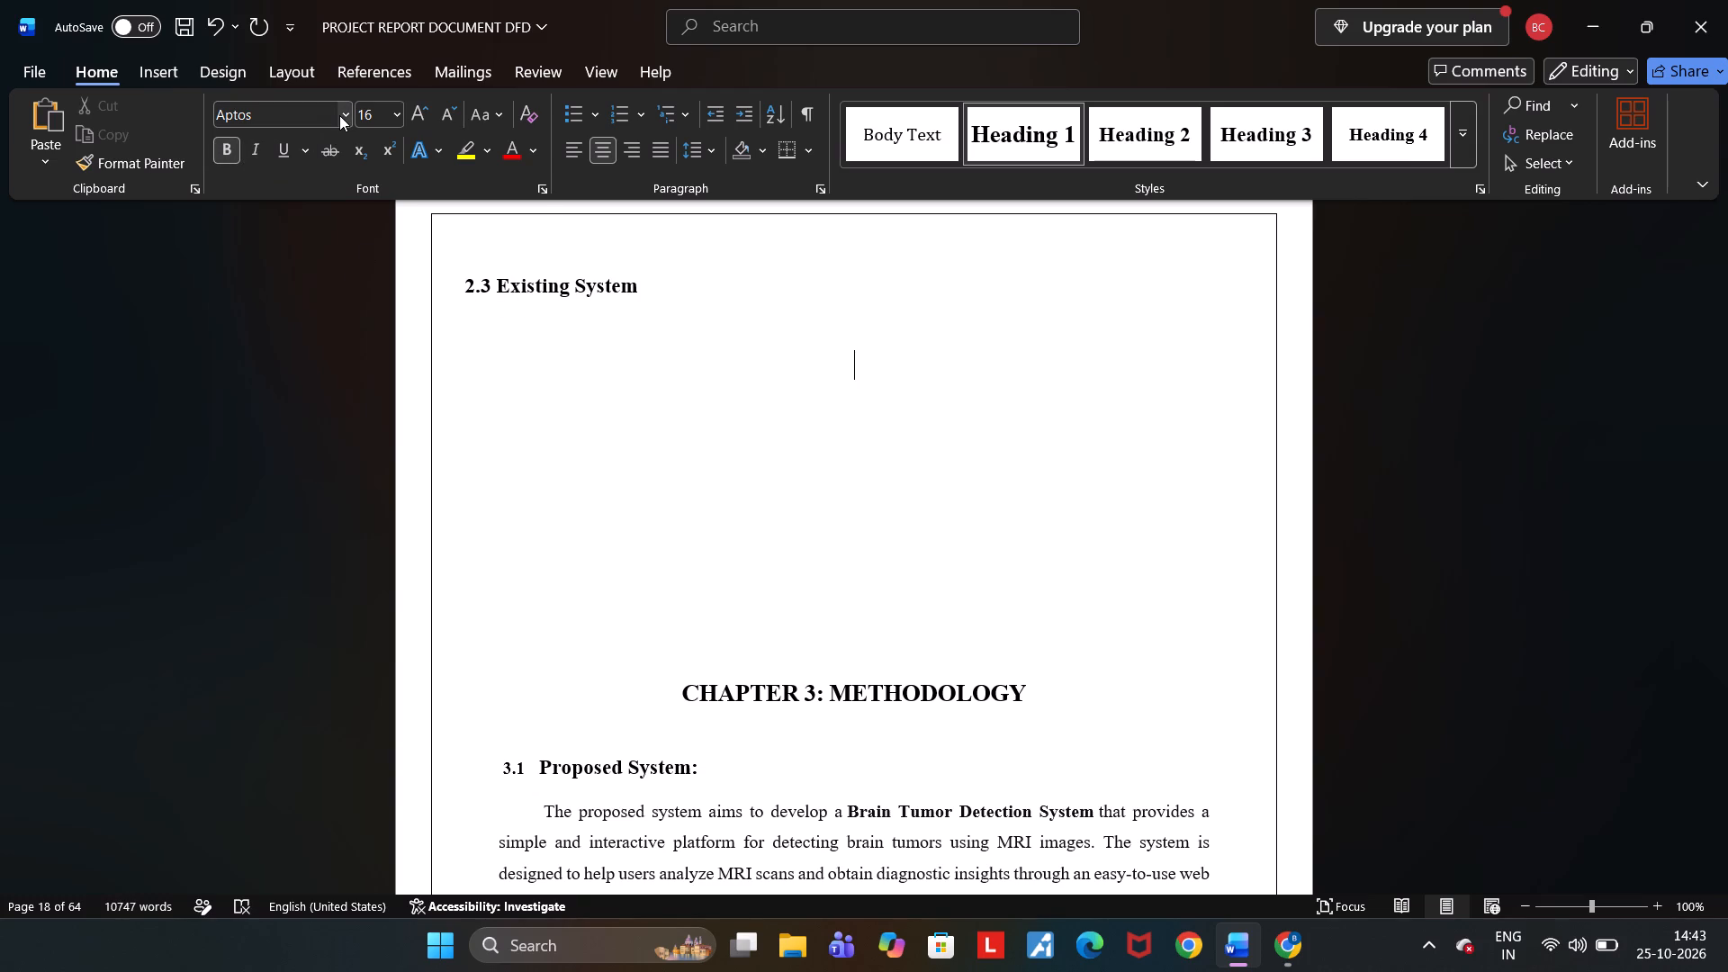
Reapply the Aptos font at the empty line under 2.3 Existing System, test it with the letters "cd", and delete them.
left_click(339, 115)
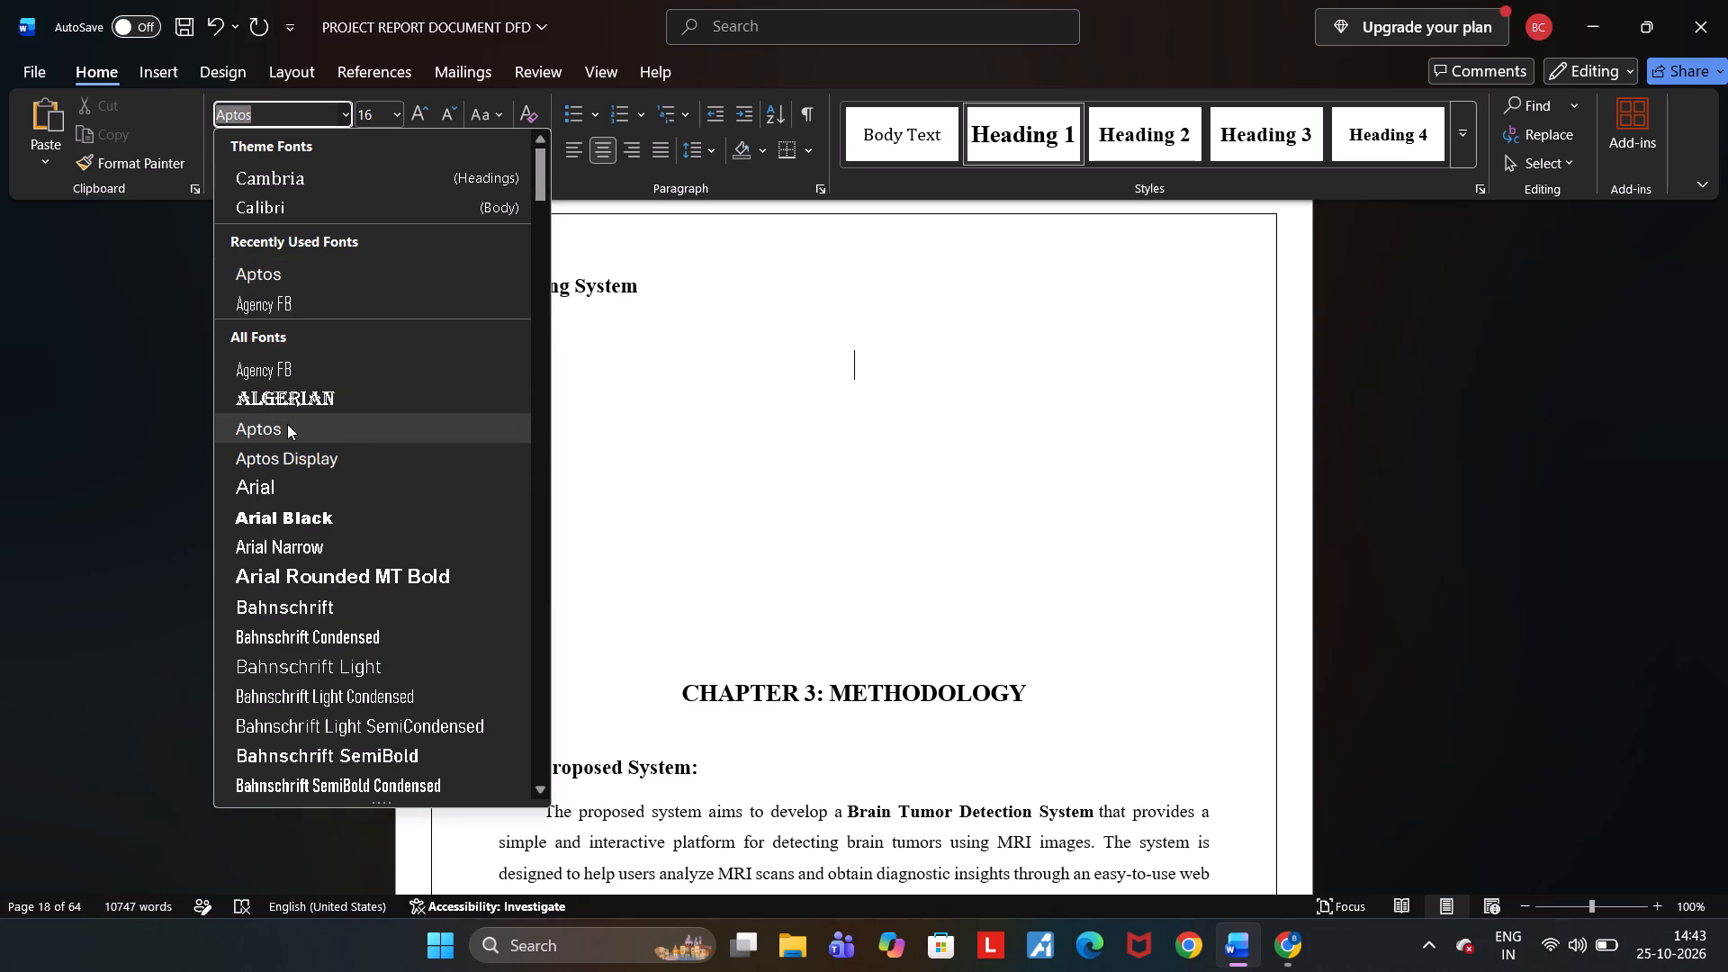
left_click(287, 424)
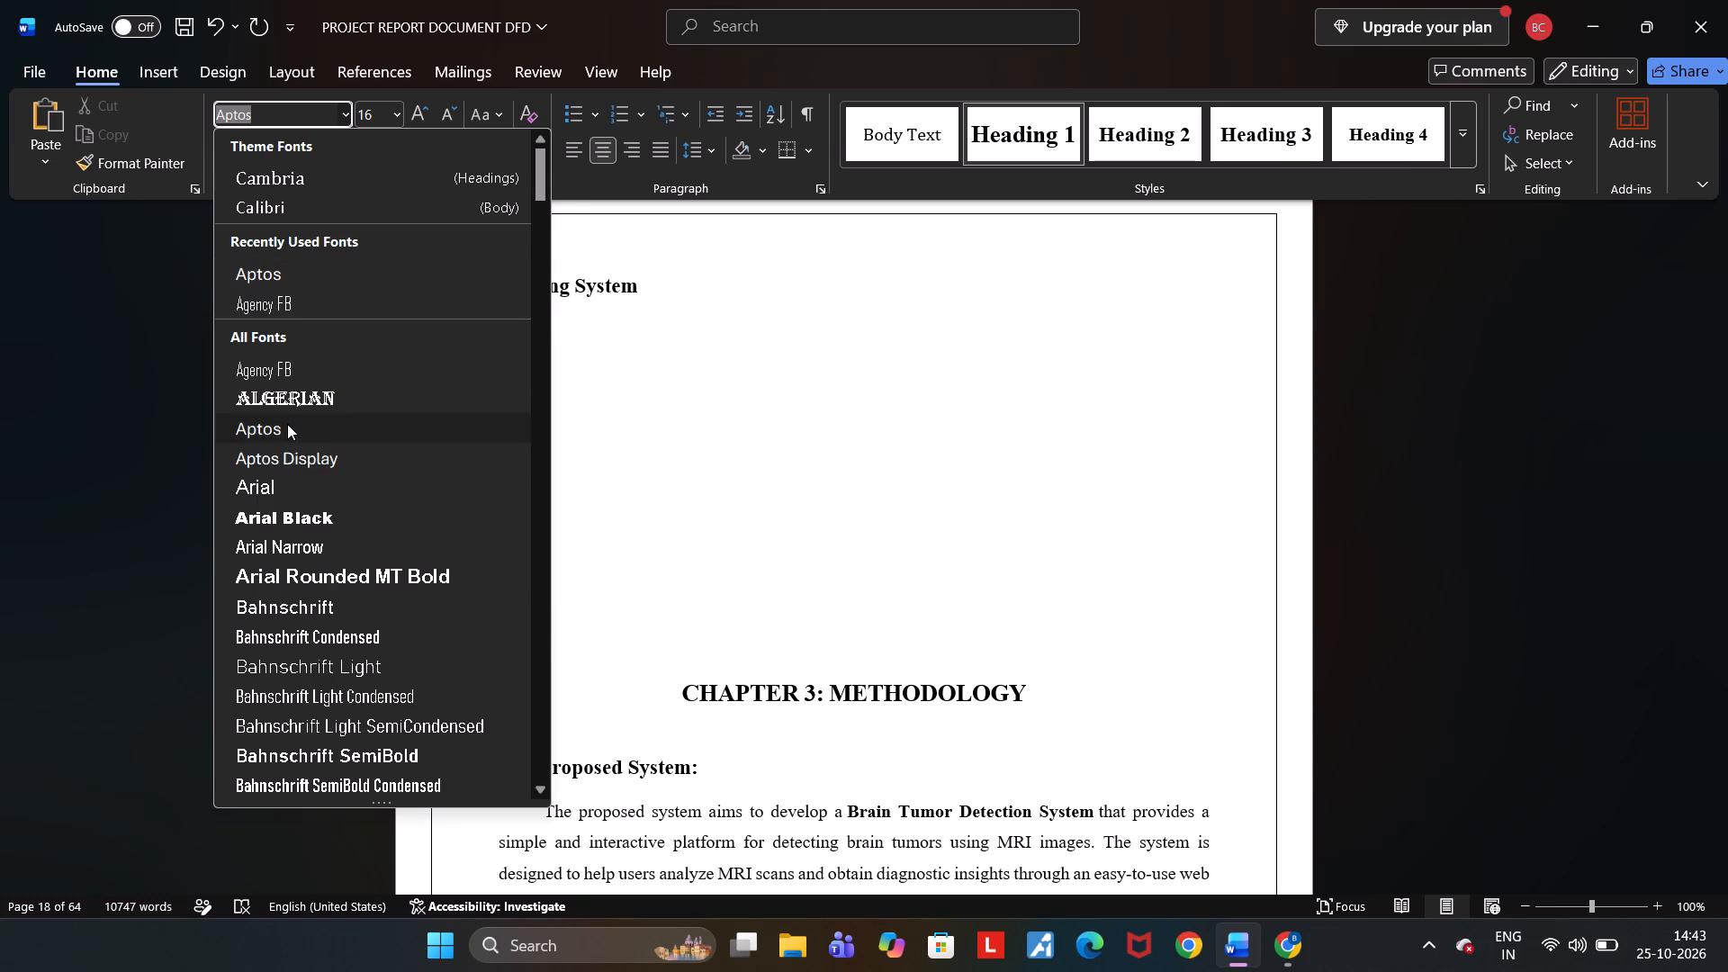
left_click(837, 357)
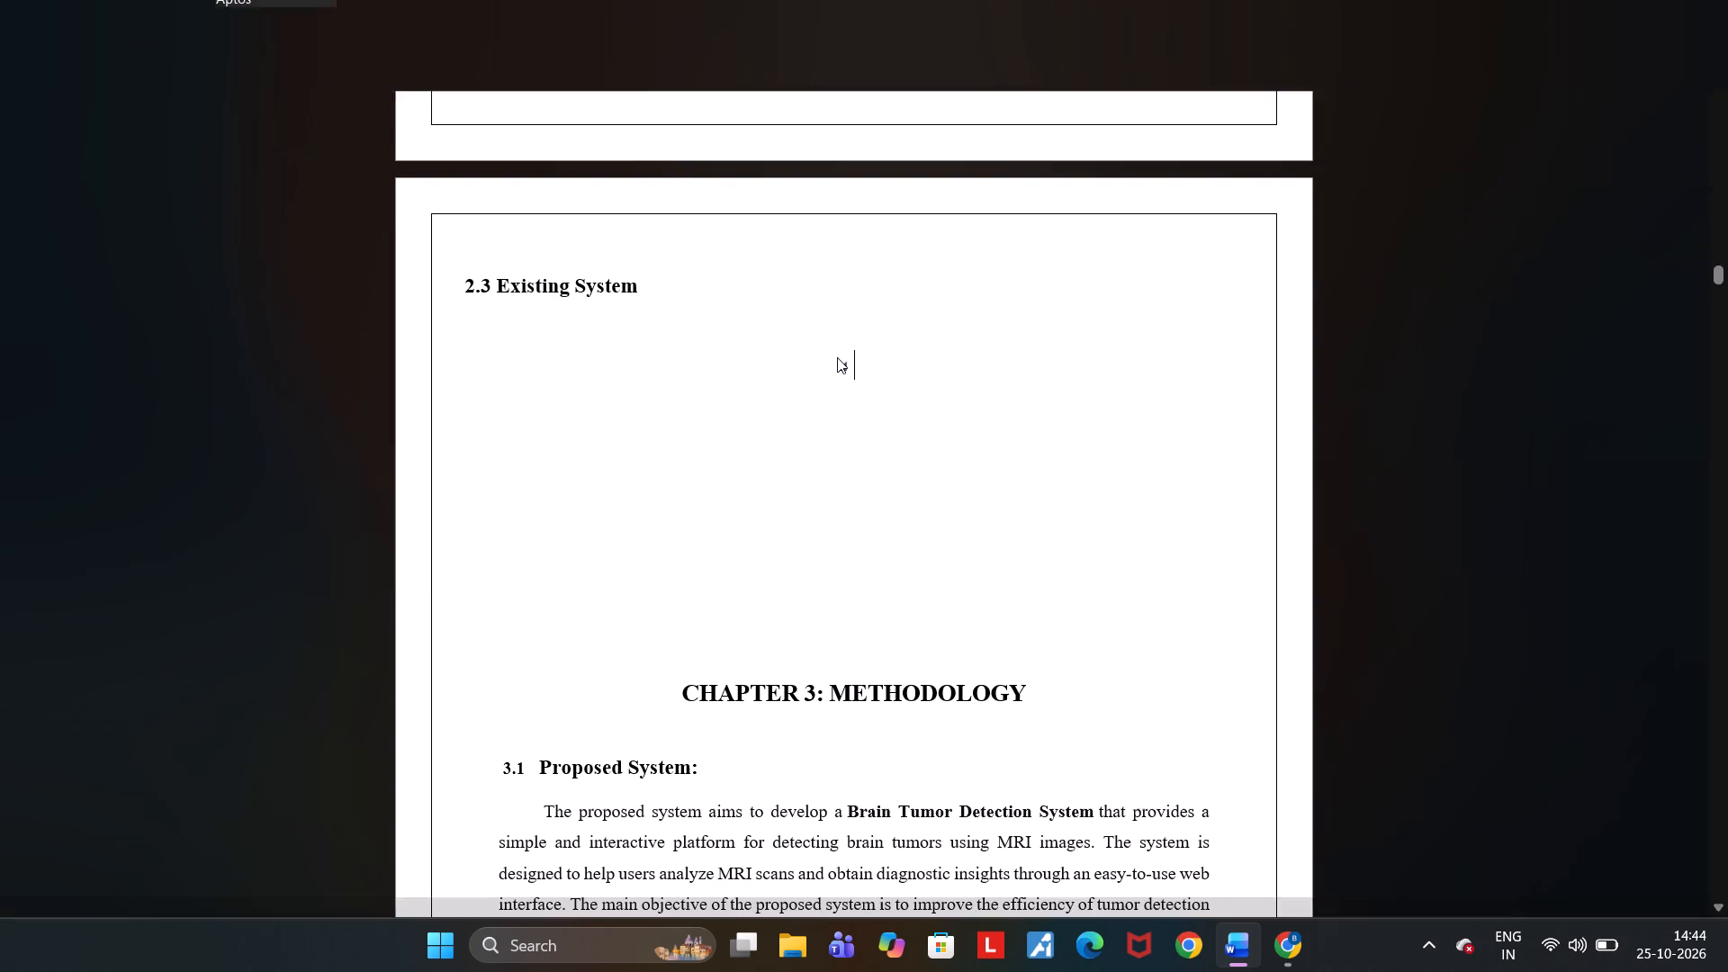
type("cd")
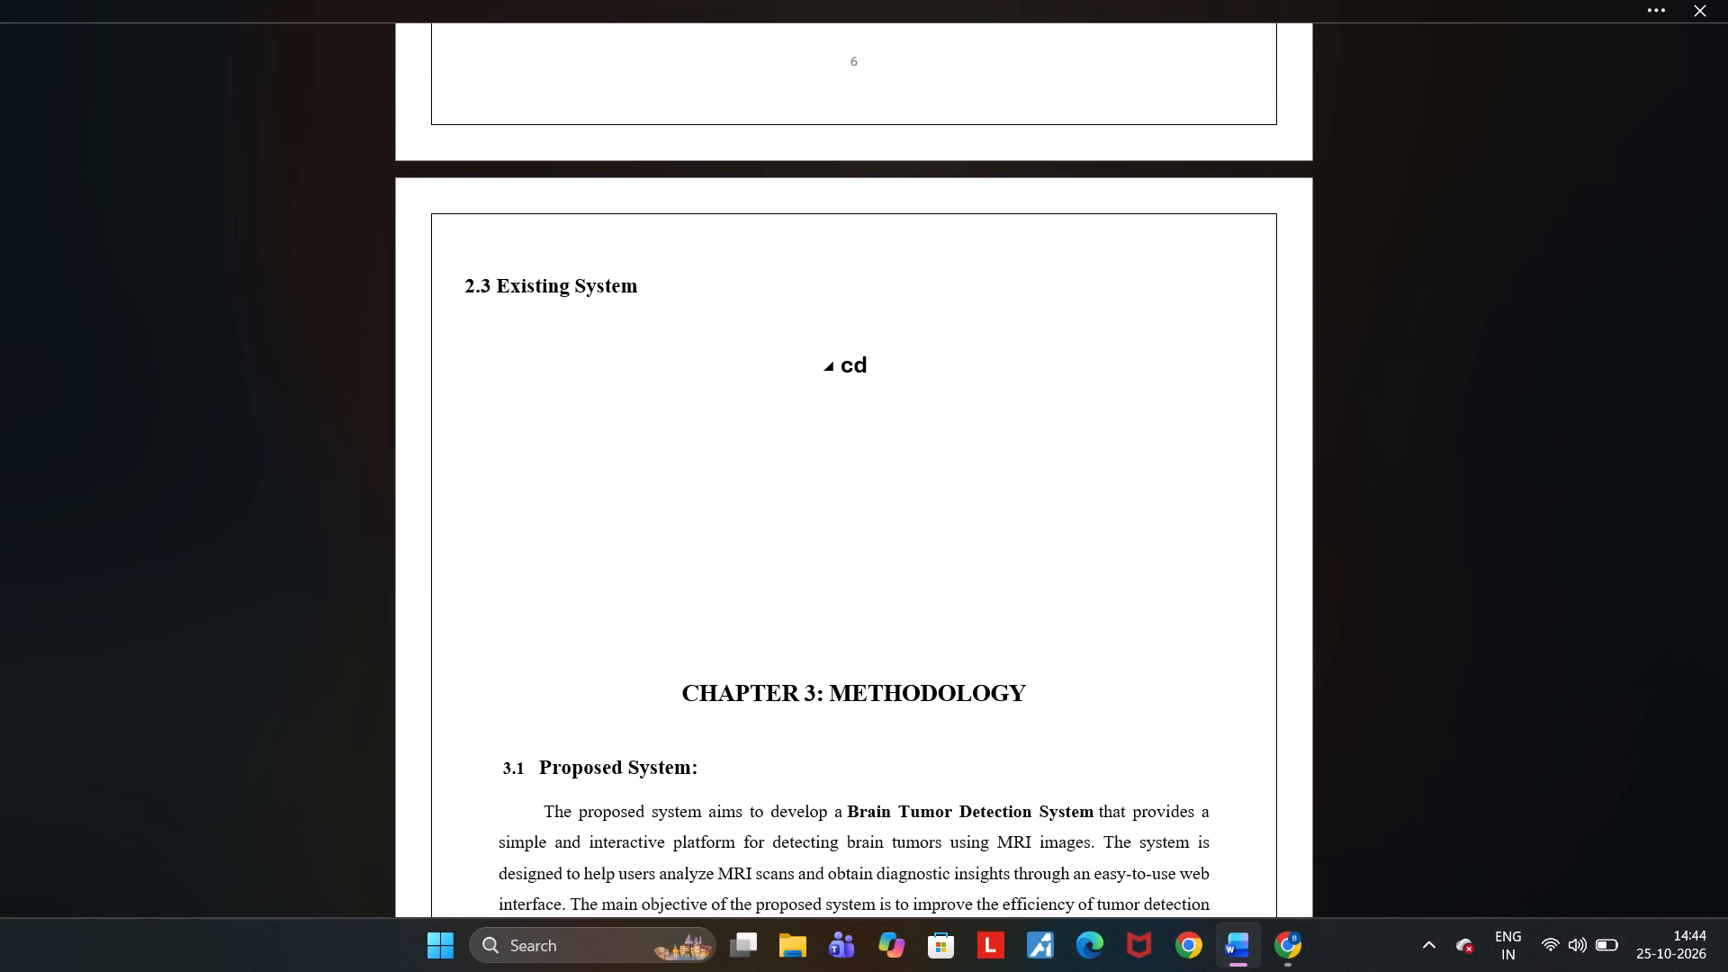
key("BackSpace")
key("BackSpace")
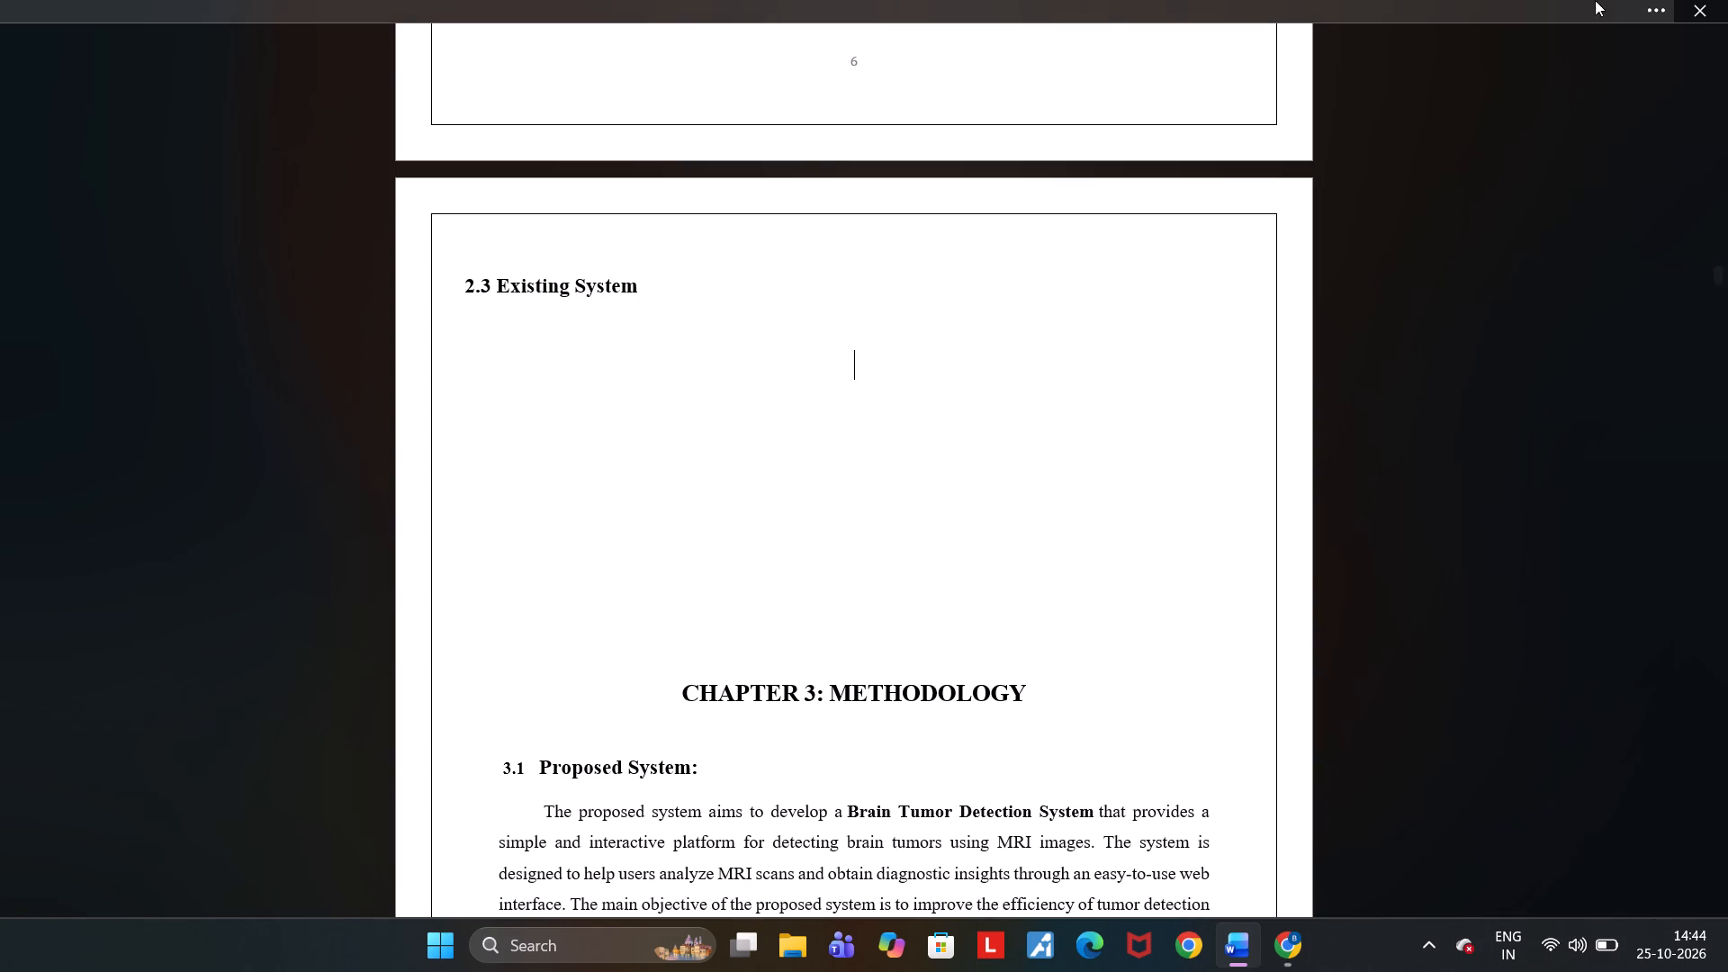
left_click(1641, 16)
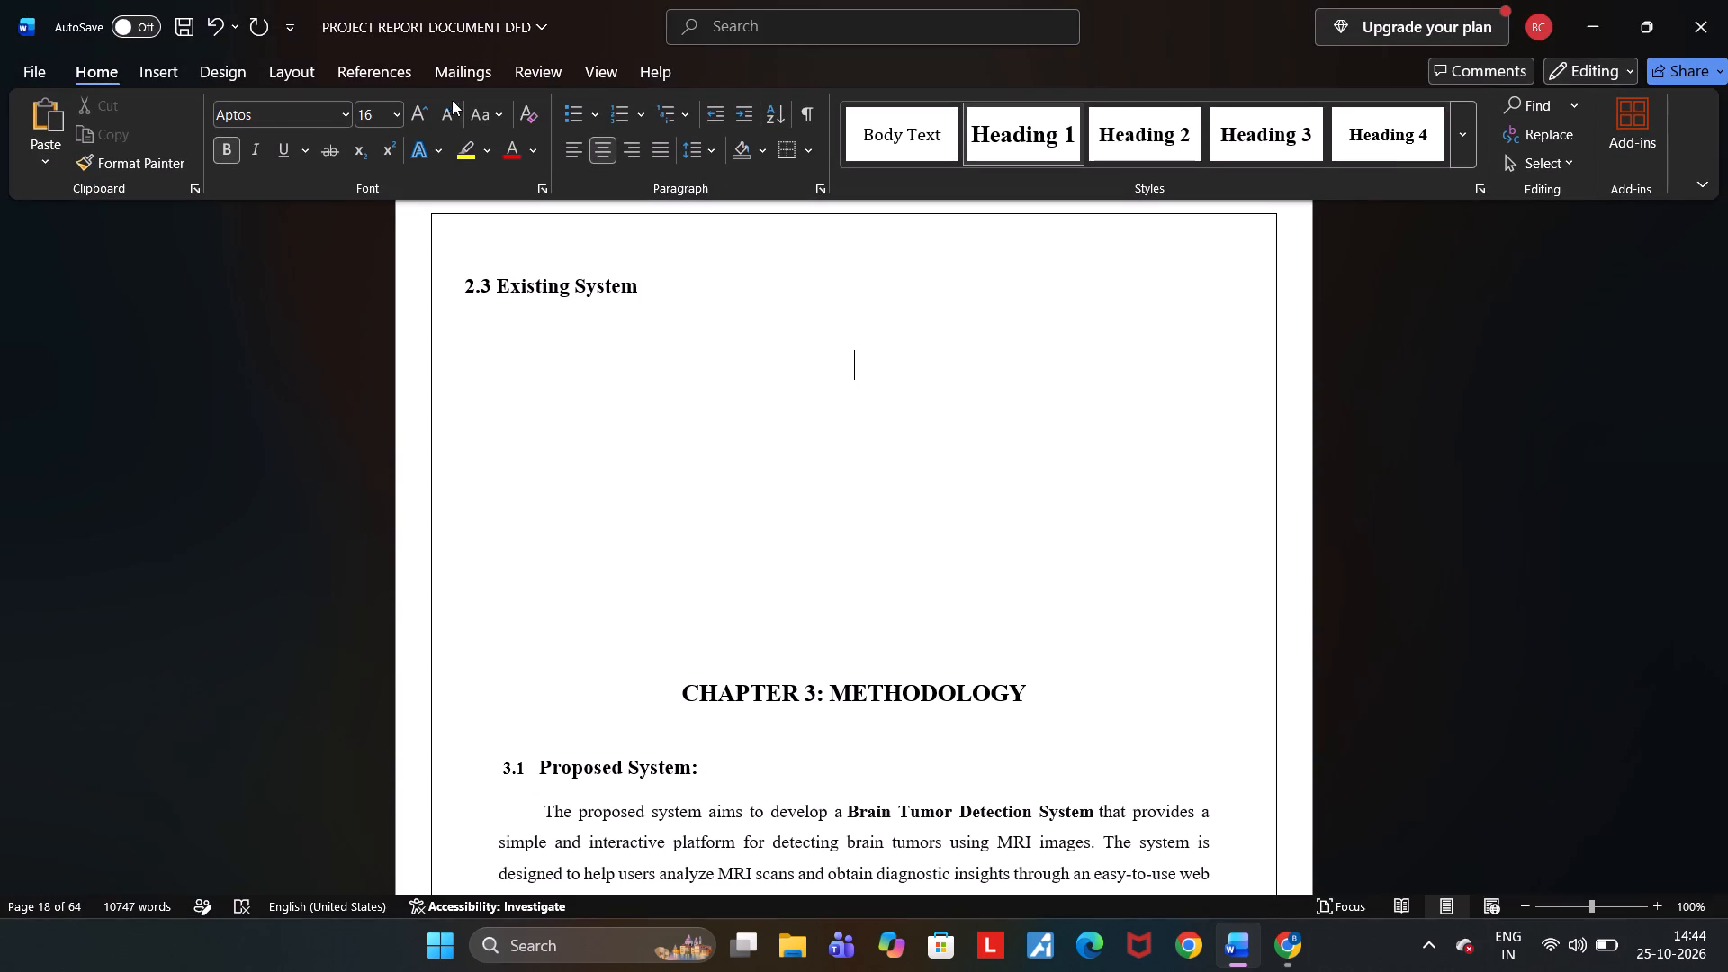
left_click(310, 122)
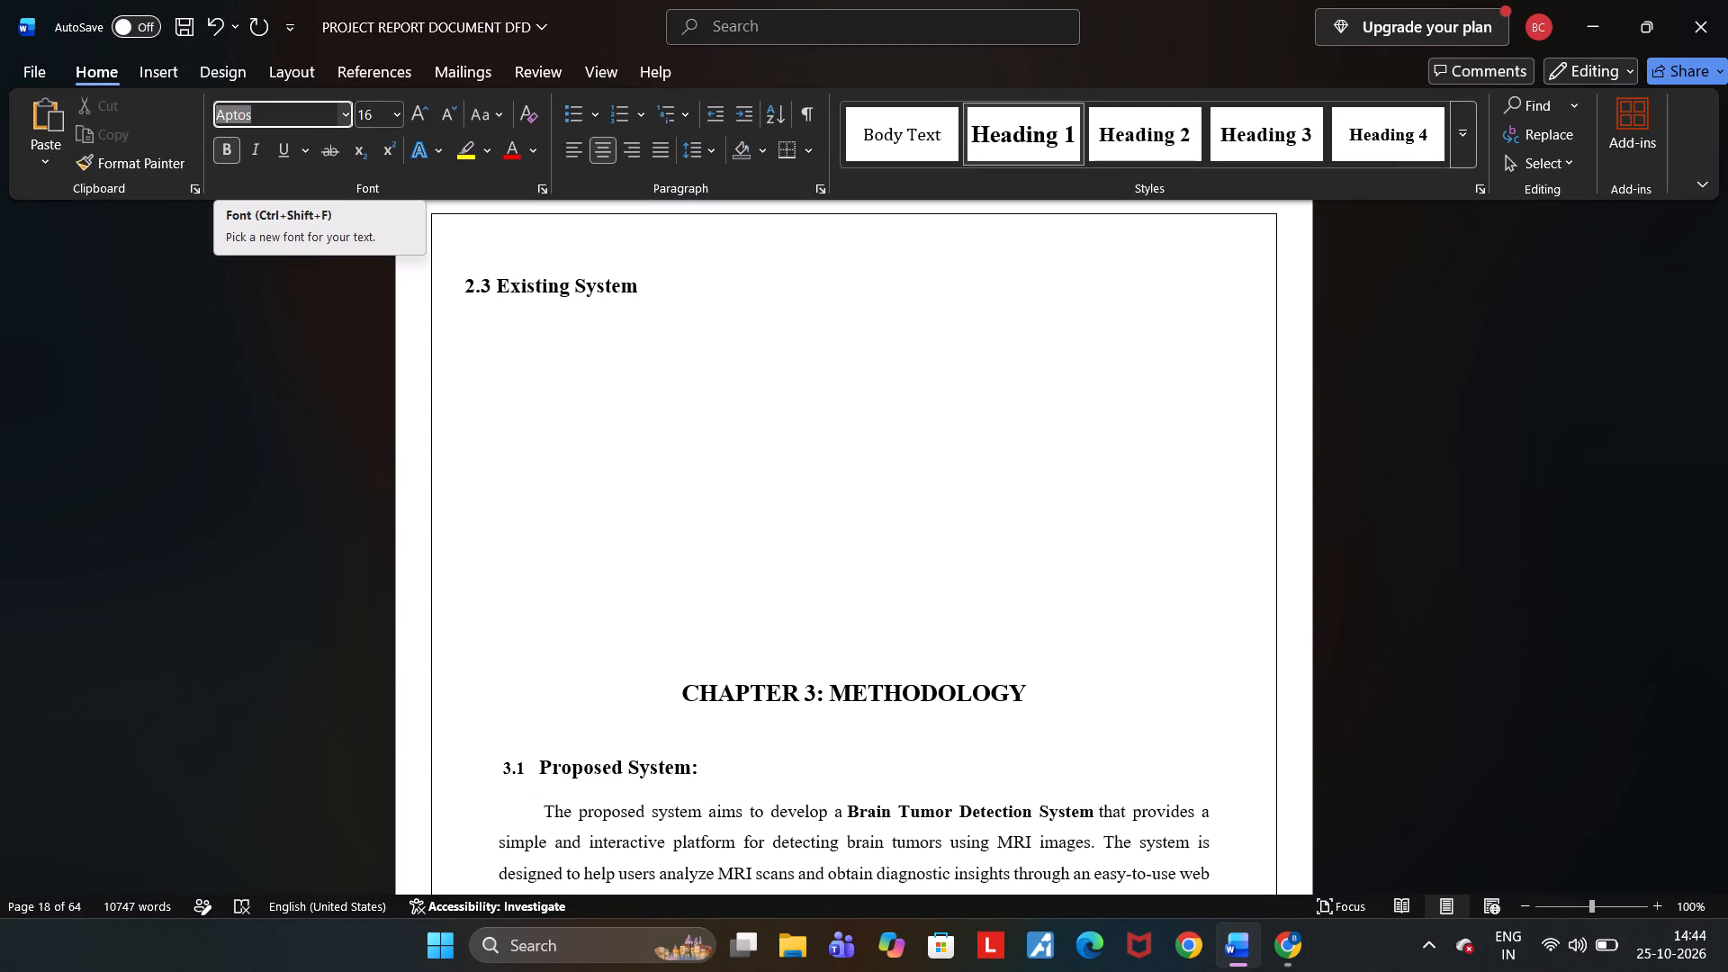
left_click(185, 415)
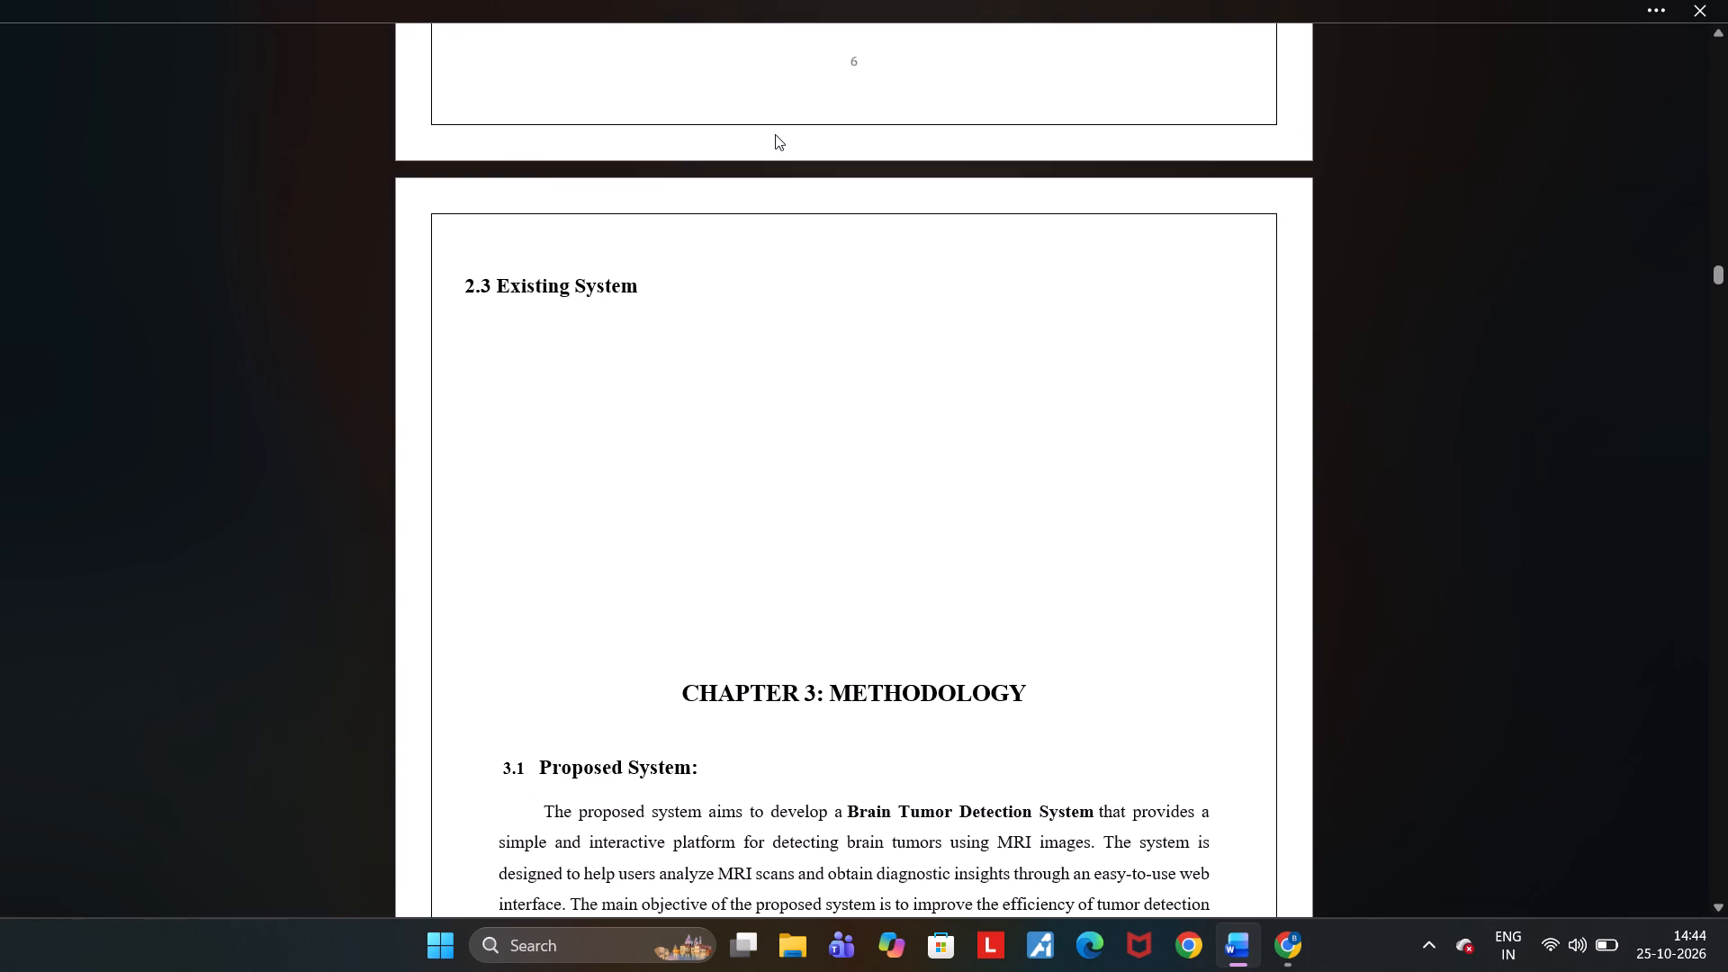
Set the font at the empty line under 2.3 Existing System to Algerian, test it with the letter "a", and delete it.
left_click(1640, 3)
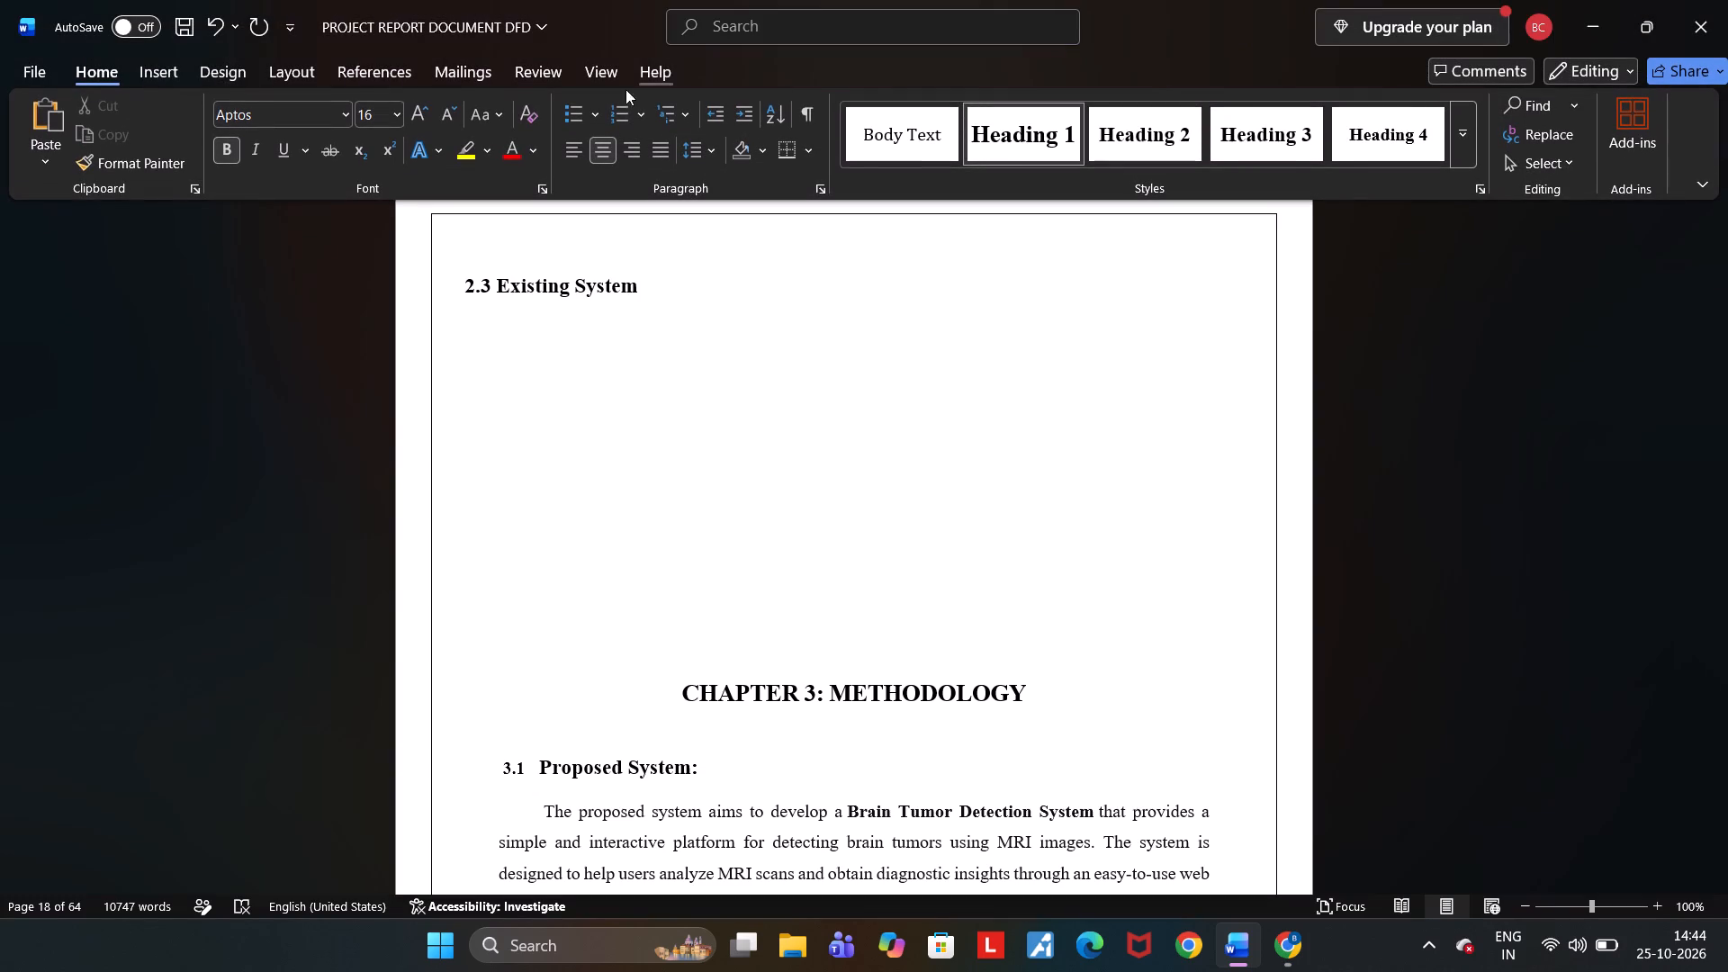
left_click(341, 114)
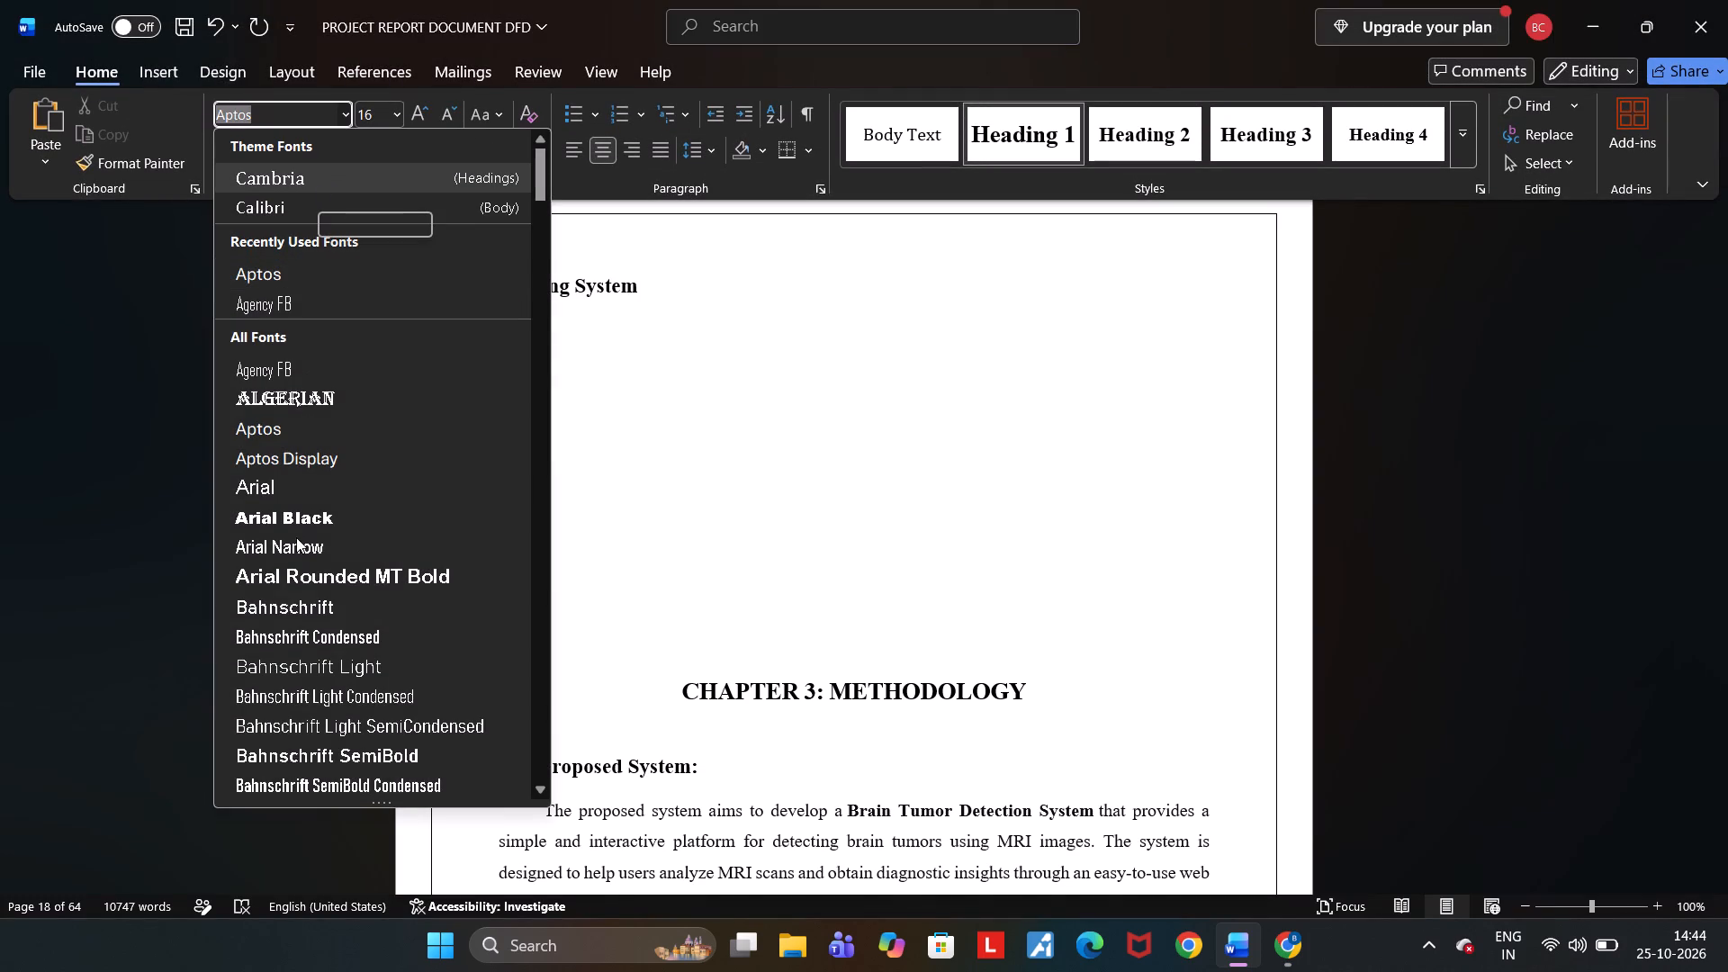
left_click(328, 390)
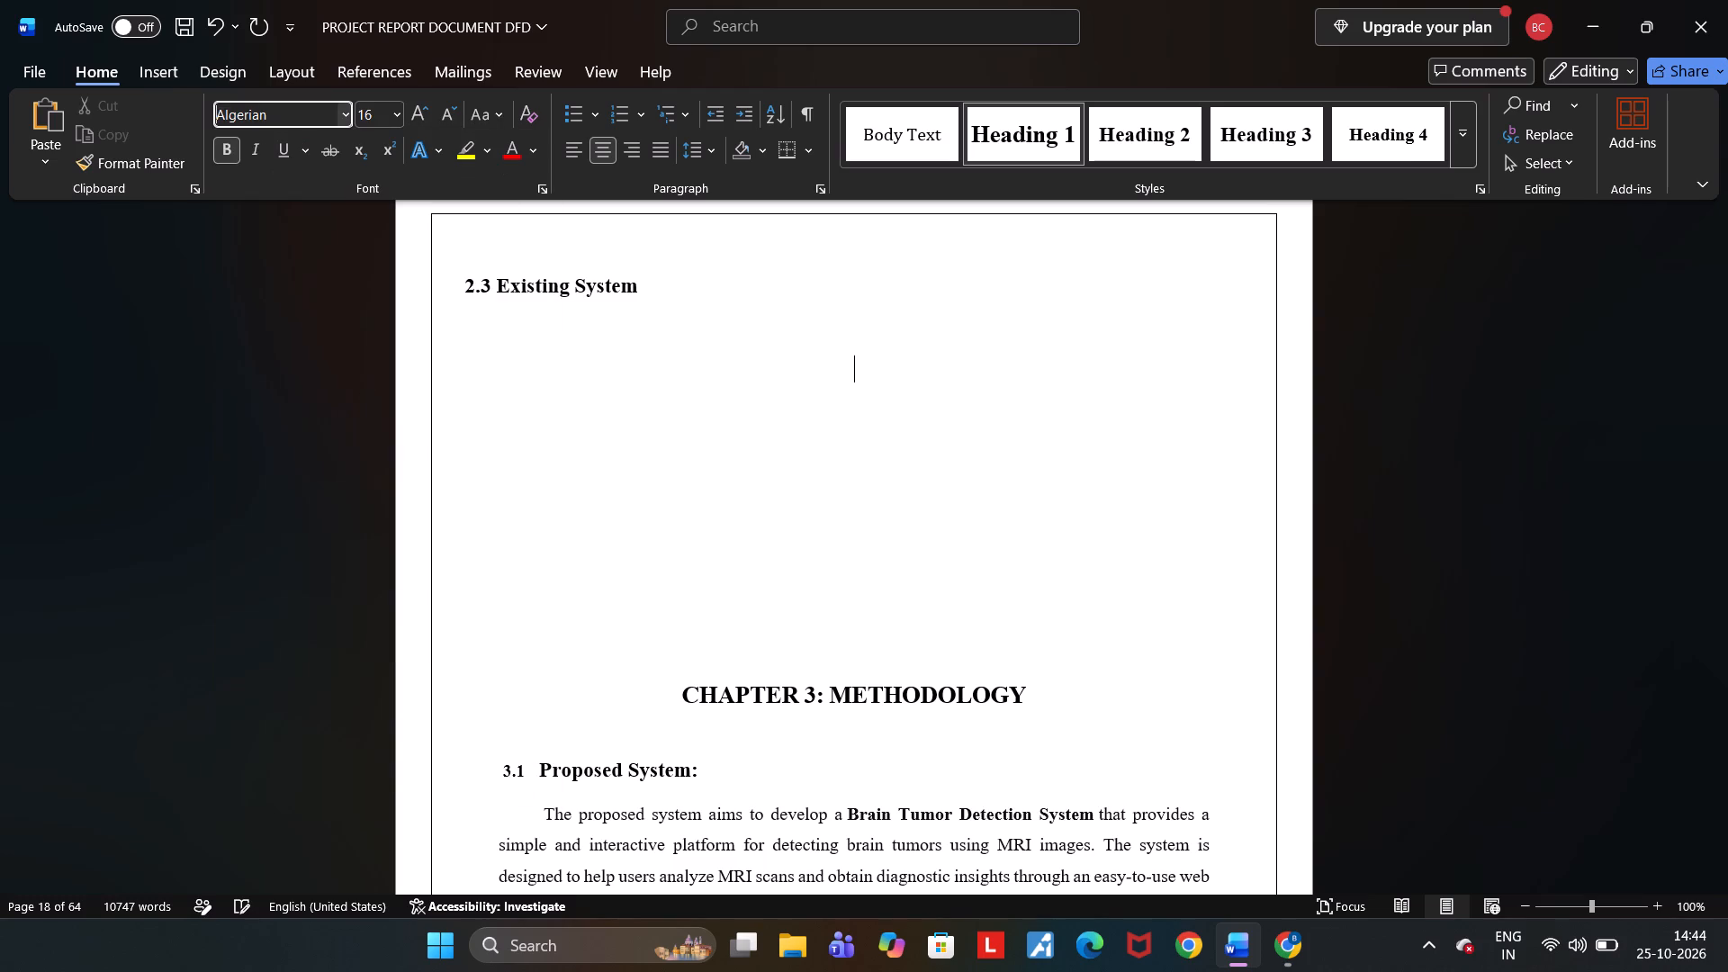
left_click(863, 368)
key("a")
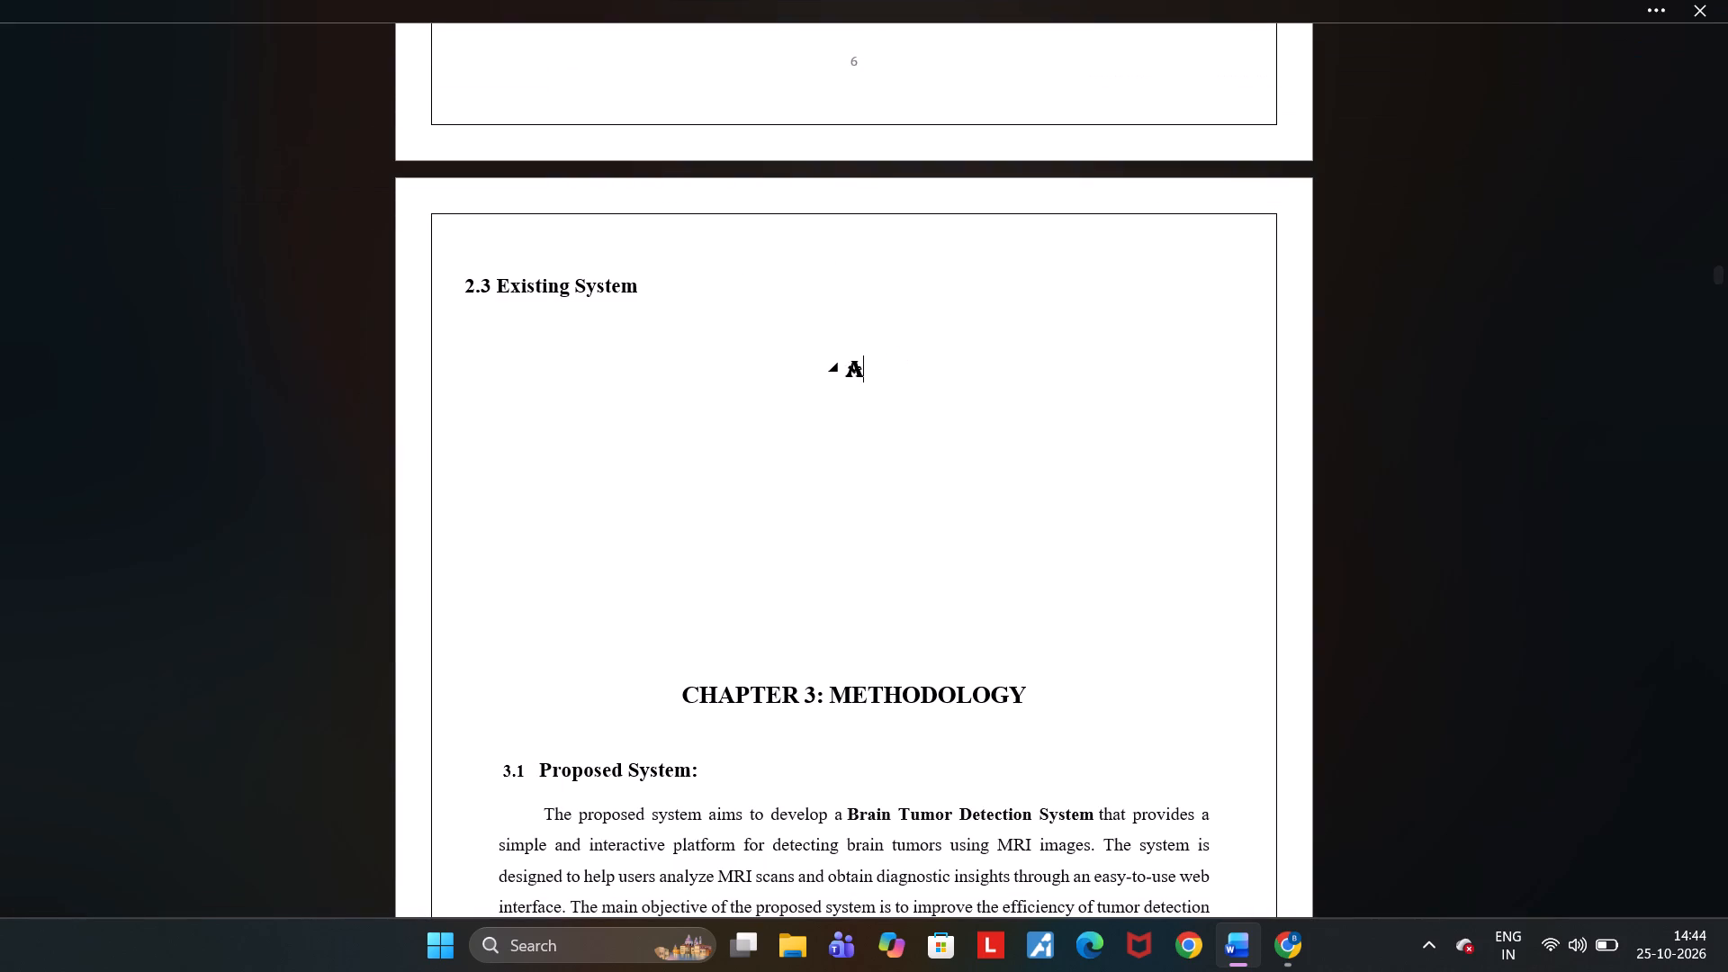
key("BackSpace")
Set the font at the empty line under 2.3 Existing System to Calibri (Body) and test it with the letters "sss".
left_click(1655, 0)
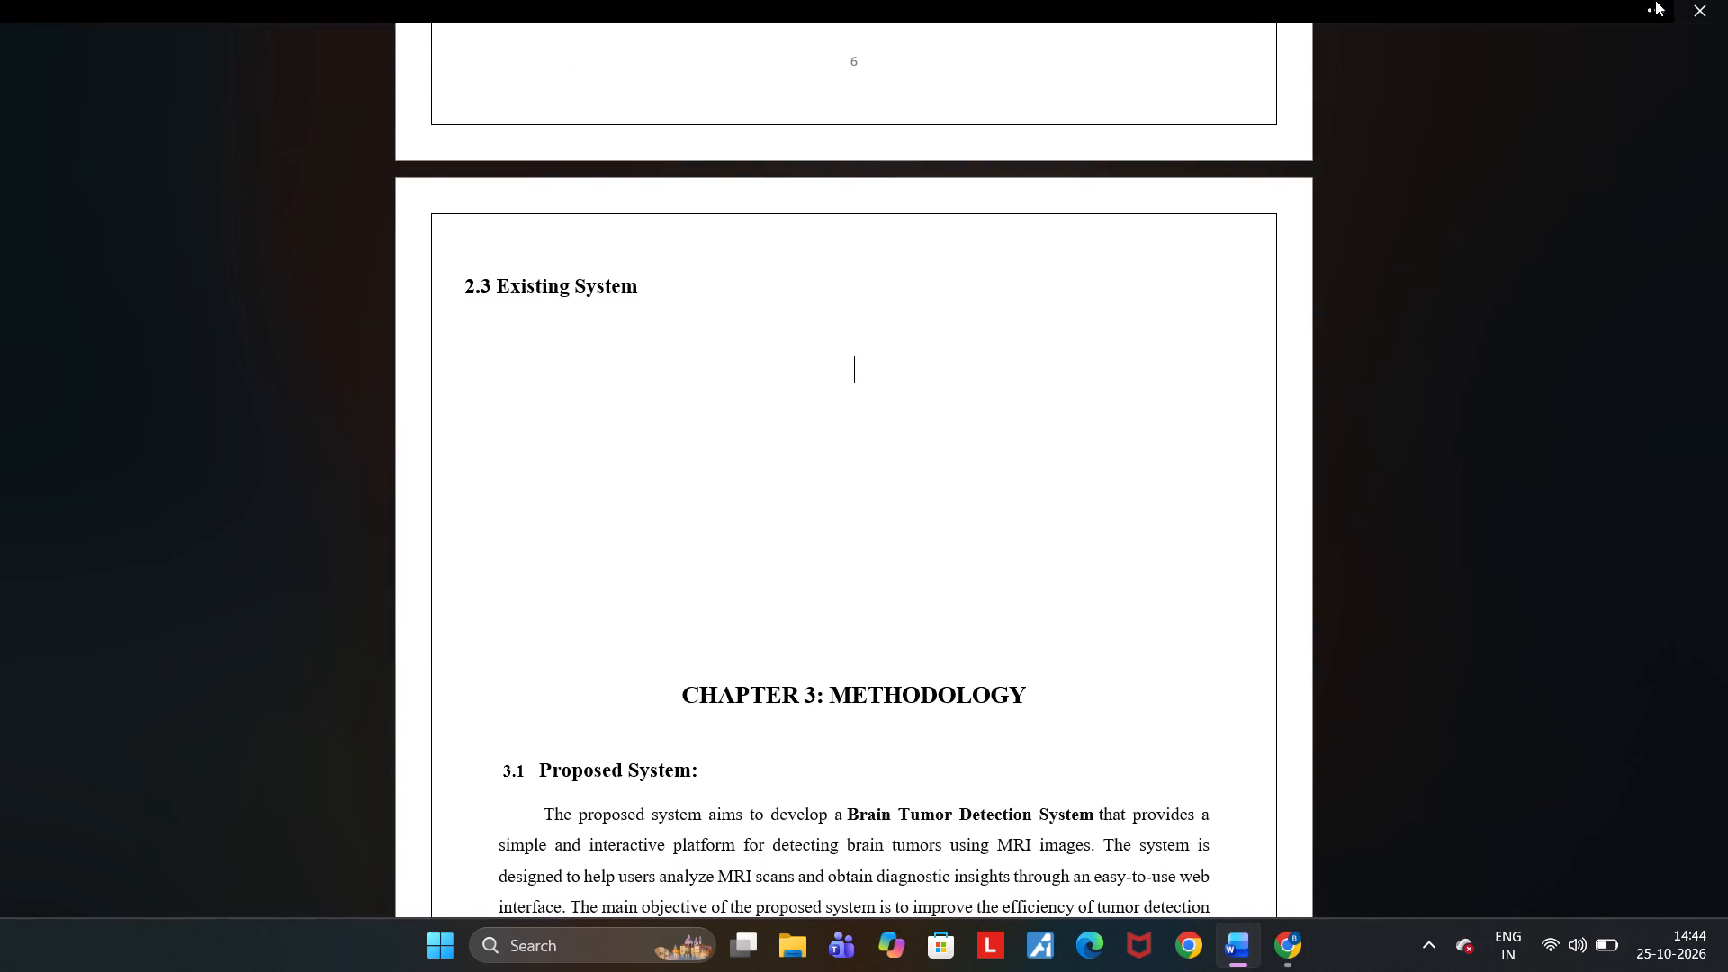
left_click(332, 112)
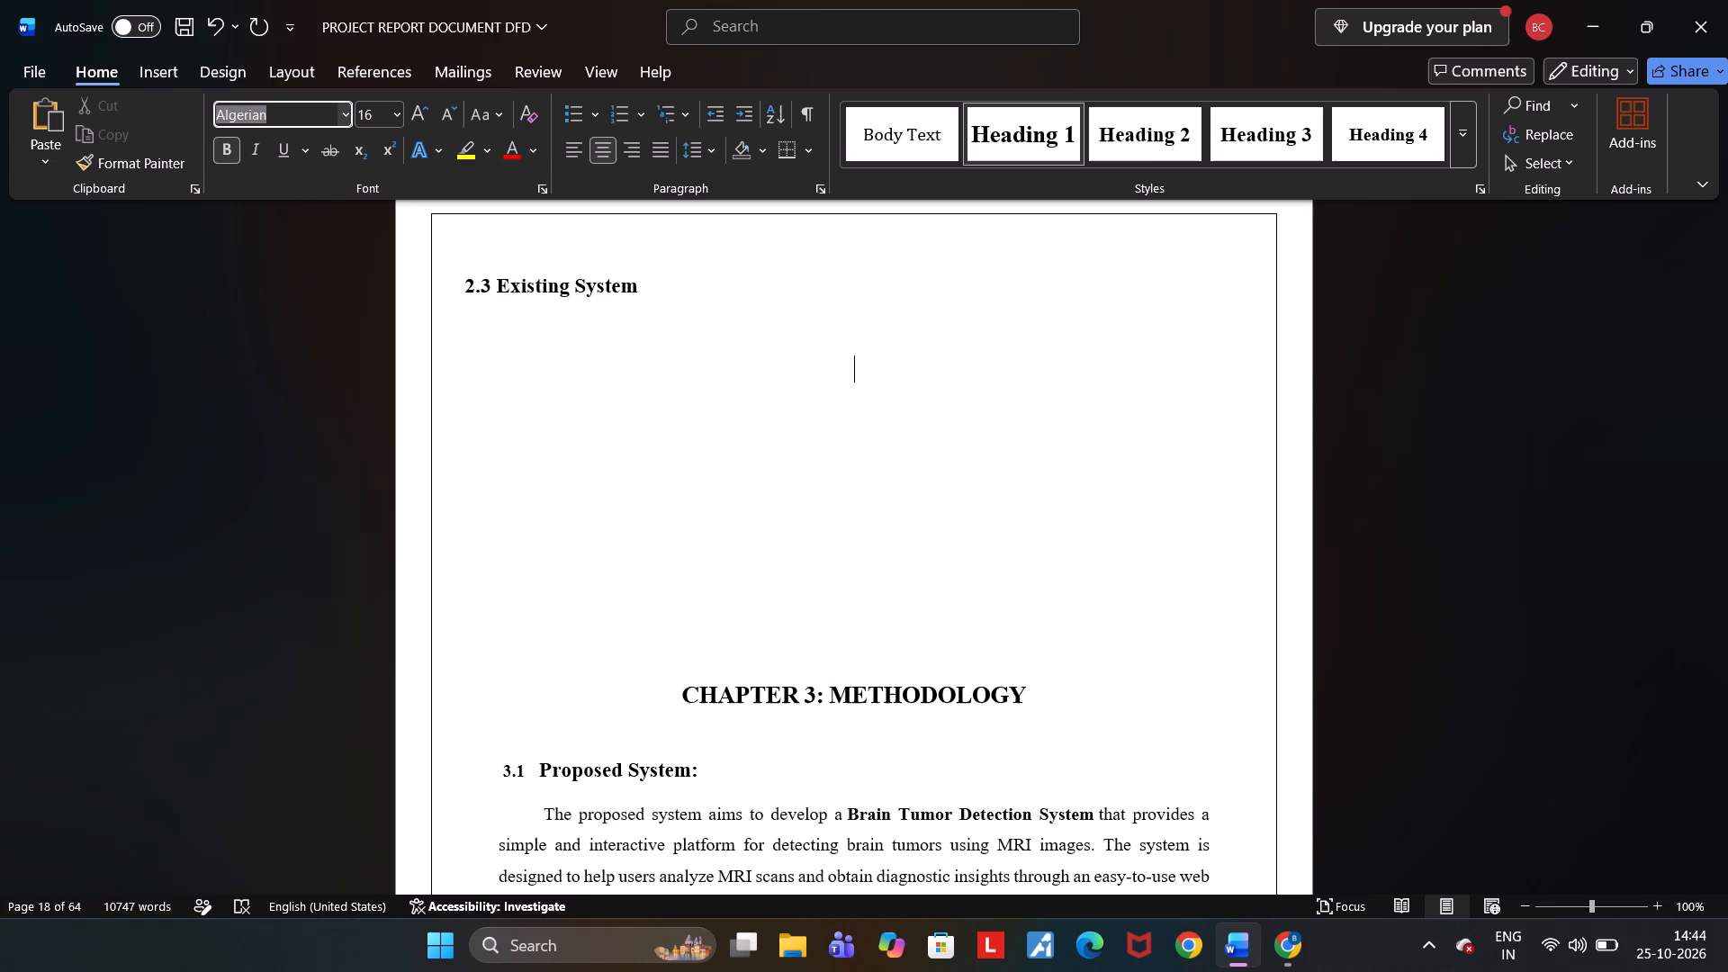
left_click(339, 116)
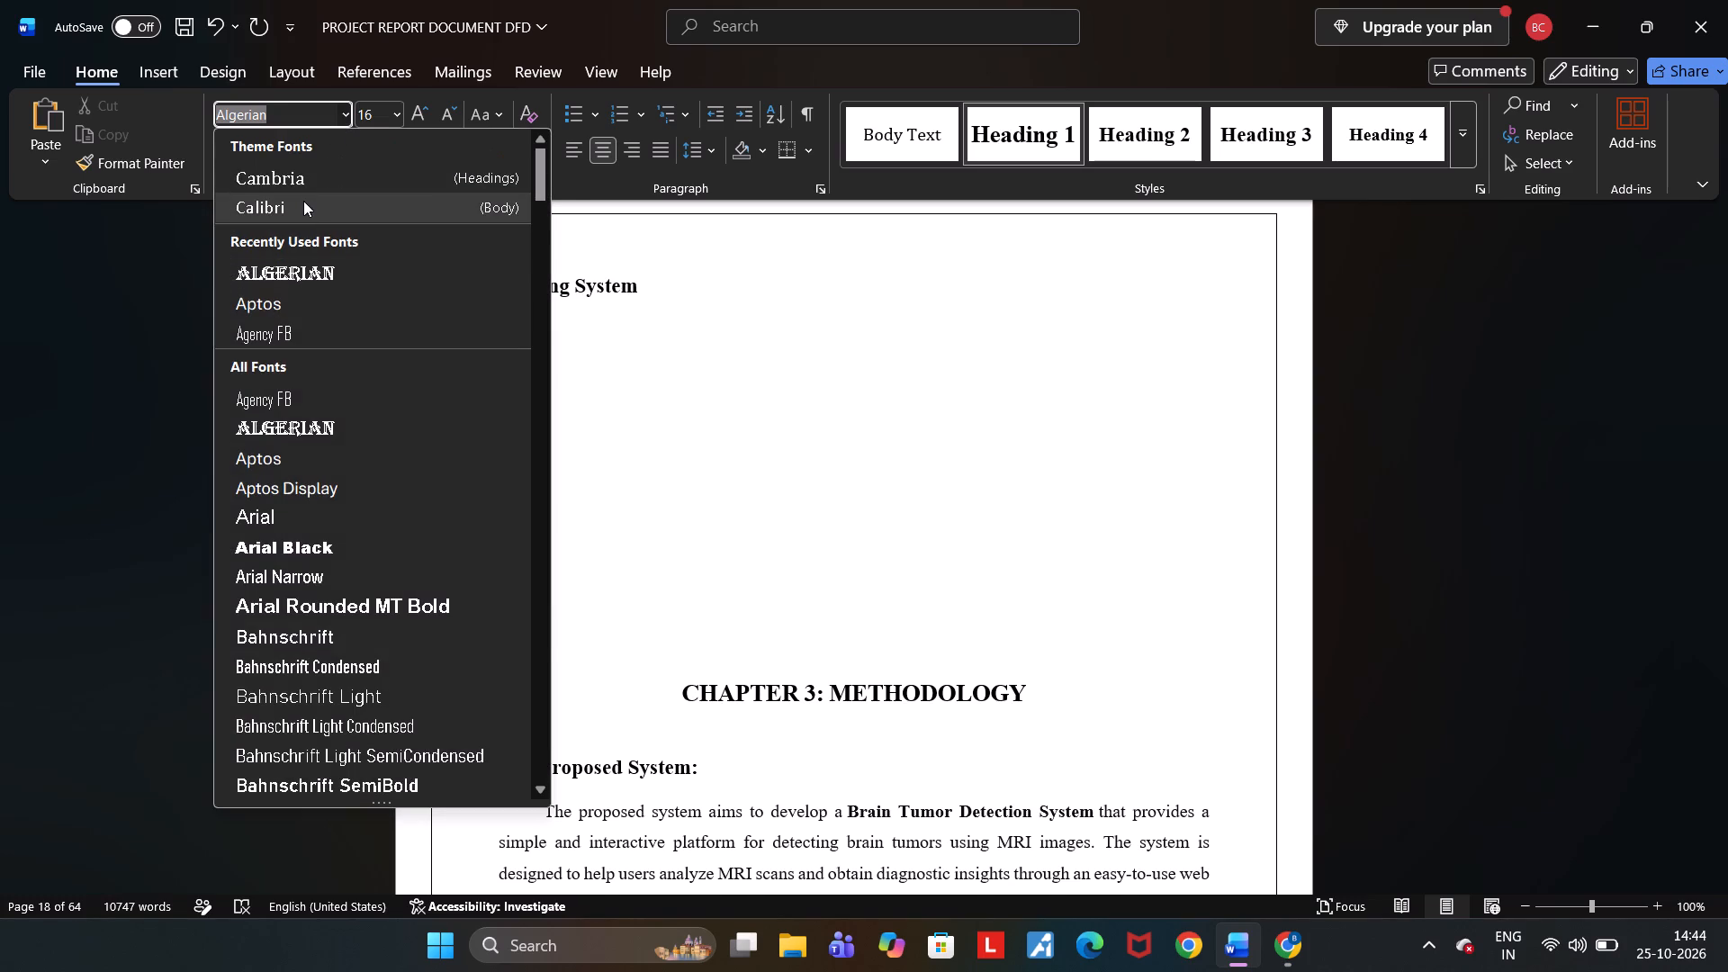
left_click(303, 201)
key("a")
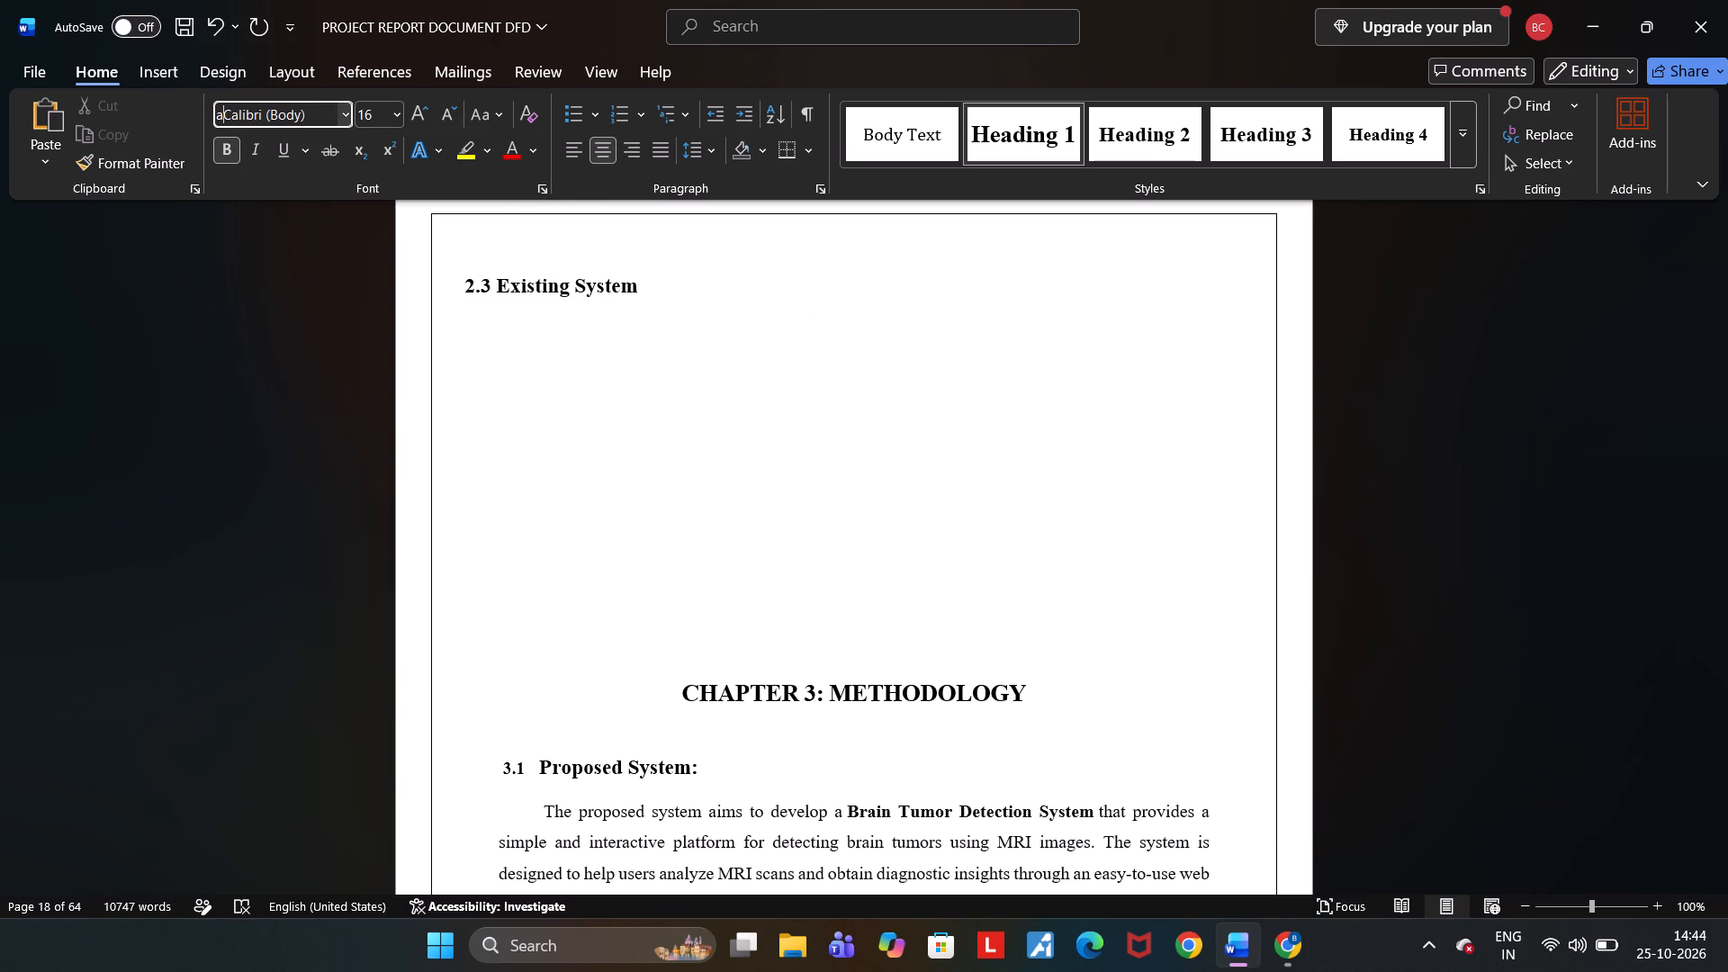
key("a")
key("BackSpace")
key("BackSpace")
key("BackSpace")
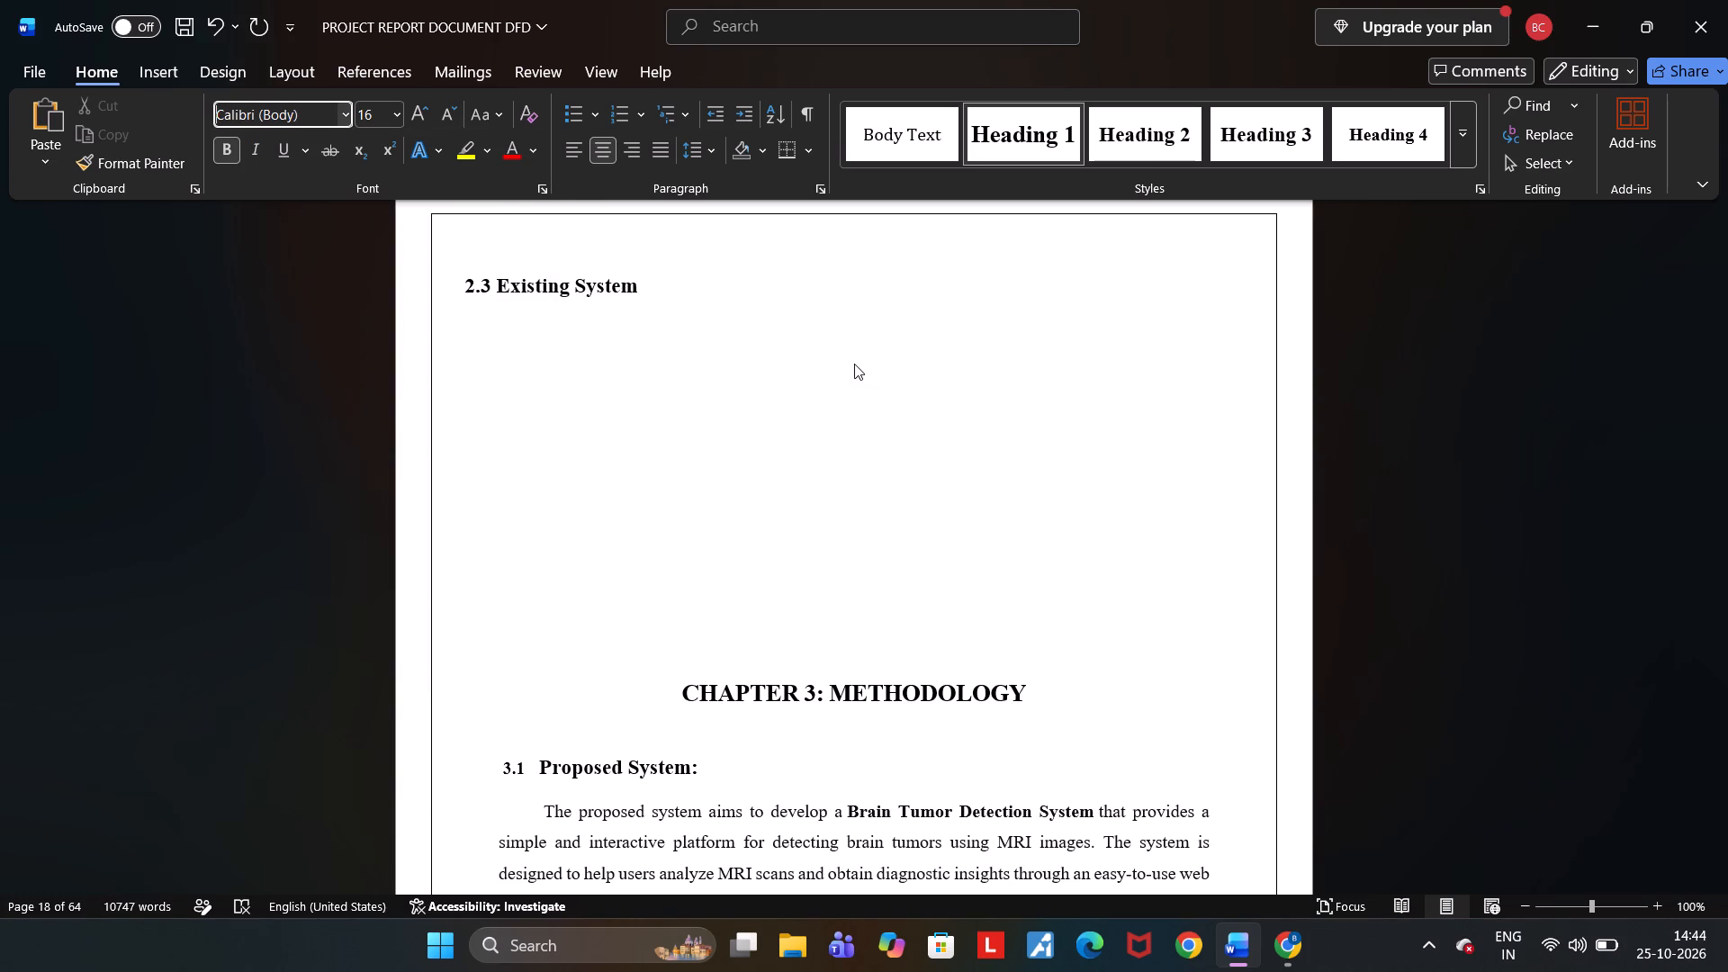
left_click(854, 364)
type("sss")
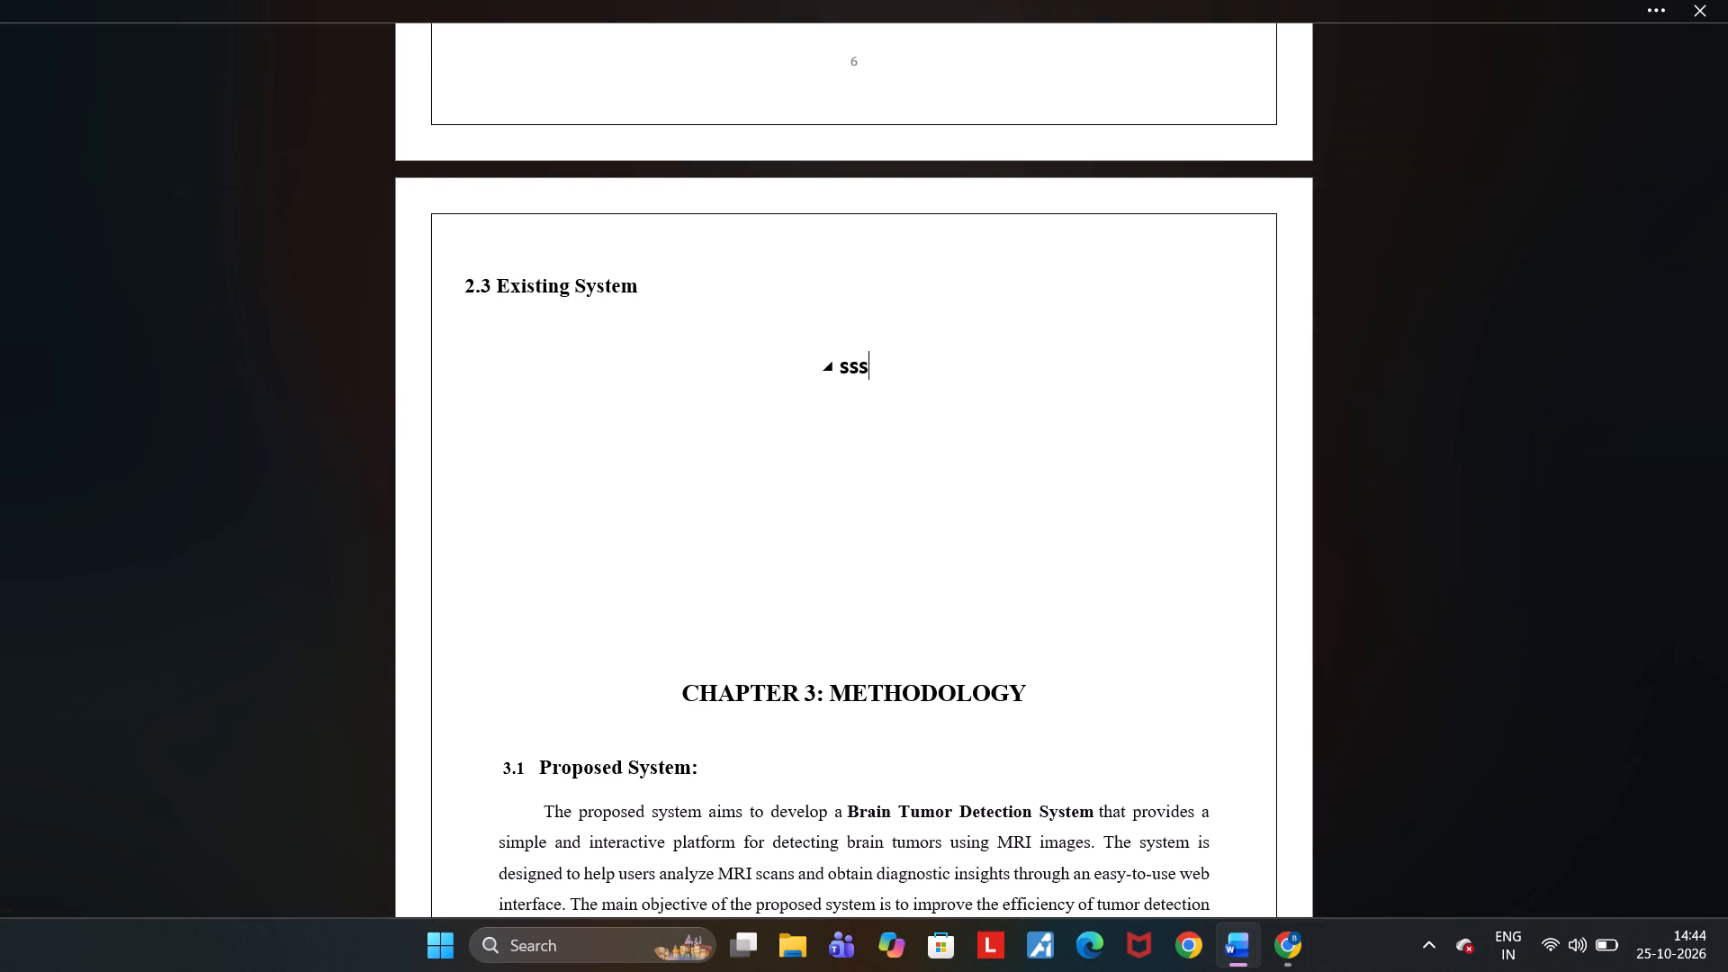
Delete the test letters and the empty line space above them, back to the end of the 2.3 Existing System heading.
key("BackSpace")
key("BackSpace")
key("BackSpace")
key("BackSpace")
key("BackSpace")
key("BackSpace")
key("BackSpace")
key("BackSpace")
key("BackSpace")
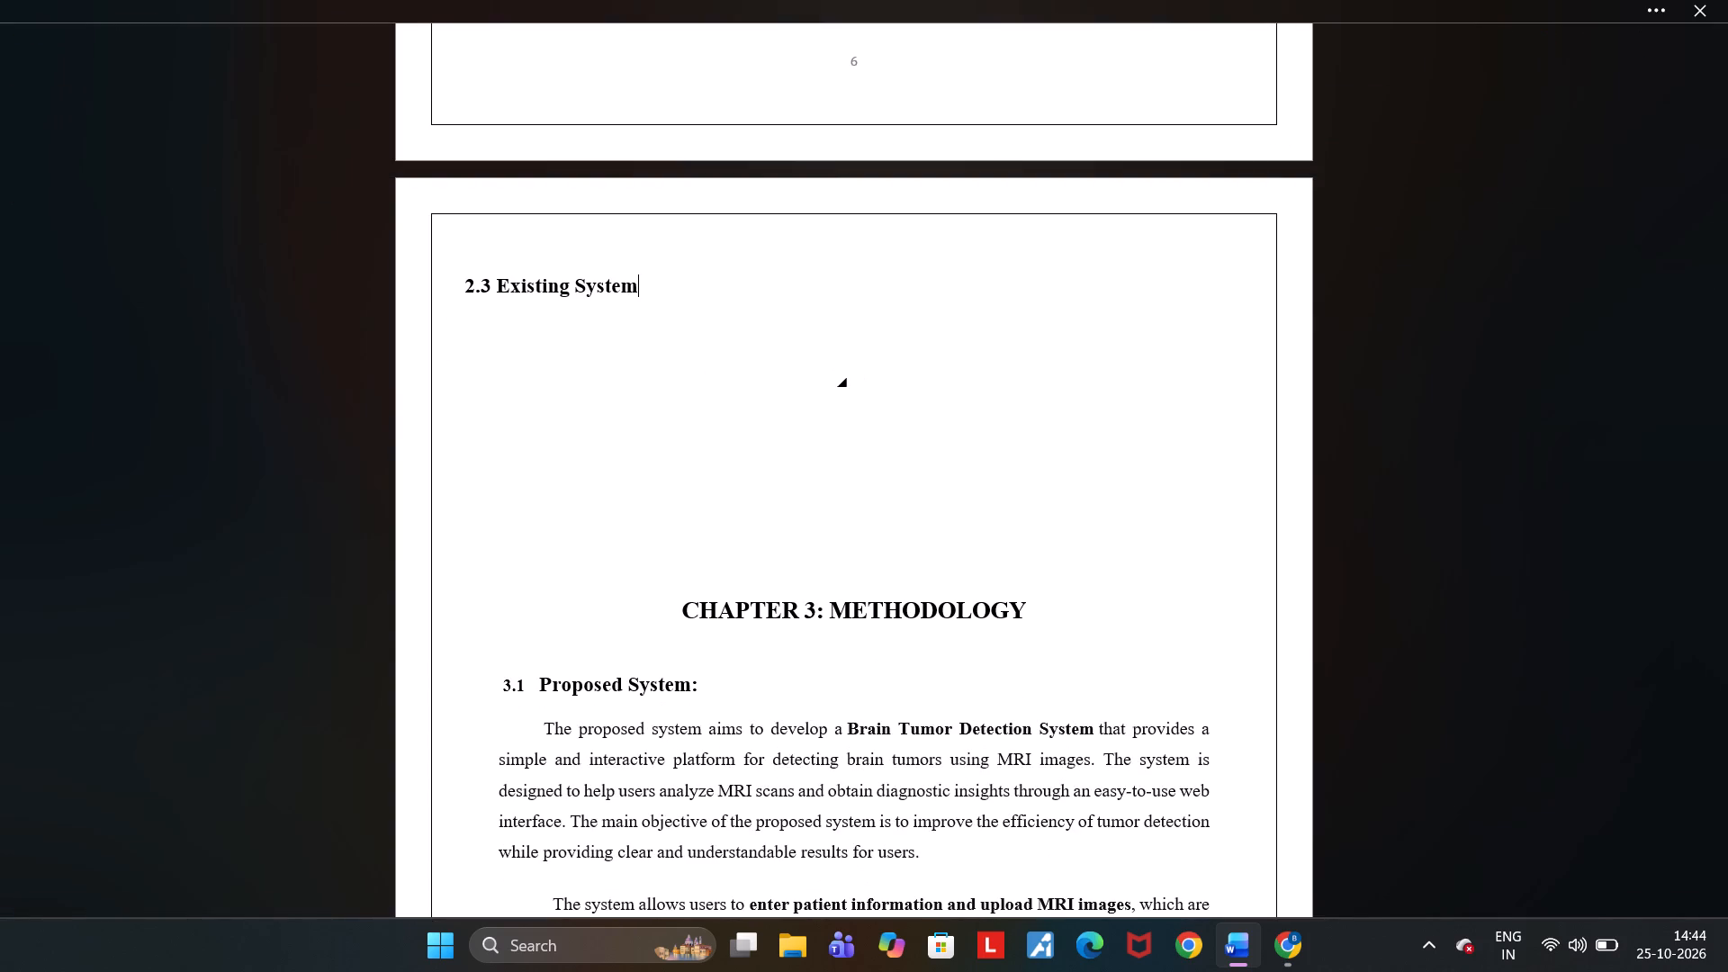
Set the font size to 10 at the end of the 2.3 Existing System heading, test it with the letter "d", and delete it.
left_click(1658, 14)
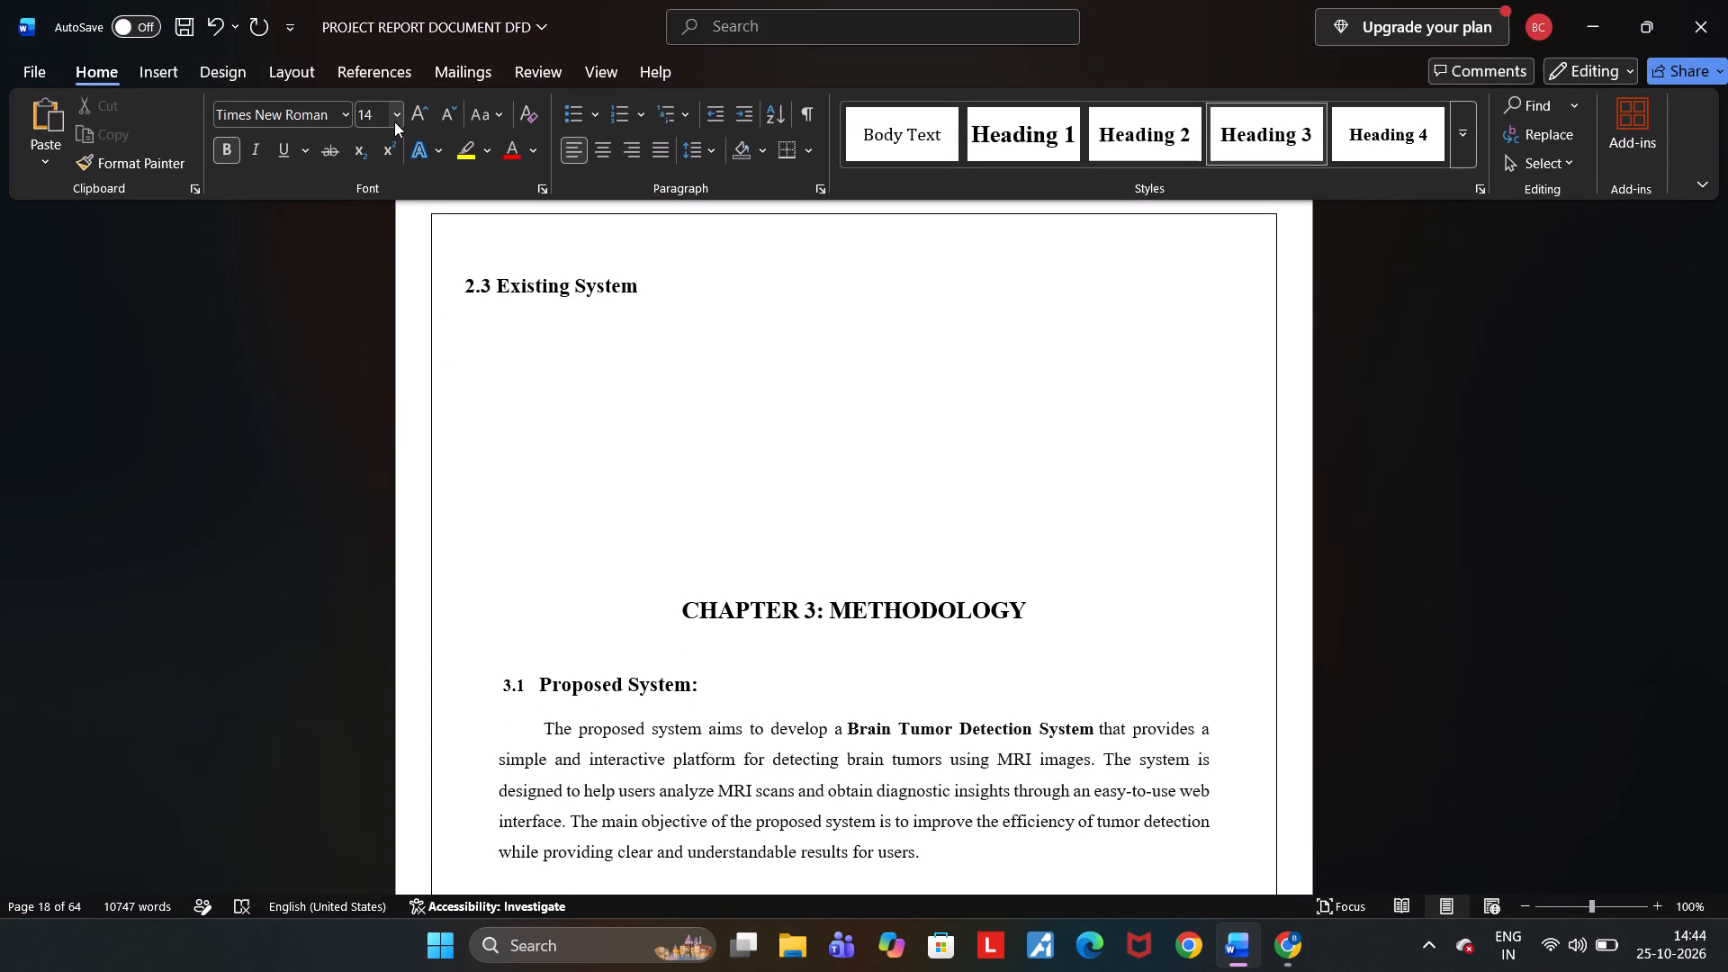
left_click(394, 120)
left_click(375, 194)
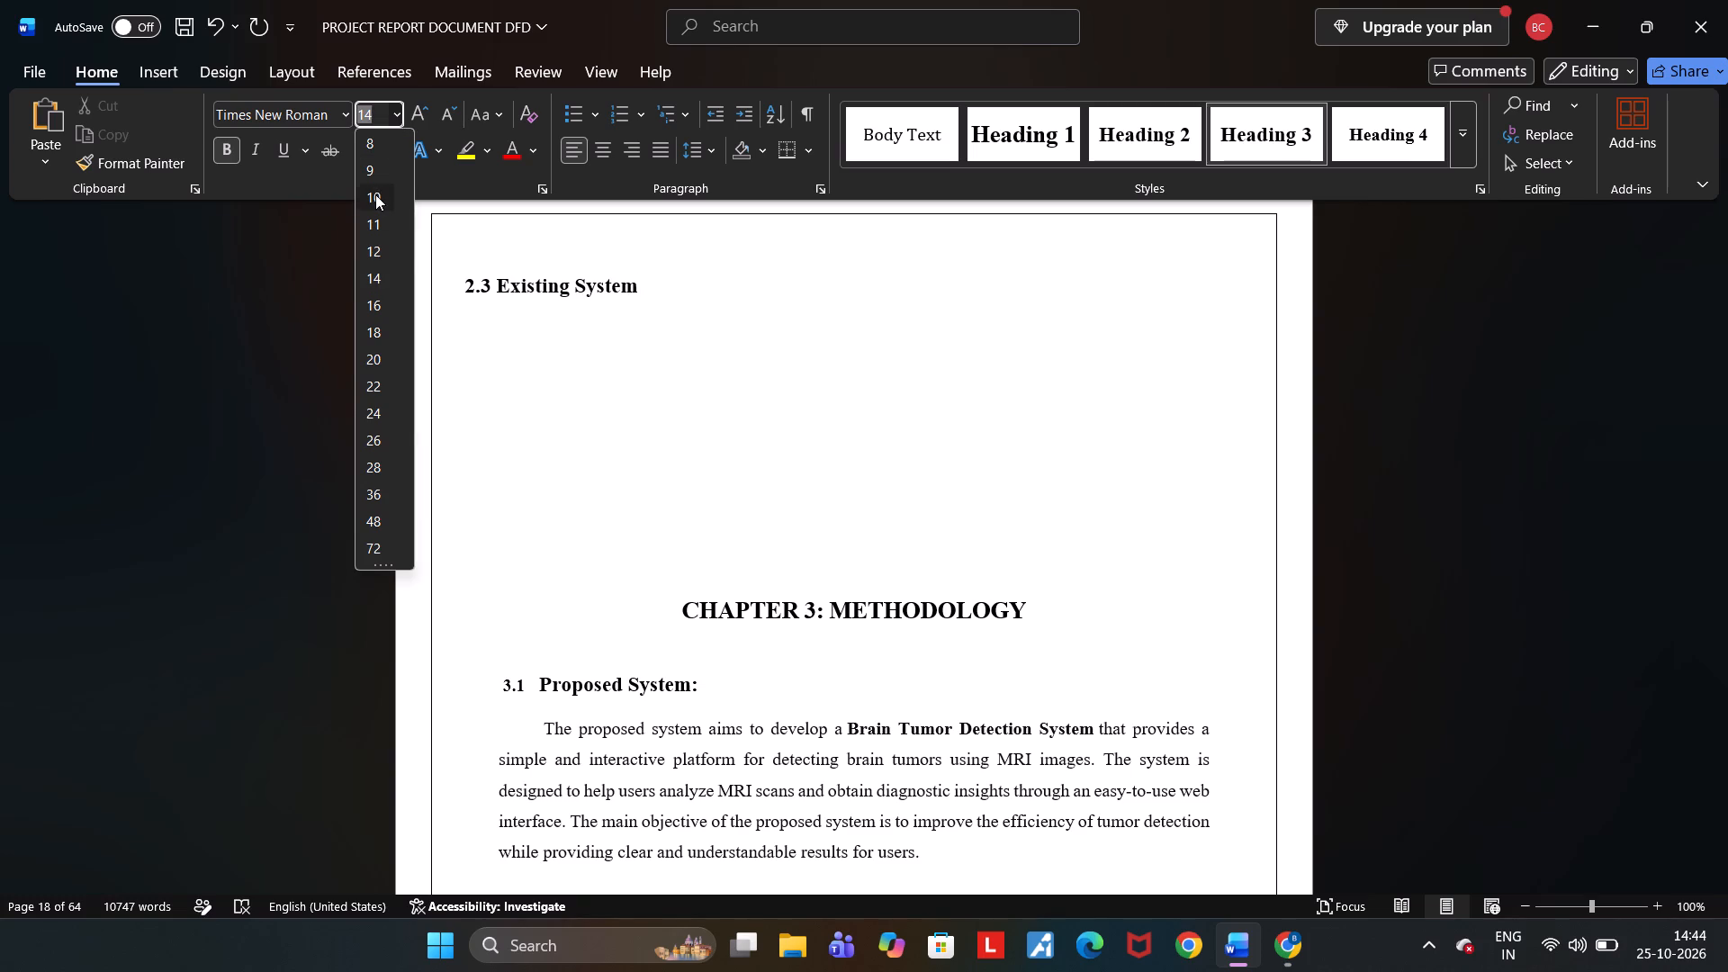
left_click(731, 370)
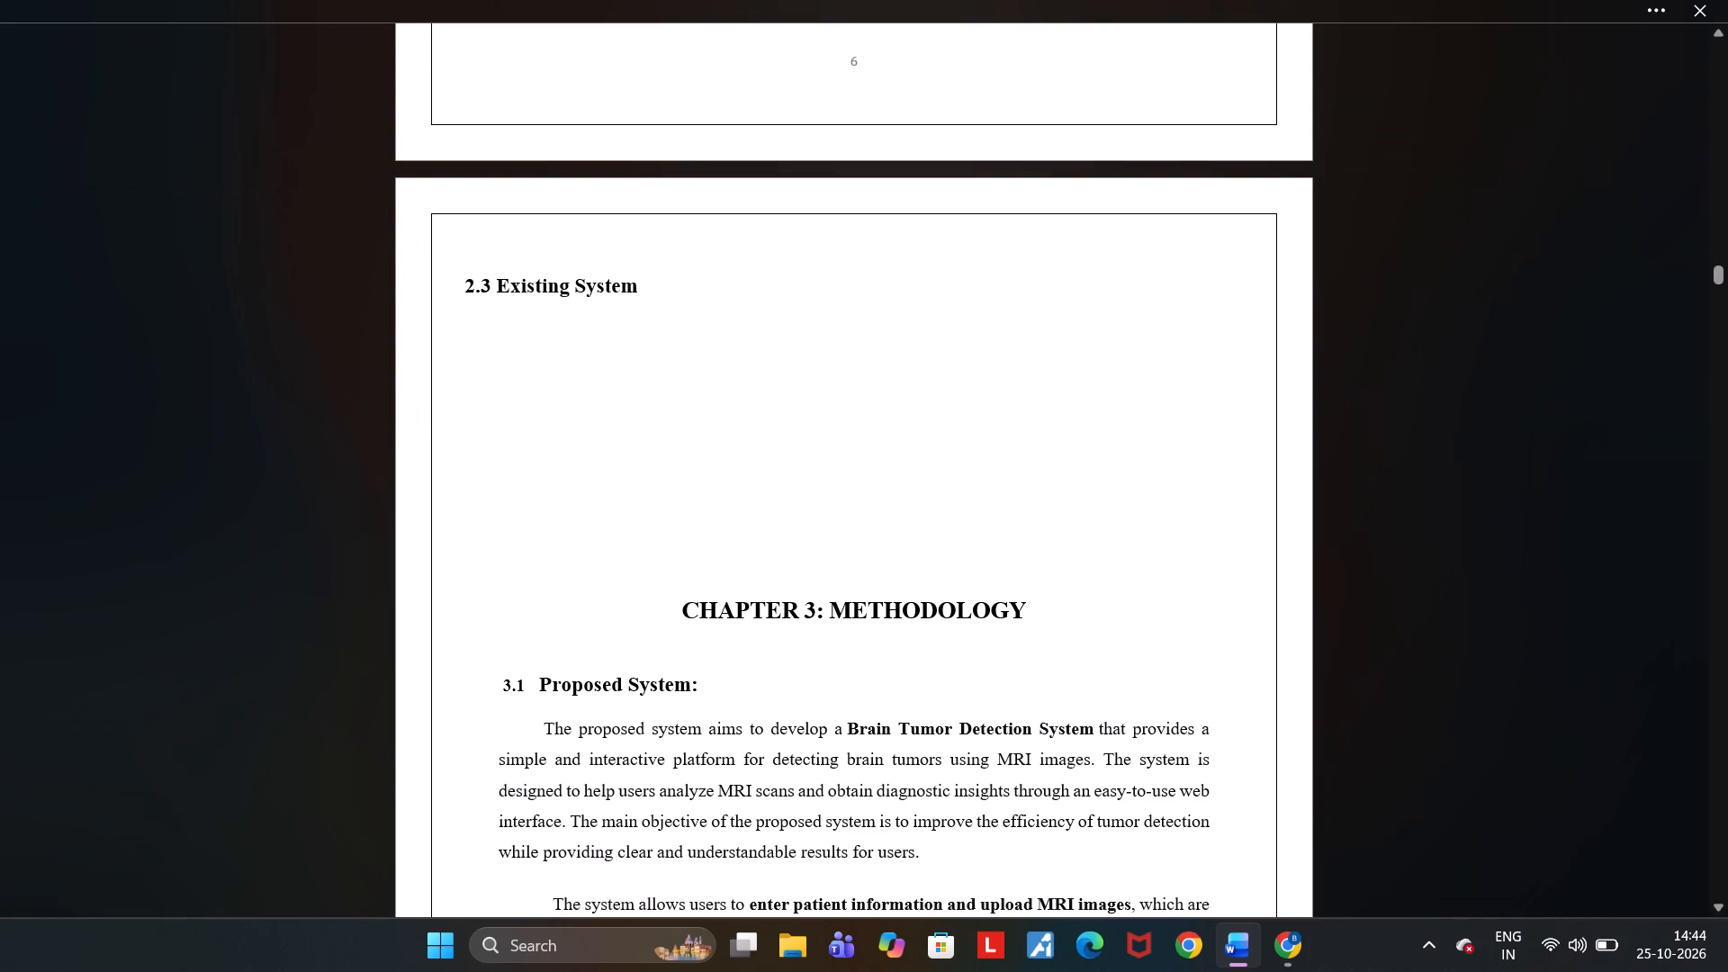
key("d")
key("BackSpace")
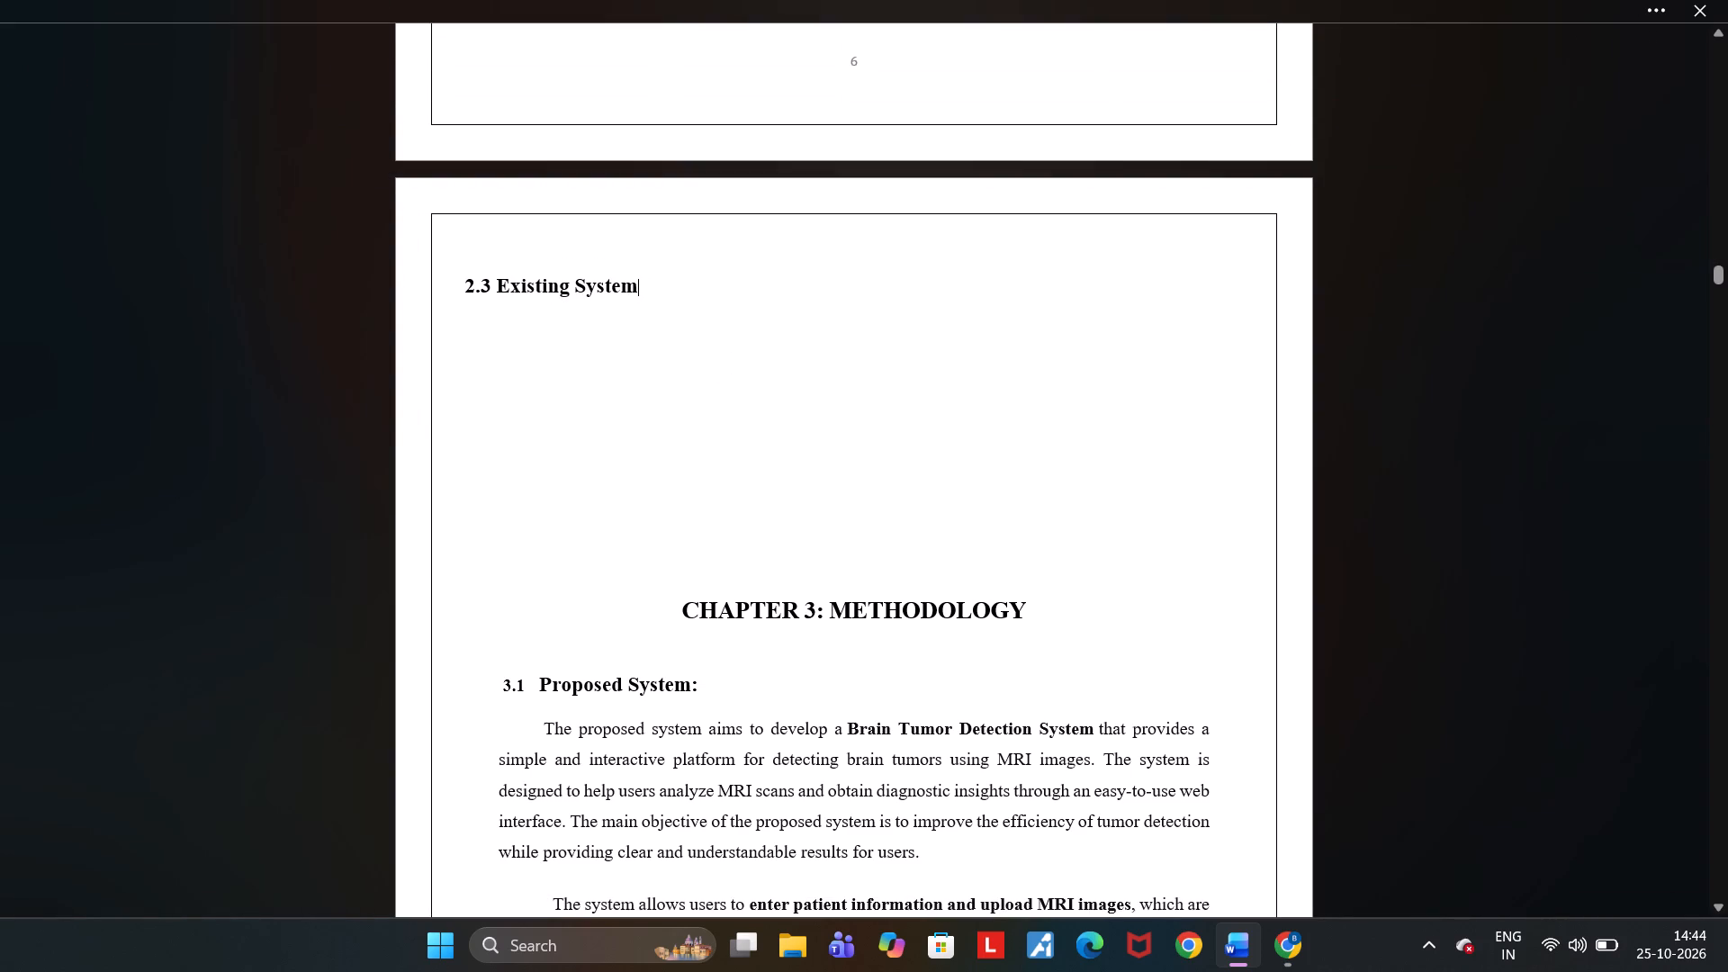
Insert a space after "The" in the first paragraph of 3.1 Proposed System, test the letter "d" there, and delete the letter.
left_click(573, 731)
key("space")
type("d")
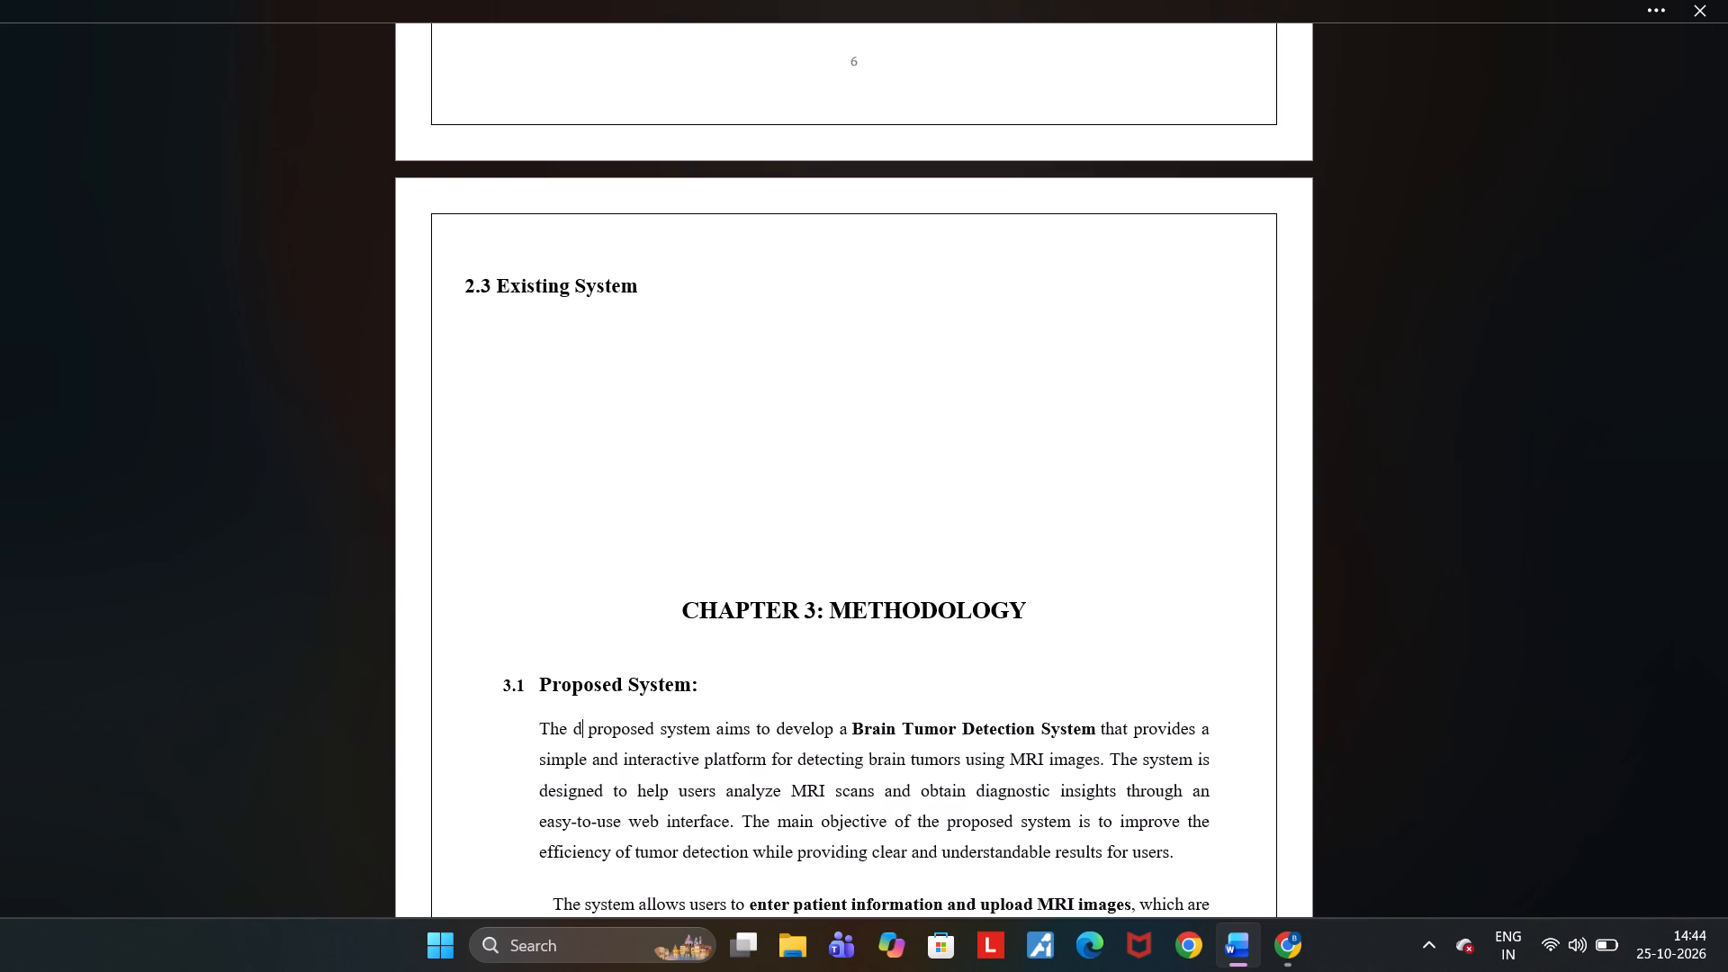
key("BackSpace")
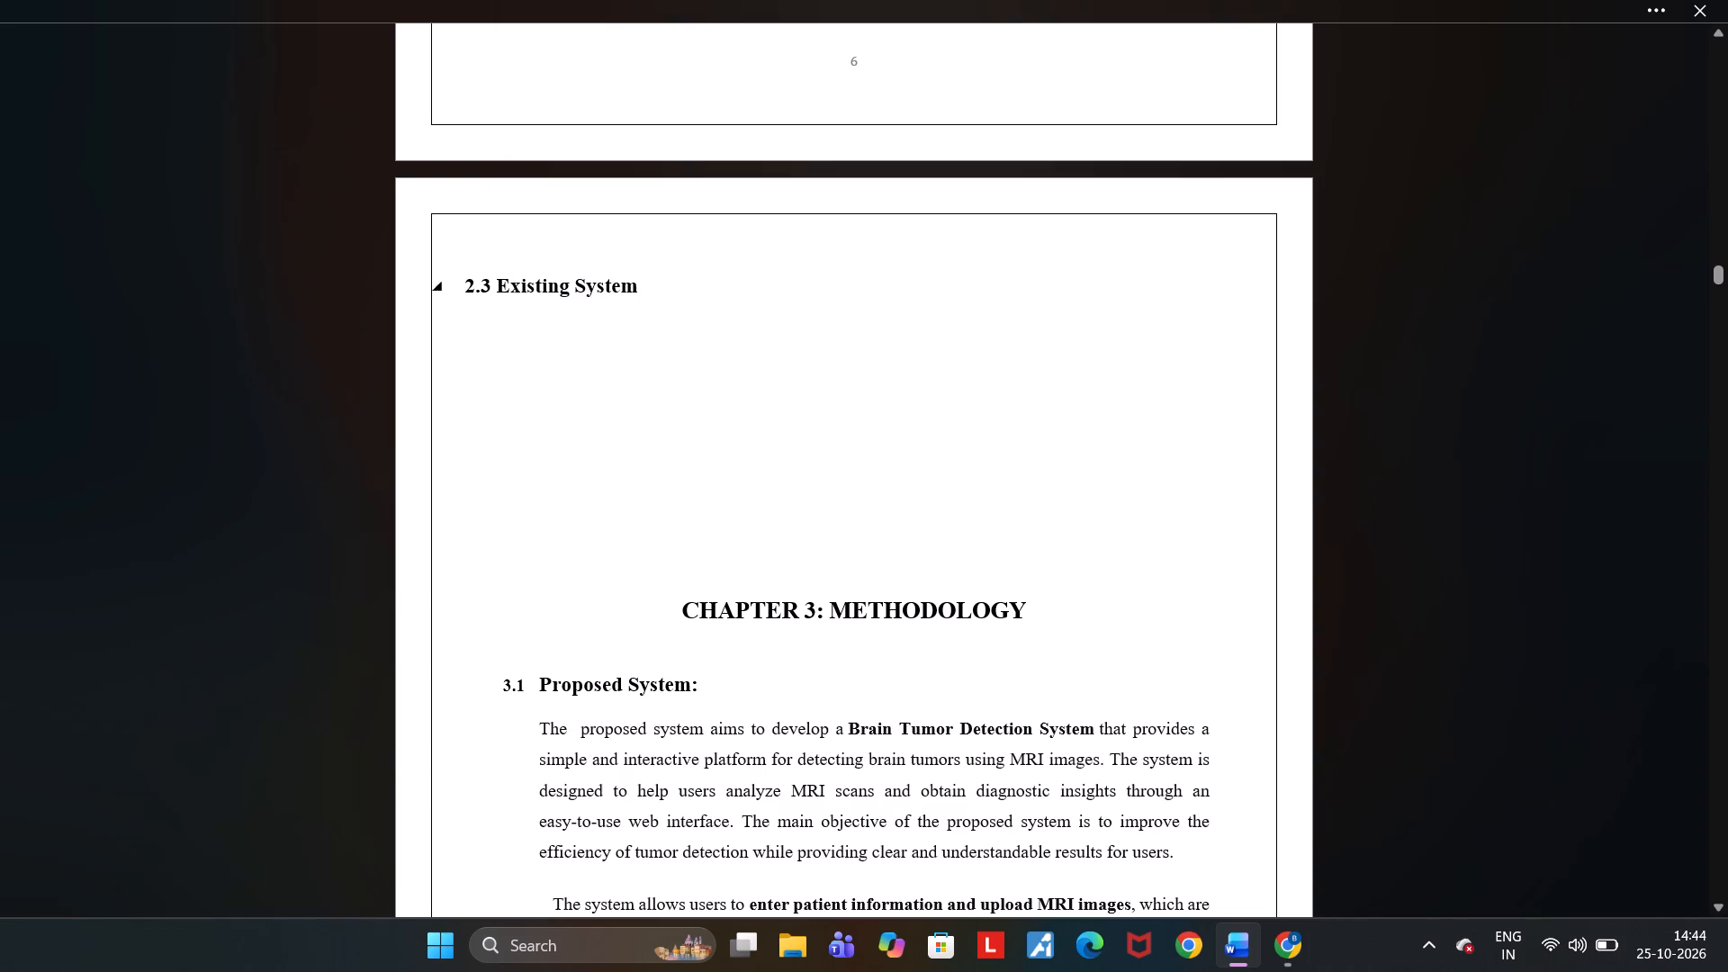
Paste the copied text on existing deepfake detection systems twice at the empty line under 2.3 Existing System.
left_click(672, 313)
left_click(1655, 0)
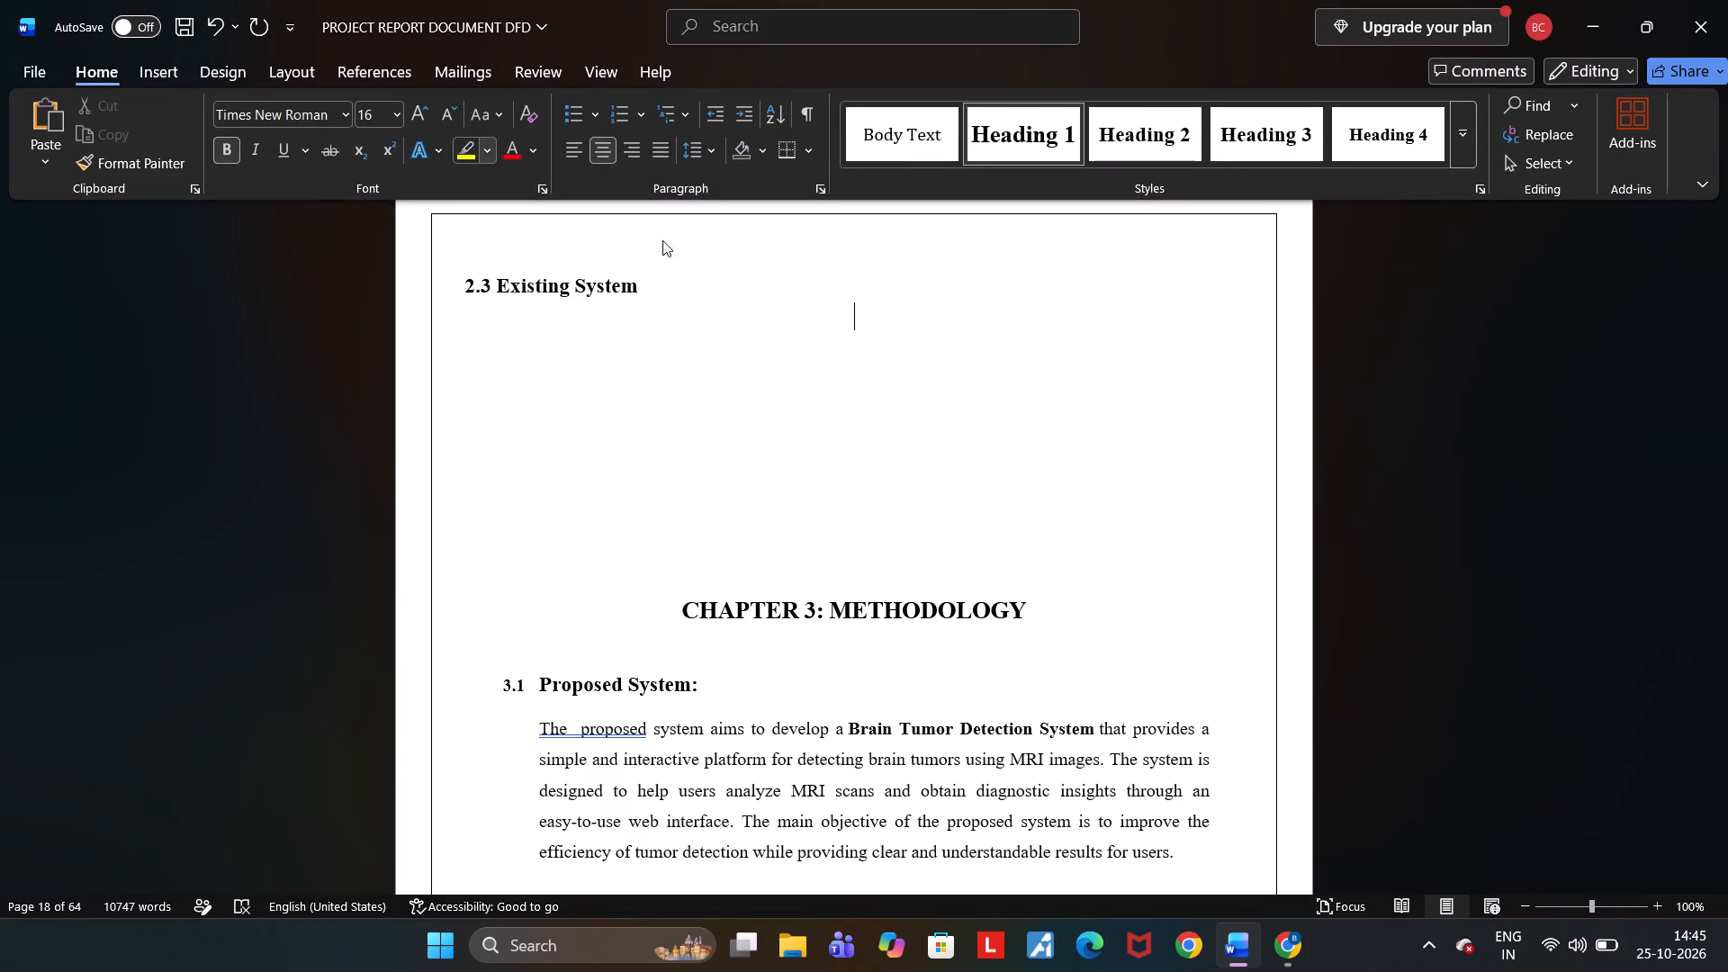
key("ctrl+v")
left_click(860, 330)
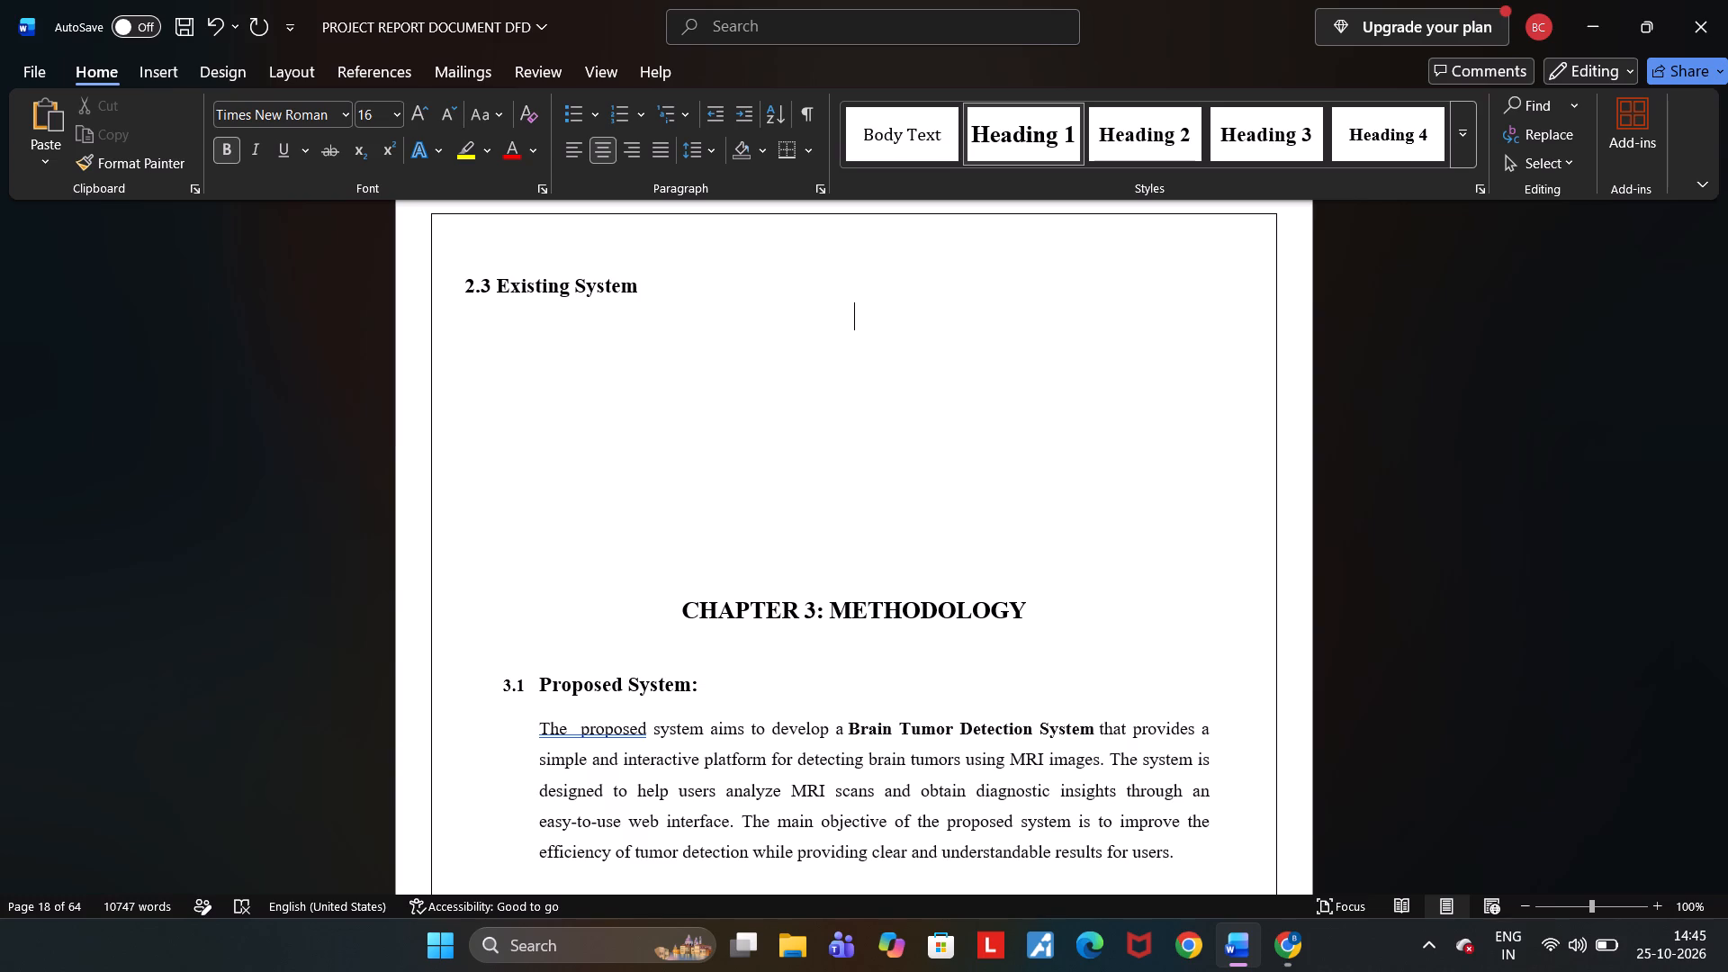
left_click(850, 319)
key("ctrl+v")
left_click(863, 346)
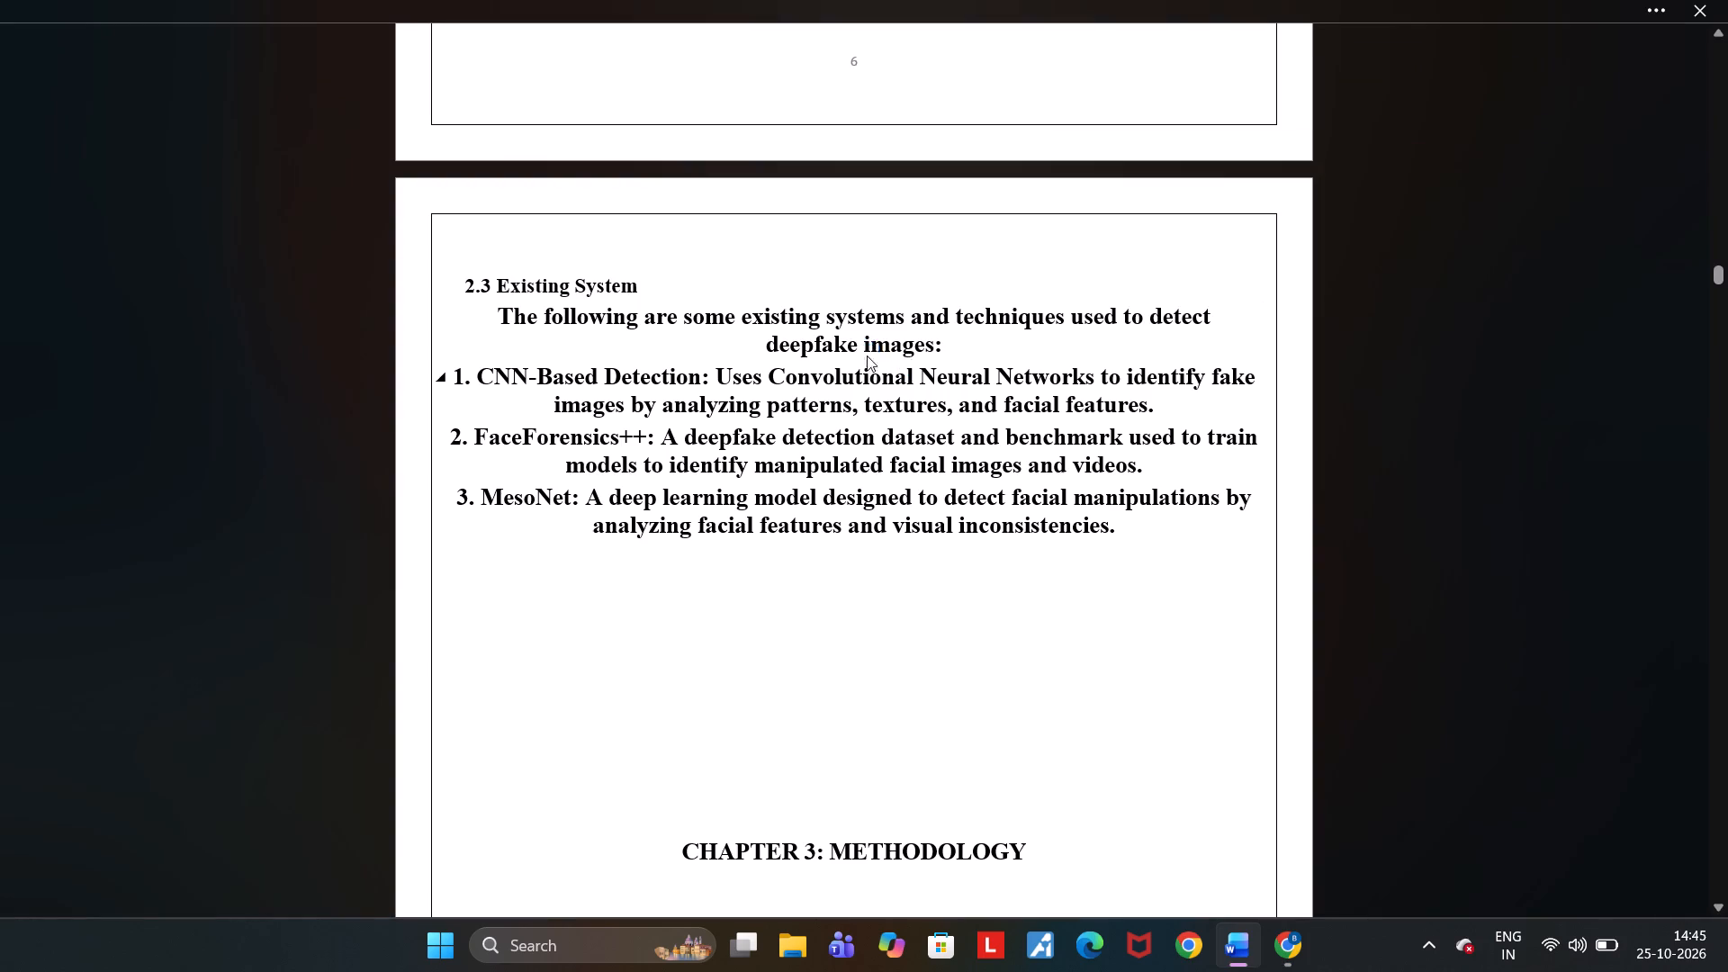
Set the font size of all the pasted text under 2.3 Existing System to 12.
scroll(866, 359, "up", 1)
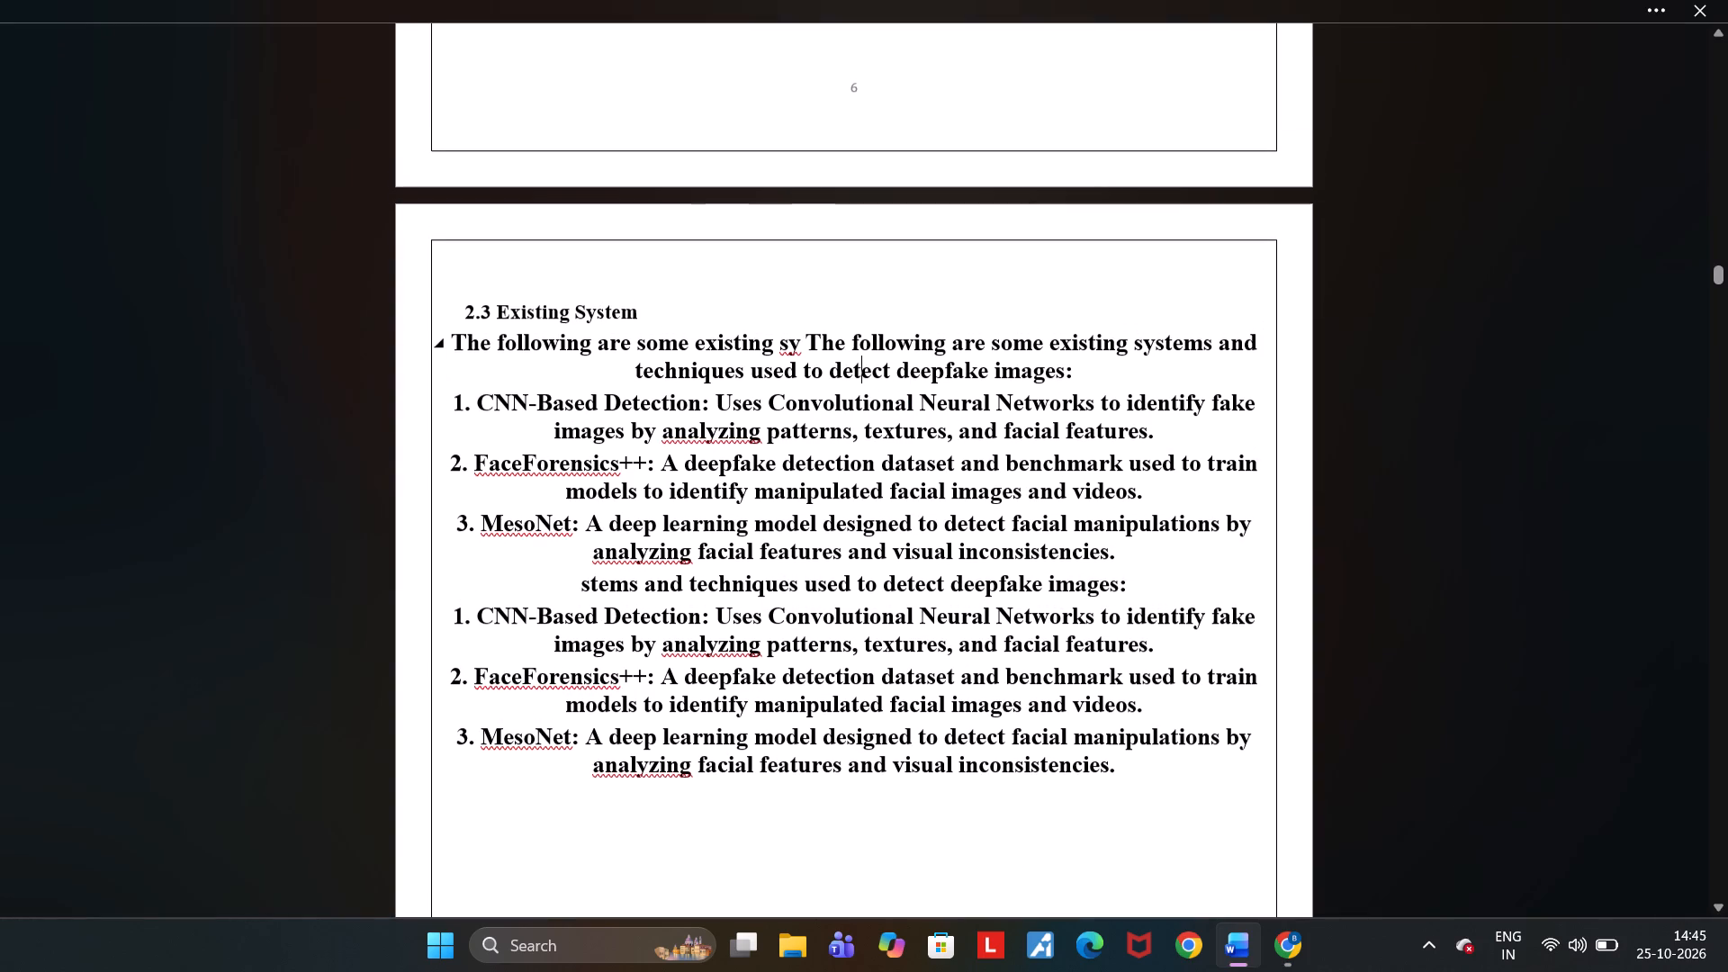
scroll(866, 359, "up", 1)
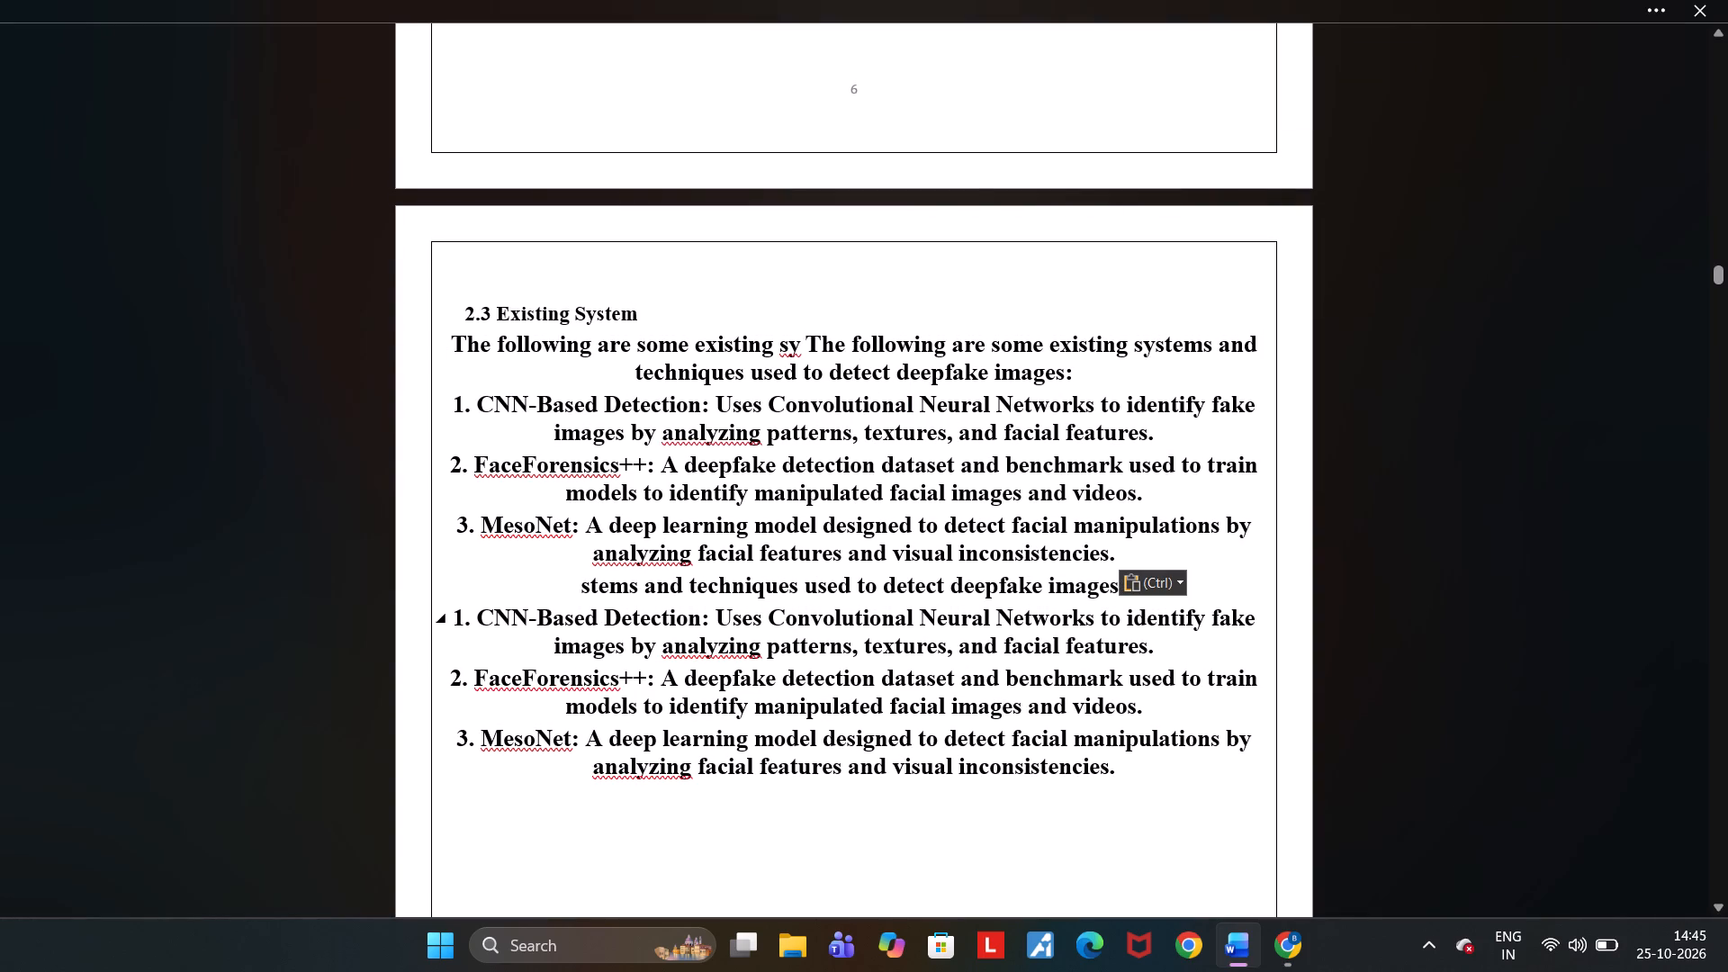
left_click_drag(1117, 773, 448, 350)
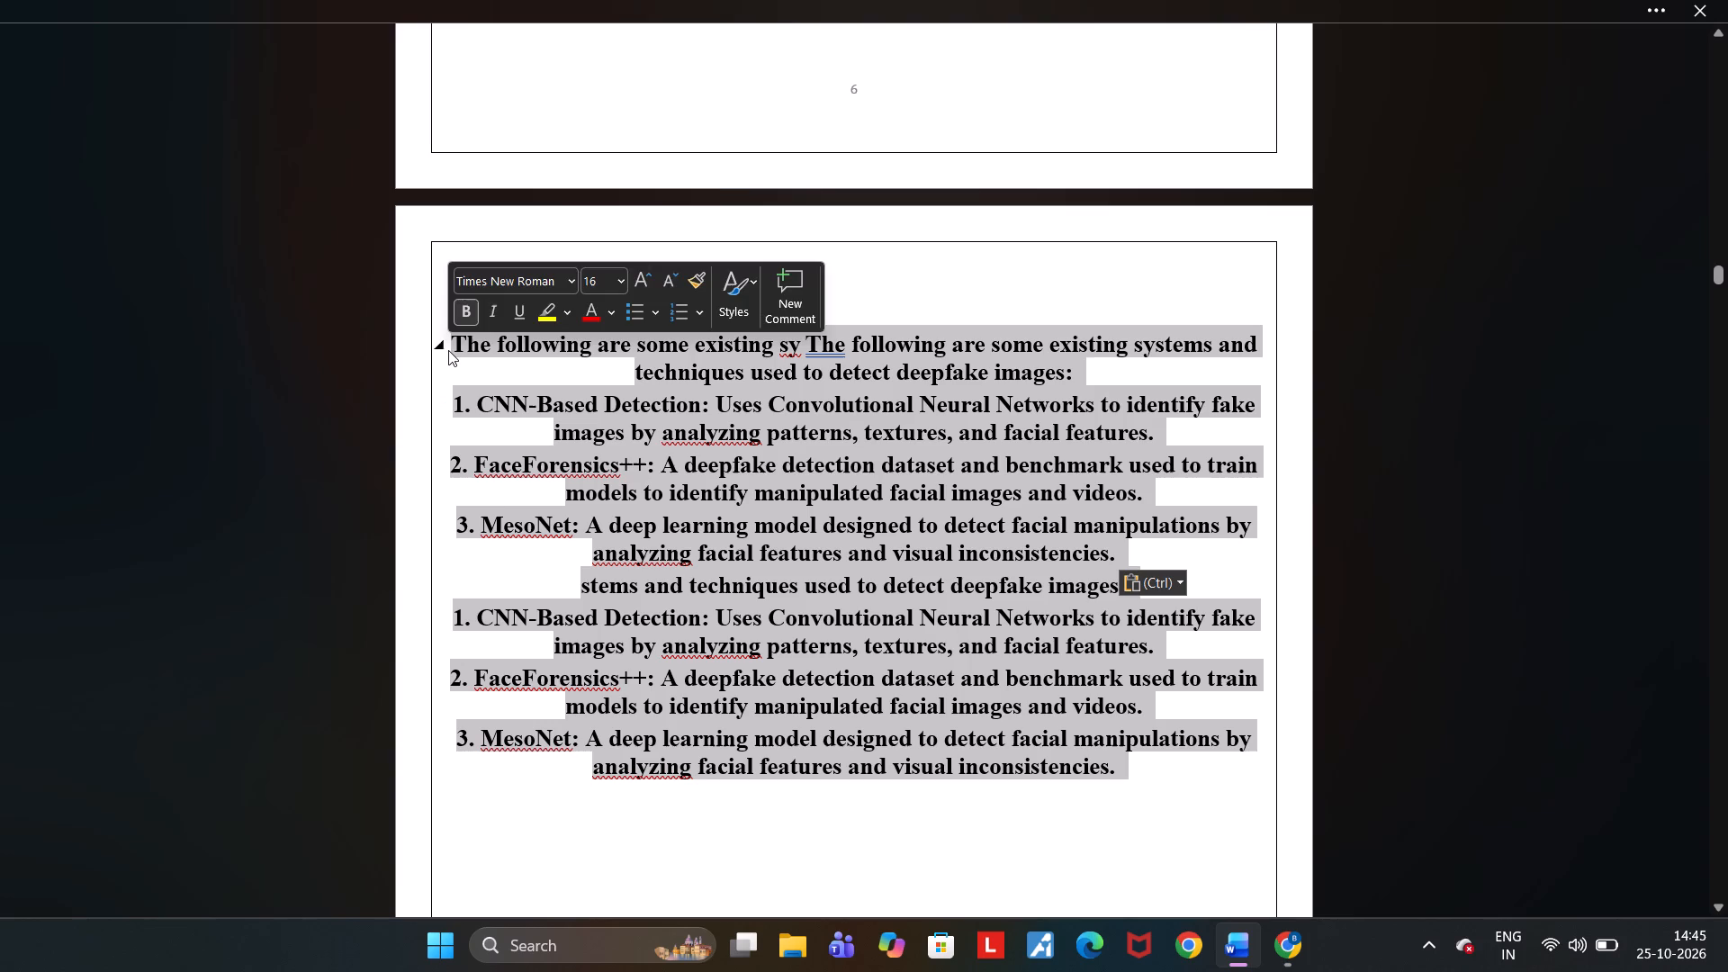
left_click(633, 337)
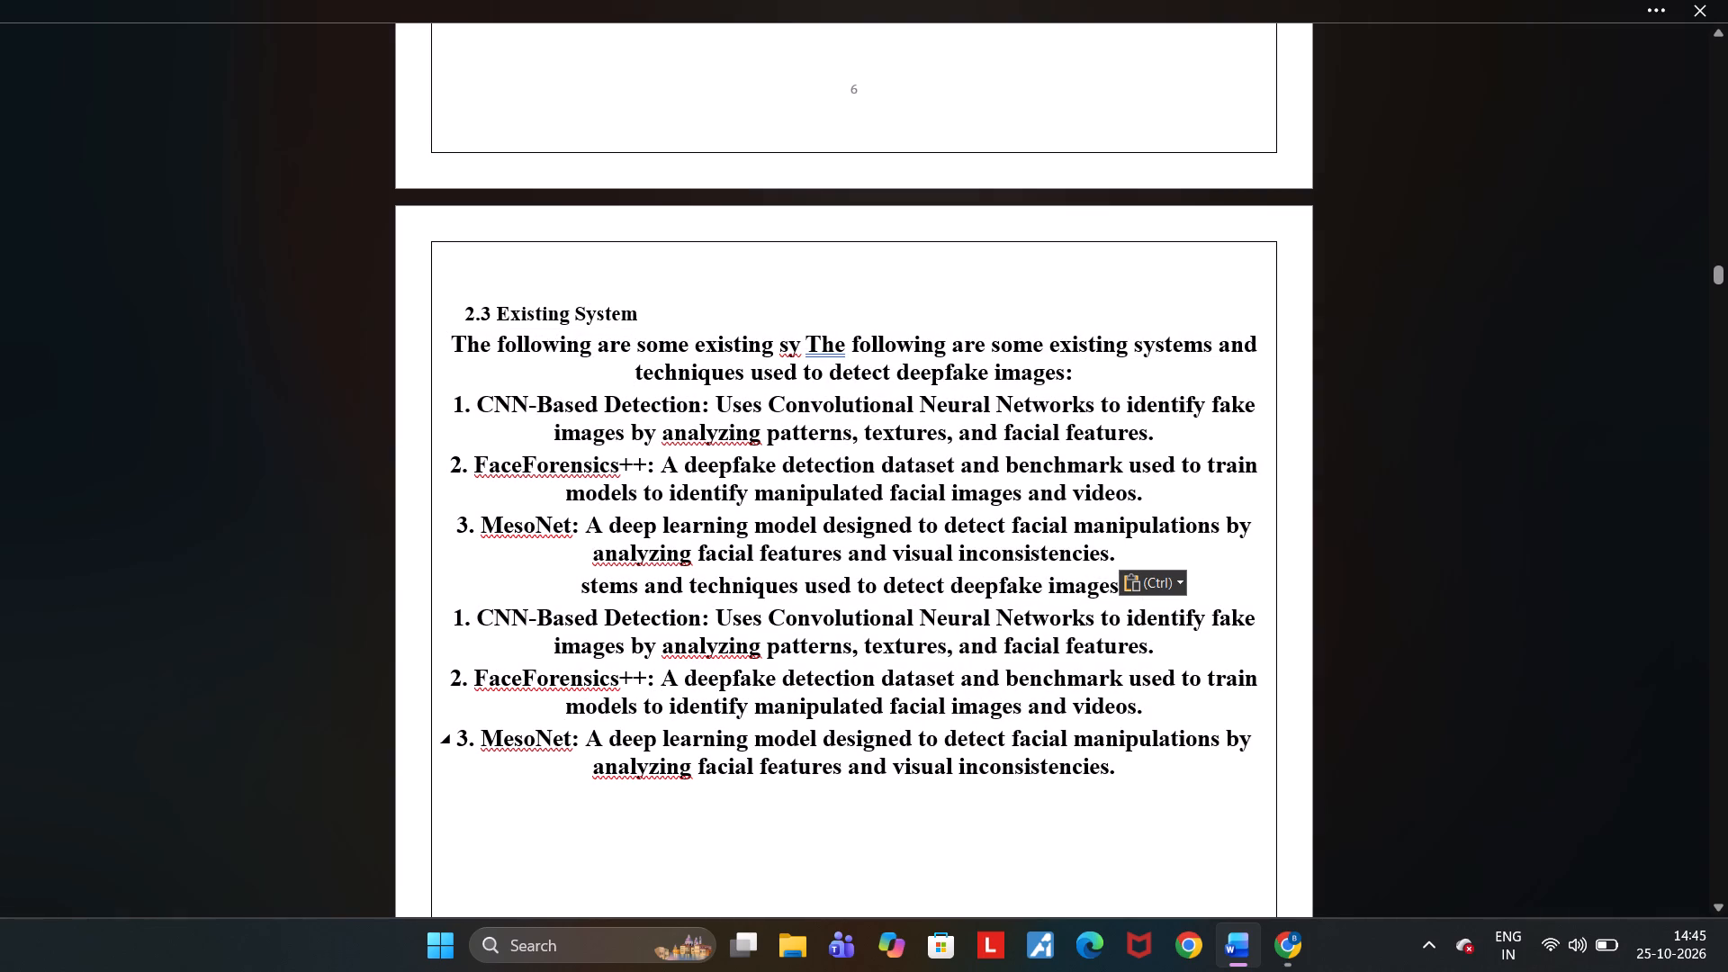
left_click_drag(1113, 769, 537, 359)
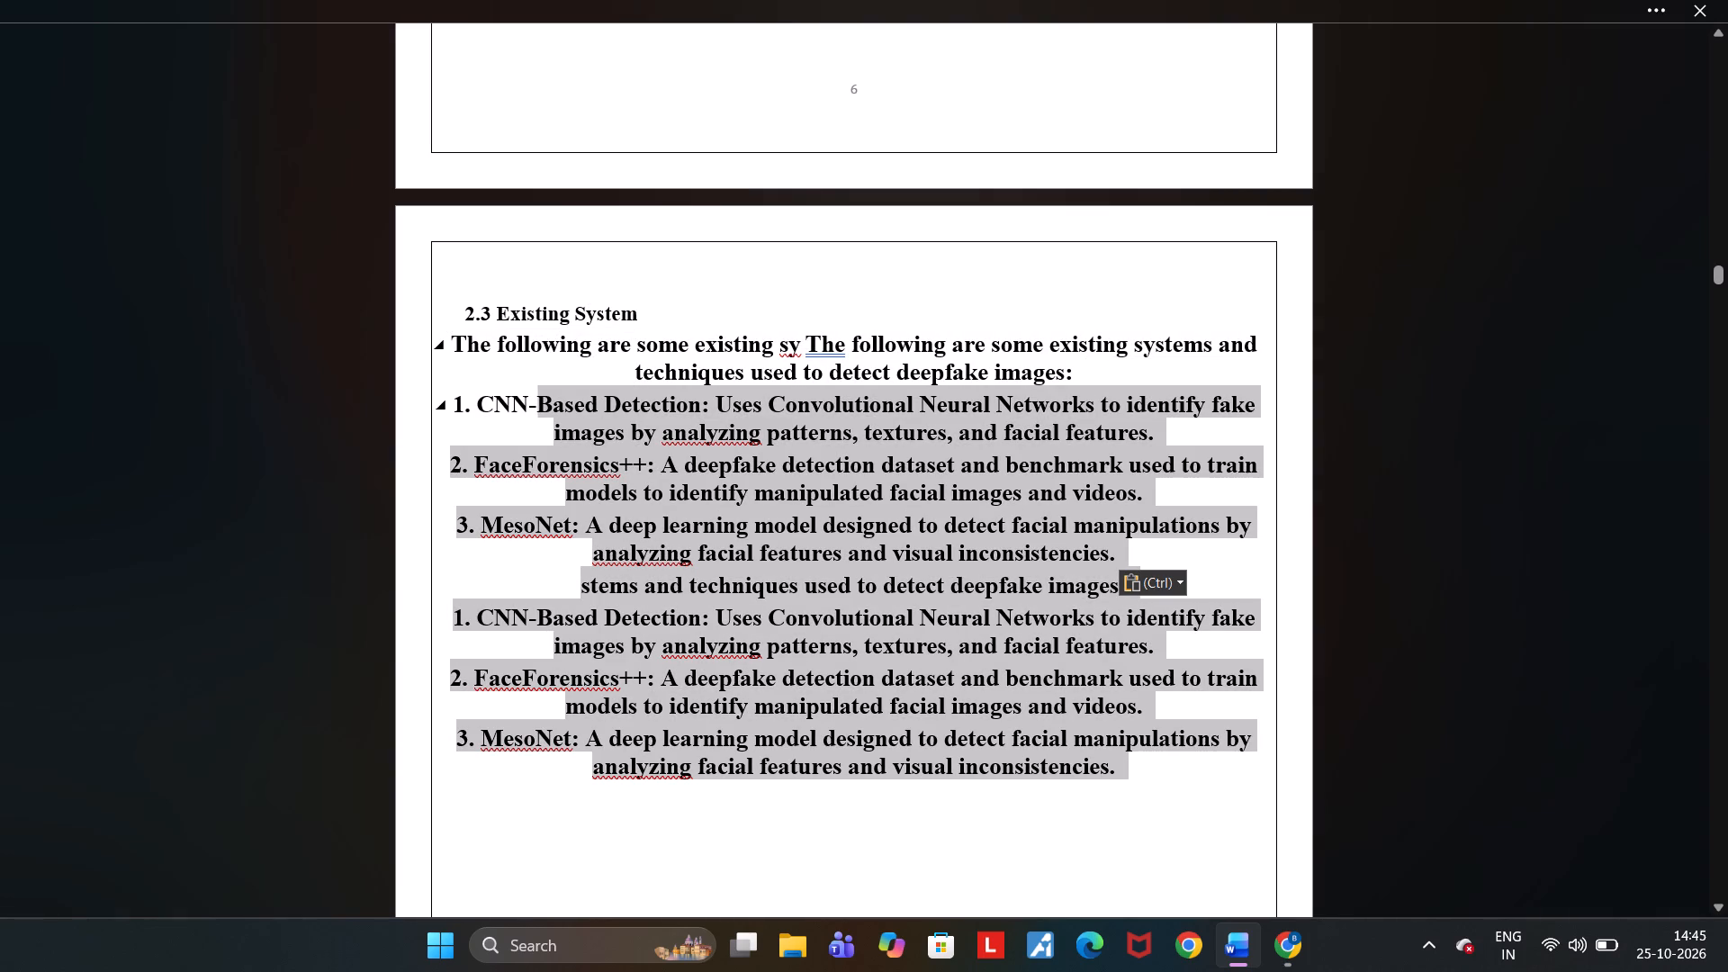
left_click_drag(537, 359, 466, 343)
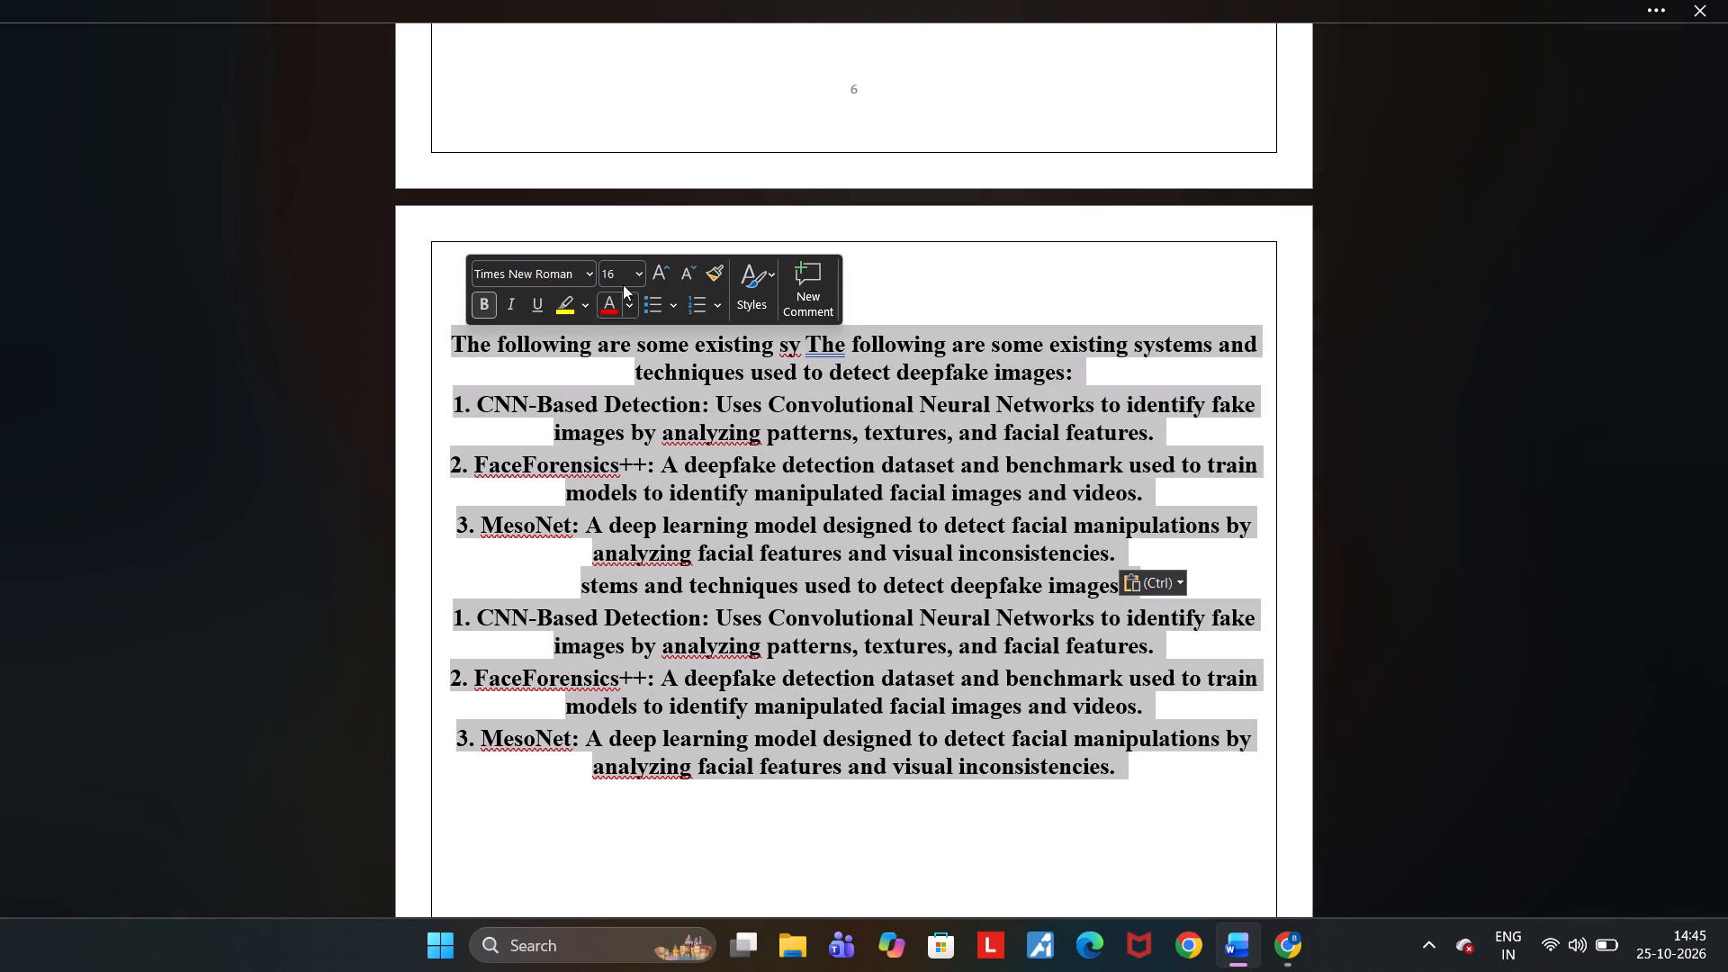
left_click(628, 276)
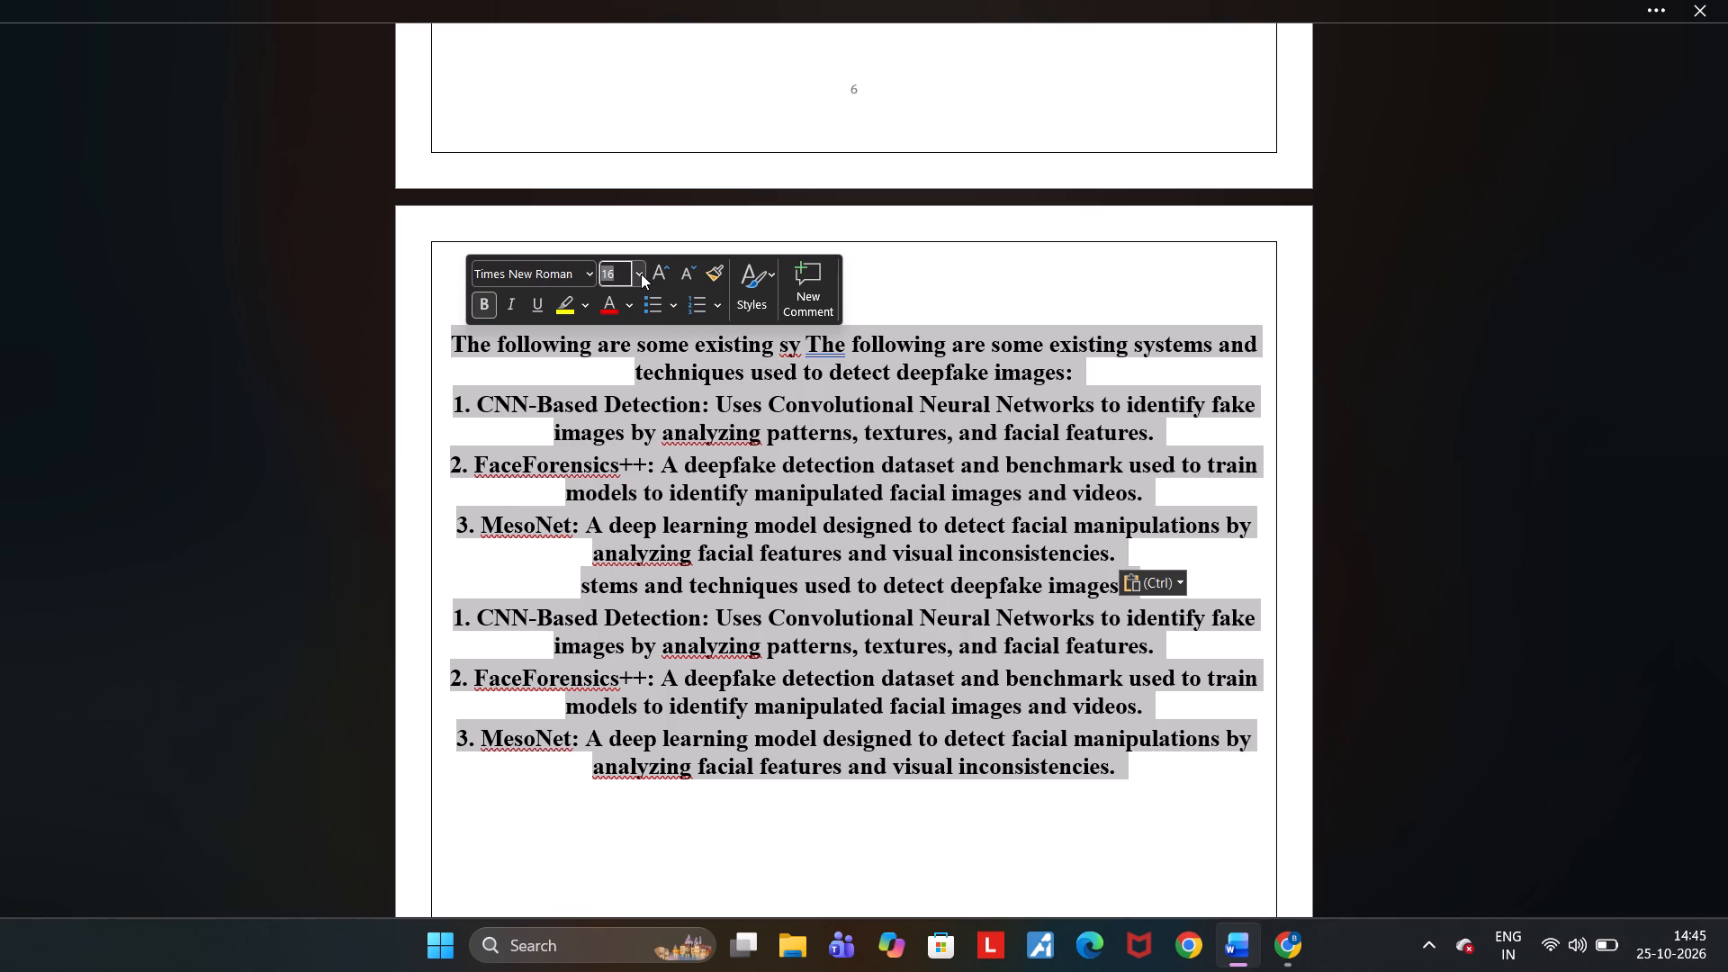
left_click(641, 274)
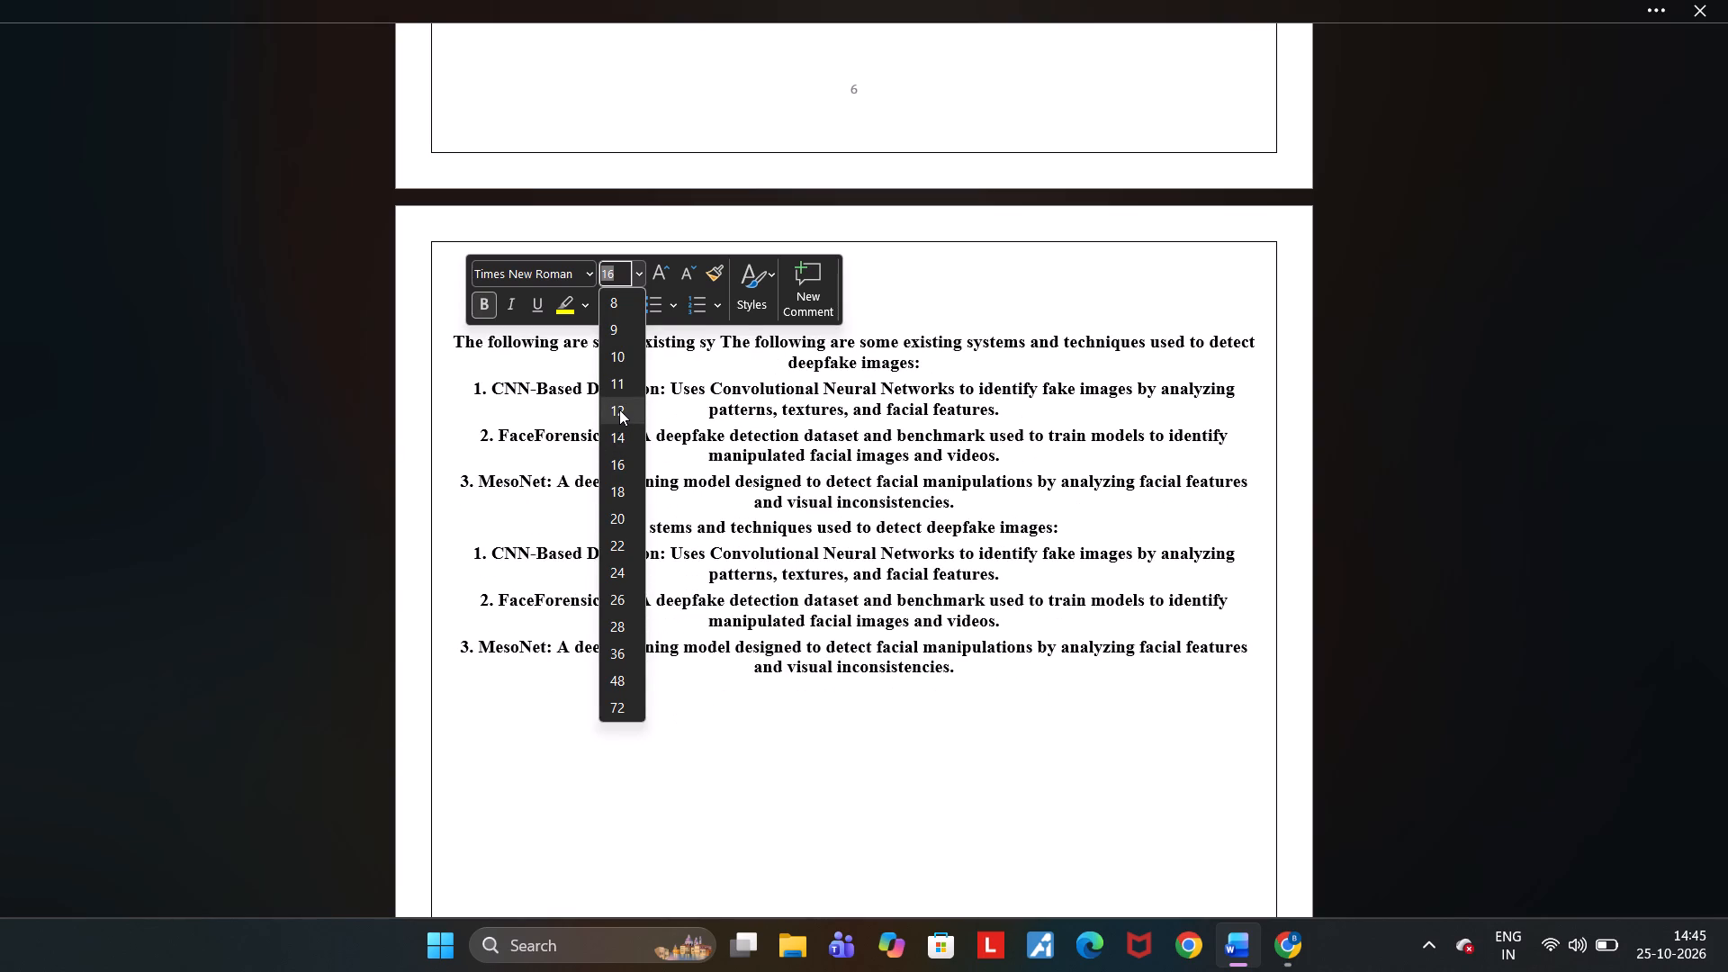
left_click(619, 409)
left_click(935, 278)
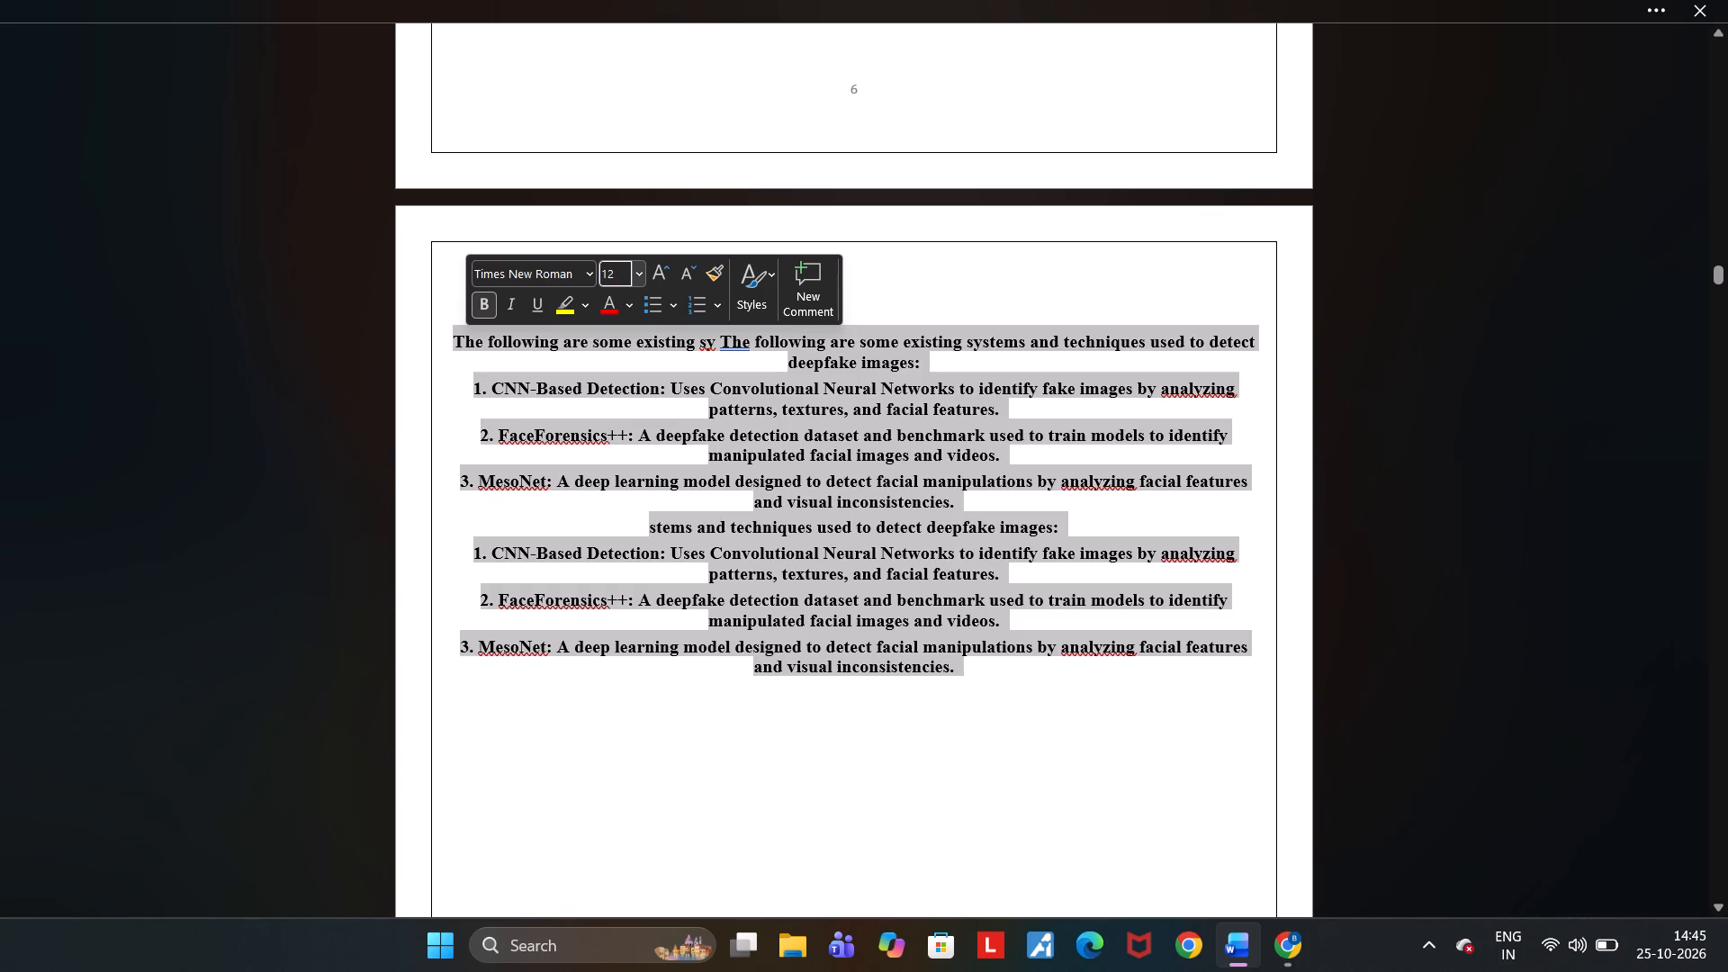
Delete the stray fragment "The following are some existing sy" at the start of the pasted text under 2.3 Existing System.
scroll(935, 278, "up", 4)
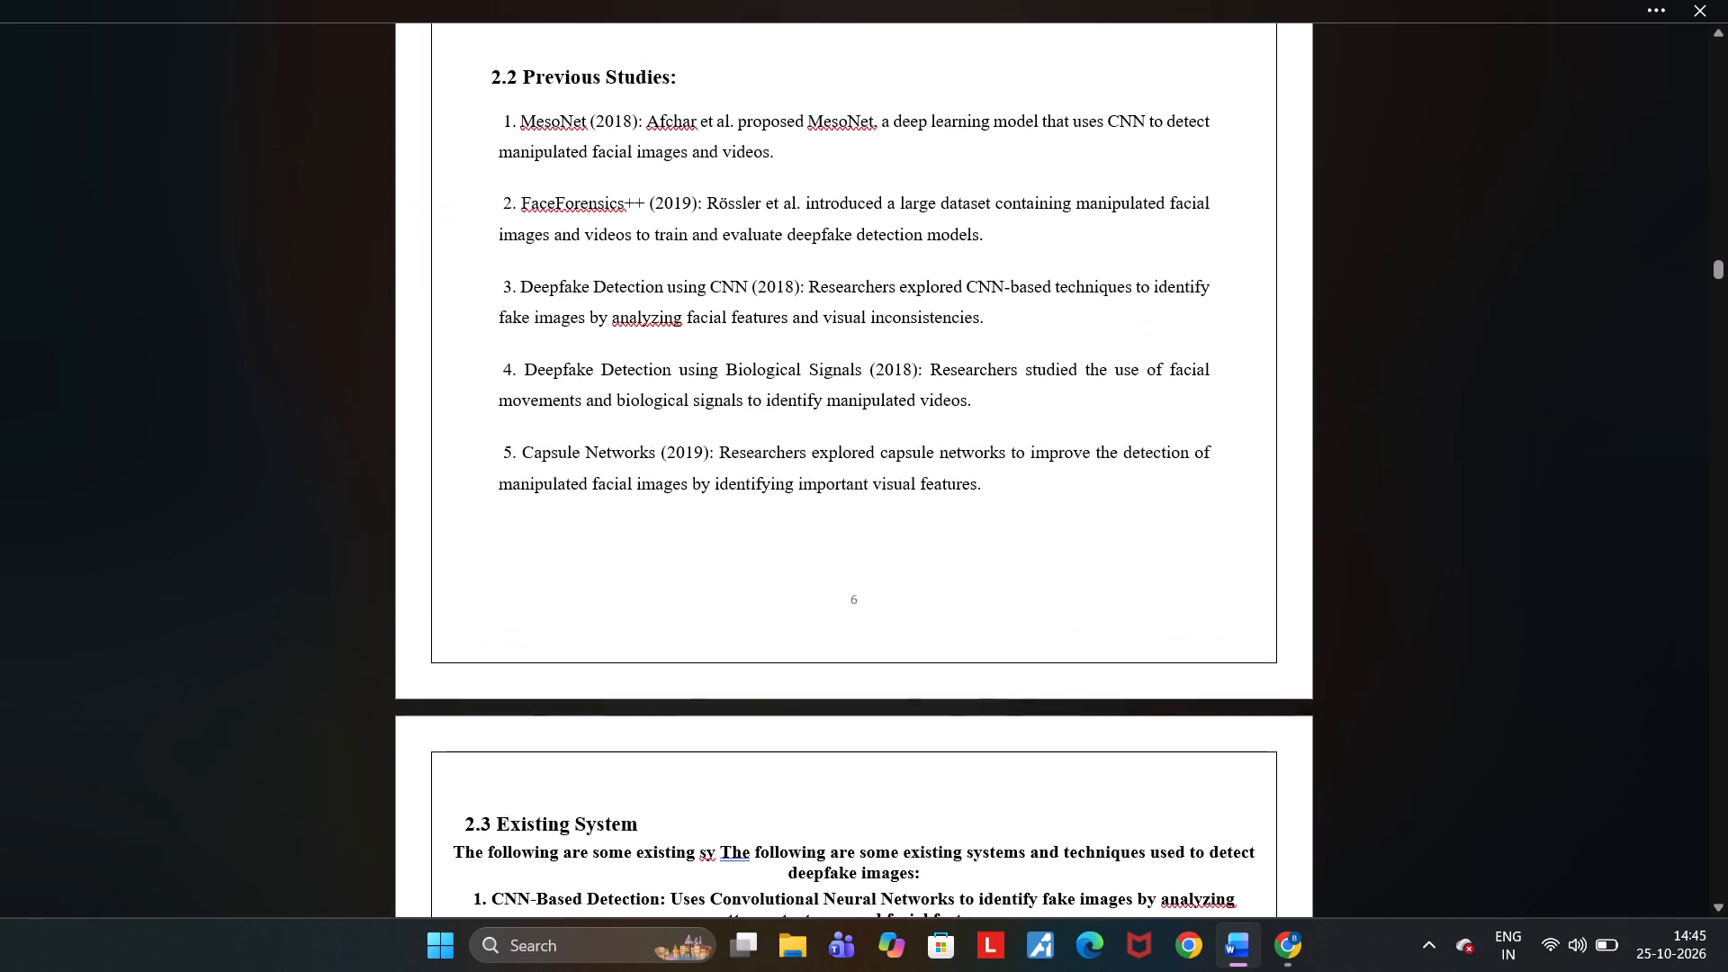
scroll(935, 278, "down", 2)
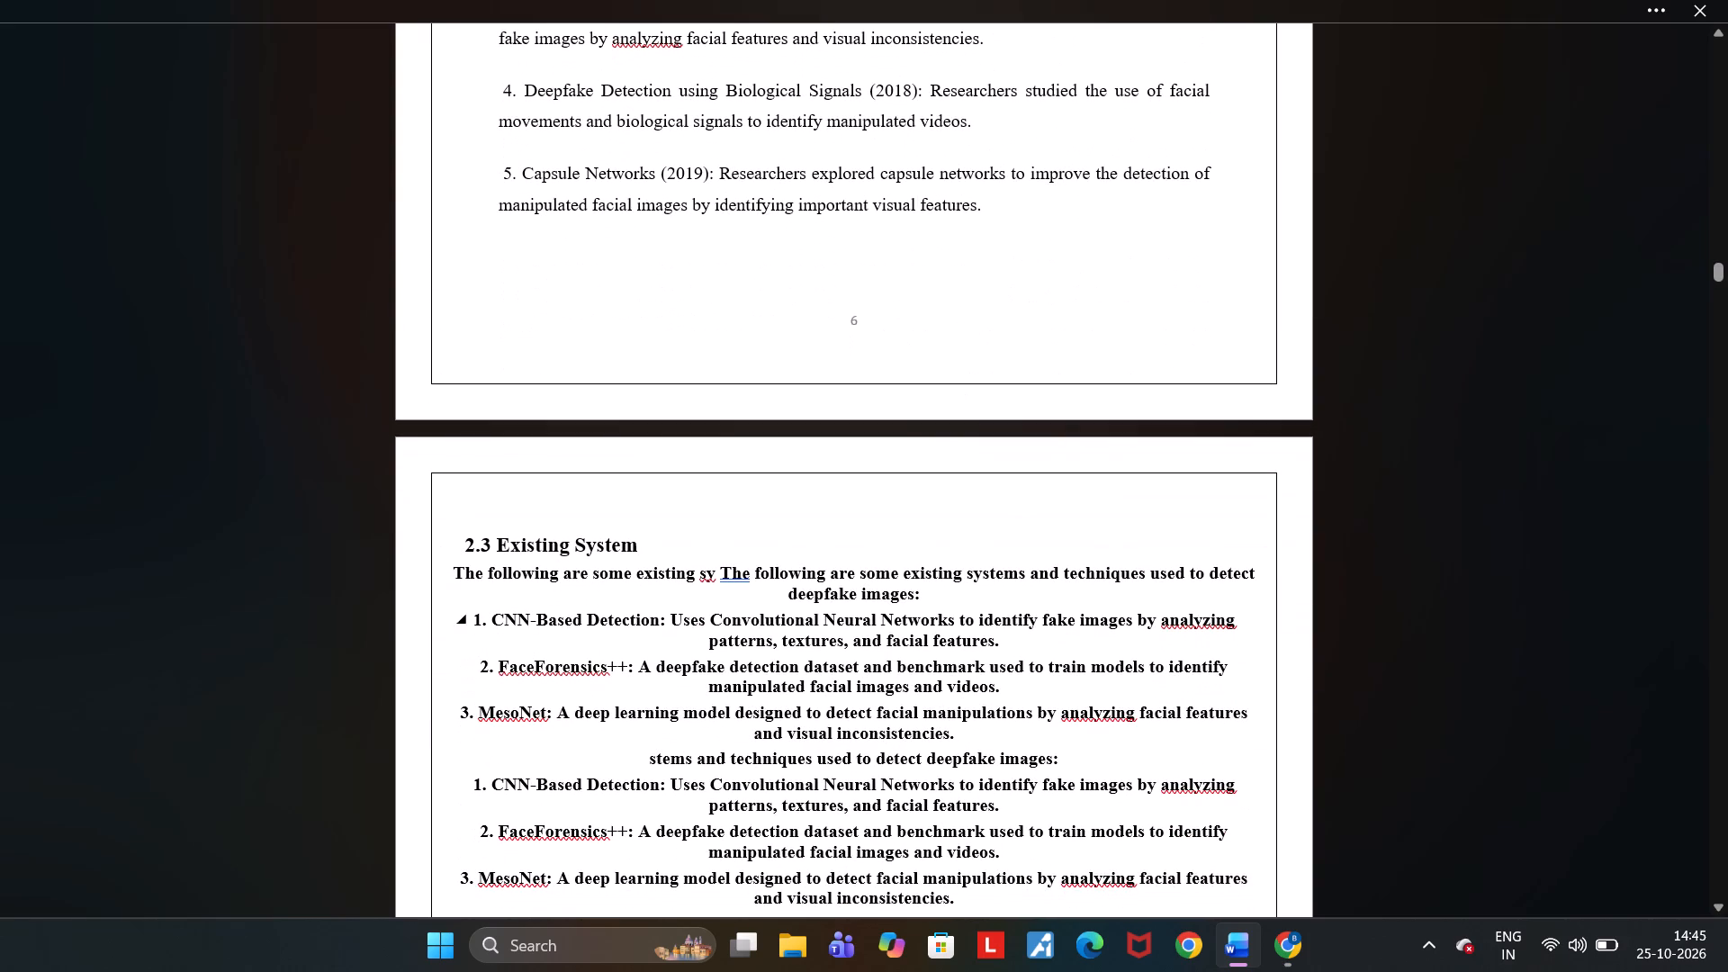
scroll(985, 630, "down", 2)
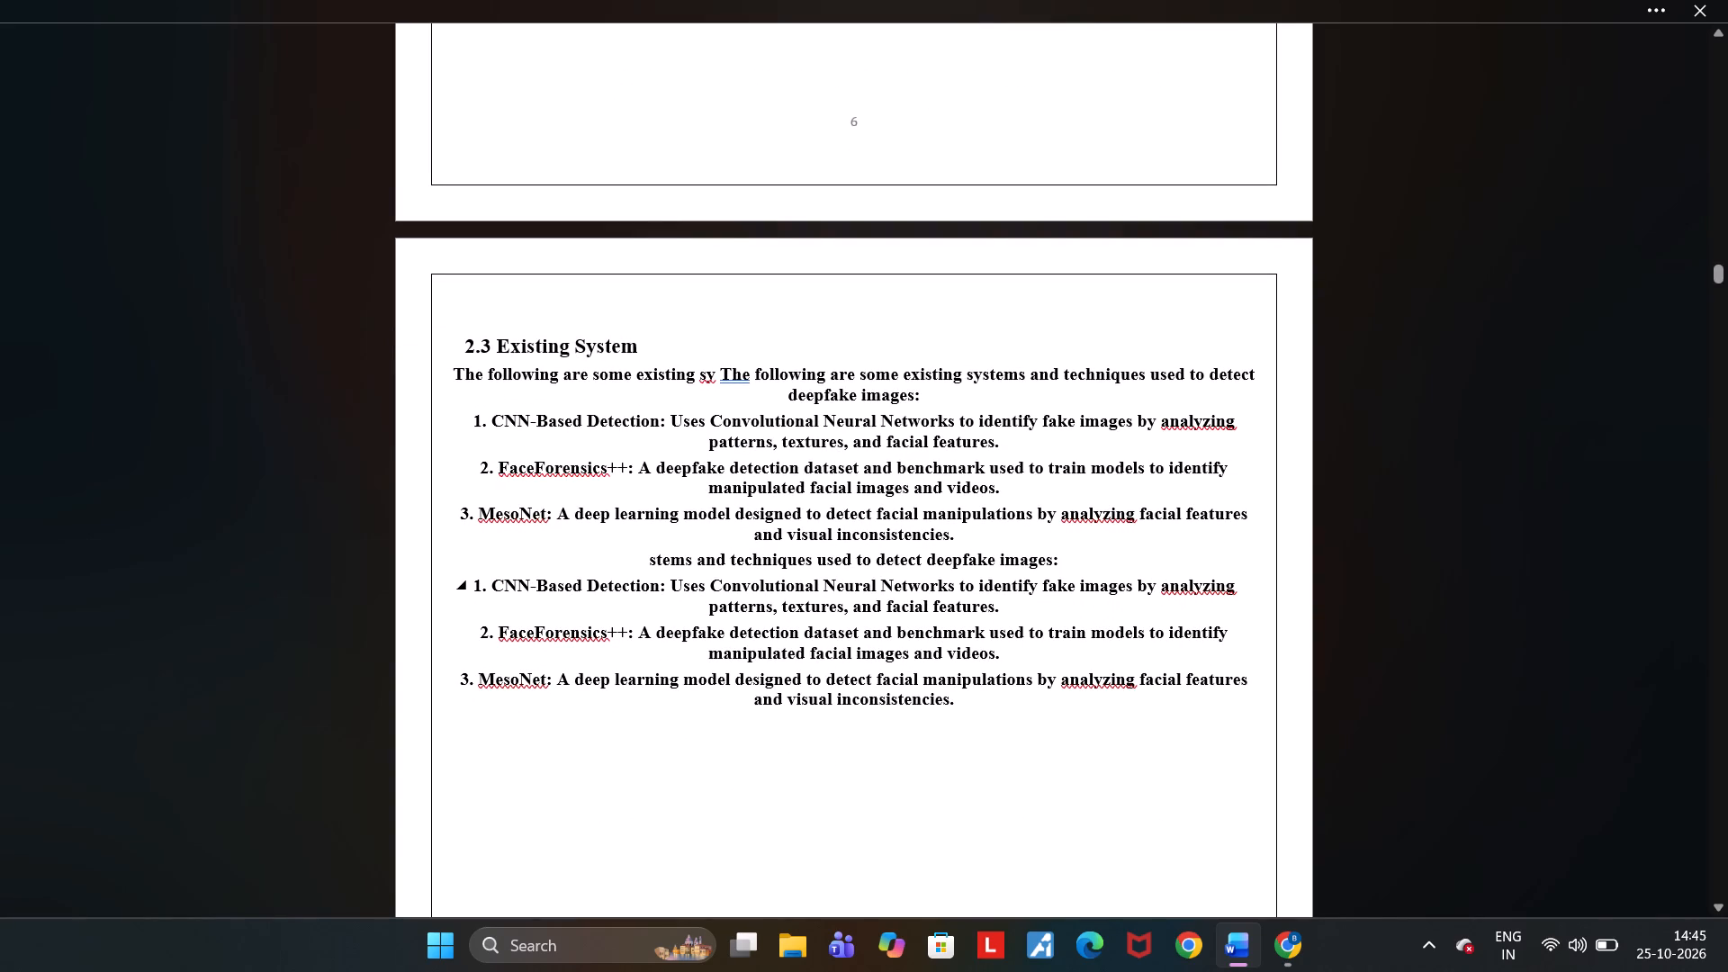
left_click(715, 376)
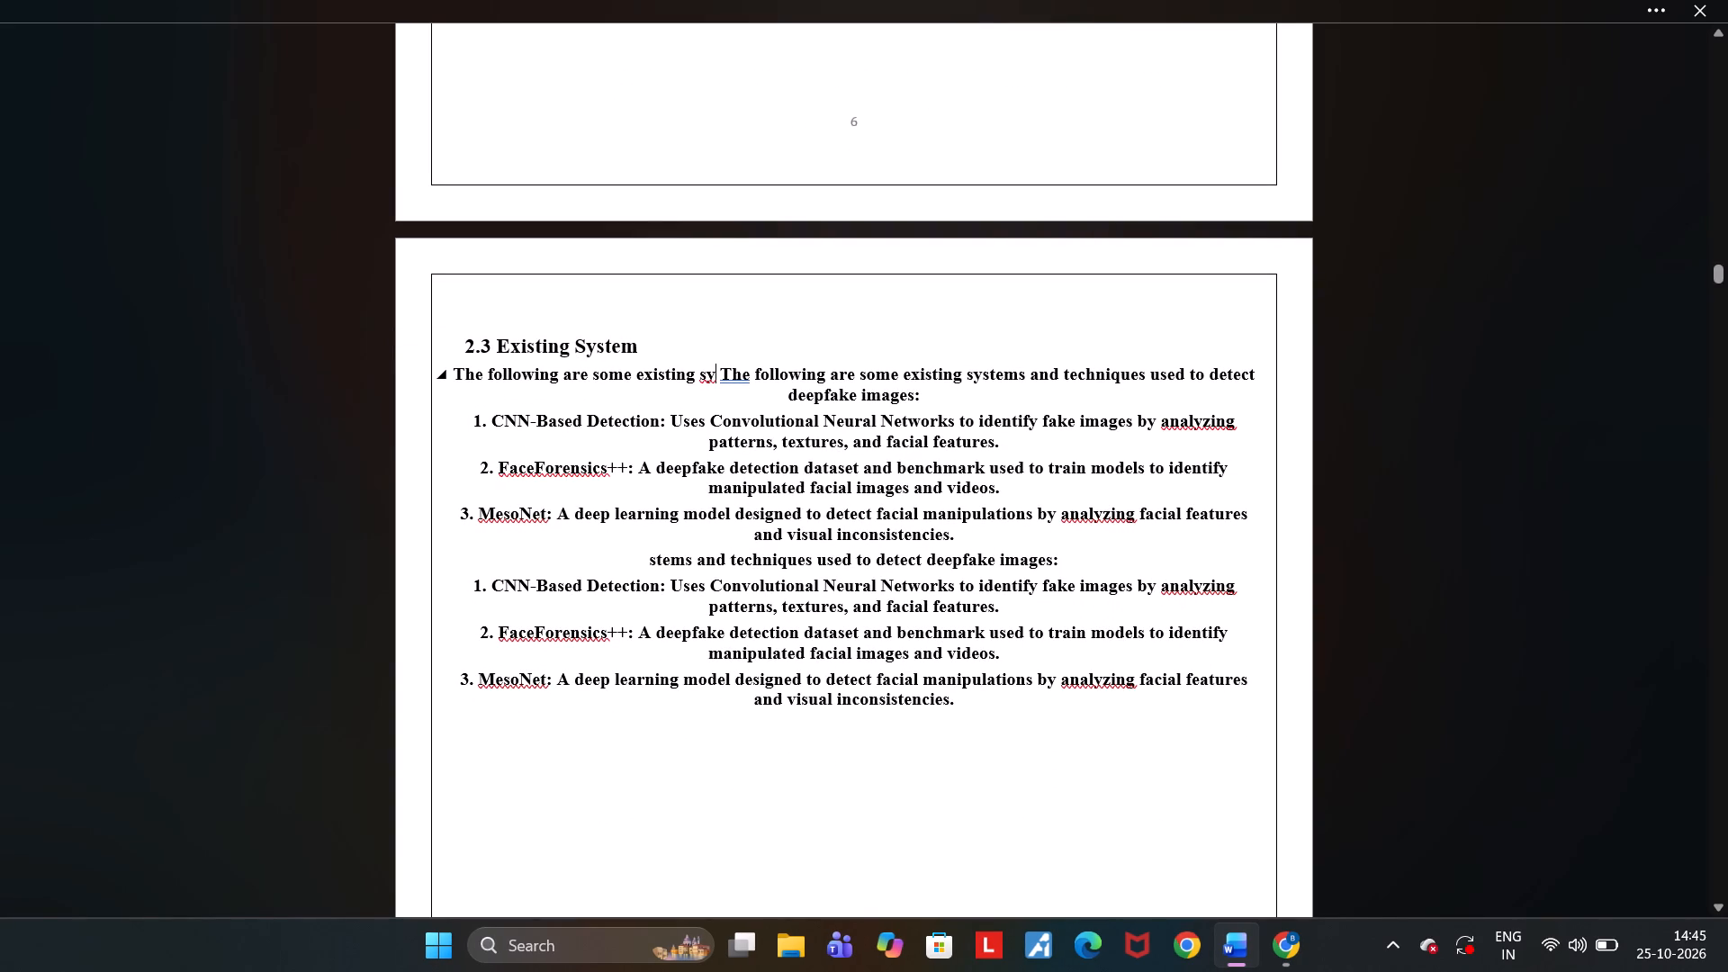
key("BackSpace")
key("BackSpace")
key("BackSpace")
key("BackSpace")
key("BackSpace")
key("BackSpace")
key("BackSpace")
key("BackSpace")
key("BackSpace")
key("BackSpace")
key("BackSpace")
key("BackSpace")
key("BackSpace")
key("BackSpace")
key("BackSpace")
key("BackSpace")
key("BackSpace")
key("BackSpace")
key("BackSpace")
key("BackSpace")
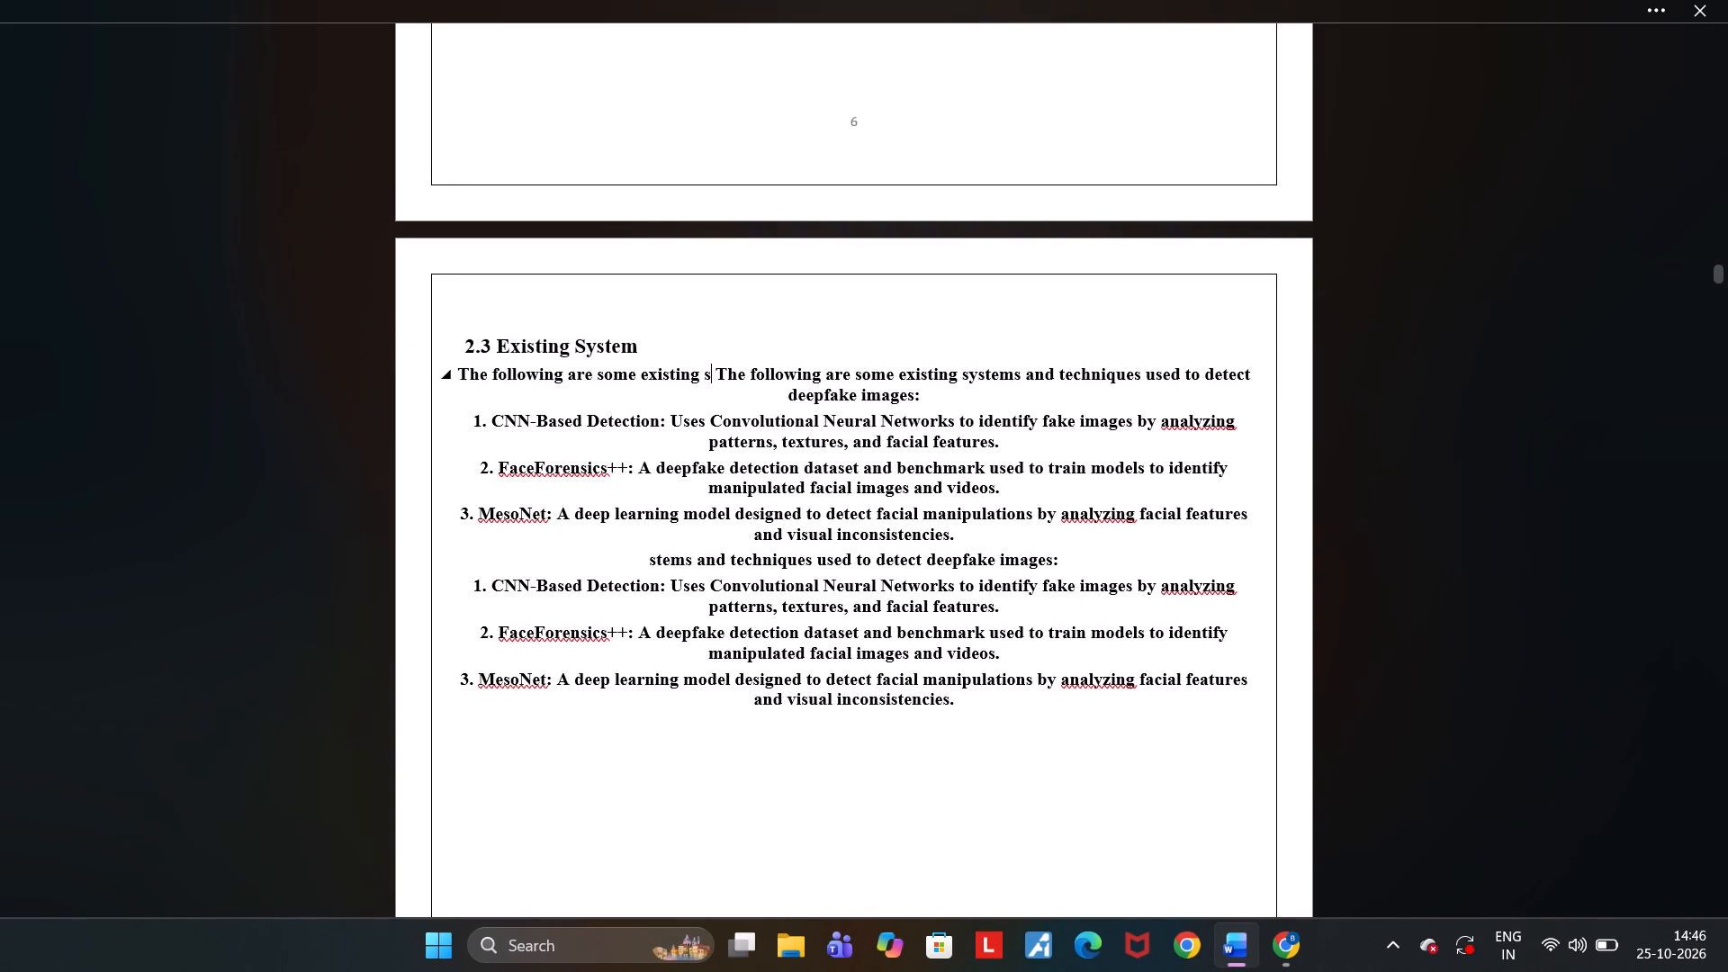
key("BackSpace")
key("BackSpace")
key("BackSpace")
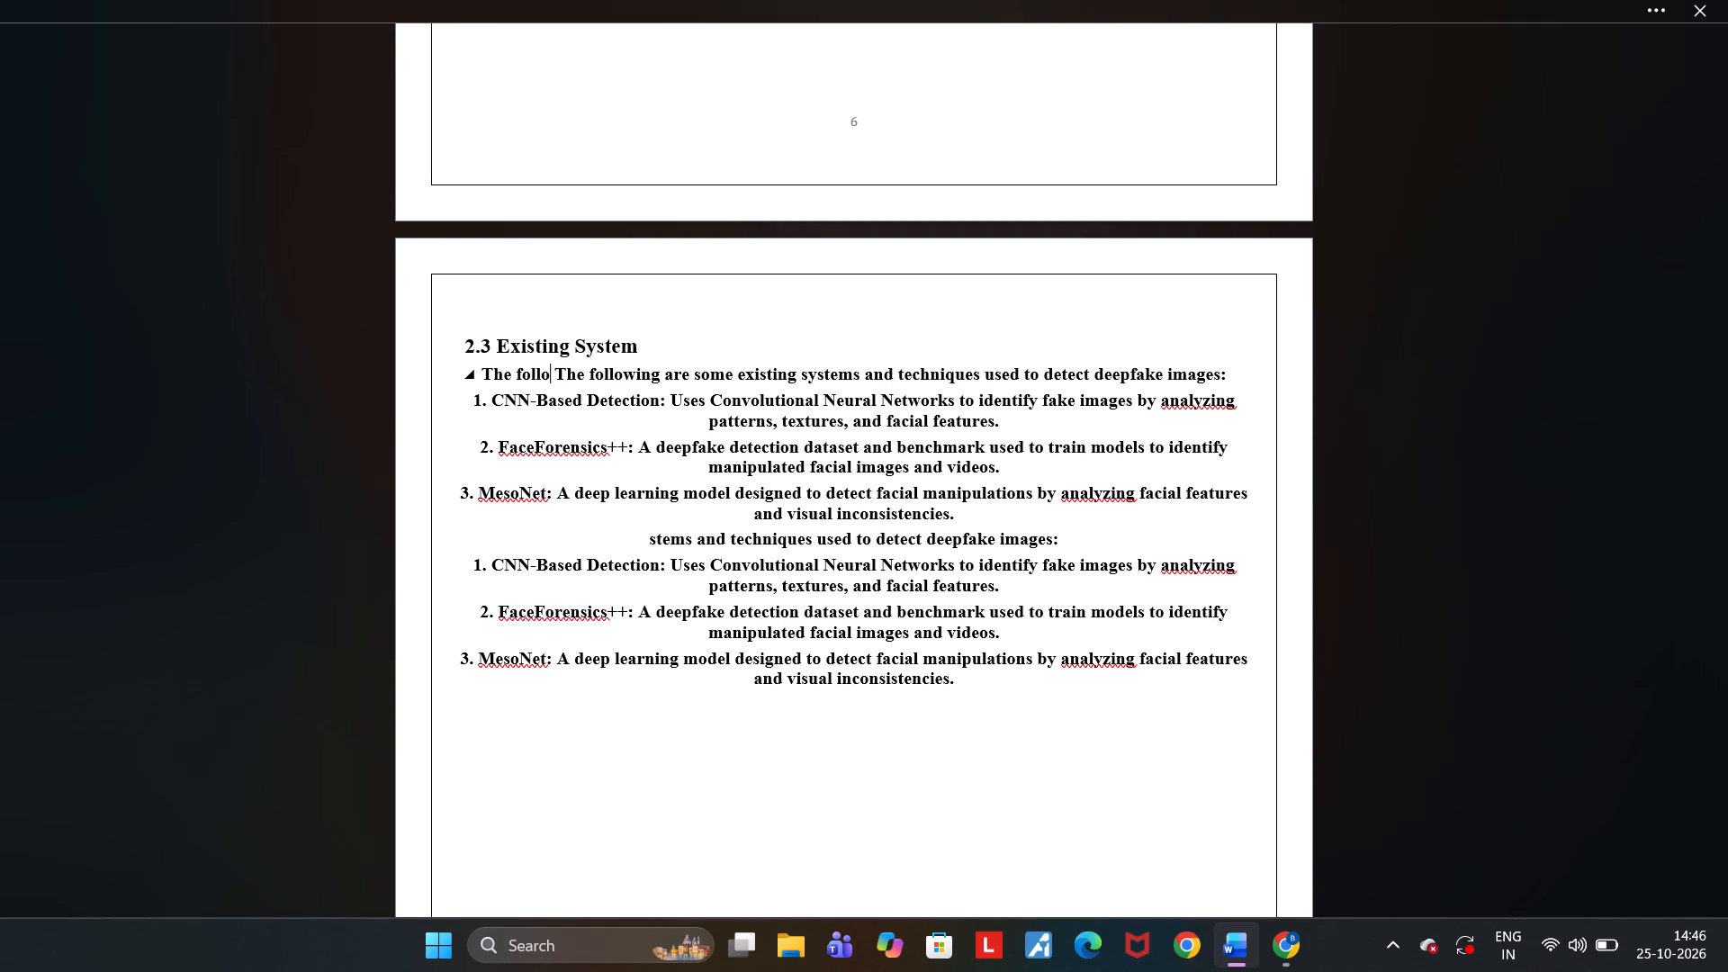
key("BackSpace")
key("BackSpace")
key("BackSpace")
key("BackSpace")
key("BackSpace")
key("BackSpace")
key("BackSpace")
key("BackSpace")
key("BackSpace")
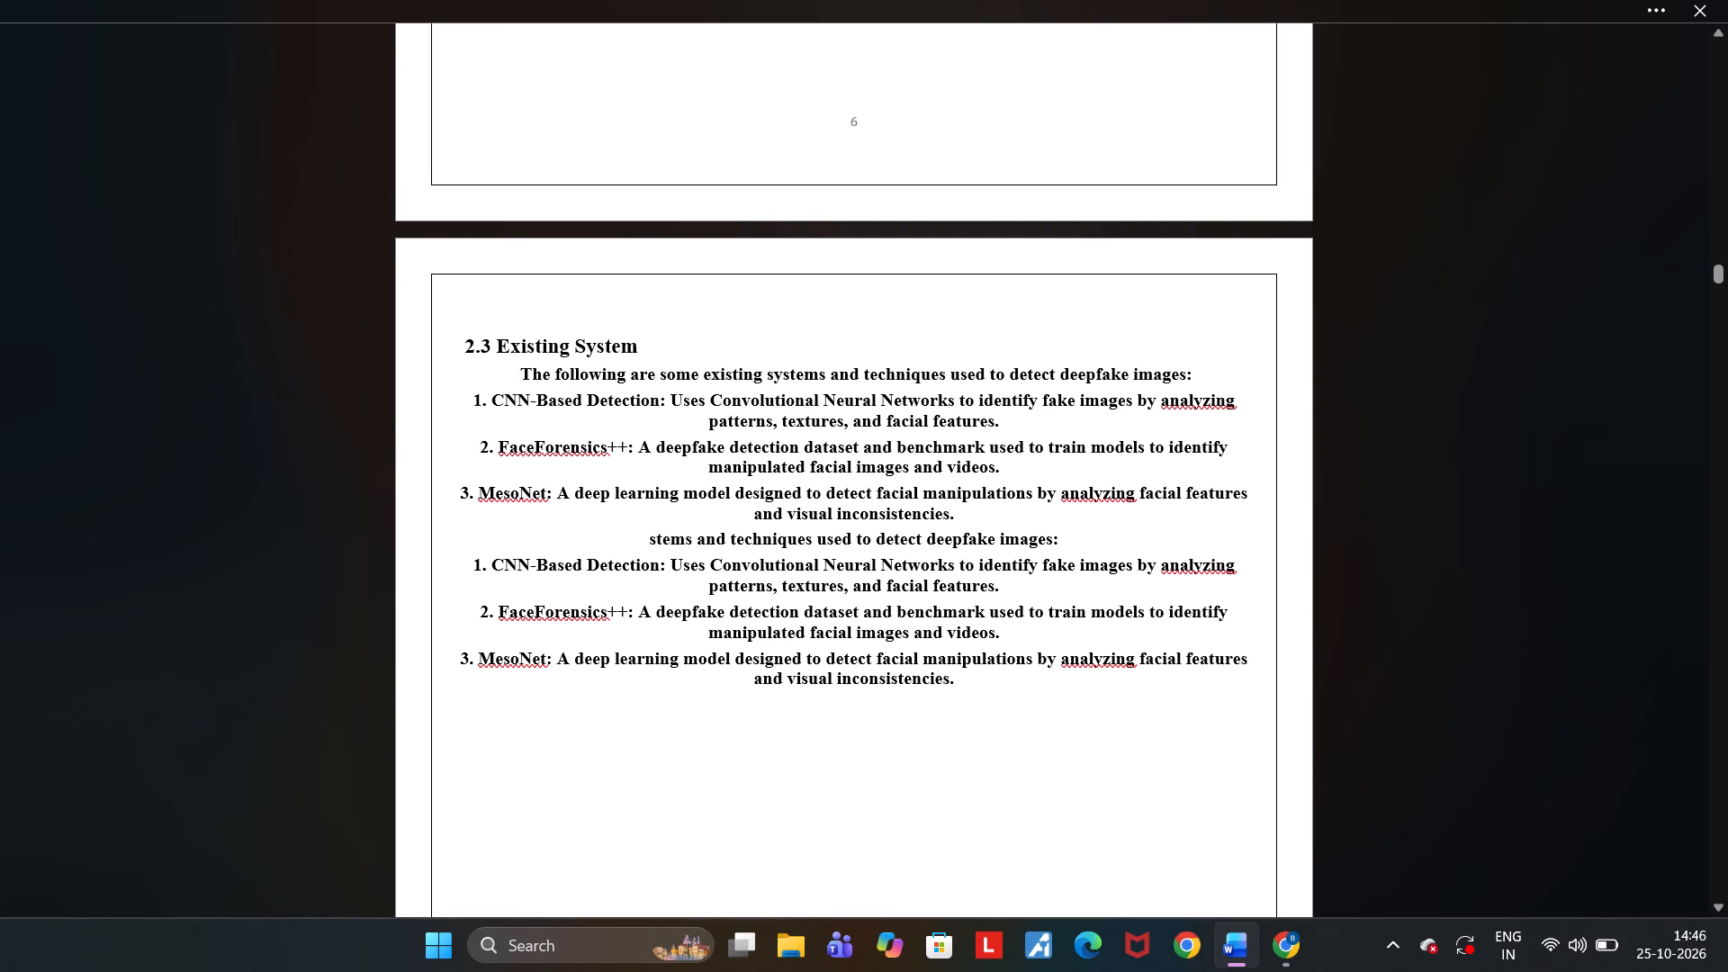
Insert an empty line directly below the 2.3 Existing System heading.
left_click(649, 346)
key("Return")
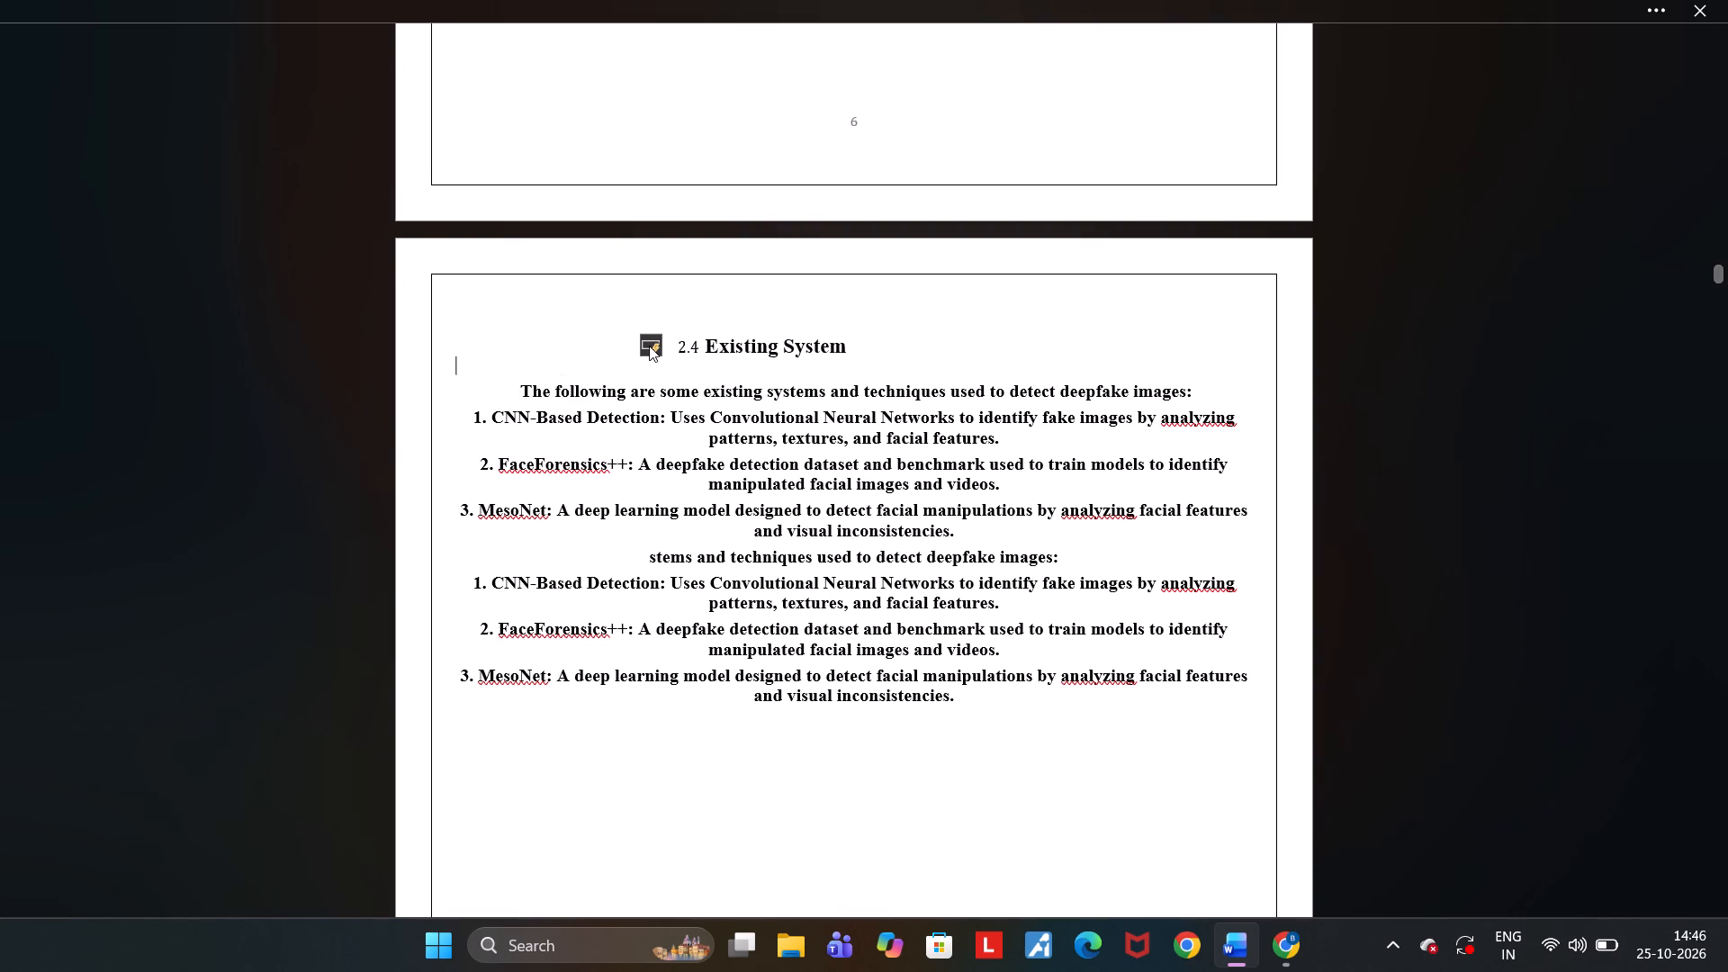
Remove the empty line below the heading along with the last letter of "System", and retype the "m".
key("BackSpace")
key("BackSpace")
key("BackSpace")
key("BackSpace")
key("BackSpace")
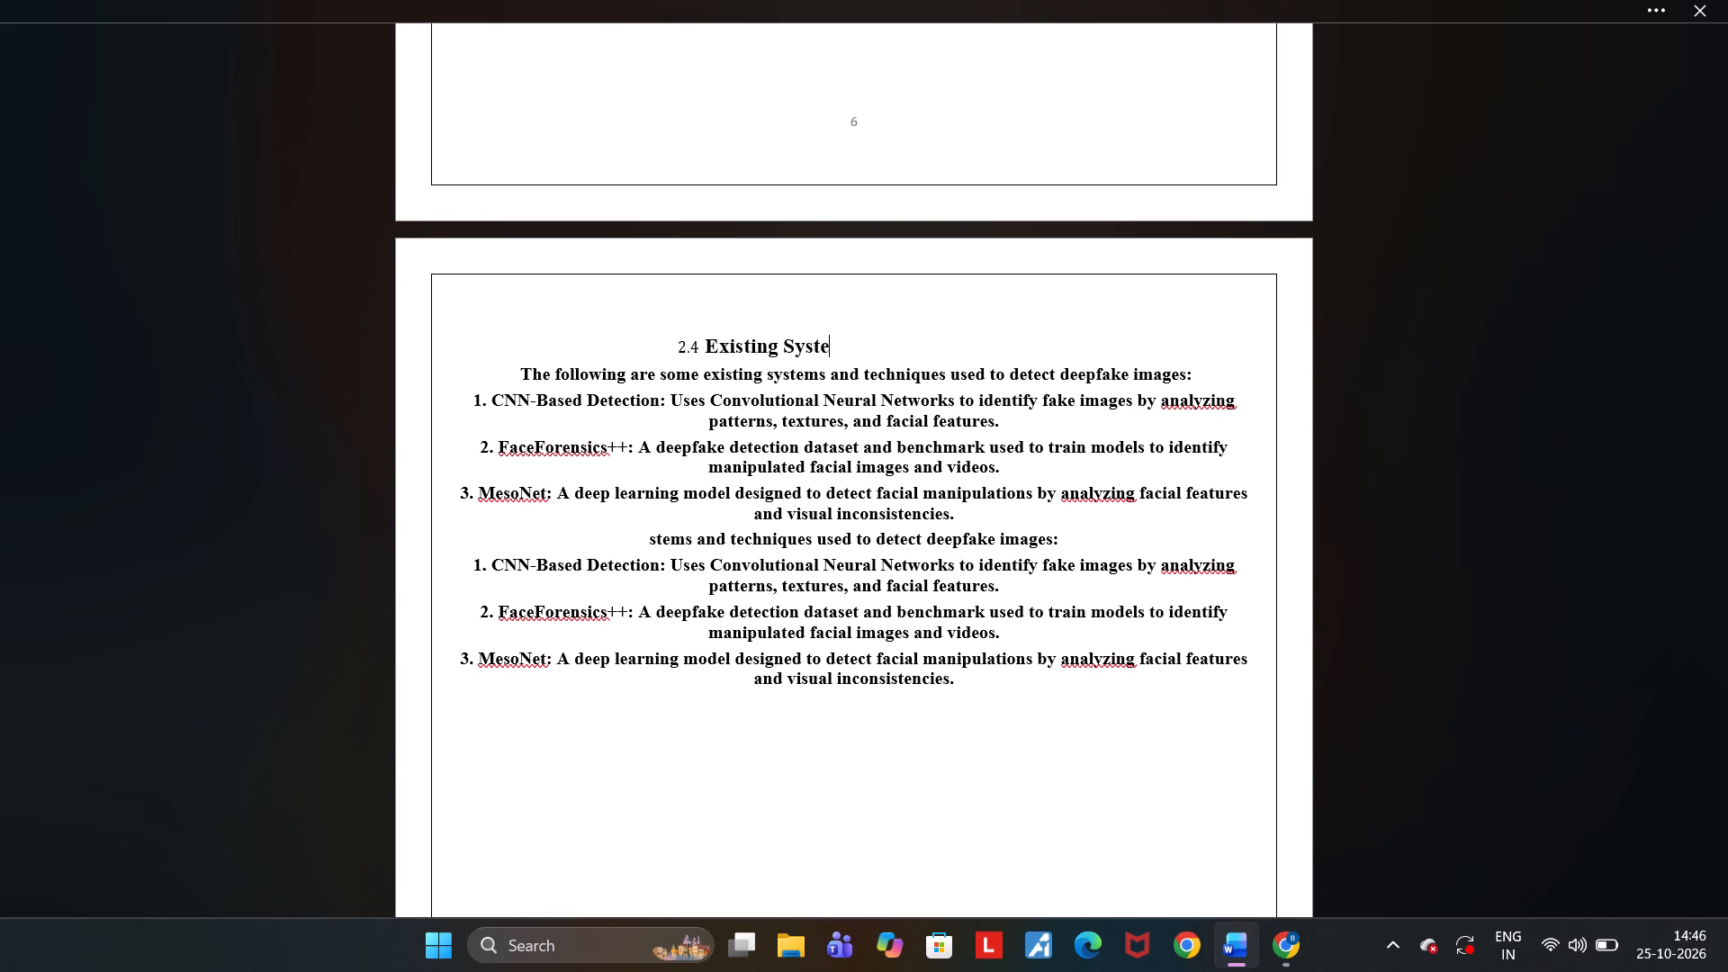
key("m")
Undo the heading's retyping, deletions and automatic renumbering, keeping the empty line below 2.3 Existing System.
key("ctrl+z")
key("ctrl+z")
key("ctrl+z")
key("ctrl+z")
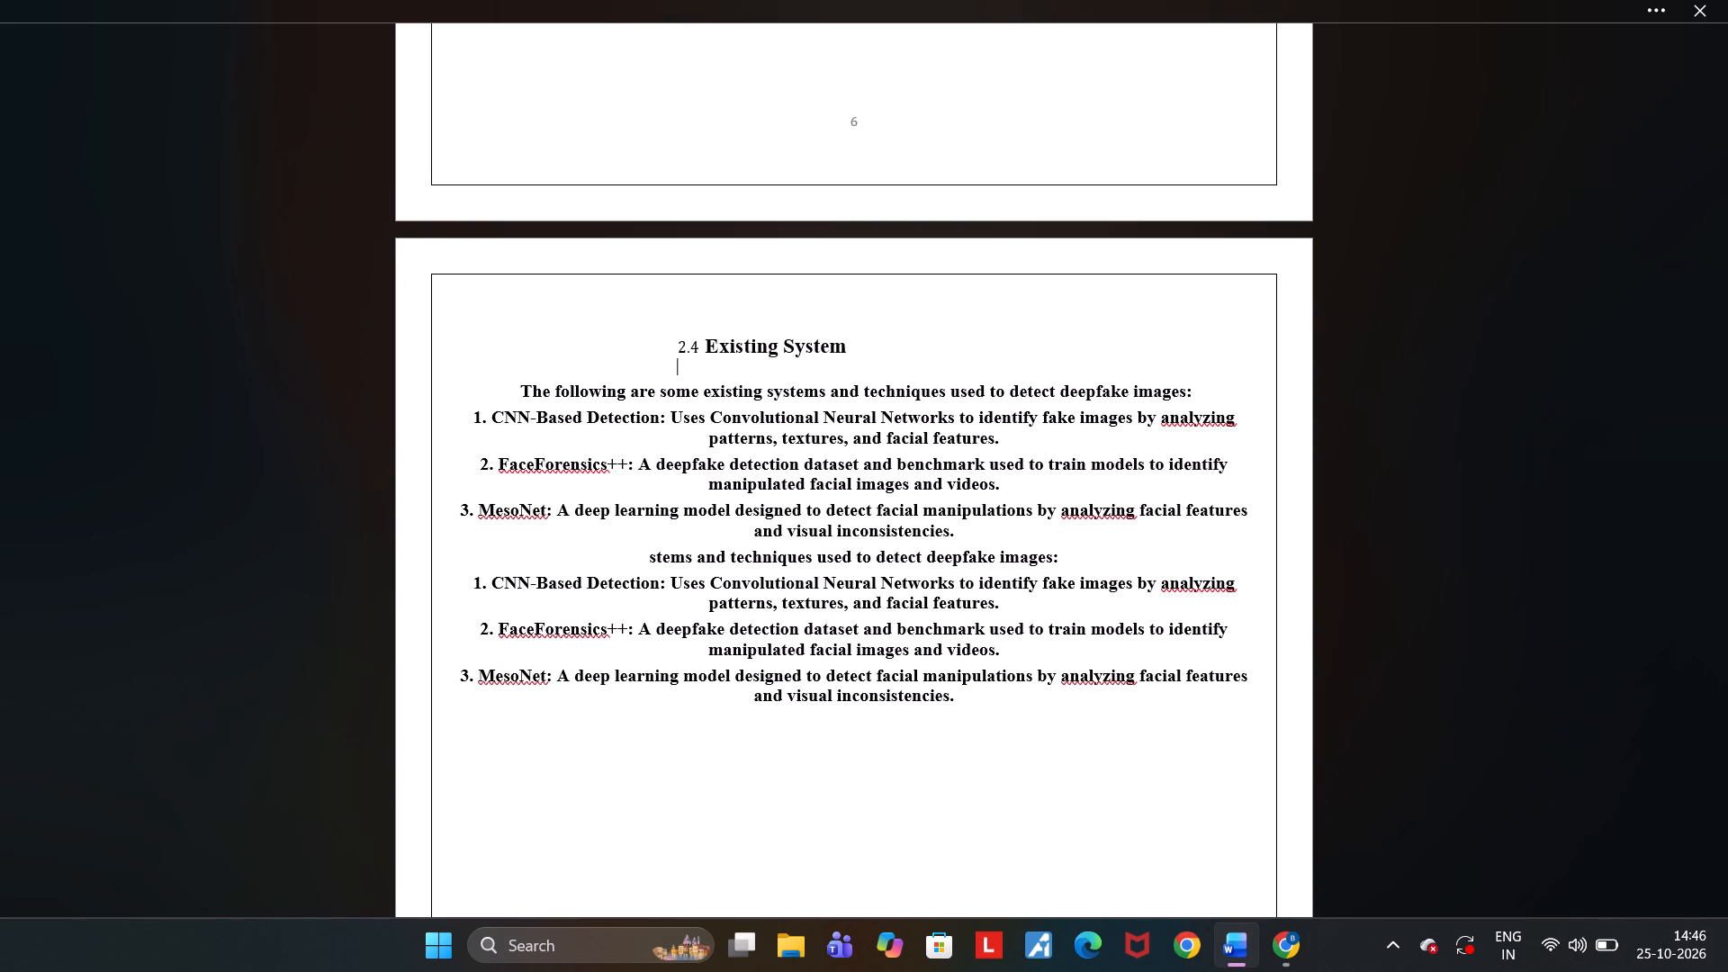
key("ctrl+z")
key("ctrl+z")
key("ctrl+z")
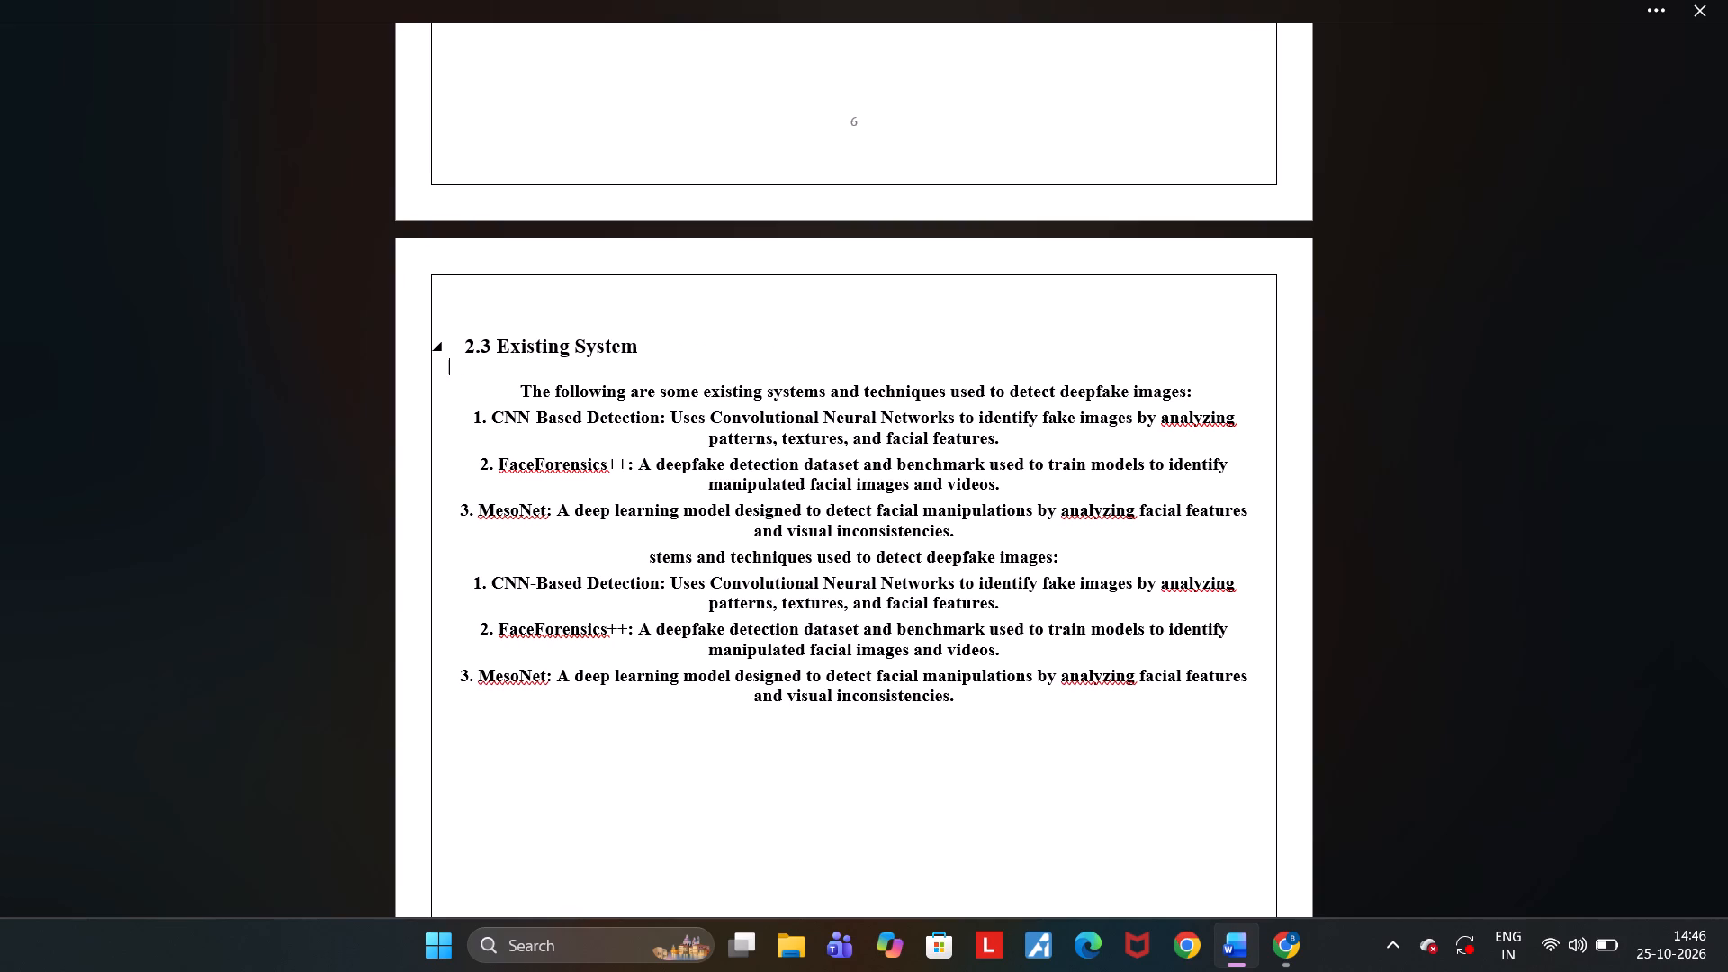
Insert a space and a line break before the introductory sentence of 2.3, and move that sentence to the left margin.
left_click(515, 389)
key("space")
key("Return")
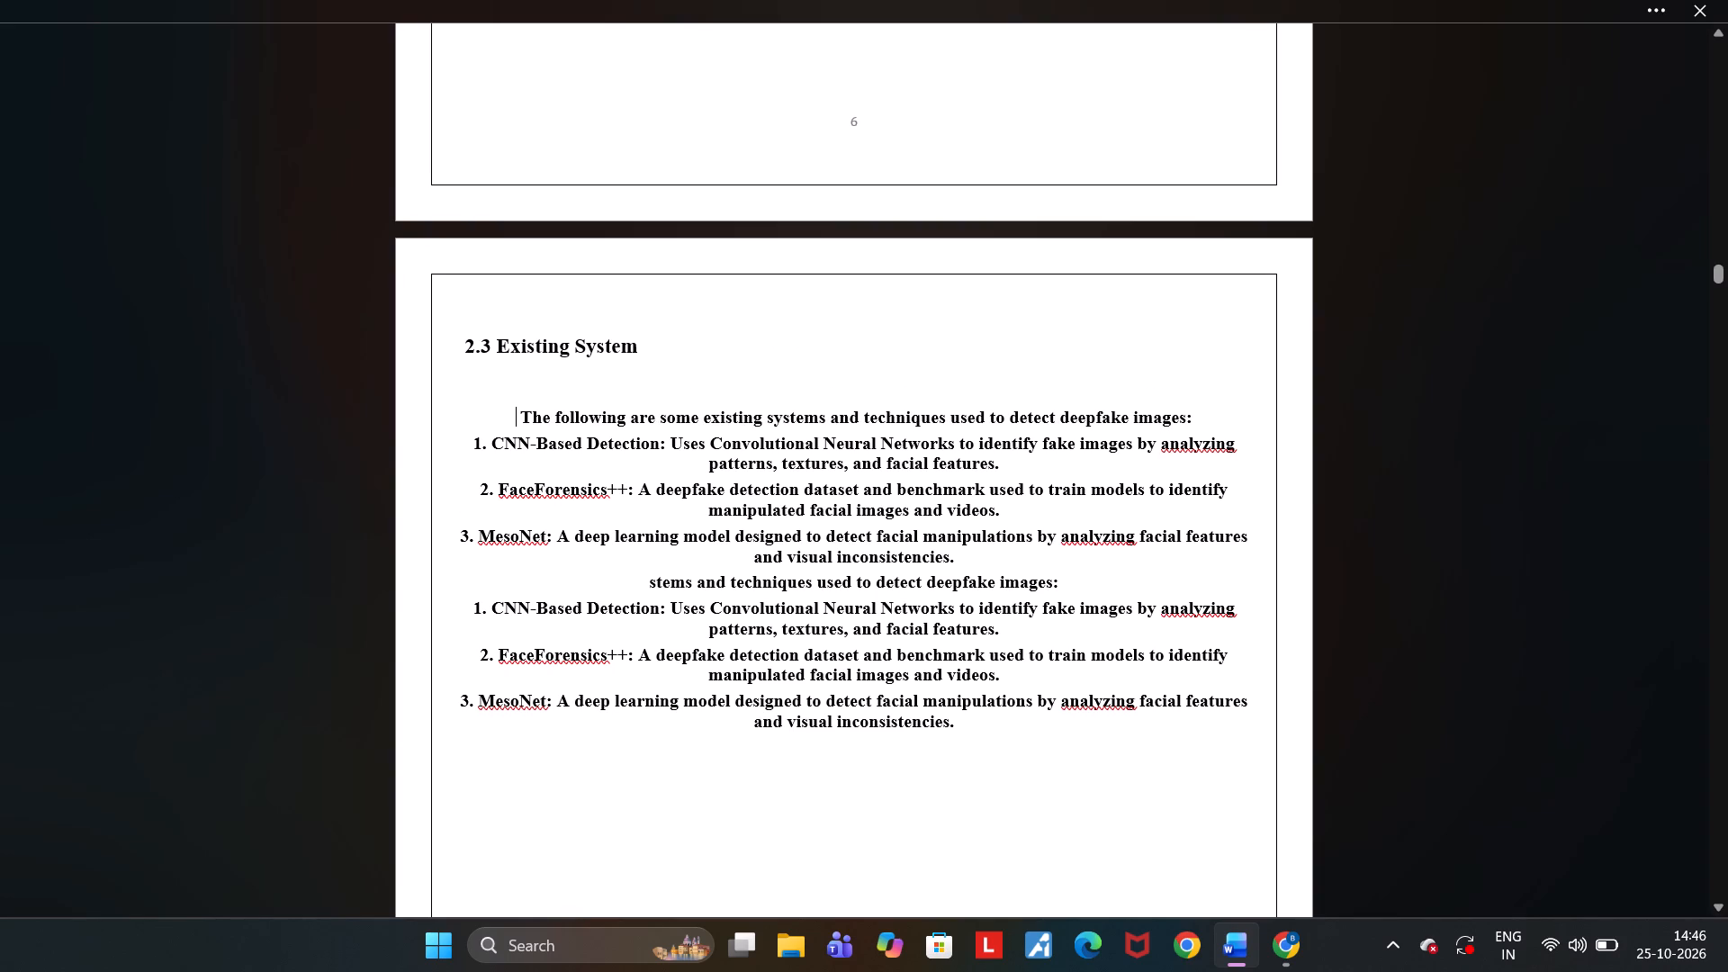
key("BackSpace")
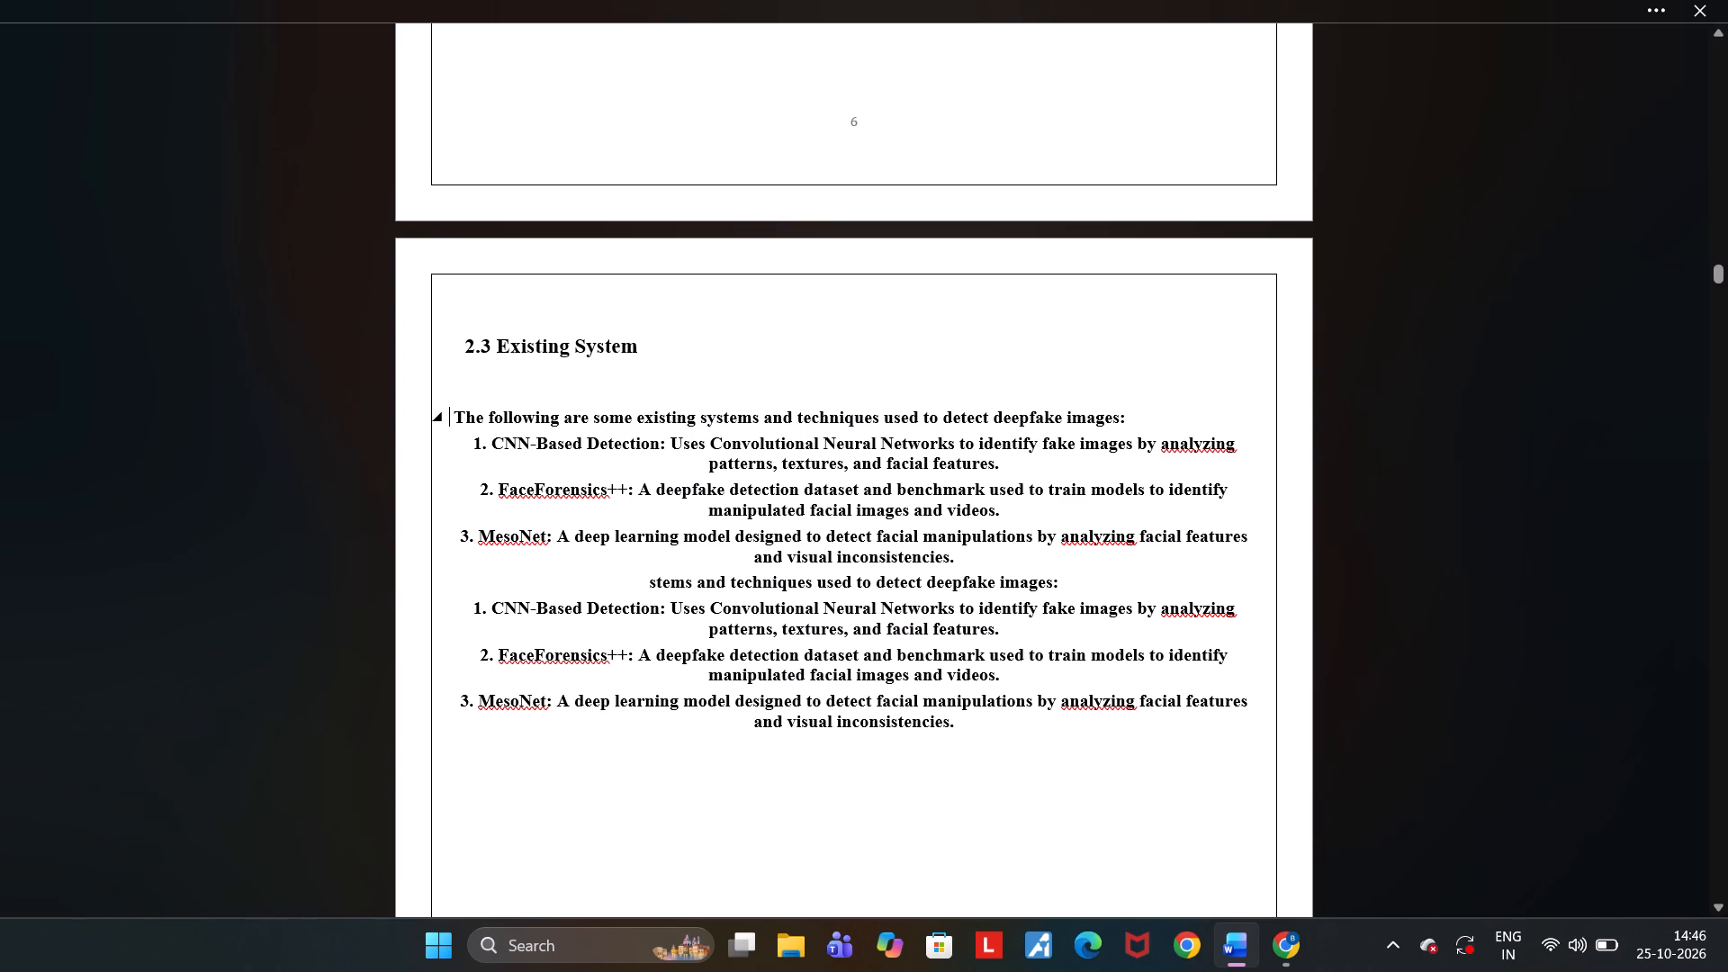
Change the font of all the pasted text under 2.3 Existing System to Calibri (Body).
left_click_drag(453, 416, 819, 763)
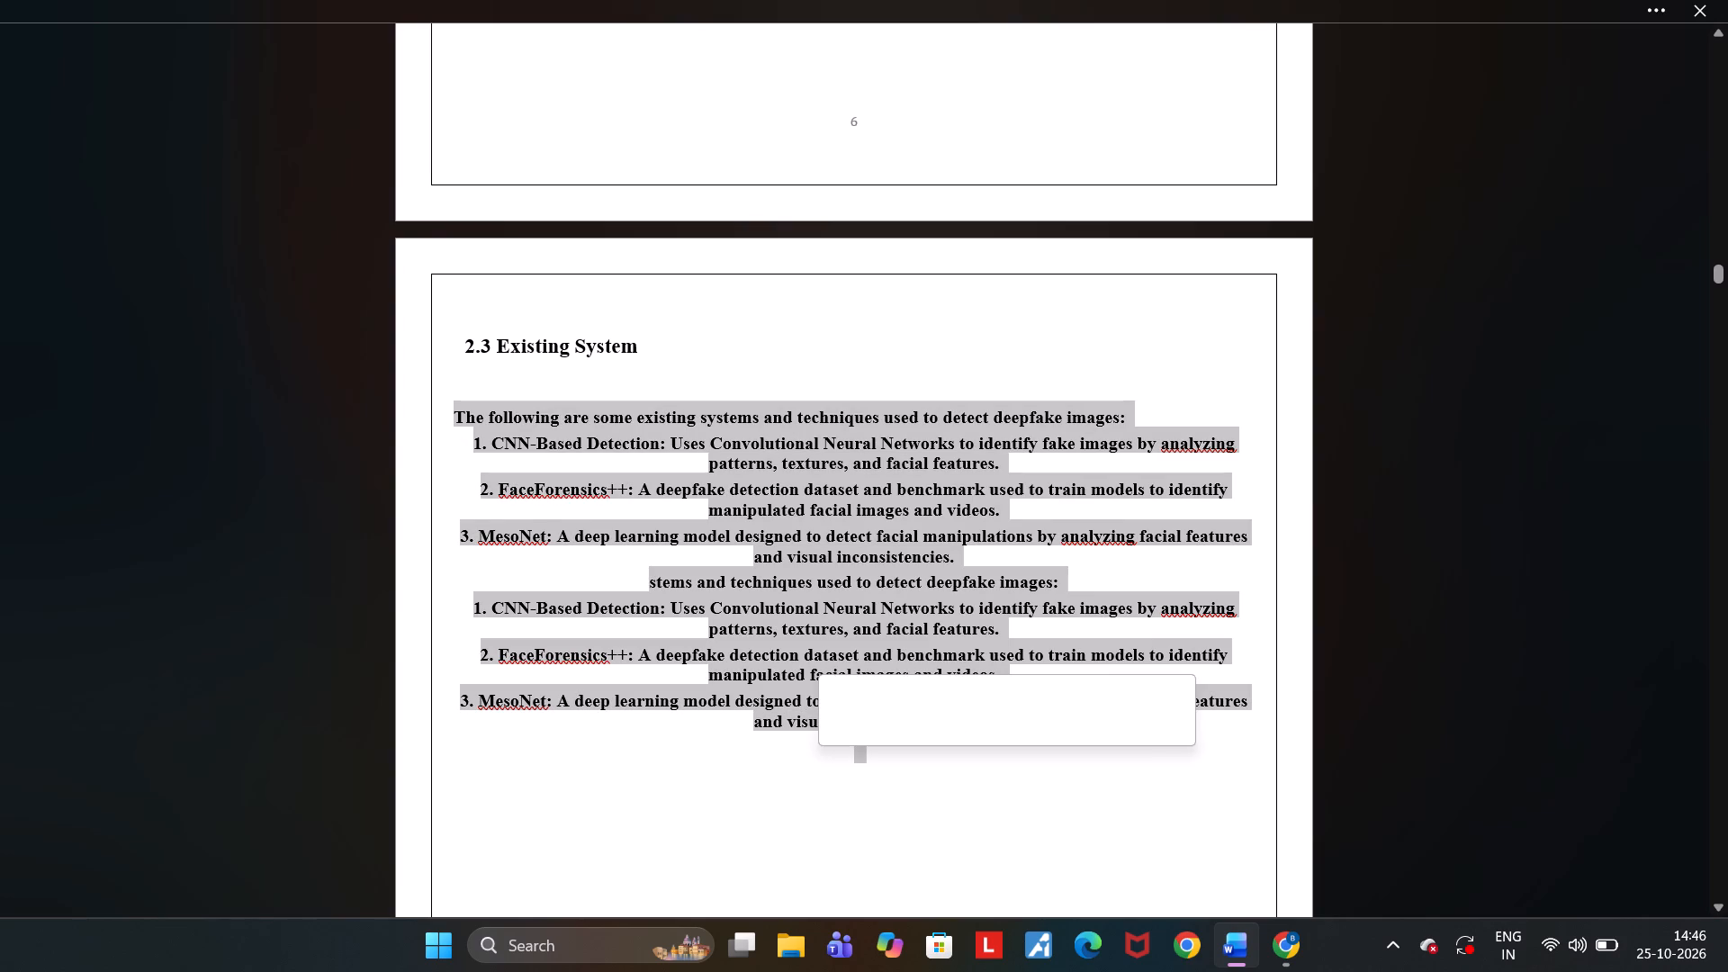
left_click(941, 697)
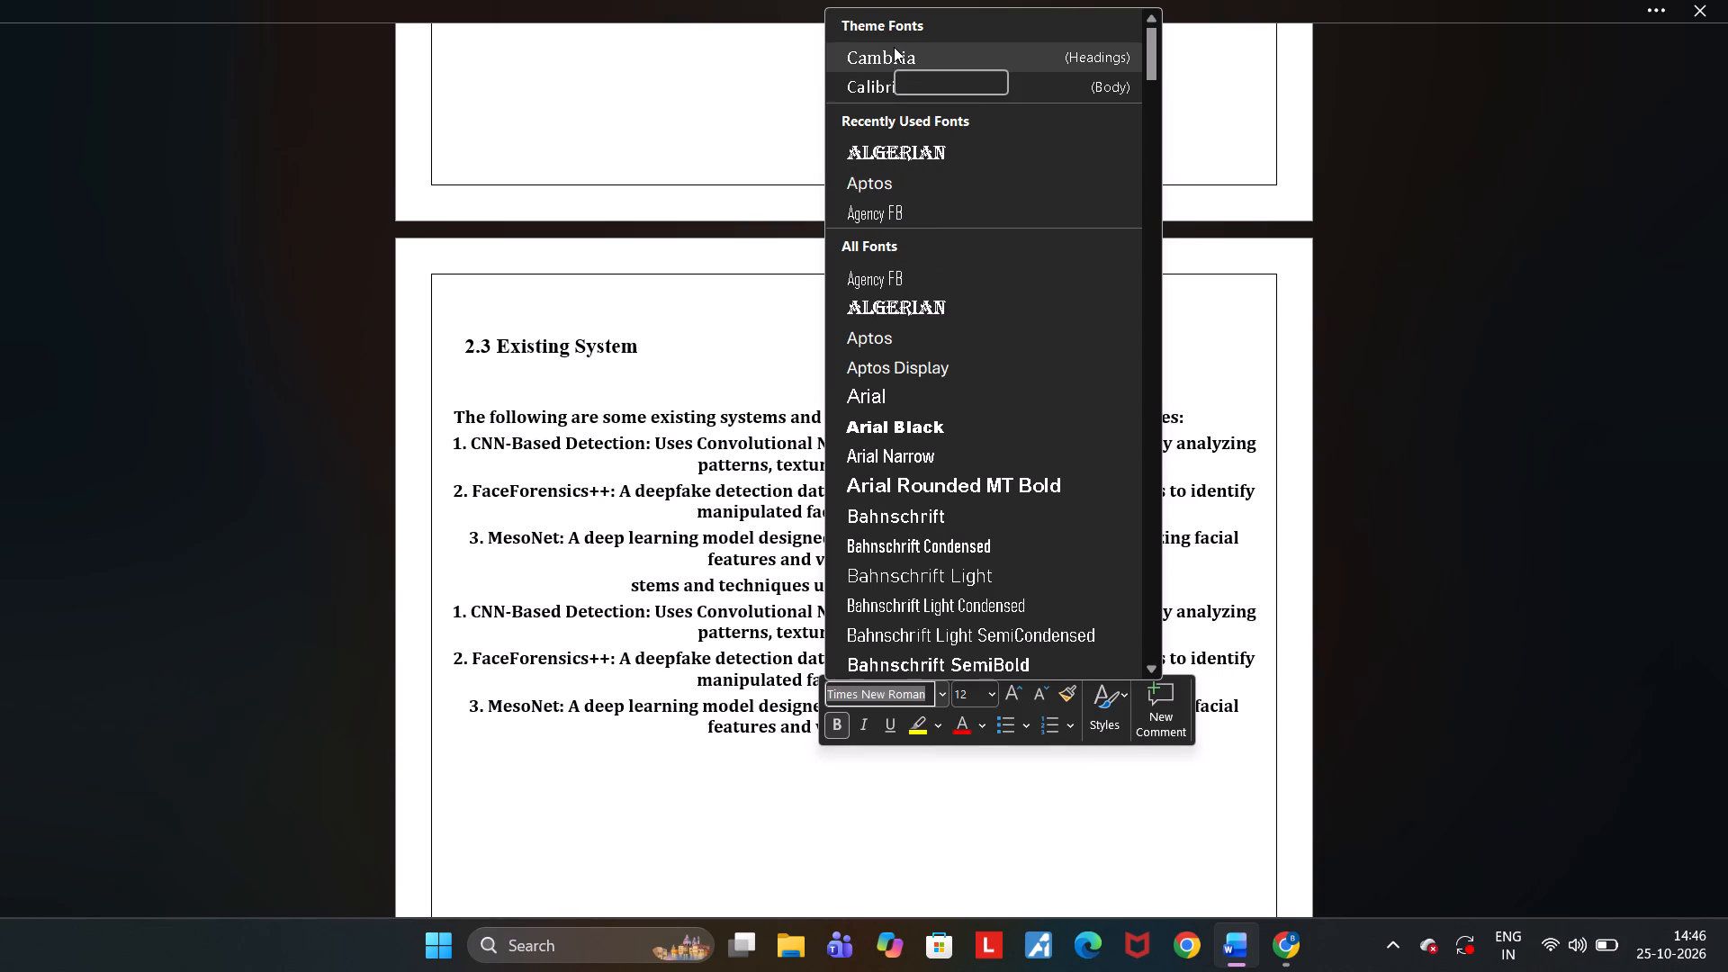
left_click(871, 87)
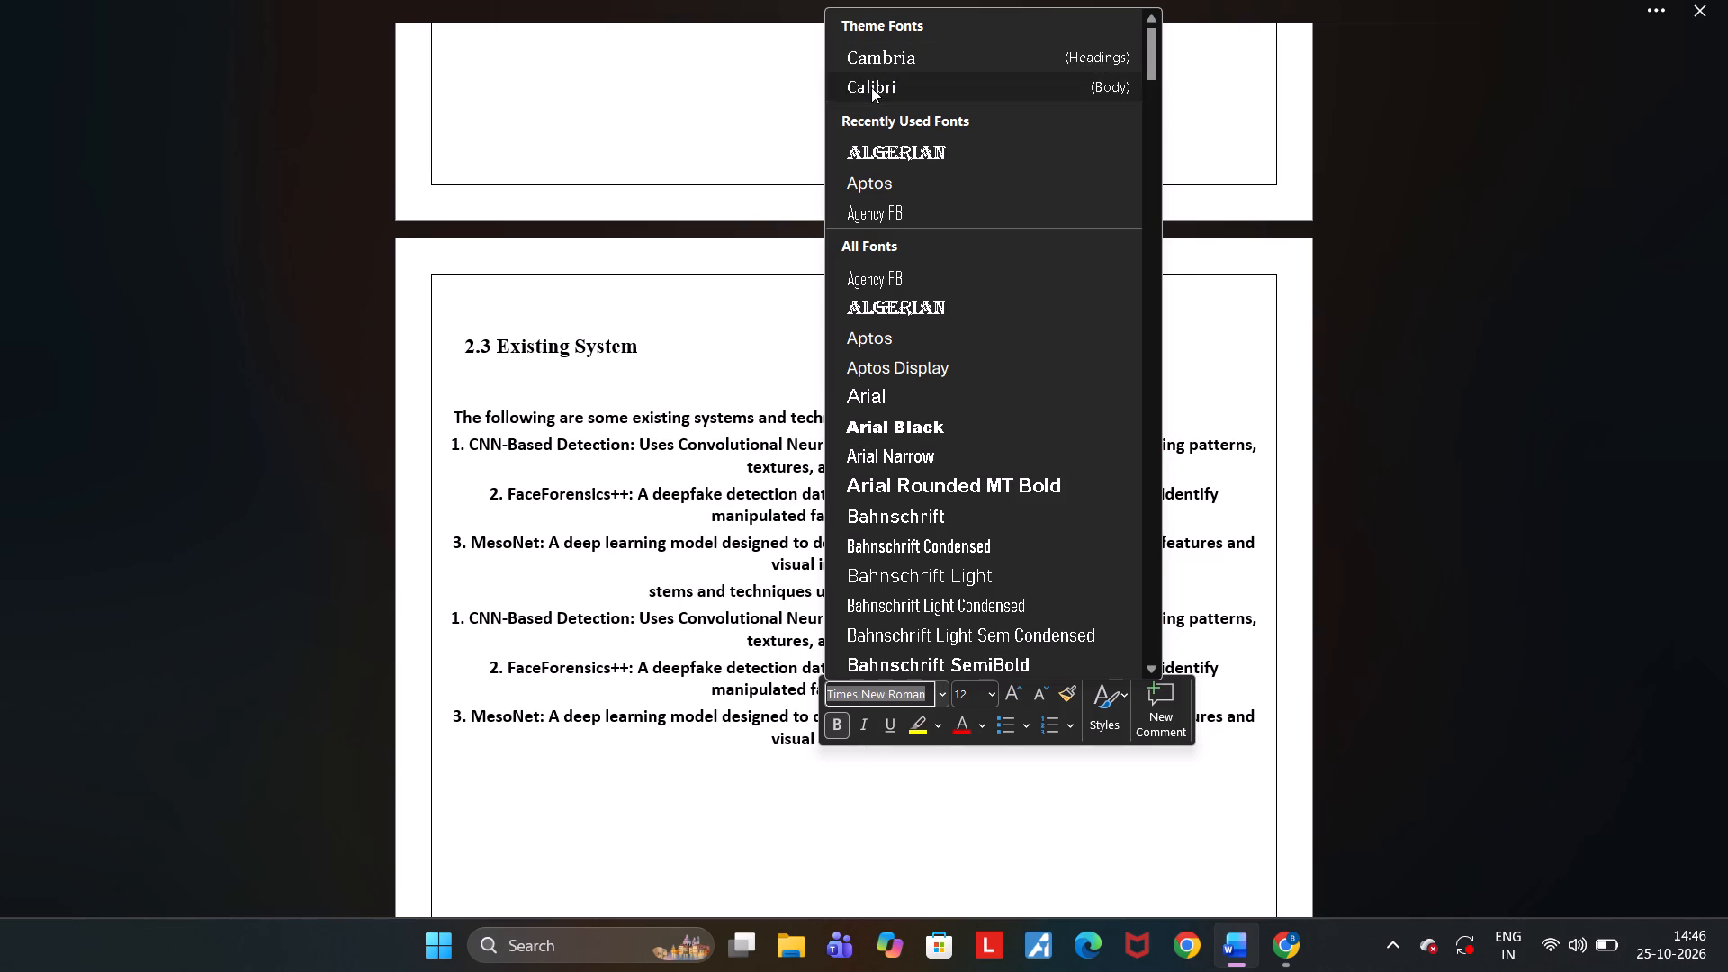
left_click(1161, 324)
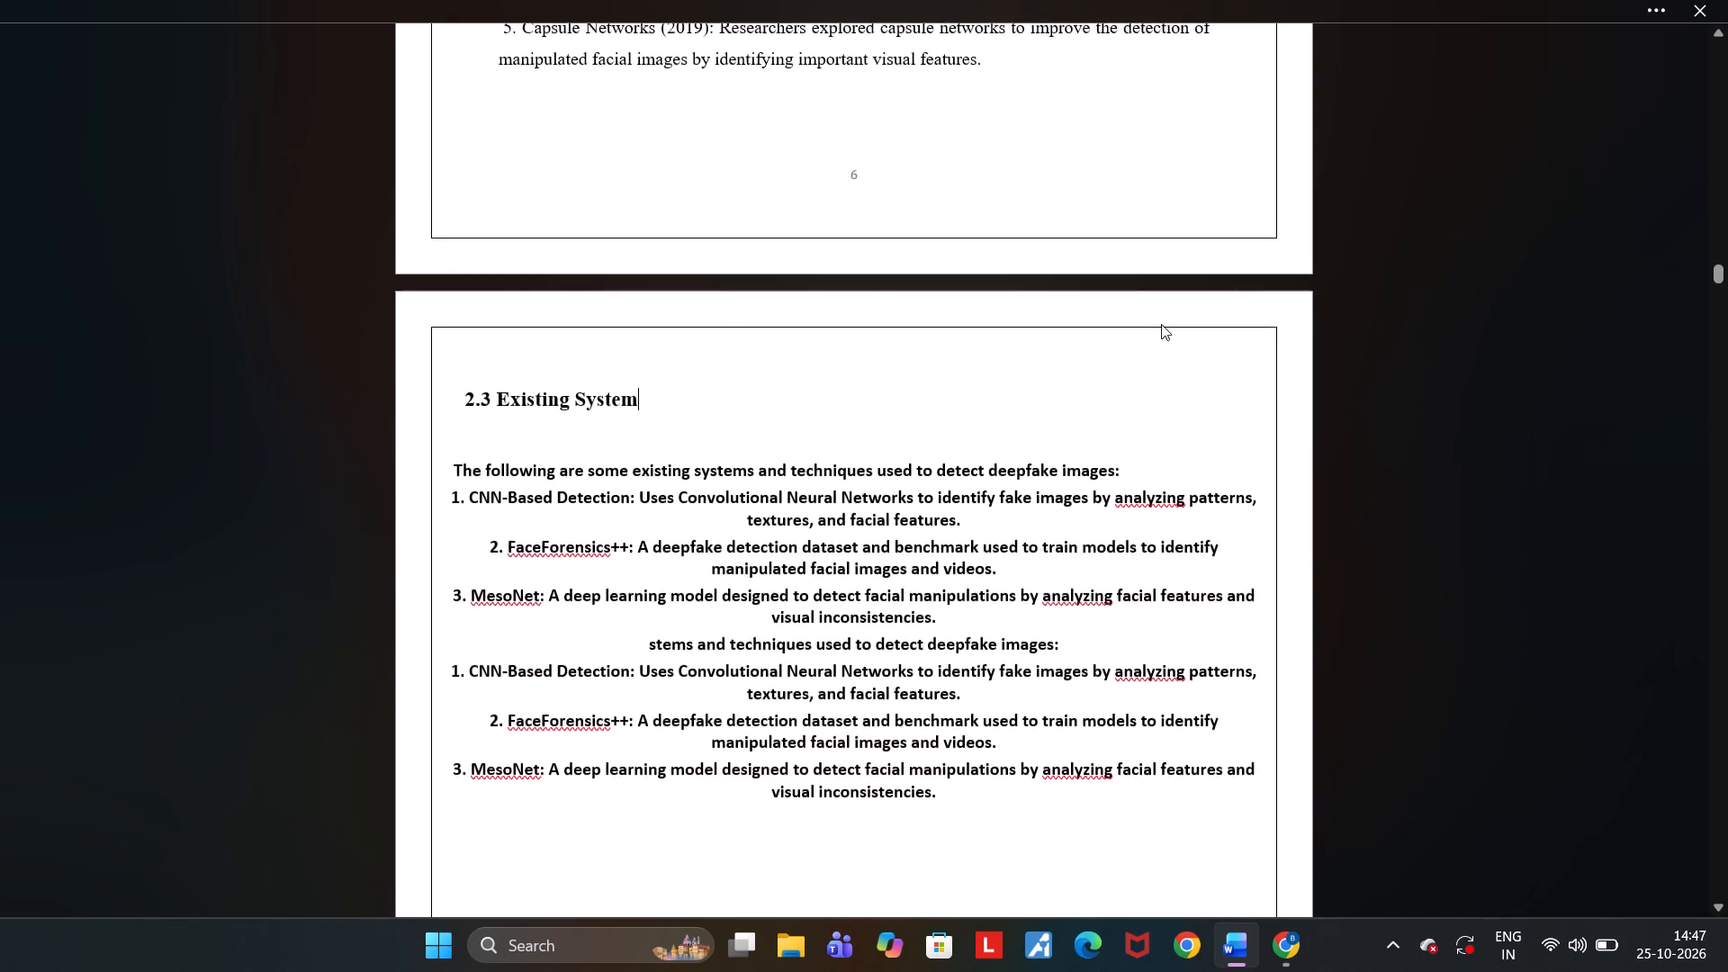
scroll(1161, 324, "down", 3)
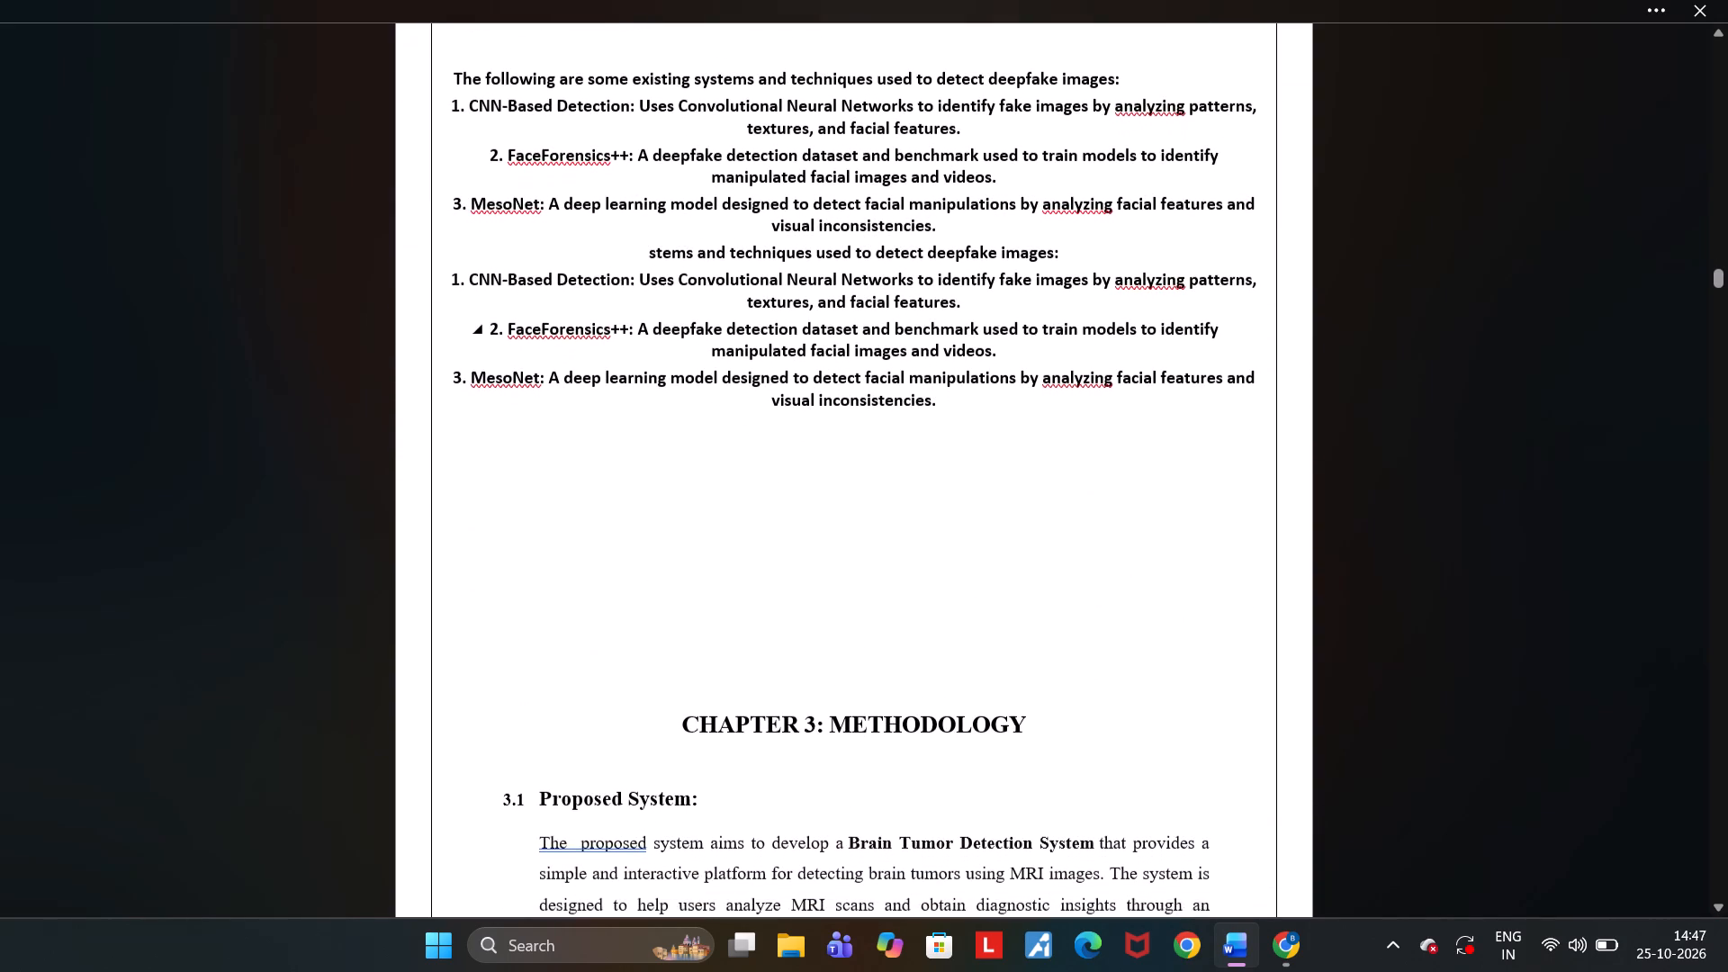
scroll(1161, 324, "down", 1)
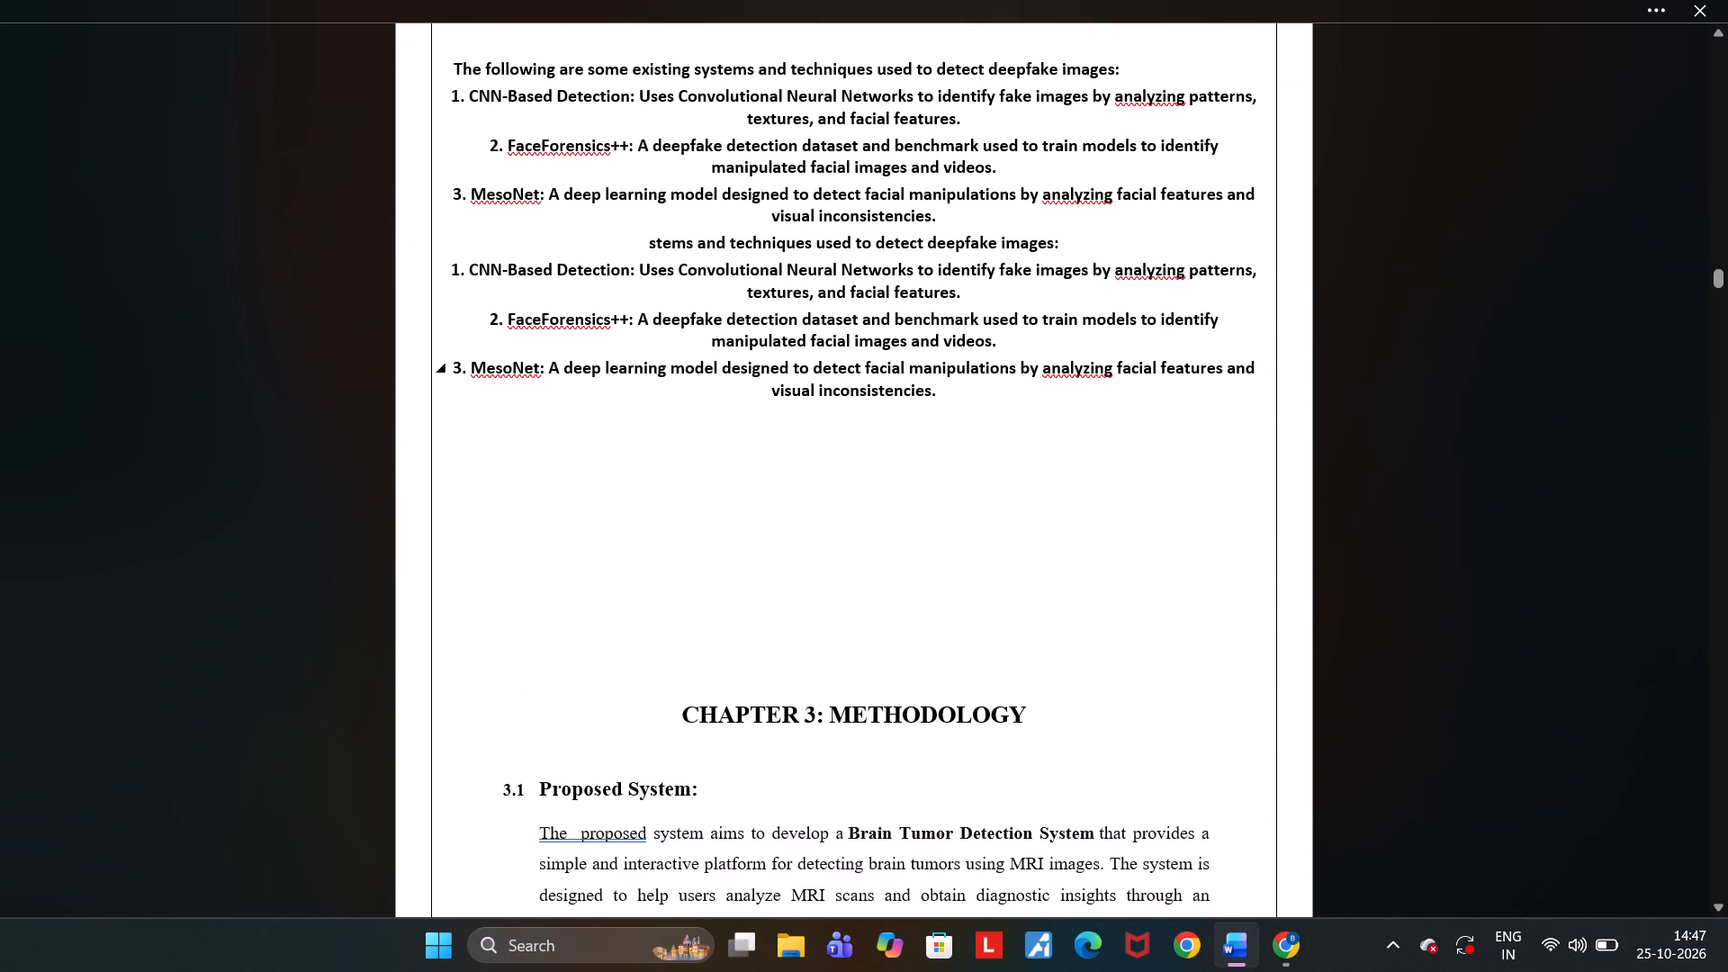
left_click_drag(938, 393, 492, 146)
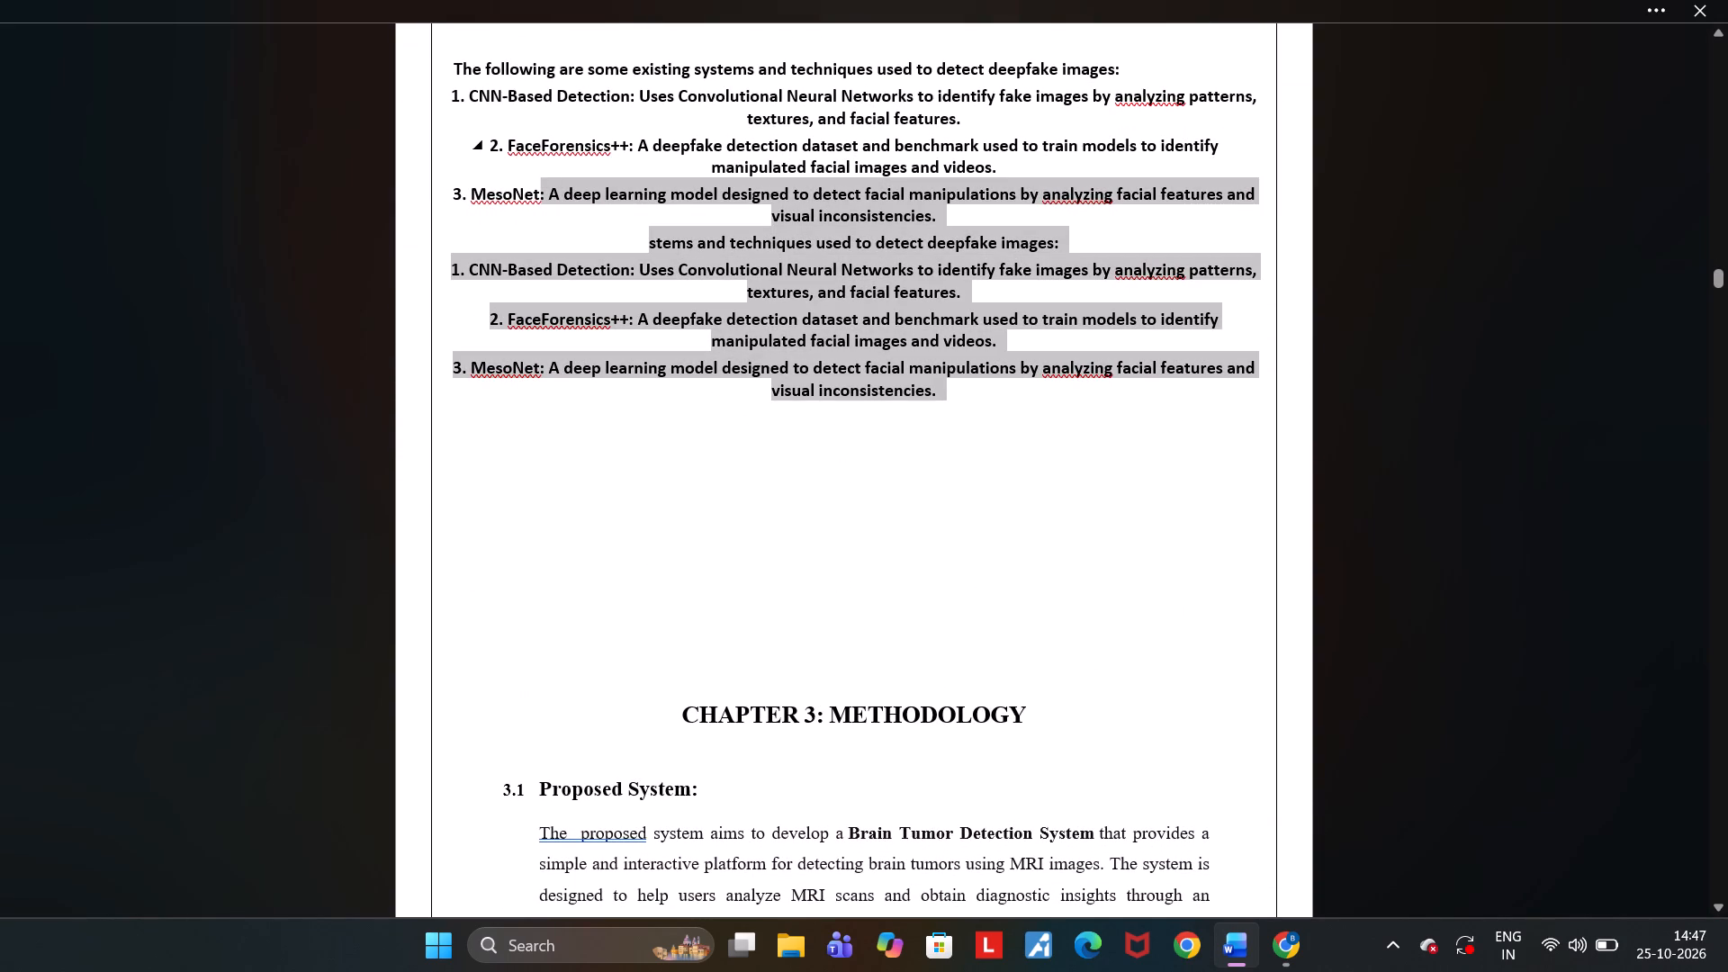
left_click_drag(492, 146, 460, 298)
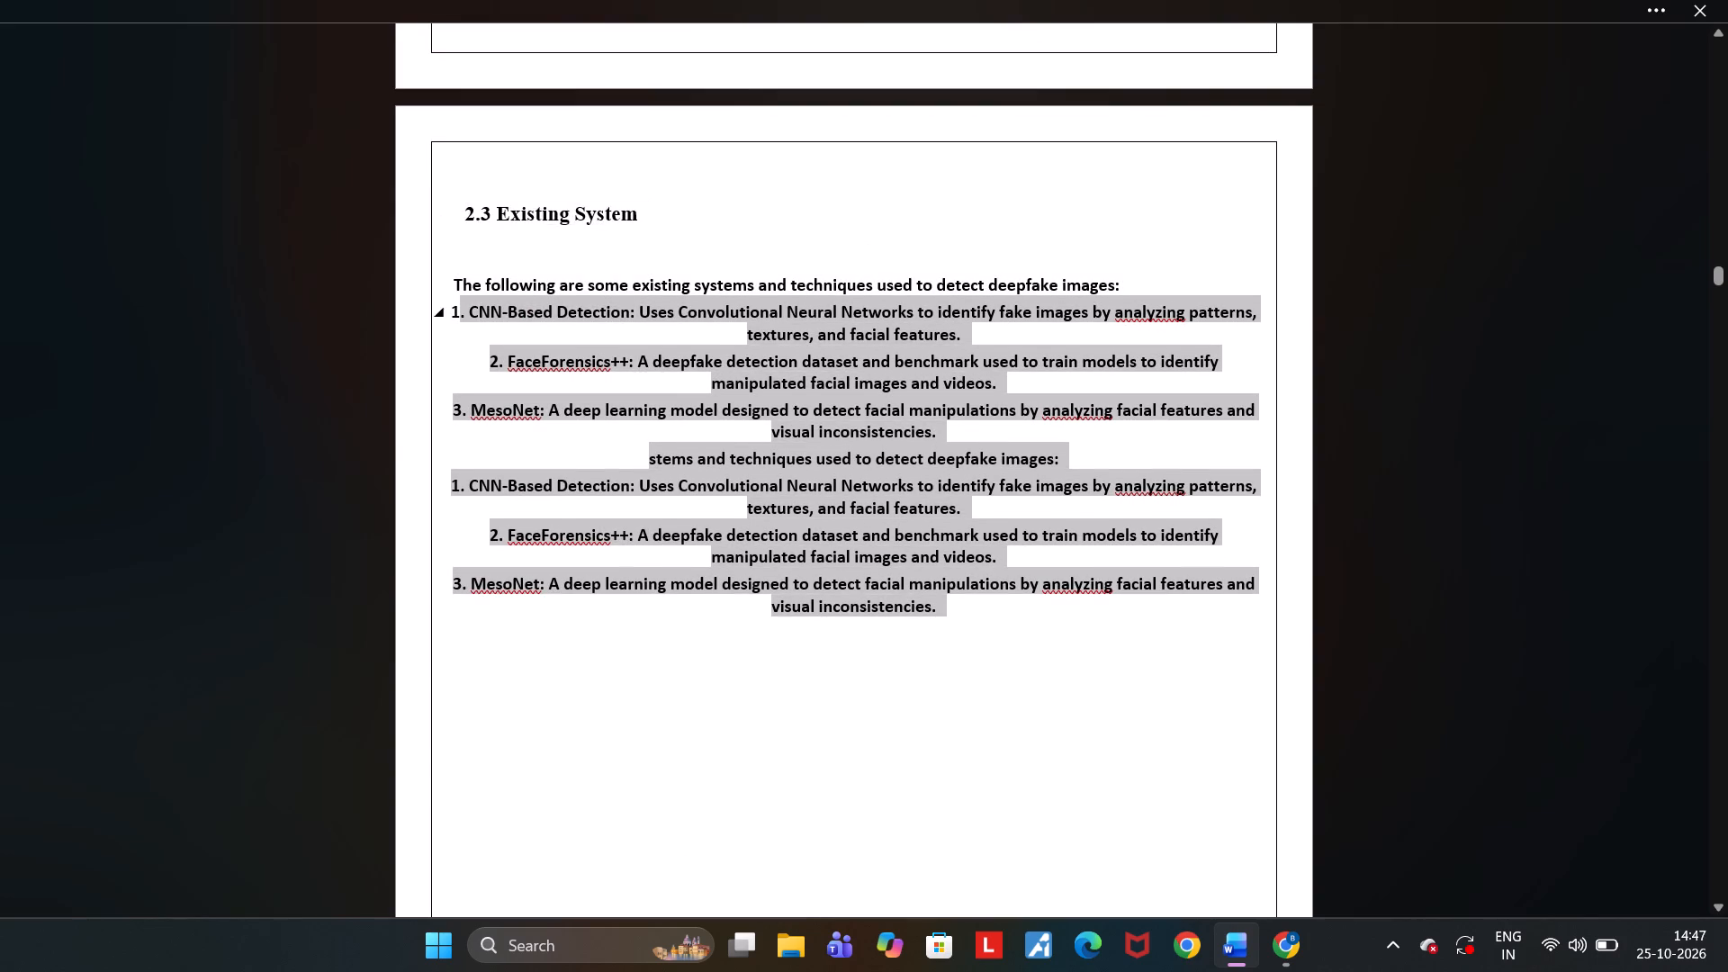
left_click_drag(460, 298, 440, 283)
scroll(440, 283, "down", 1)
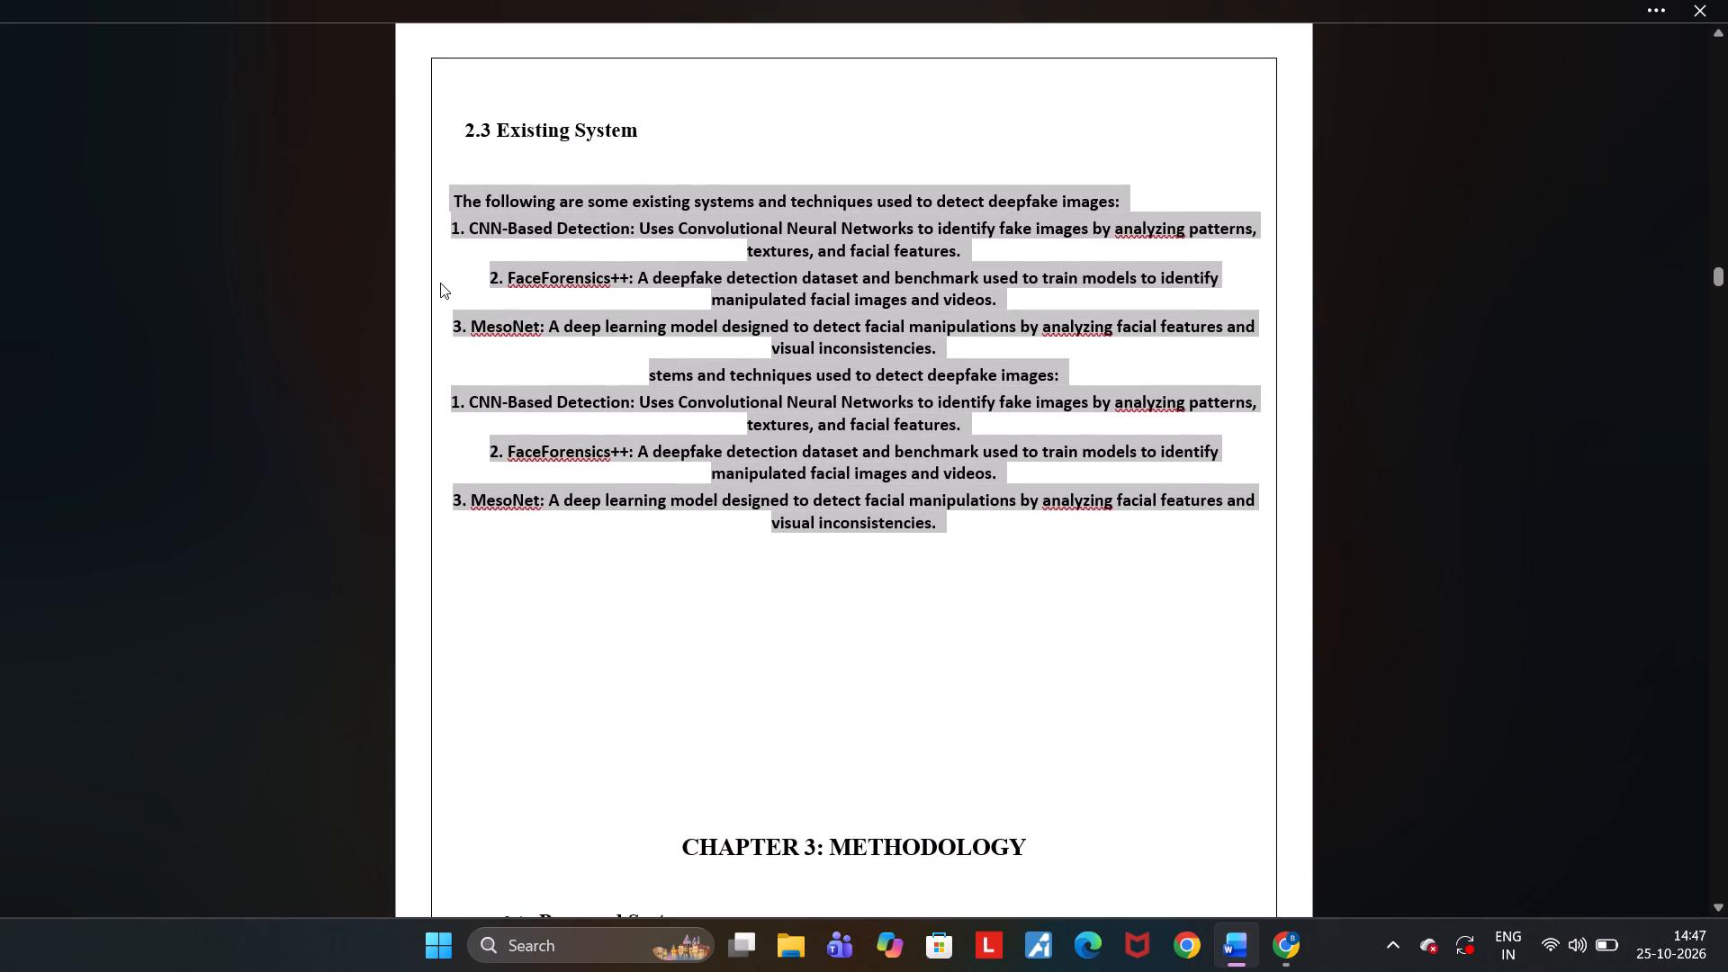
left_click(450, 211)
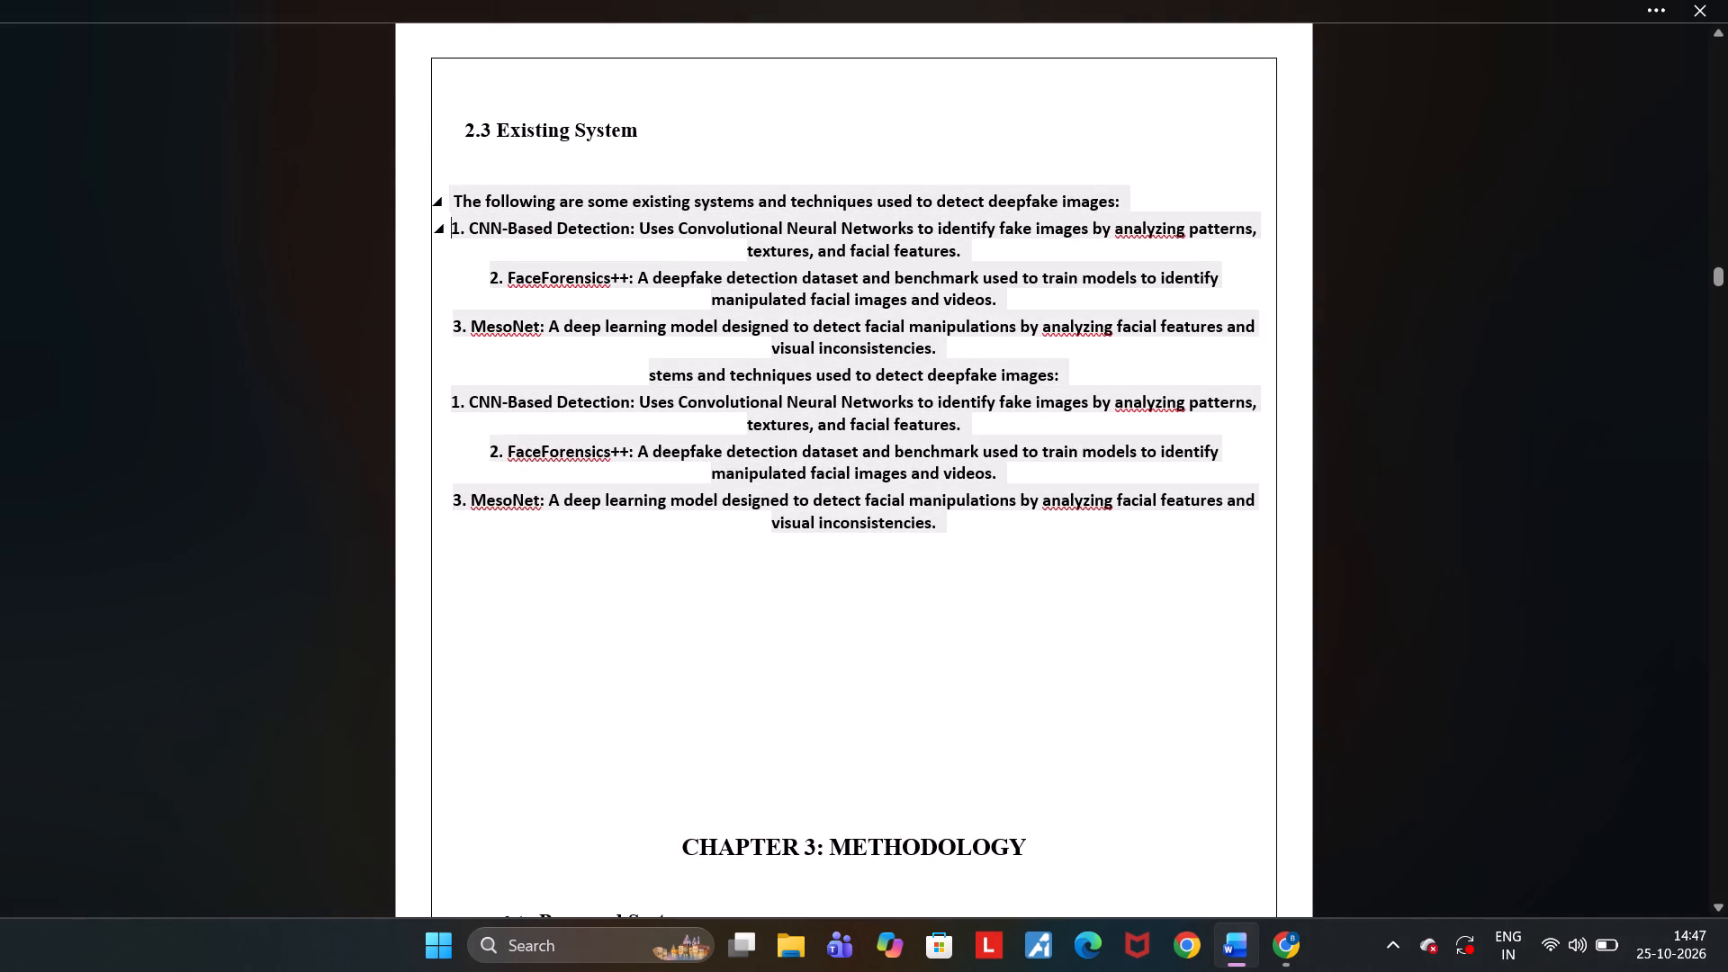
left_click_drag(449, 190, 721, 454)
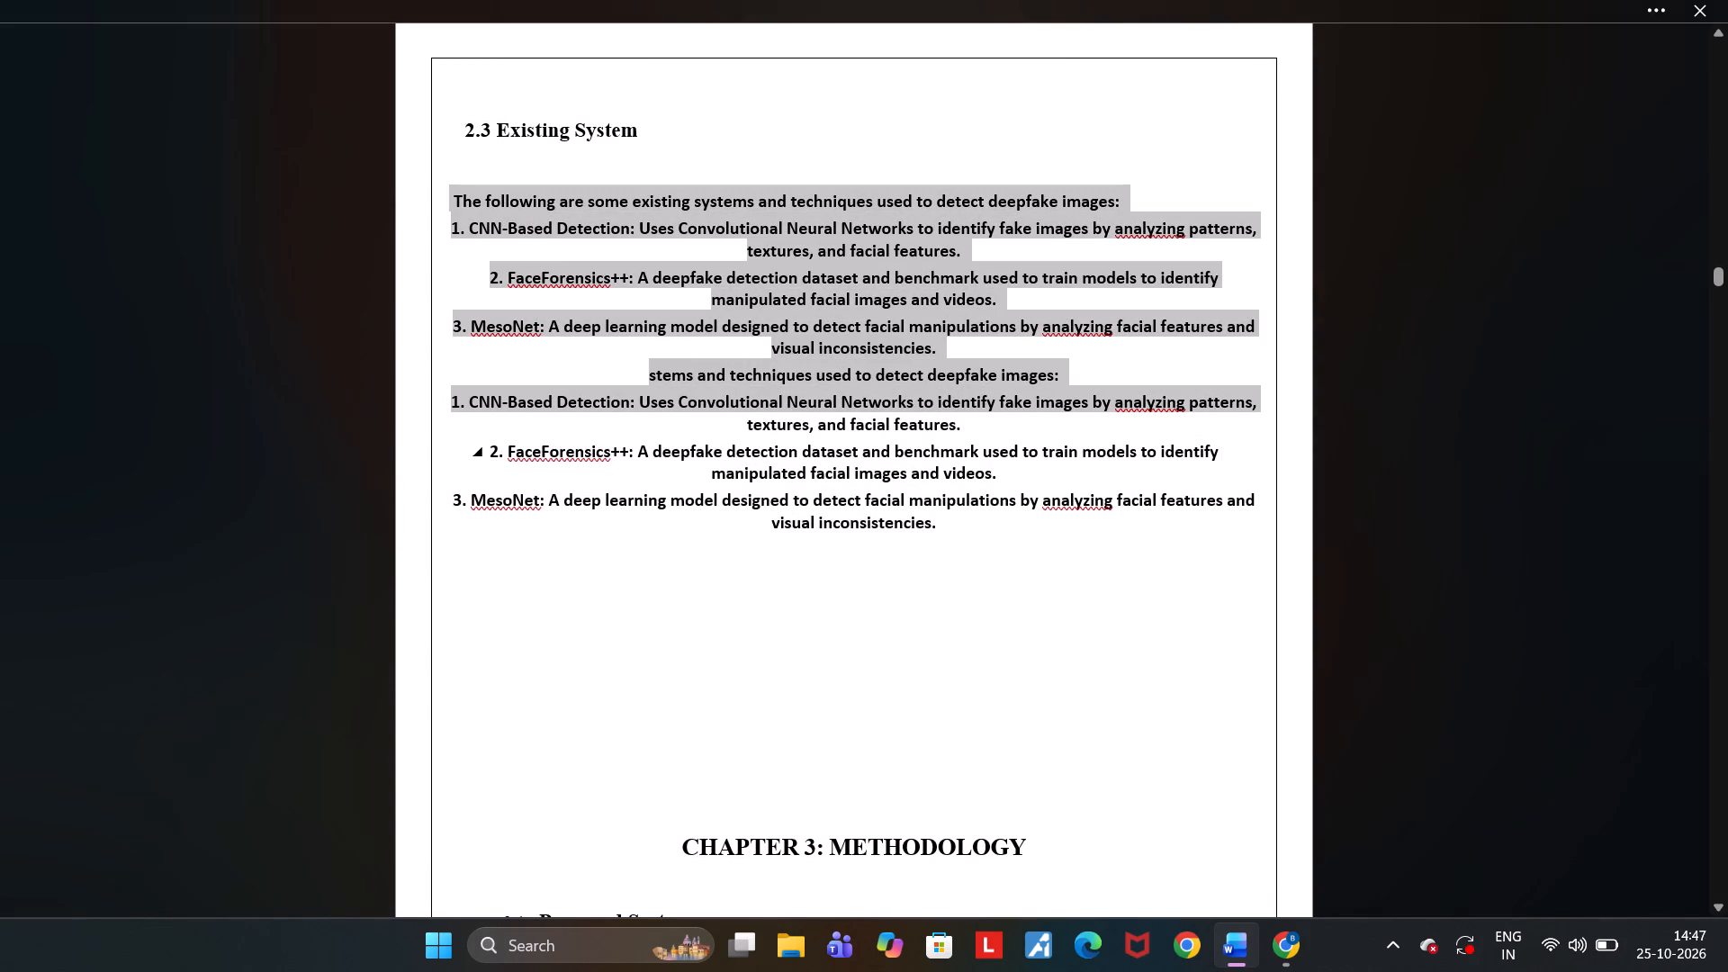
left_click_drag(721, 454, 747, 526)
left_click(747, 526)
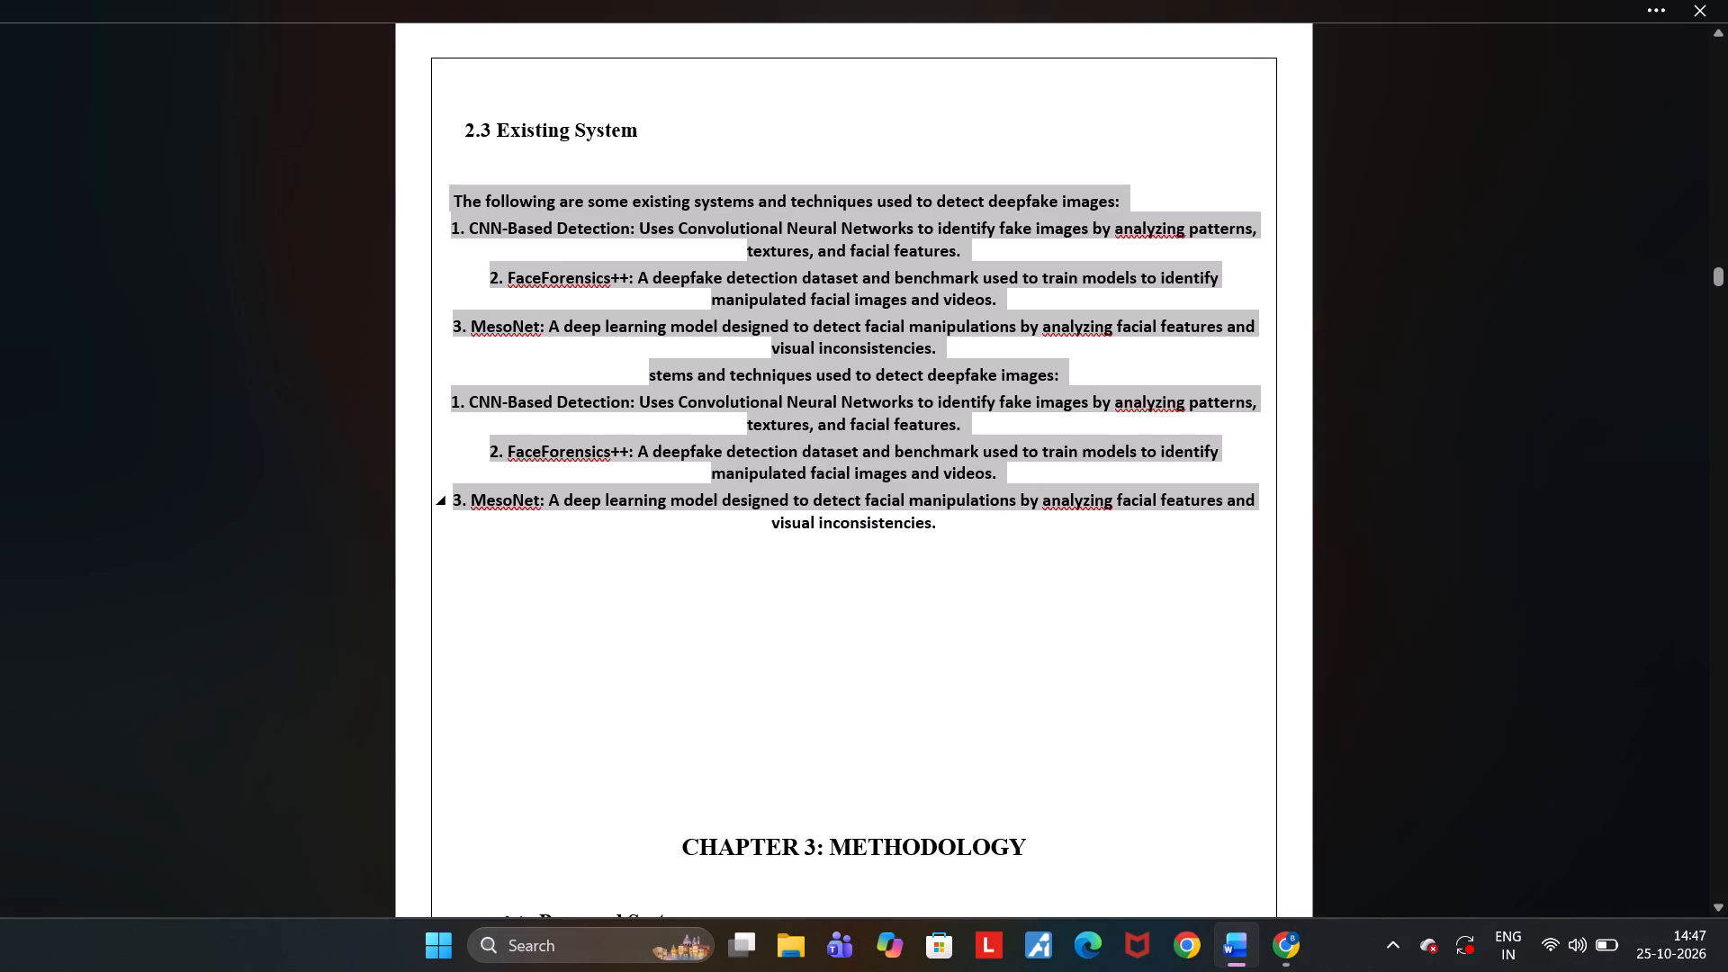
Make all the pasted text under 2.3 Existing System italic and remove its bold formatting.
scroll(747, 526, "down", 2)
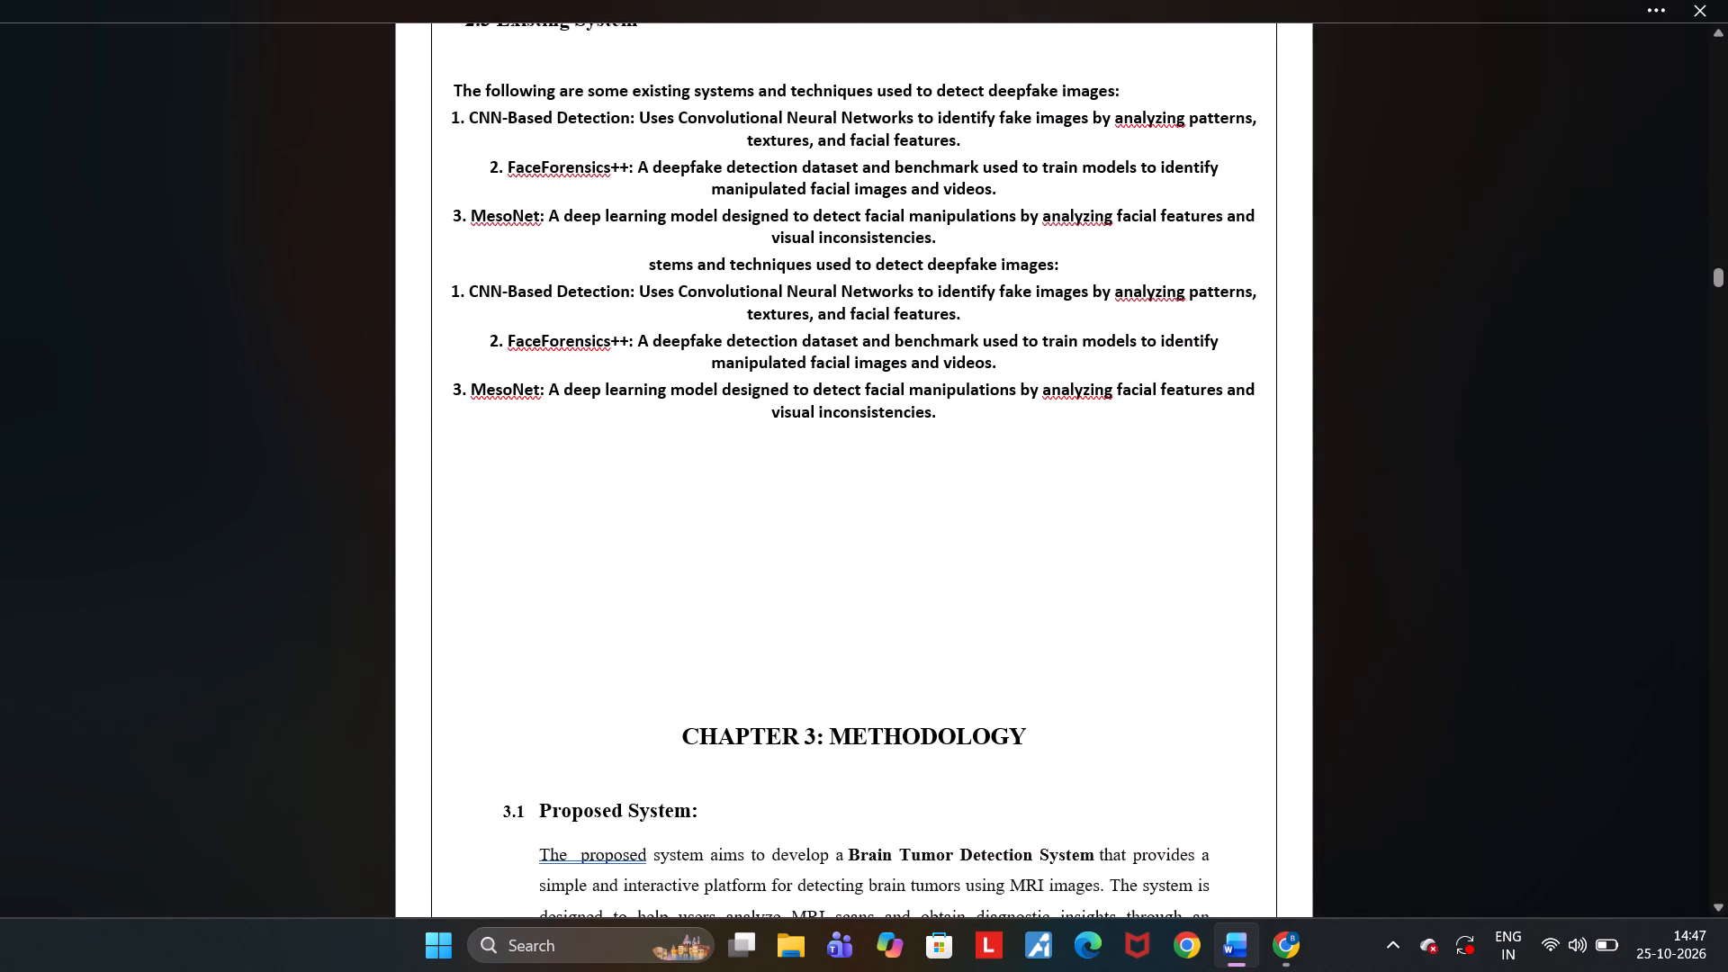
left_click_drag(454, 83, 853, 344)
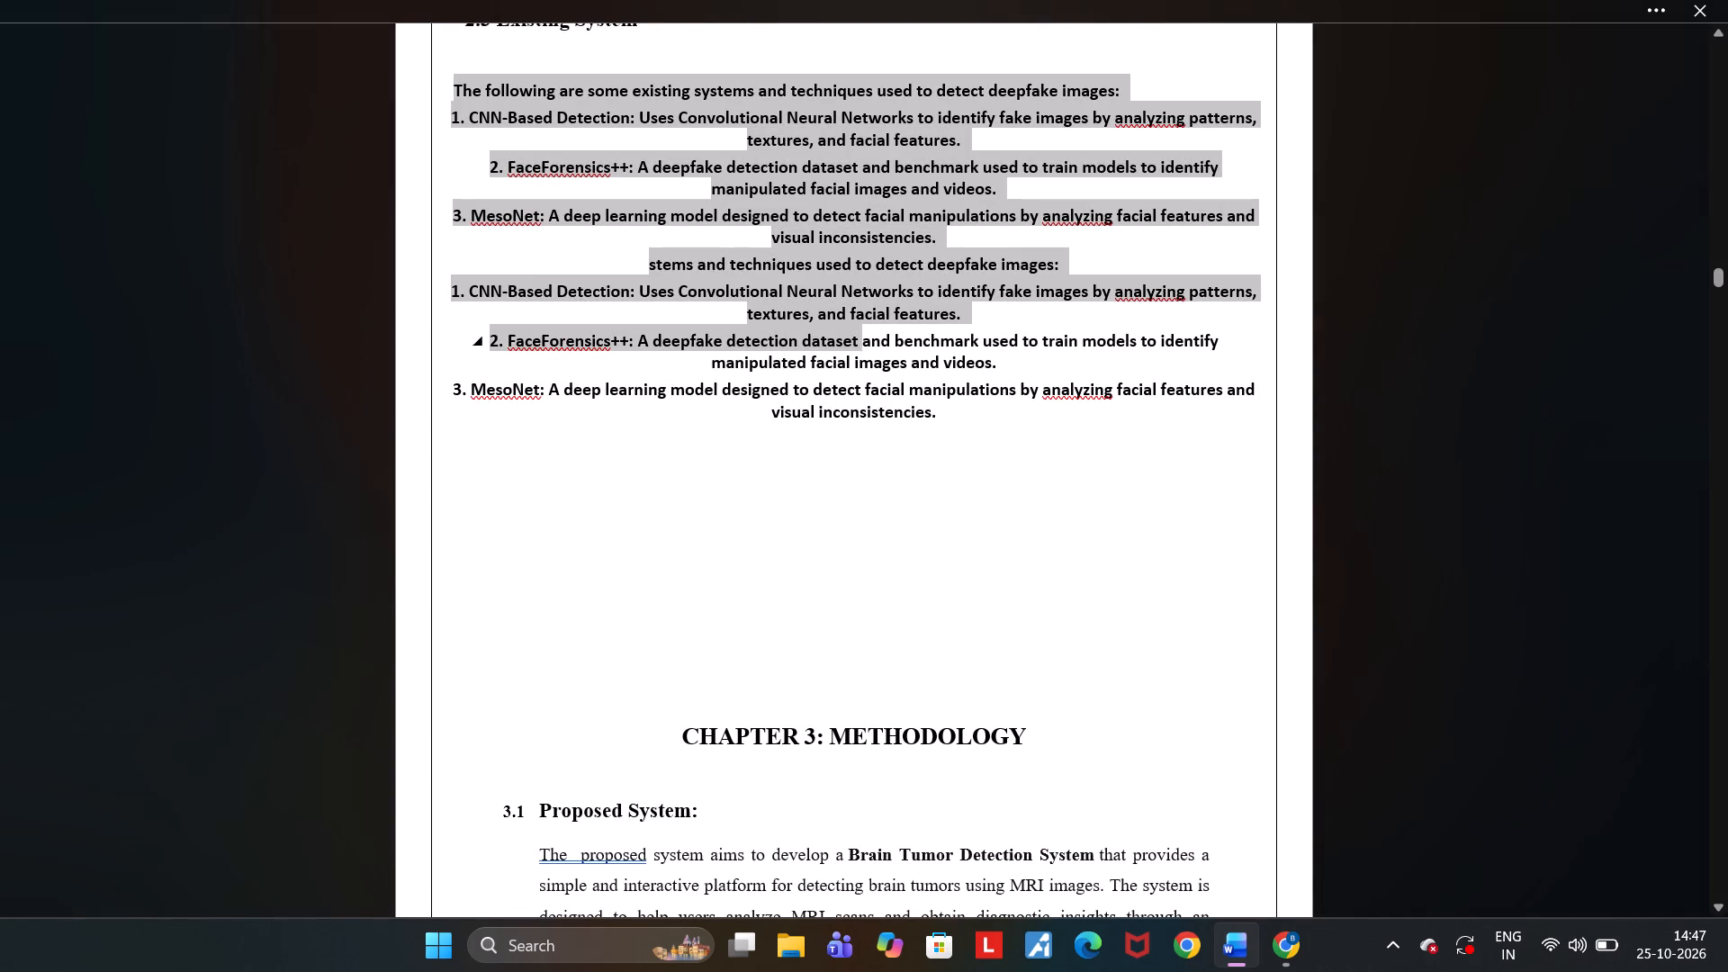
left_click_drag(853, 344, 967, 418)
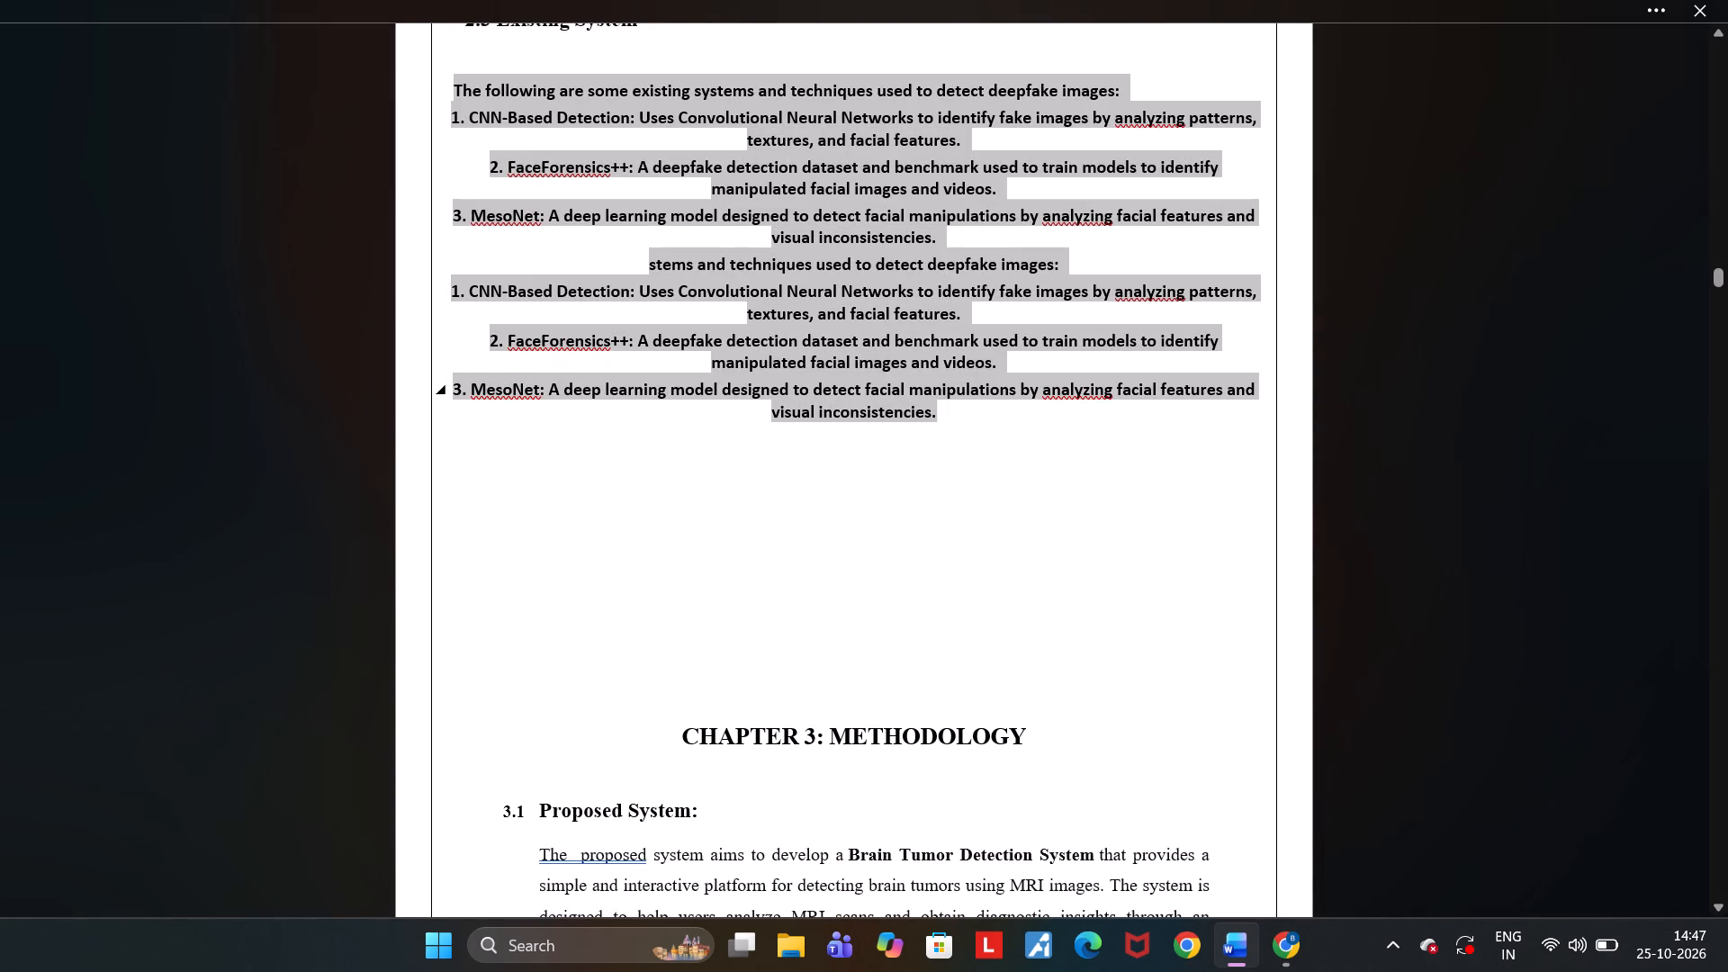
left_click_drag(967, 418, 1026, 418)
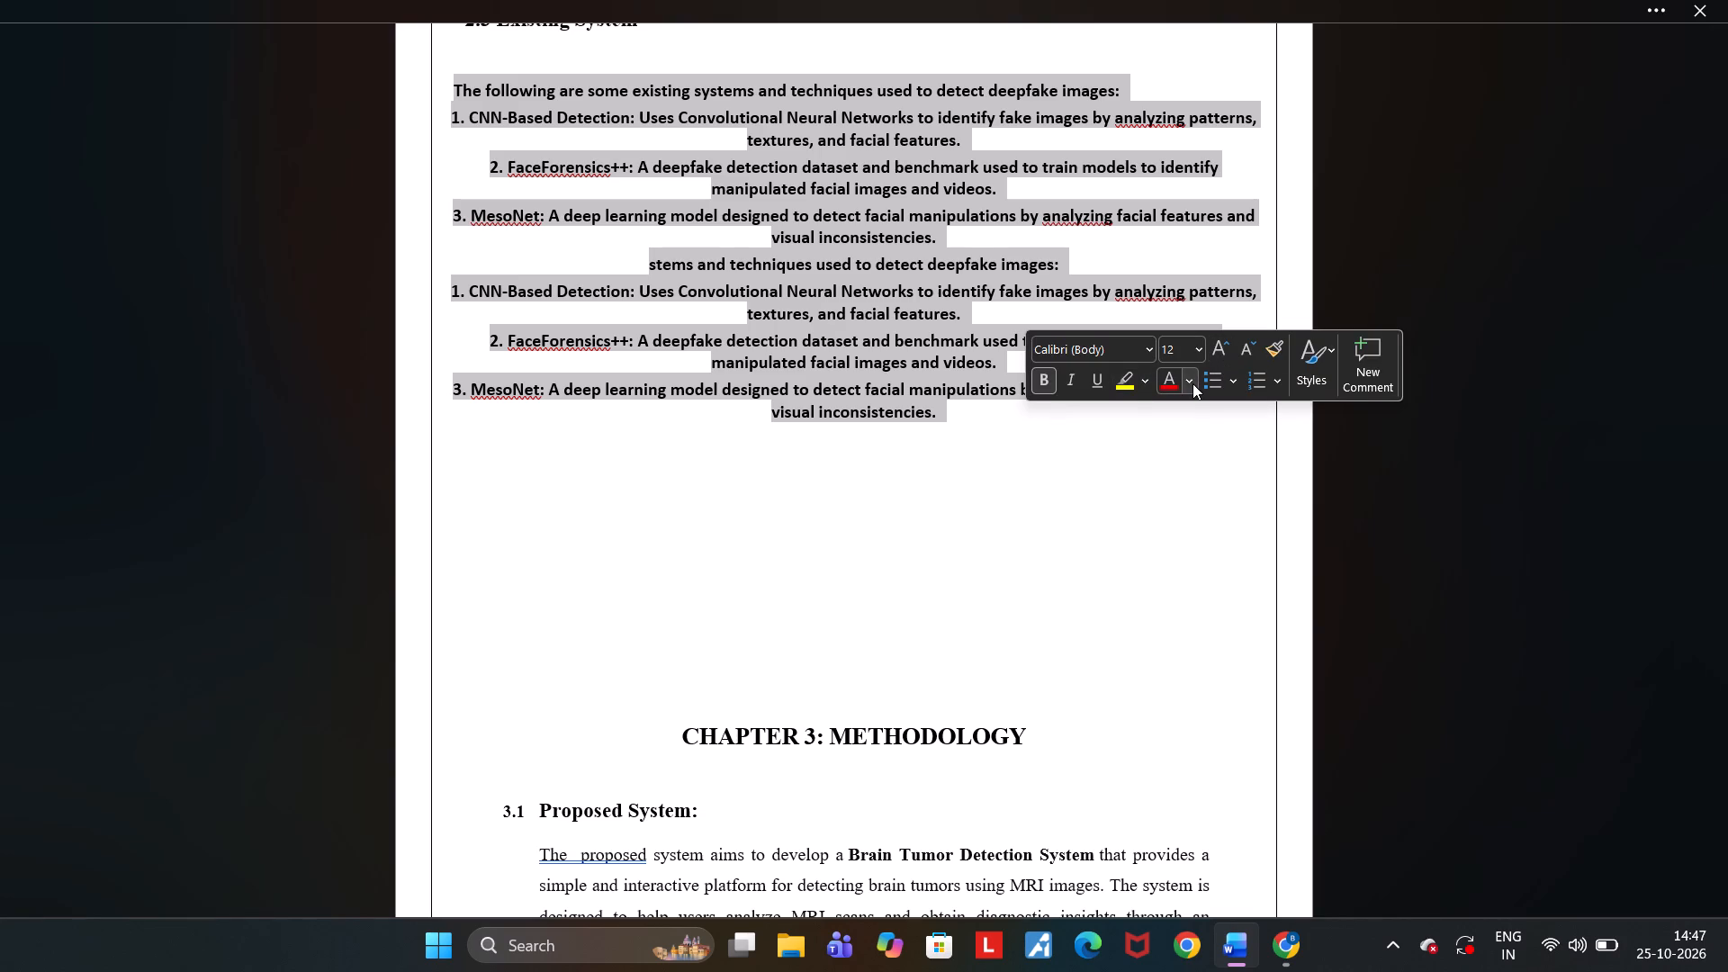
left_click(1075, 382)
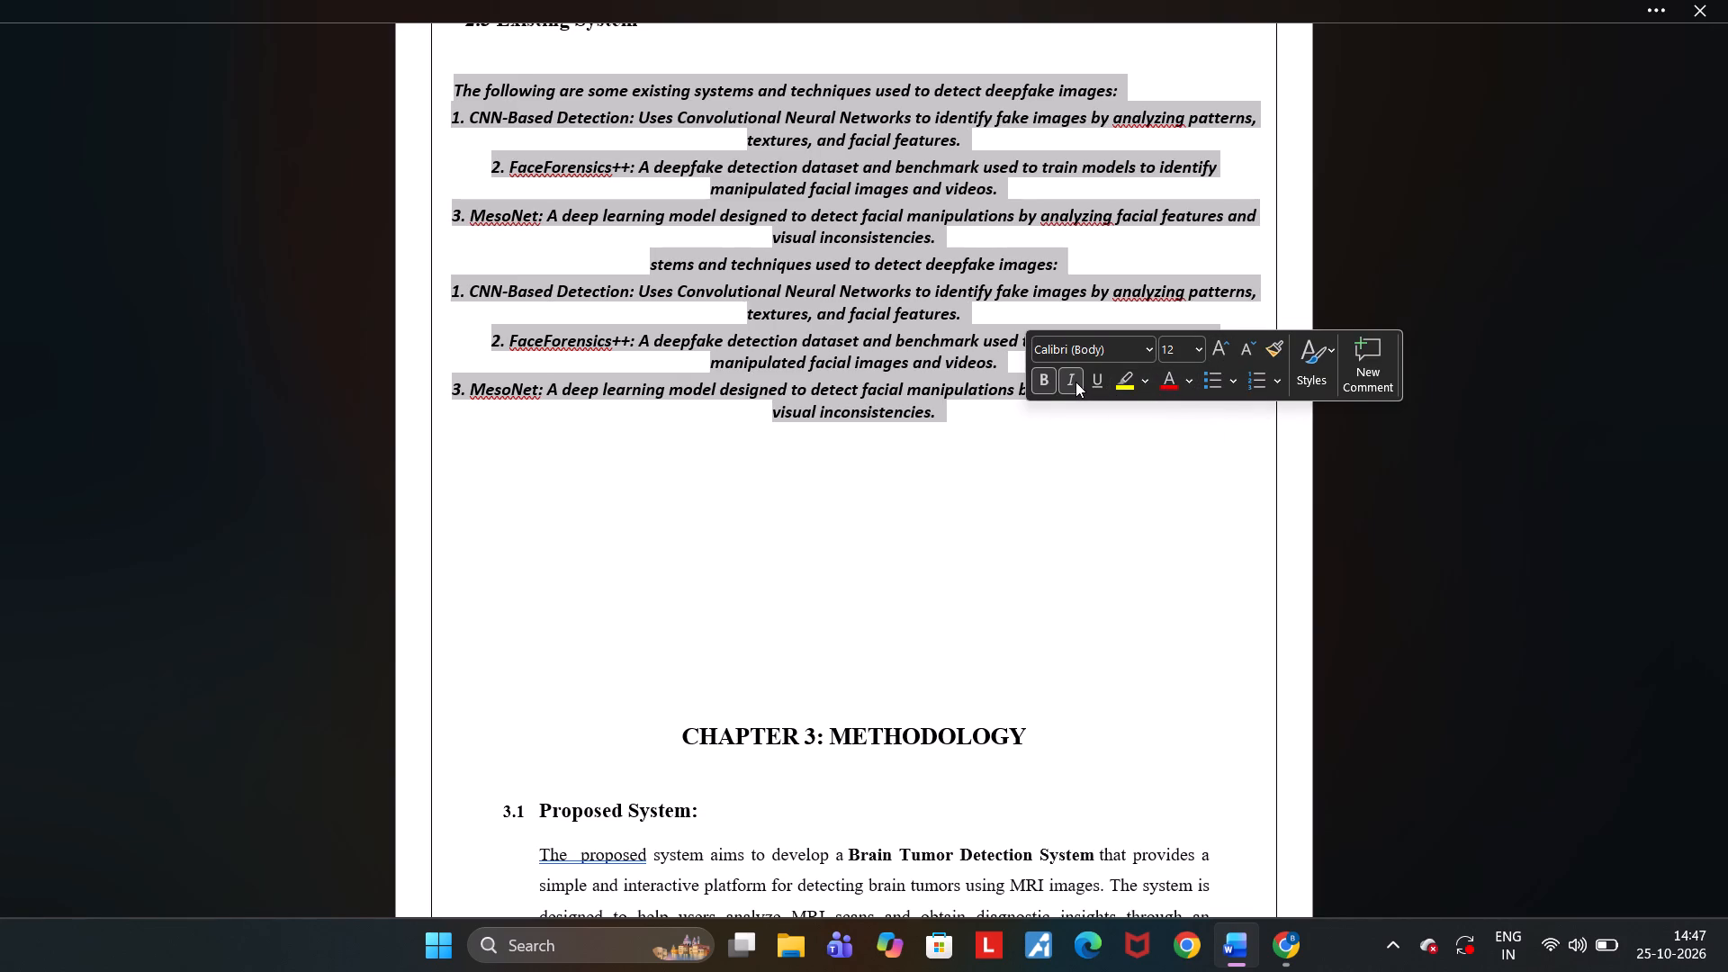
left_click(1048, 380)
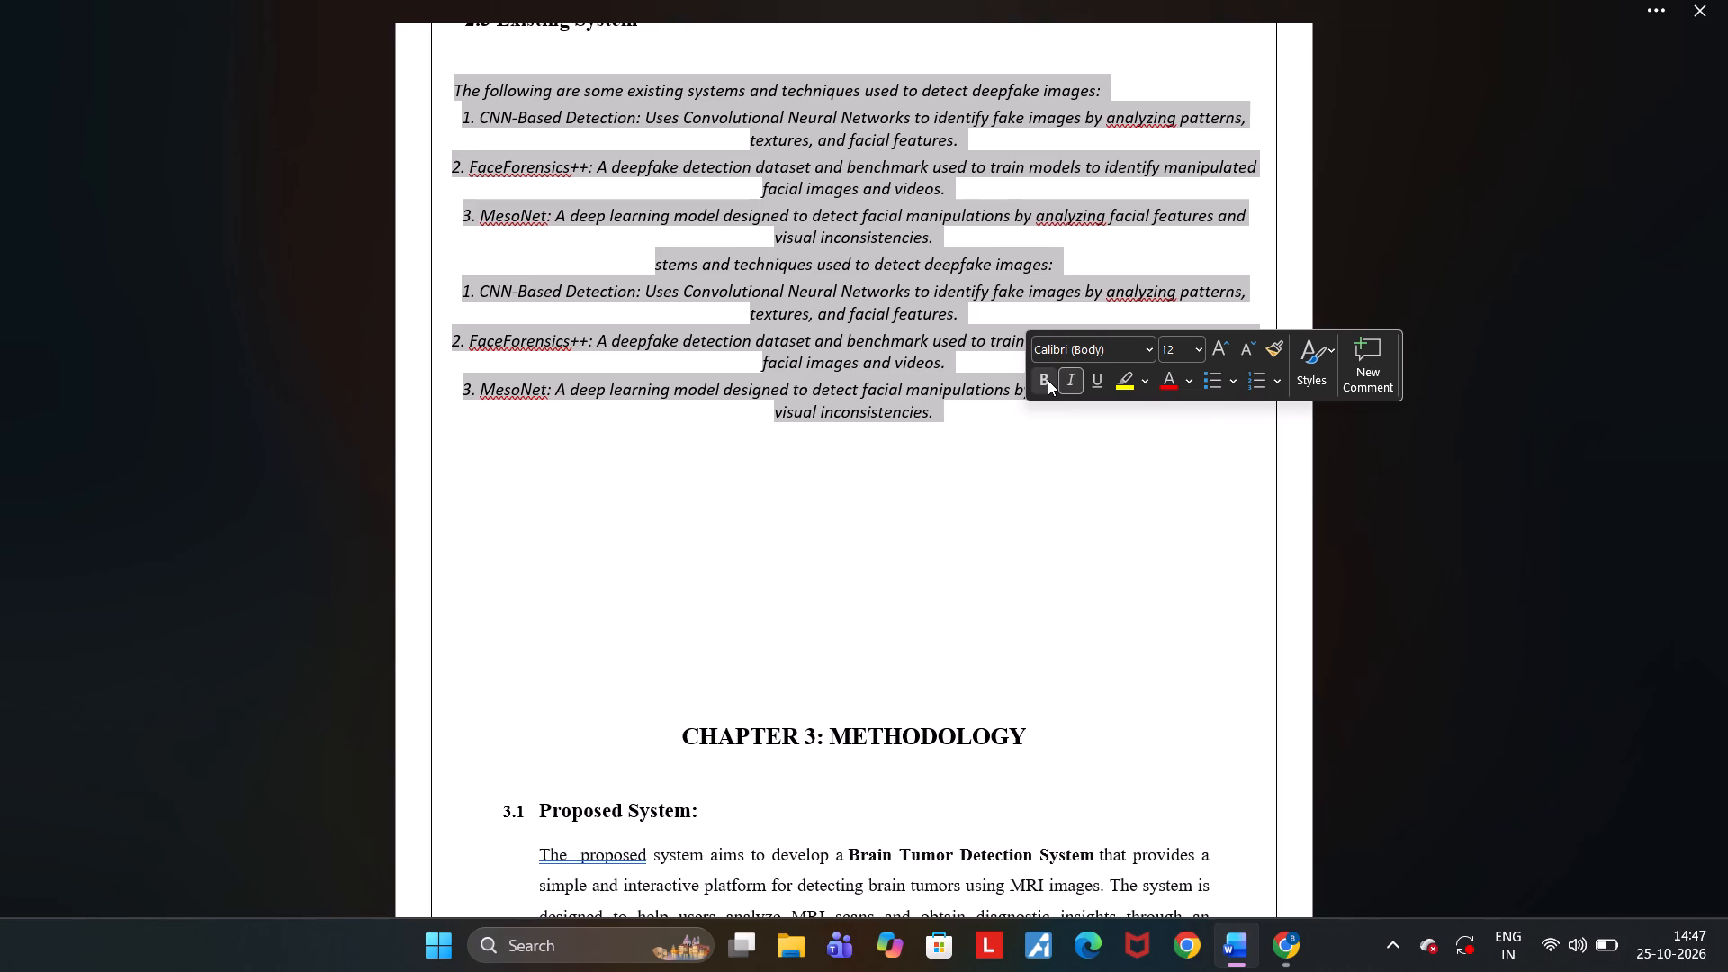
left_click(1029, 484)
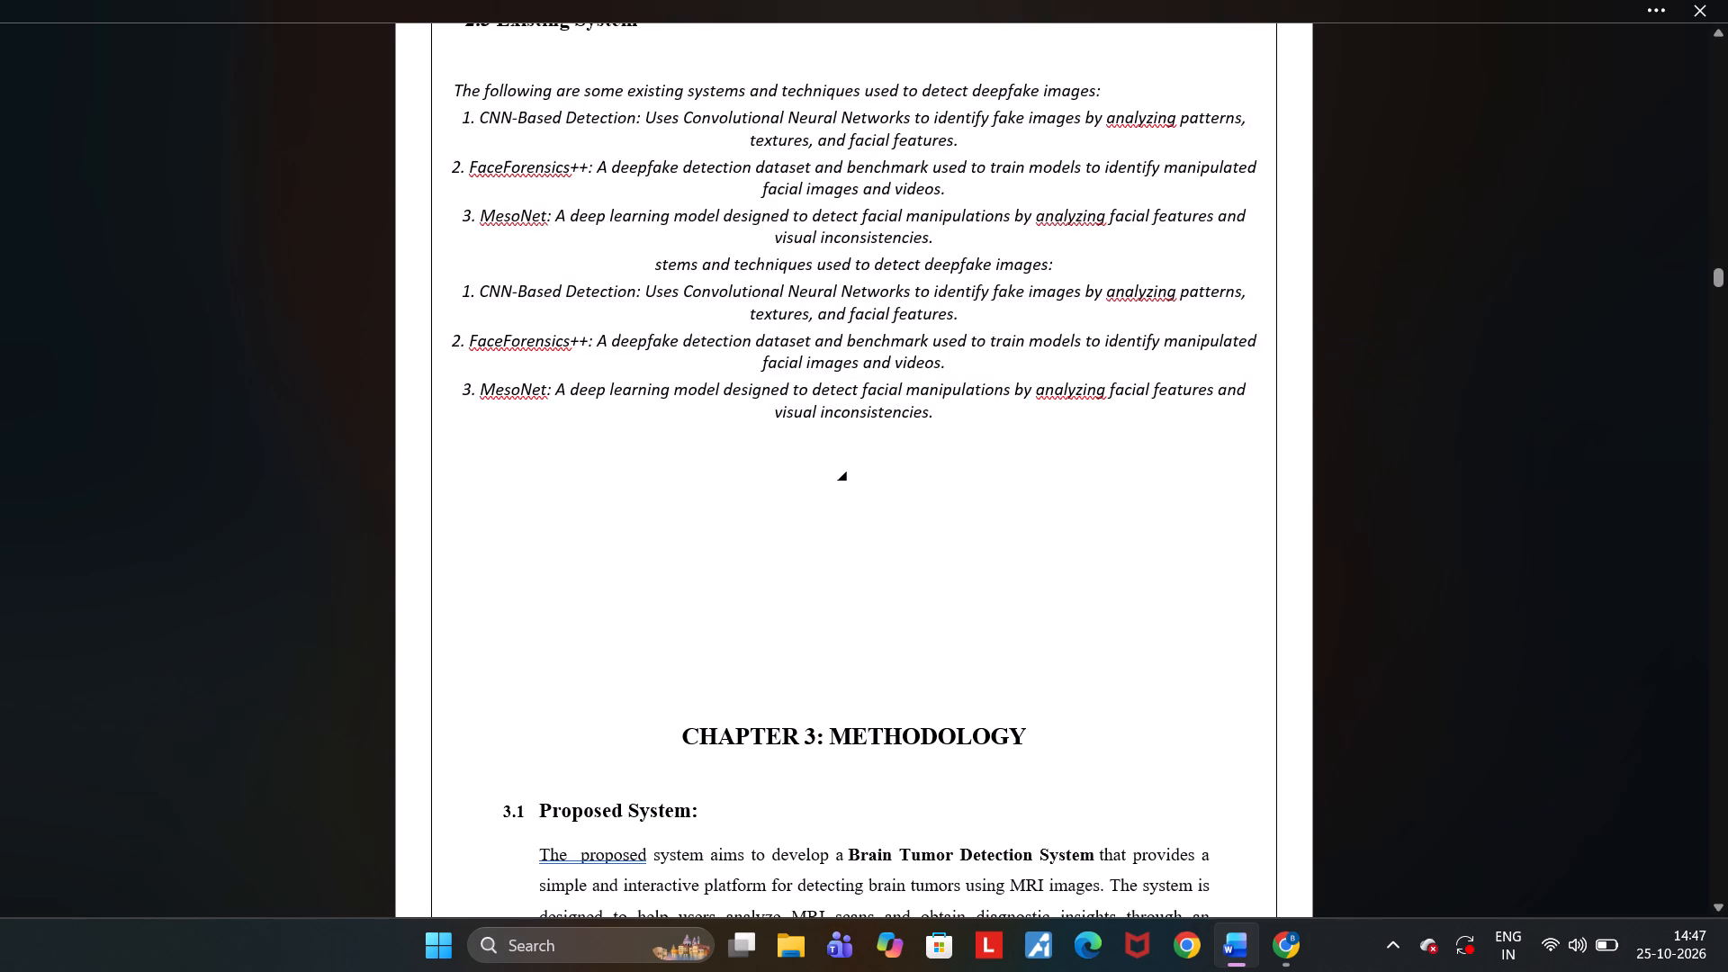
Remove the italic formatting from all the pasted text under 2.3 Existing System.
scroll(1029, 484, "up", 1)
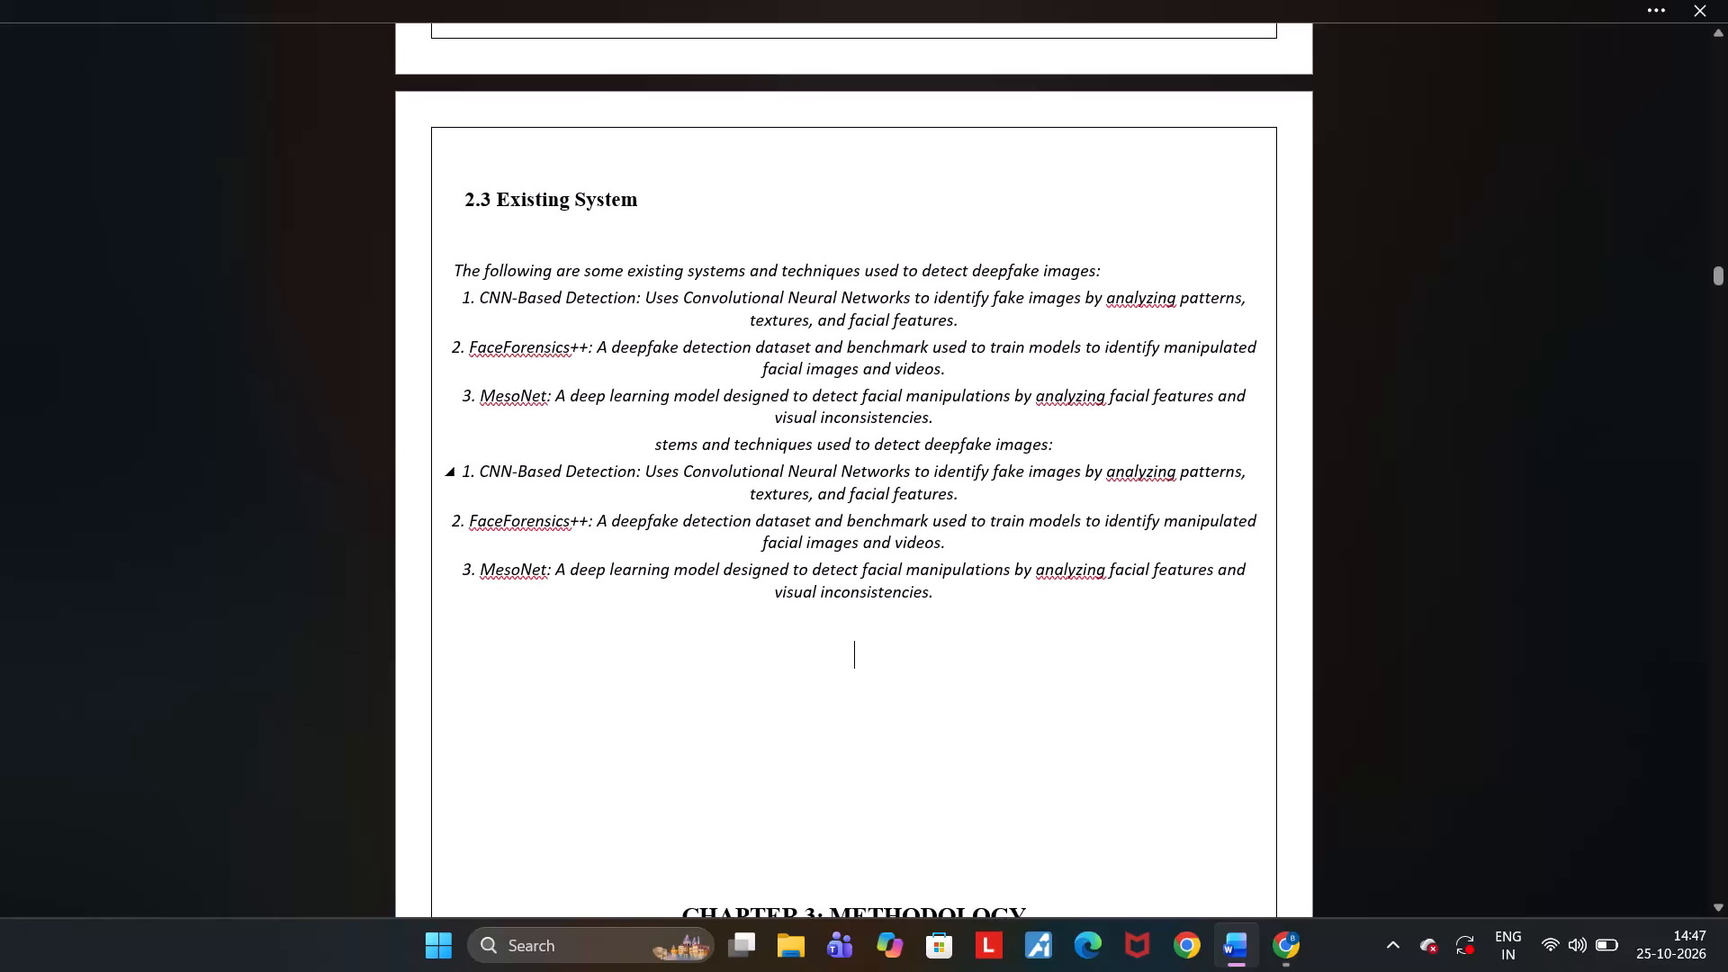
scroll(1029, 484, "down", 1)
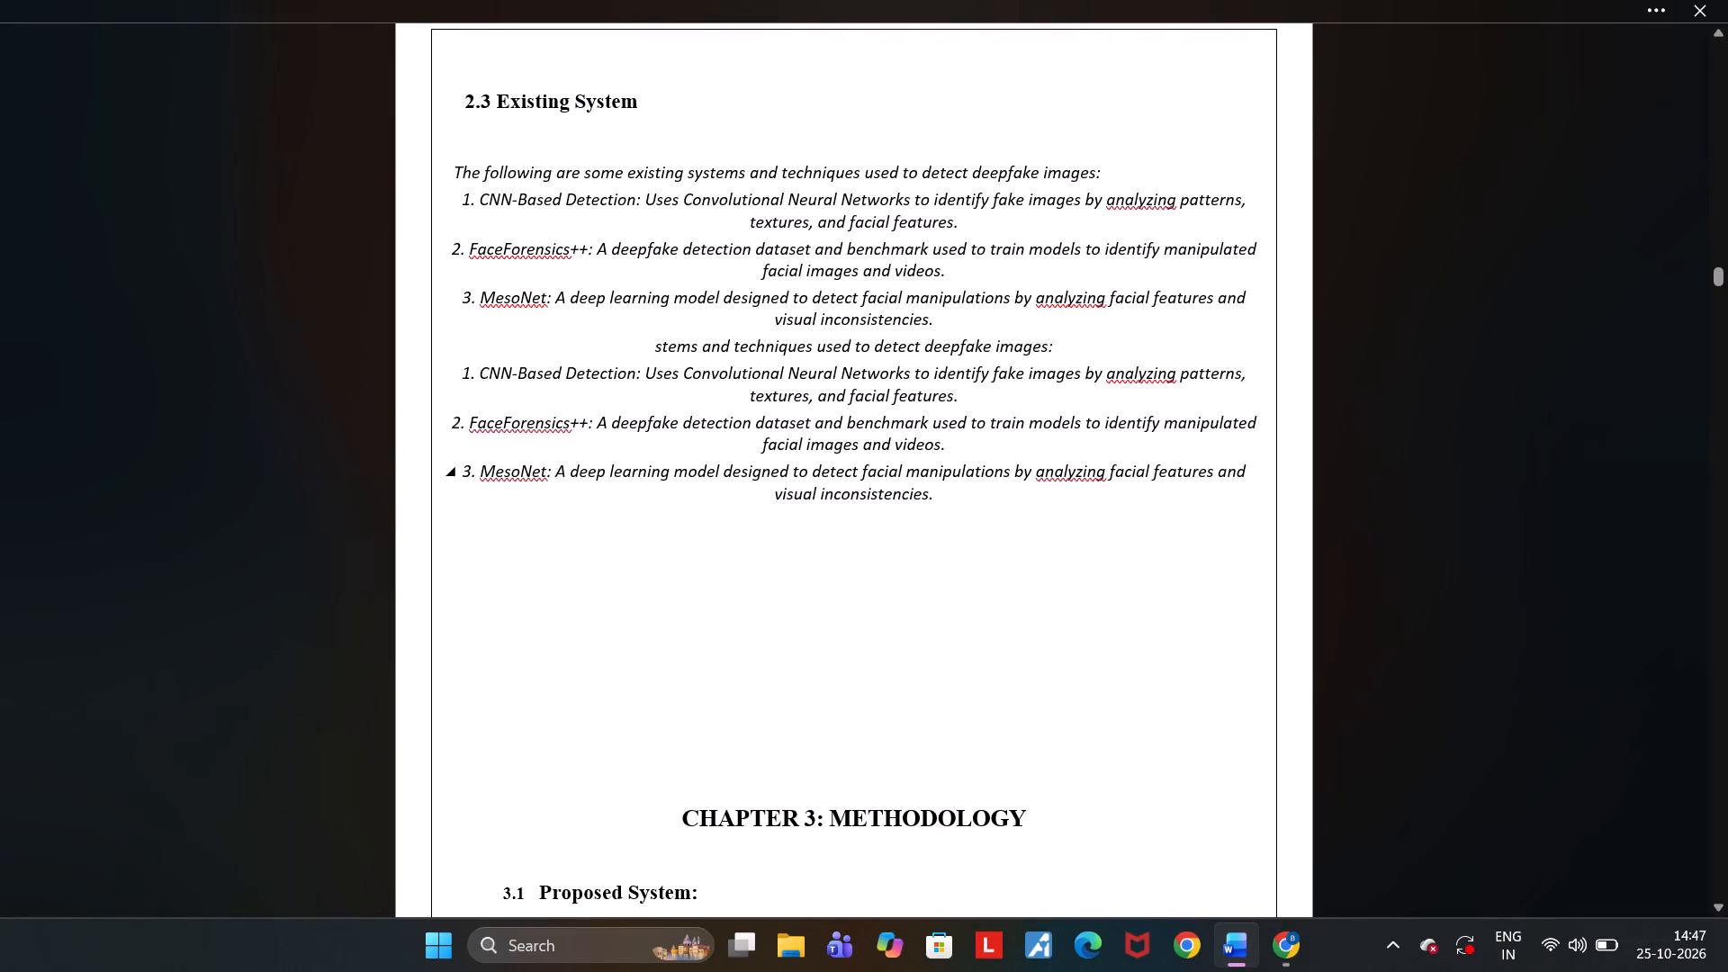
left_click_drag(943, 498, 463, 183)
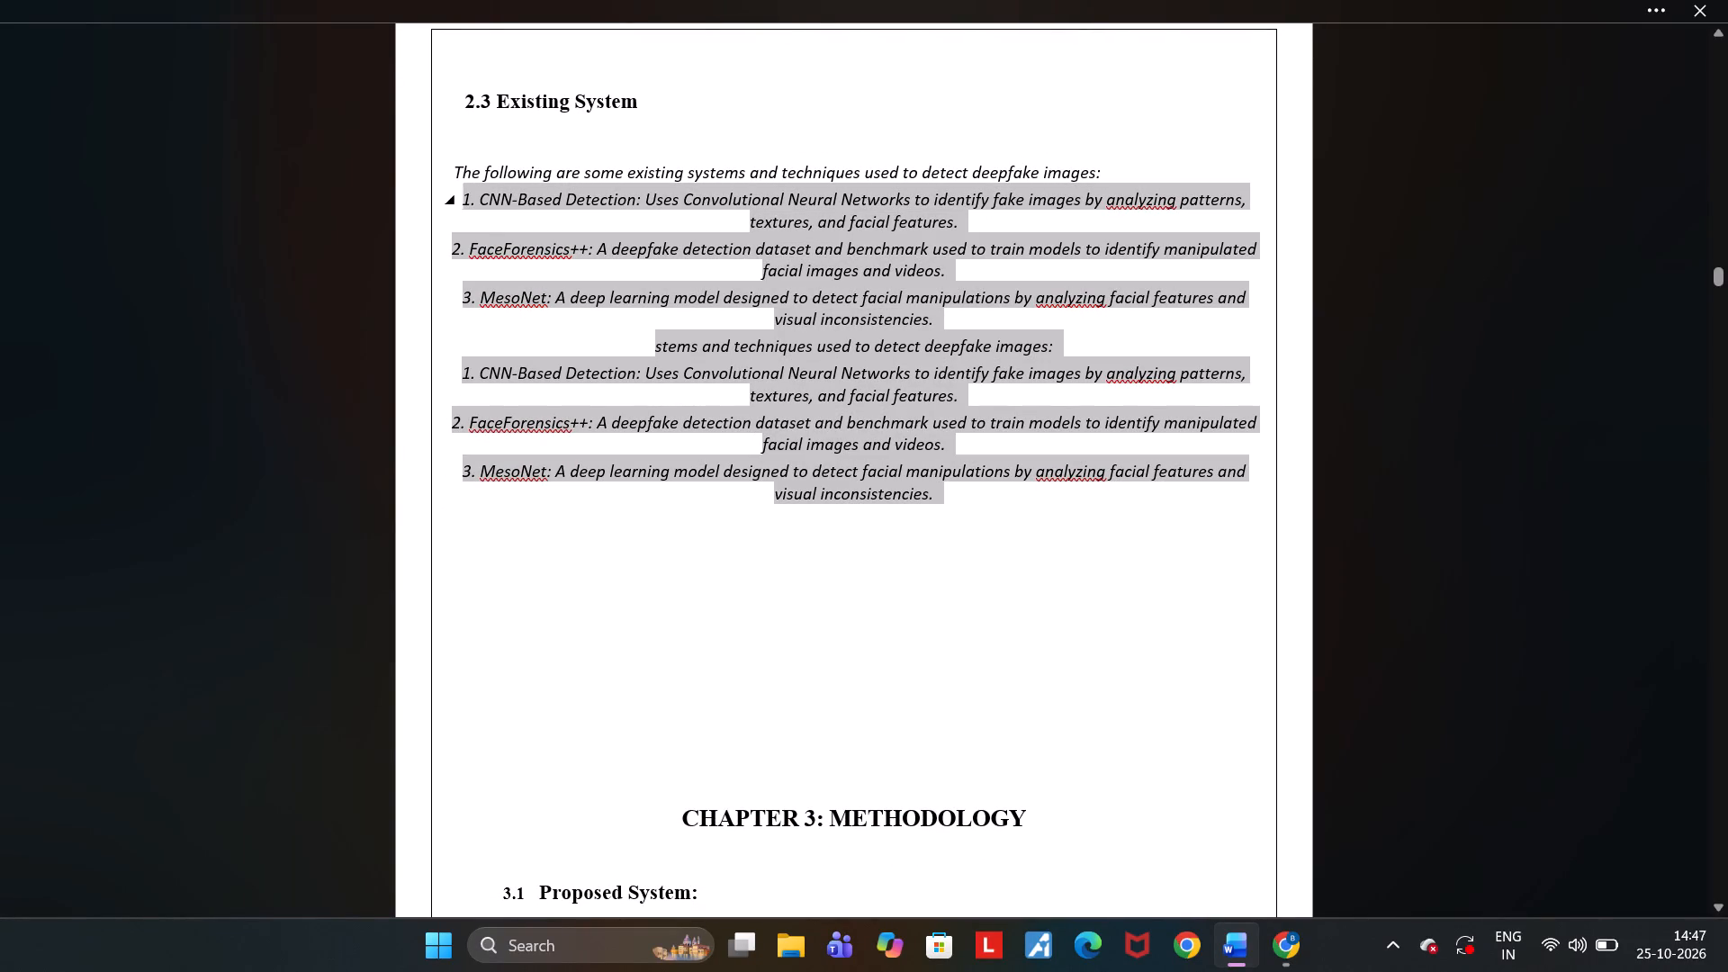
left_click_drag(463, 183, 453, 172)
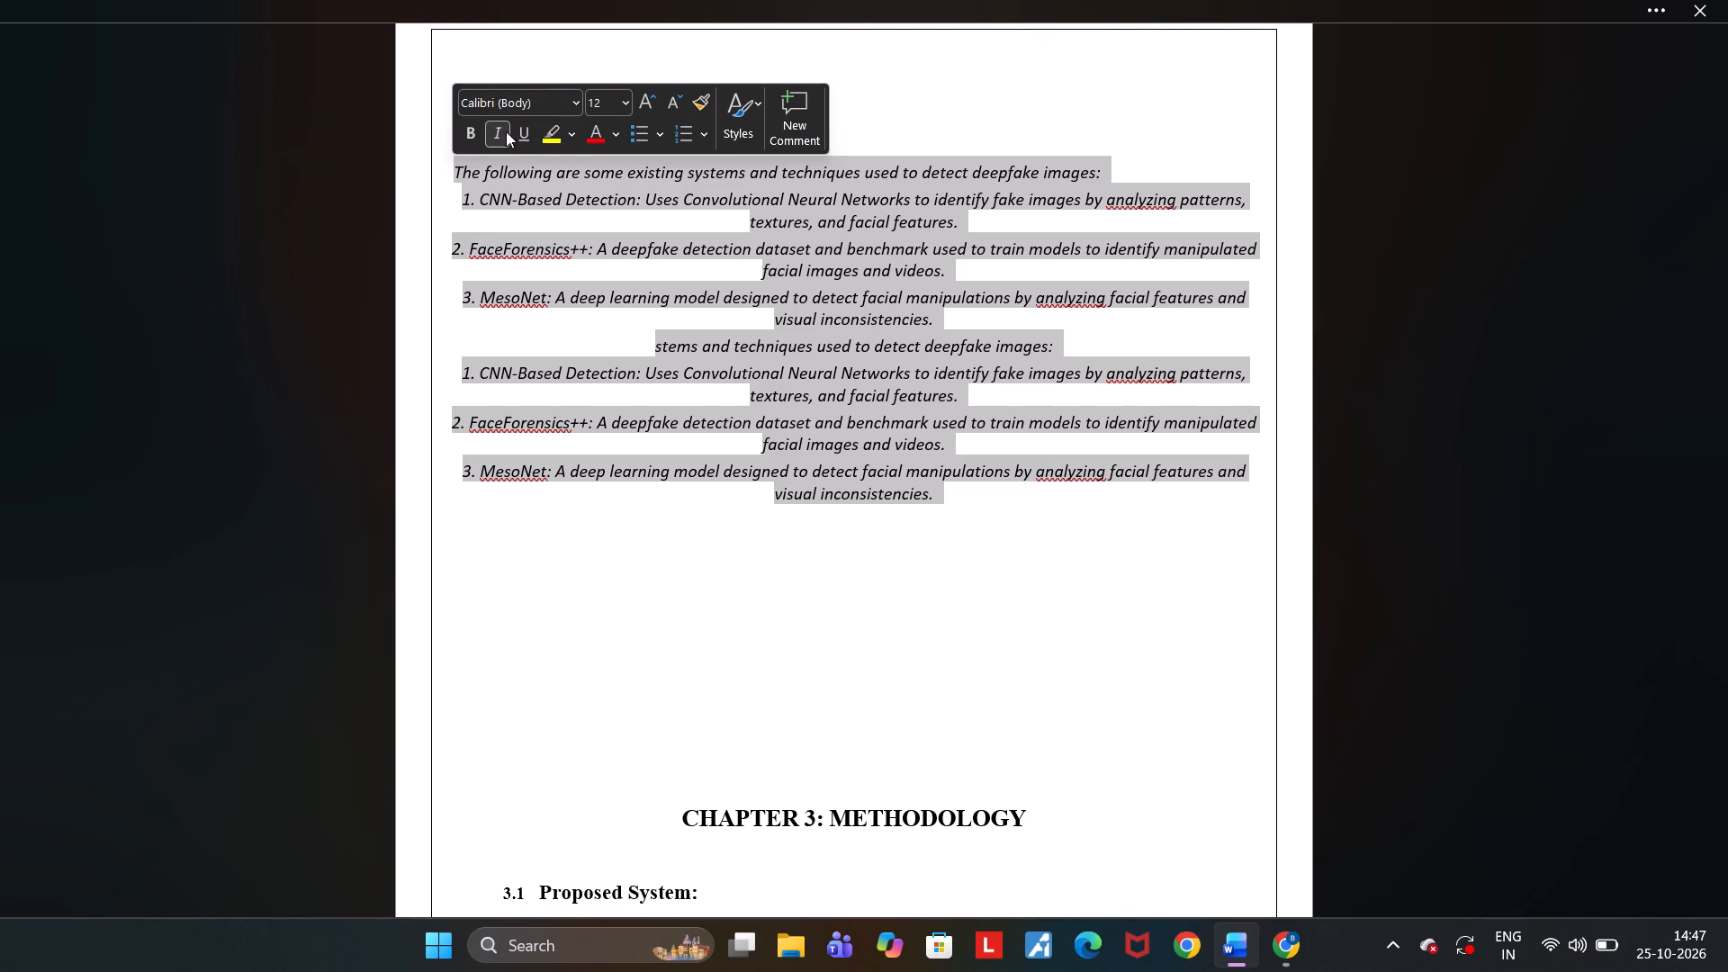
left_click(498, 131)
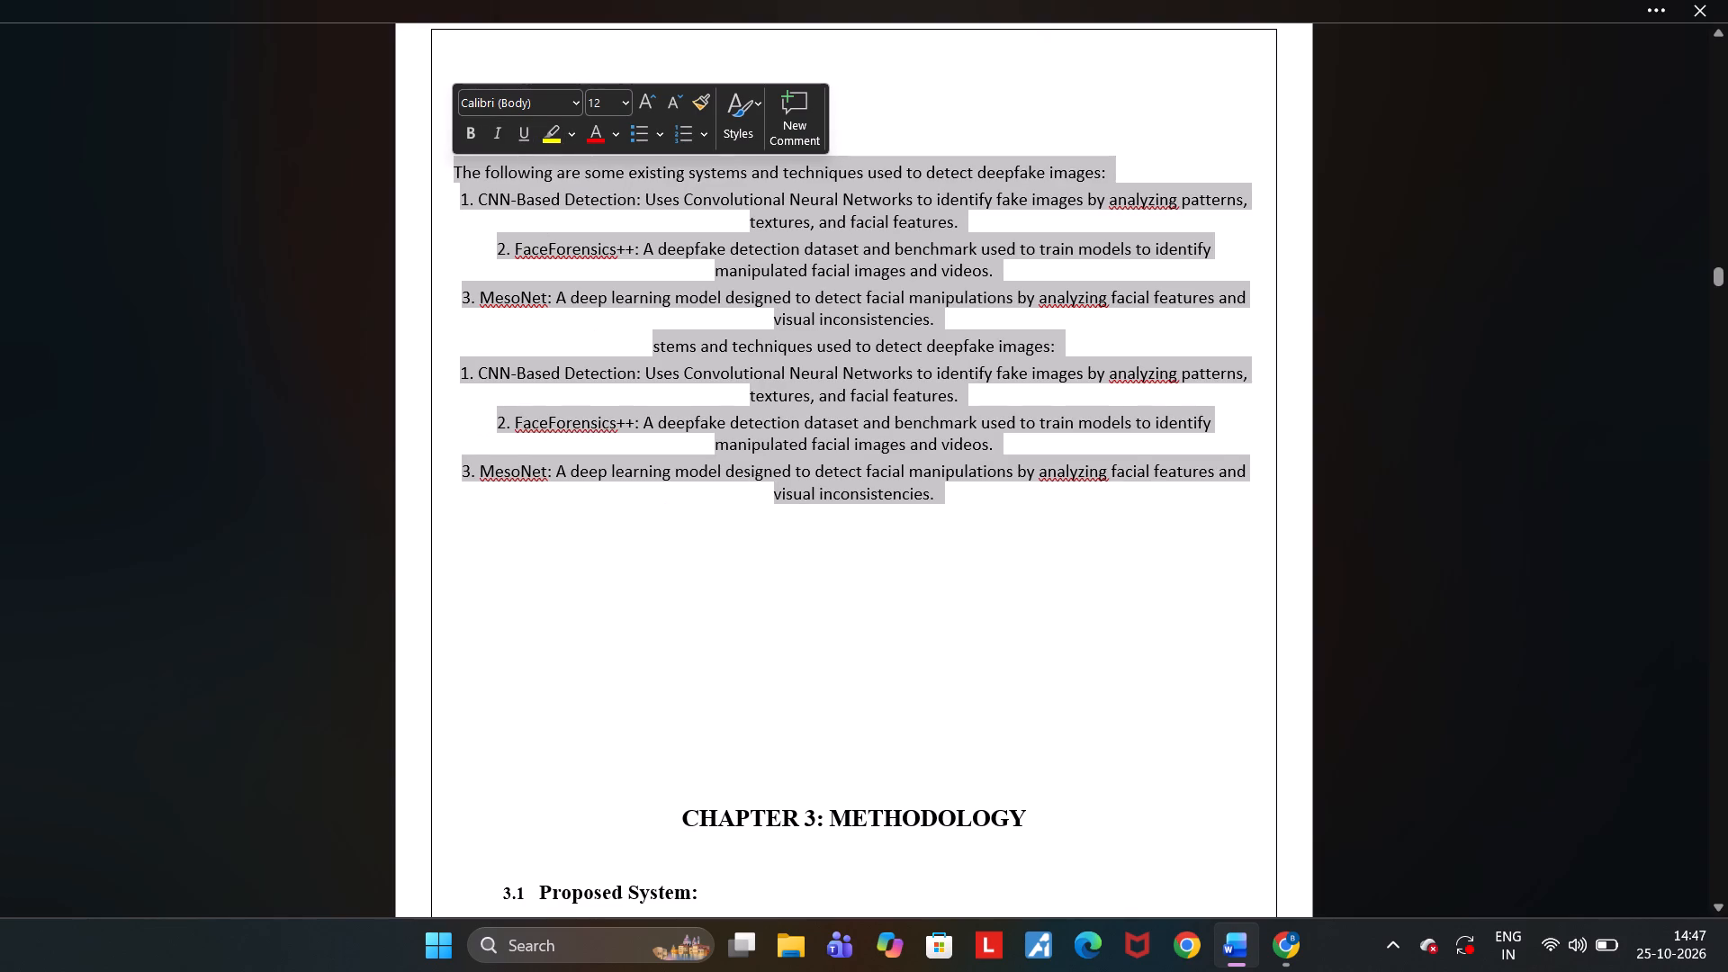
left_click(664, 529)
Delete the second, duplicate copy of the three numbered items under 2.3 Existing System, including its final period.
scroll(664, 529, "down", 1)
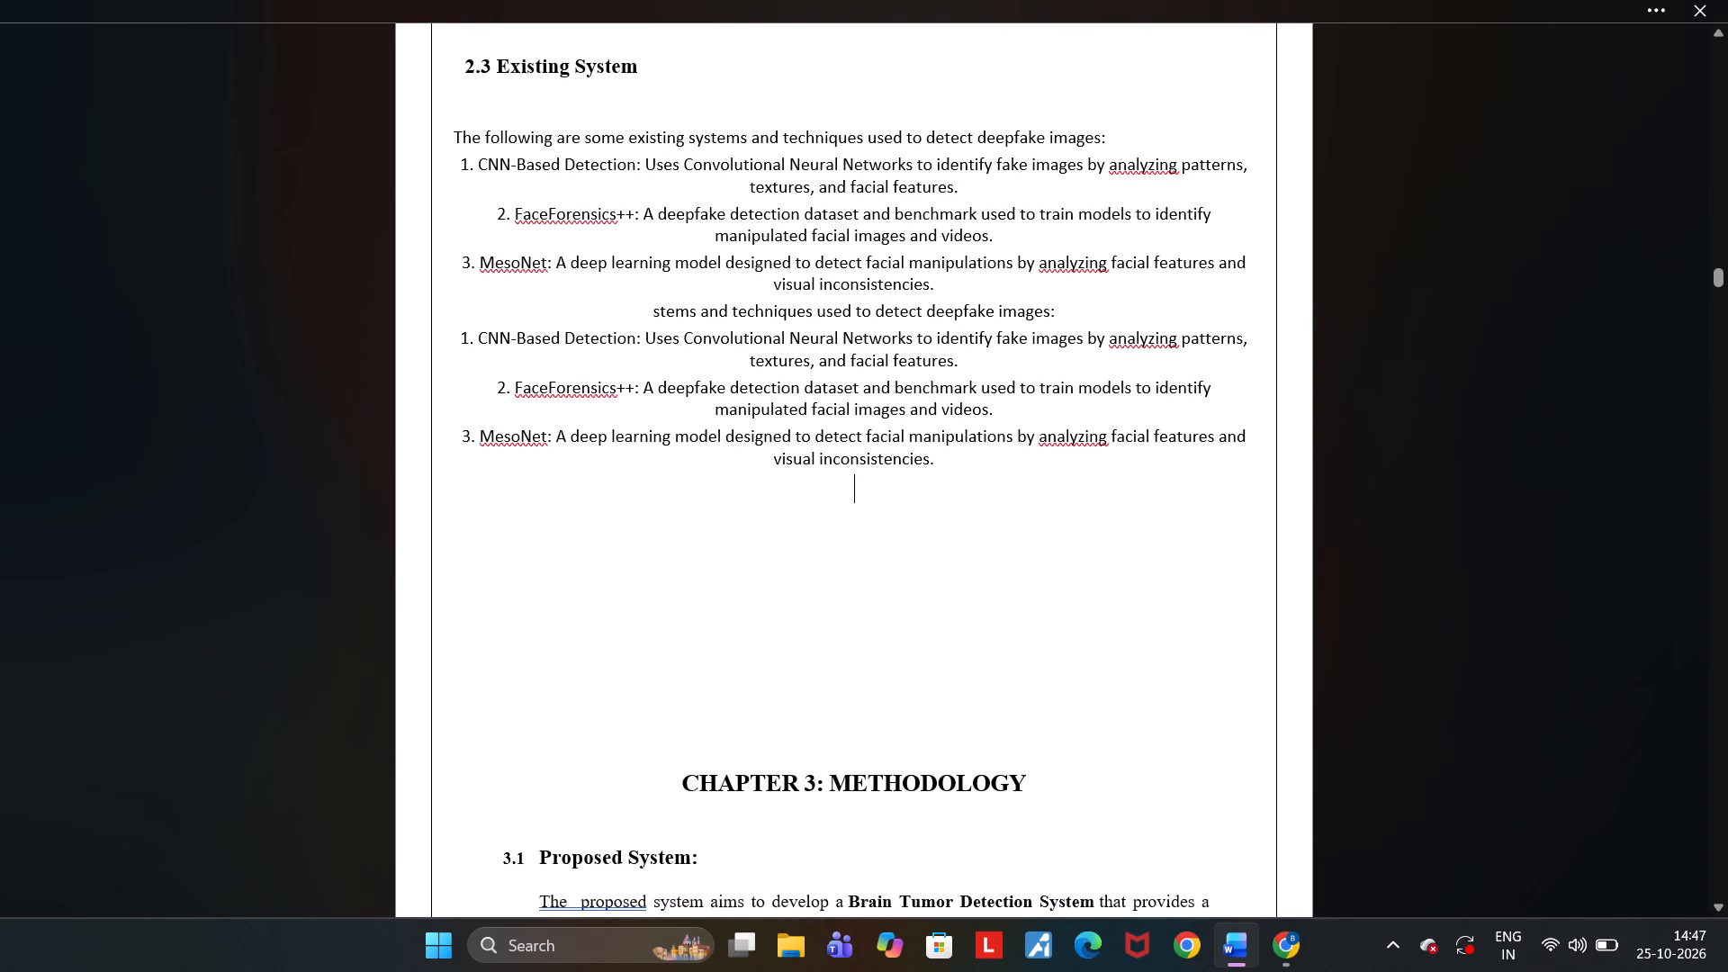
scroll(664, 529, "down", 1)
left_click_drag(450, 327, 488, 372)
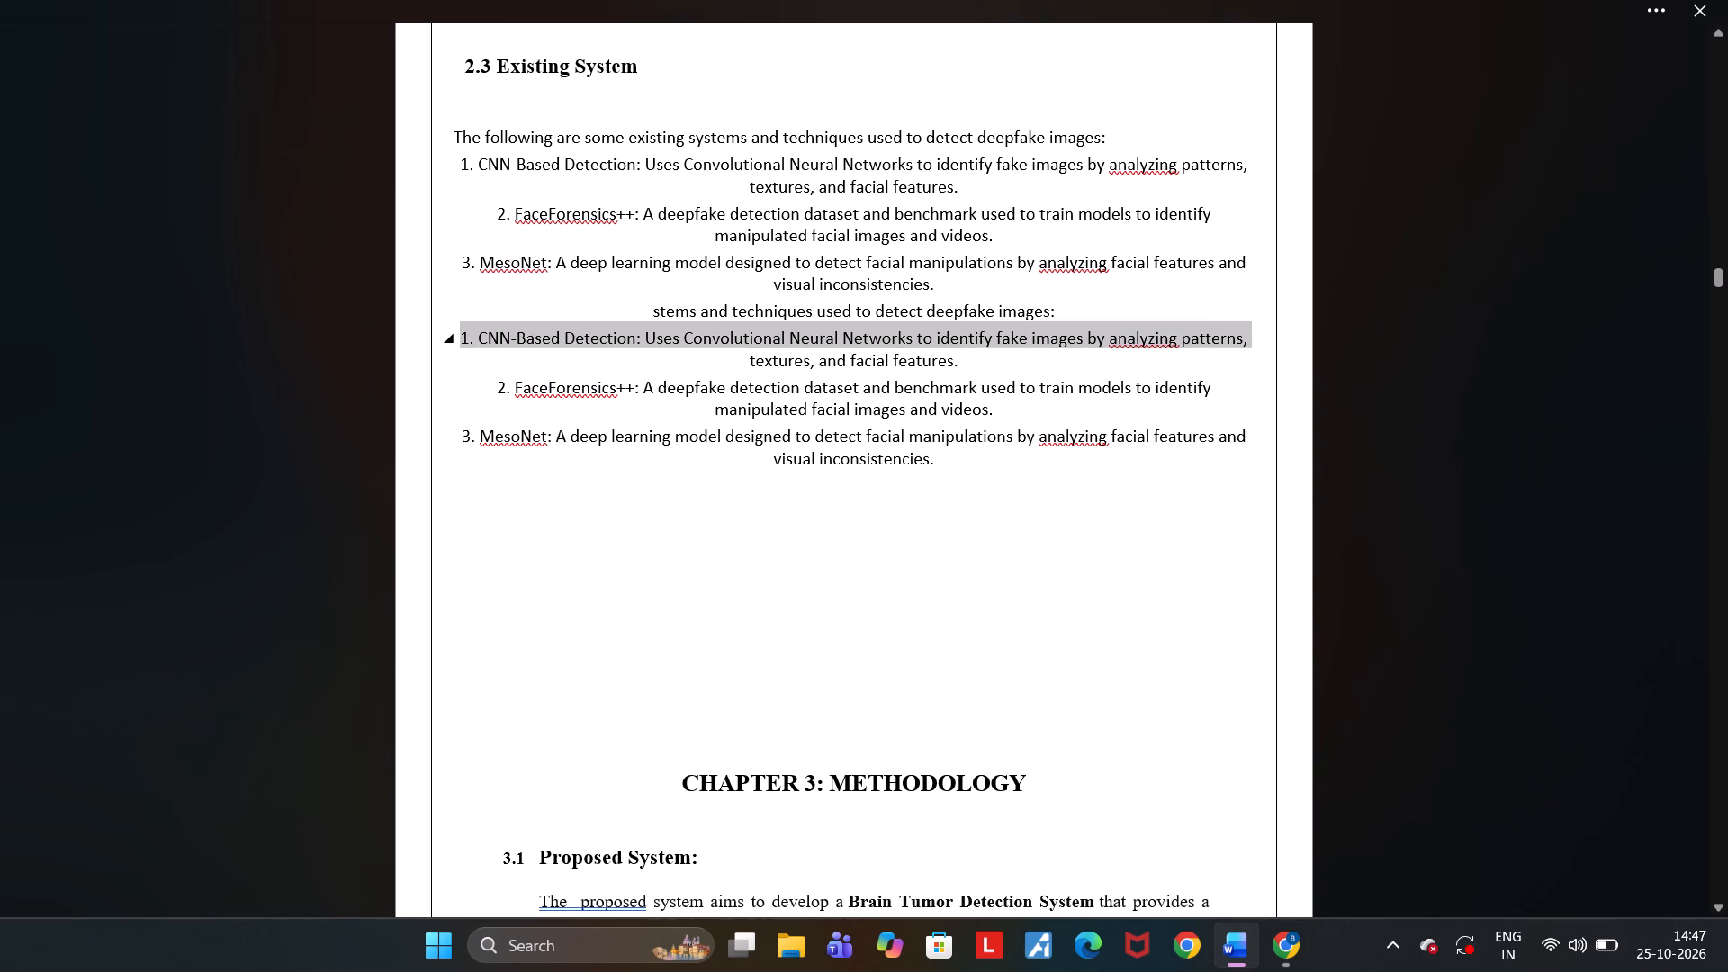
left_click_drag(488, 372, 877, 463)
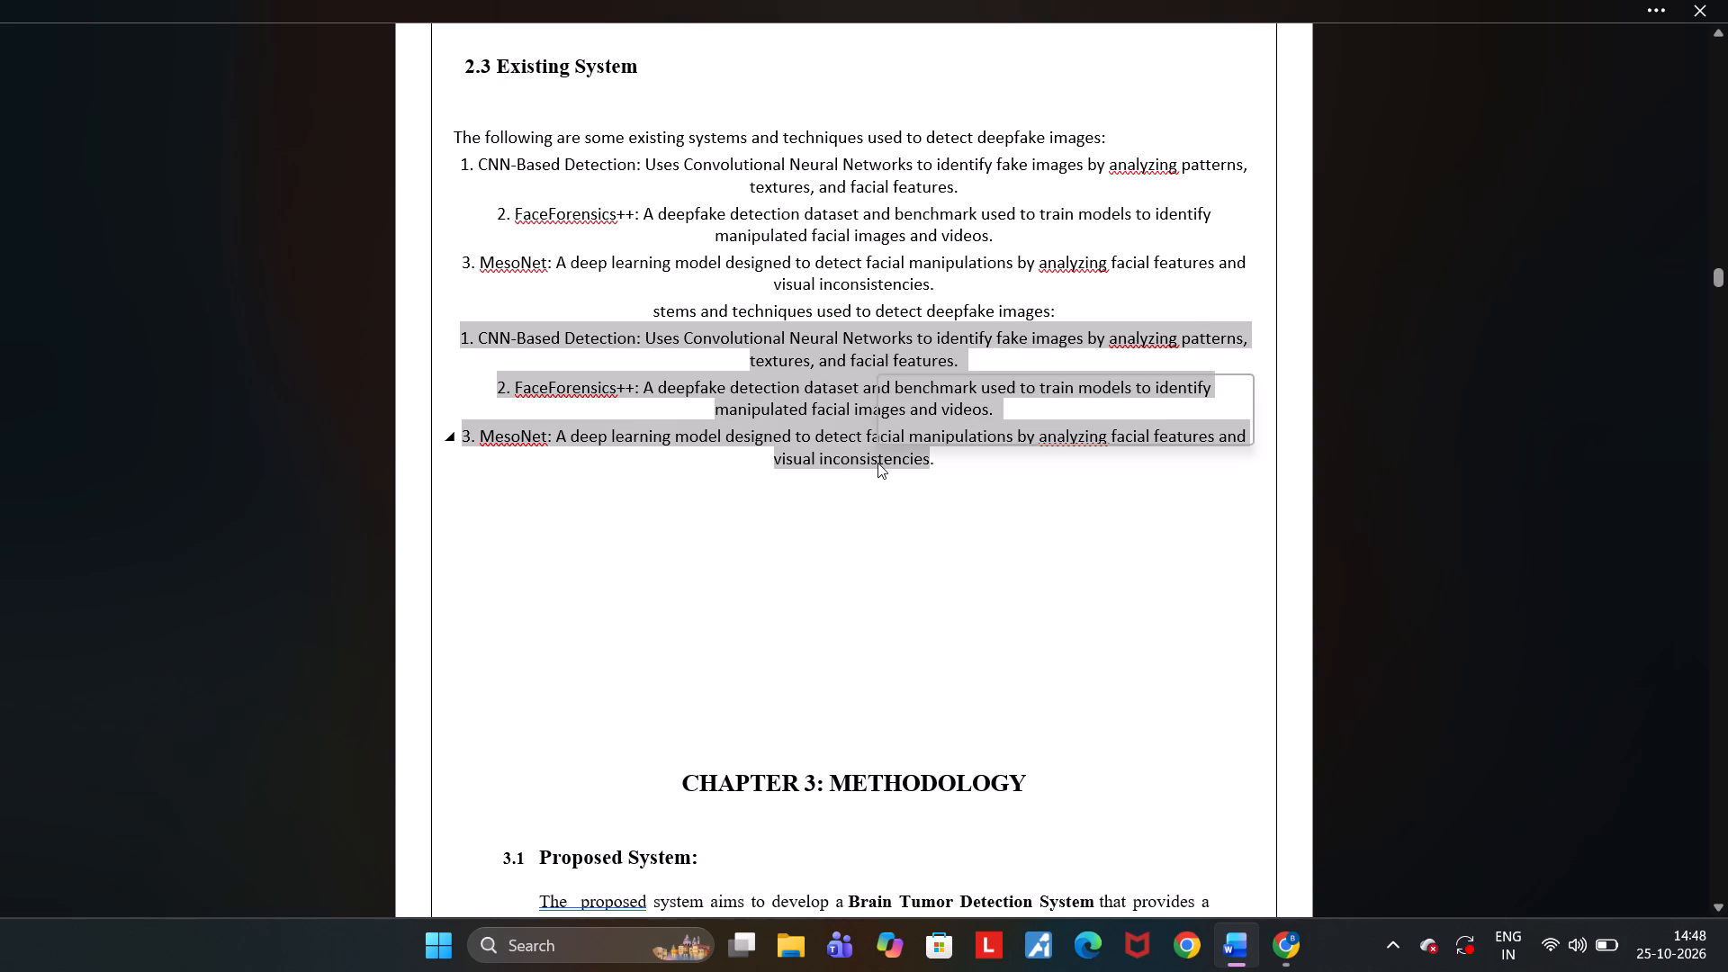
key("BackSpace")
key("Right")
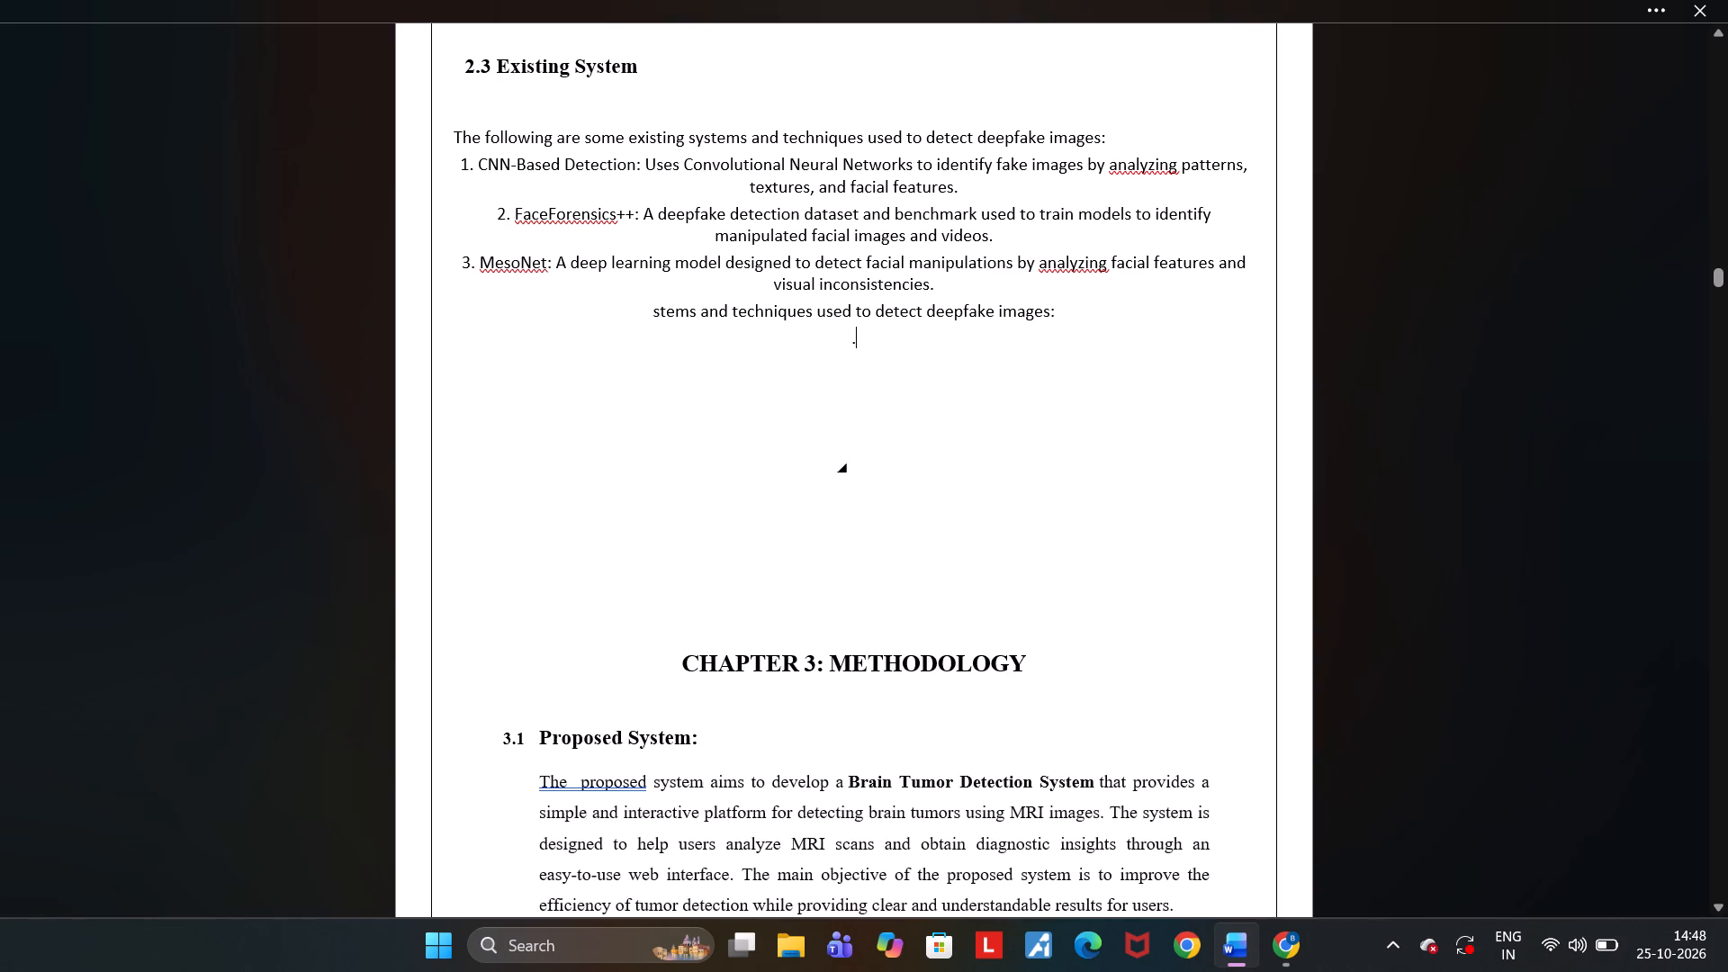
key("BackSpace")
Move the FaceForensics++ item to the left margin and indent its first line with three spaces.
left_click(497, 207)
key("BackSpace")
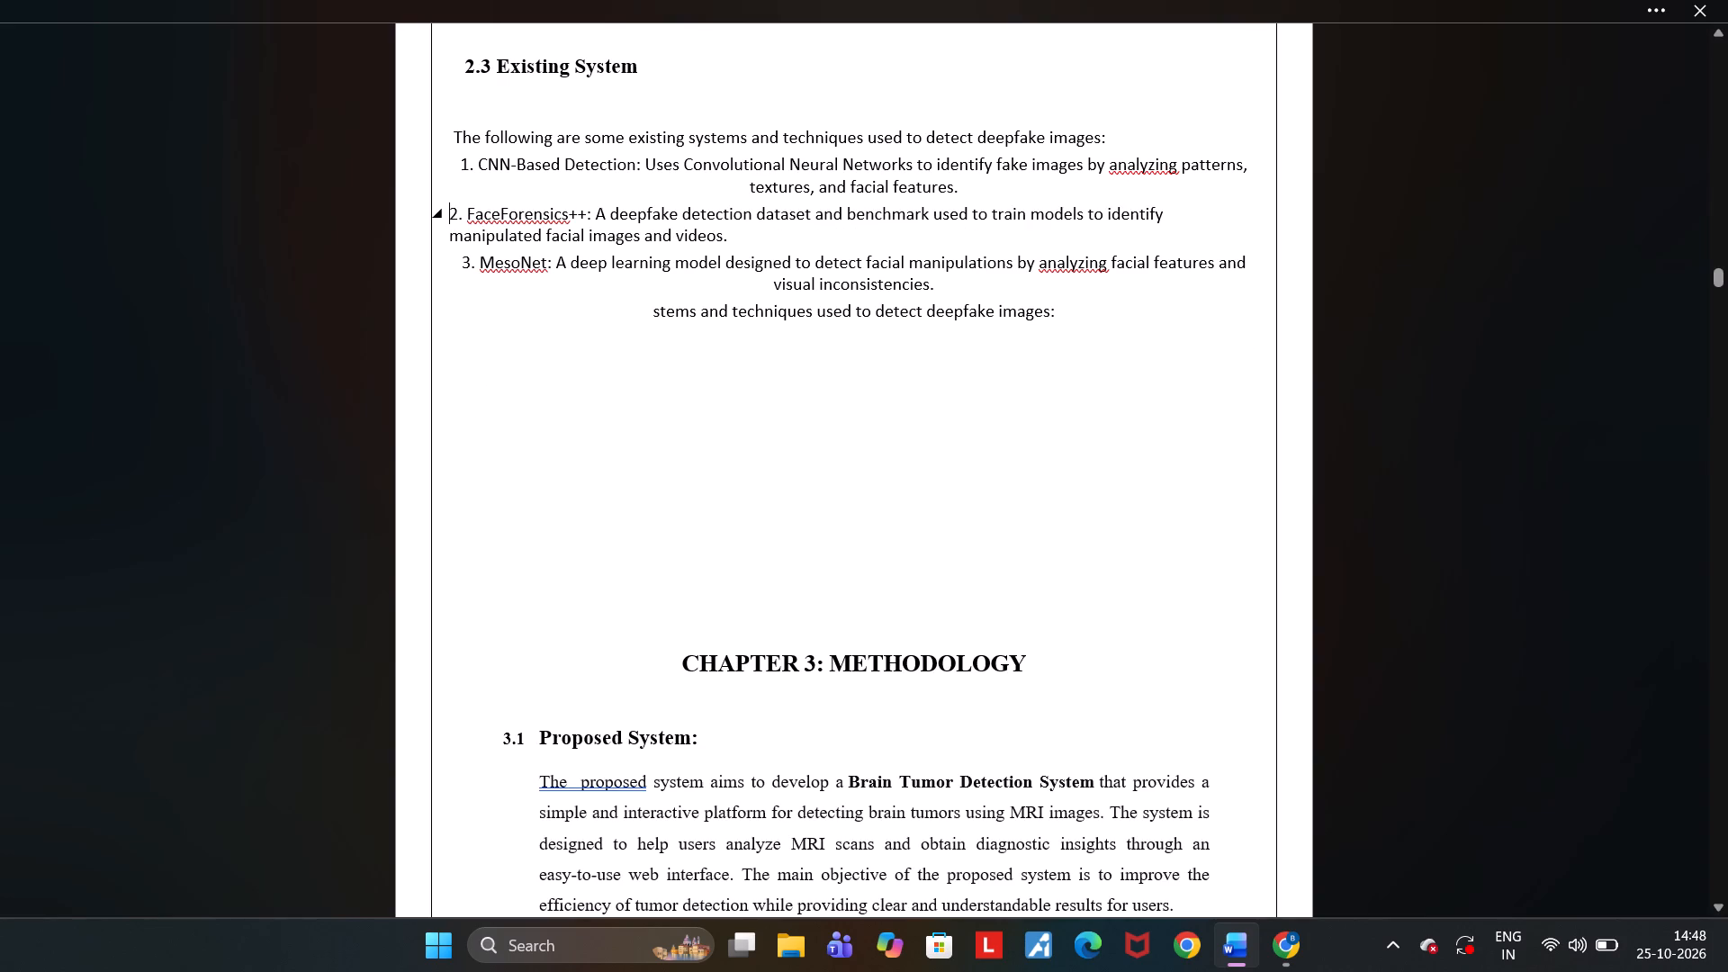
key("space")
key("space")
key("space")
key("space")
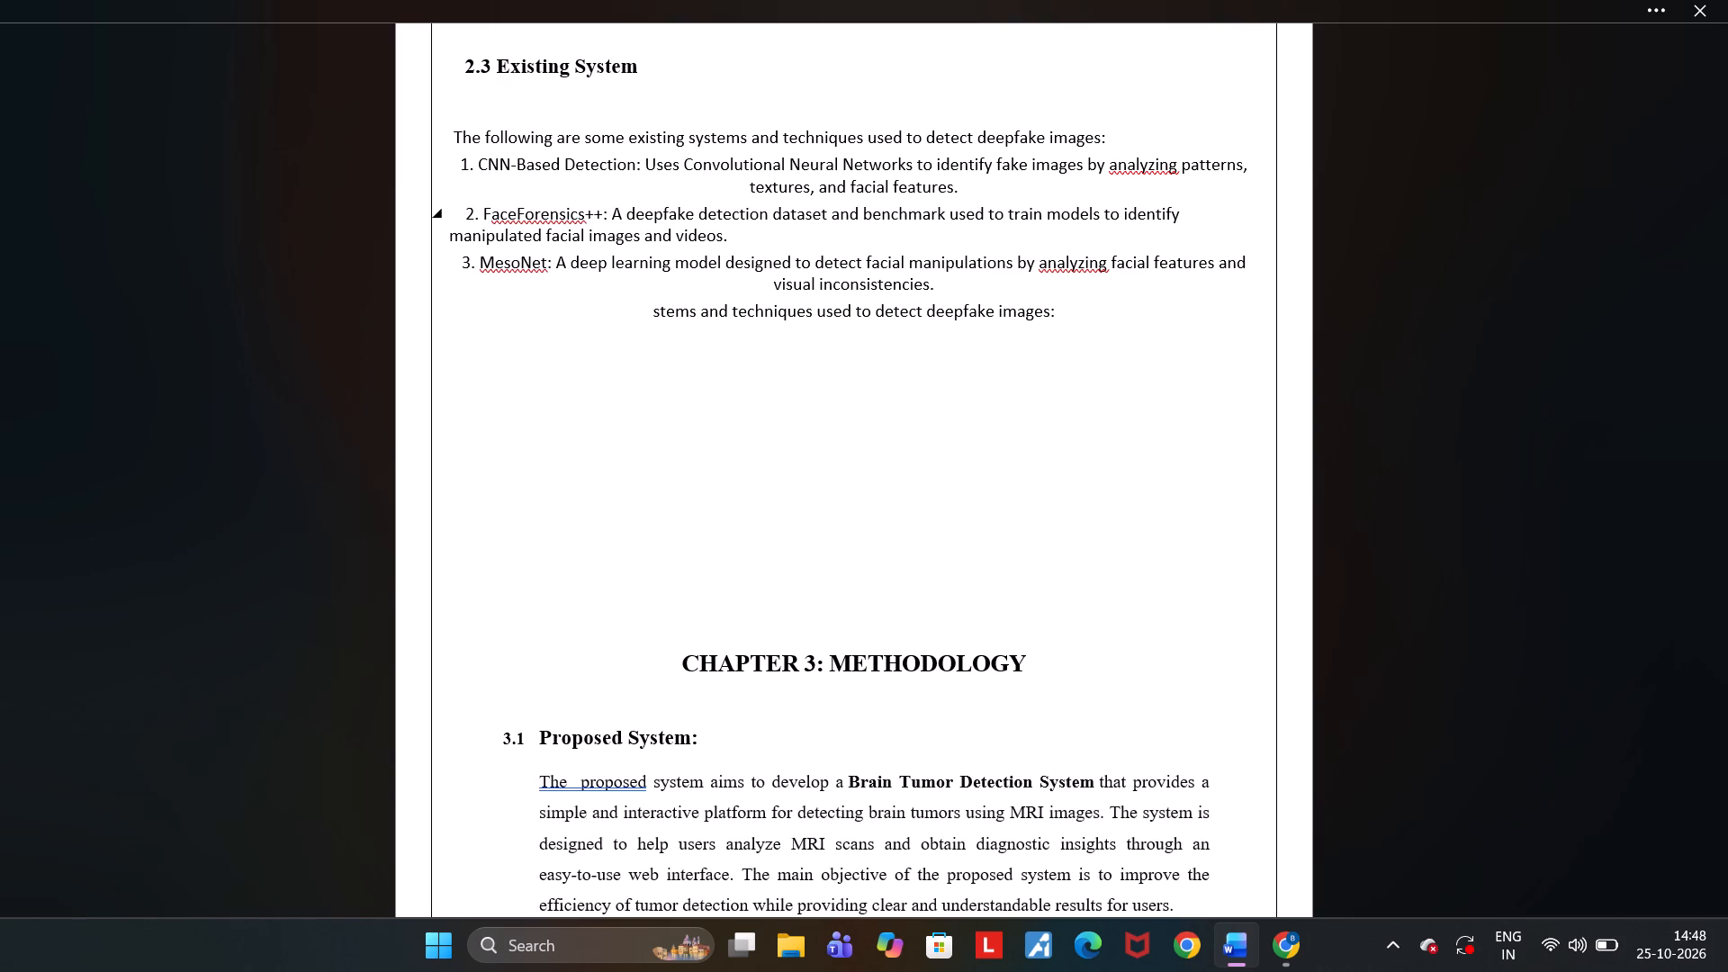
key("BackSpace")
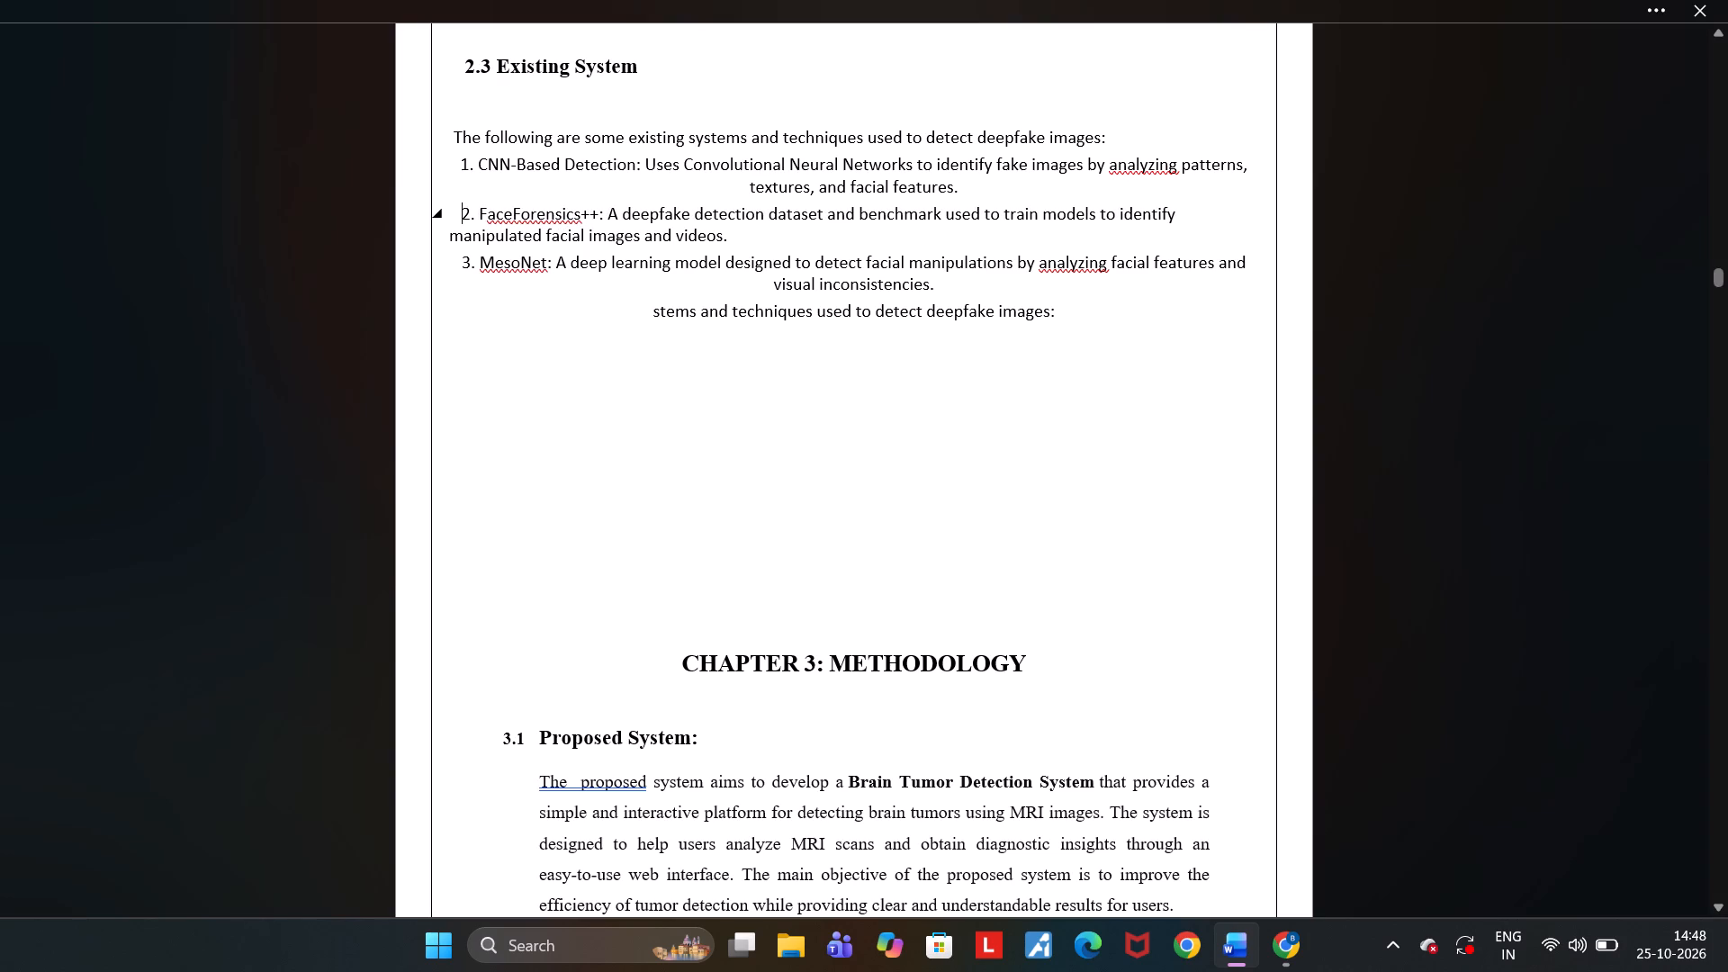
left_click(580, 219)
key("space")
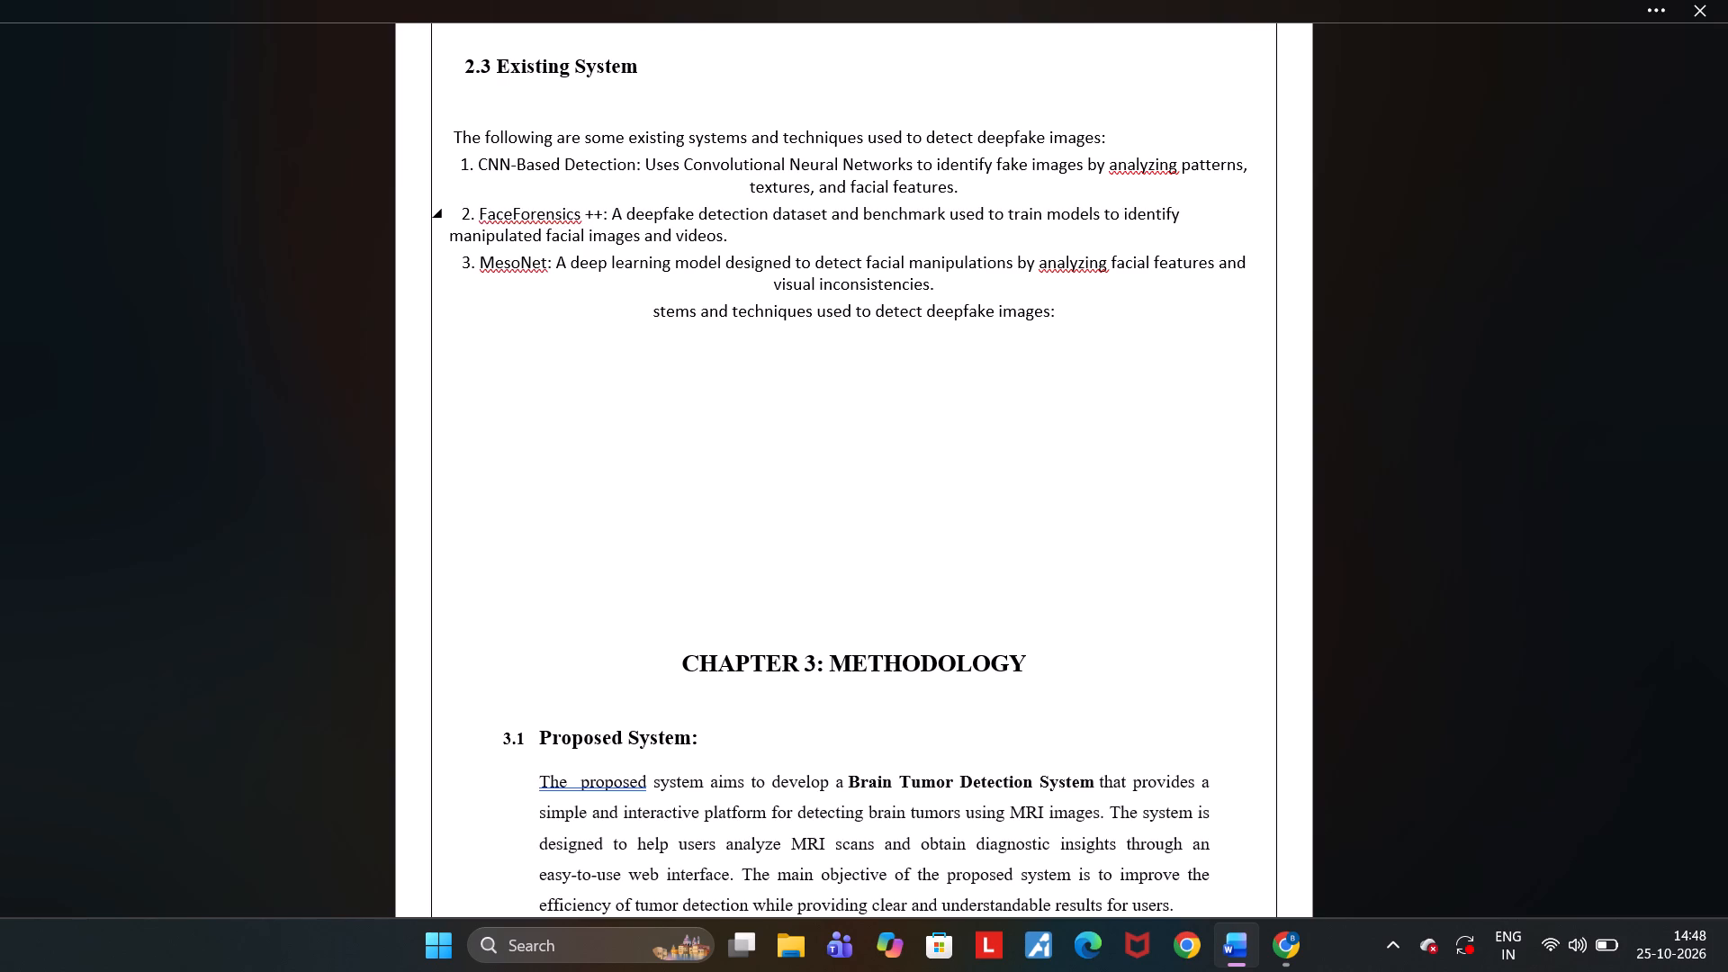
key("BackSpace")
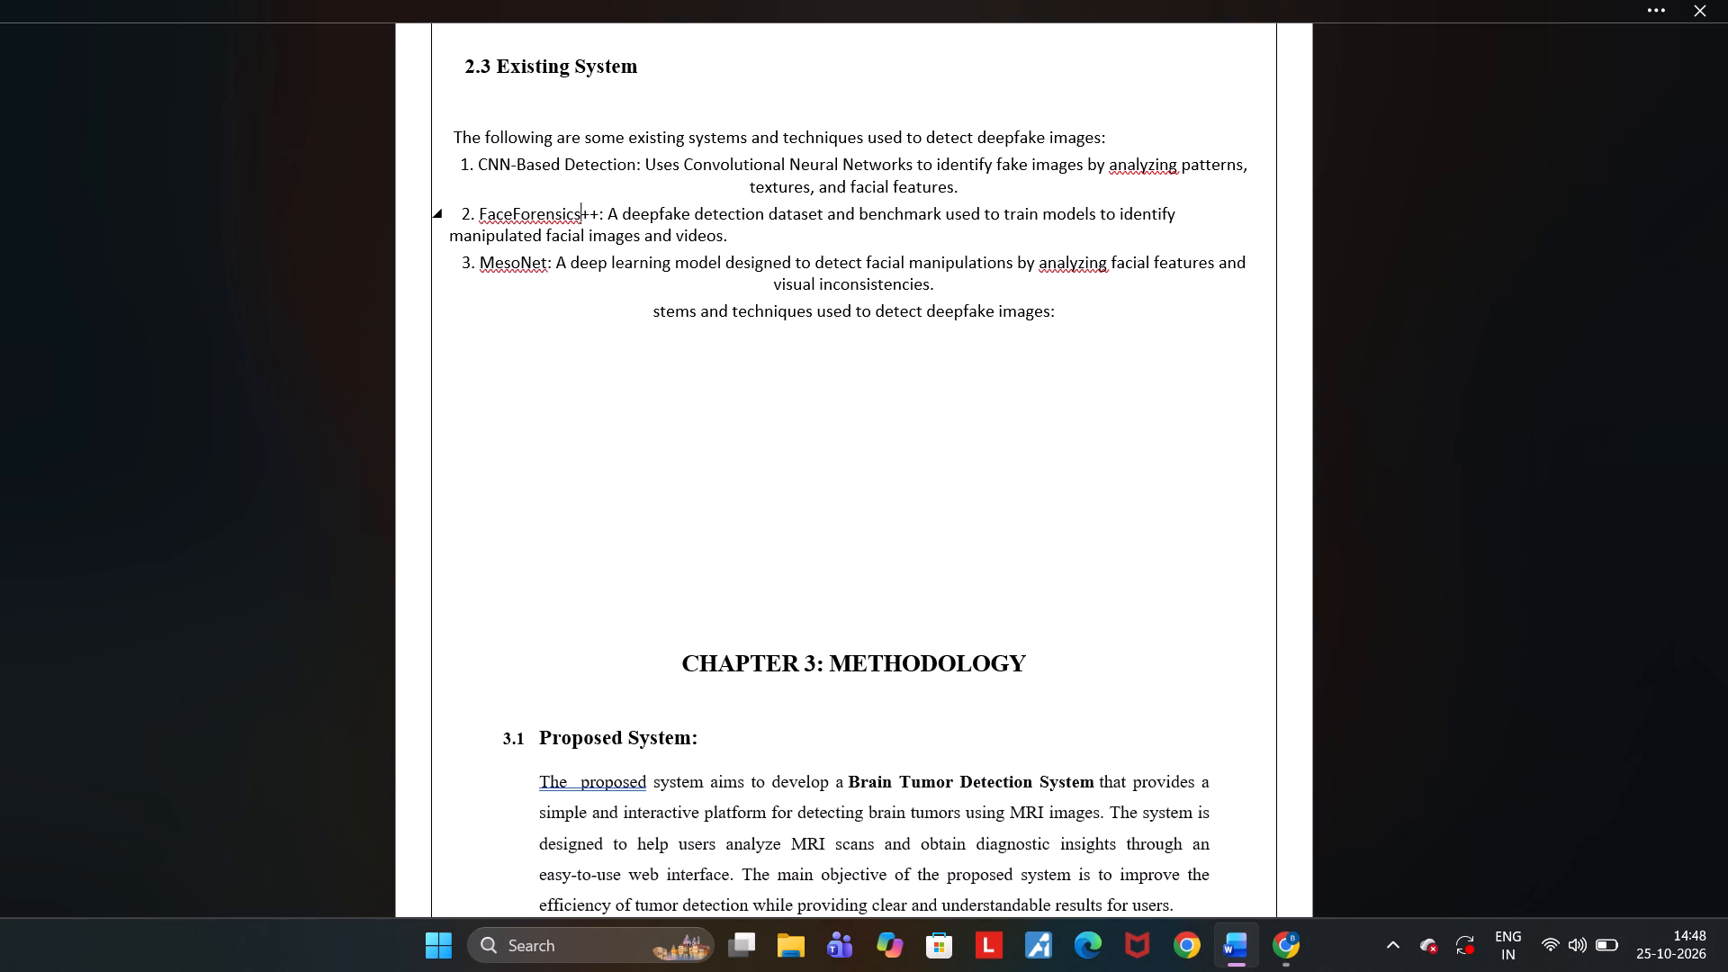
Split the name FaceForensics++ in item 2 into two words, Face Forensics++.
left_click(512, 219)
key("space")
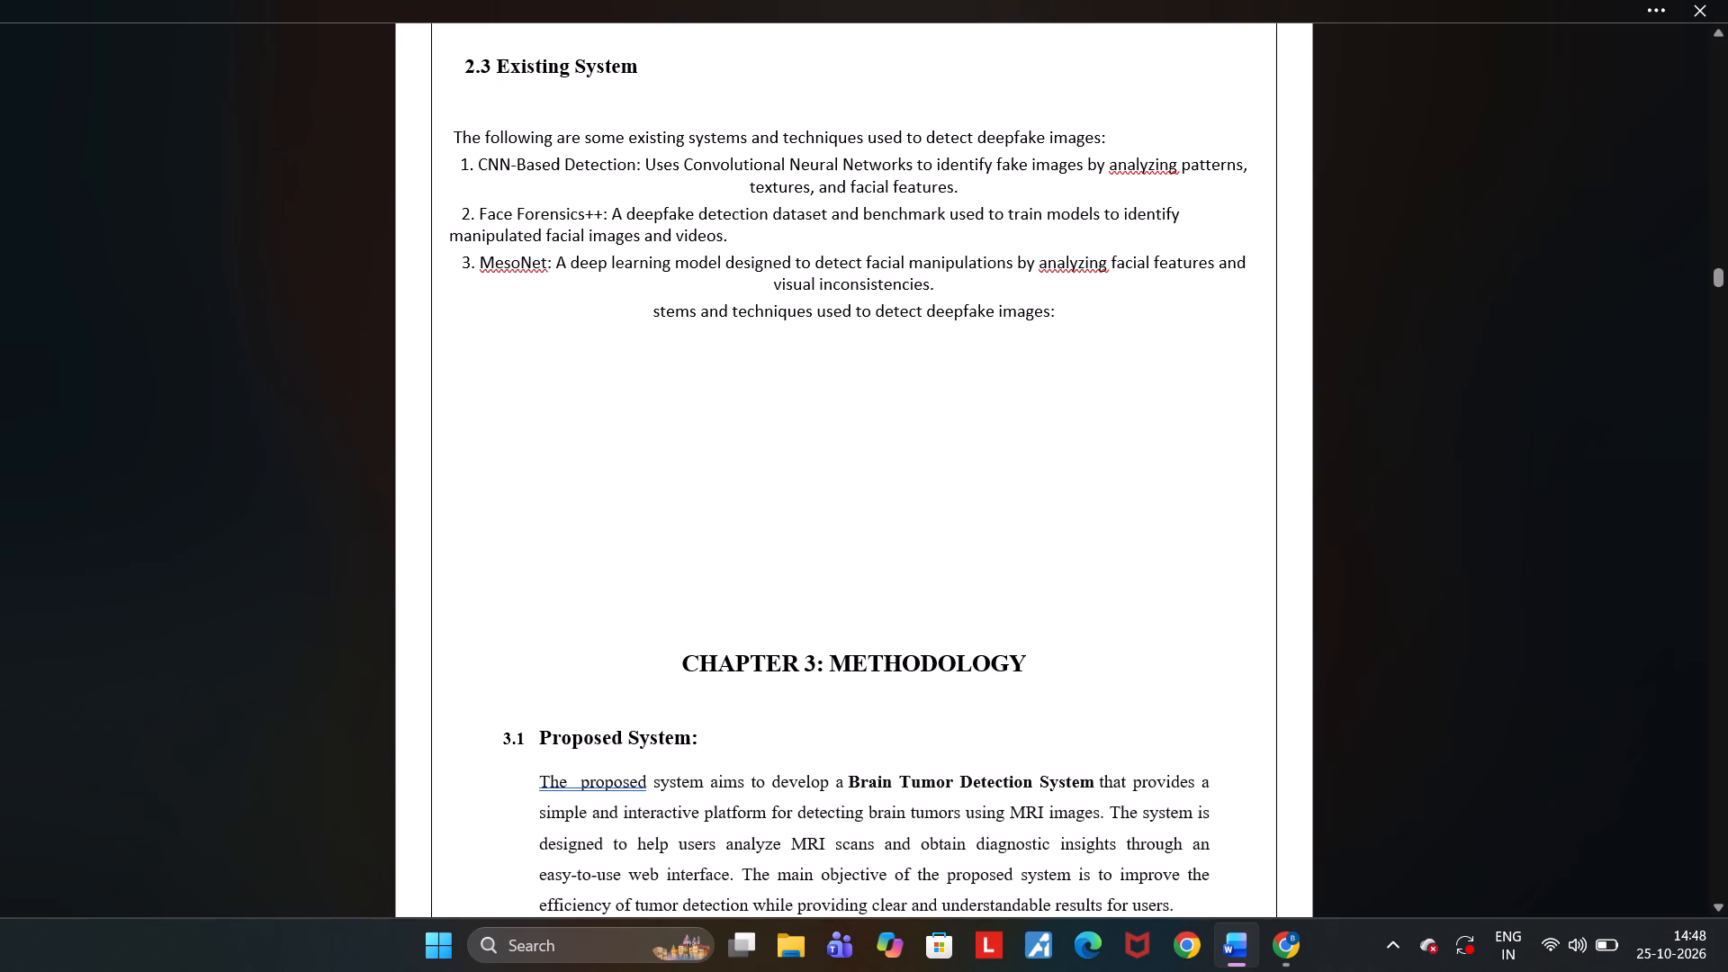
key("space")
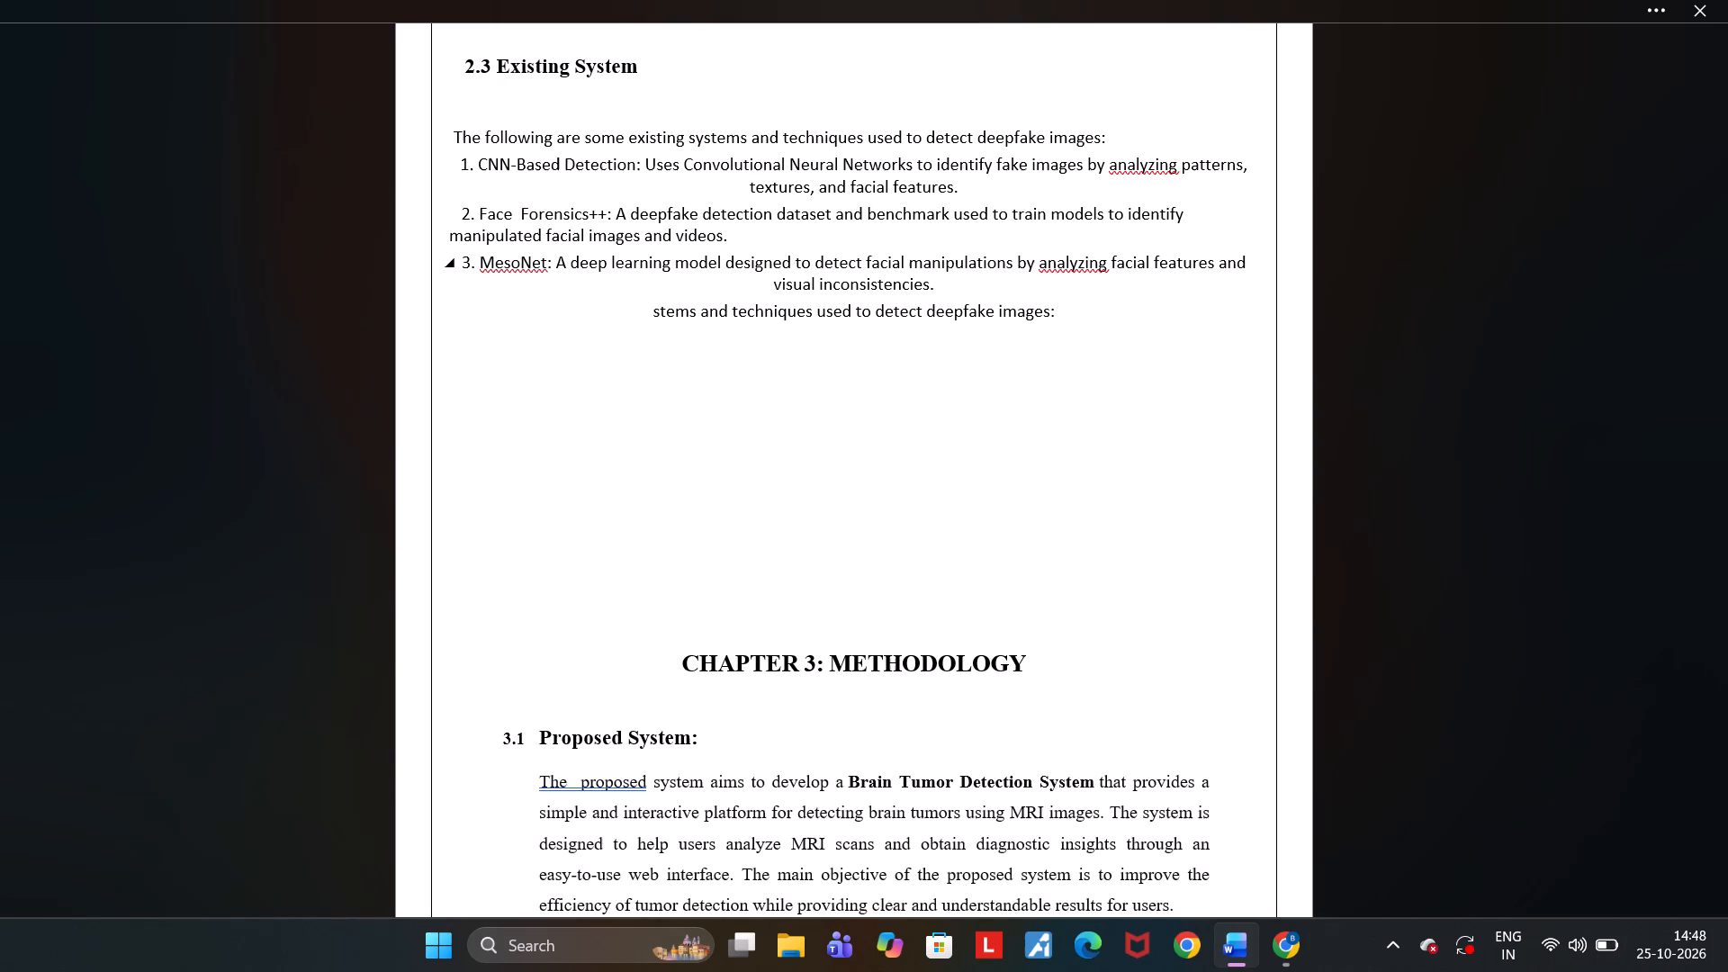
key("BackSpace")
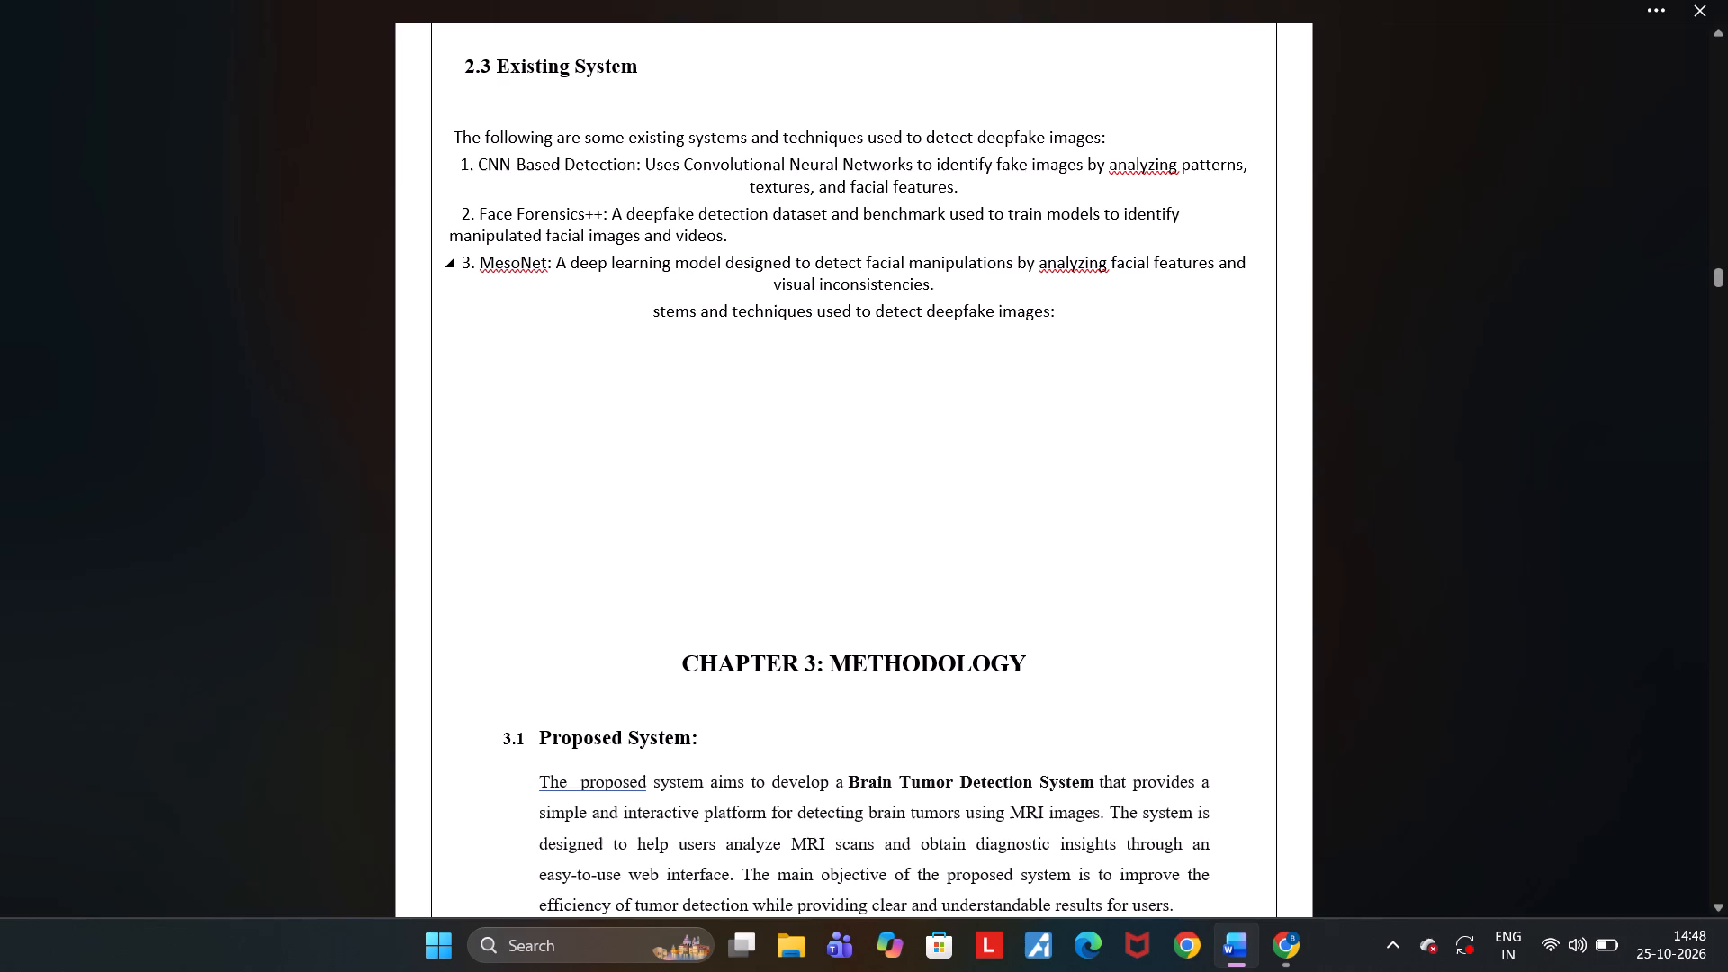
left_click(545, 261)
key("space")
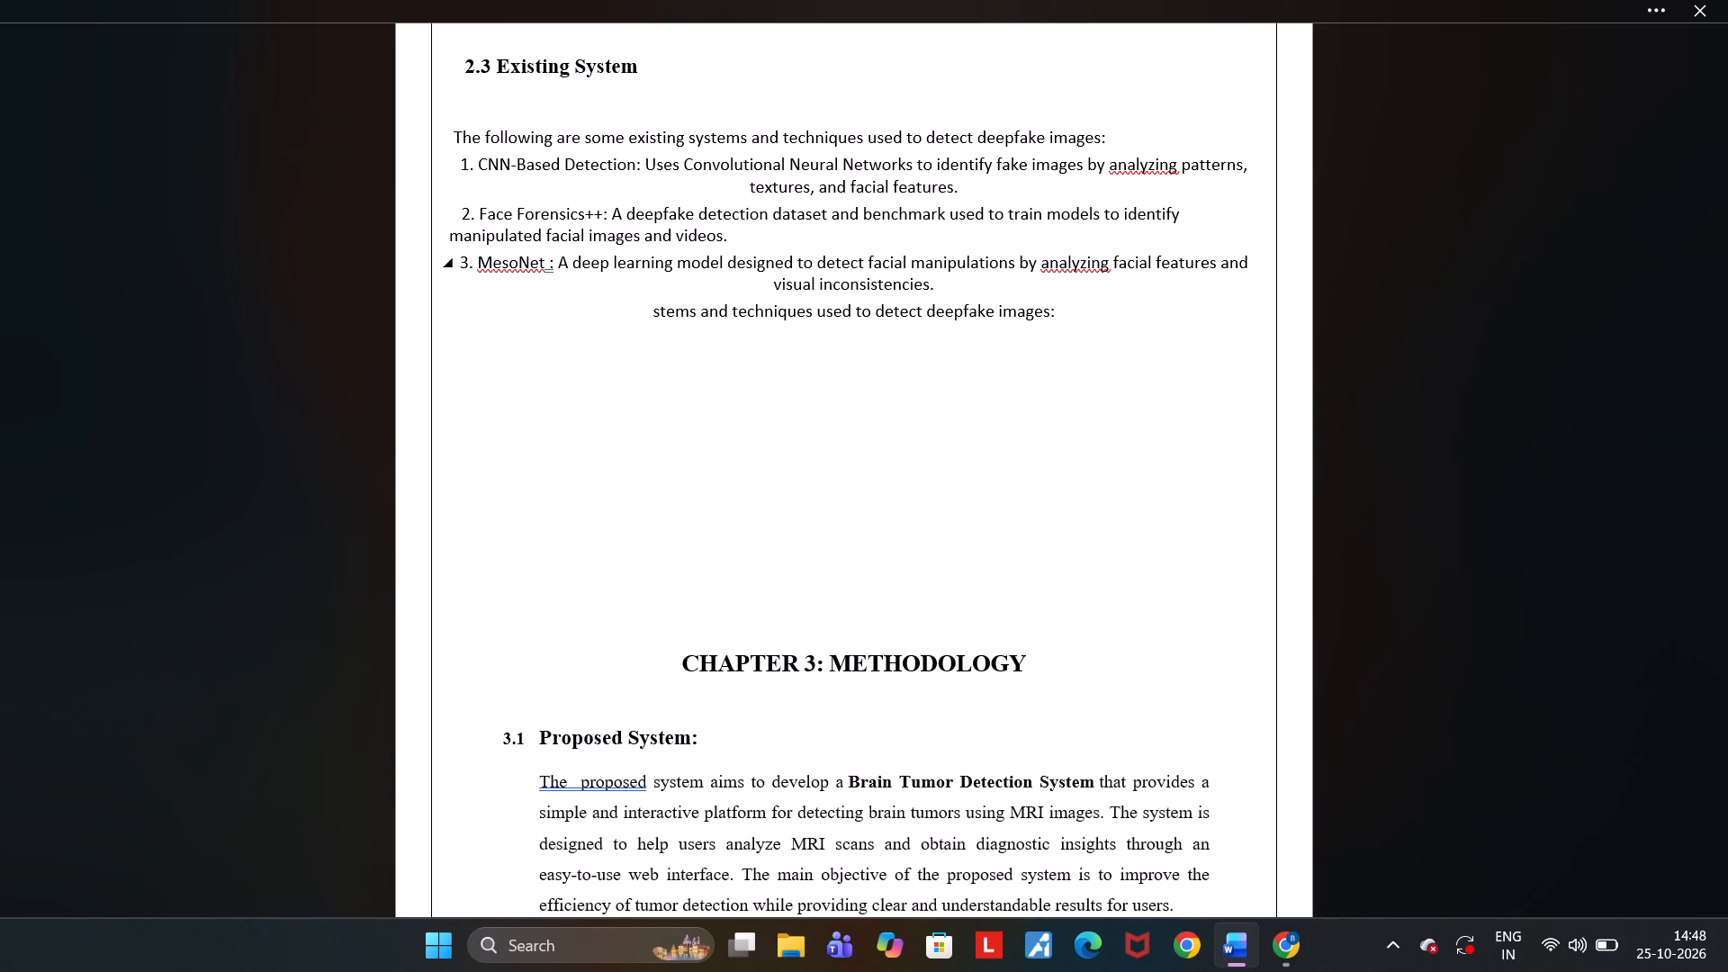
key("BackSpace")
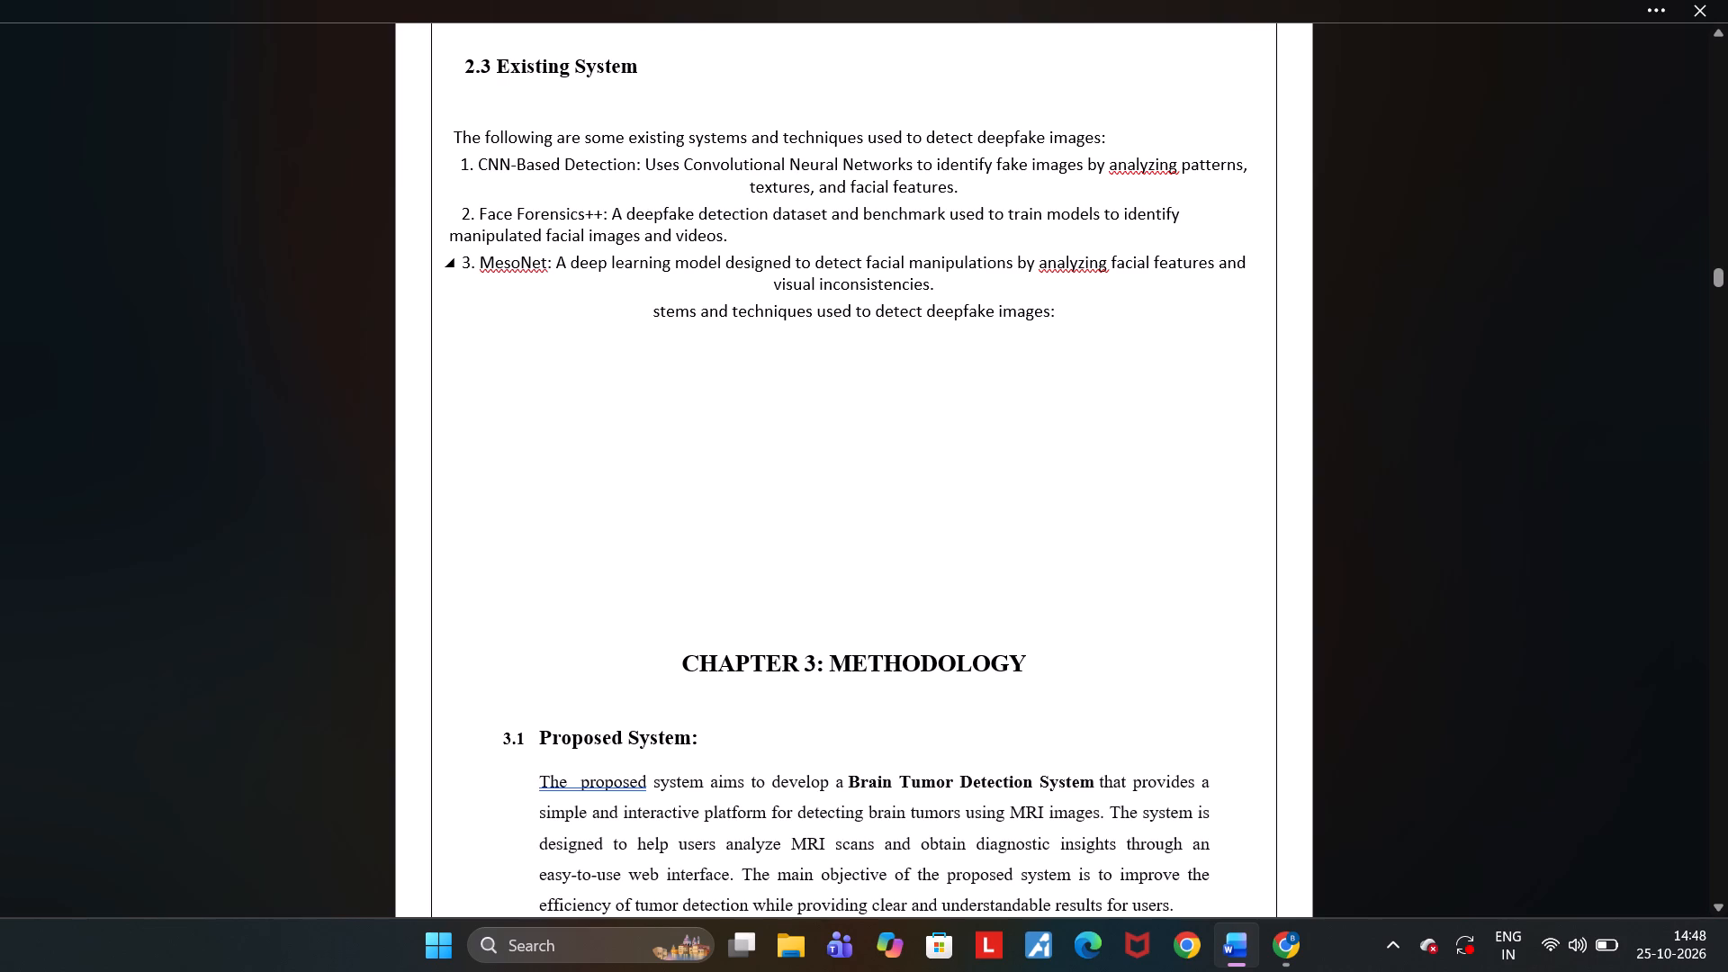
Insert an empty line between the Face Forensics++ item and the MesoNet item.
left_click(730, 238)
key("Return")
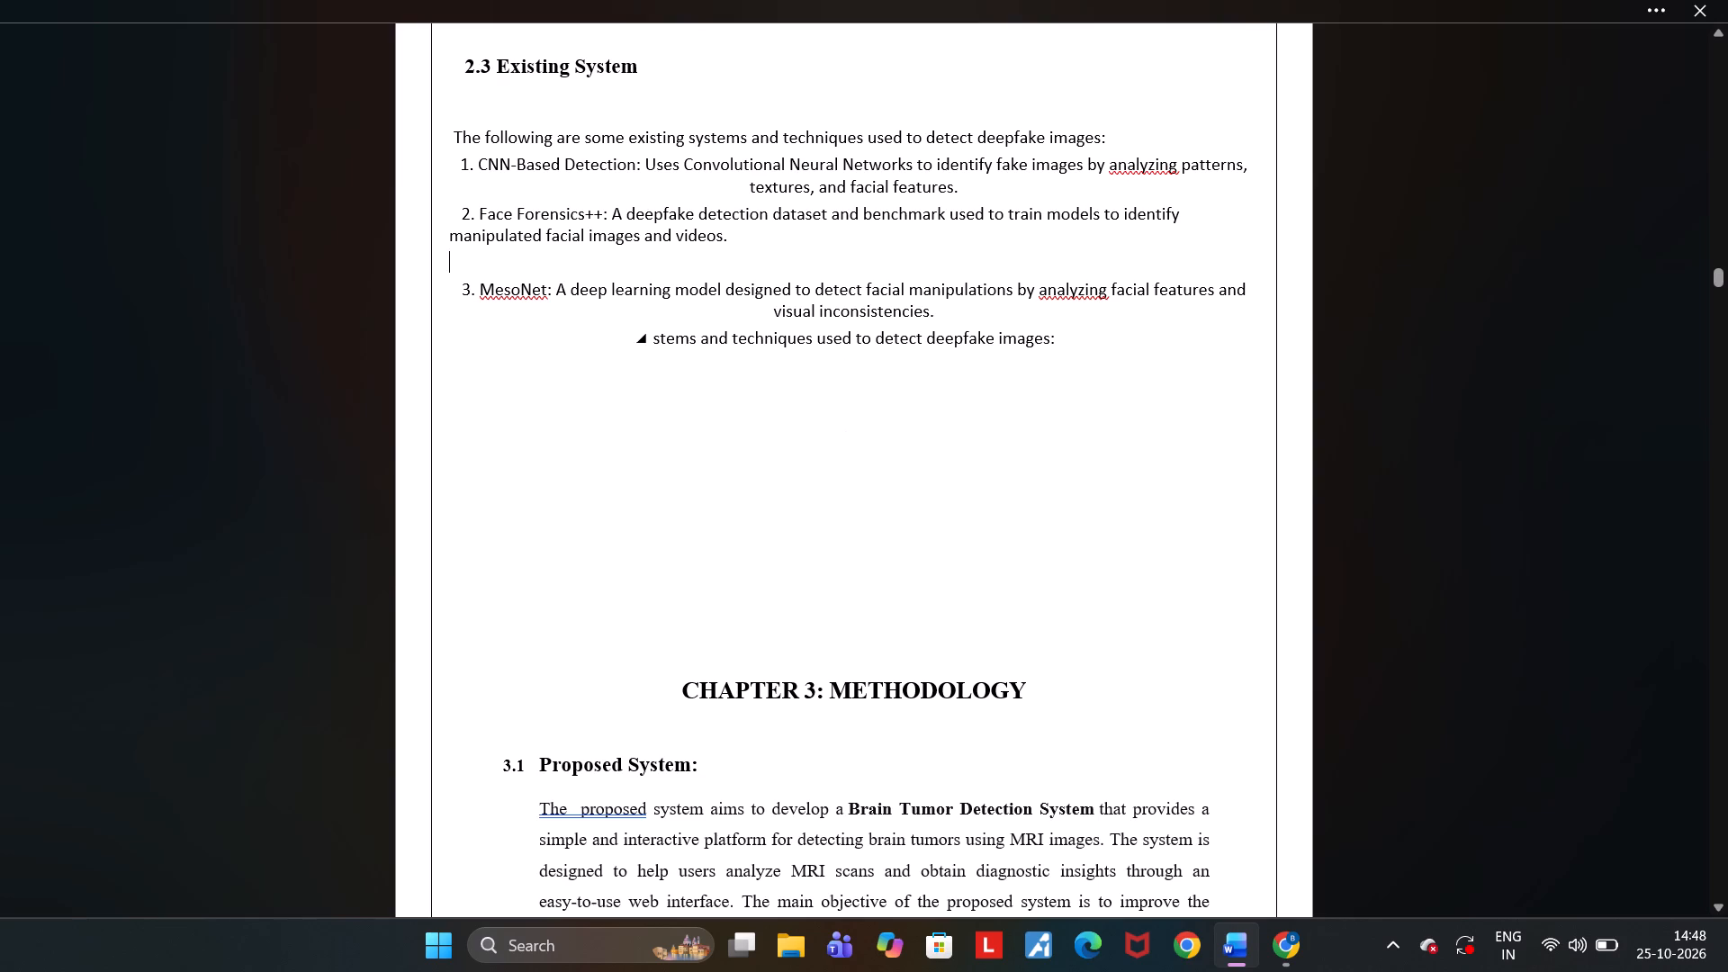
Delete the leftover fragment "stems and techniques used to detect deepfake images:" below the MesoNet item.
left_click_drag(1057, 340, 1004, 345)
left_click_drag(1004, 345, 903, 341)
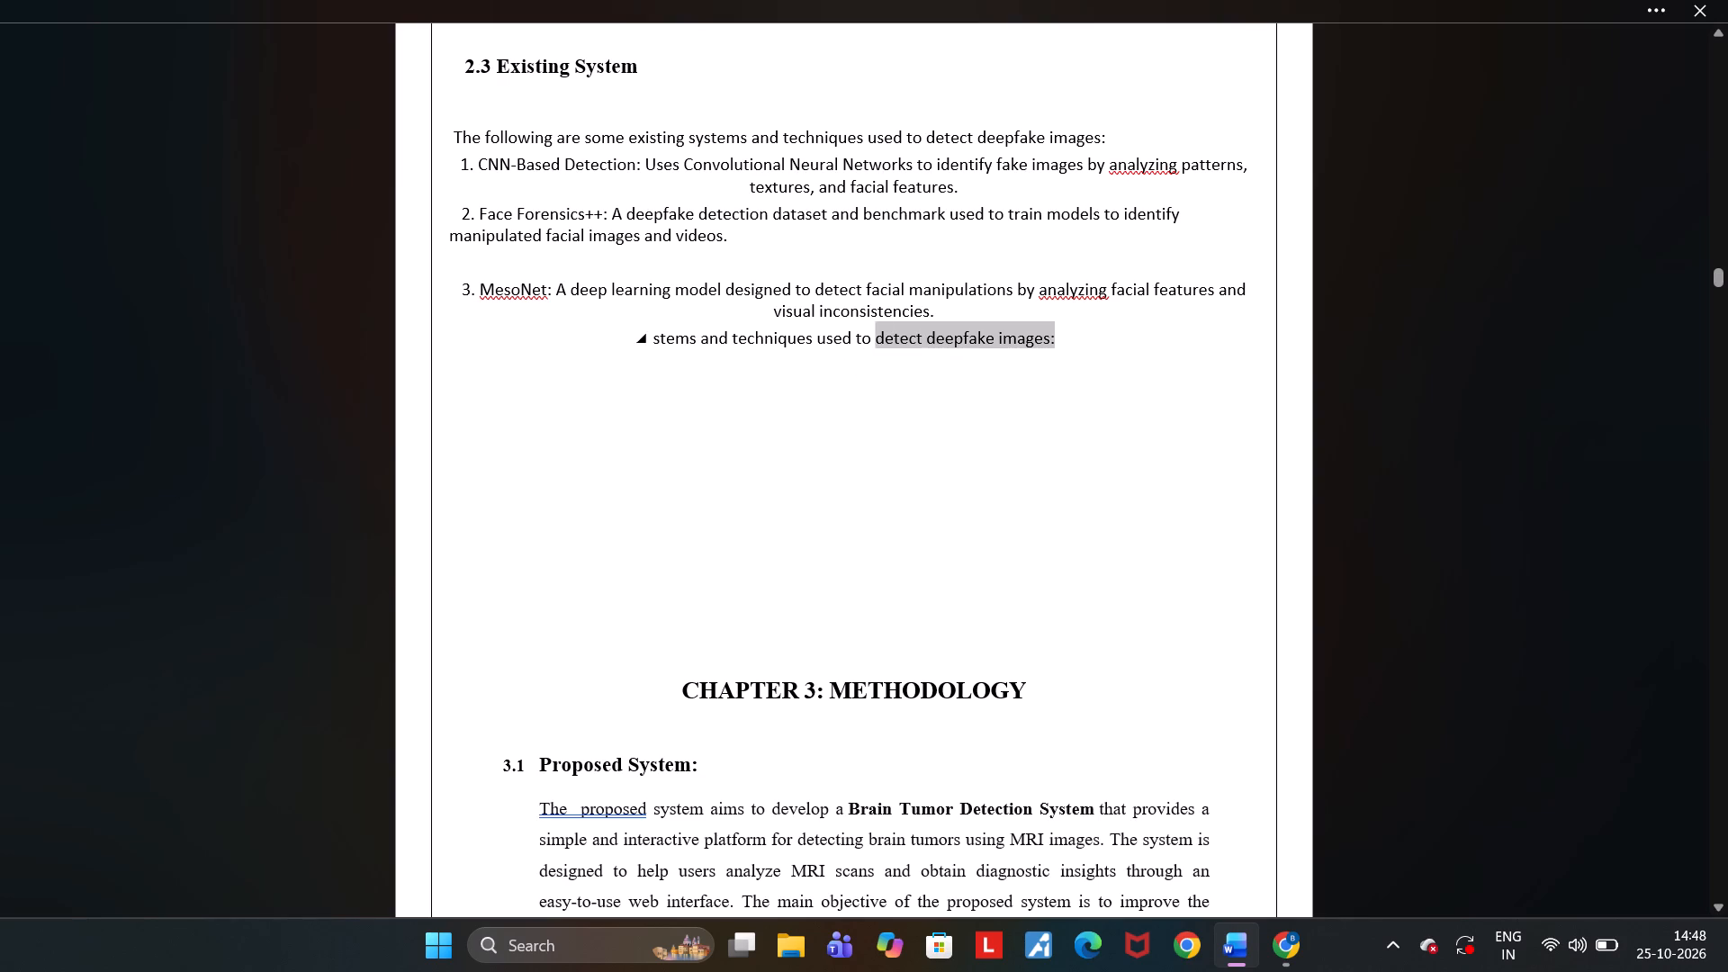
left_click_drag(903, 341, 712, 319)
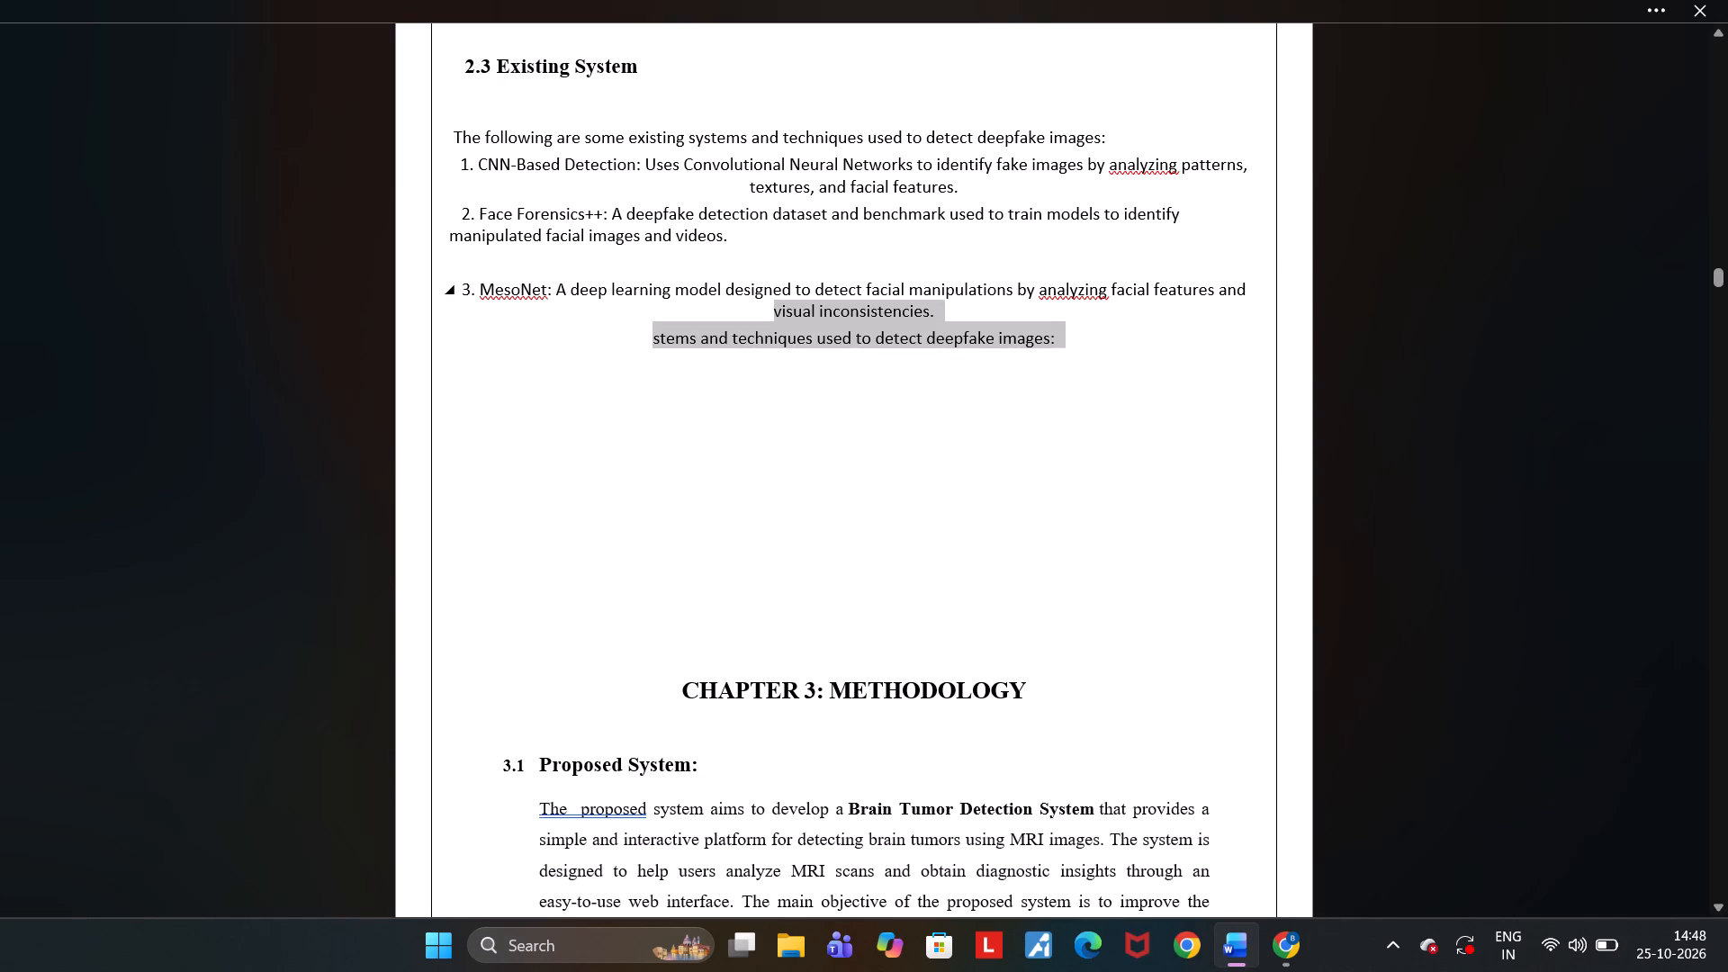
left_click_drag(712, 319, 652, 343)
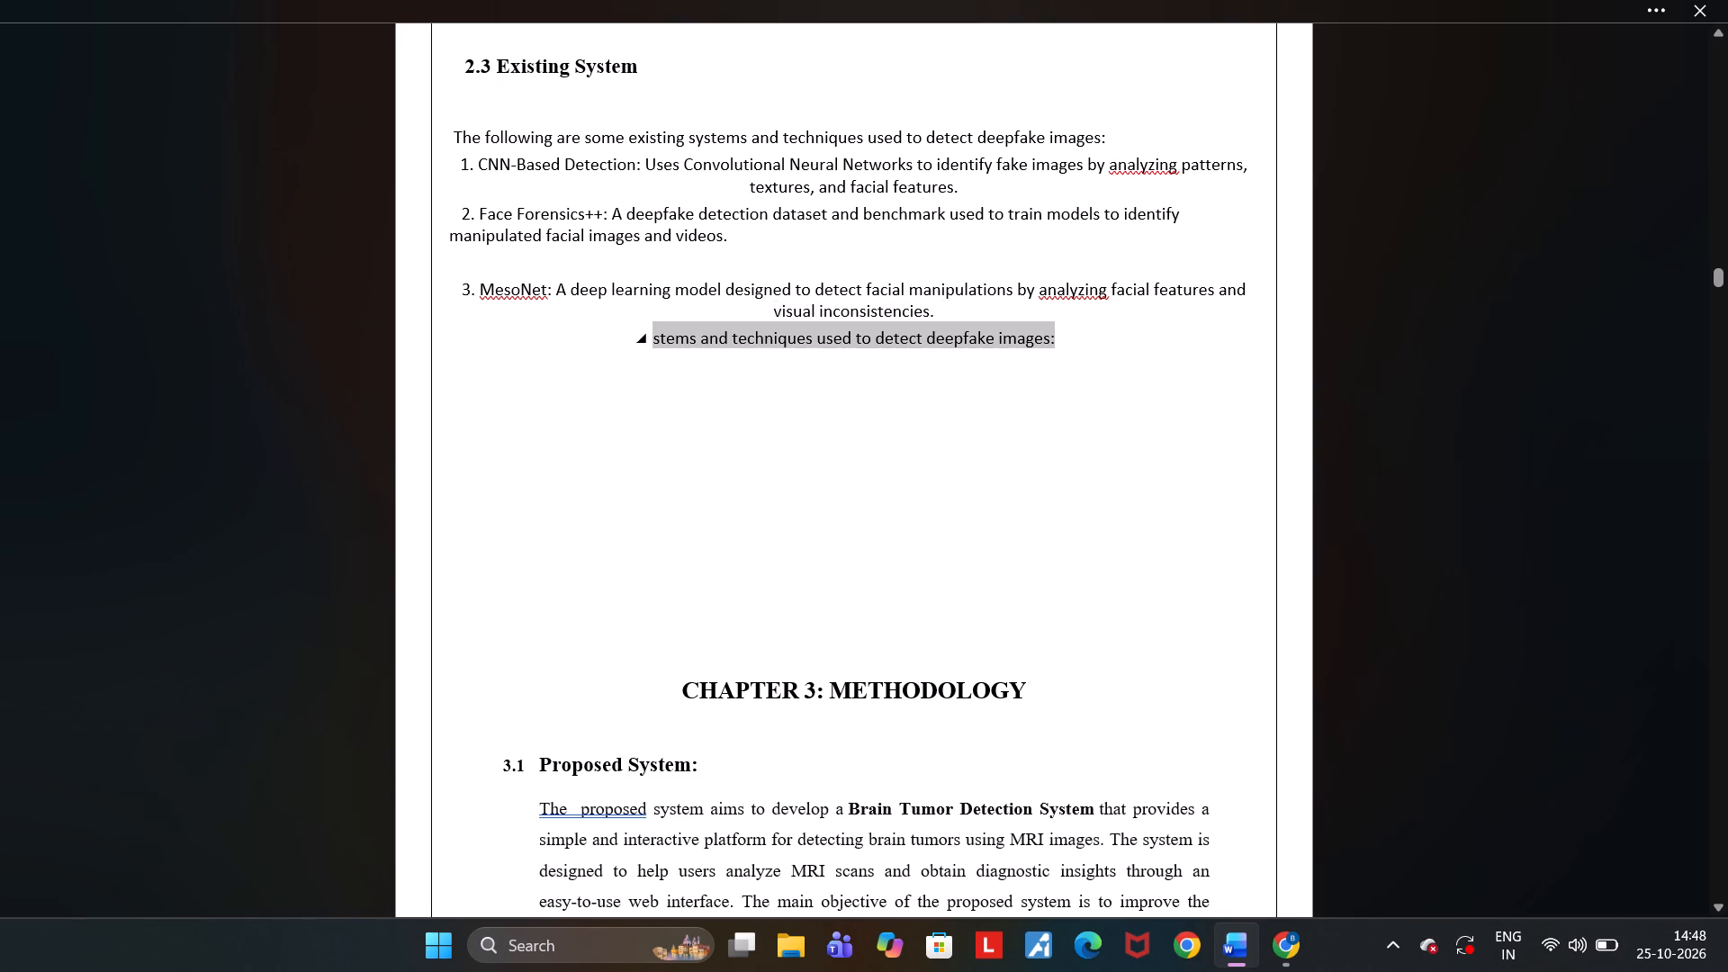
left_click_drag(652, 343, 652, 346)
key("BackSpace")
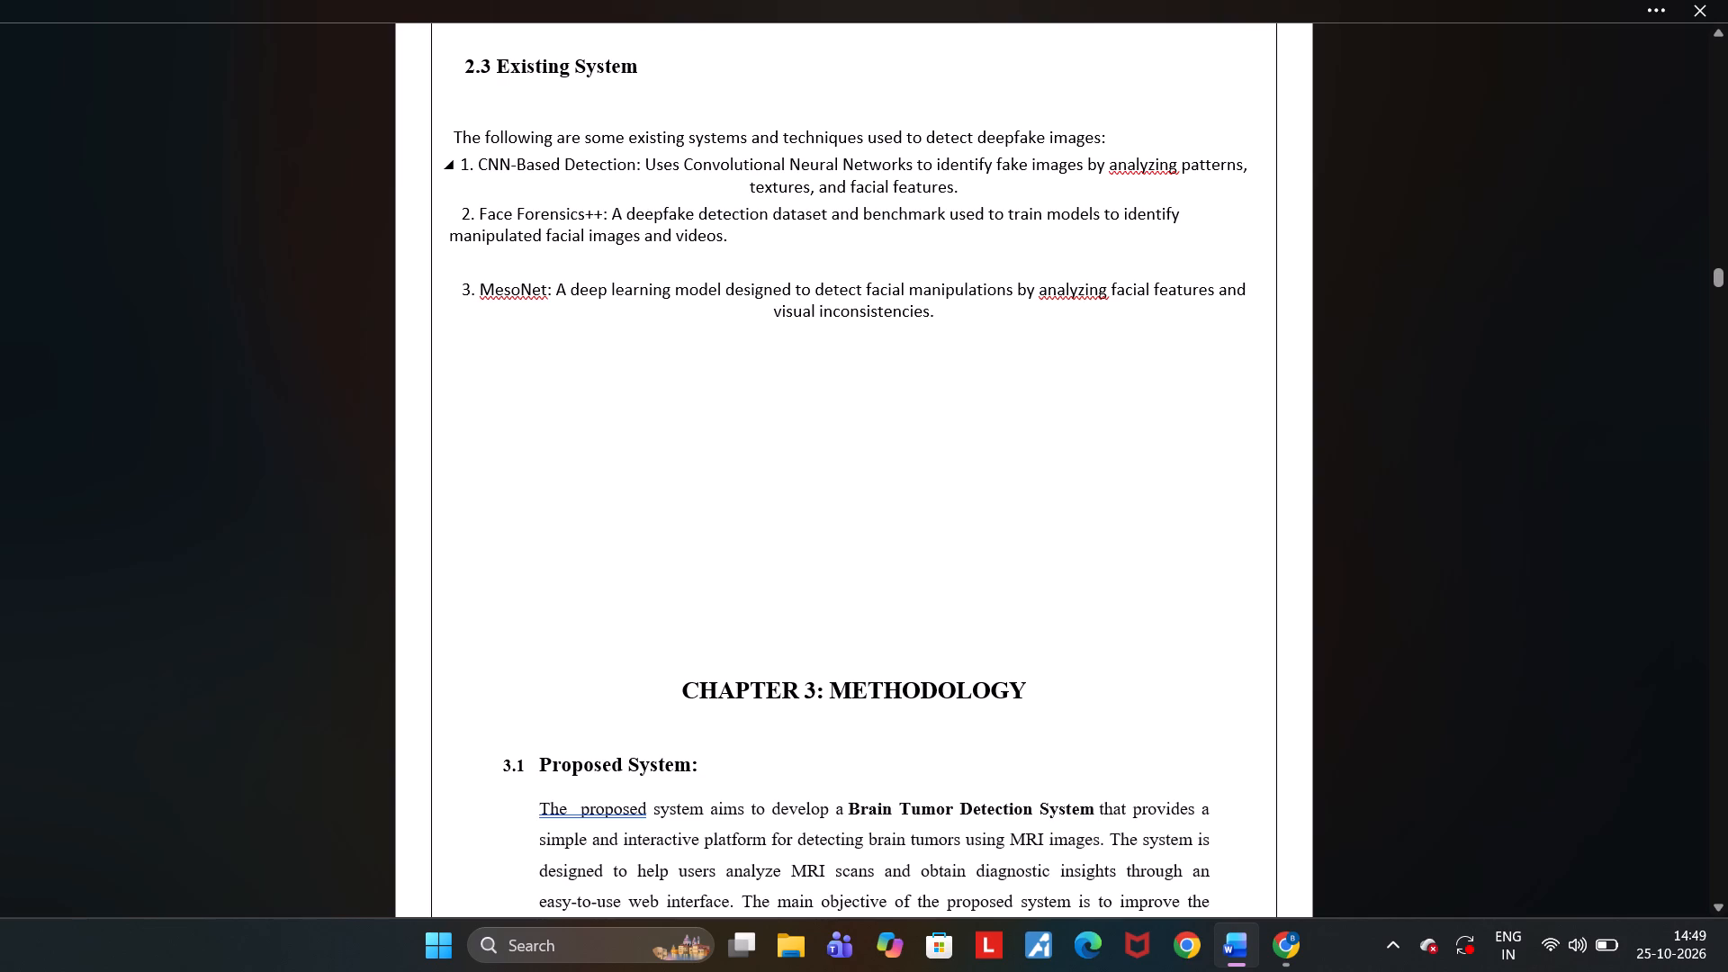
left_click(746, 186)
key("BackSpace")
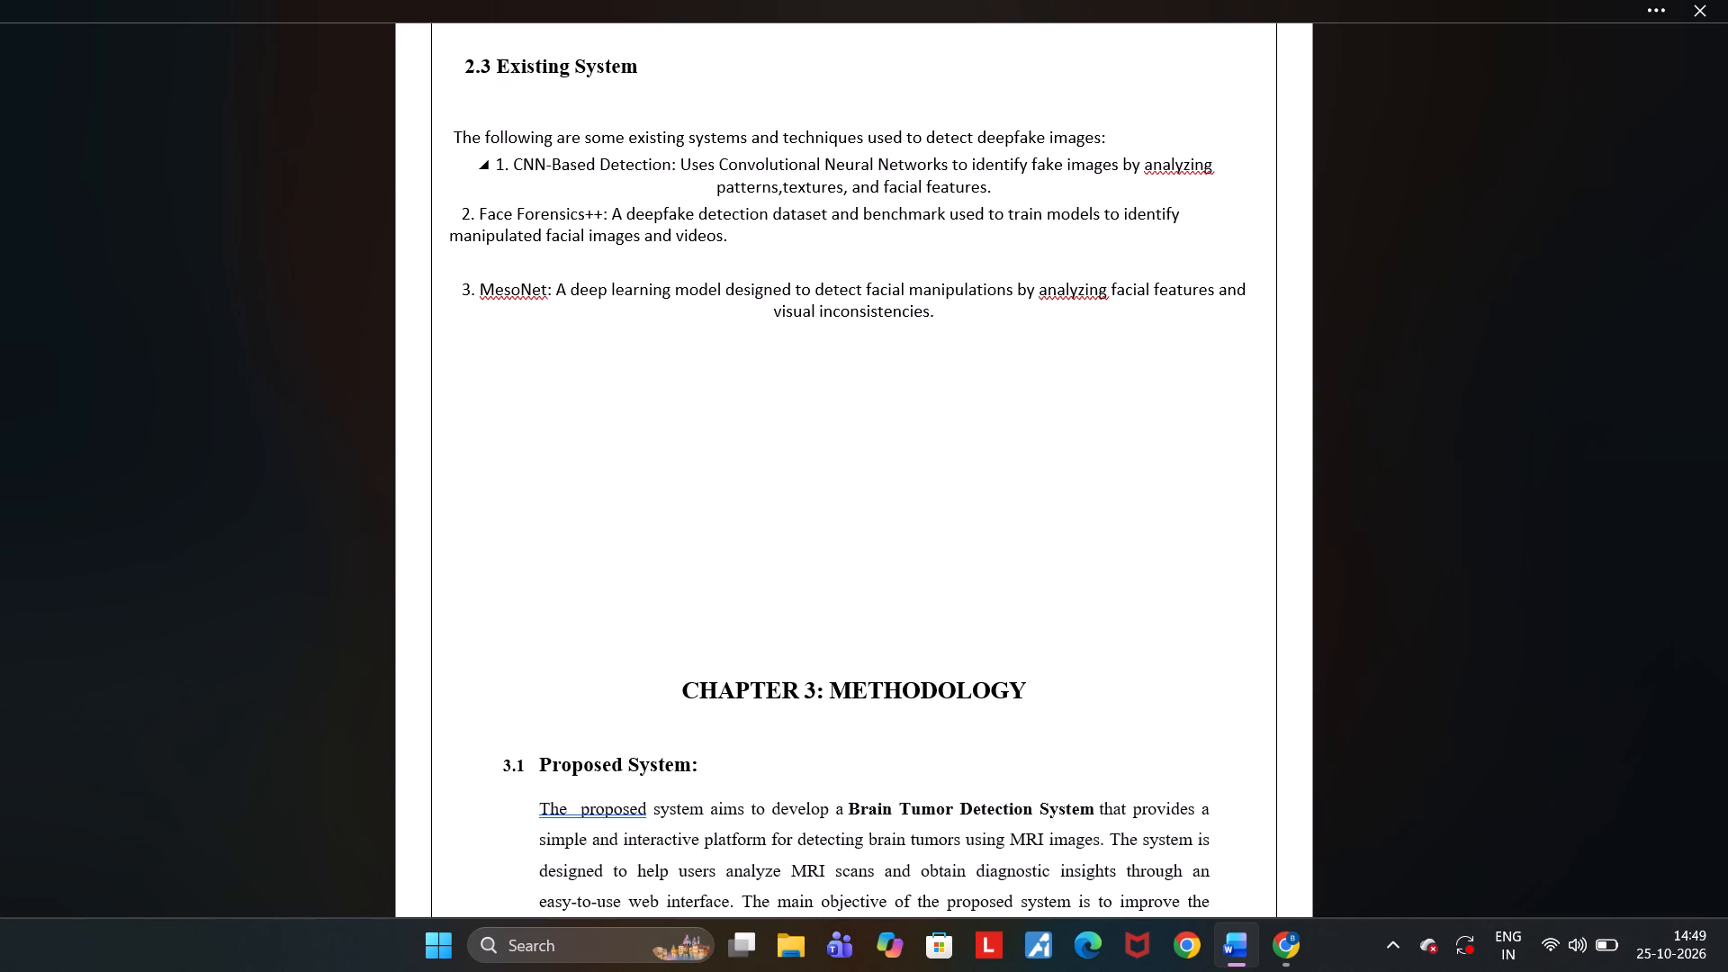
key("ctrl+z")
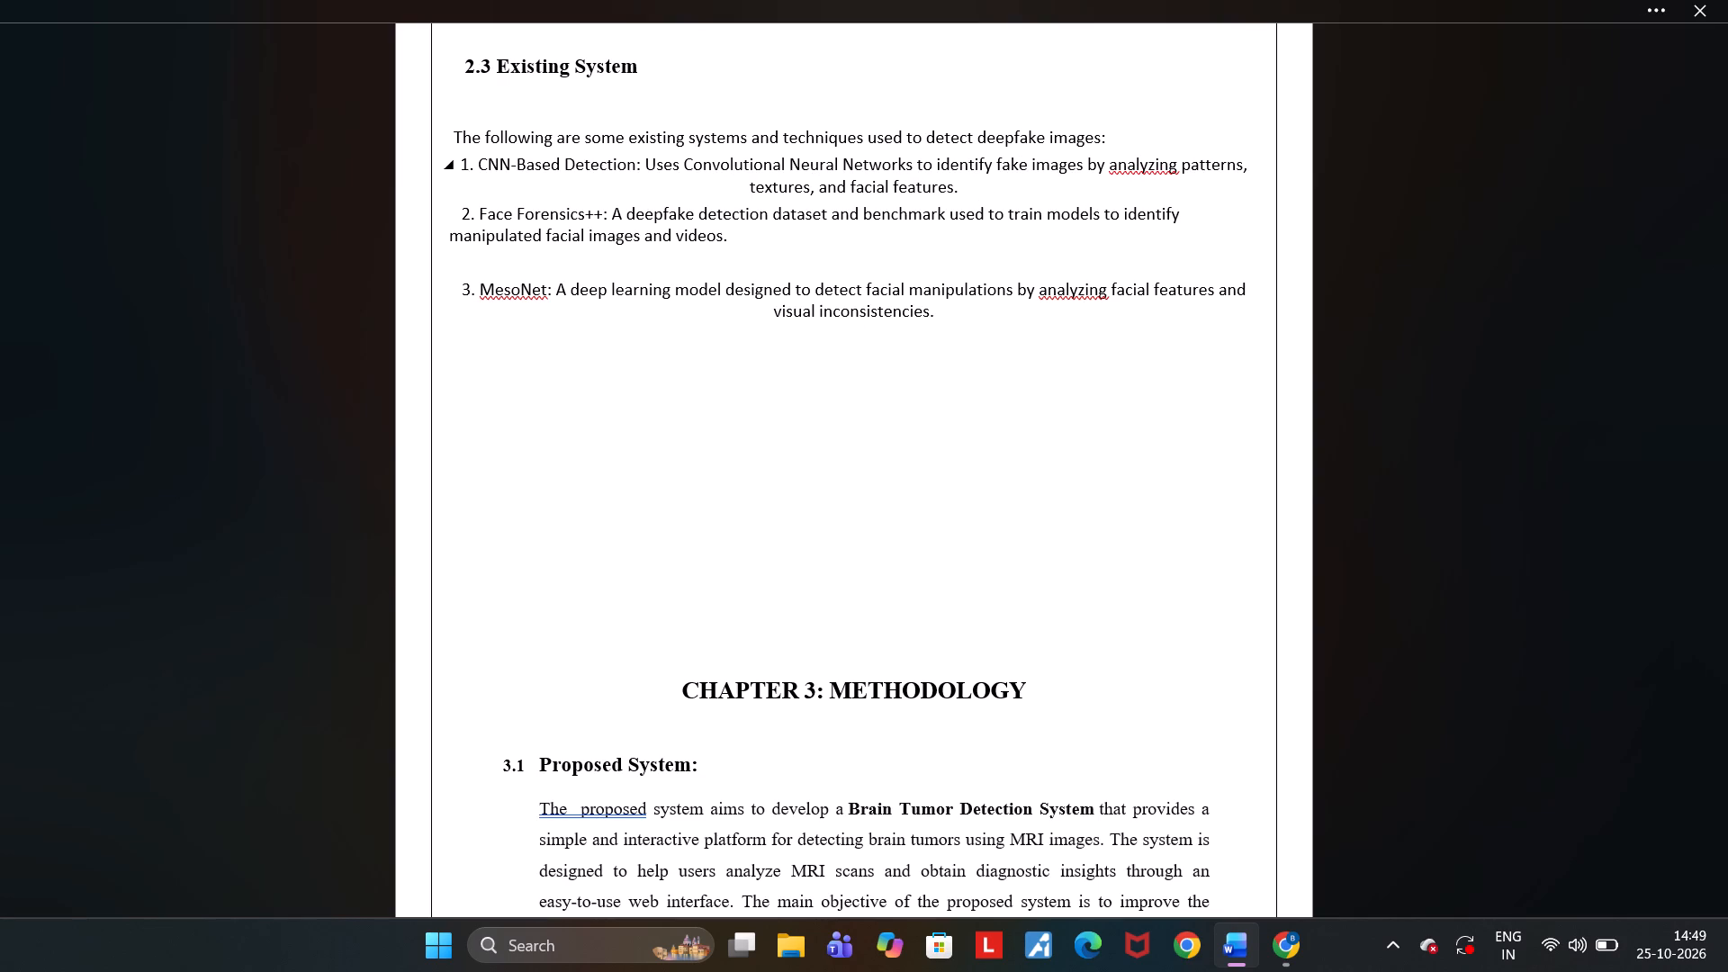
Insert an empty line without a list number below the CNN-Based Detection item.
left_click(968, 185)
key("Return")
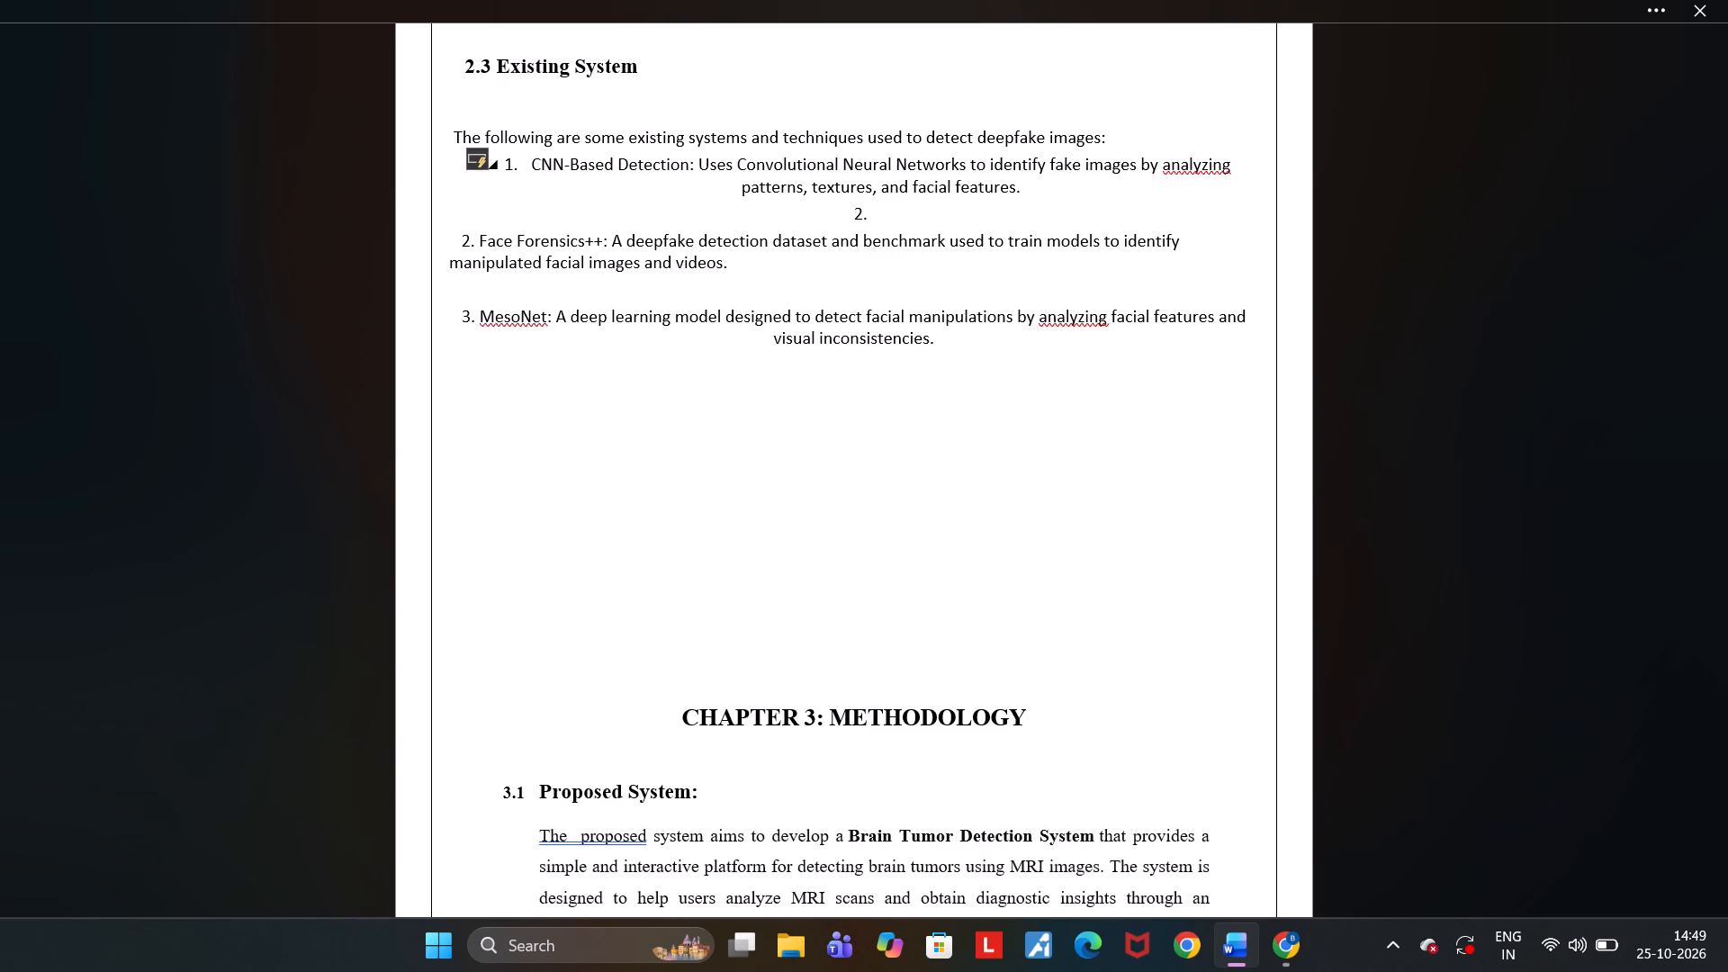
key("BackSpace")
Insert an empty line without a list number below the MesoNet item in section 2.3.
left_click(967, 336)
key("Return")
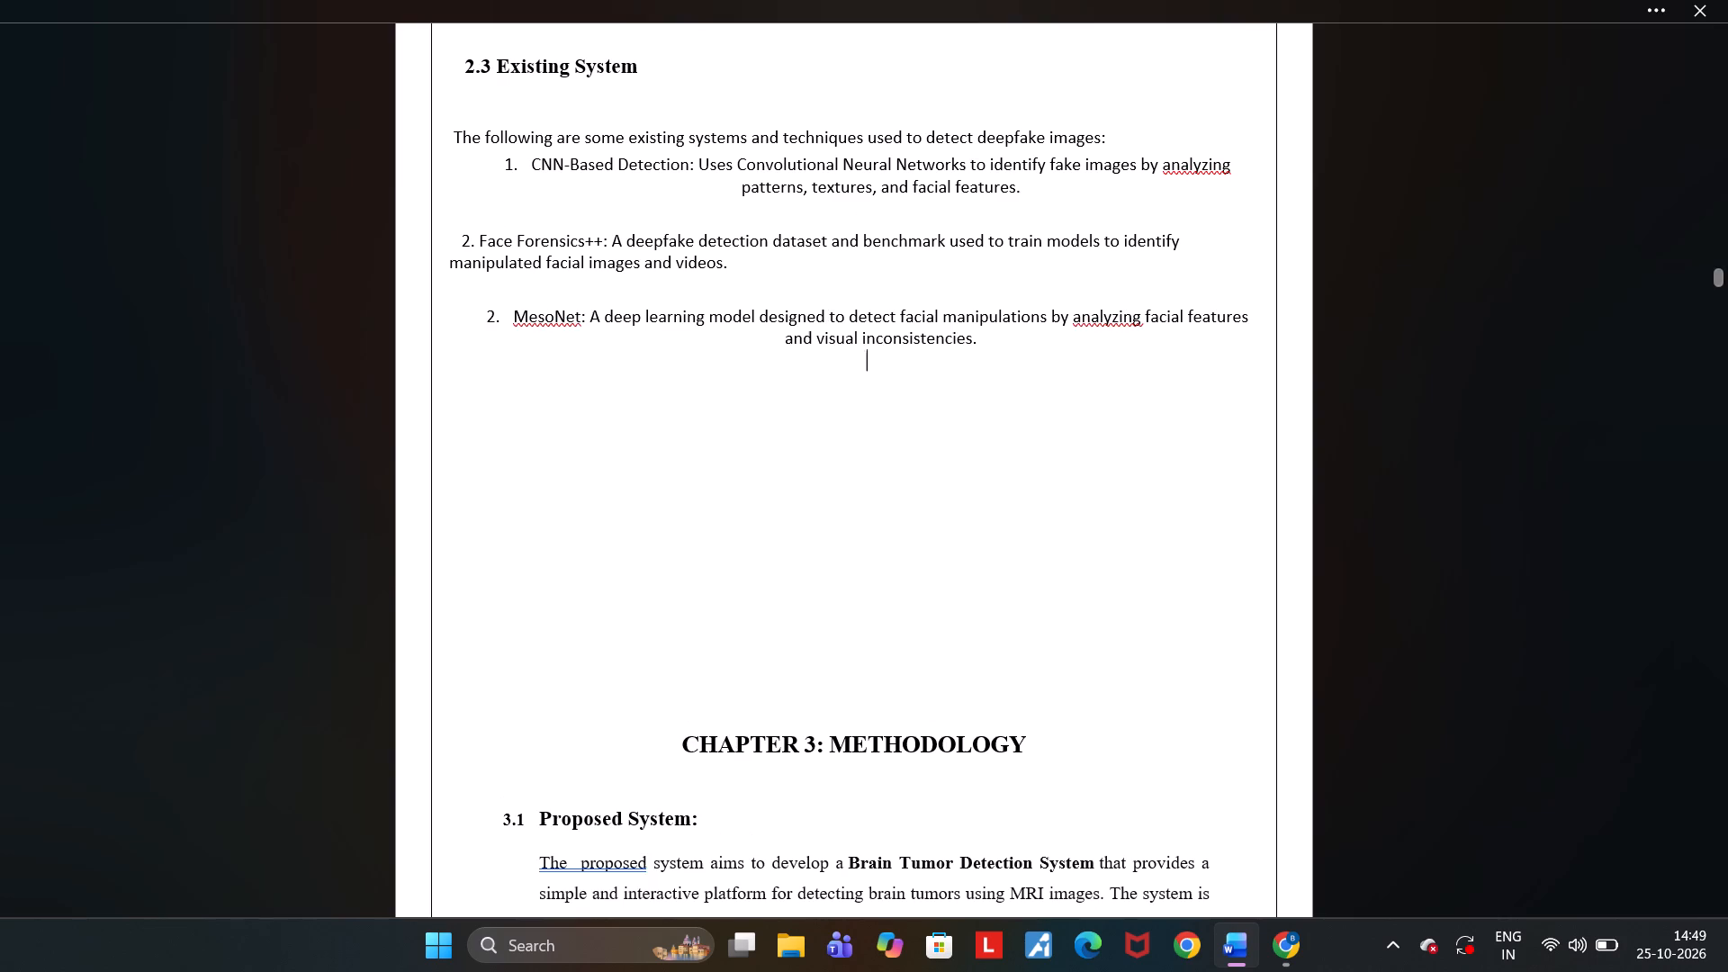
key("BackSpace")
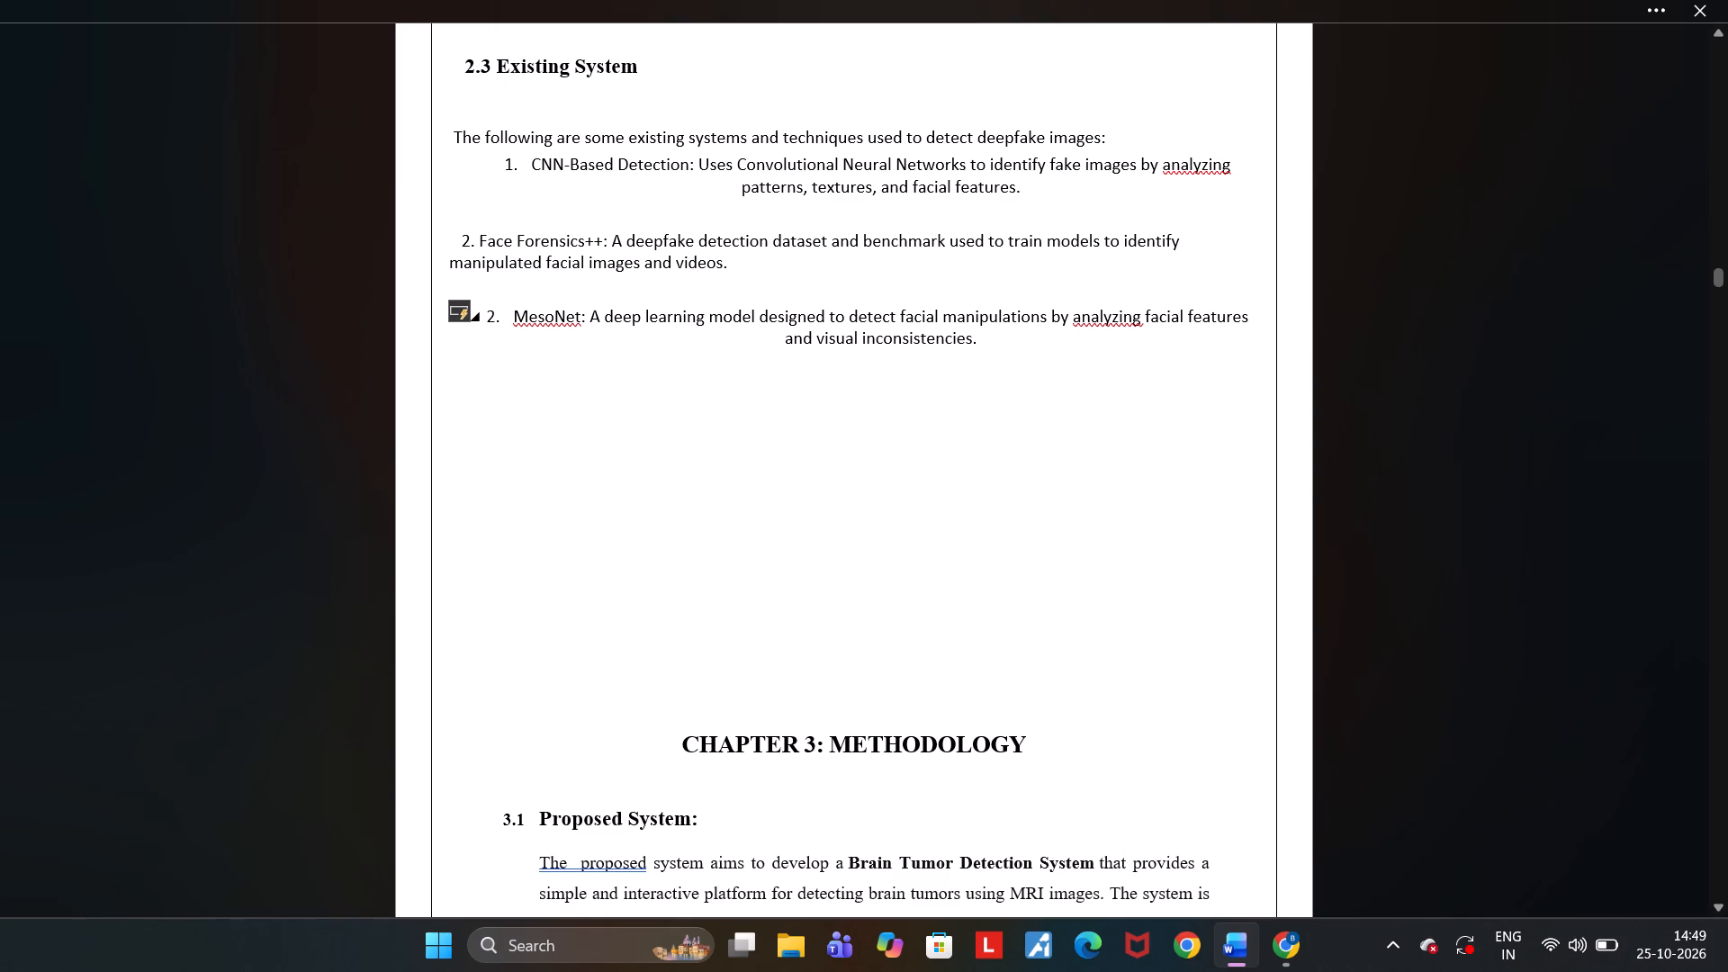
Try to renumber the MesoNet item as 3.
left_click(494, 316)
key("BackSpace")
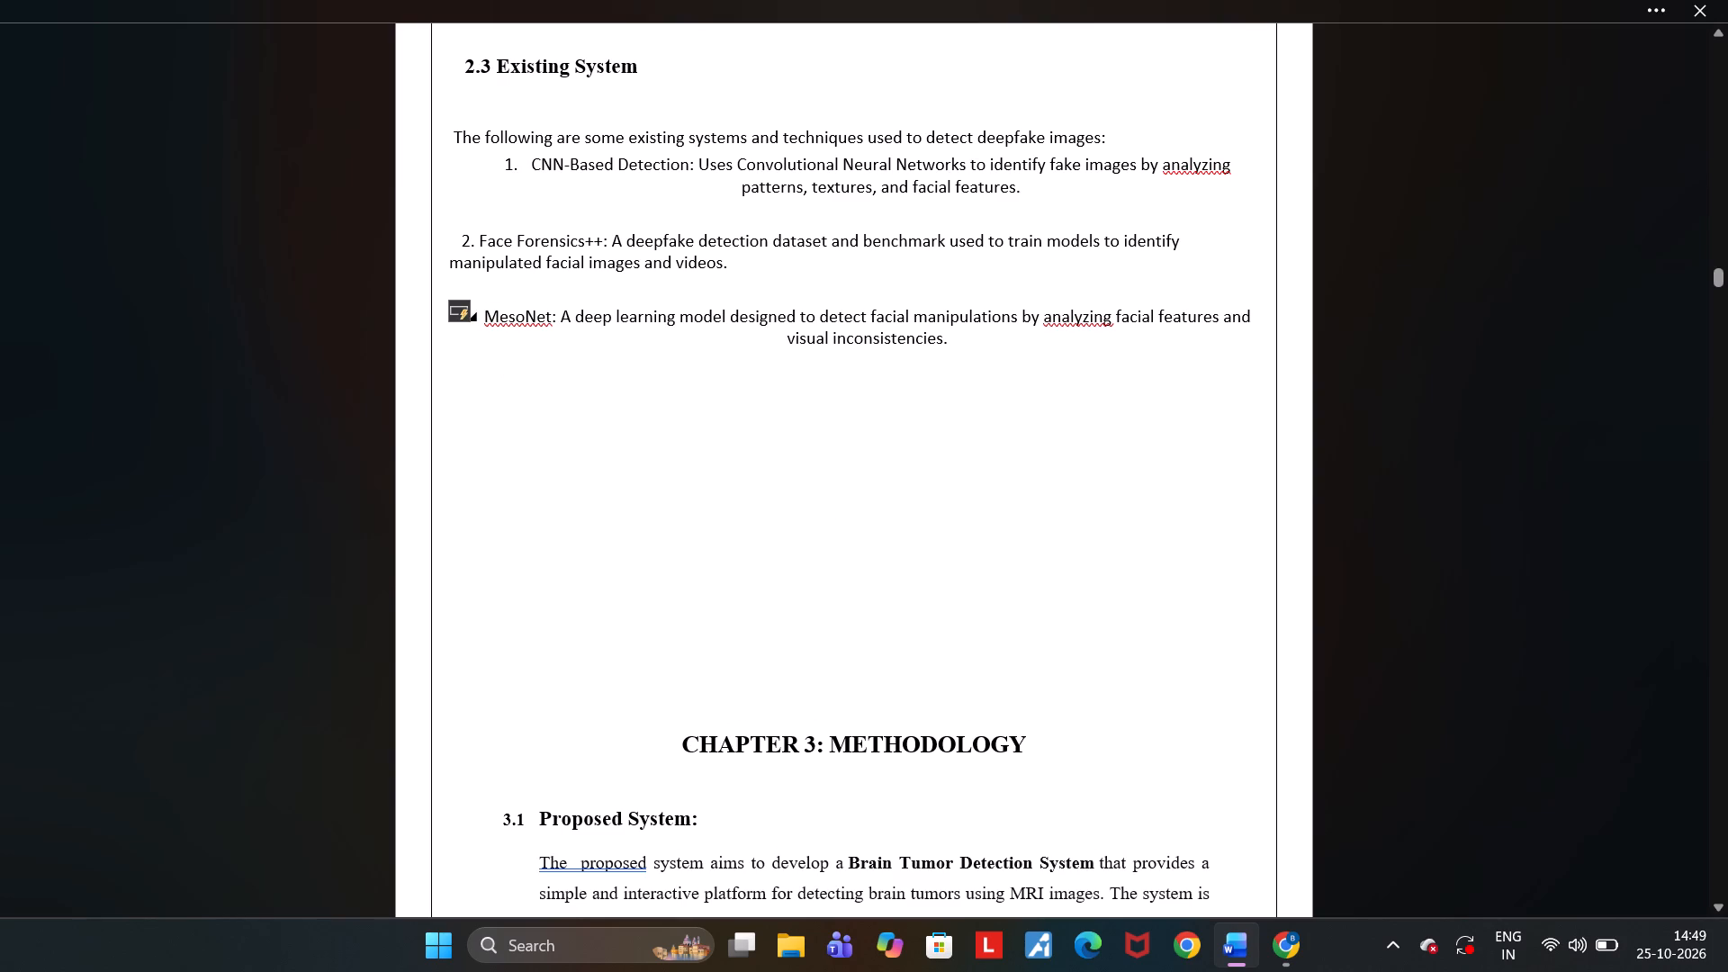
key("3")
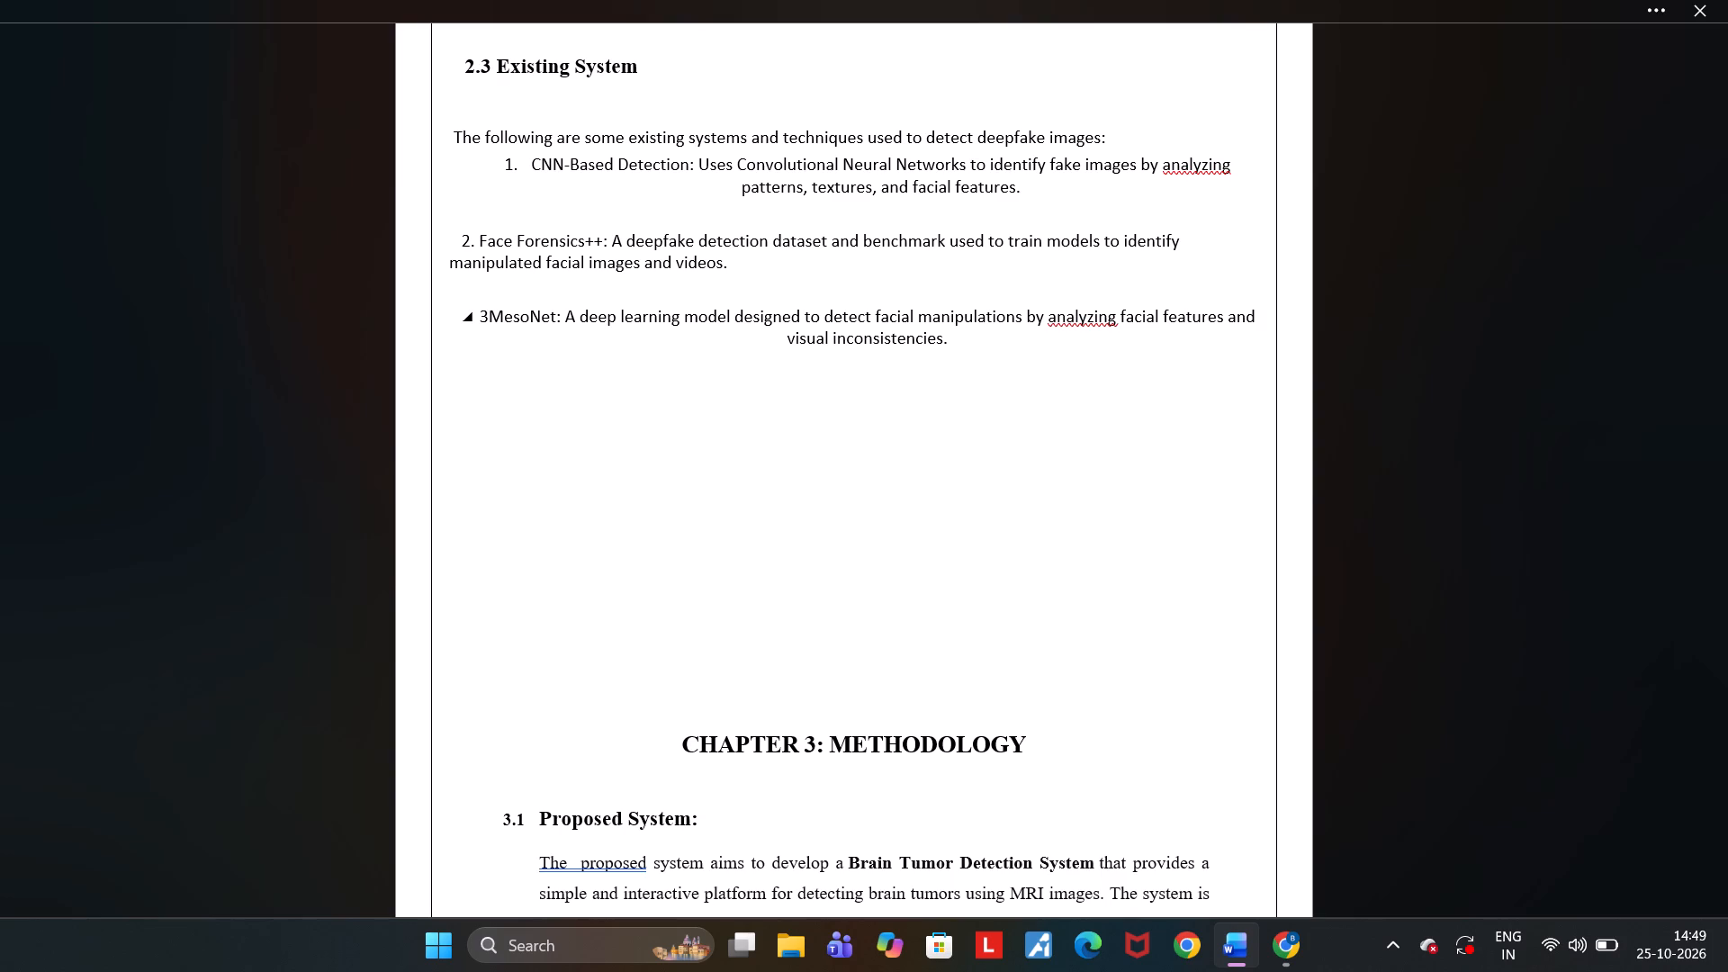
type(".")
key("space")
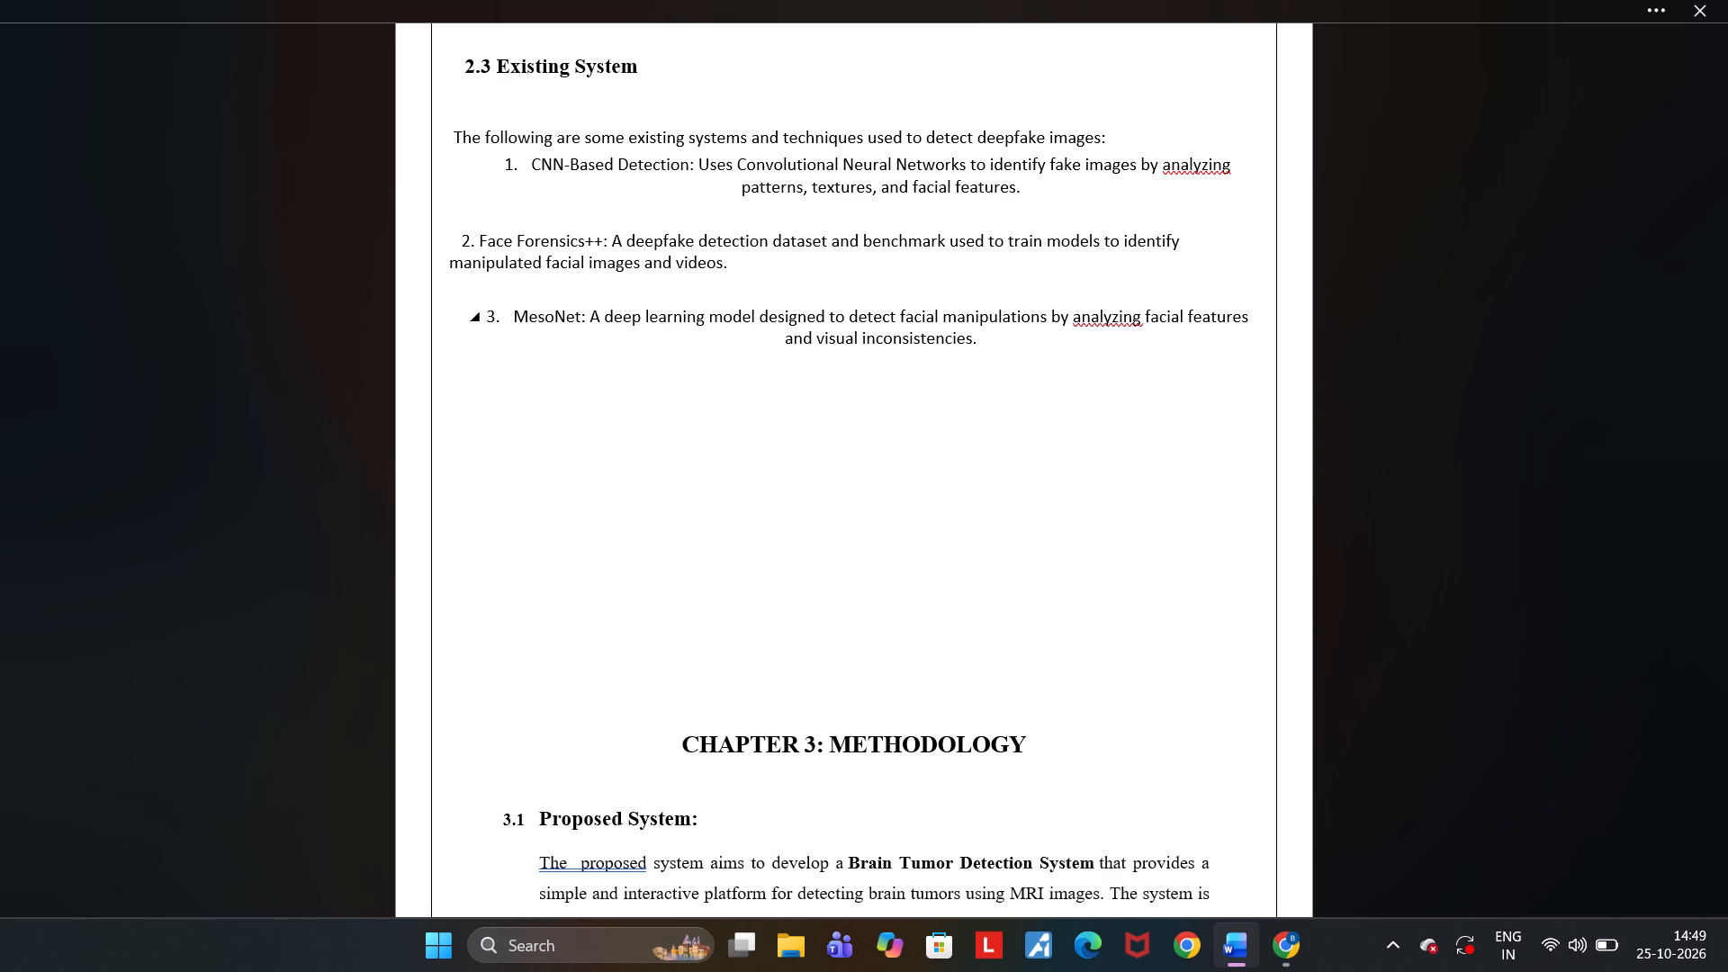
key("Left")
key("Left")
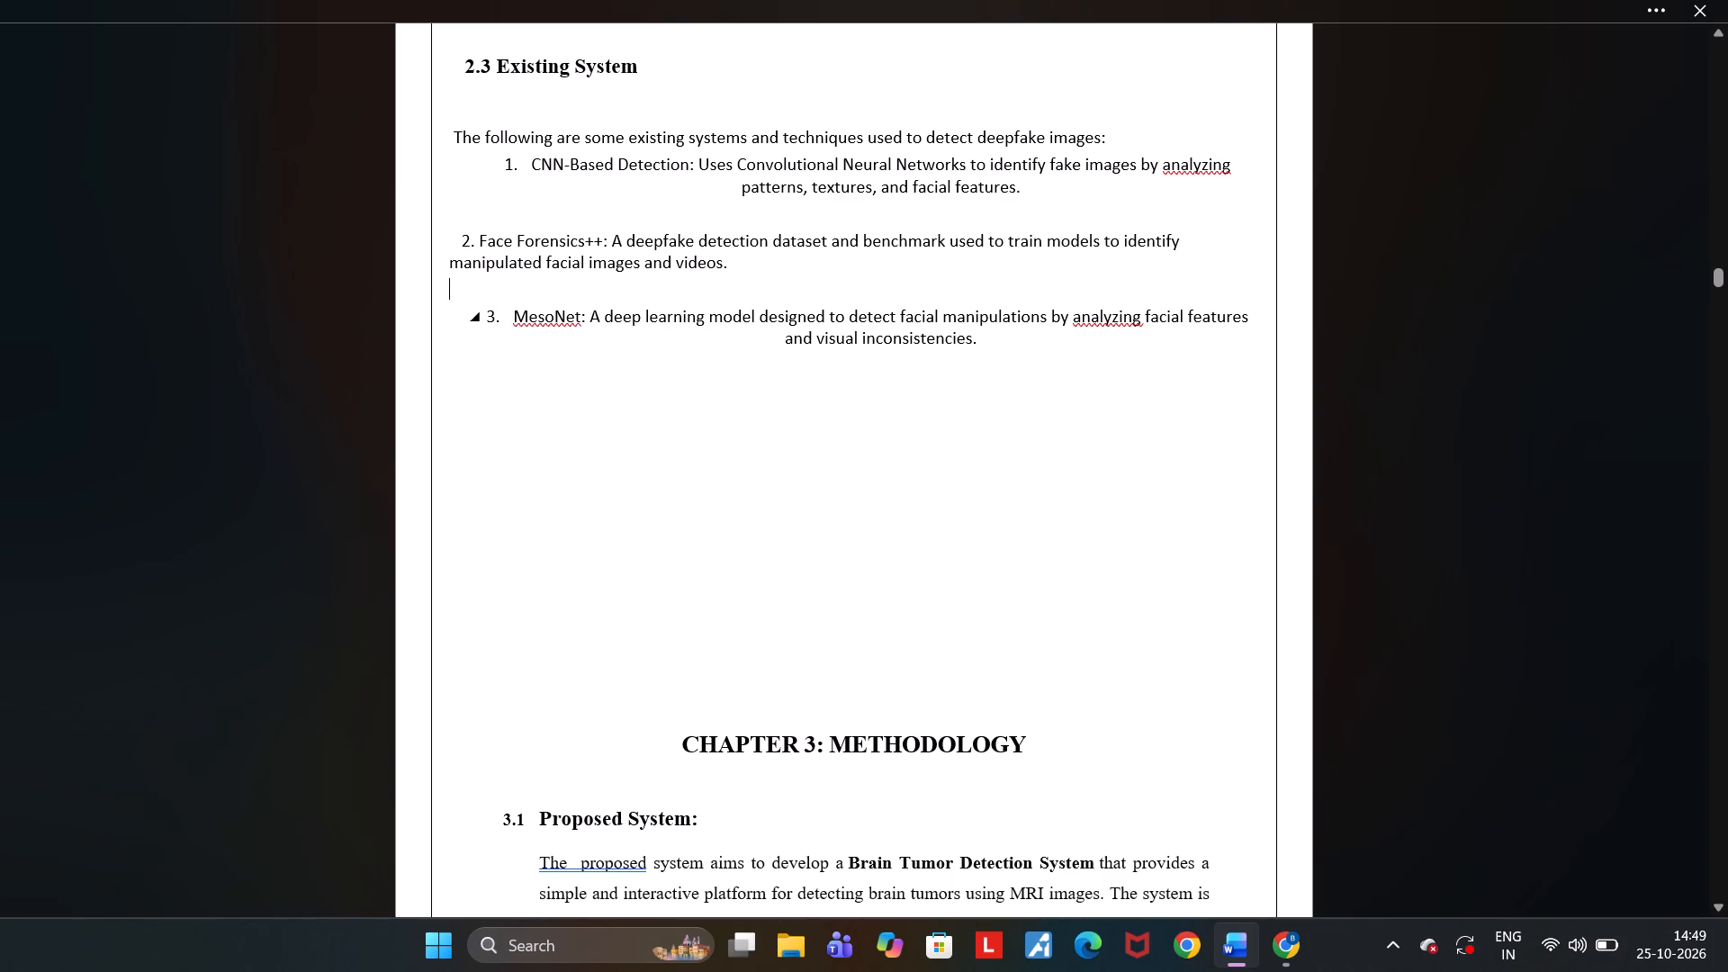
Remove the MesoNet item's list number and indent, and number it 3. as plain left-aligned text with two leading spaces.
left_click(487, 317)
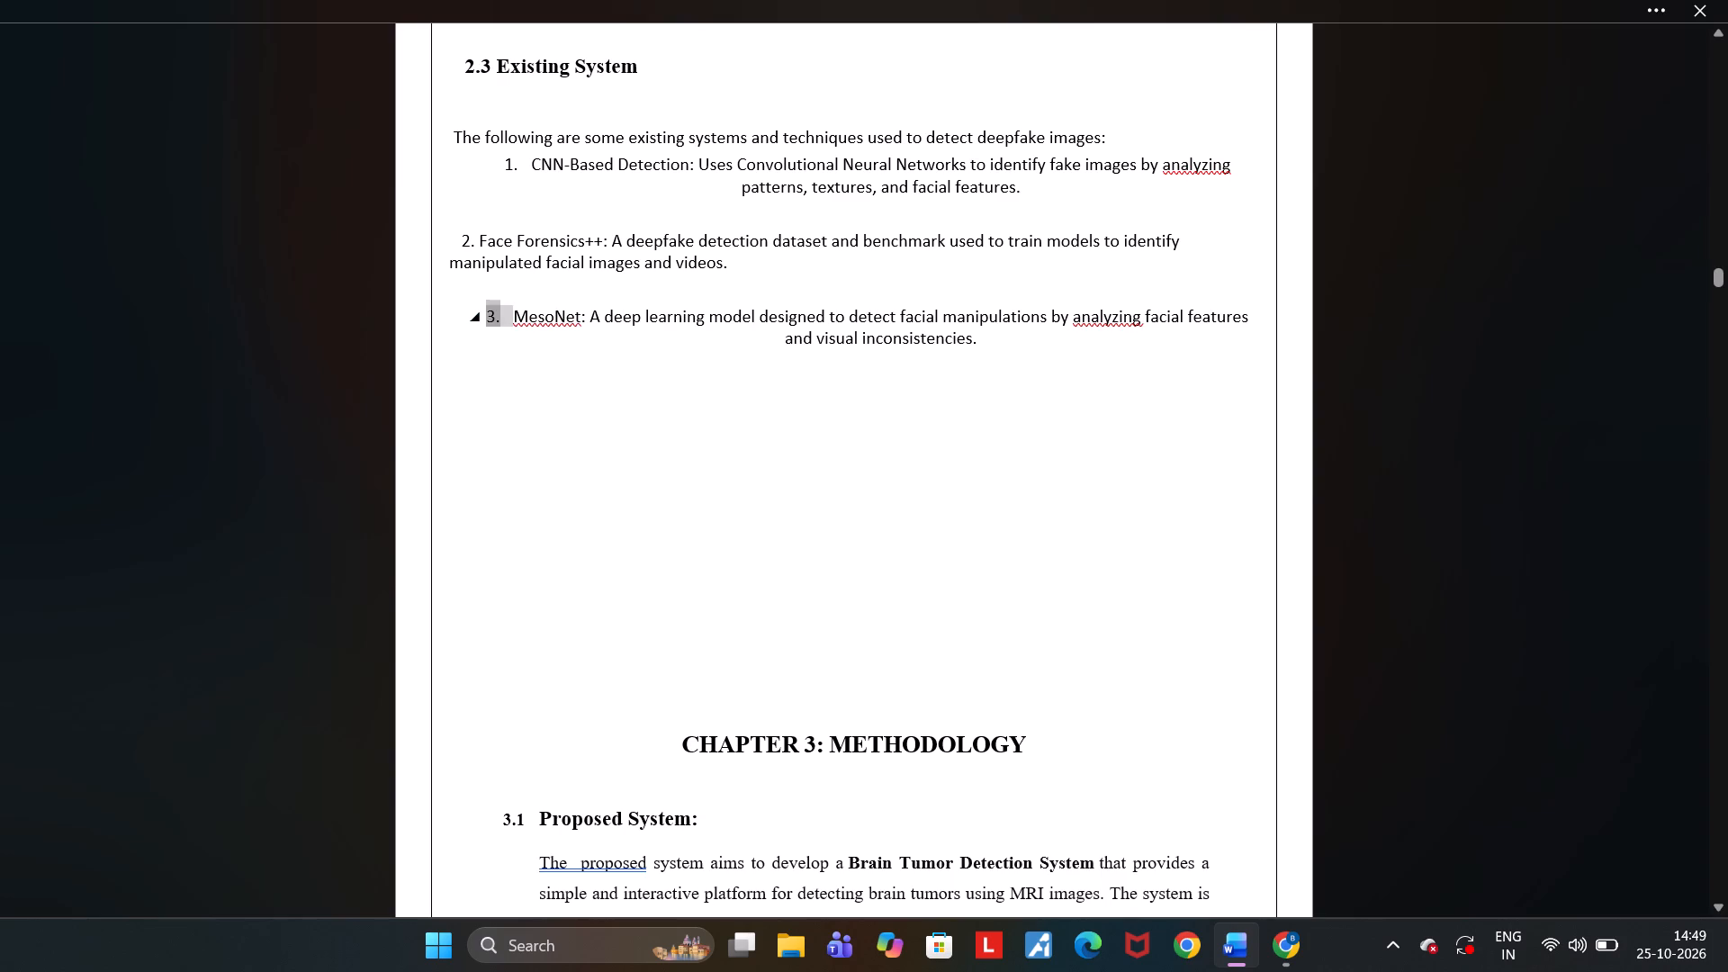
triple_click(487, 317)
key("BackSpace")
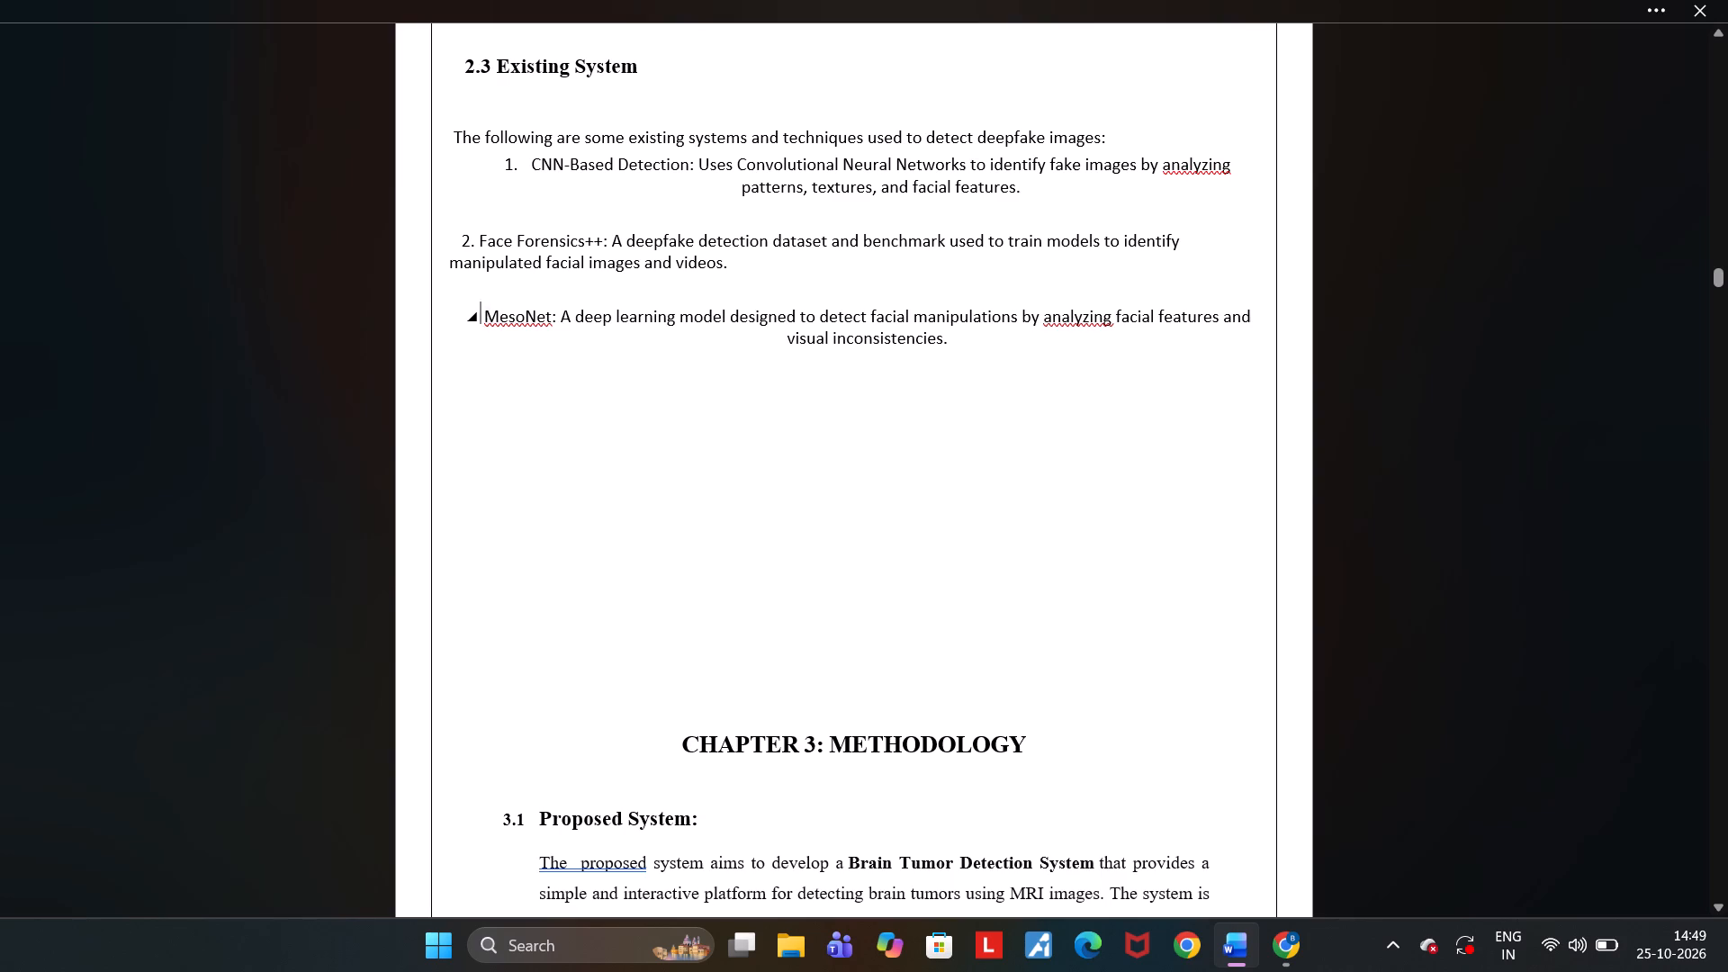
key("BackSpace")
key("BackSpace")
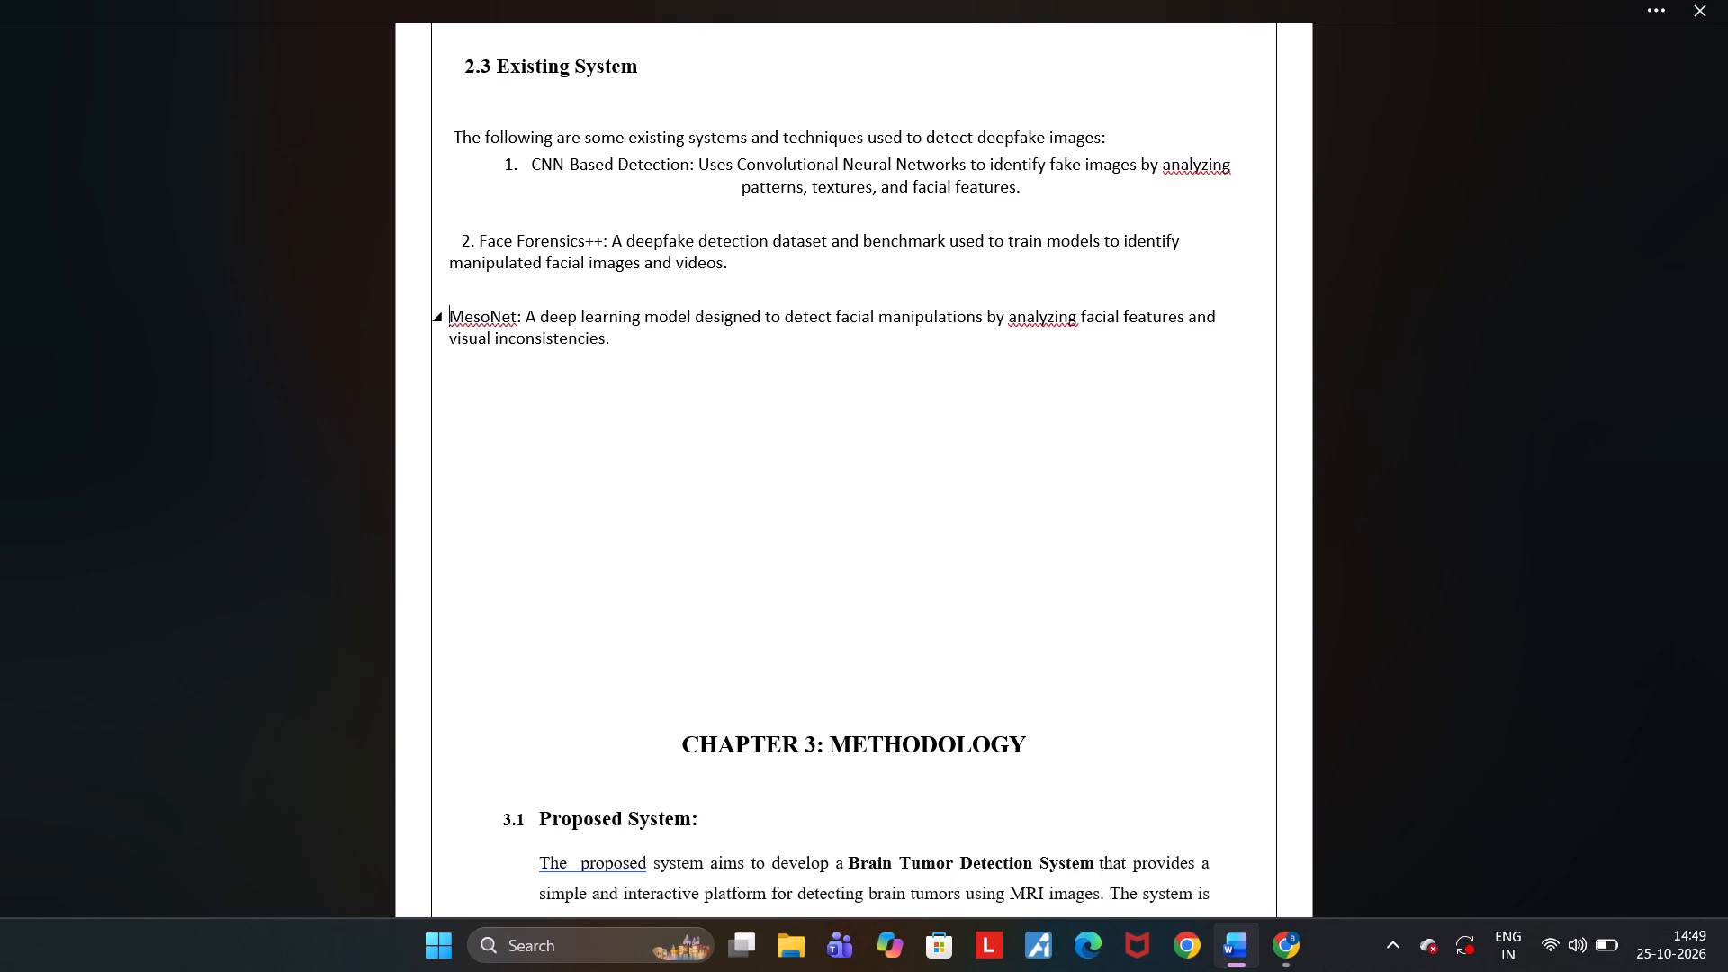
type("3.")
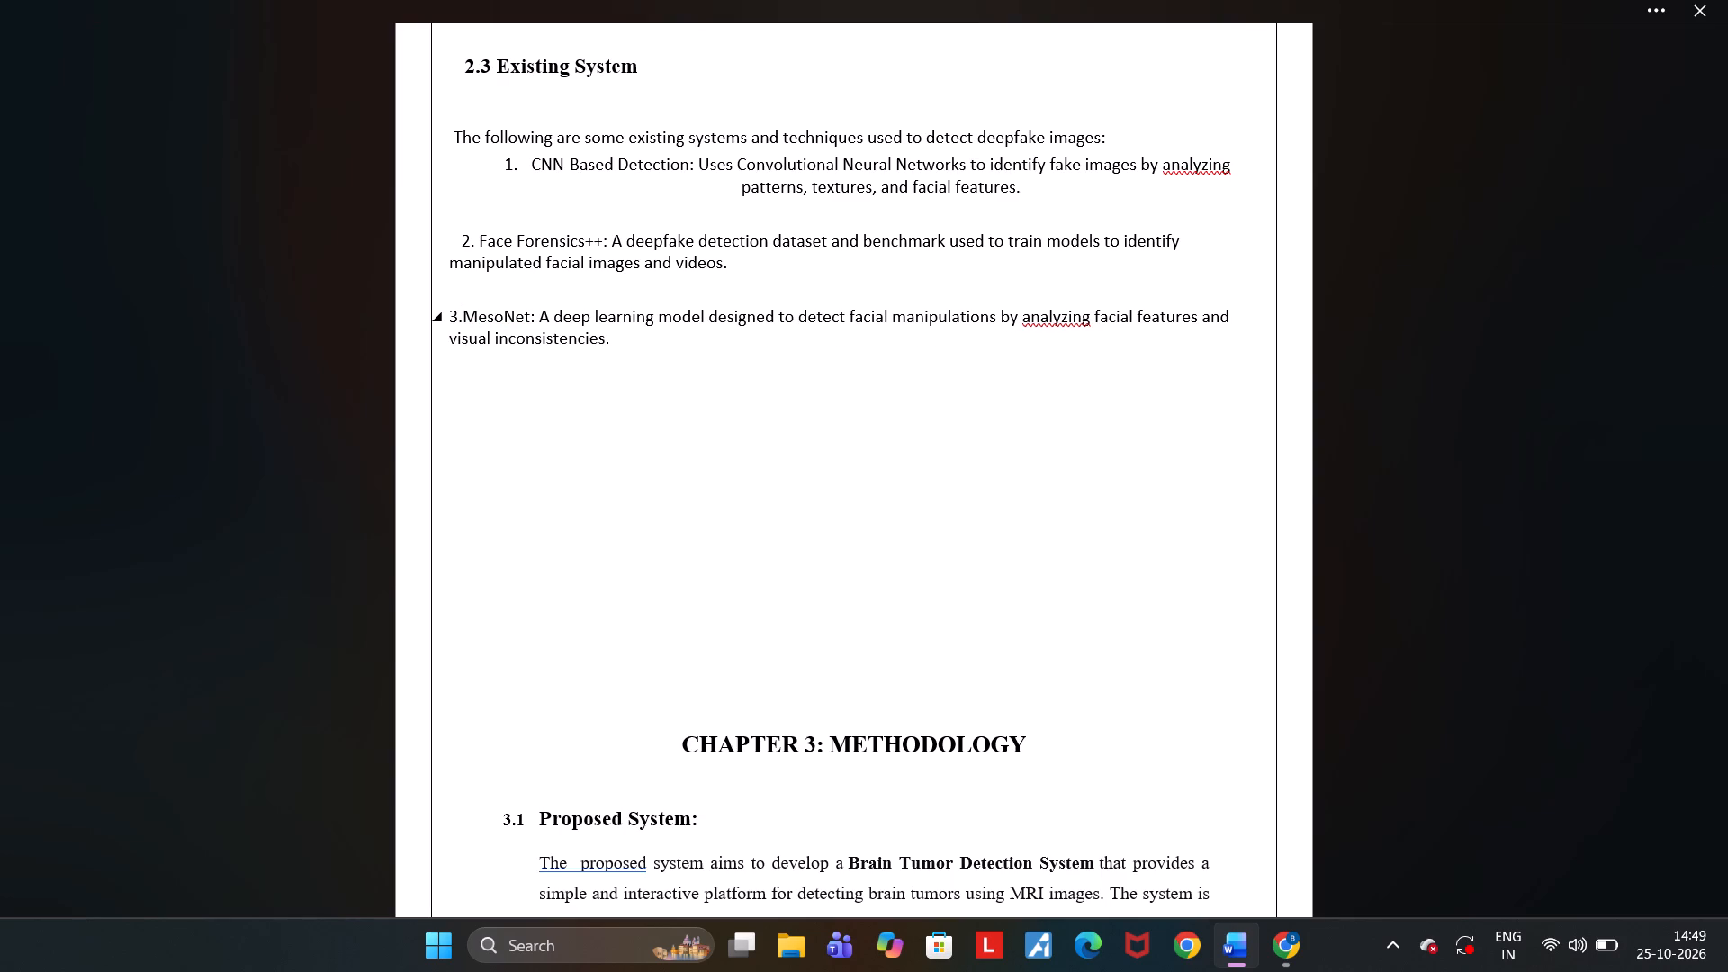
key("Left")
key("Left")
key("space")
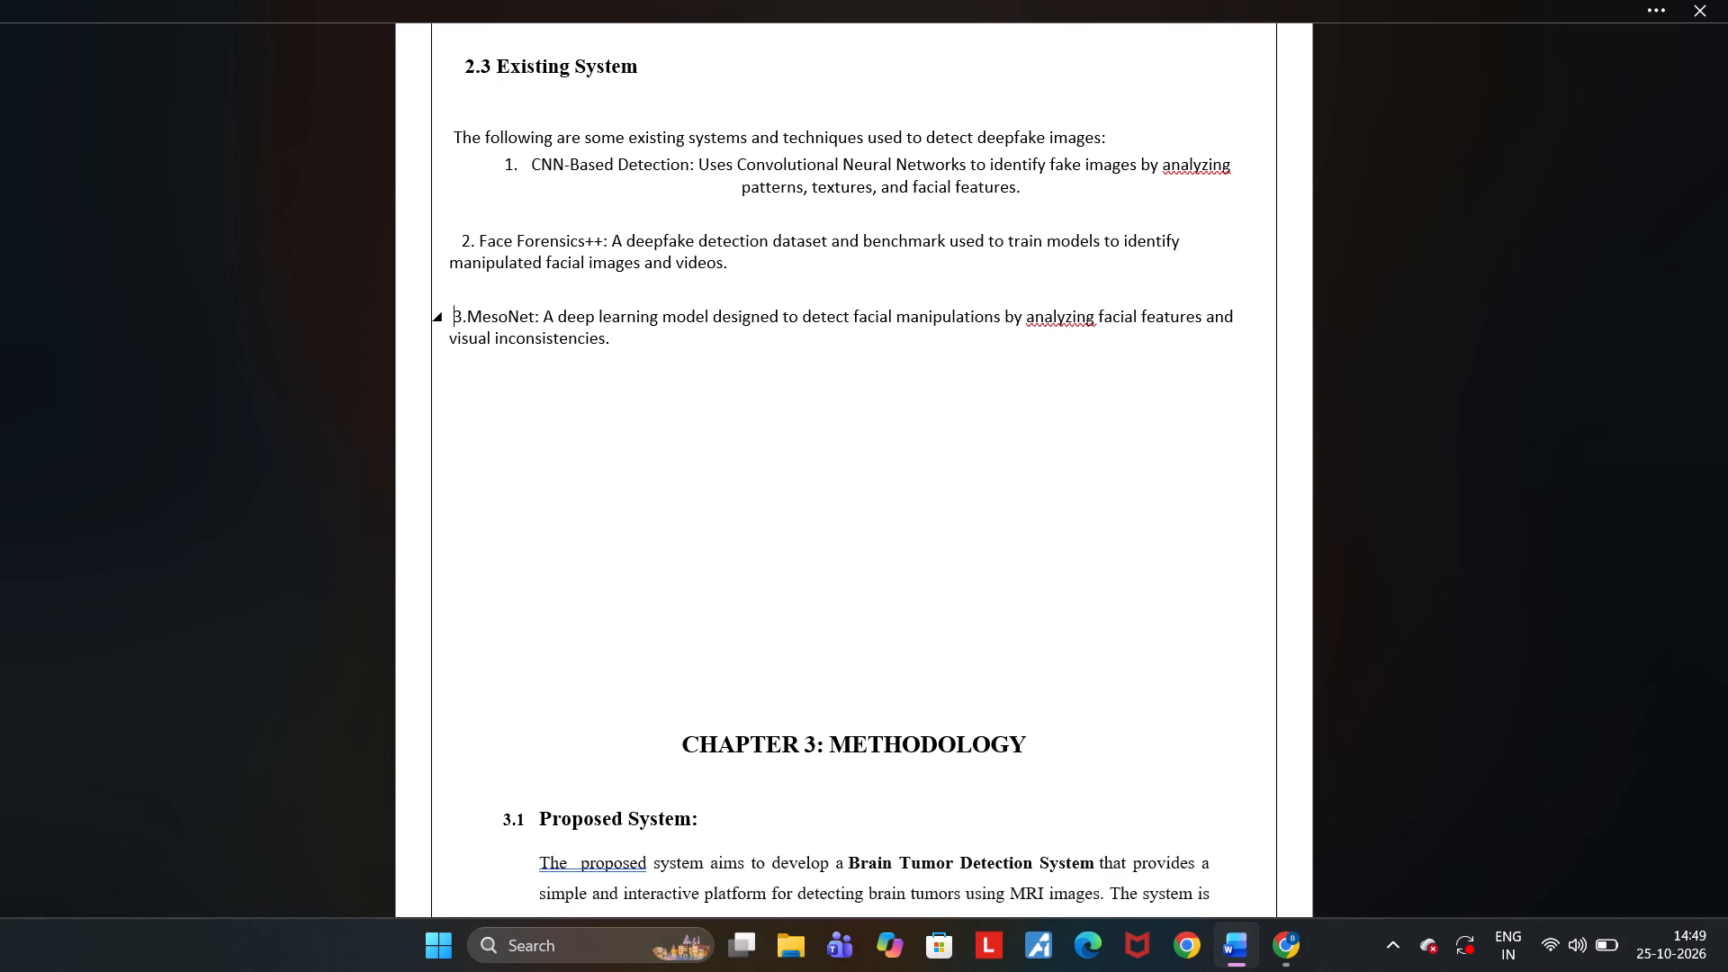
key("space")
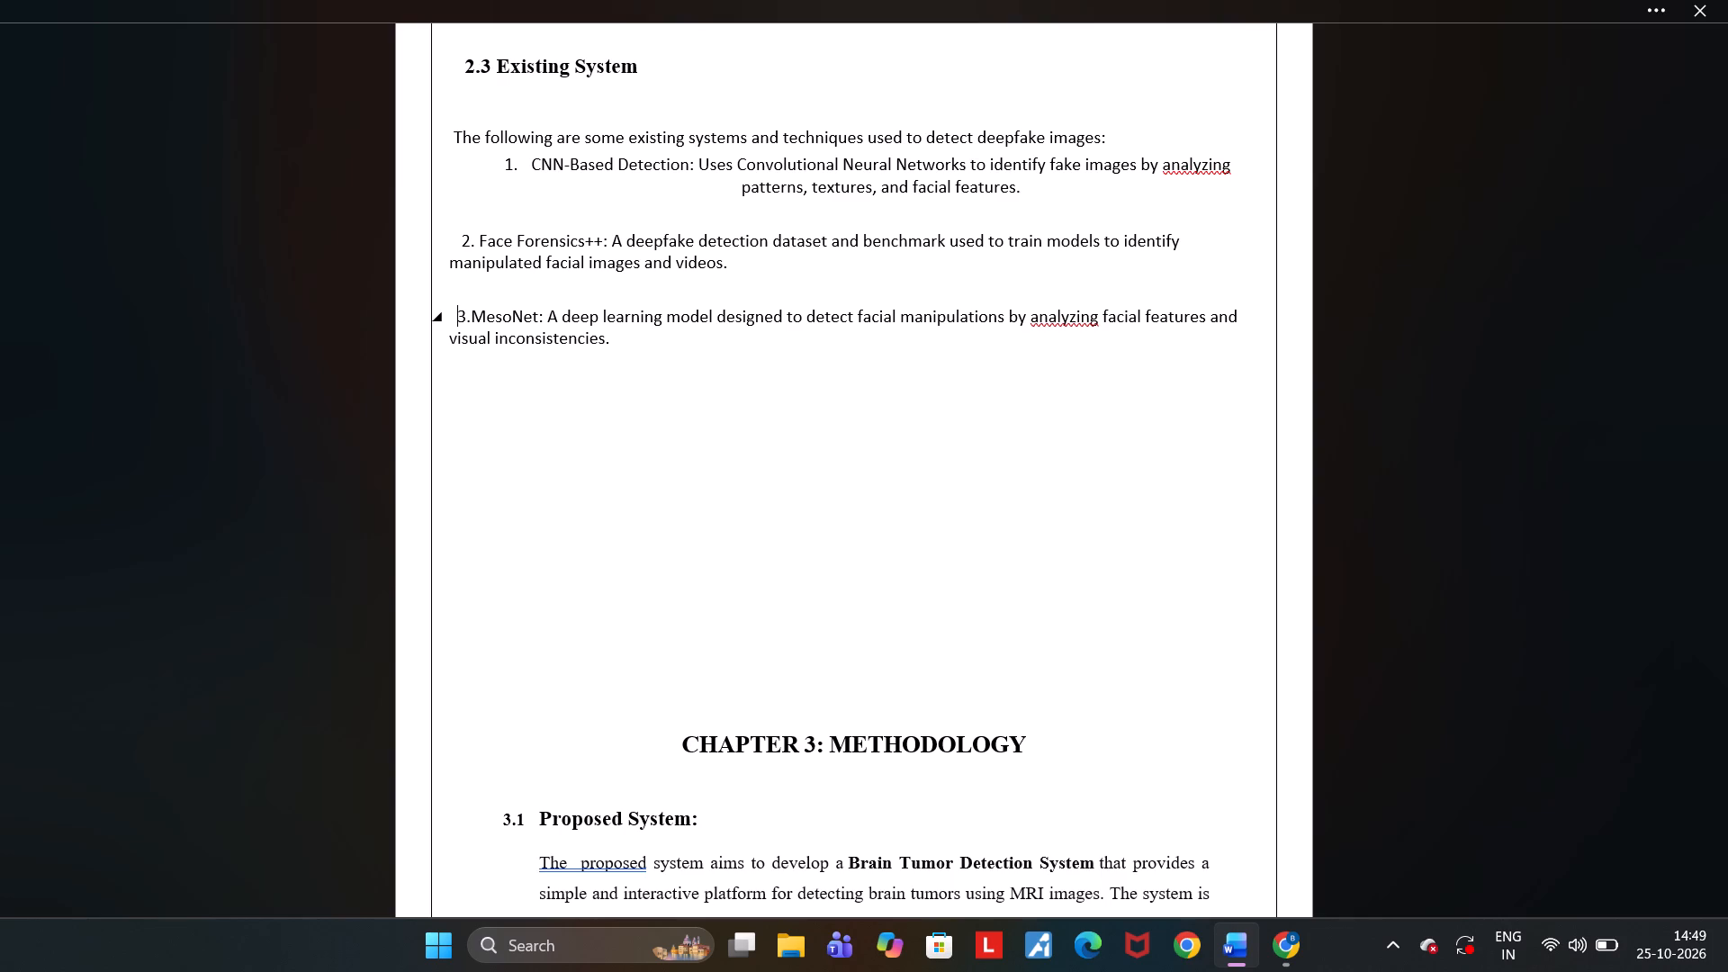
Indent the first line of the Face Forensics++ item with ten more spaces, roughly in line with item 1.
left_click(501, 163)
key("Left")
left_click(460, 243)
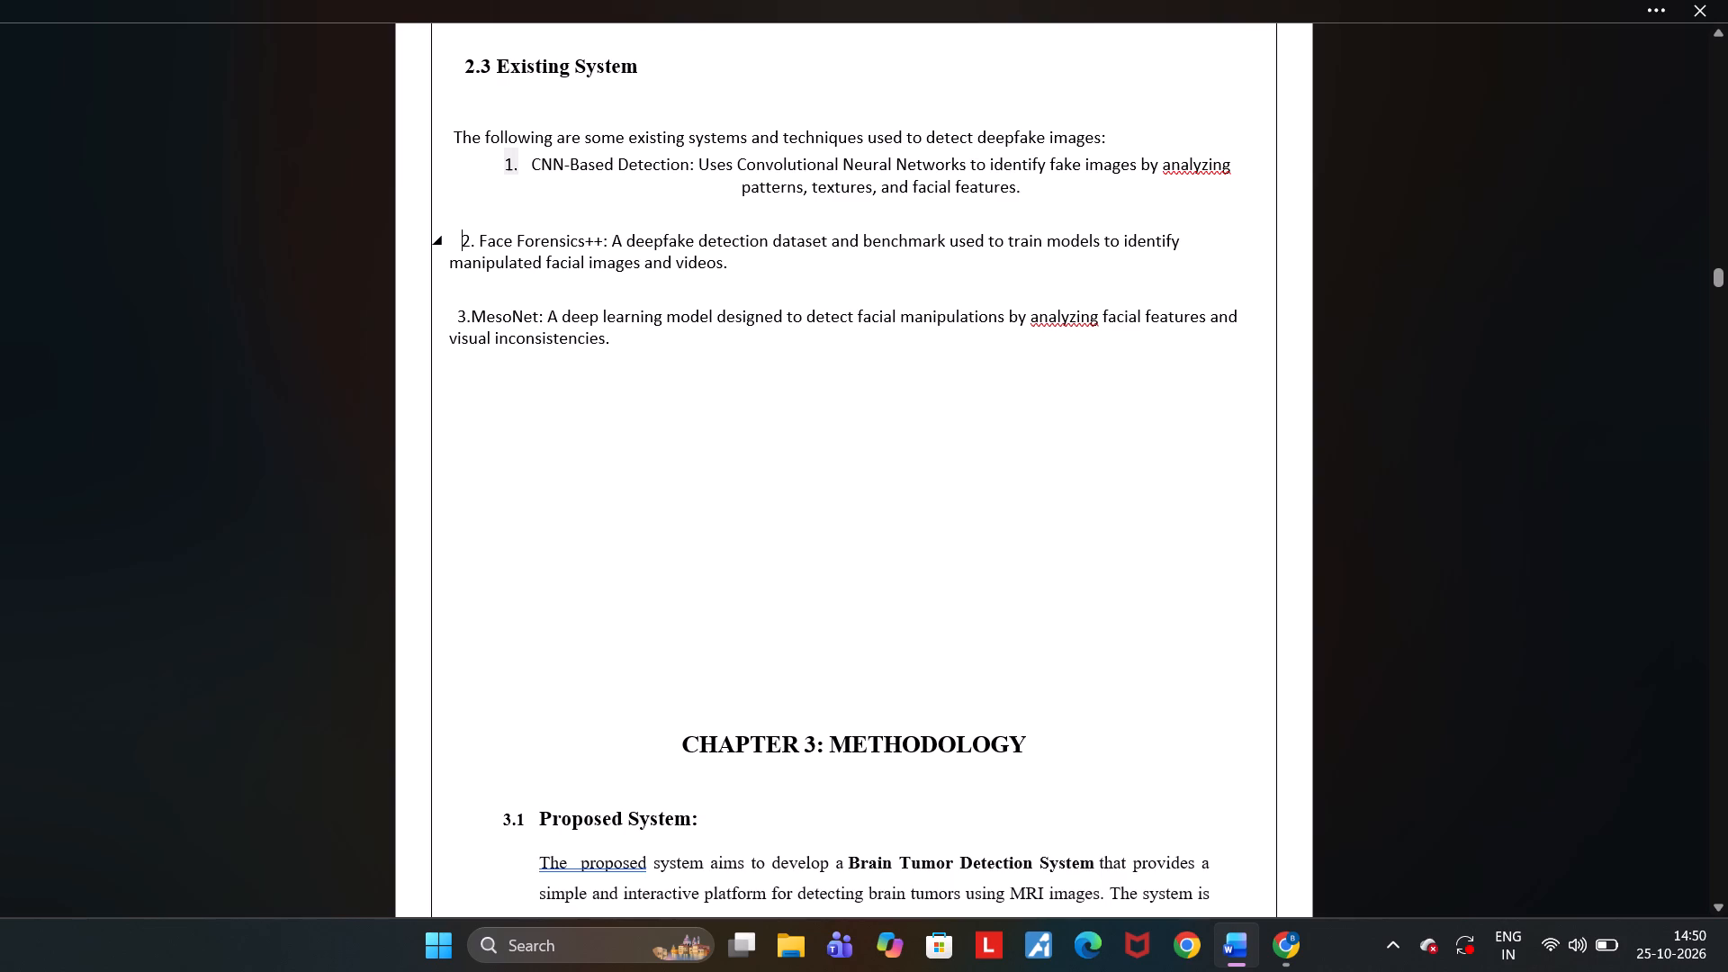
left_click(460, 243)
key("space")
key("space")
key("space")
key("space")
key("space")
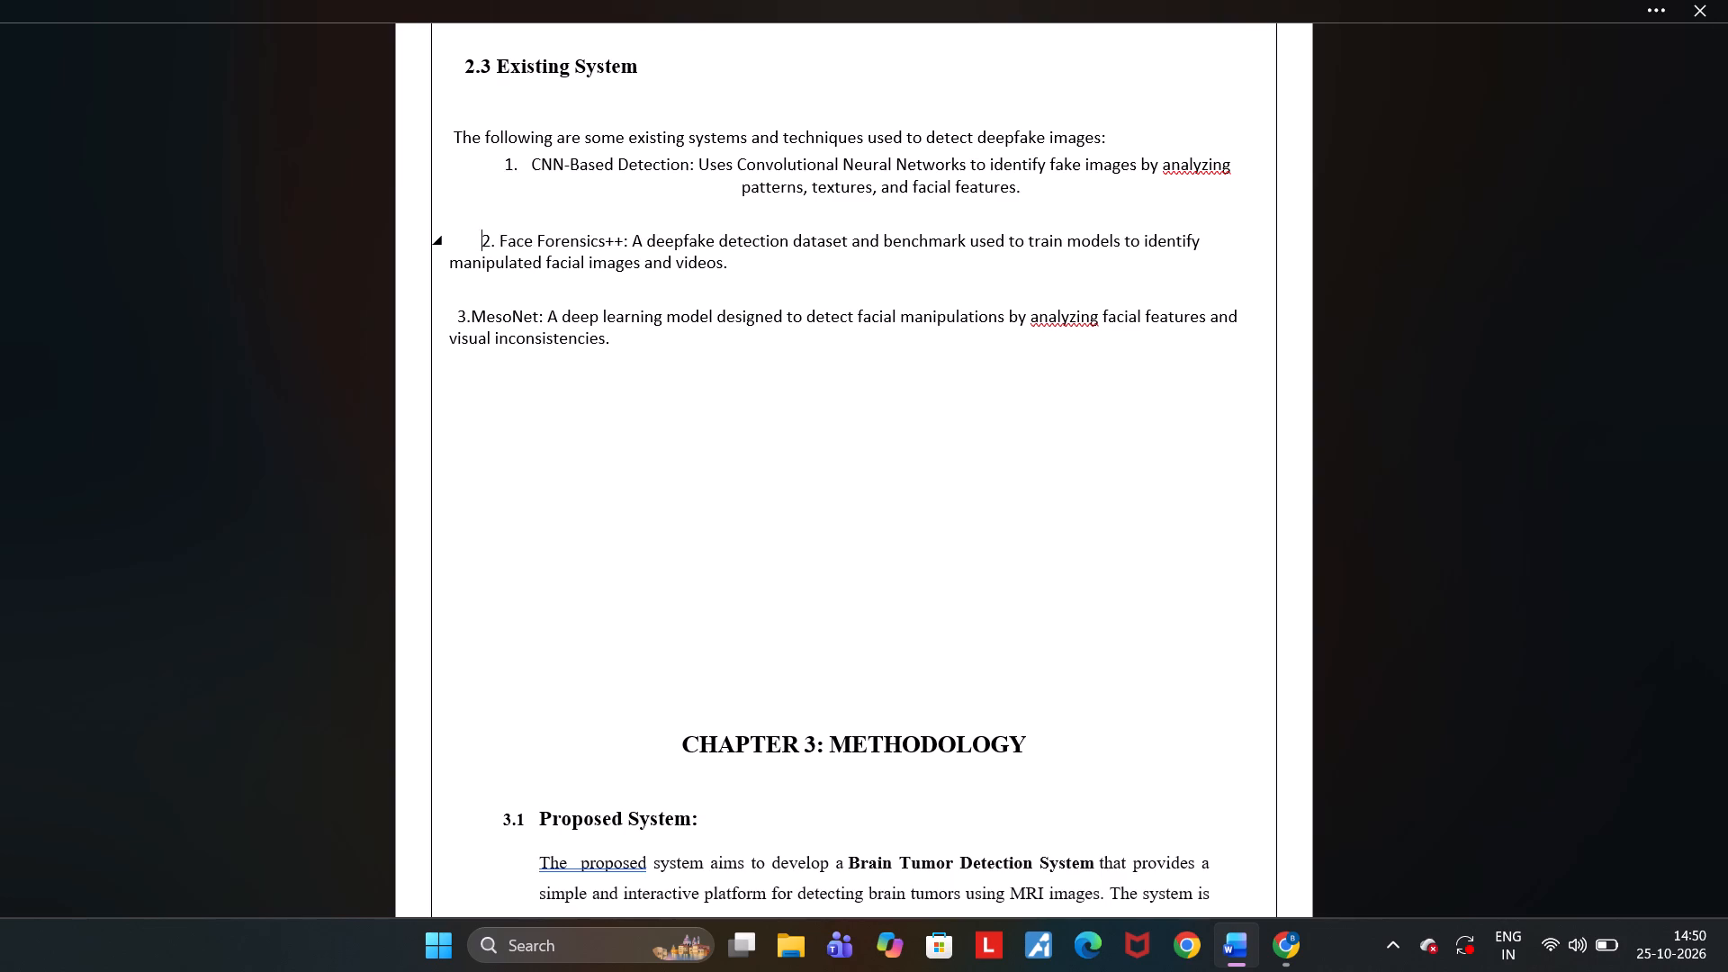
key("space")
key("space")
key("space")
key("space")
key("space")
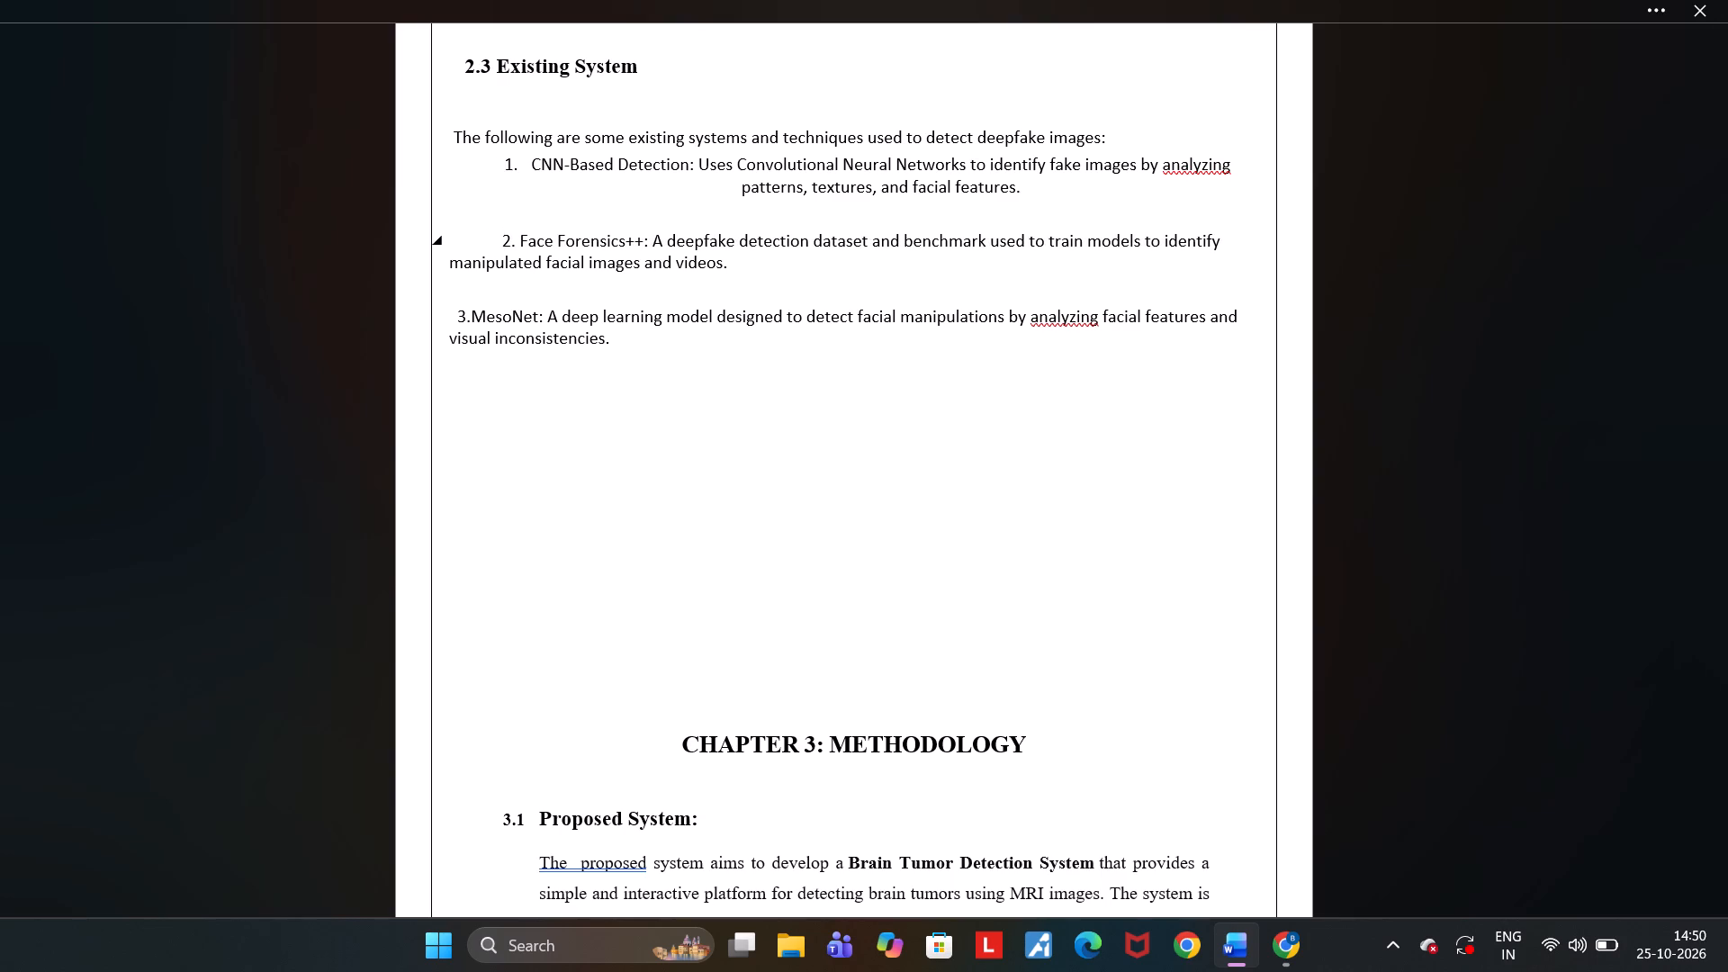
Indent the first line of the MesoNet item with nine more spaces, roughly in line with item 2.
left_click(448, 317)
key("space")
key("space")
key("space")
key("space")
key("space")
key("space")
key("space")
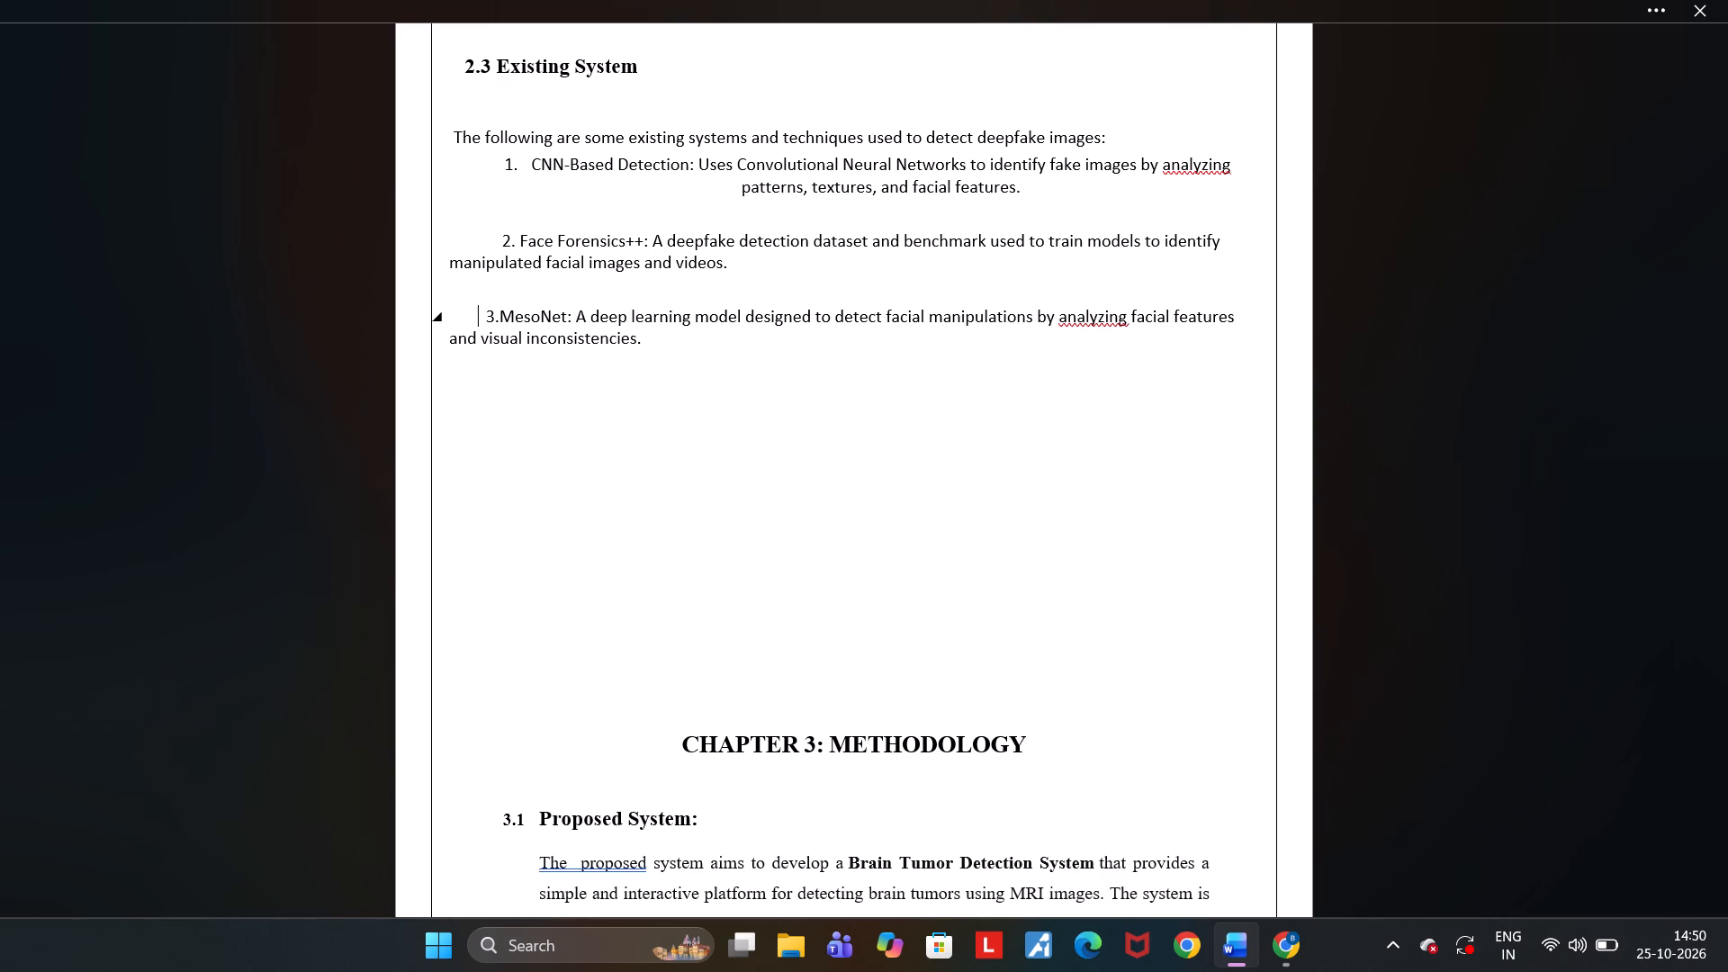
key("space")
key("space")
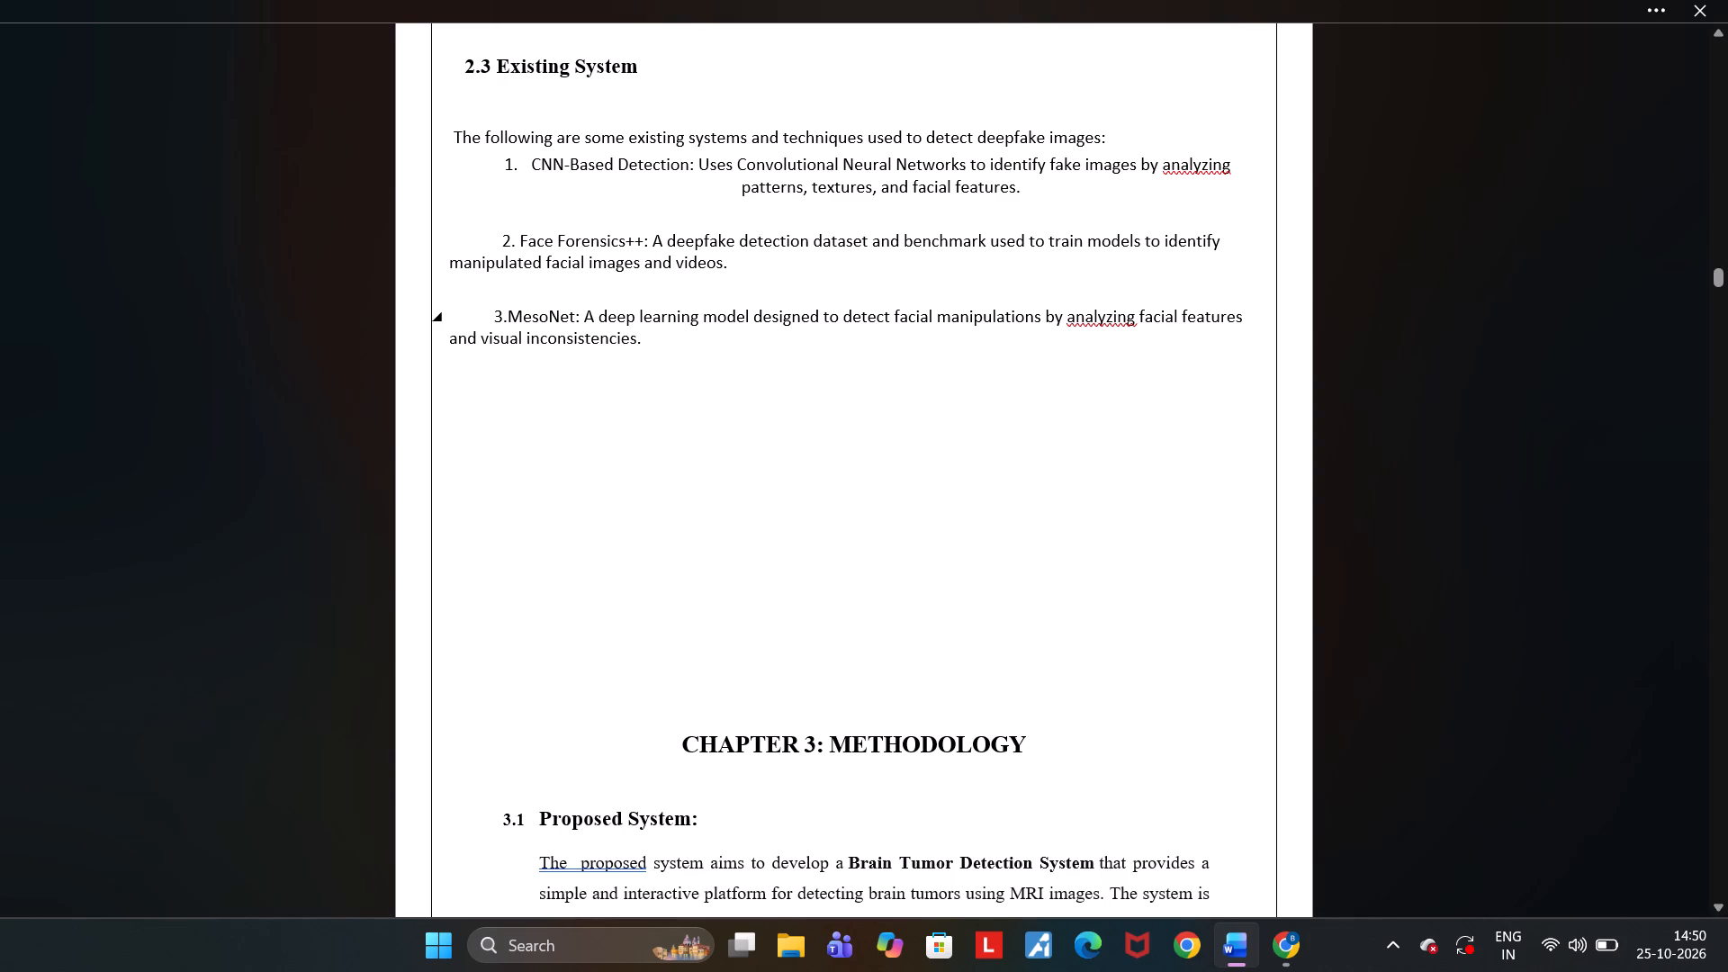
Try to indent the MesoNet item's second line by inserting ten spaces before "and visual inconsistencies.".
left_click(445, 340)
key("space")
key("space")
key("space")
key("space")
key("space")
key("space")
key("space")
key("space")
key("space")
key("space")
Add two new lines below the MesoNet item.
left_click(836, 435)
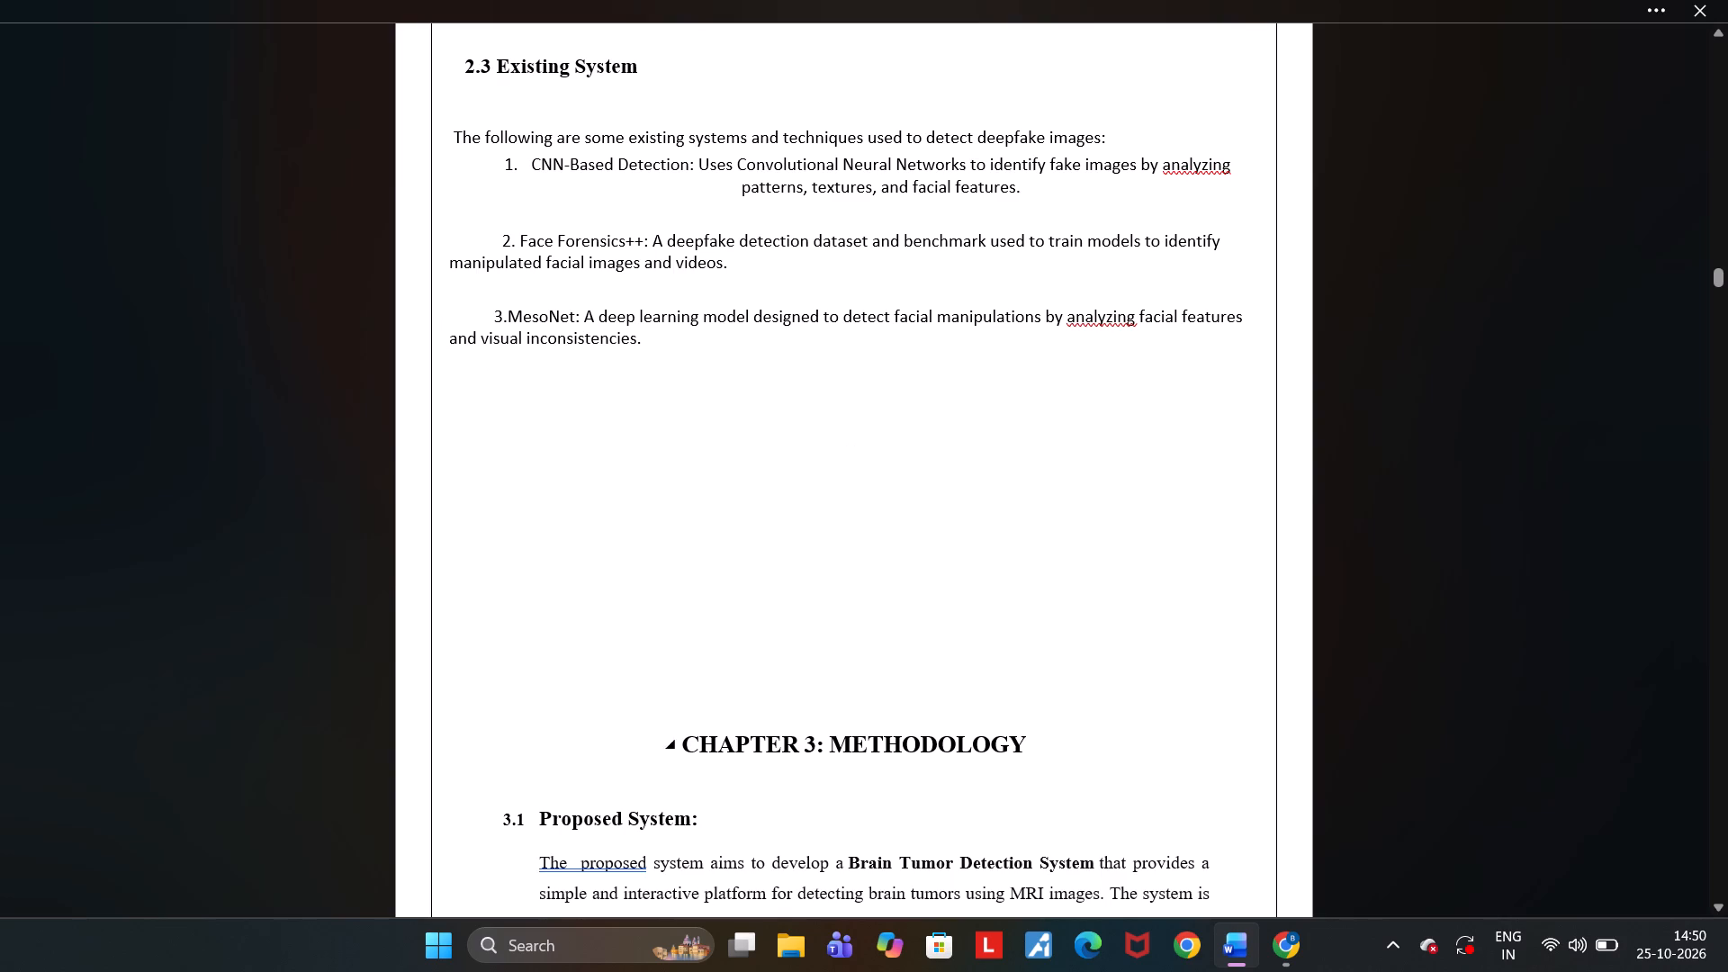
left_click(744, 378)
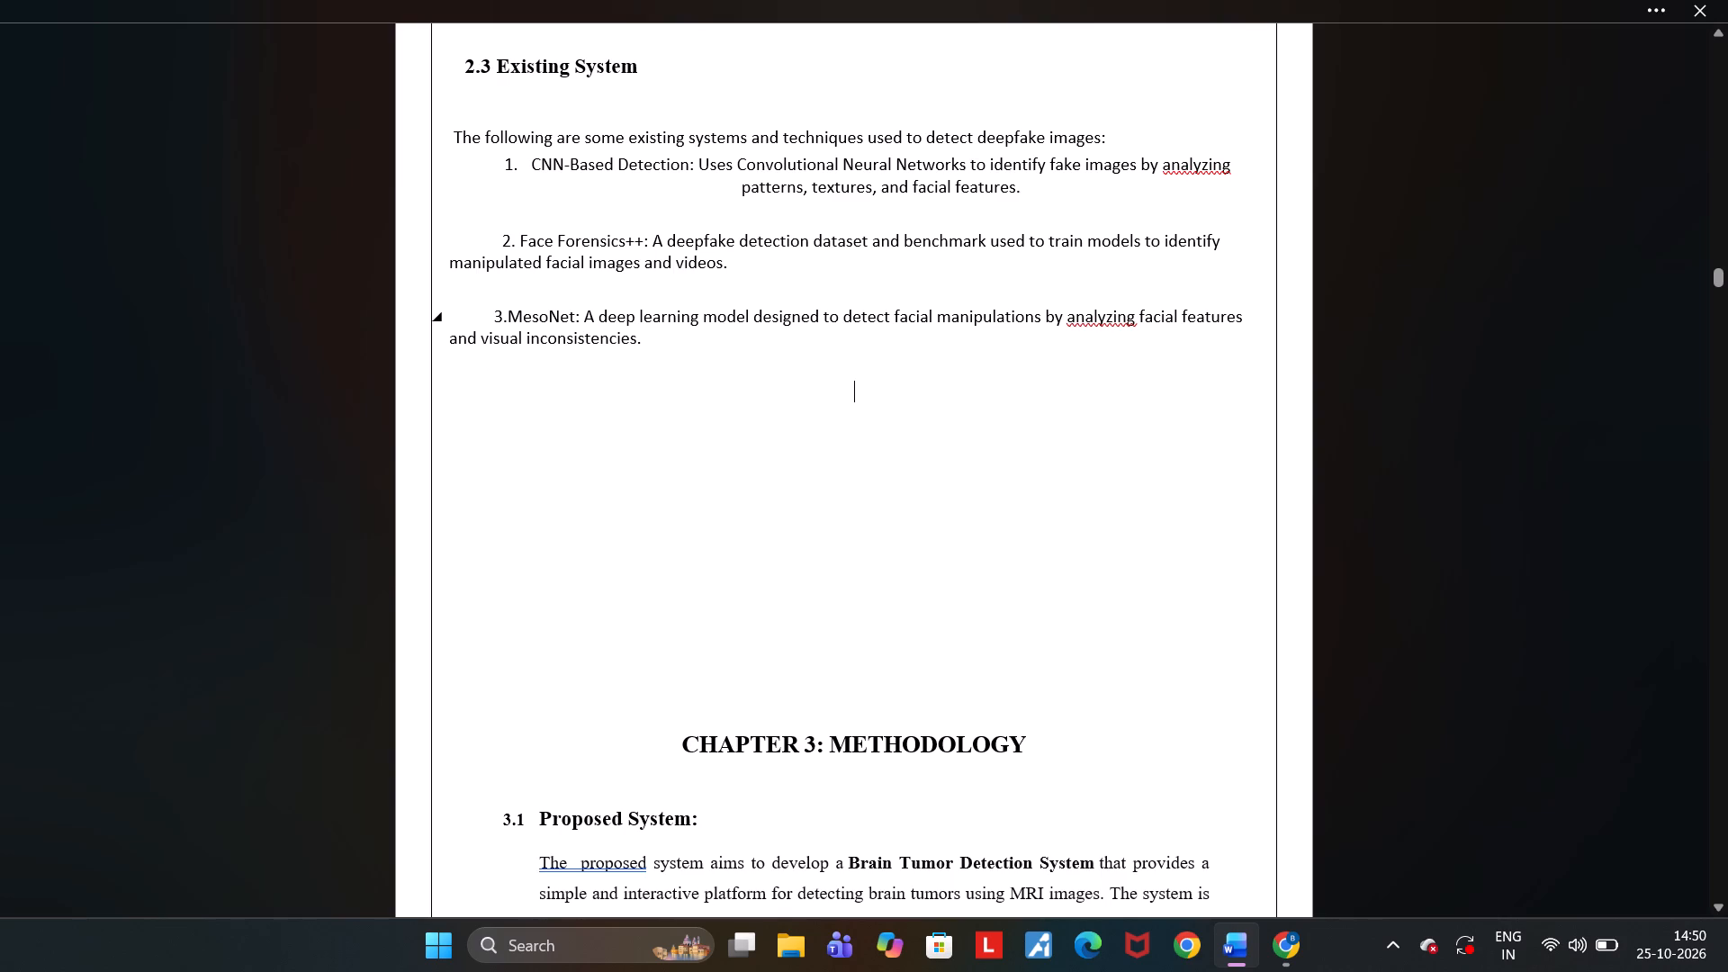
left_click(655, 336)
key("Return")
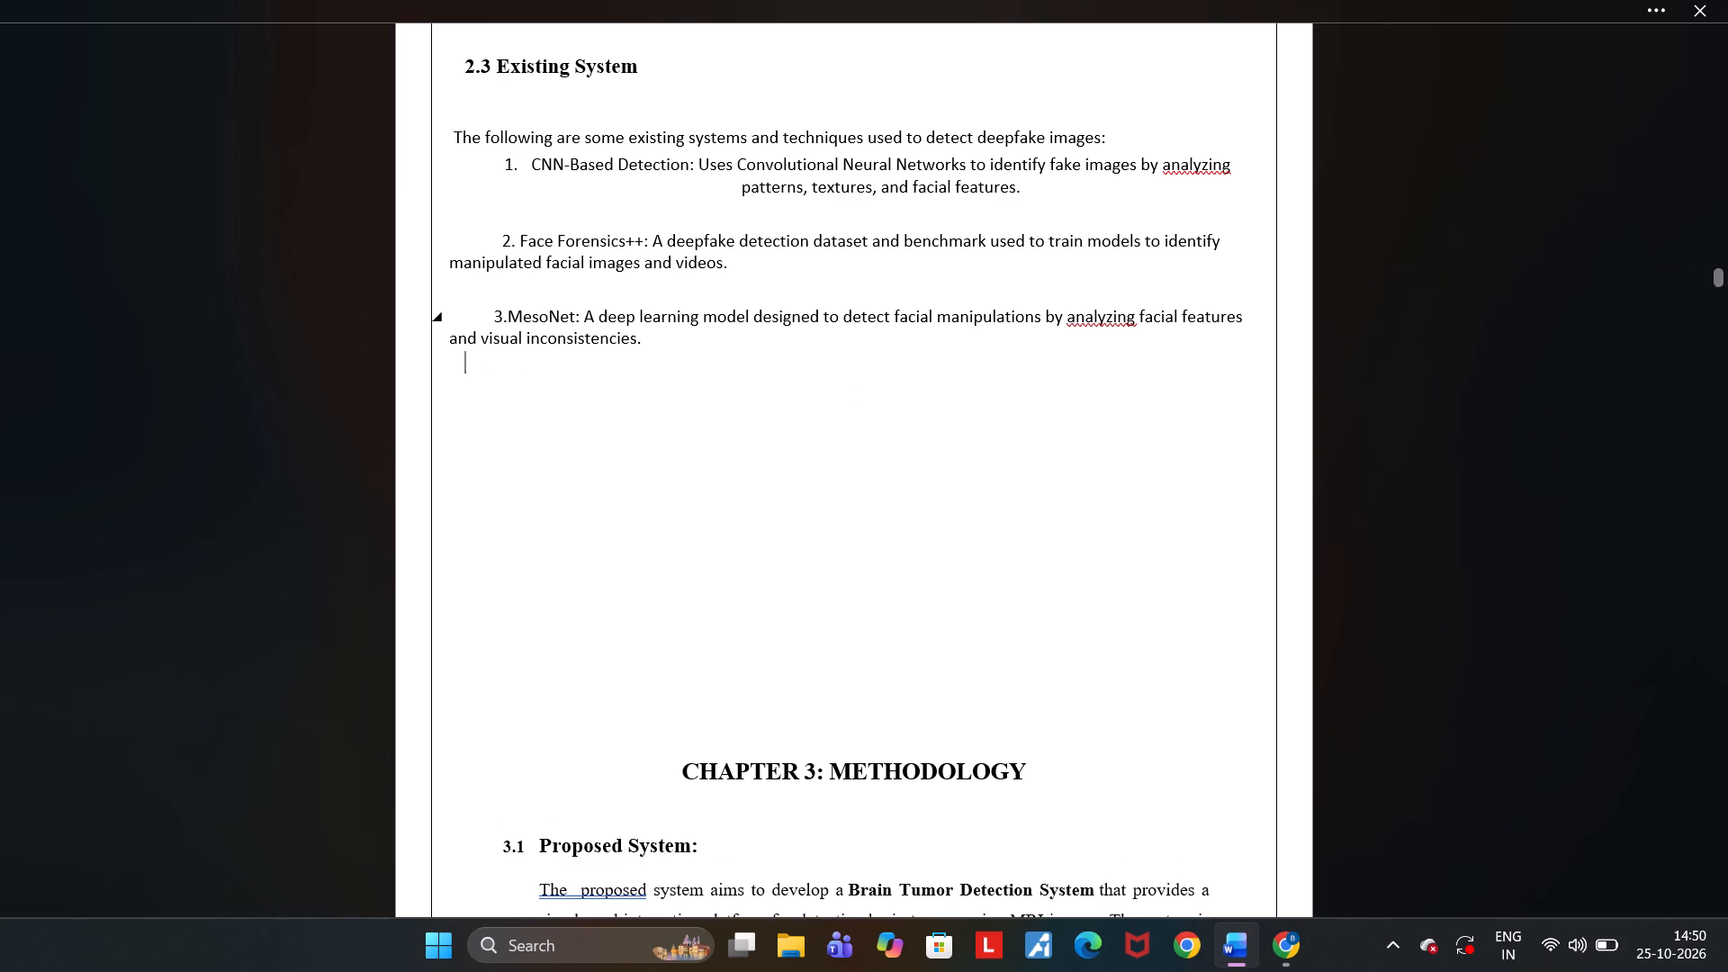
key("space")
key("Return")
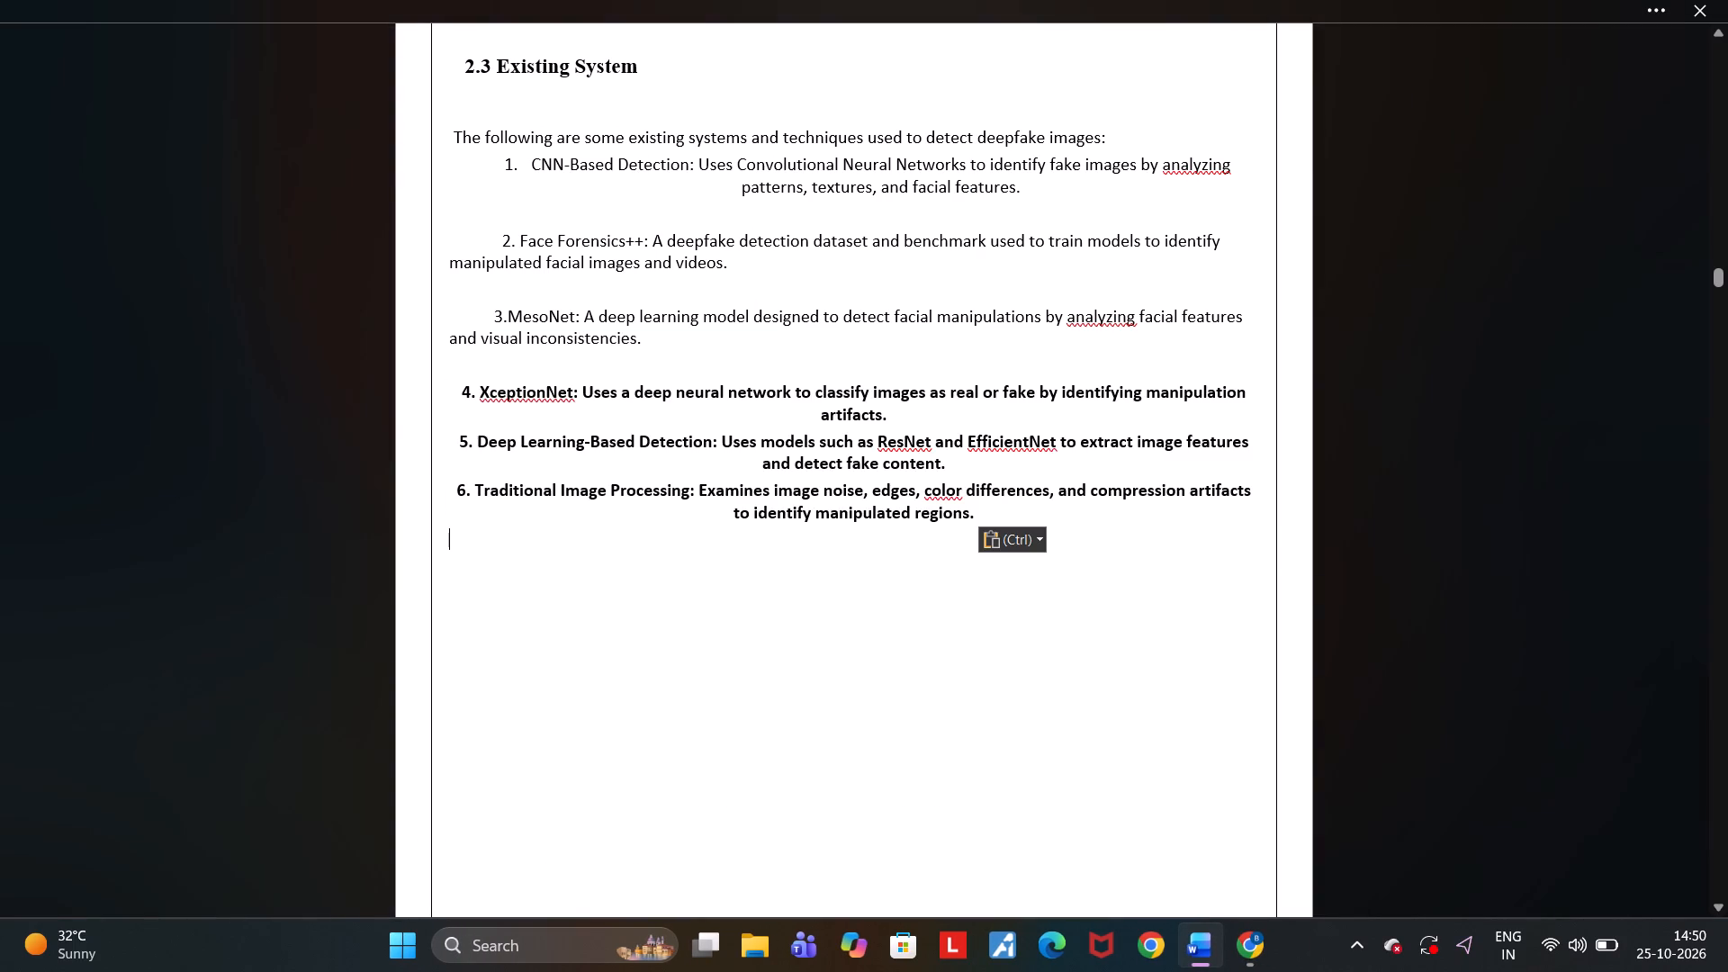
Remove the bold formatting from the pasted items 4 to 6.
left_click_drag(461, 390, 607, 463)
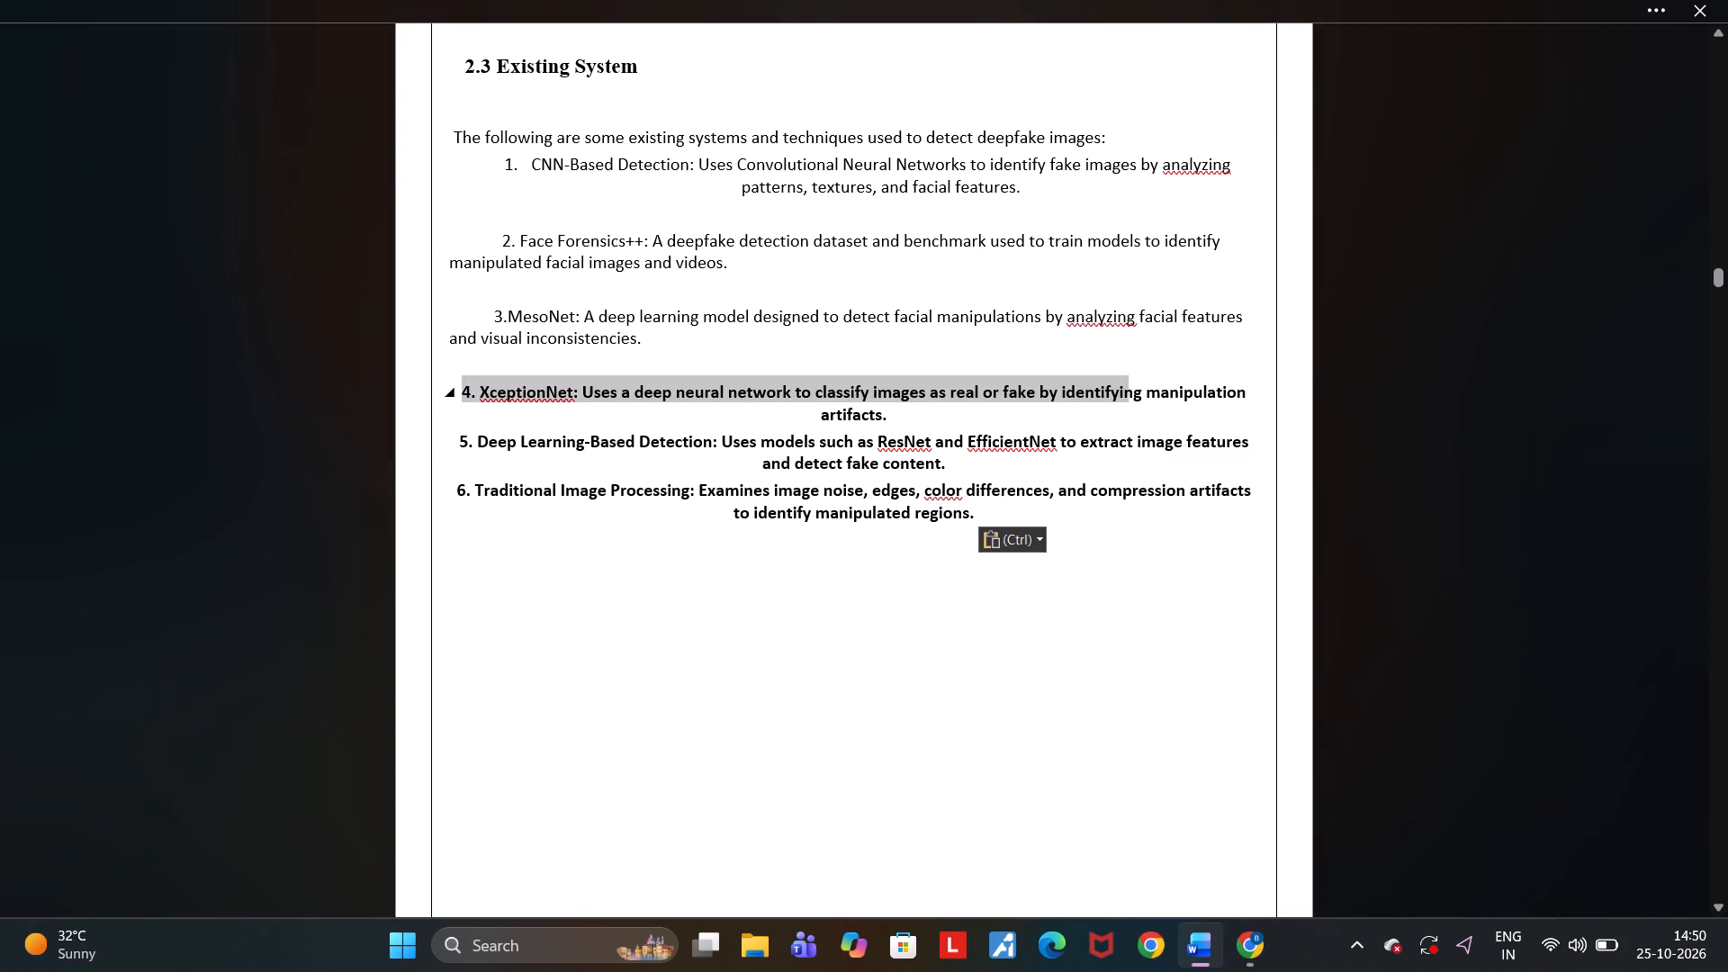
left_click_drag(607, 463, 842, 556)
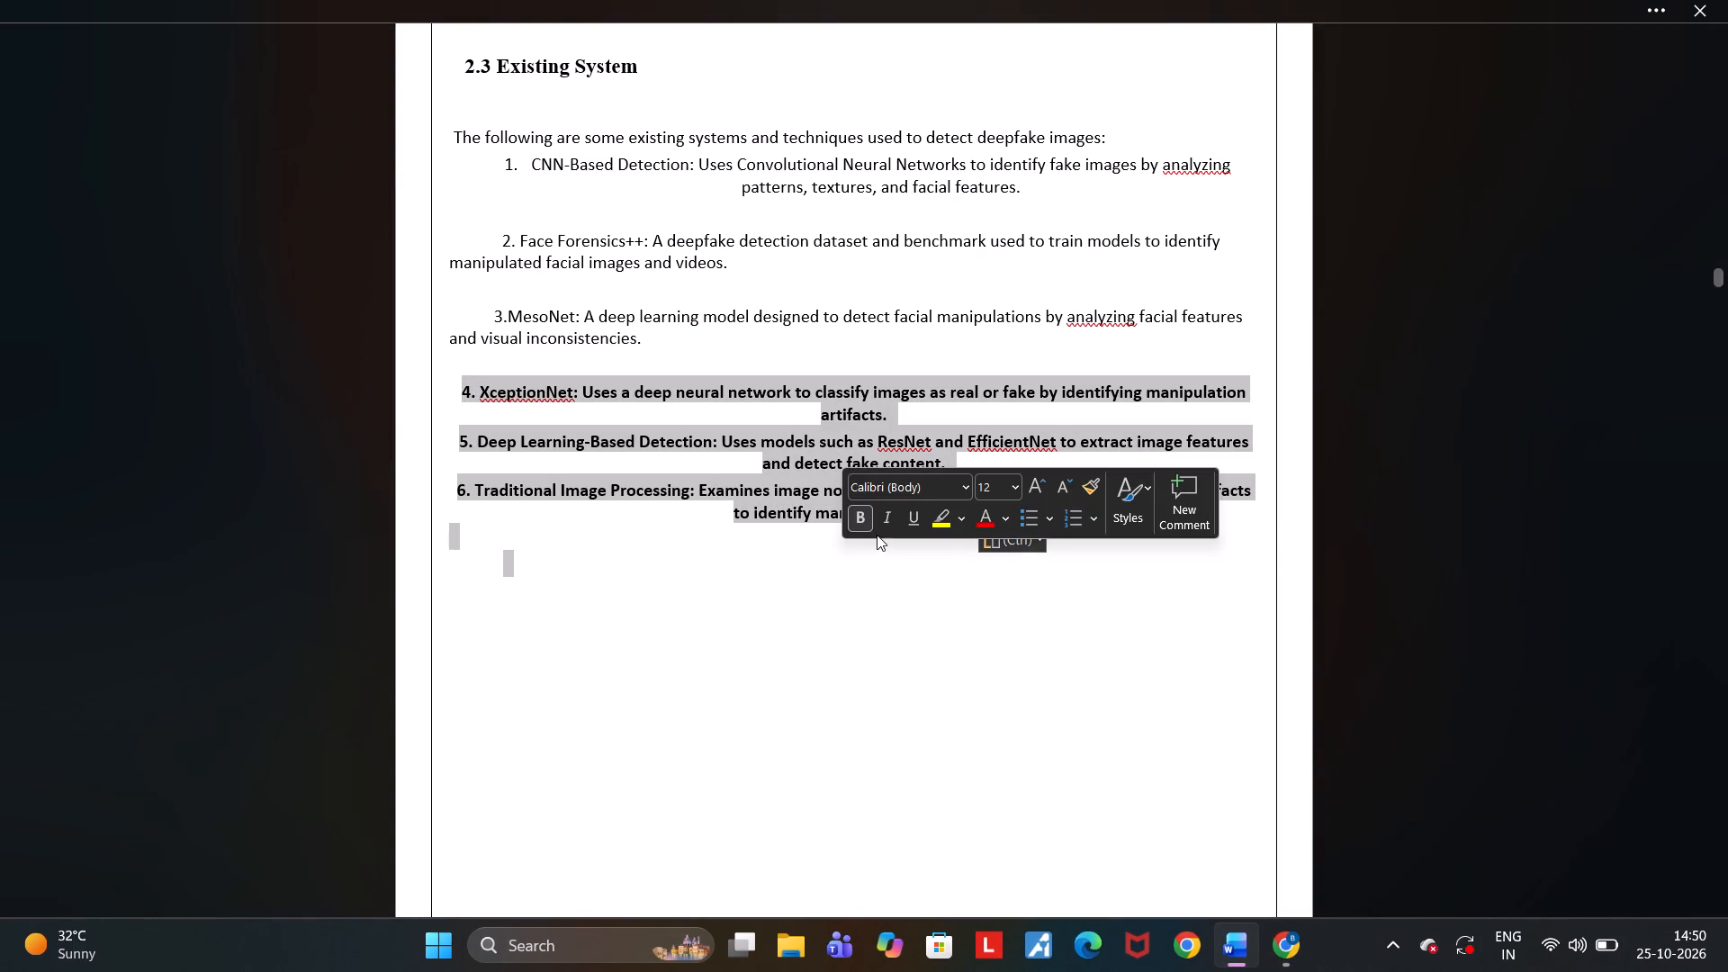
left_click(859, 521)
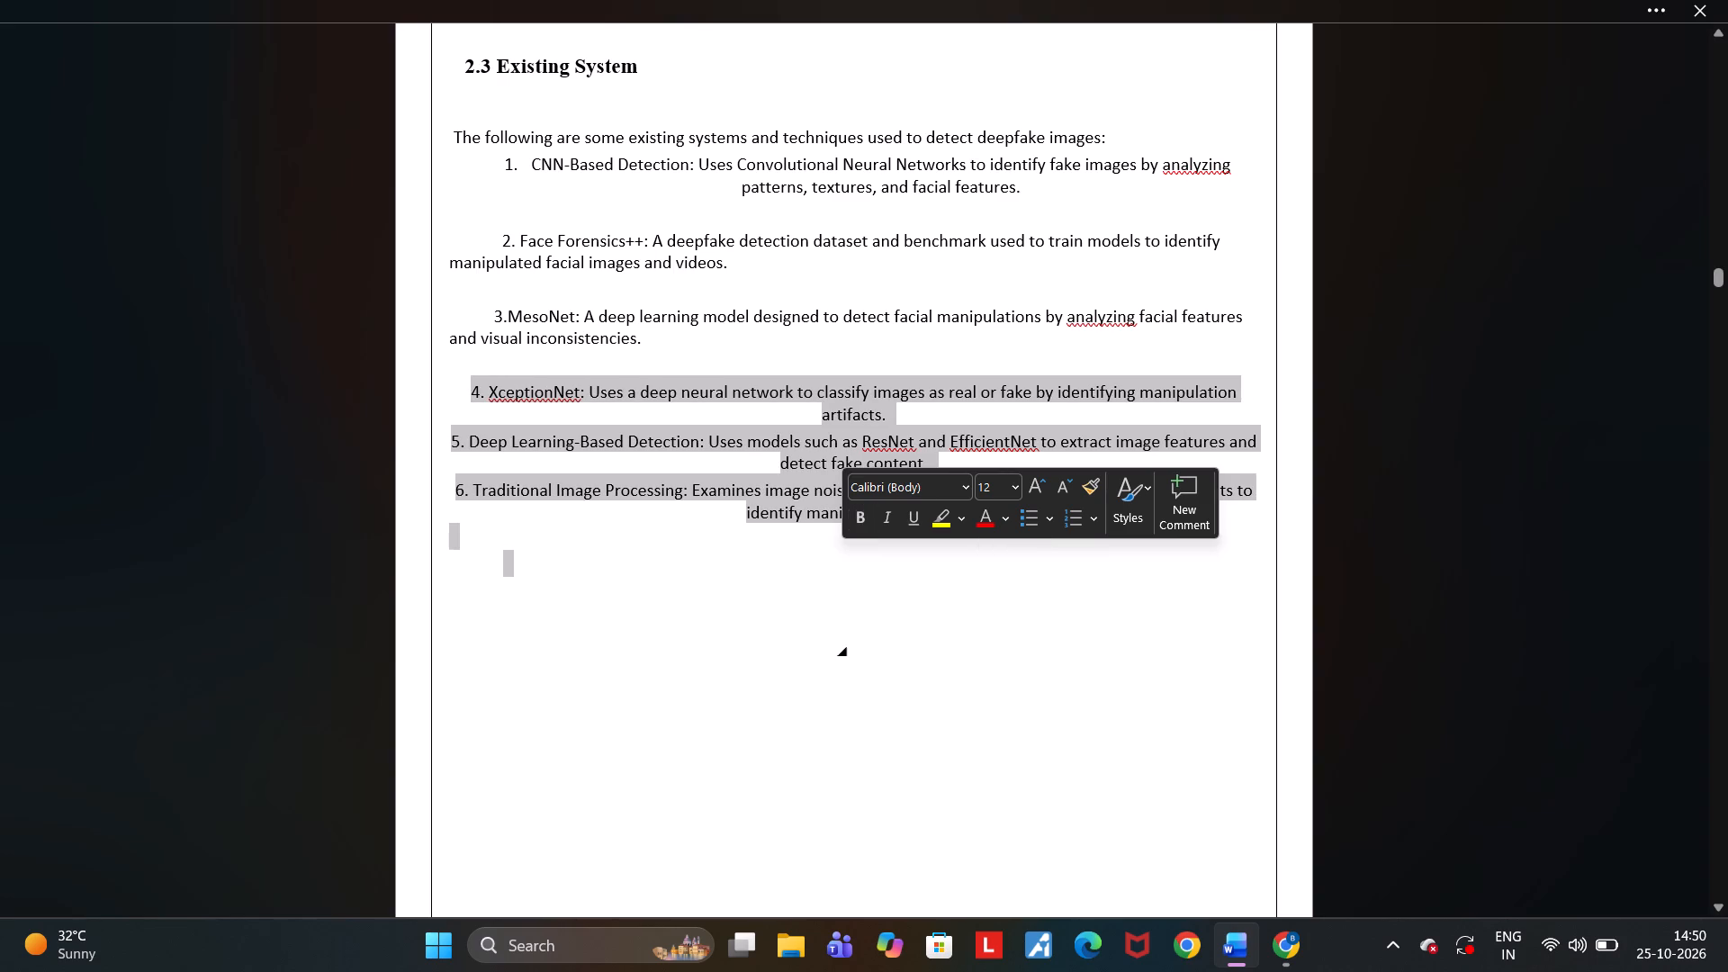
Indent list item 4, XceptionNet, in section 2.3 by inserting ten spaces before its number.
left_click(863, 664)
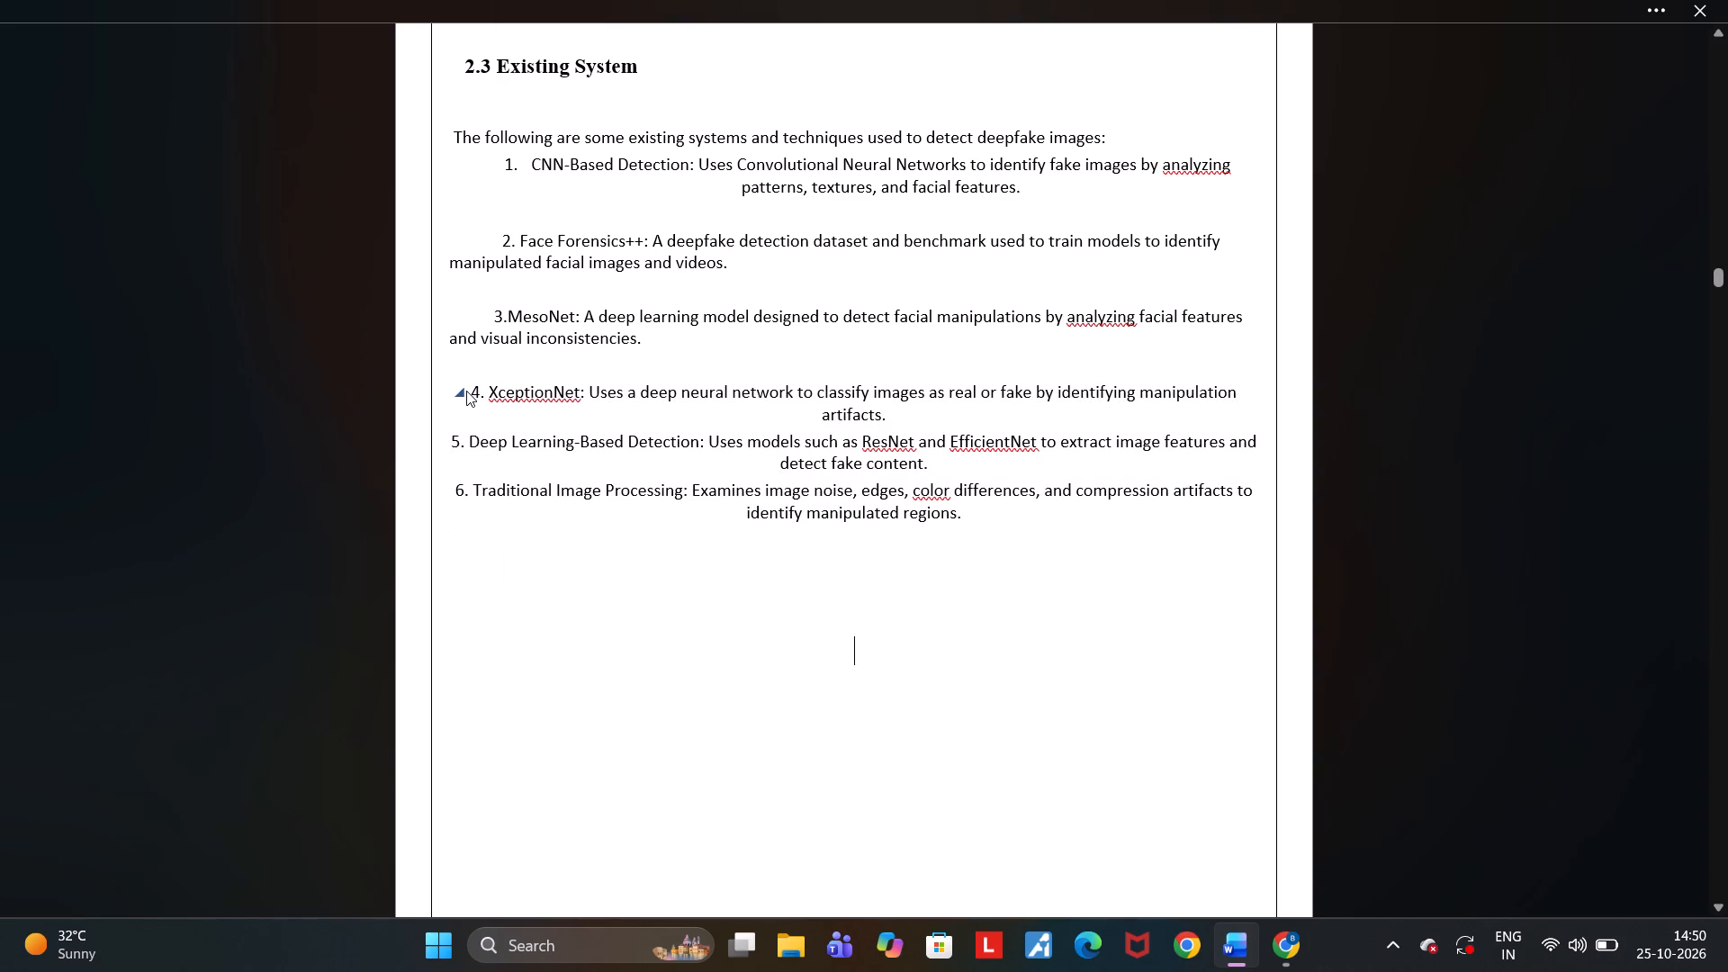
left_click(466, 391)
left_click(469, 390)
key("space")
key("space")
key("space")
key("space")
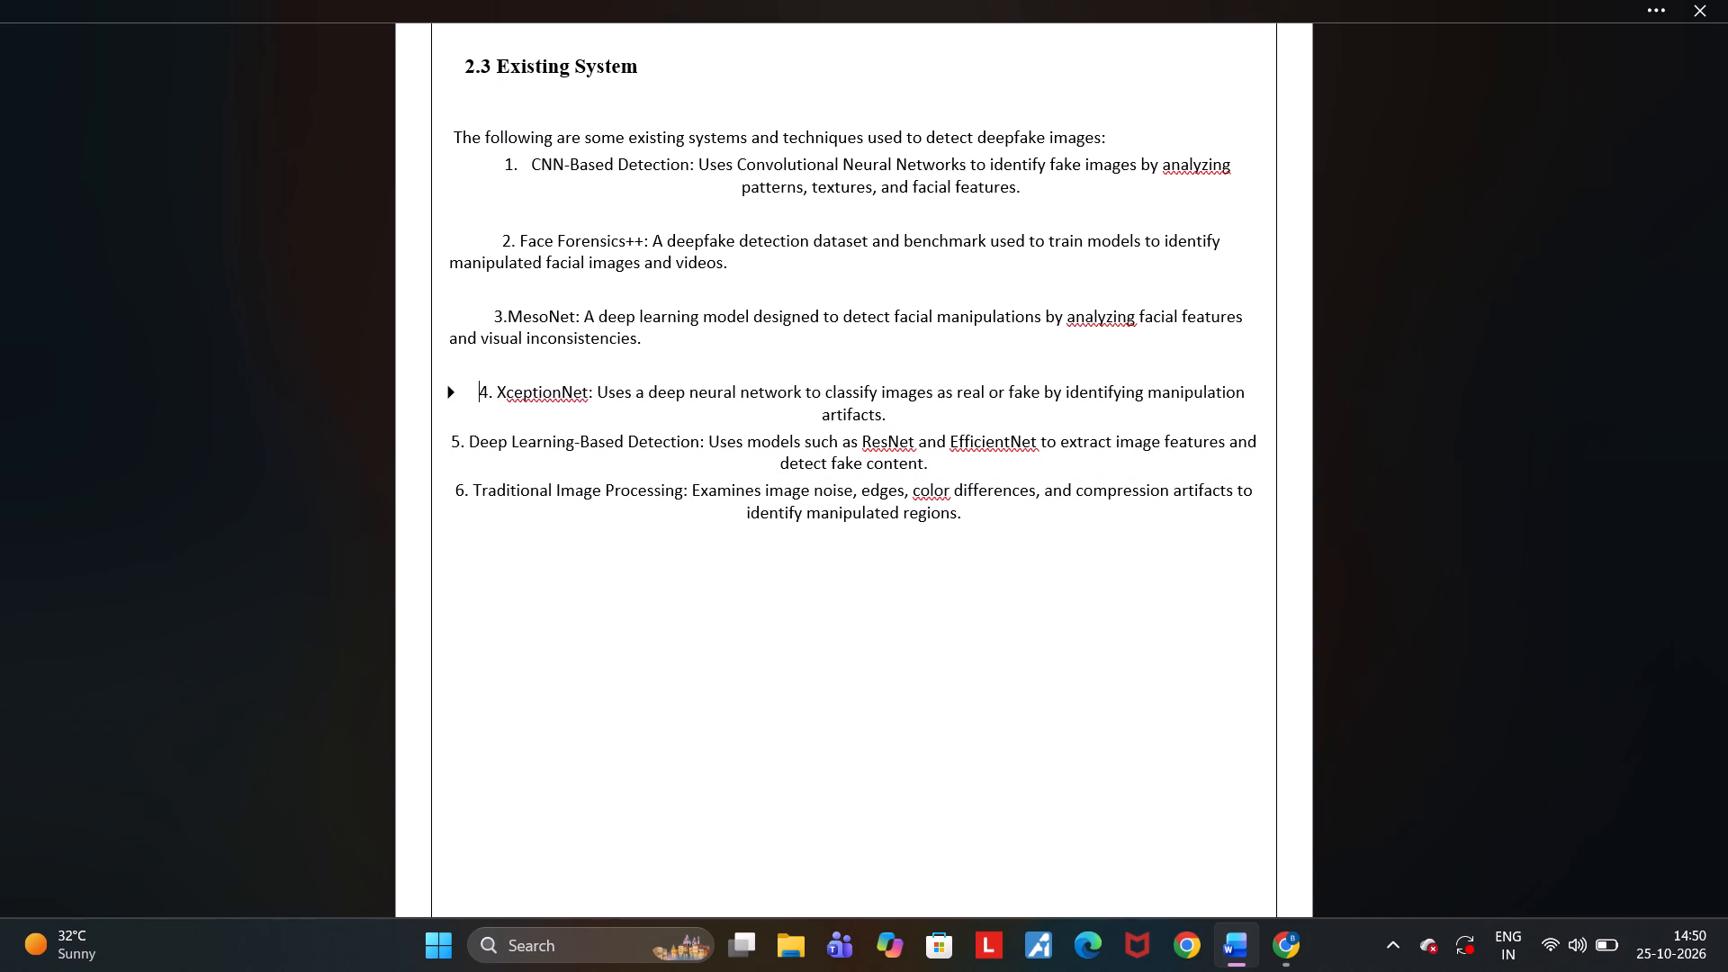
key("space")
key("space")
key("space")
key("space")
key("space")
key("space")
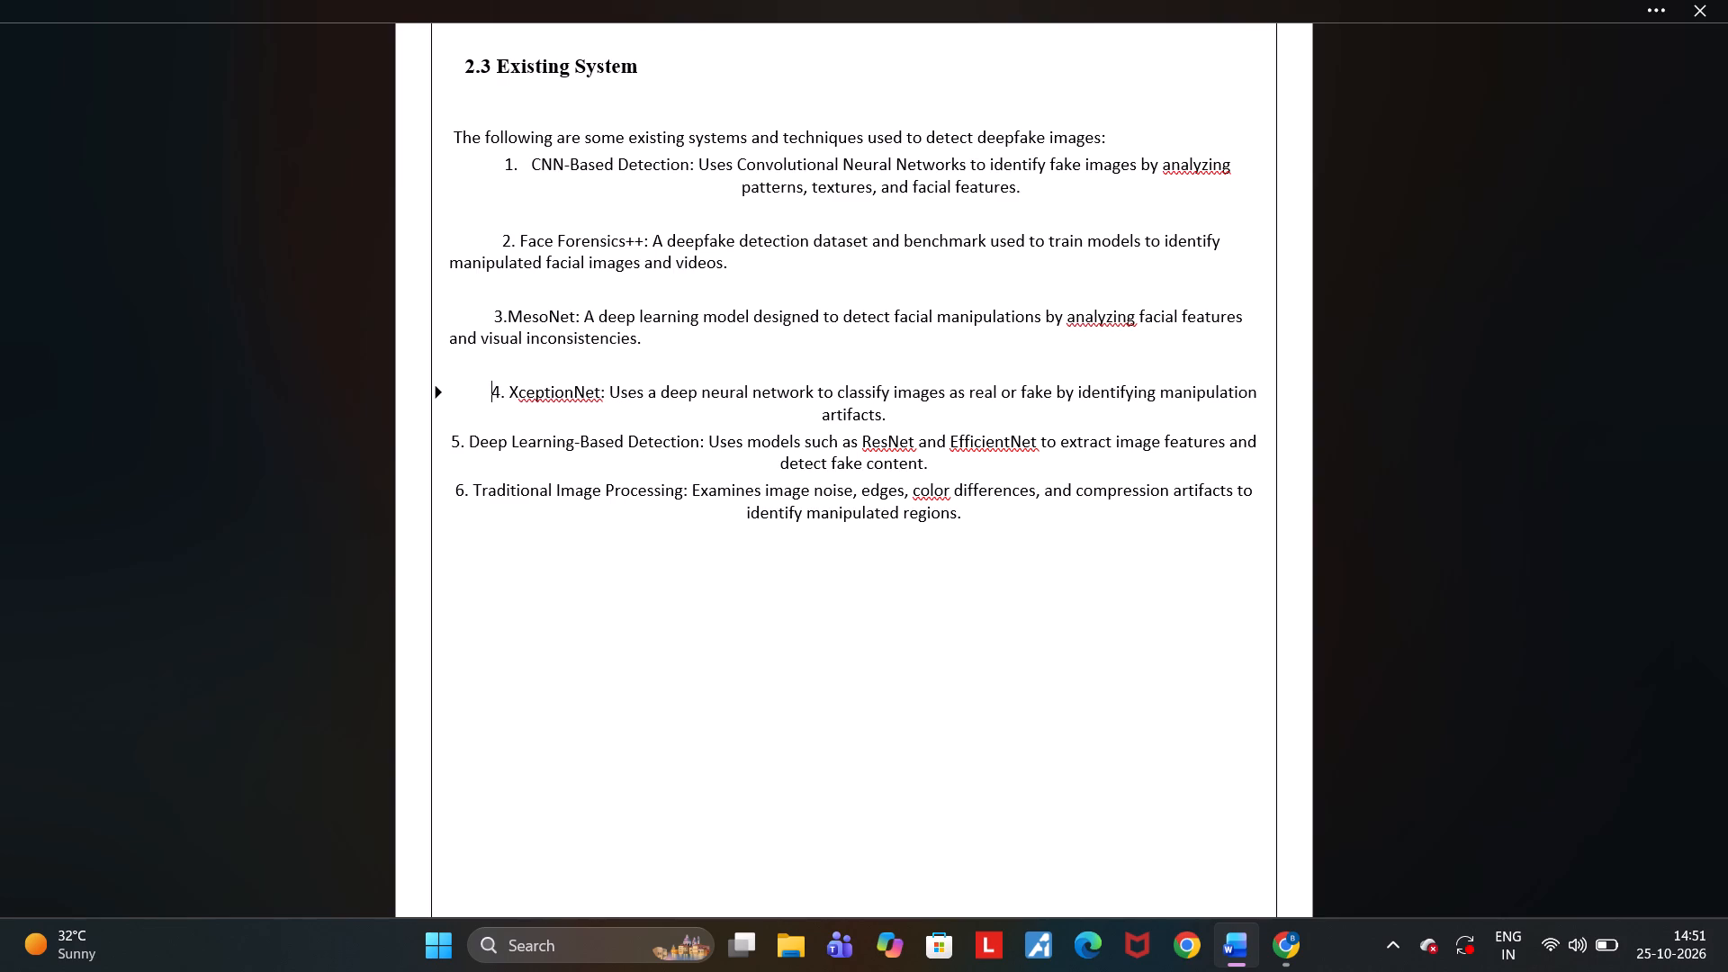
Indent list item 5, Deep Learning-Based Detection, with leading spaces so its start roughly lines up with item 4.
left_click(449, 441)
key("space")
key("space")
key("space")
key("space")
key("space")
key("space")
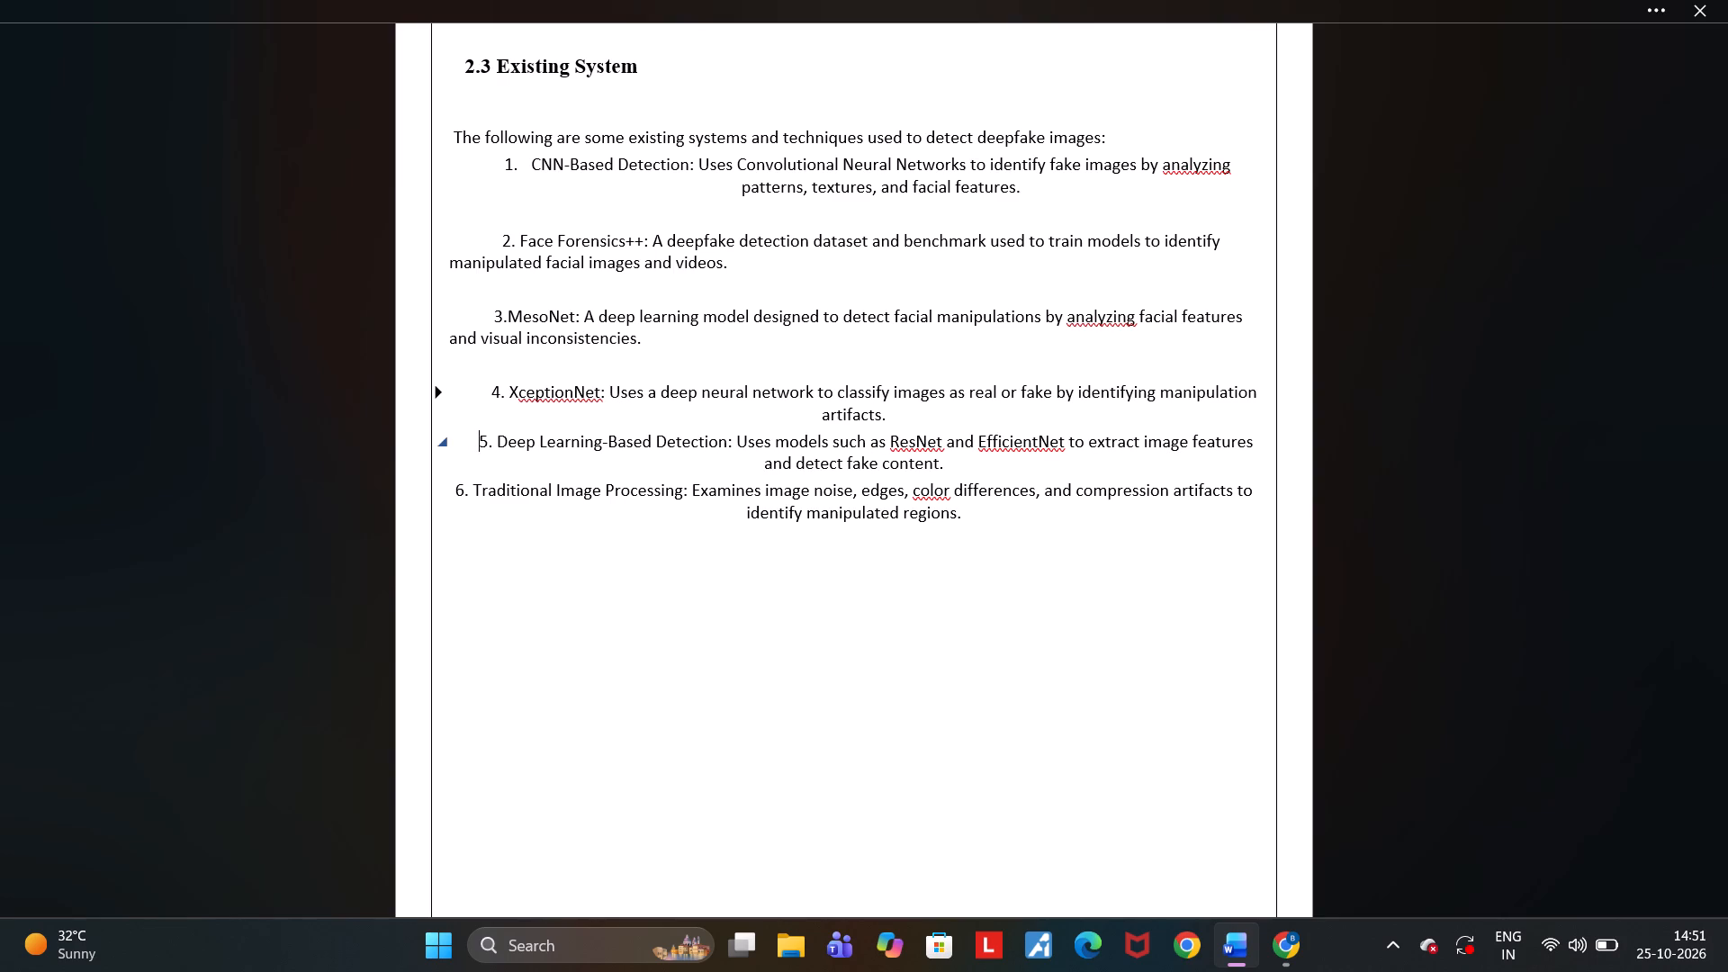
key("space")
key("space")
key("space")
key("BackSpace")
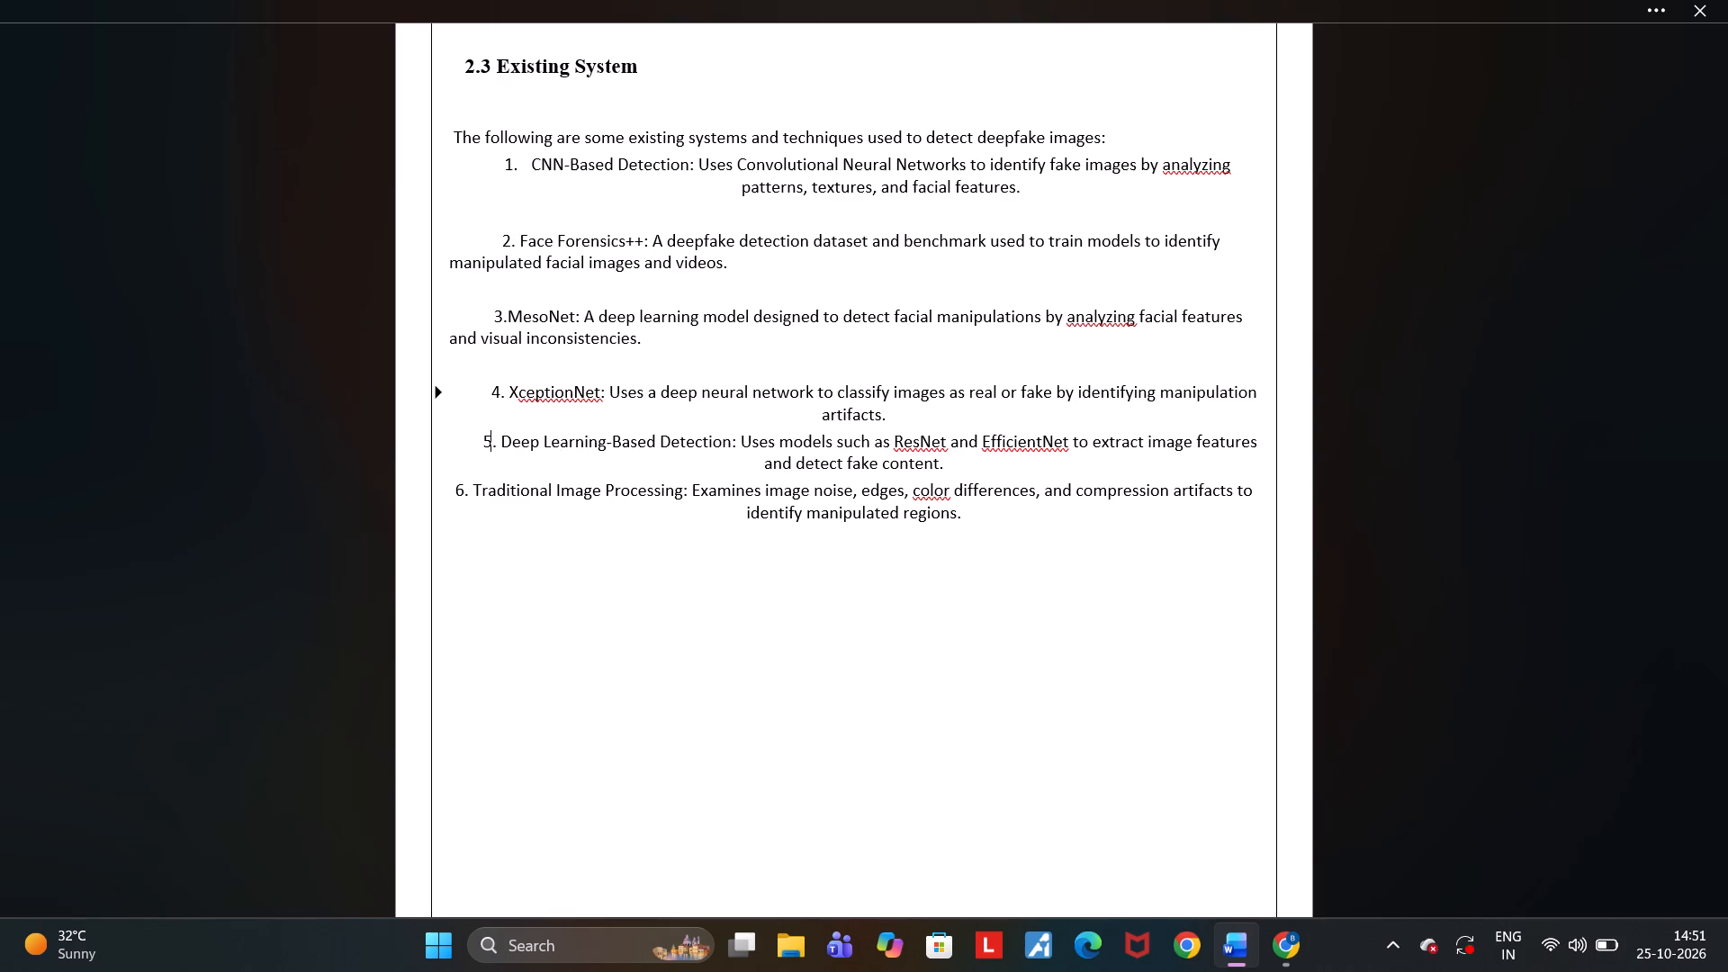
Remove two of the leading spaces before item 4, XceptionNet.
left_click(490, 396)
key("BackSpace")
key("BackSpace")
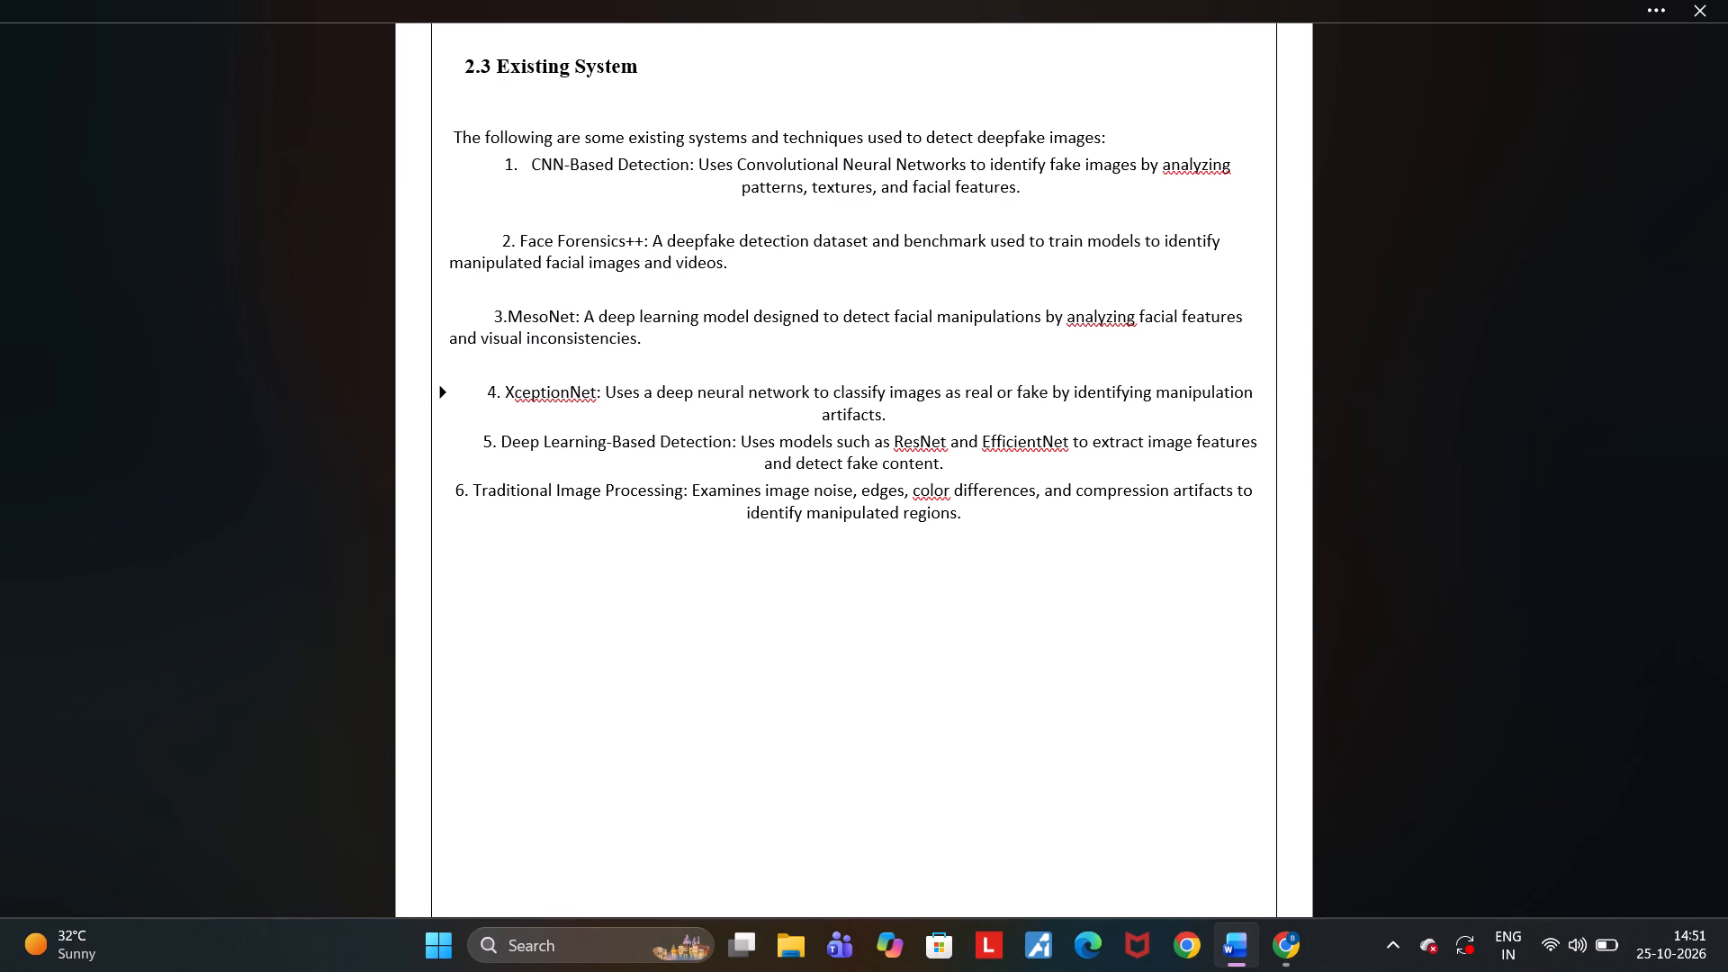
Indent list item 6, Traditional Image Processing, with leading spaces so its start roughly lines up with item 5.
left_click(453, 489)
right_click(453, 489)
left_click(480, 626)
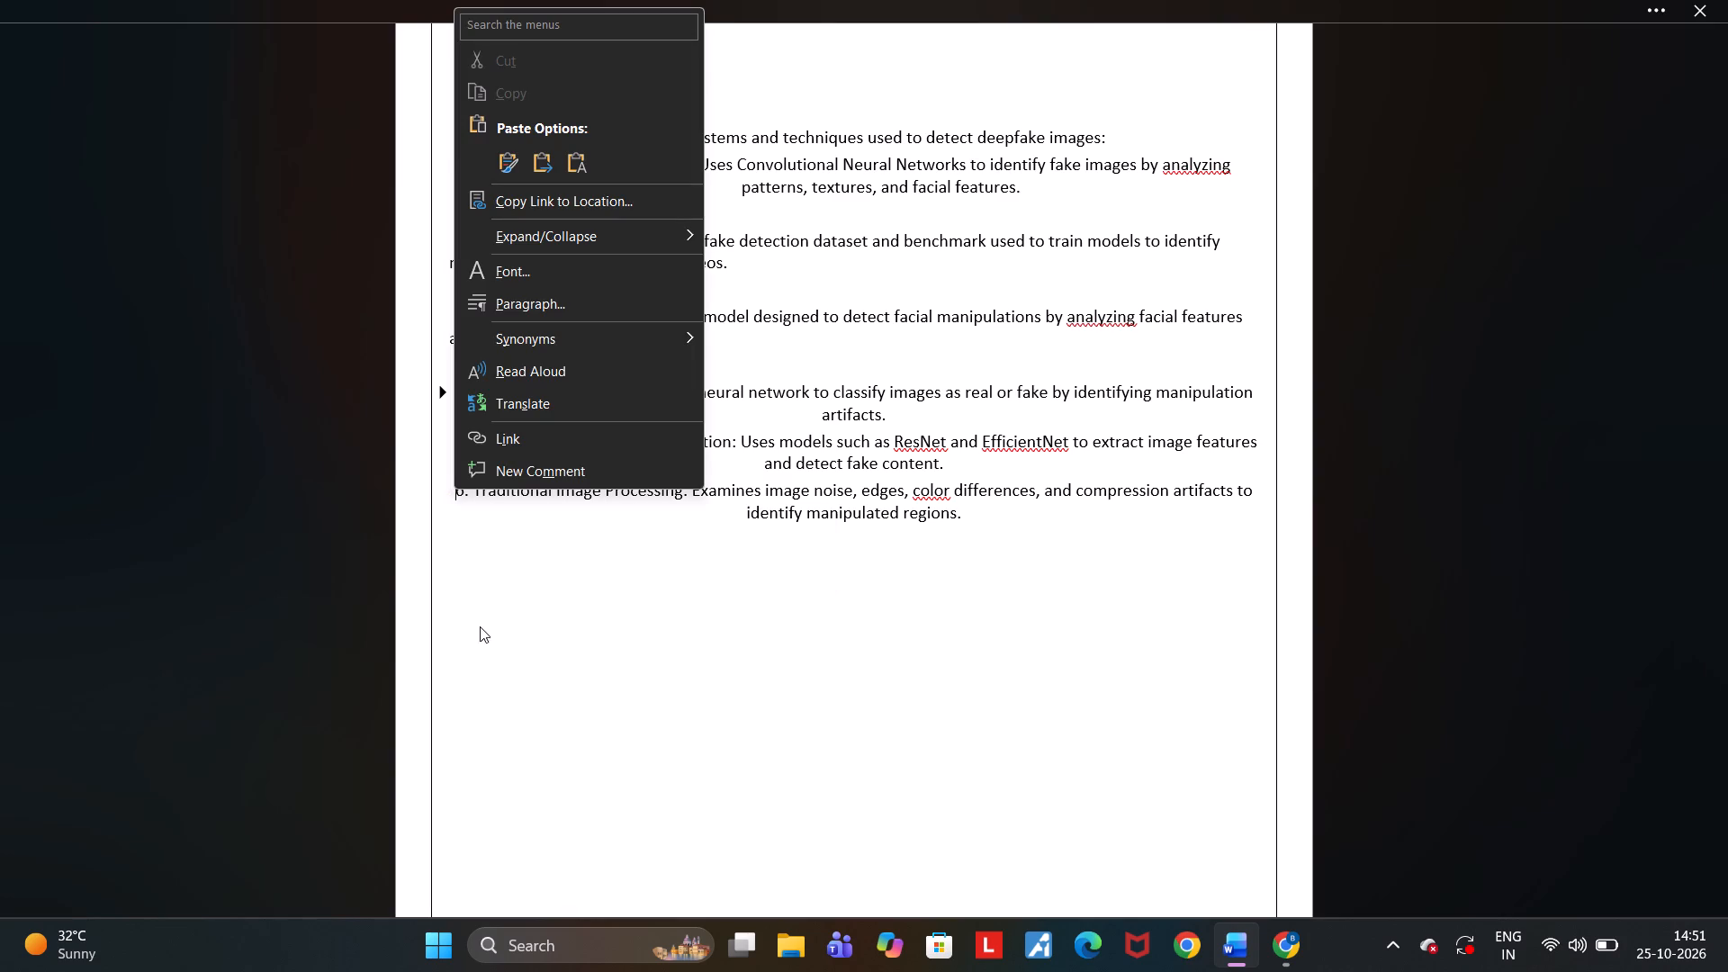
key("space")
key("space")
key("space")
key("space")
key("space")
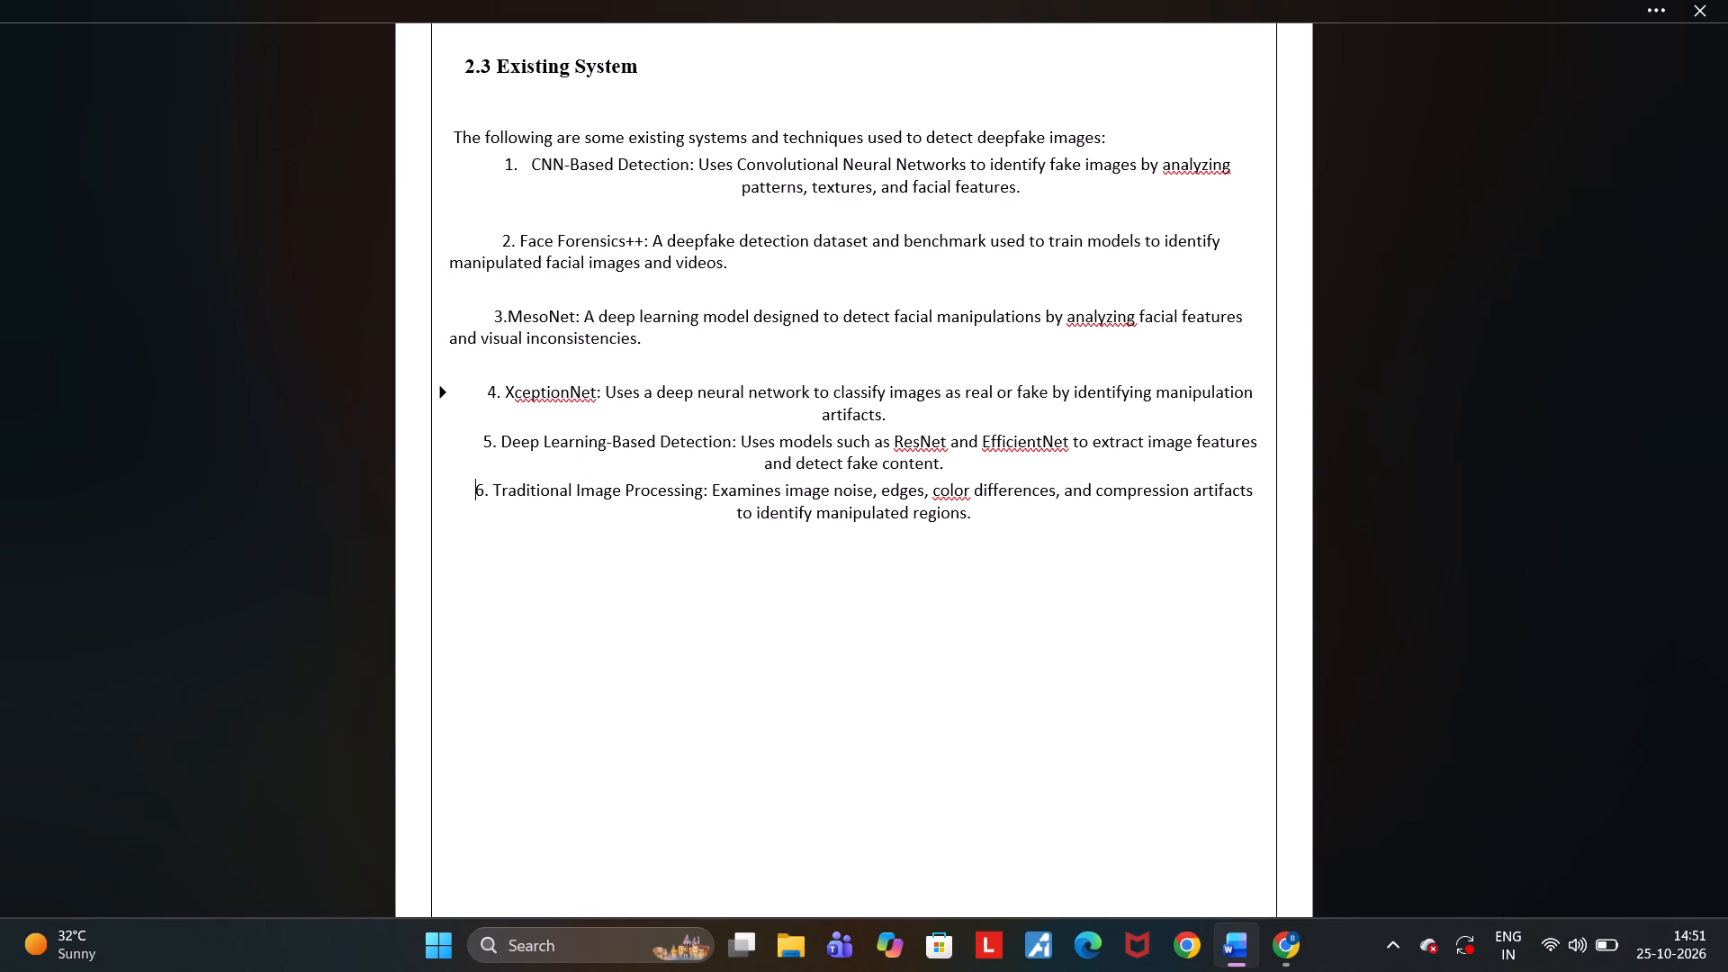
key("space")
key("space")
key("space")
key("BackSpace")
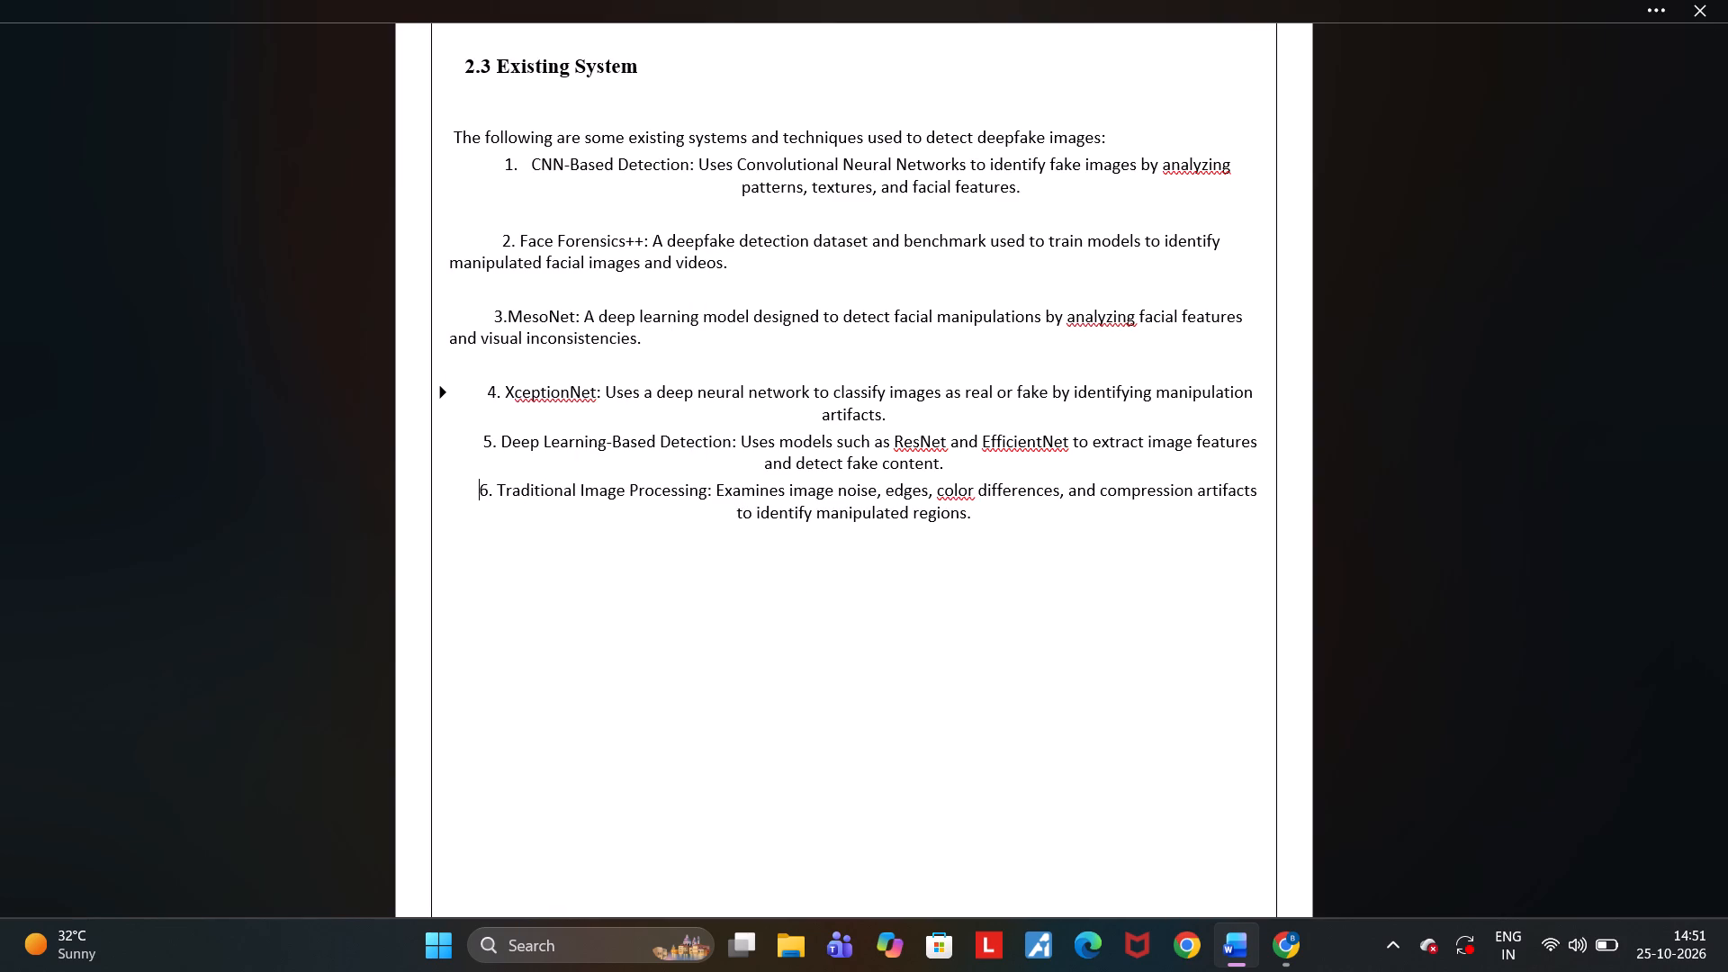
Insert a blank line after item 4, XceptionNet, and another after item 5, Deep Learning-Based Detection.
left_click(799, 819)
scroll(799, 819, "down", 1)
scroll(799, 819, "up", 1)
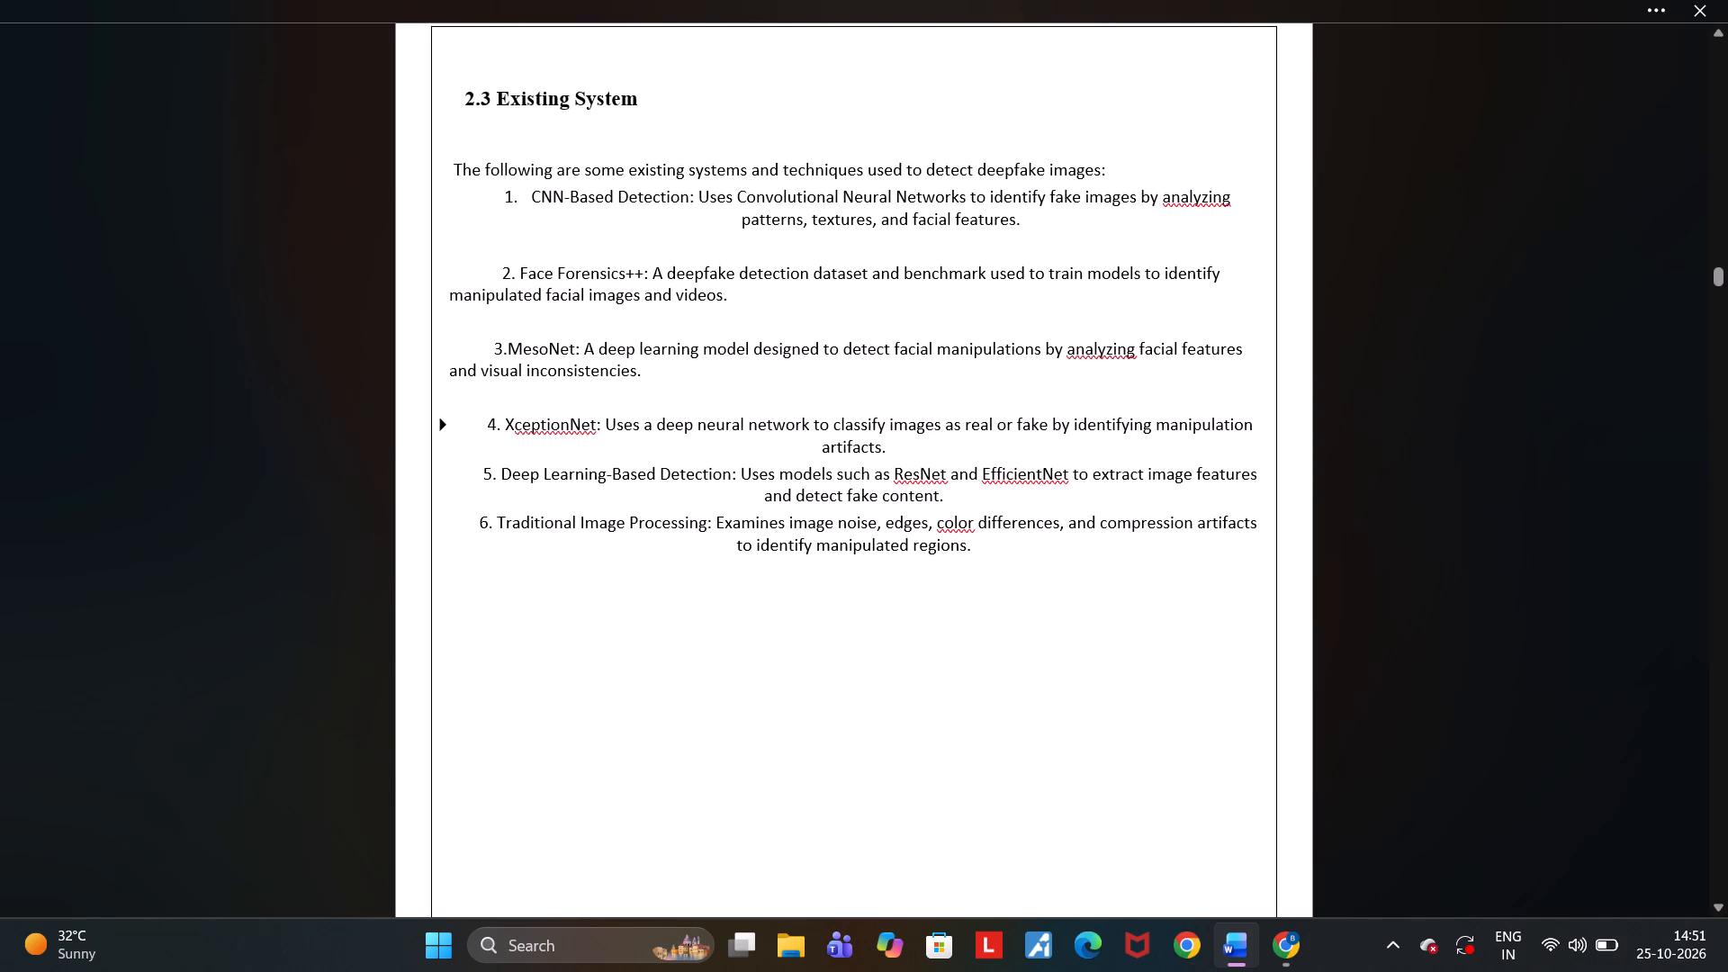
scroll(799, 819, "down", 3)
scroll(799, 819, "up", 1)
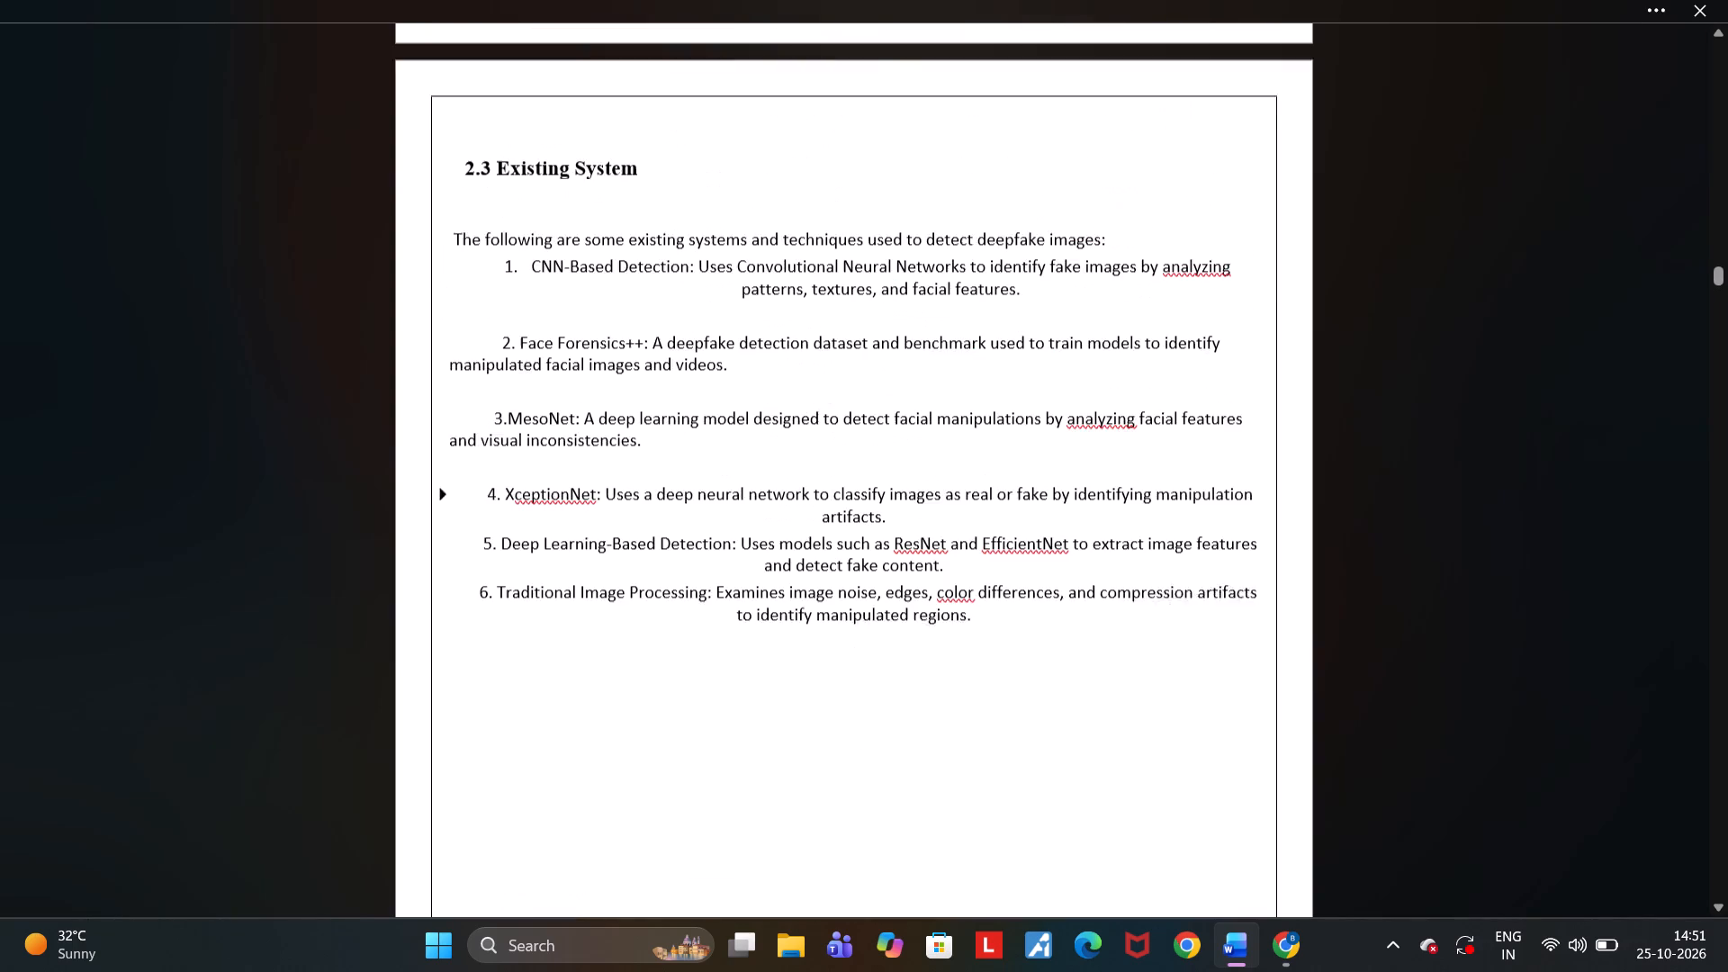
scroll(799, 819, "up", 1)
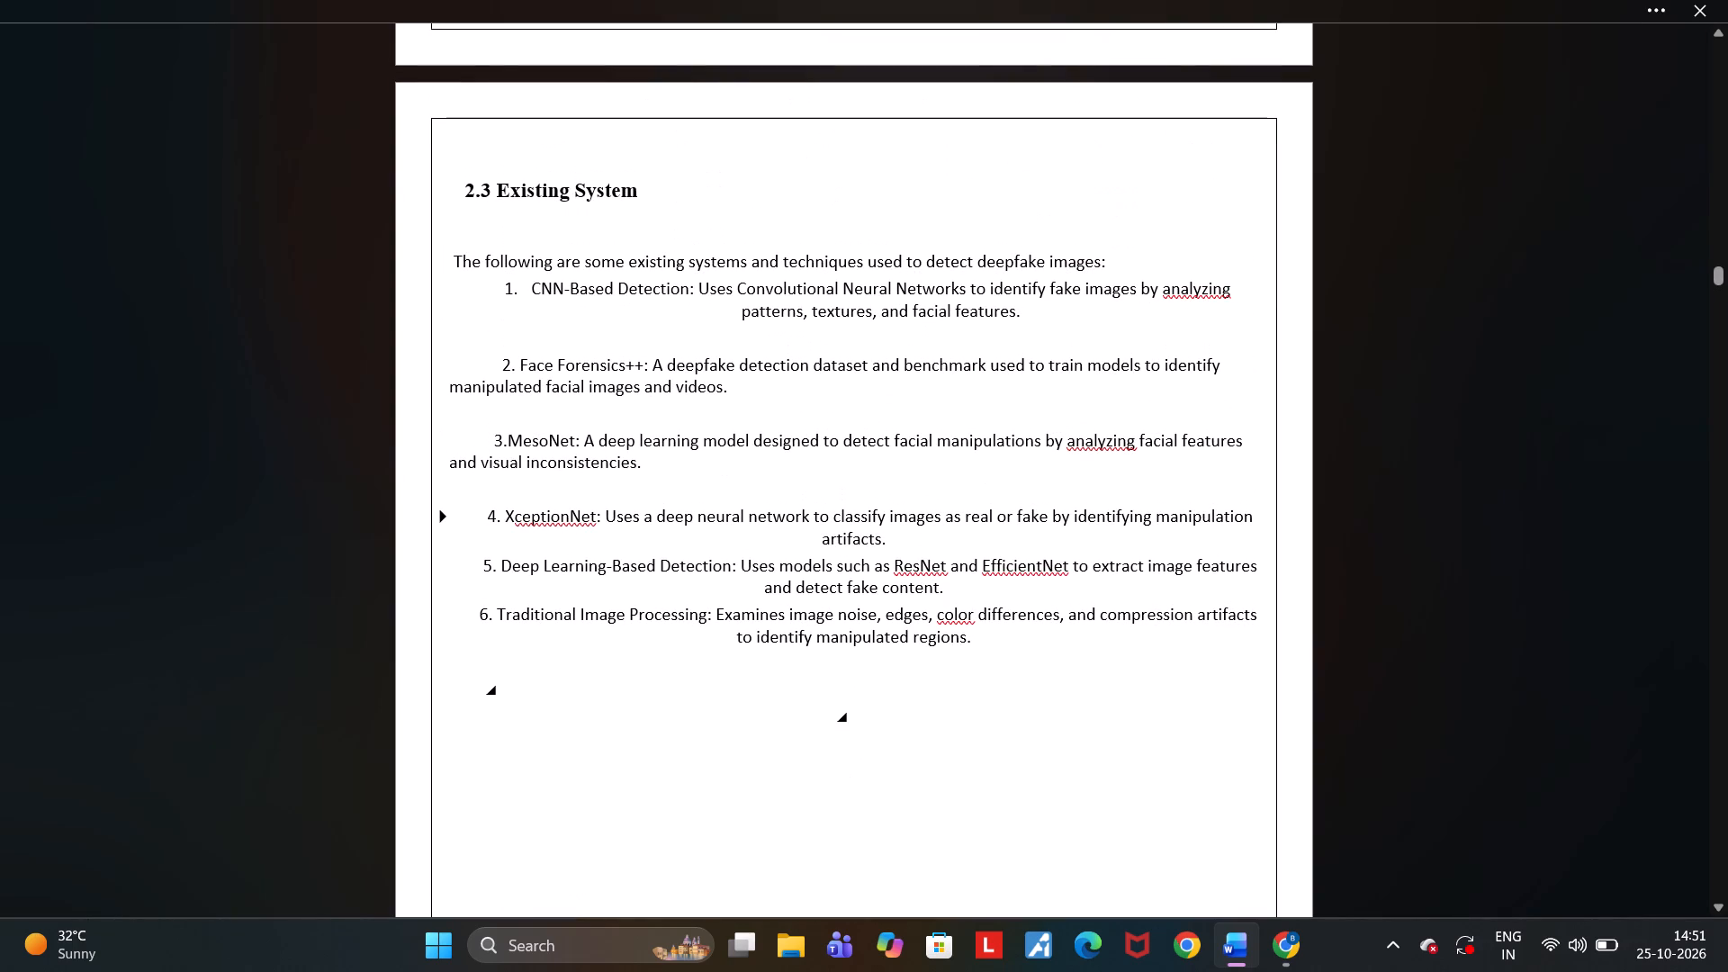
left_click(908, 547)
key("Return")
key("Return")
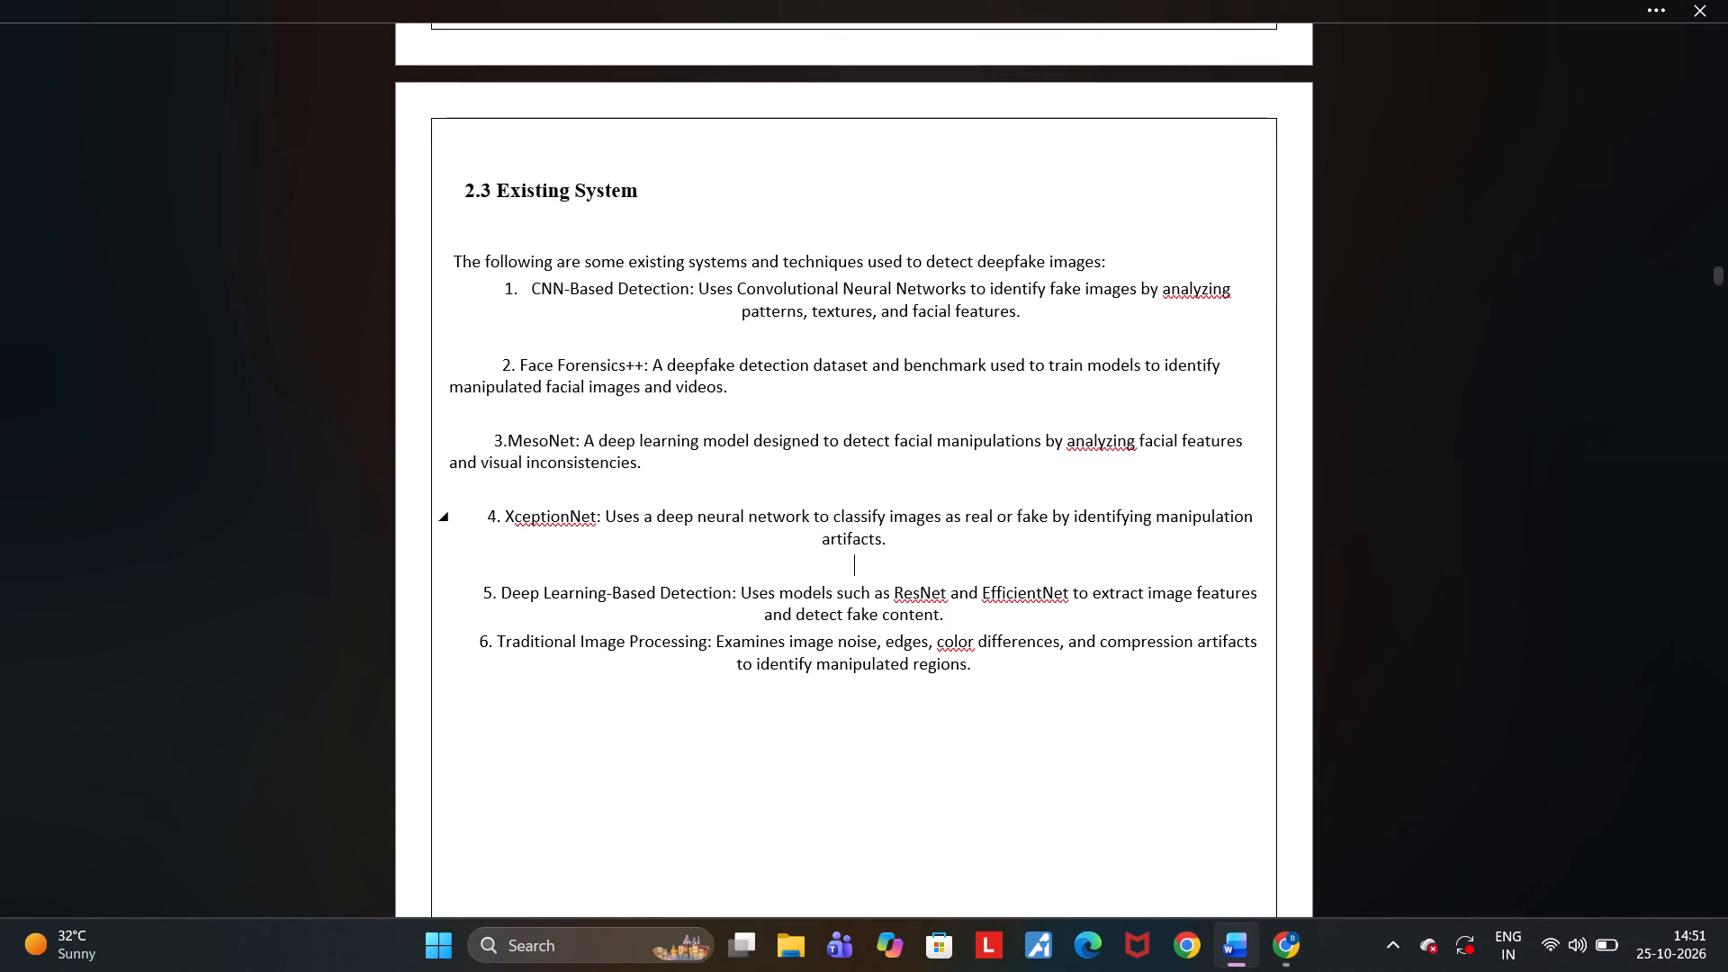
left_click(971, 630)
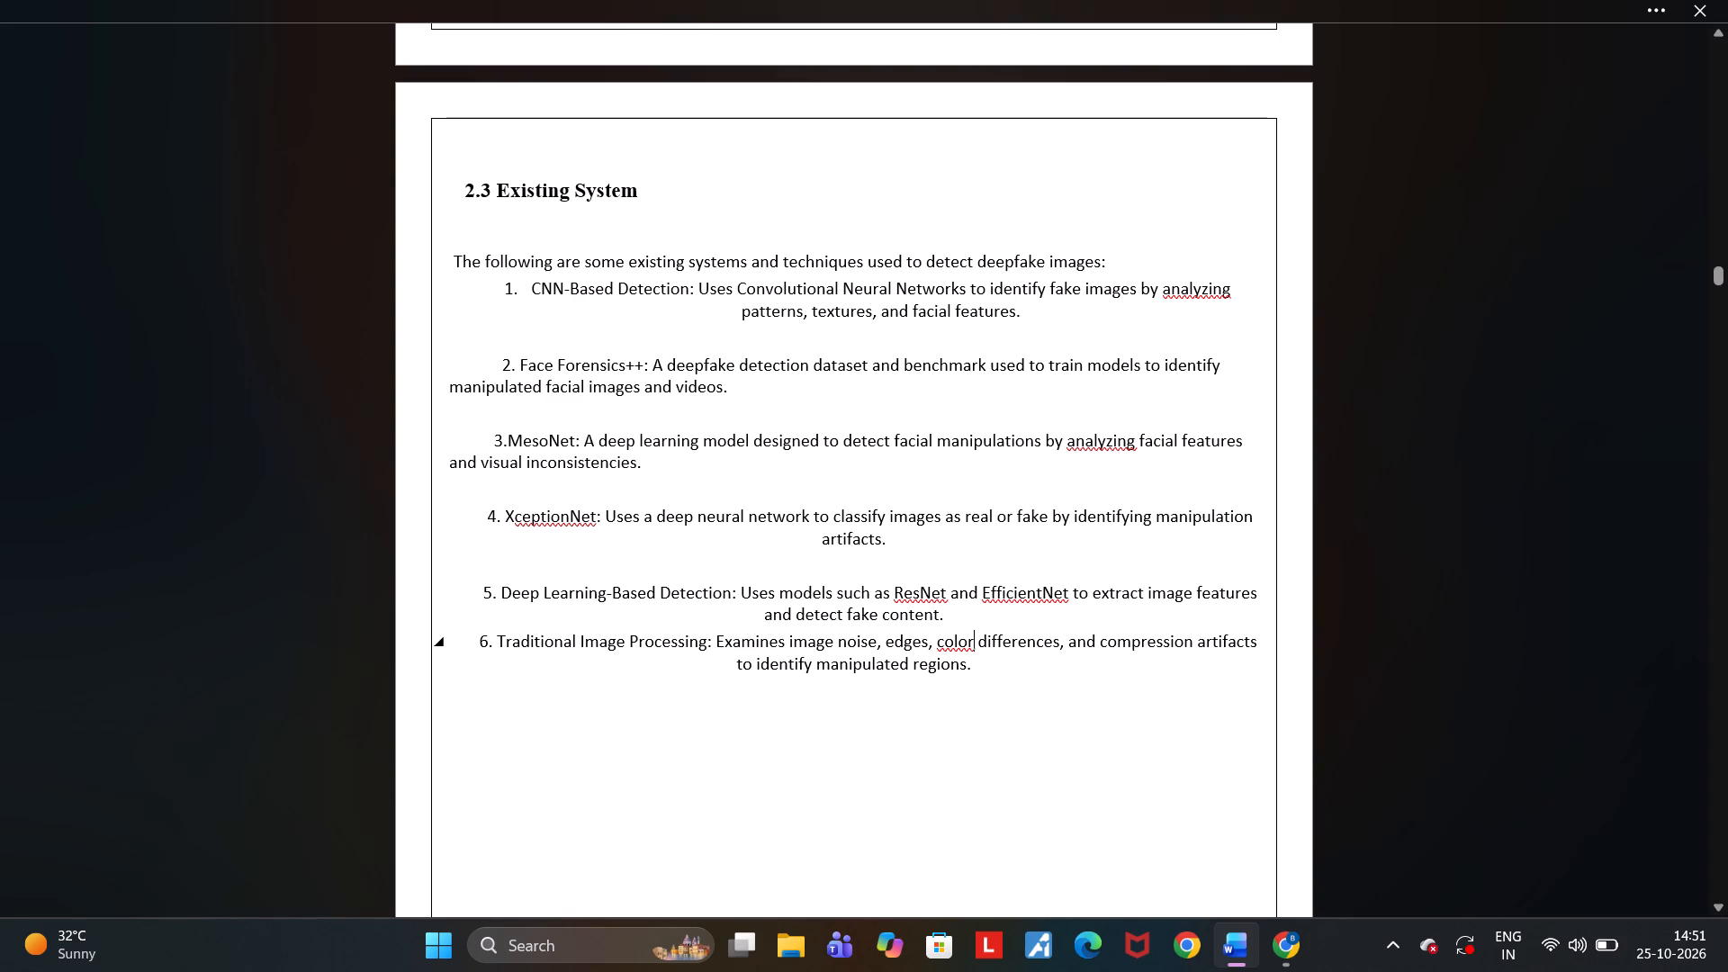
left_click(964, 612)
key("Return")
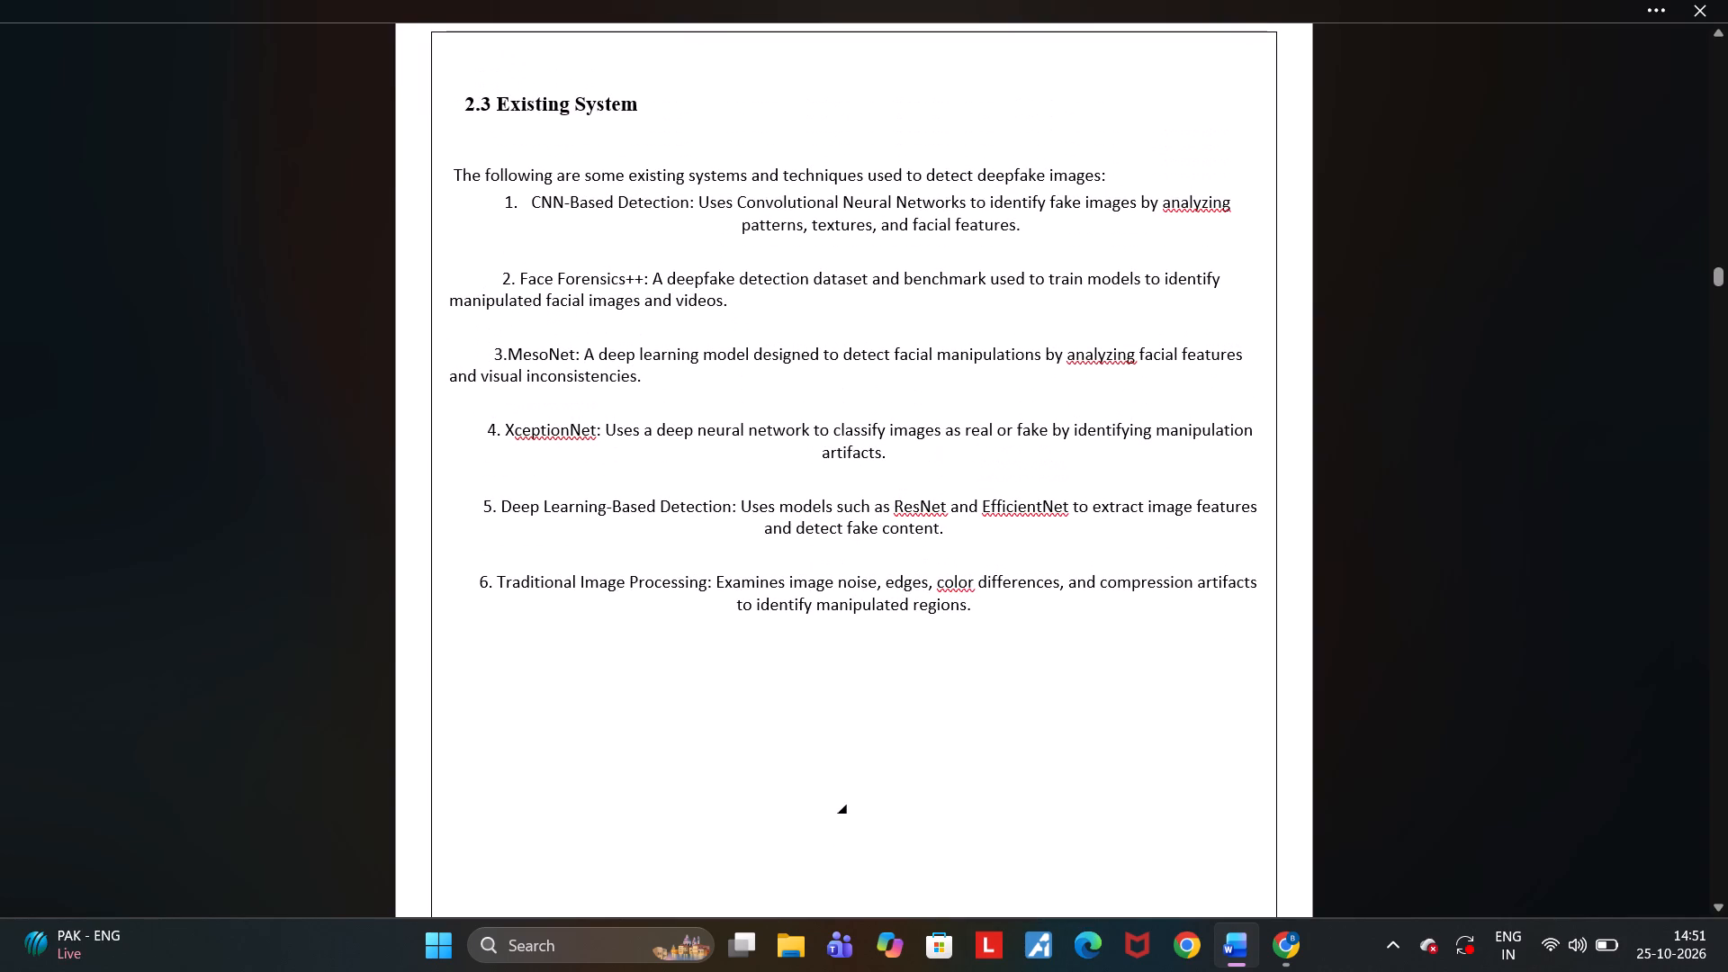
Review the layout of section 2.3 together with the end of the preceding section and the start of Chapter 3.
scroll(1148, 816, "down", 2)
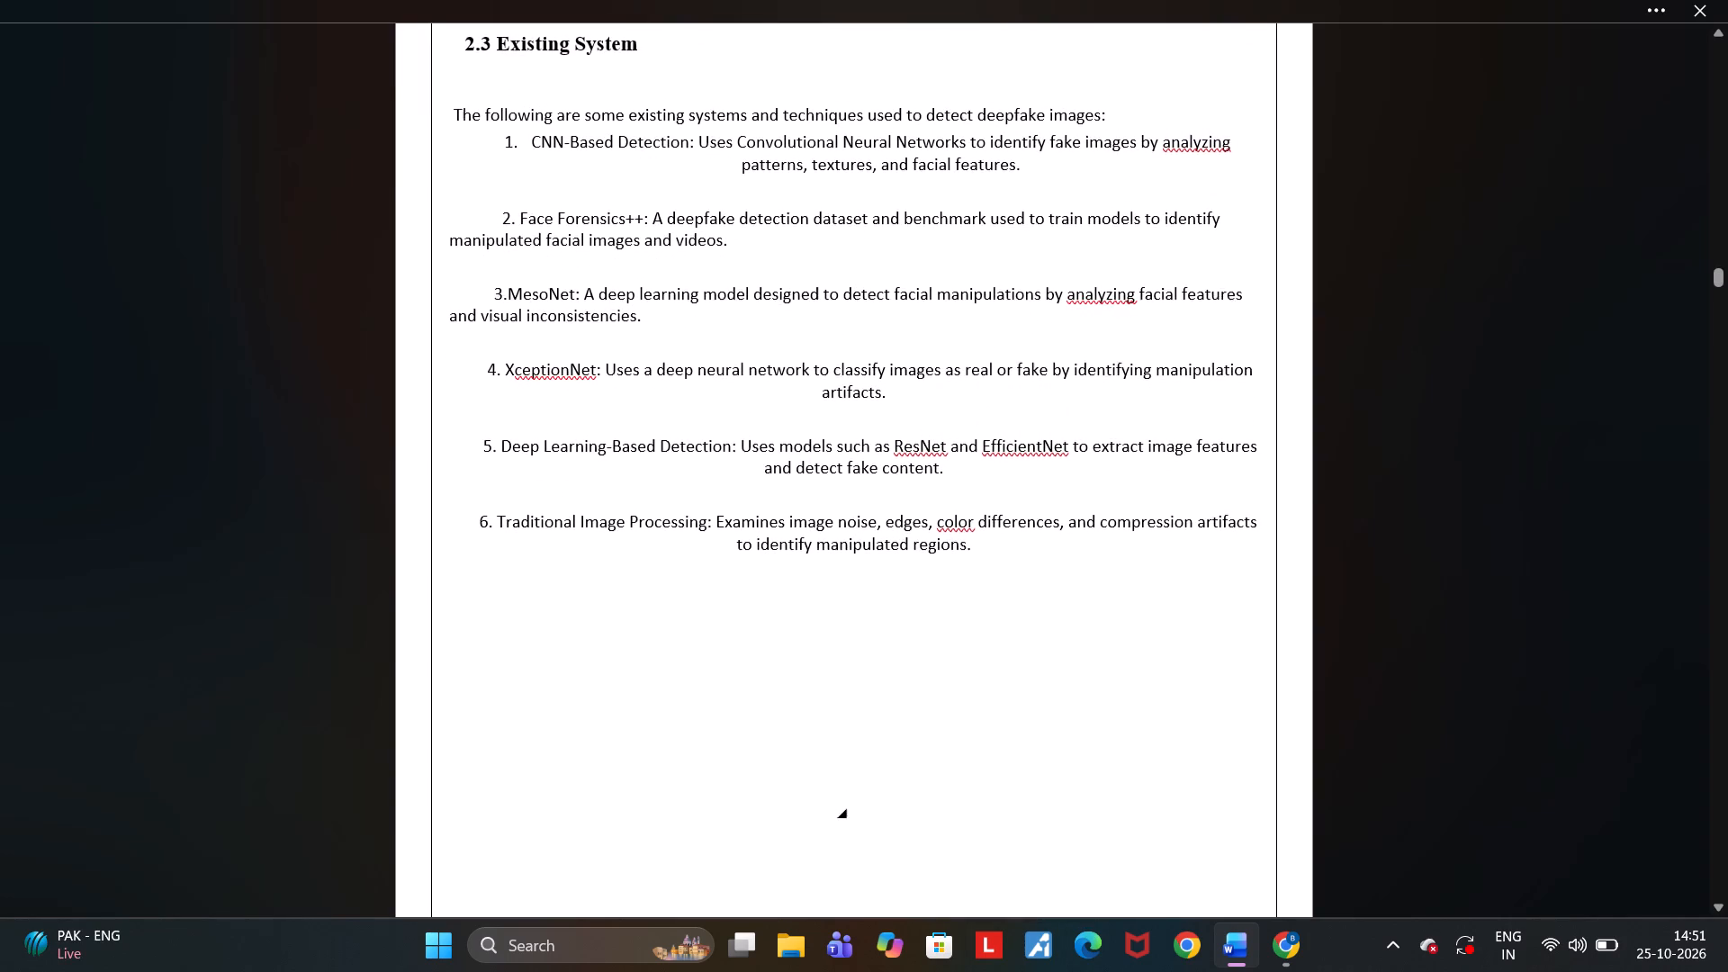
scroll(1148, 816, "down", 1)
scroll(1148, 816, "up", 1)
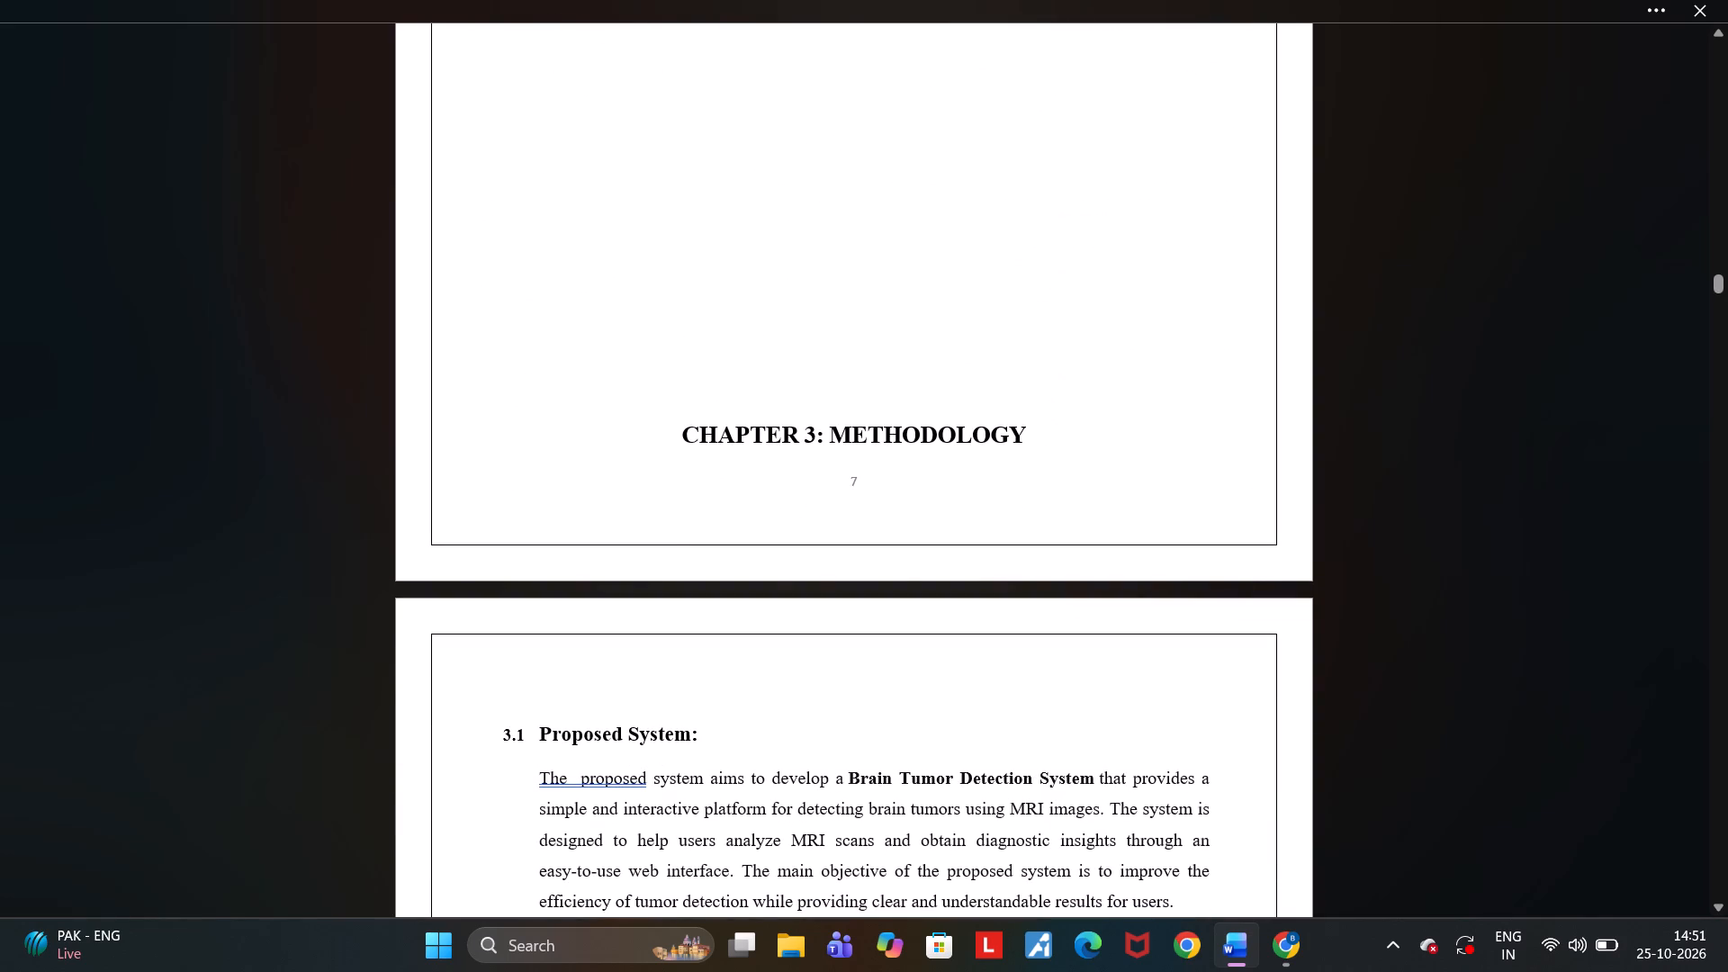
scroll(1148, 816, "up", 9)
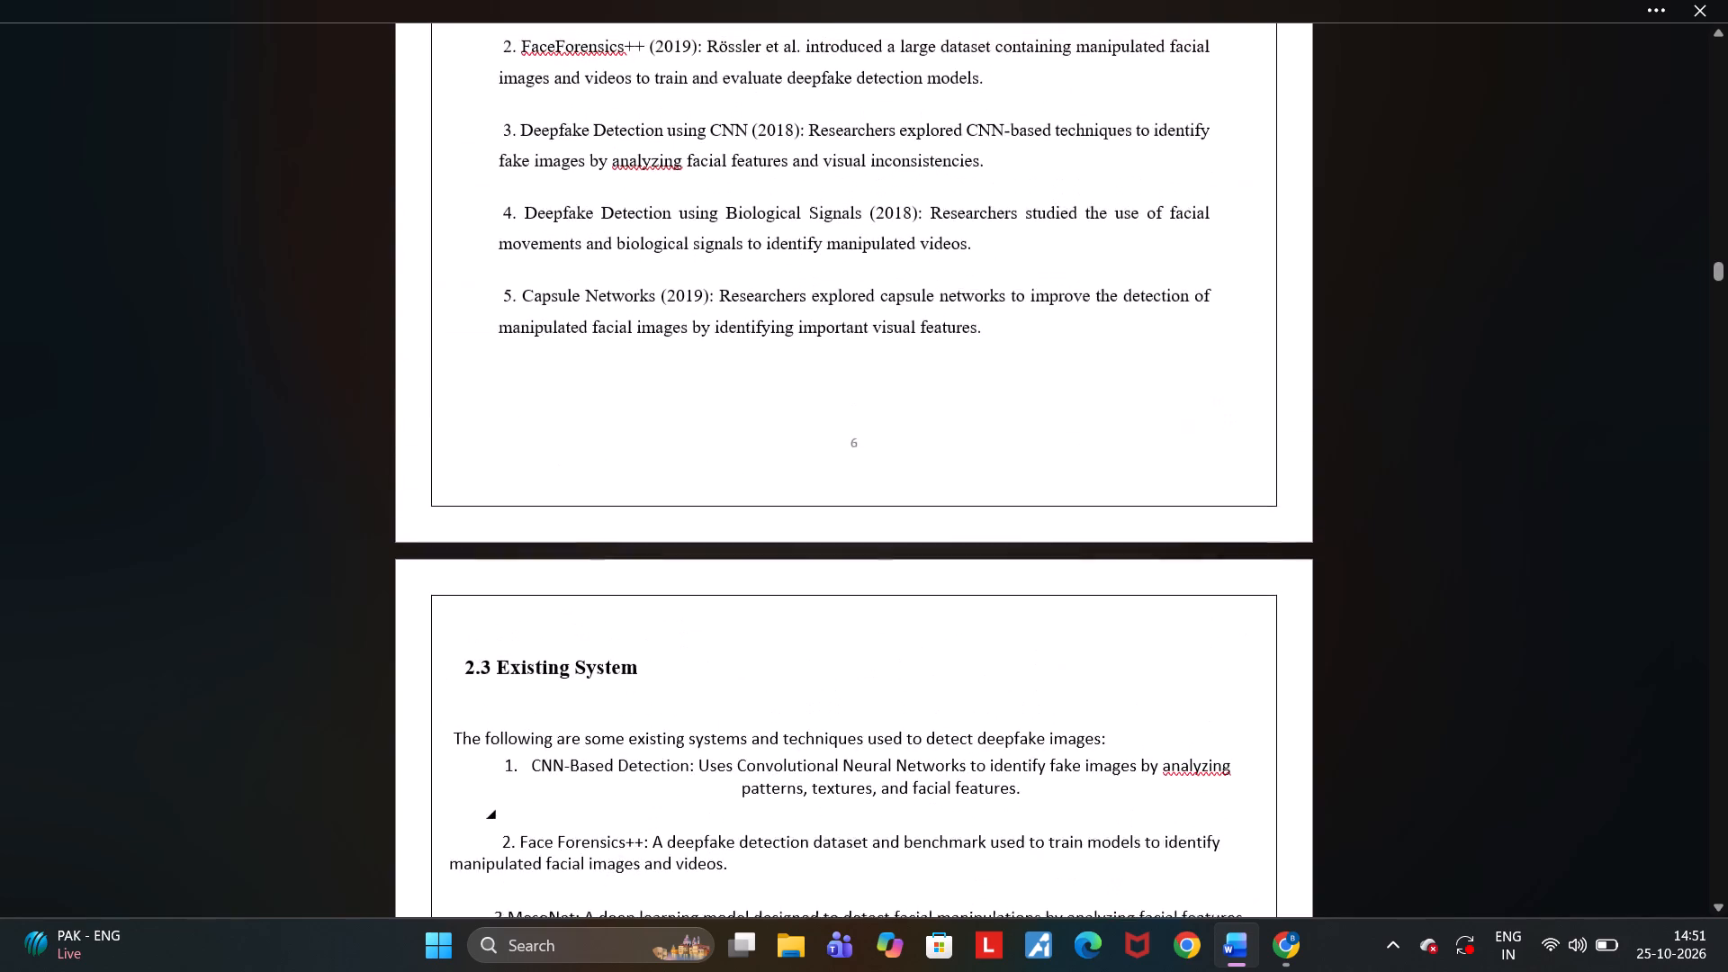
scroll(1148, 816, "up", 6)
scroll(1148, 816, "down", 10)
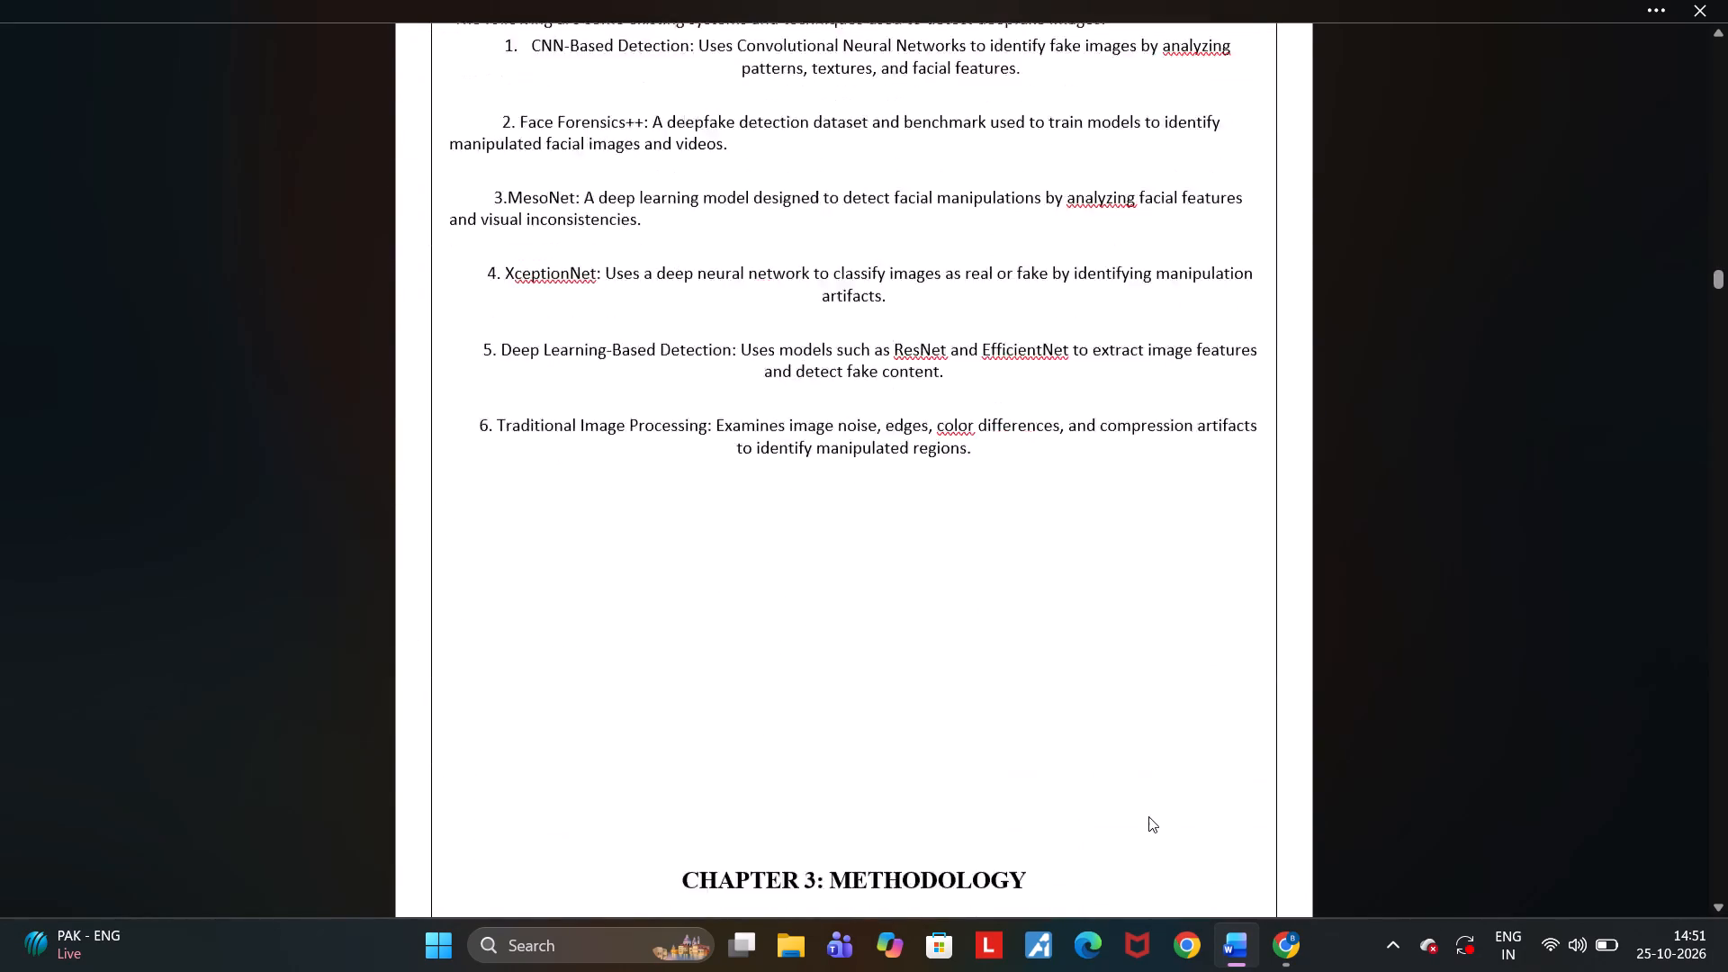
Insert a paragraph break before the "CHAPTER 3: METHODOLOGY" heading to move it onto the following page.
scroll(1148, 816, "down", 2)
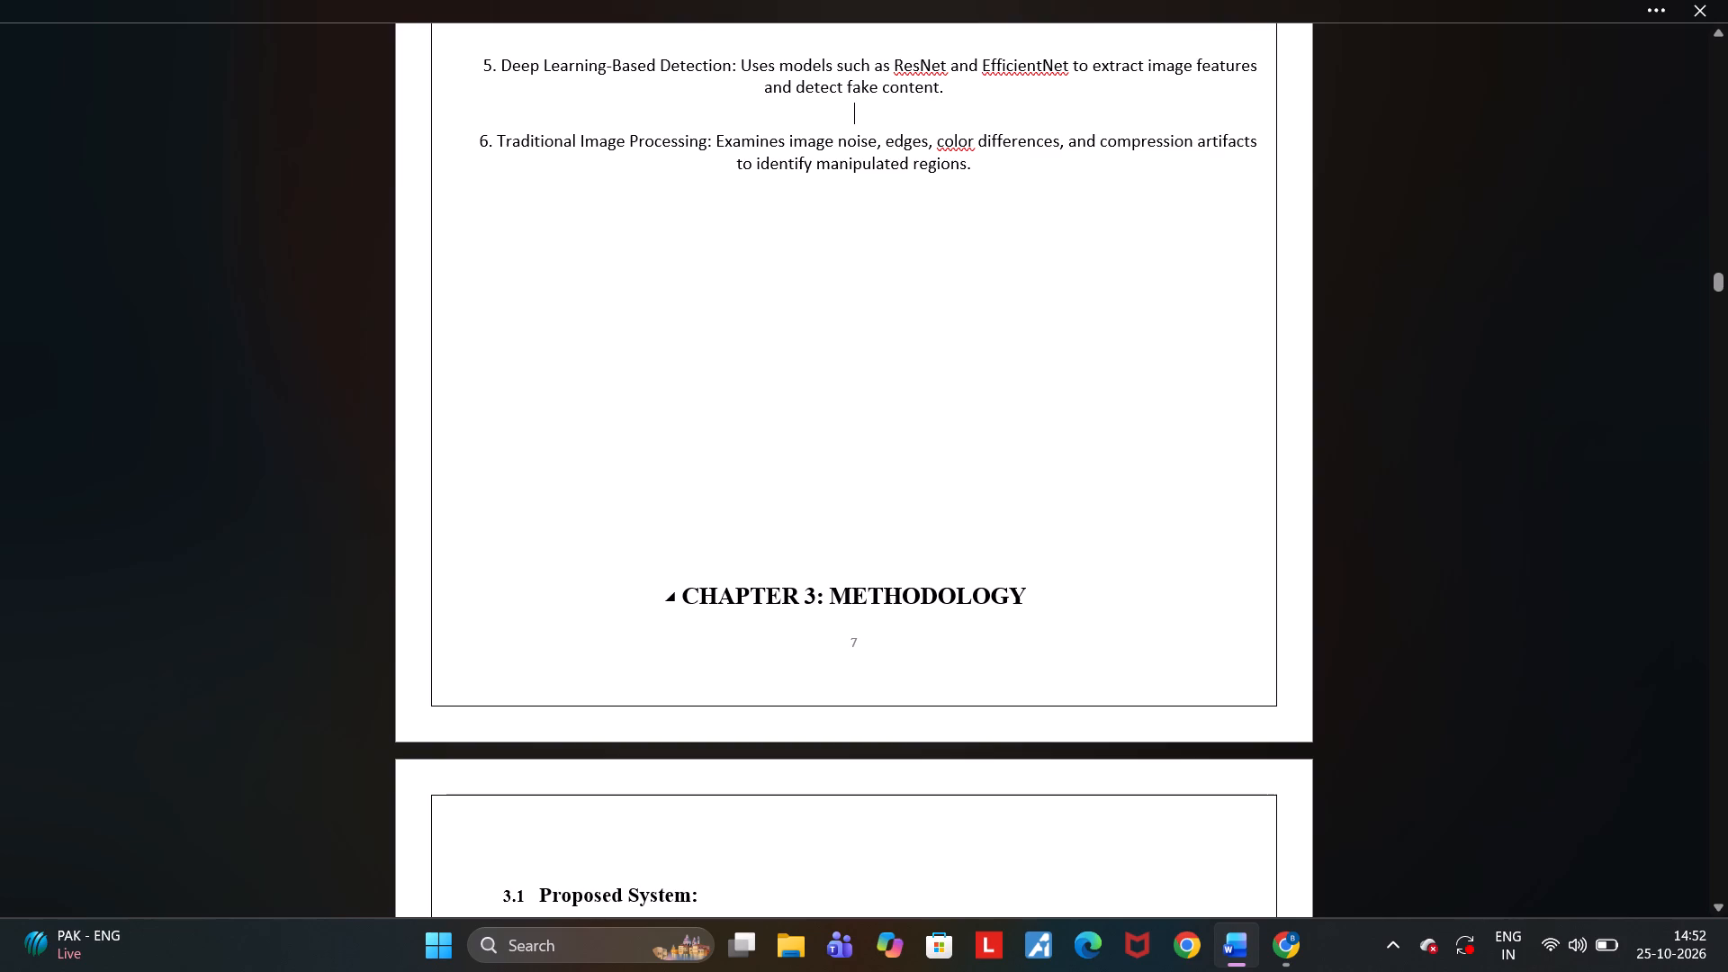
left_click(679, 589)
key("Return")
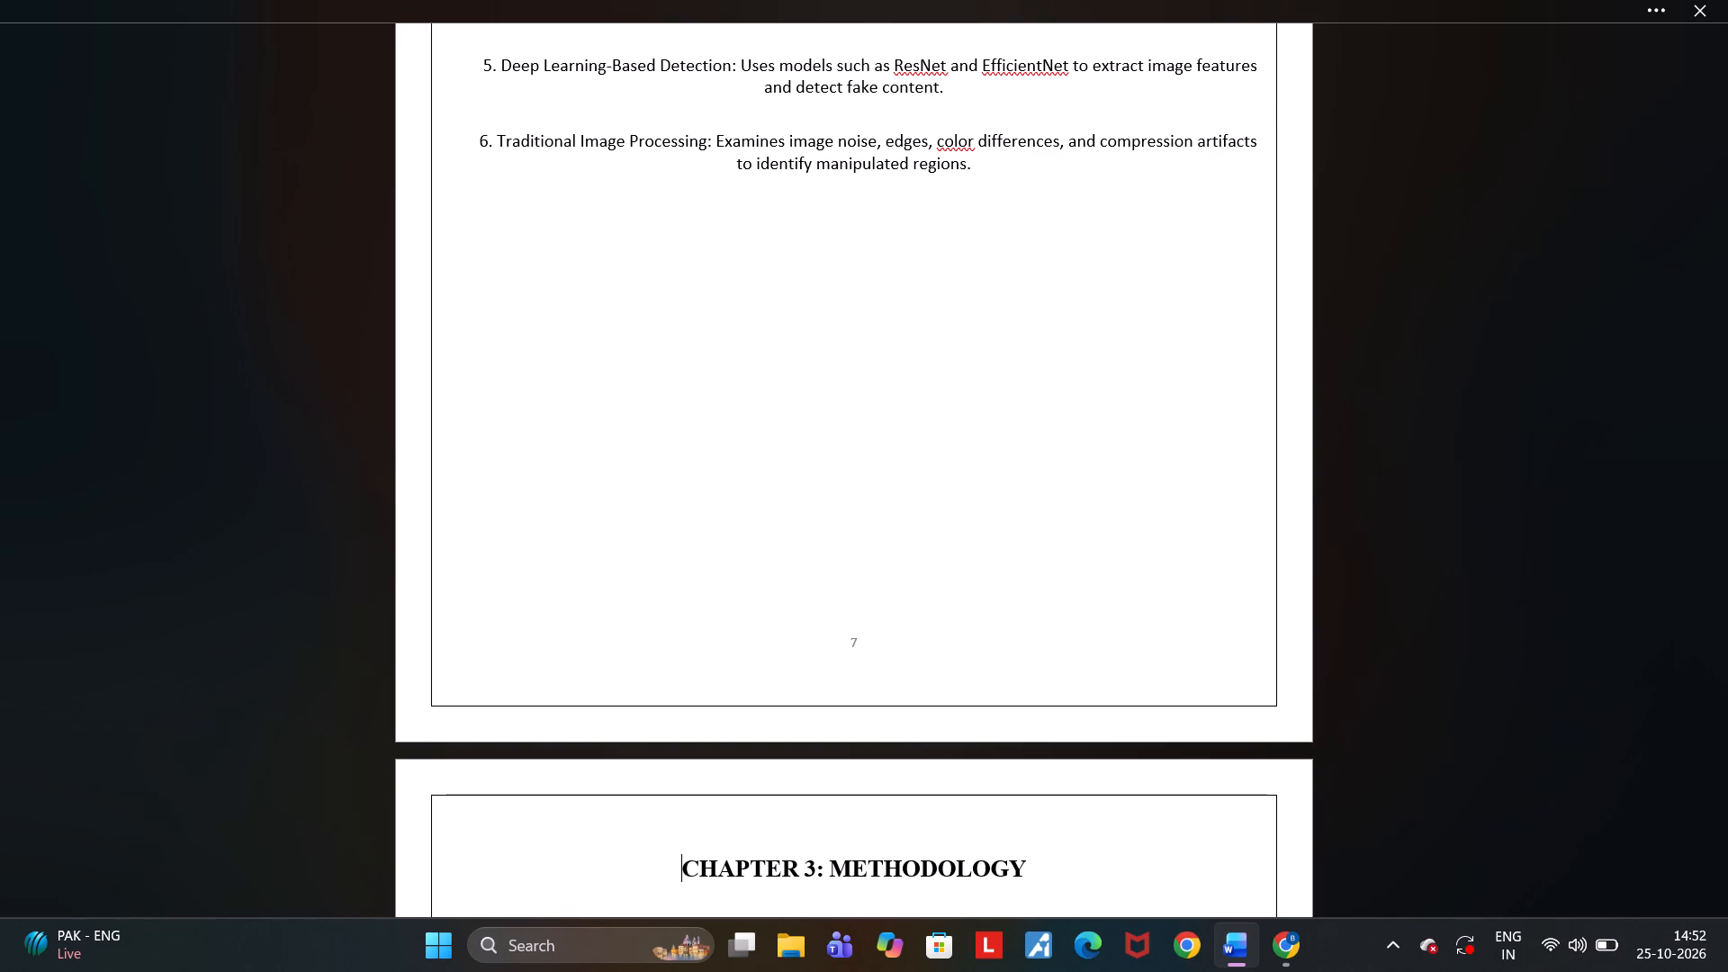
Look through Chapter 3 from 3.1 Proposed System to 3.4 Pseudocode for the brain tumor content and return to its start.
scroll(679, 589, "down", 4)
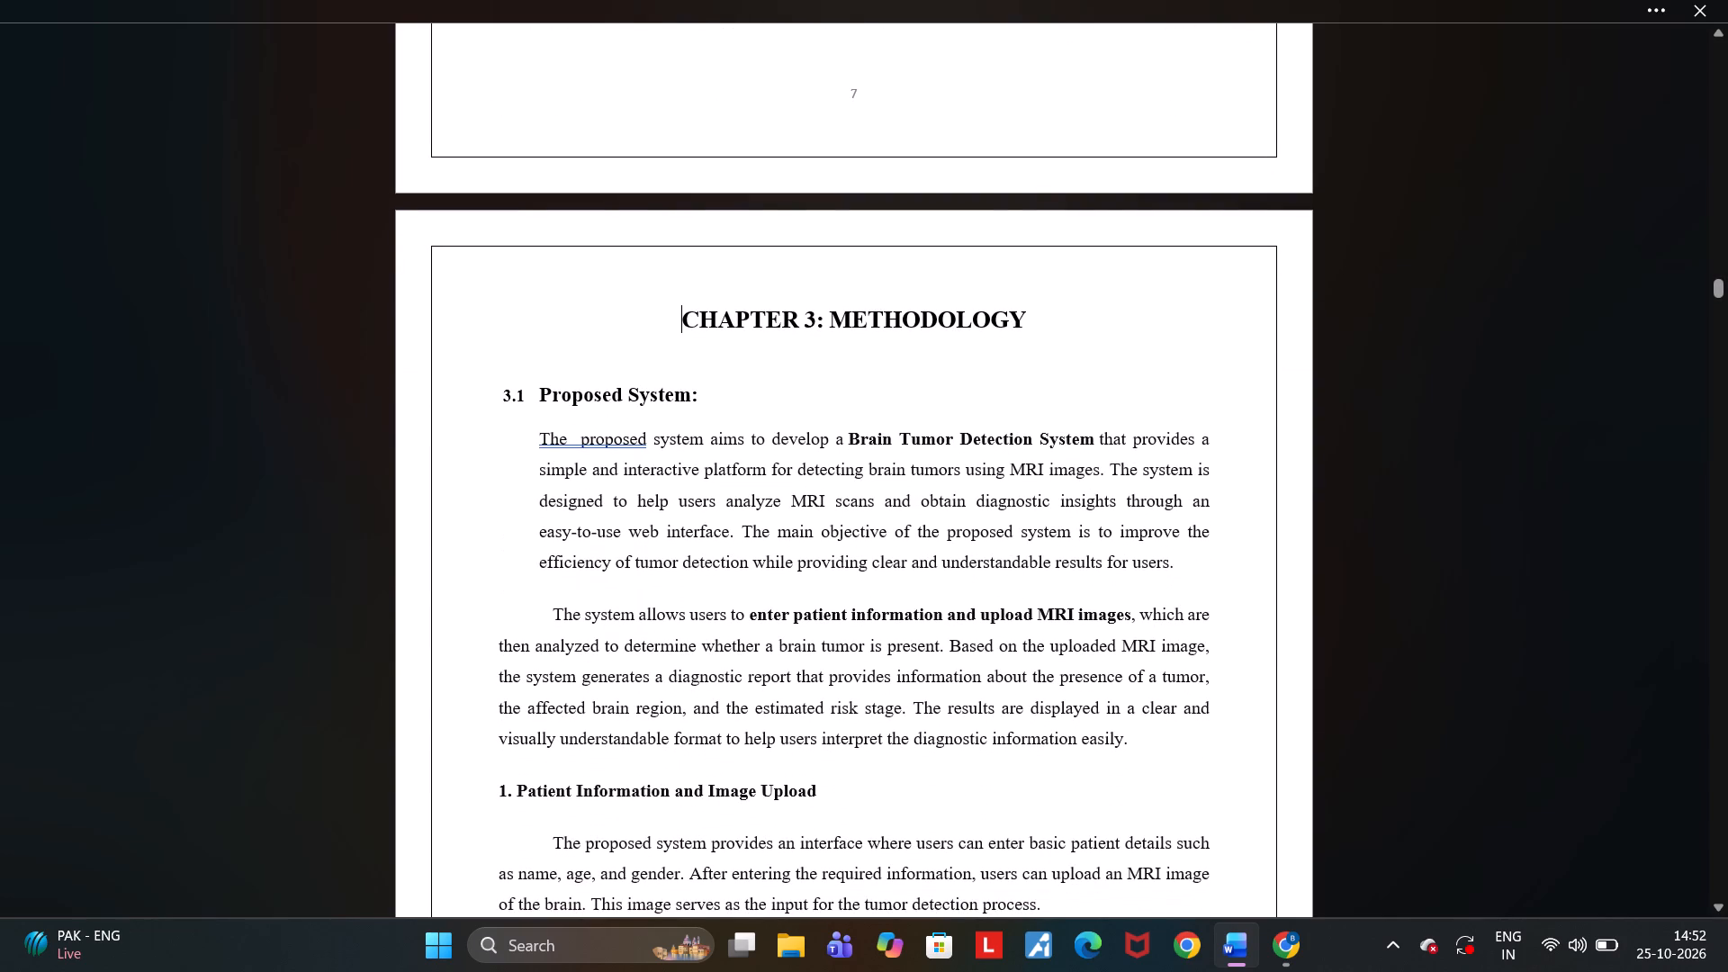
scroll(679, 589, "down", 7)
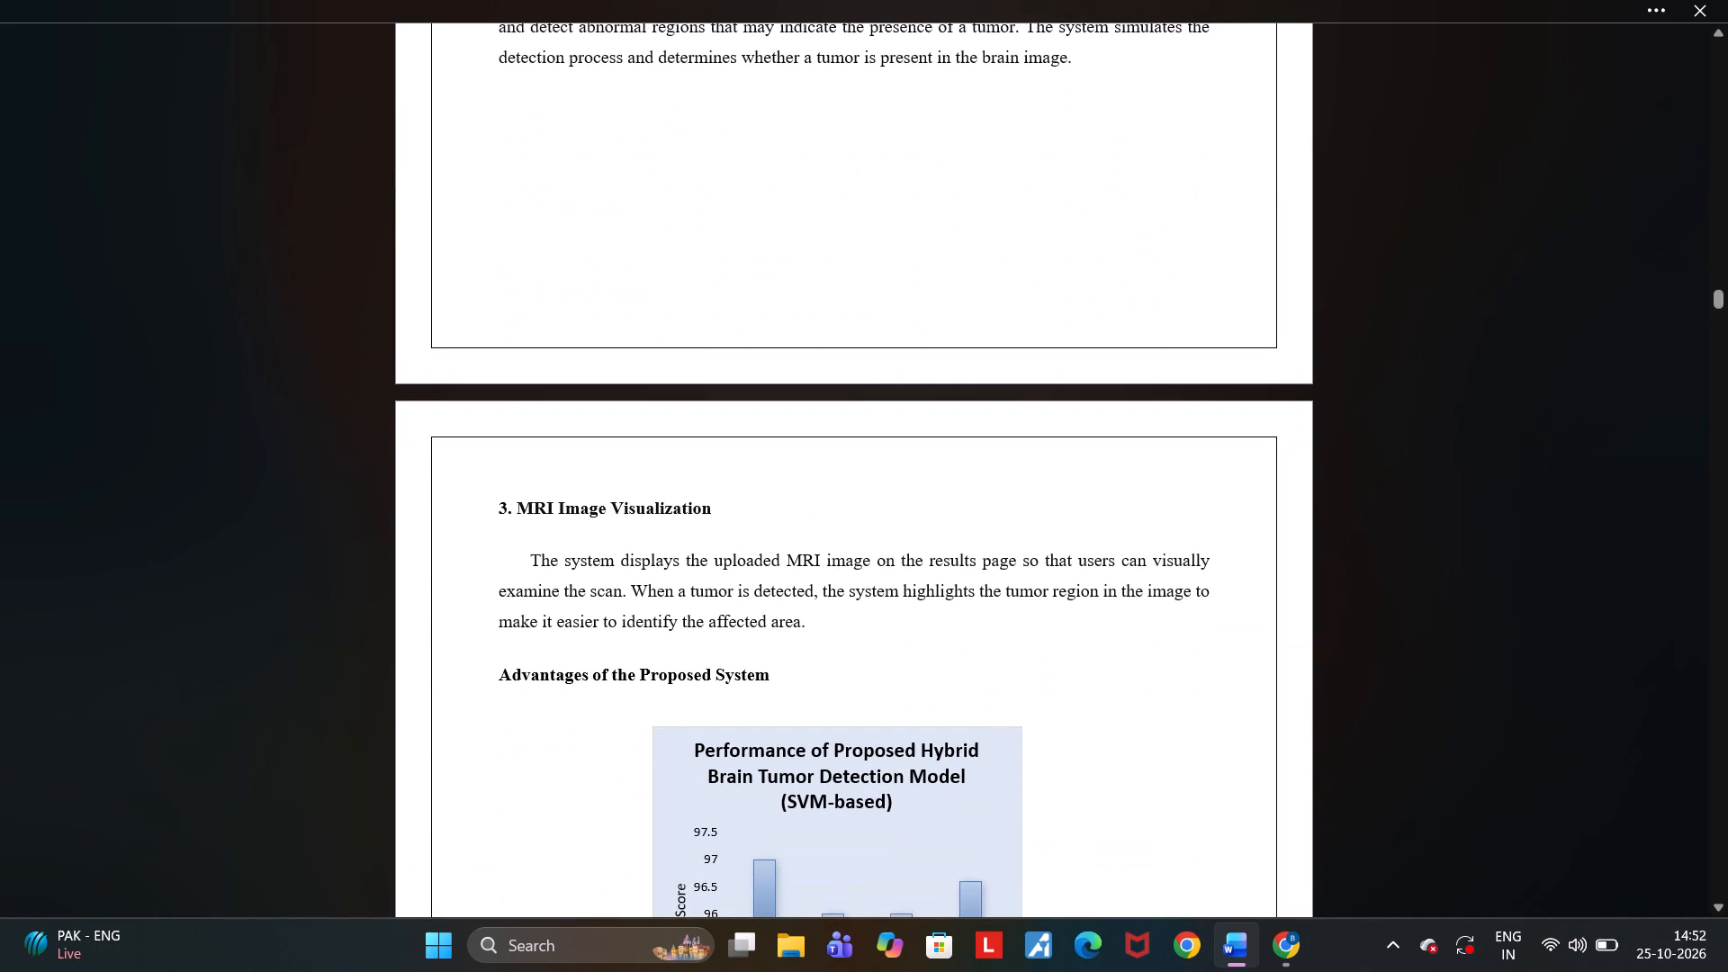
scroll(679, 589, "down", 10)
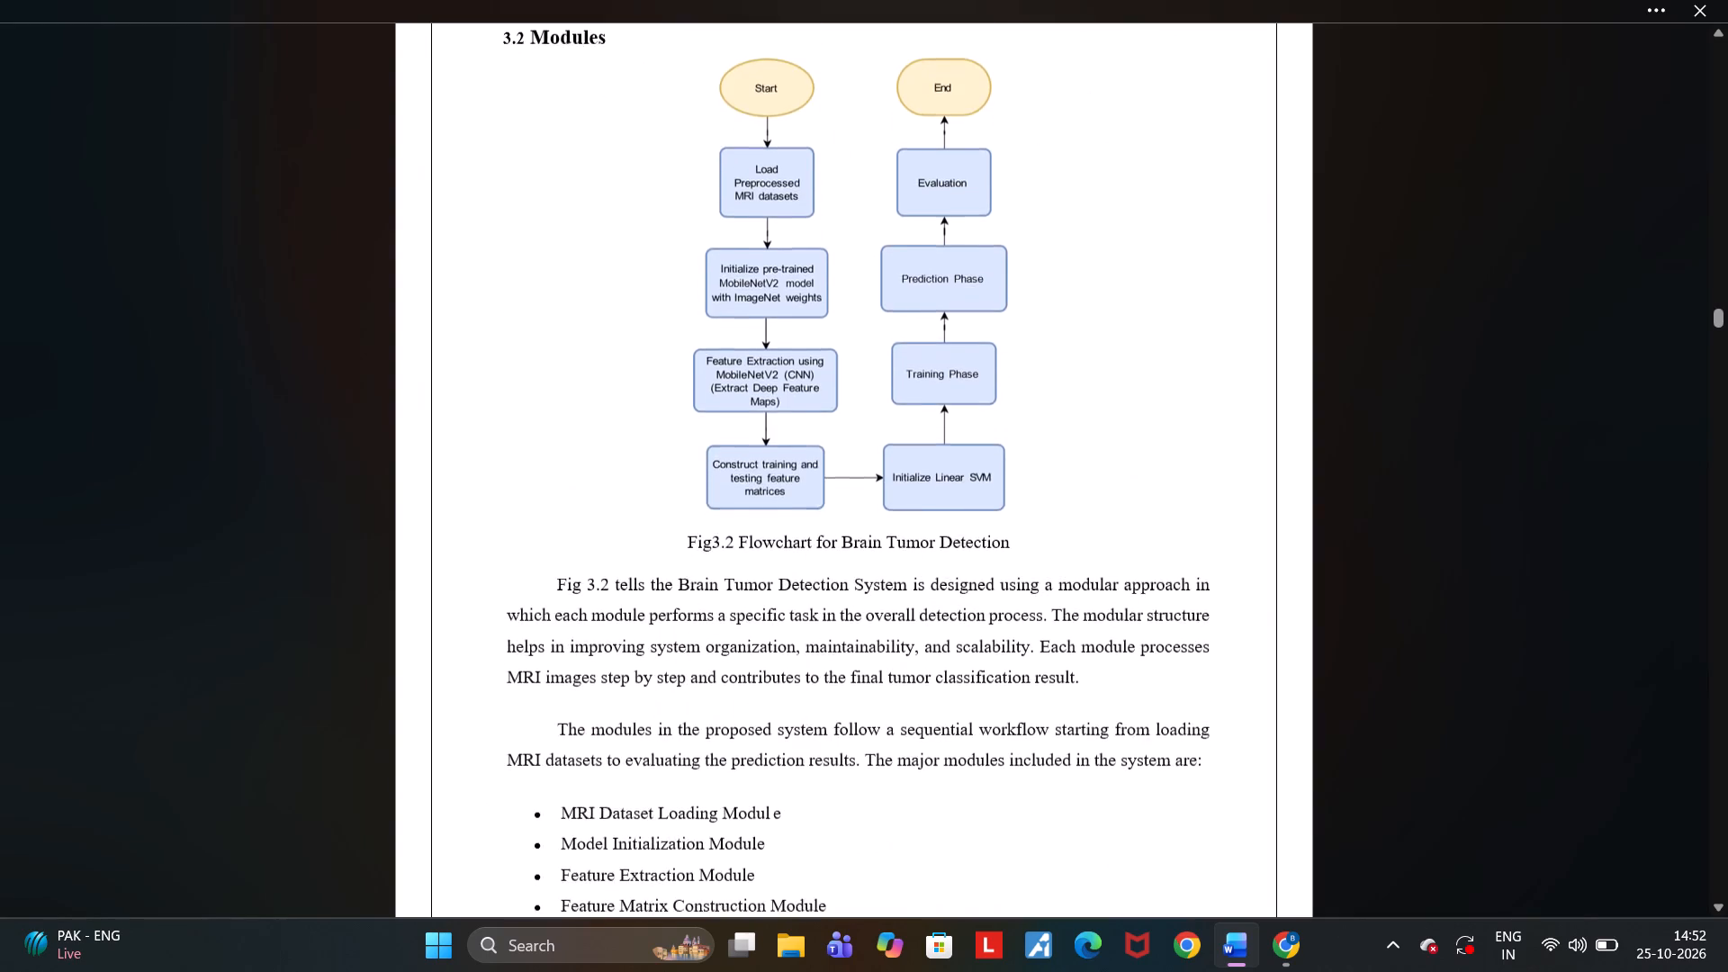
scroll(679, 589, "down", 11)
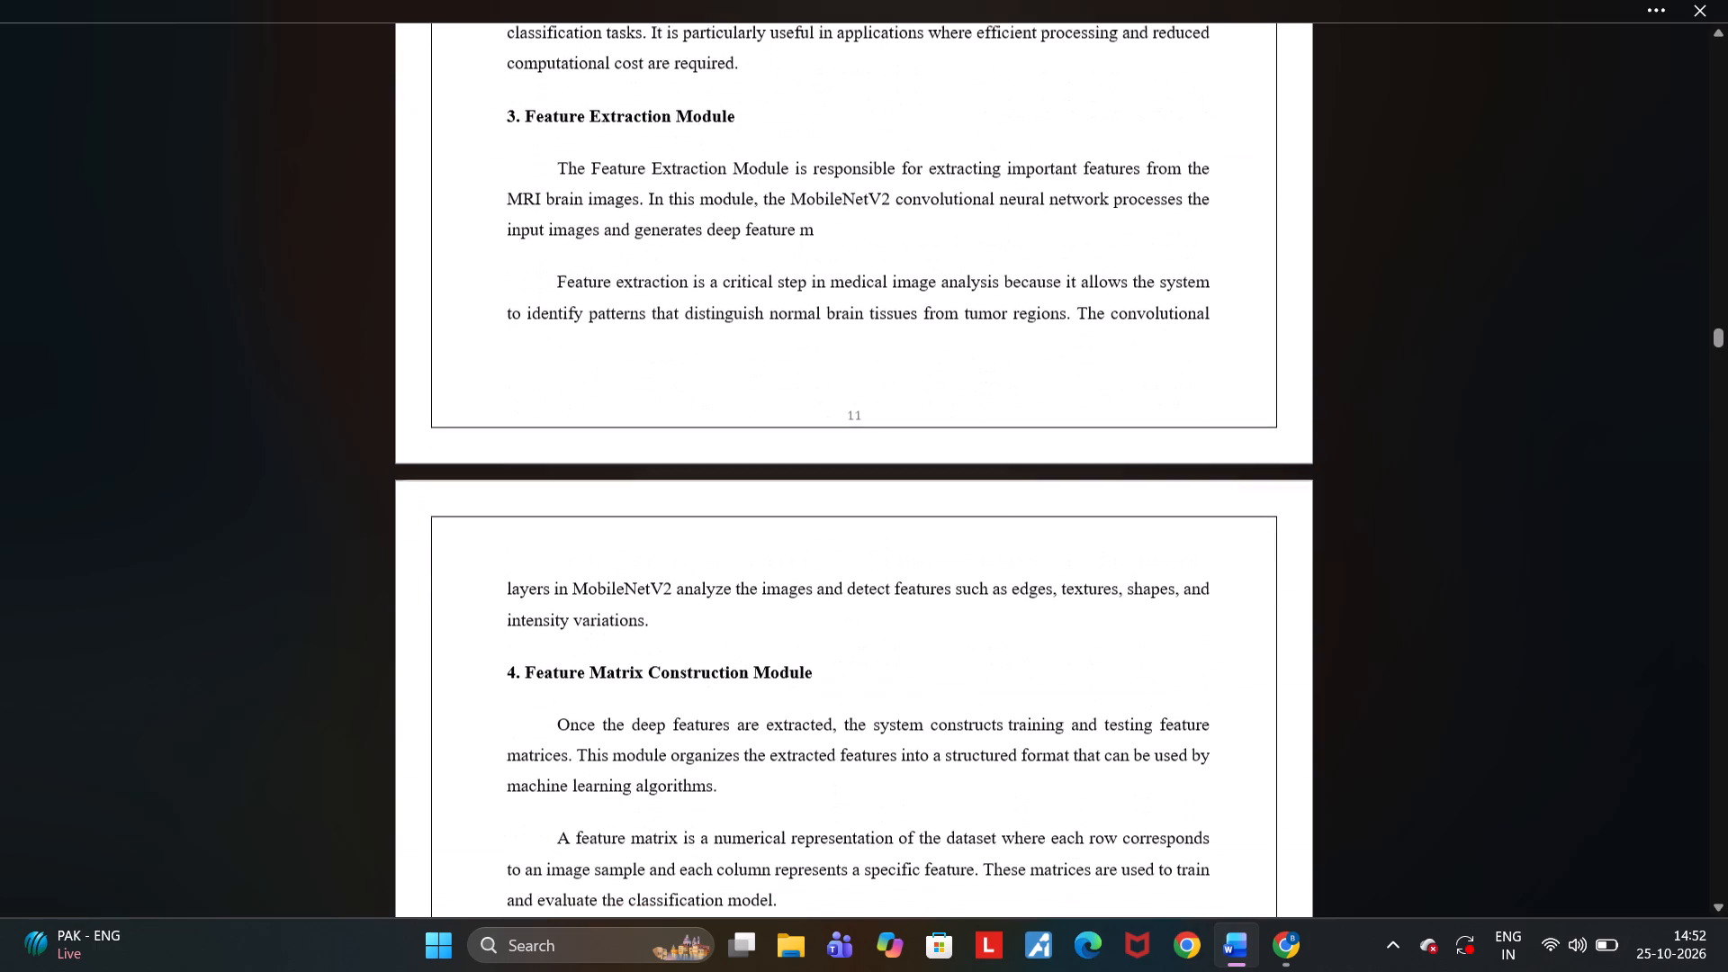
scroll(679, 589, "down", 8)
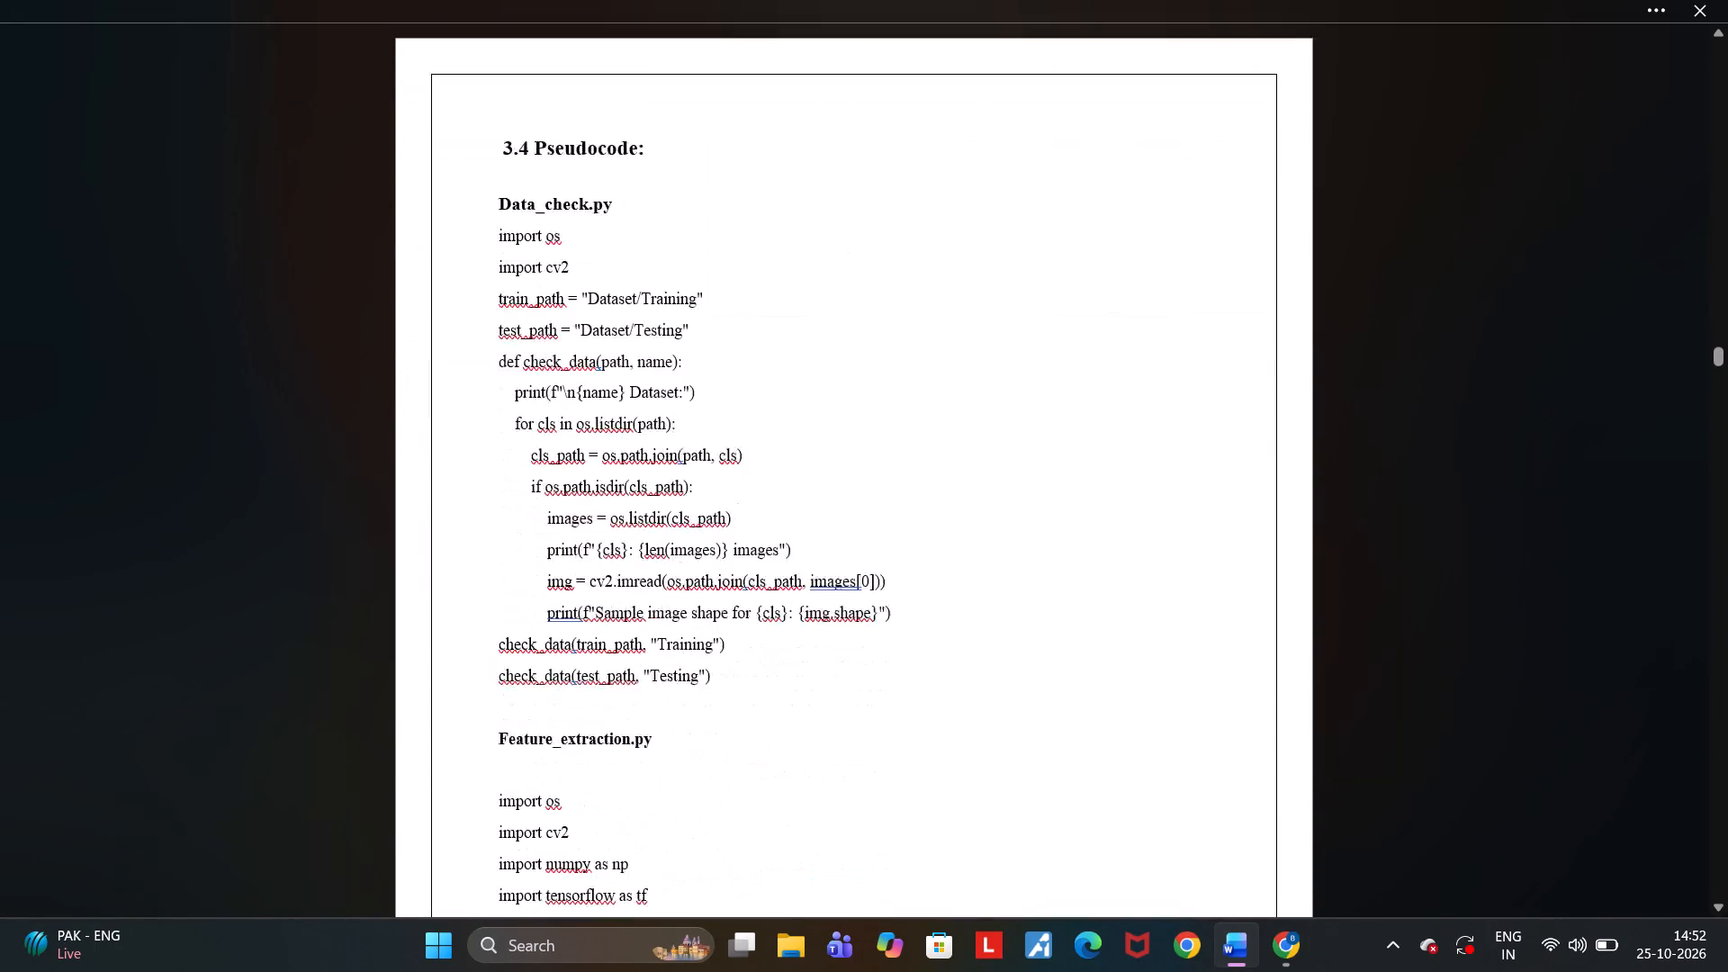
scroll(679, 589, "down", 1)
scroll(679, 589, "up", 15)
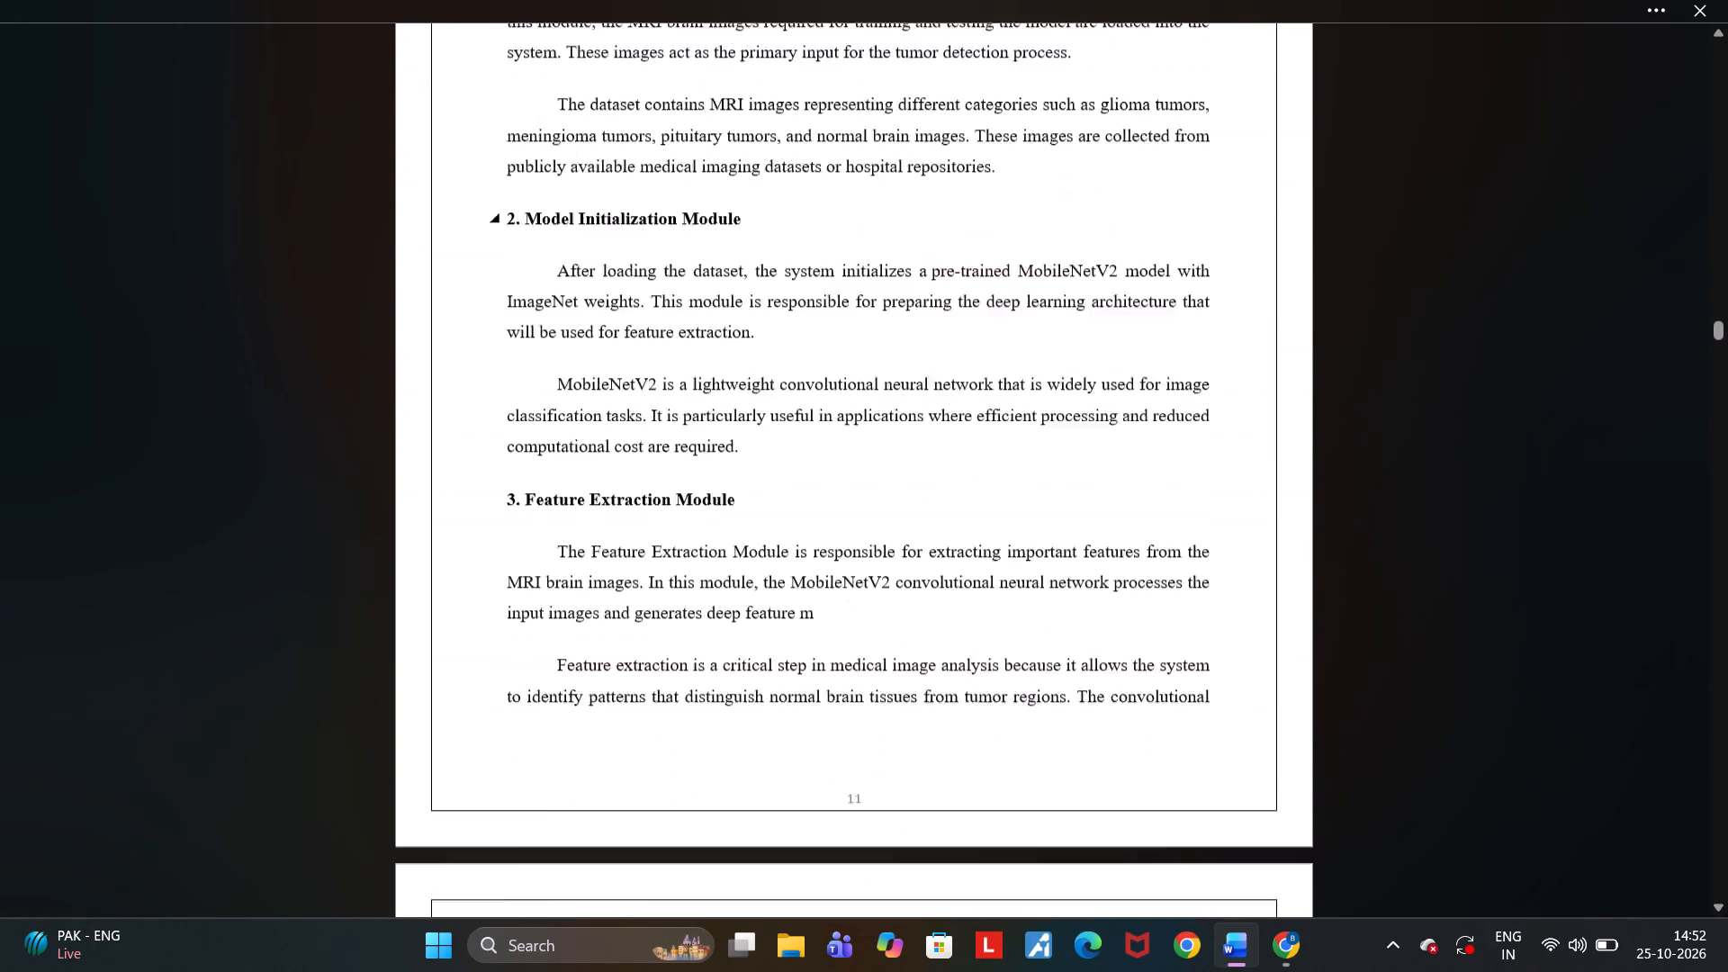
scroll(679, 589, "up", 16)
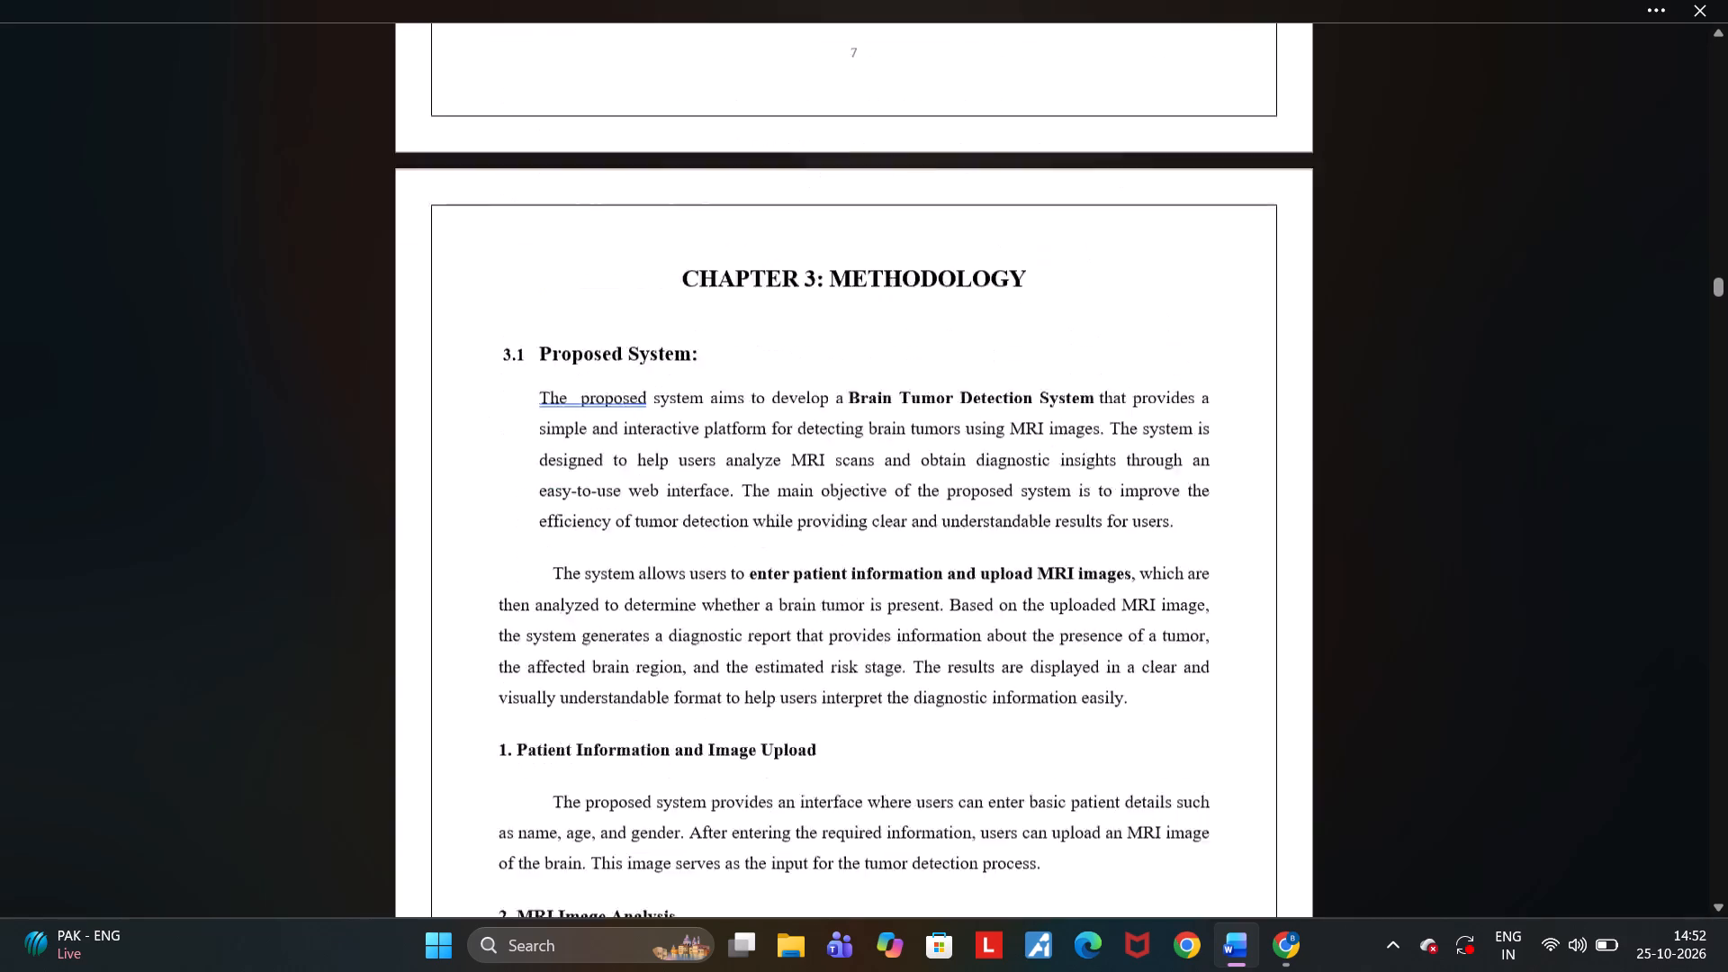
scroll(679, 589, "up", 1)
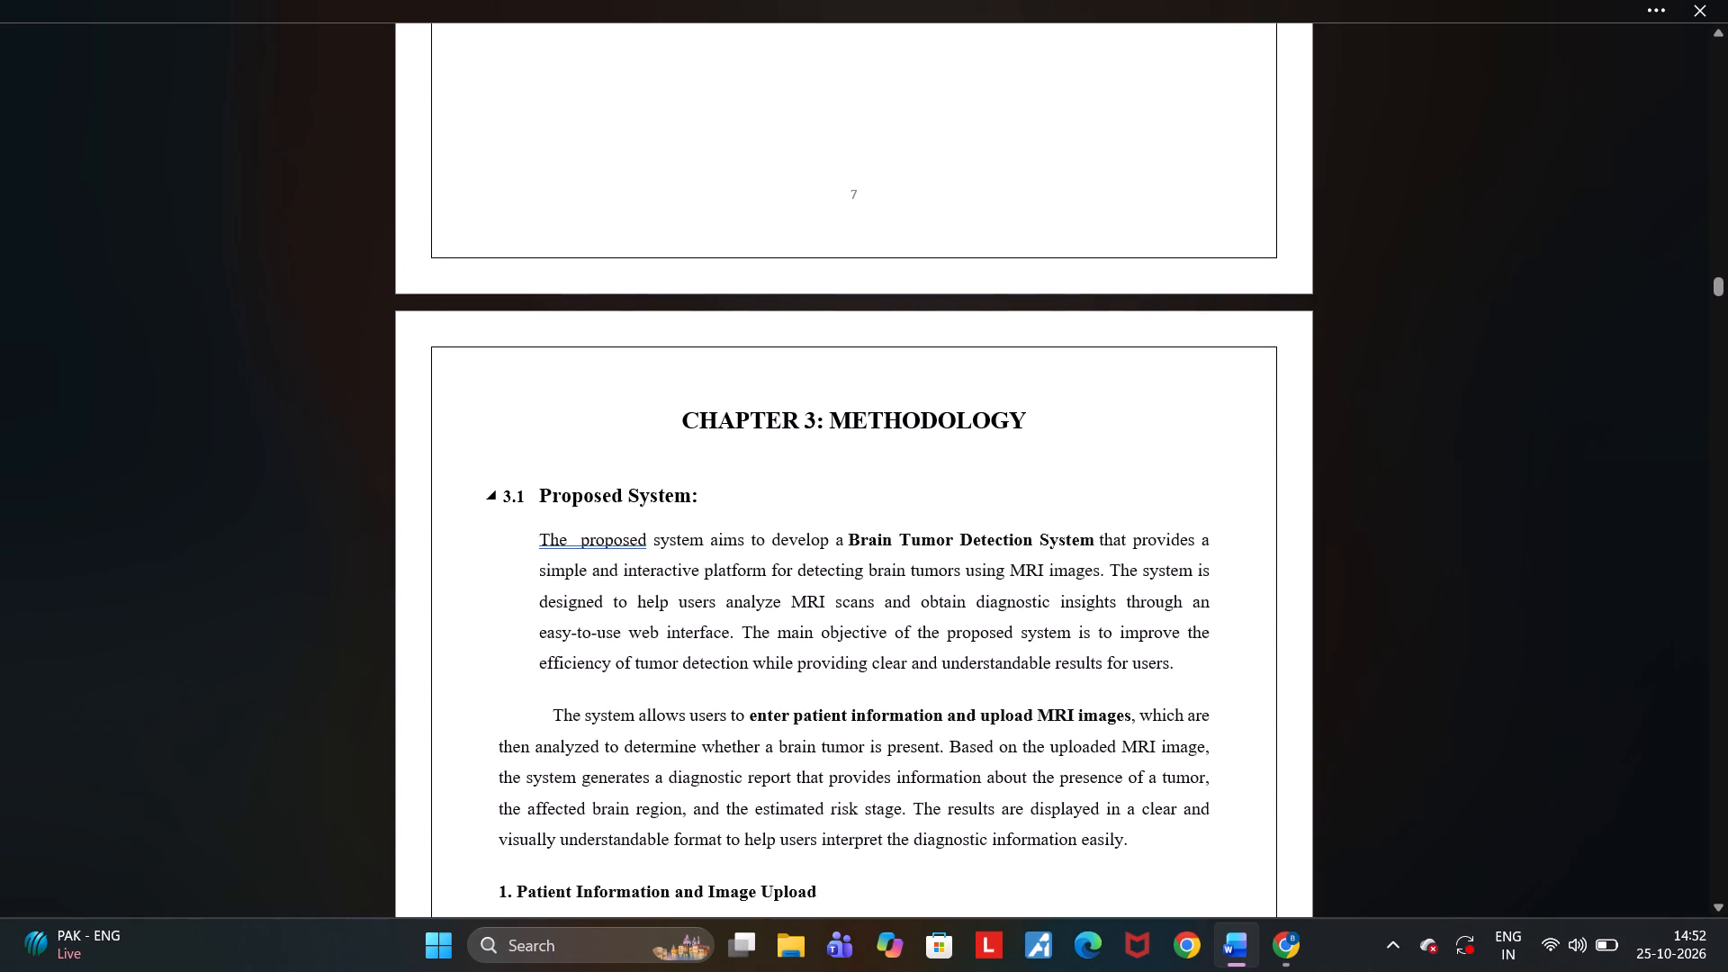
left_click_drag(702, 493, 650, 493)
left_click_drag(650, 493, 583, 495)
key("ctrl+c")
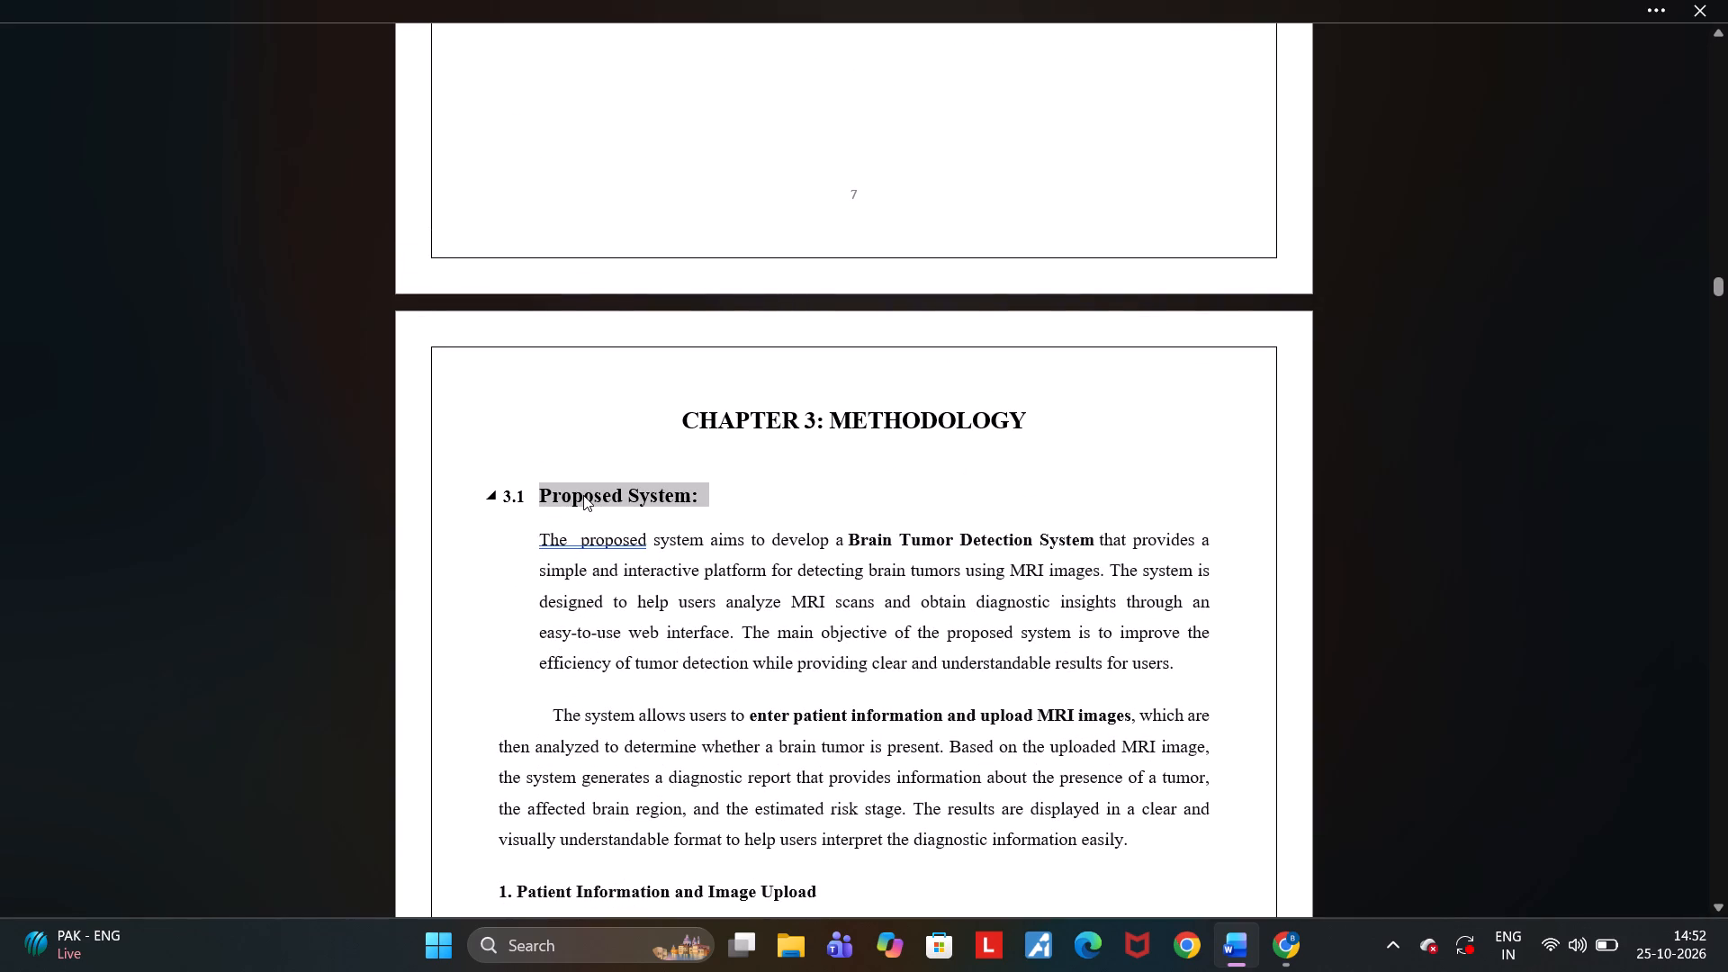
left_click(1269, 946)
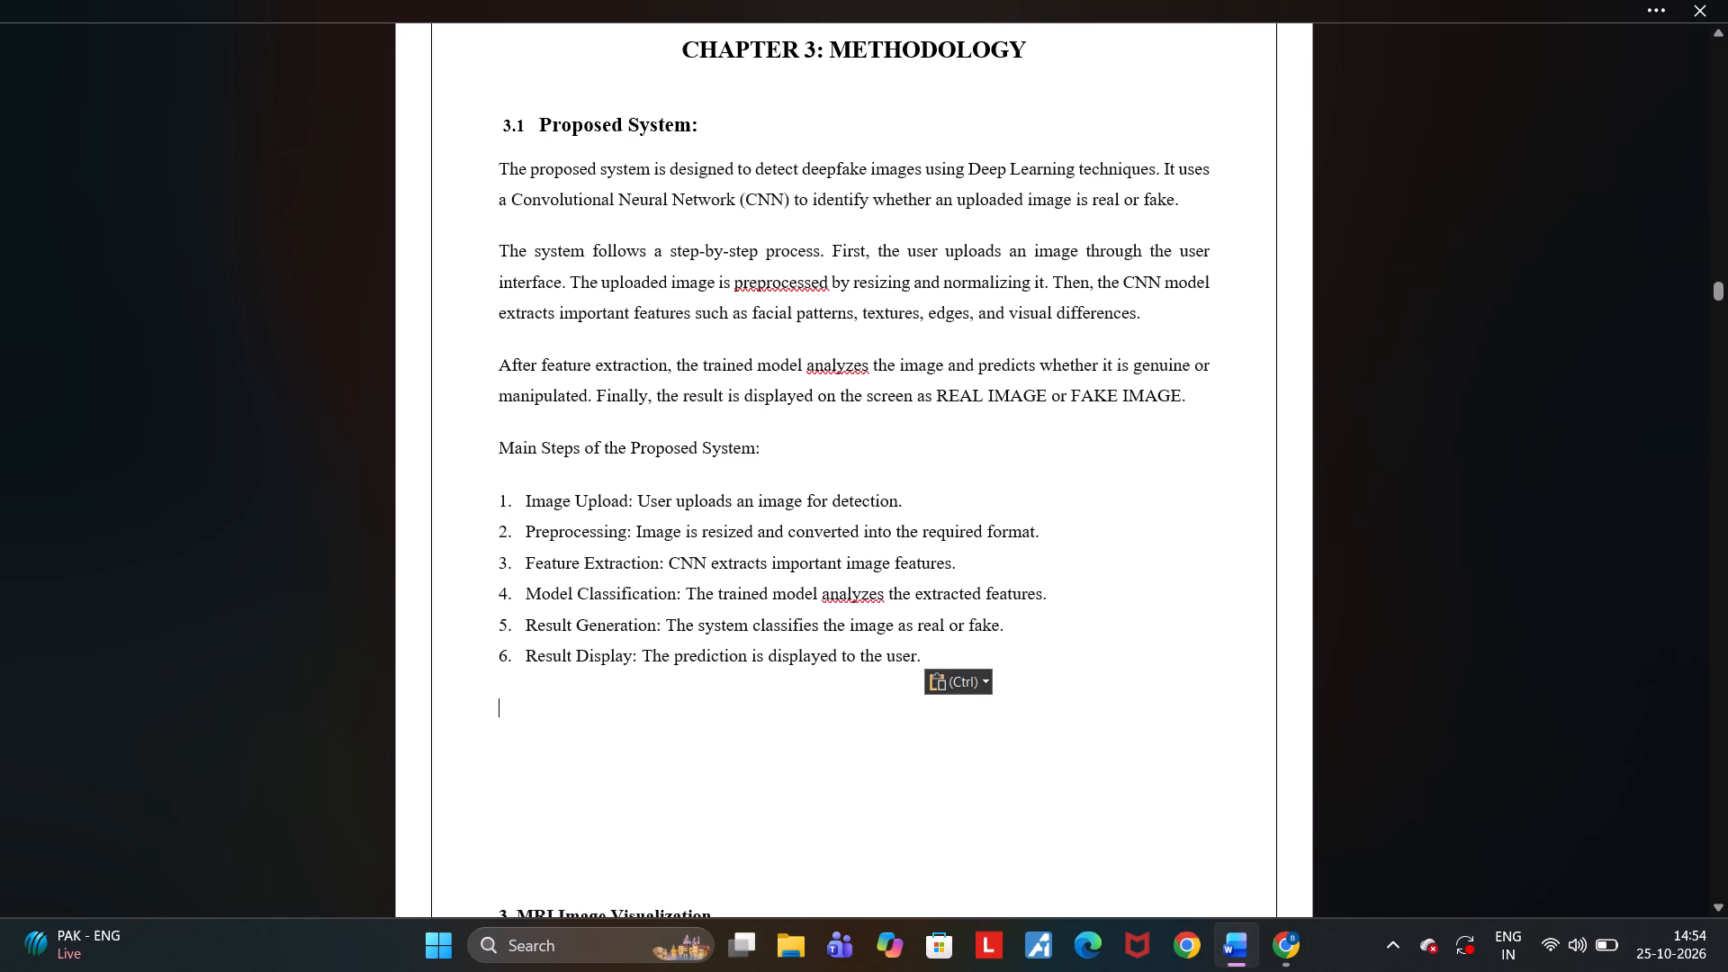
Bold the labels of the six main steps in section 3.1's numbered list, from "Image Upload" through "Result Display".
scroll(1057, 444, "down", 1)
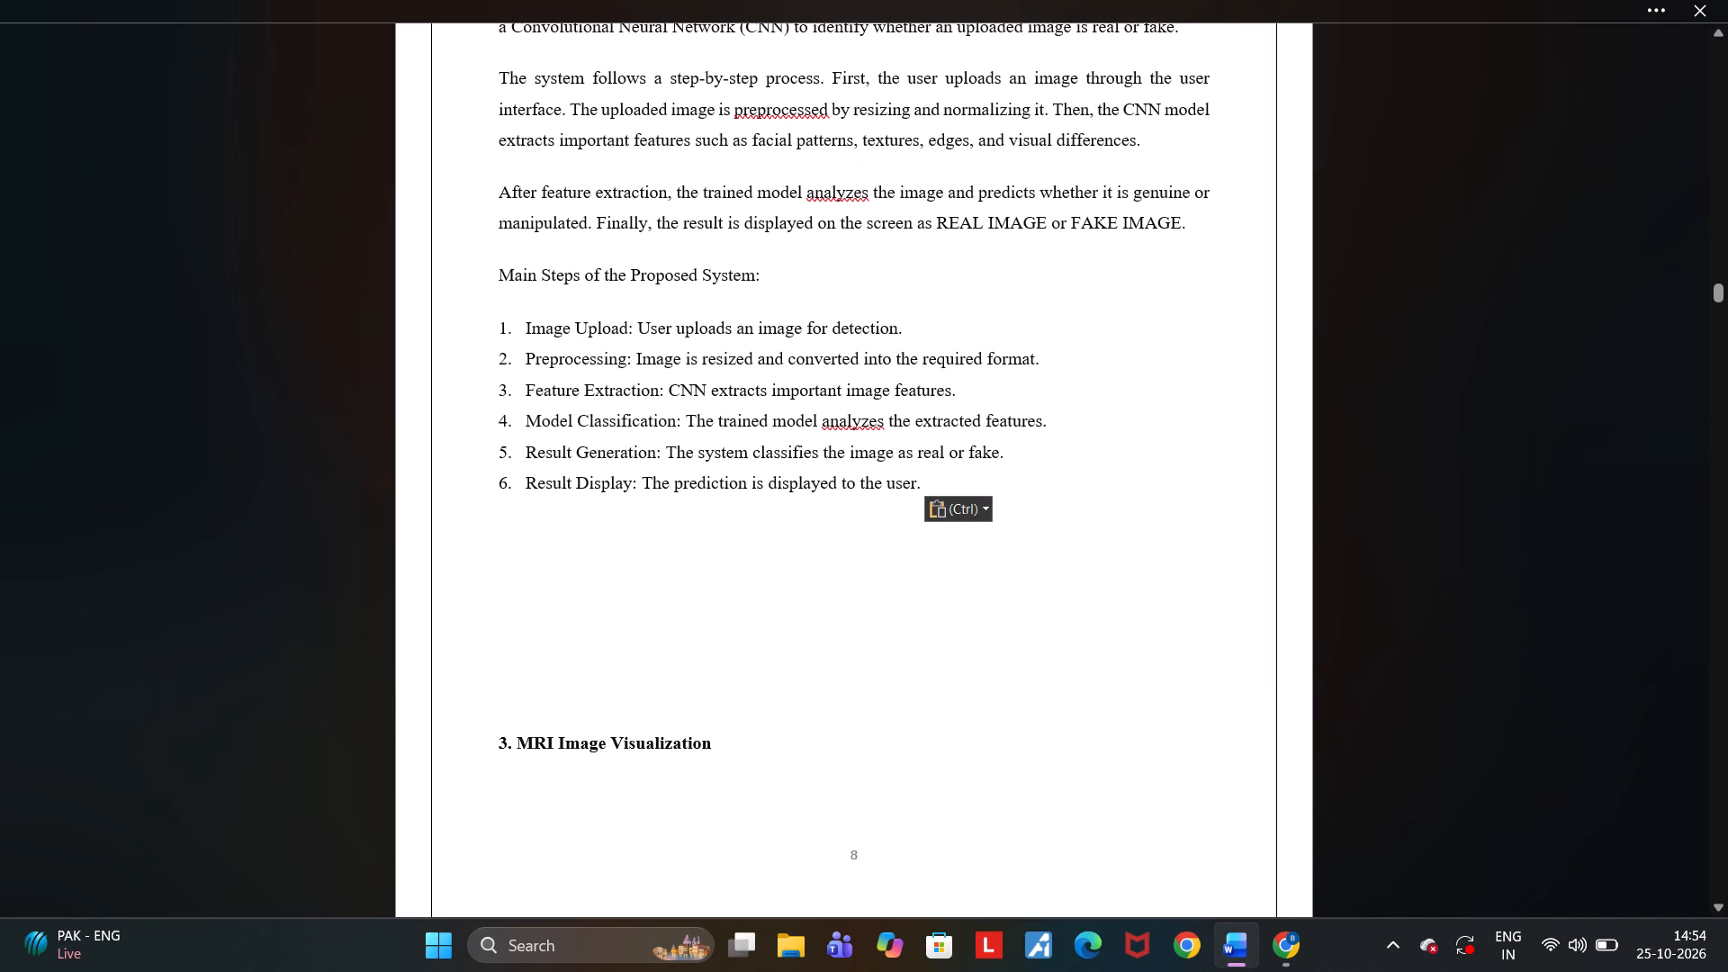
left_click_drag(625, 328, 522, 320)
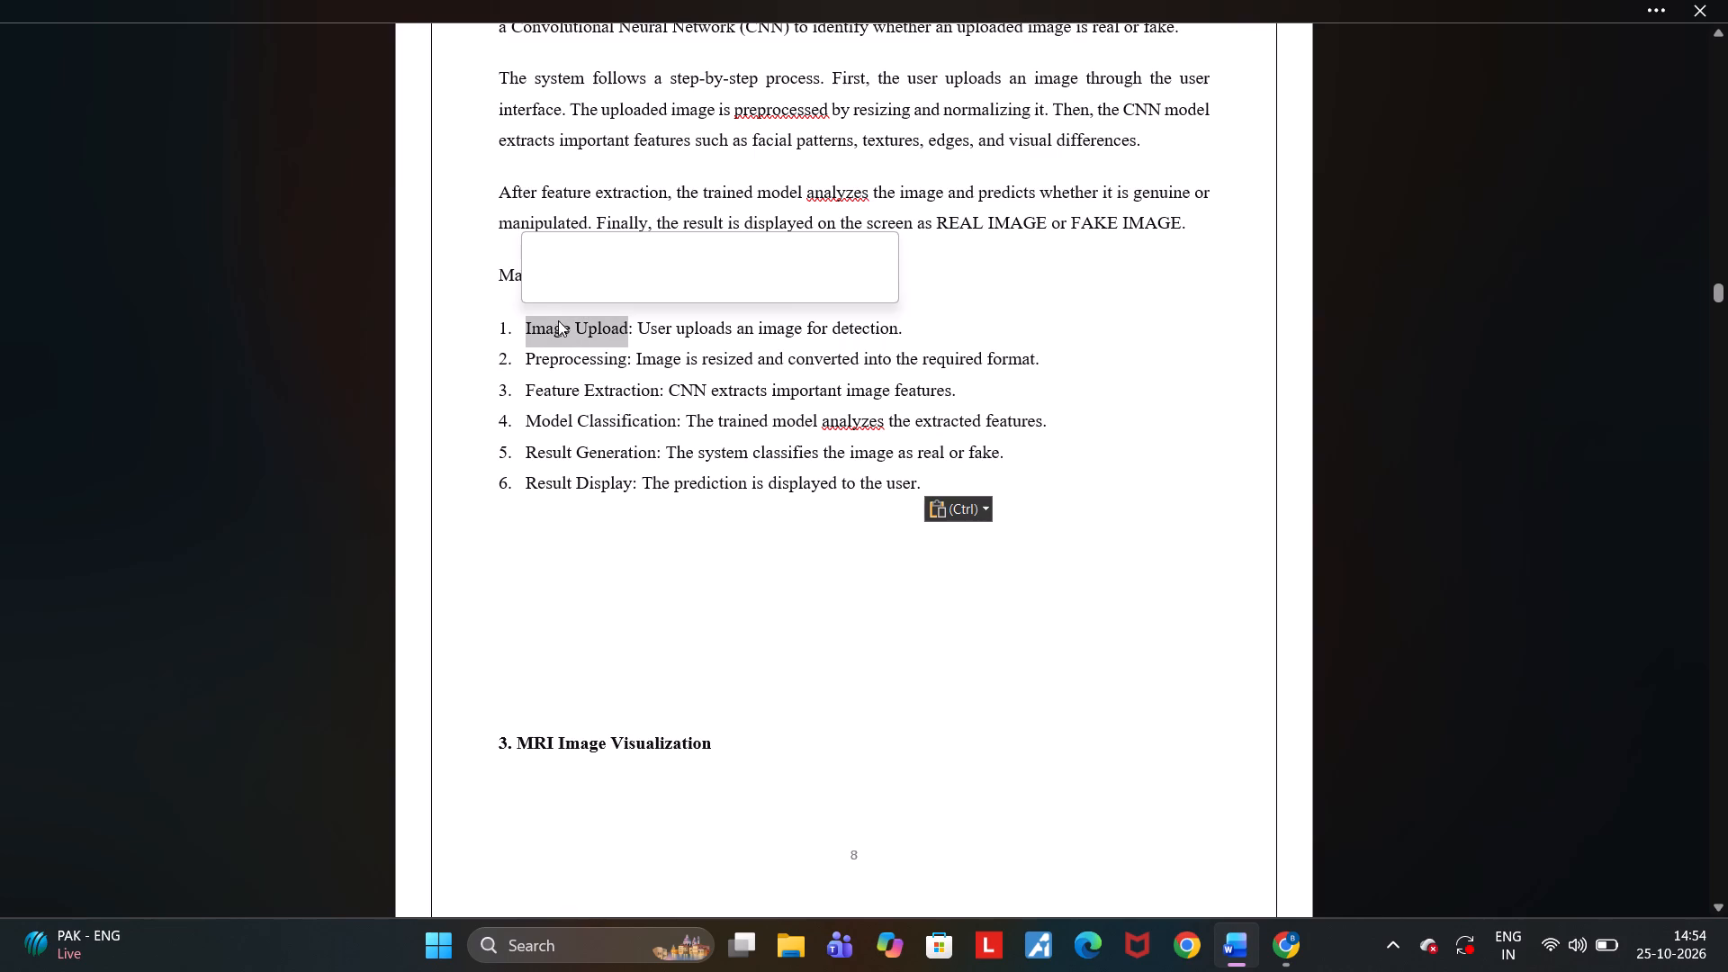
left_click(540, 286)
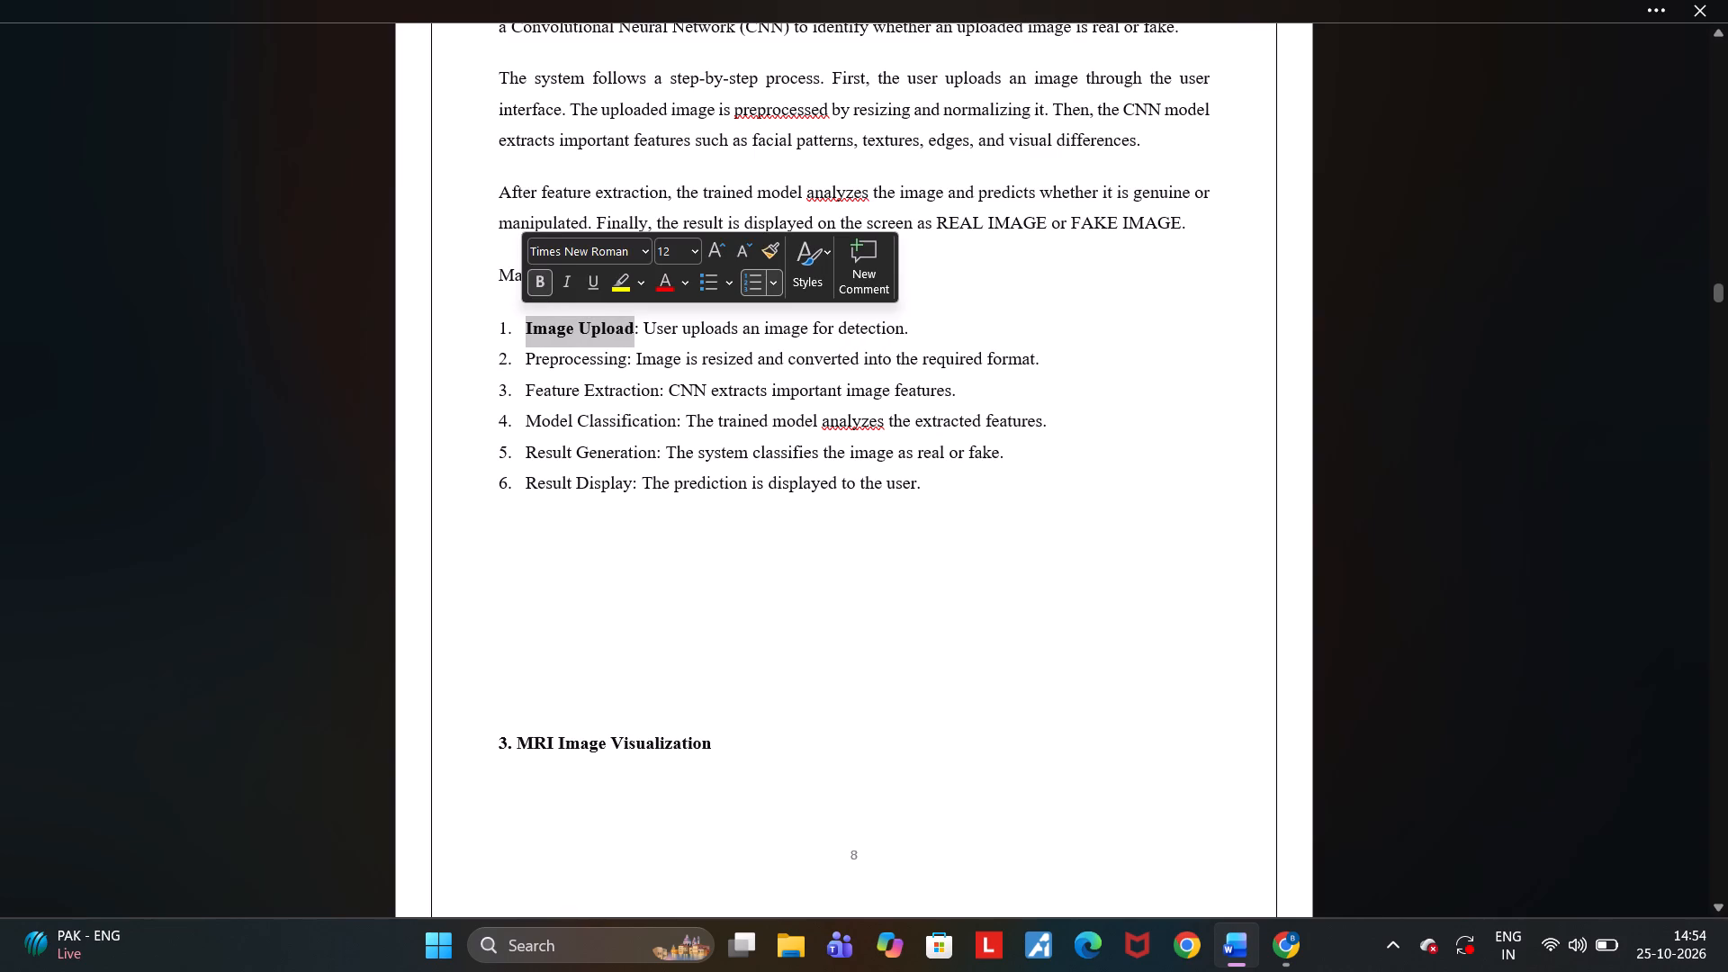
left_click_drag(625, 360, 579, 350)
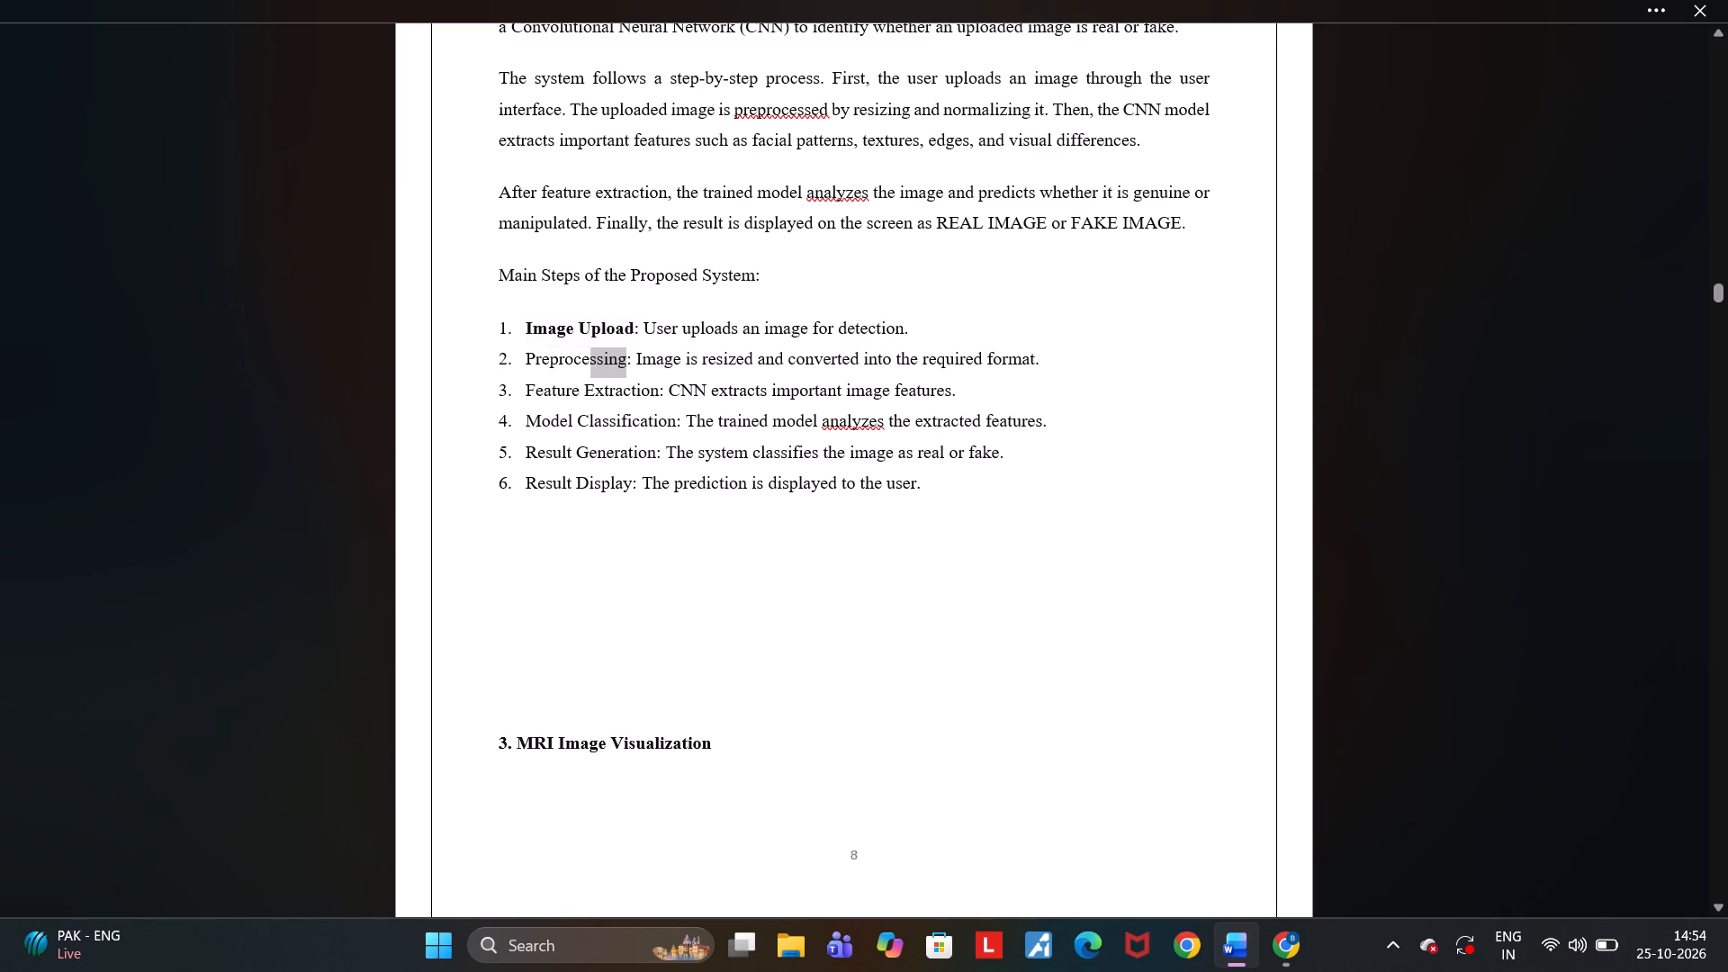
left_click_drag(579, 350, 526, 348)
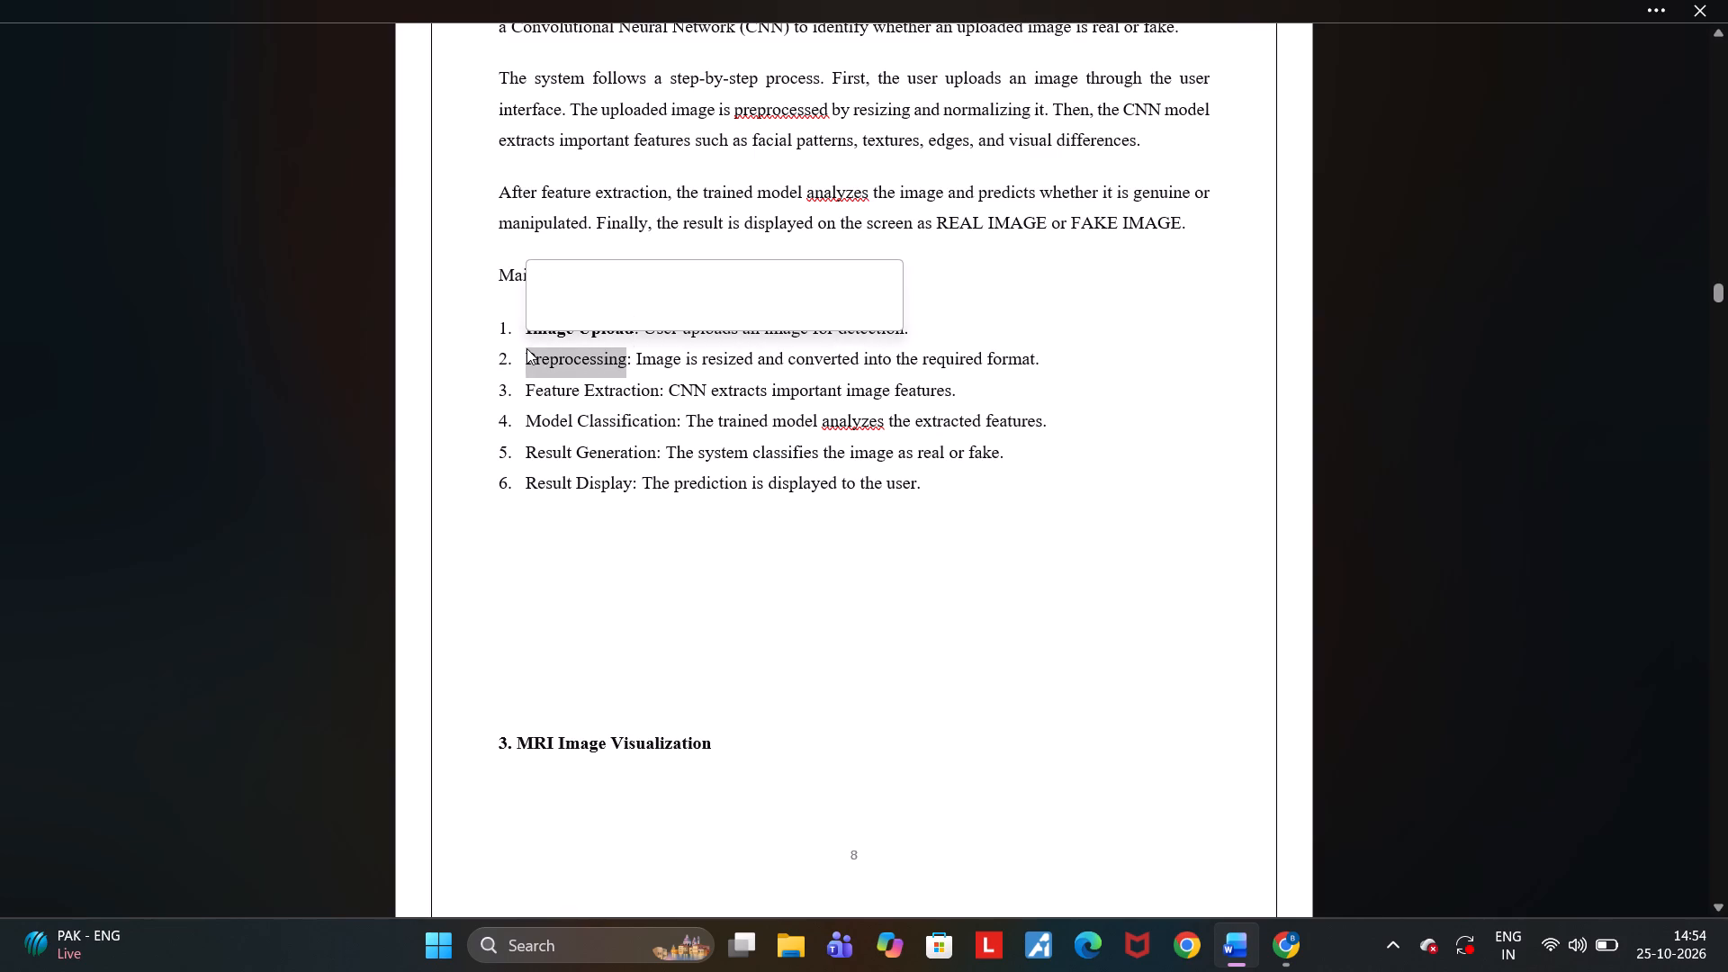
left_click(544, 310)
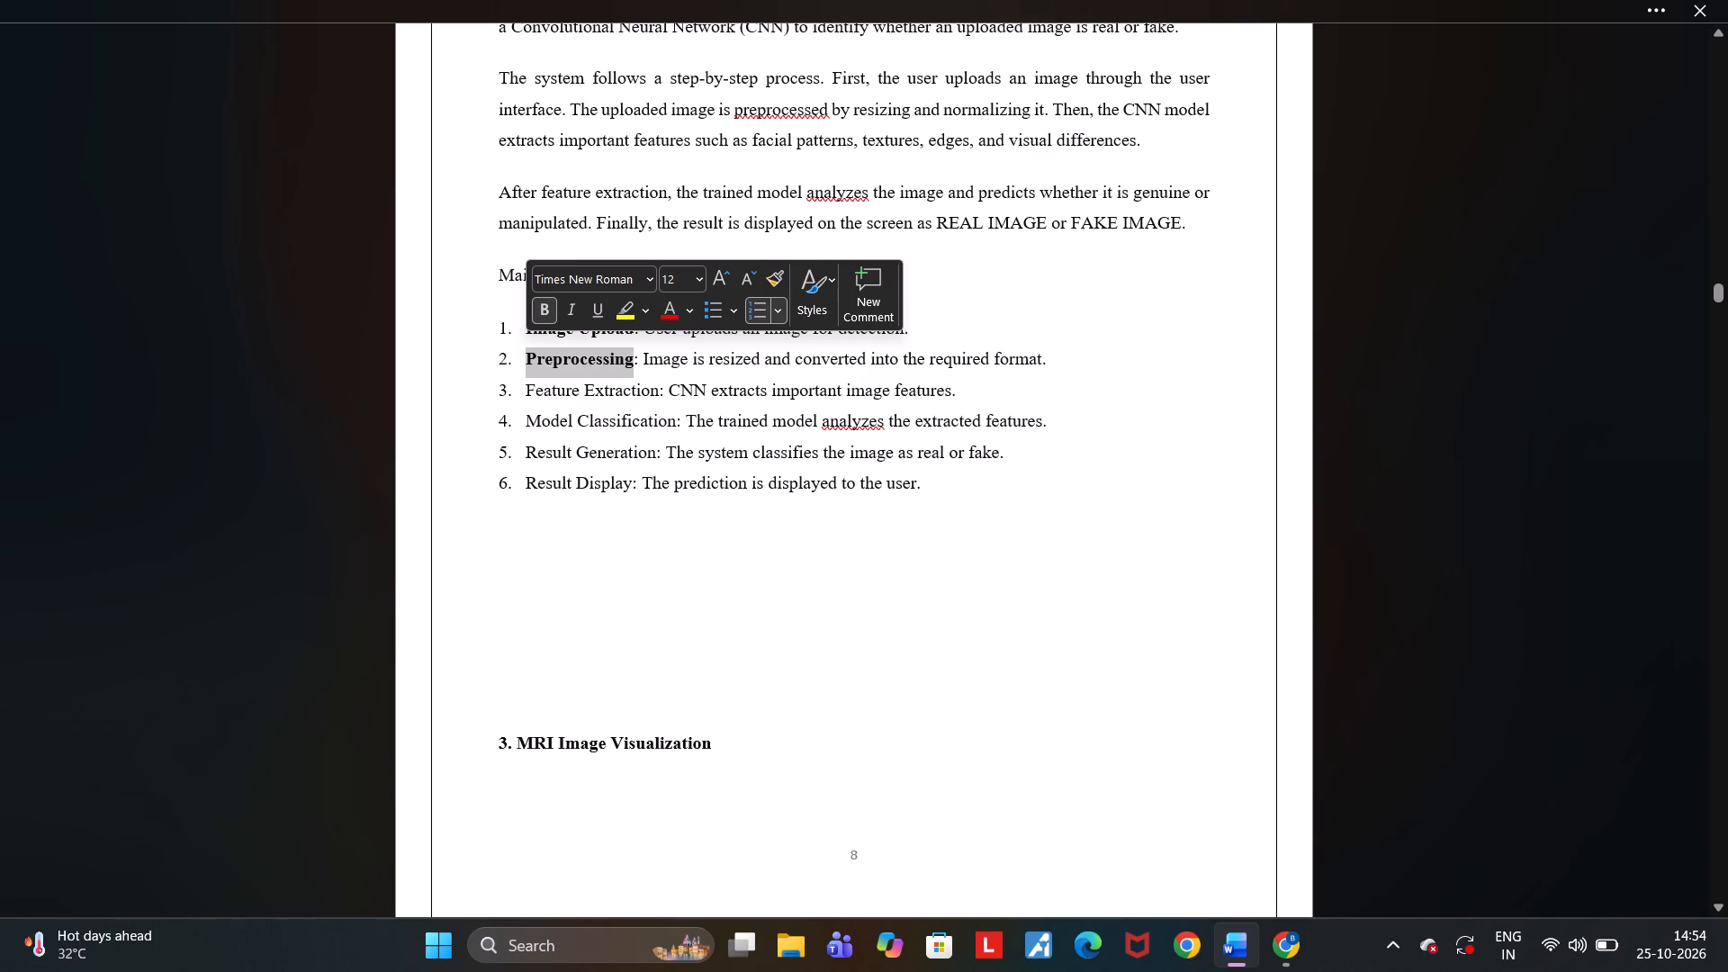
left_click_drag(655, 391, 543, 391)
left_click(562, 361)
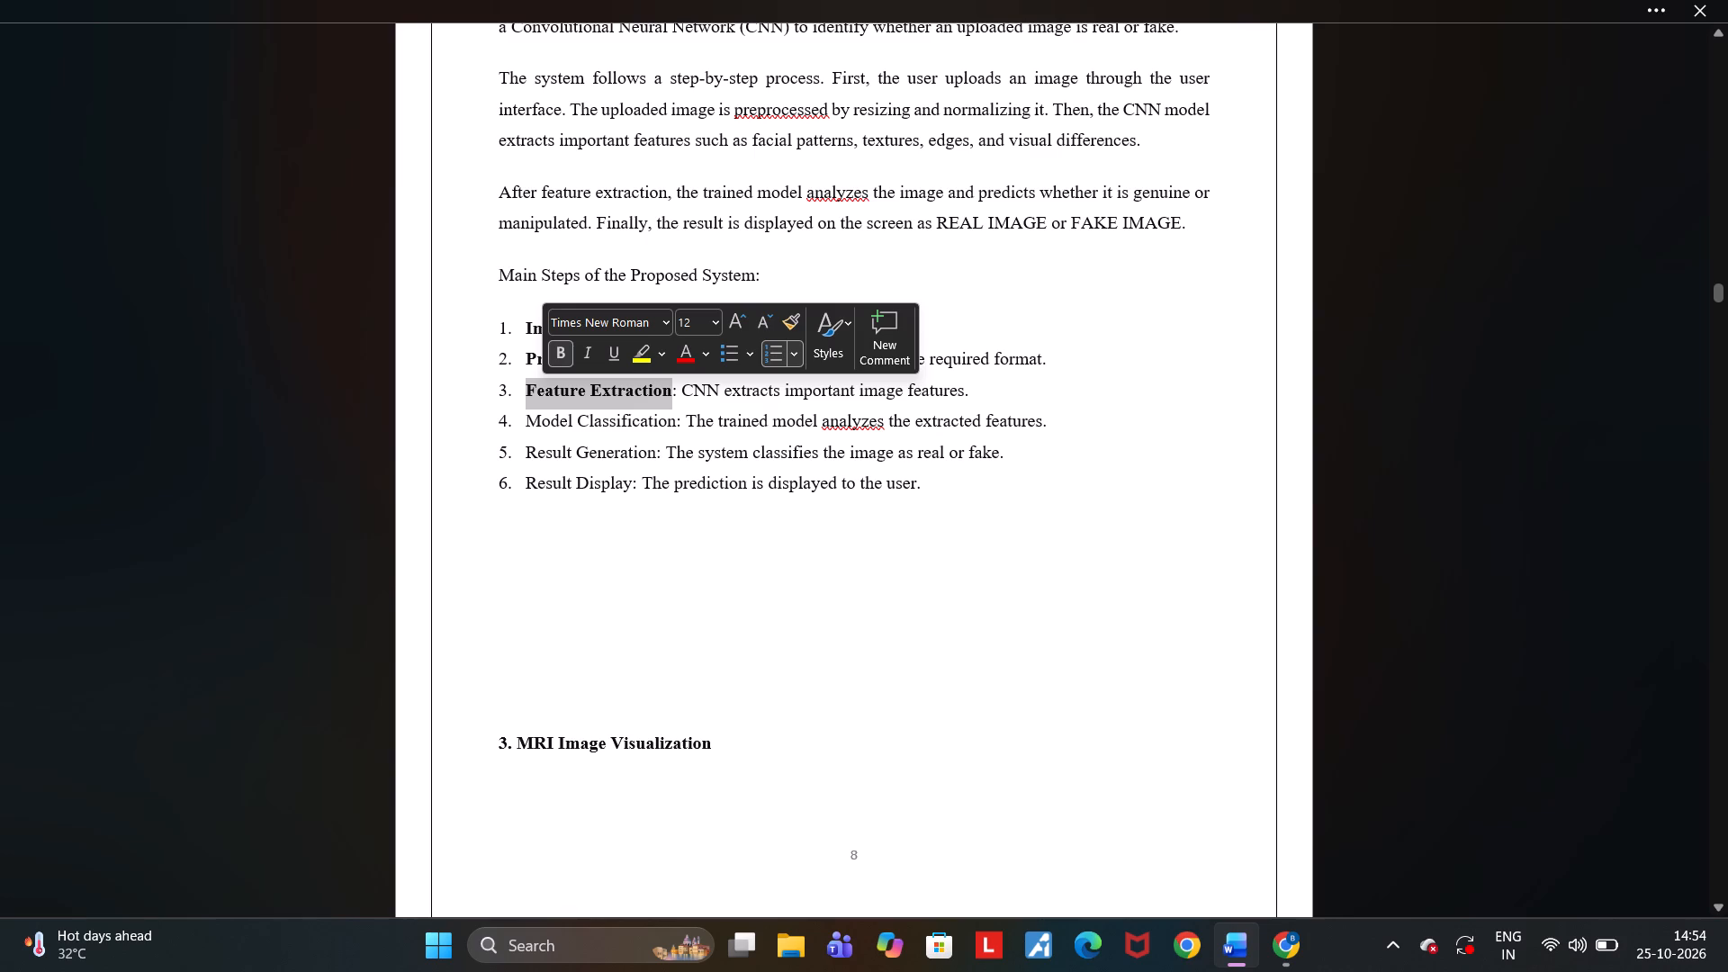
left_click_drag(675, 424, 536, 421)
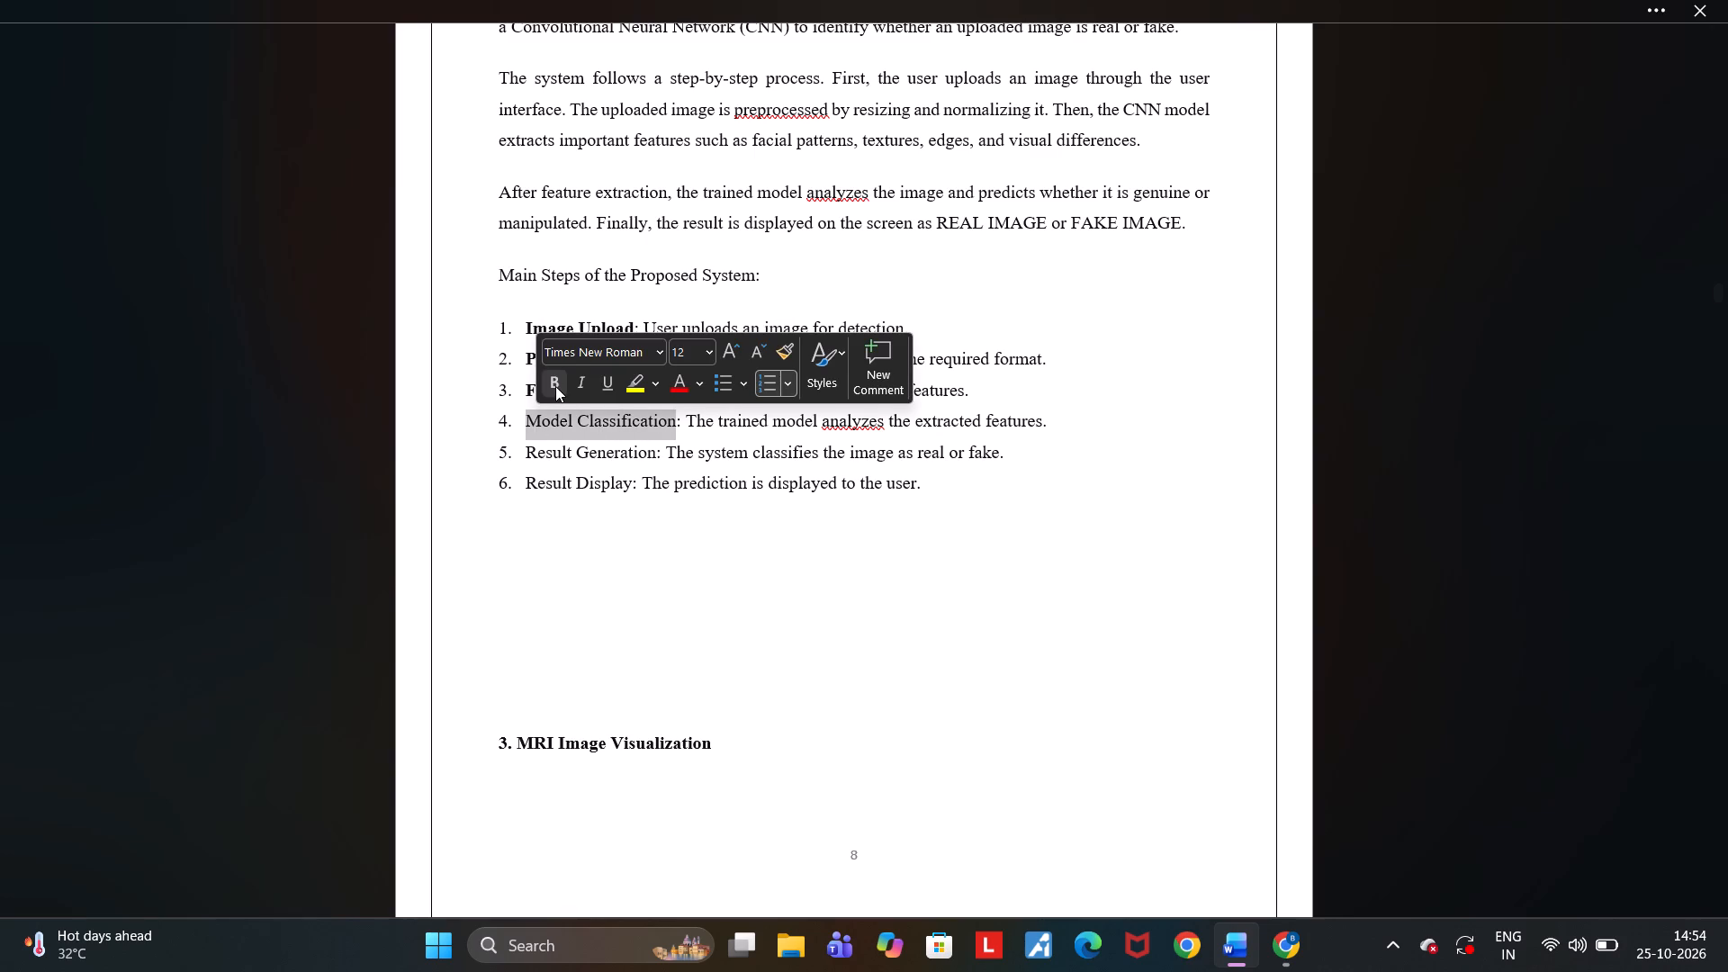
left_click(555, 386)
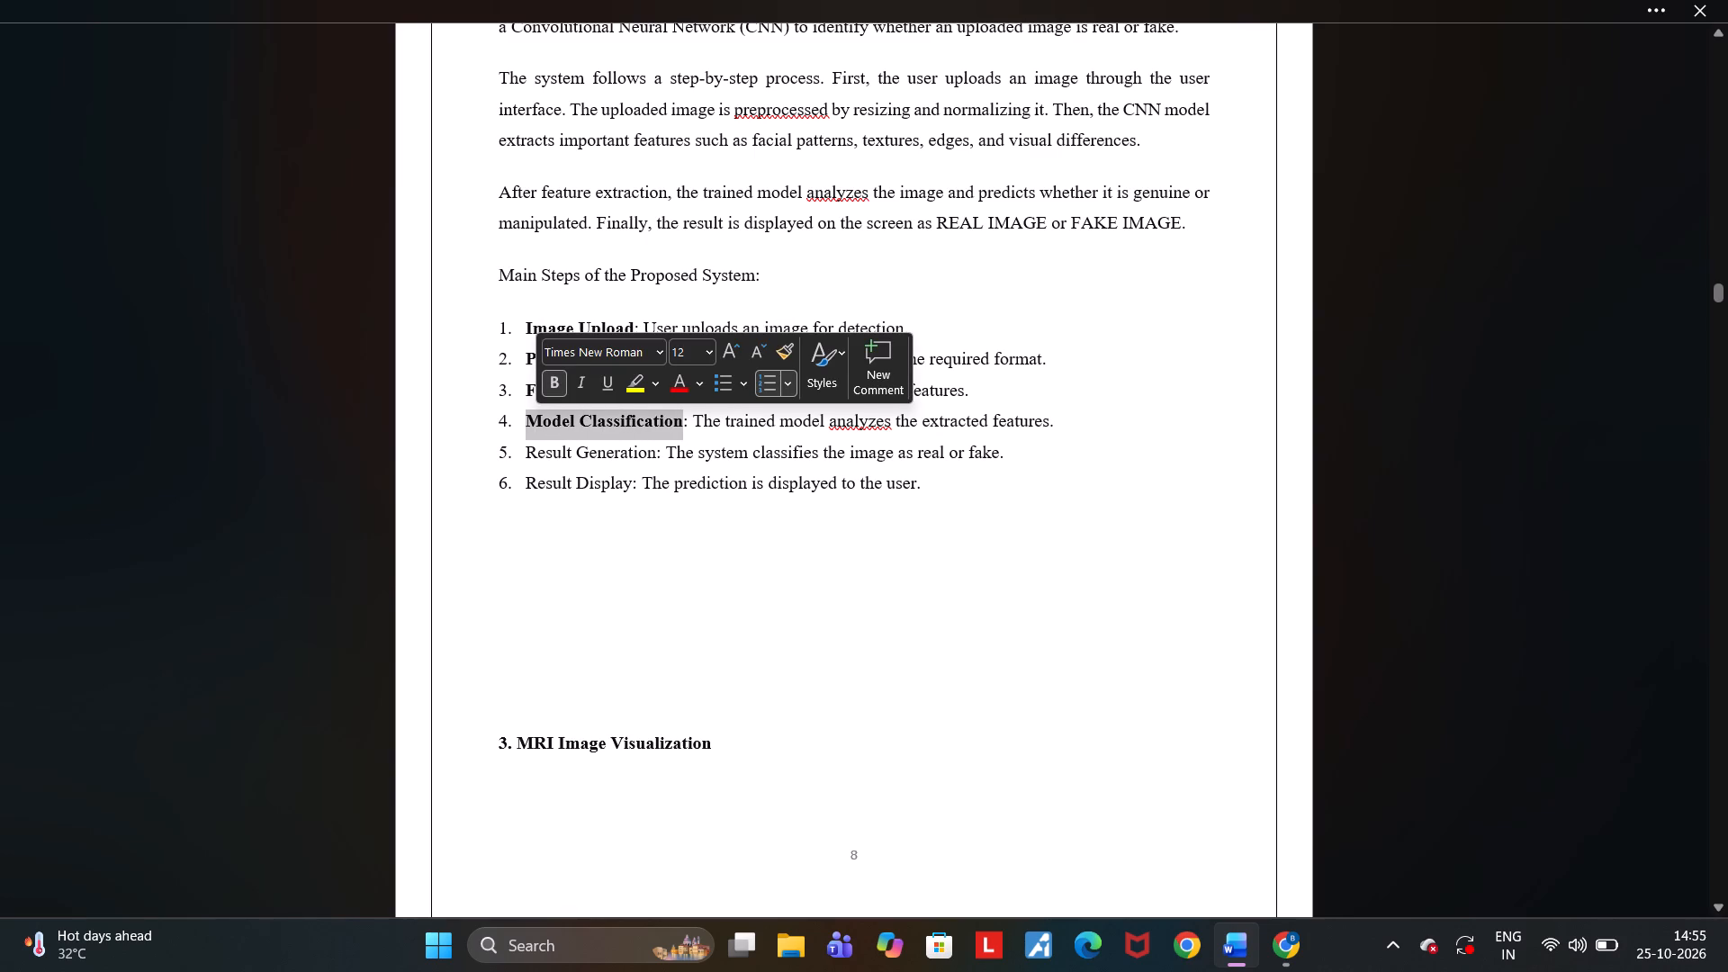
left_click_drag(655, 452, 522, 450)
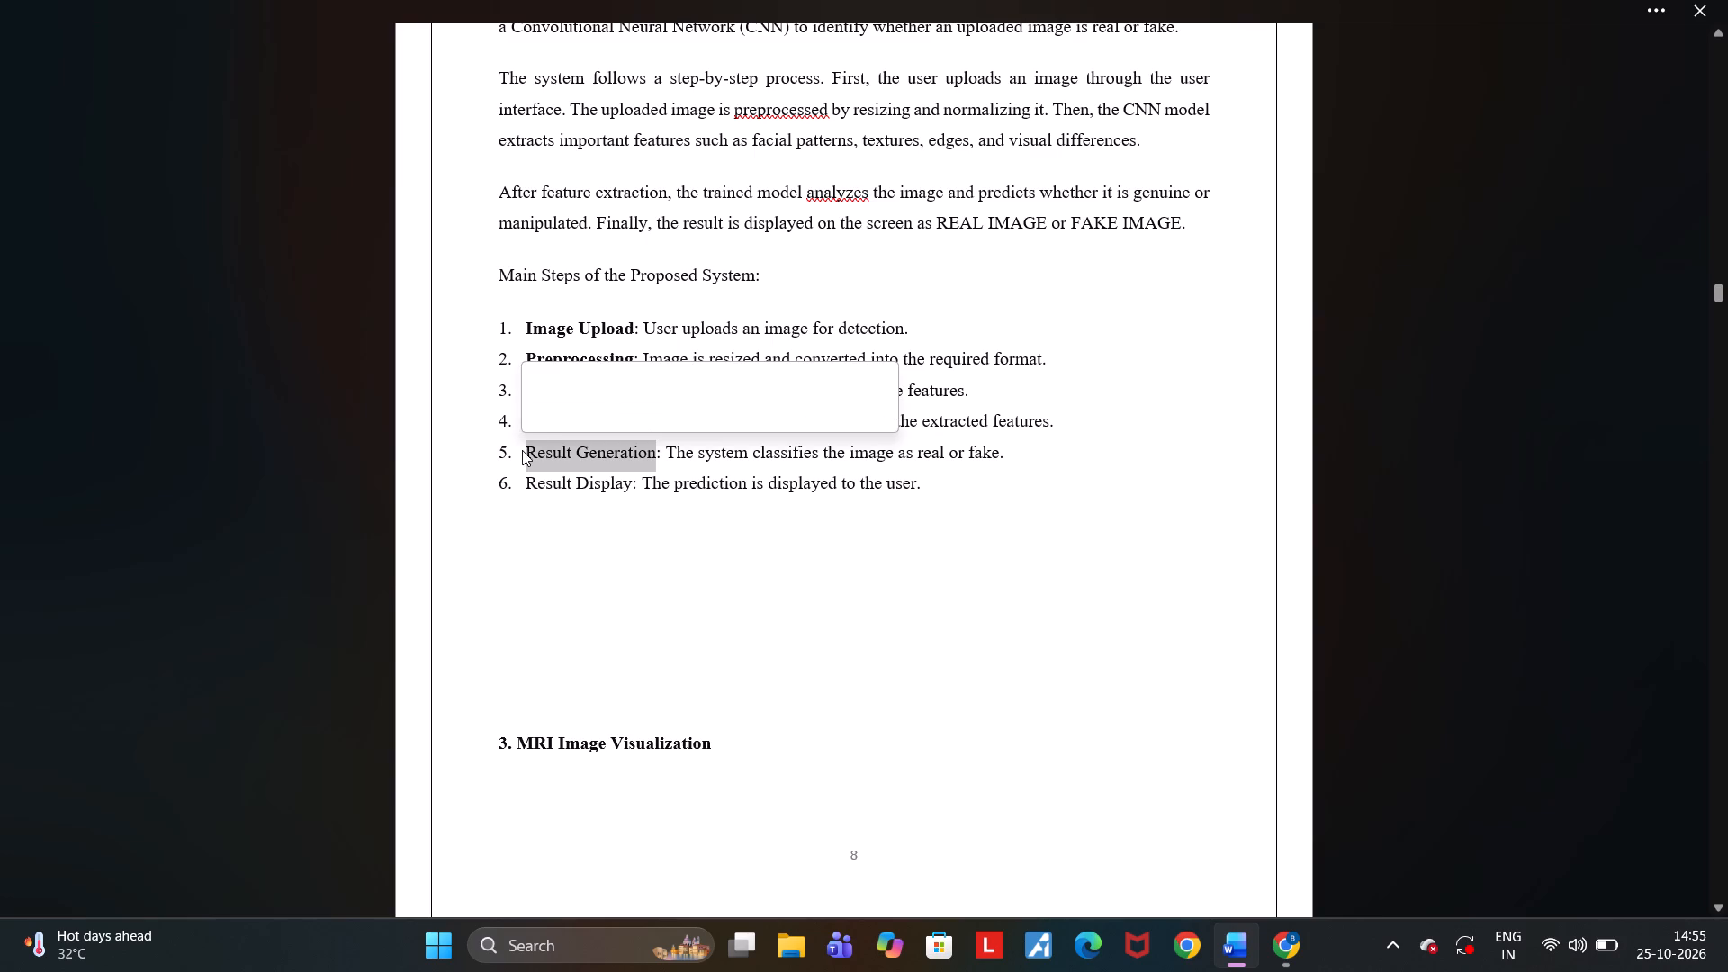
left_click(537, 422)
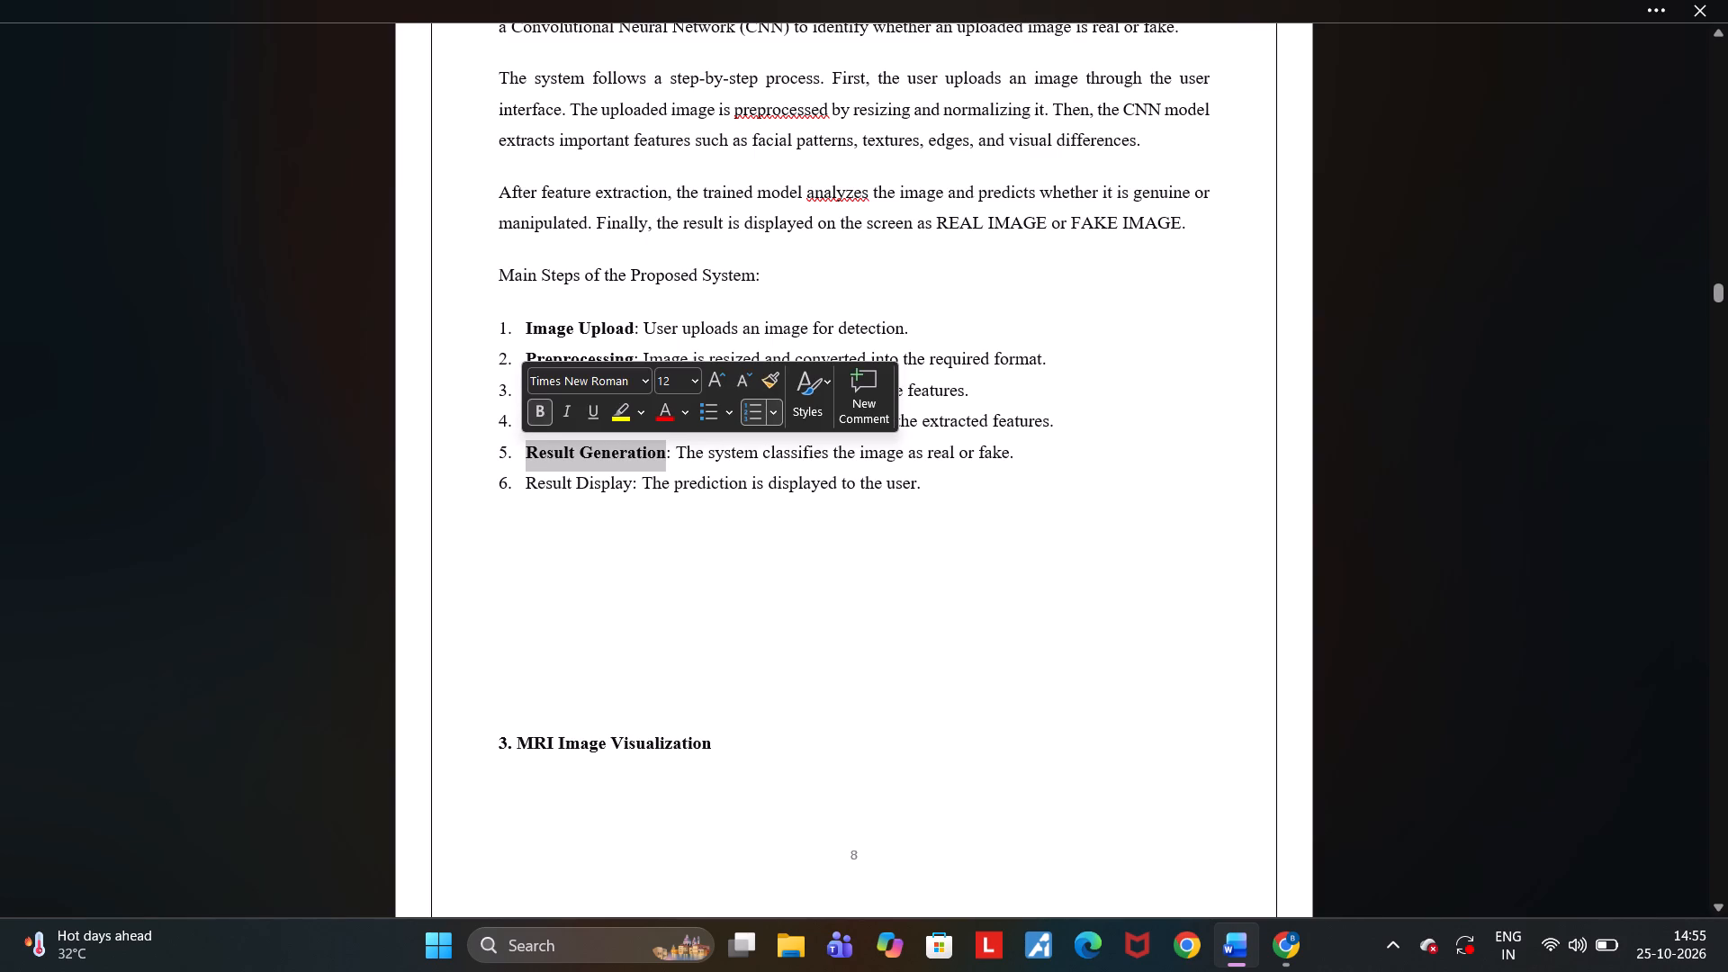
left_click_drag(628, 484, 521, 480)
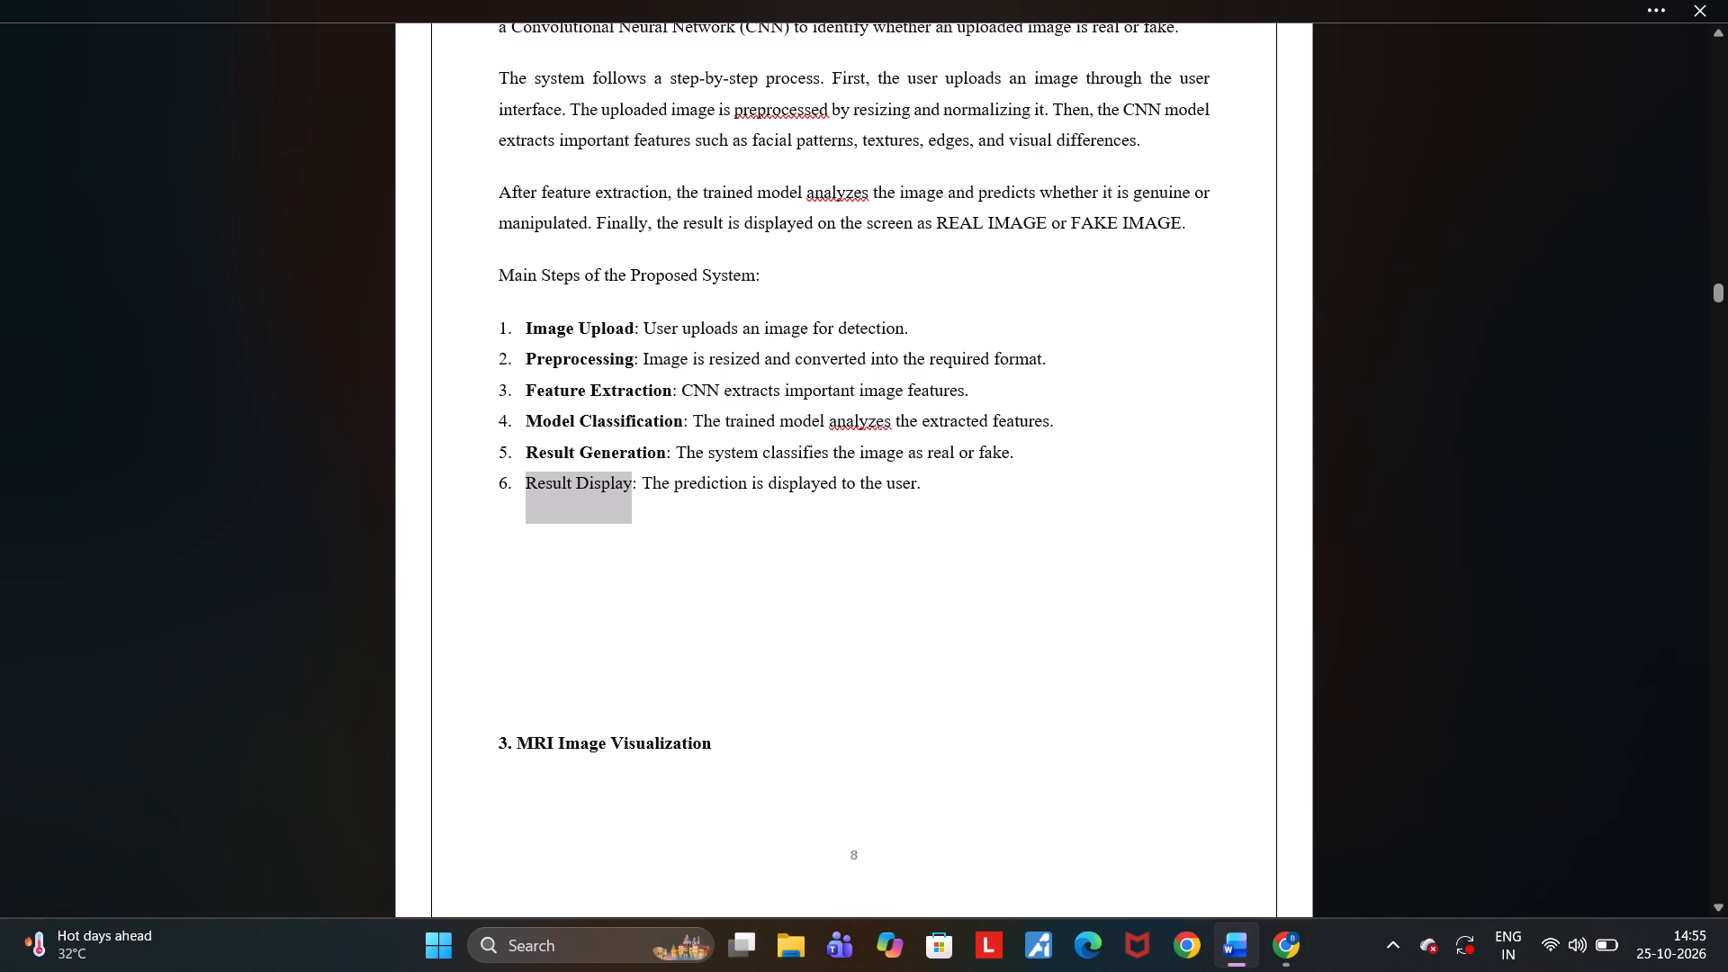
left_click_drag(521, 480, 516, 479)
left_click(534, 446)
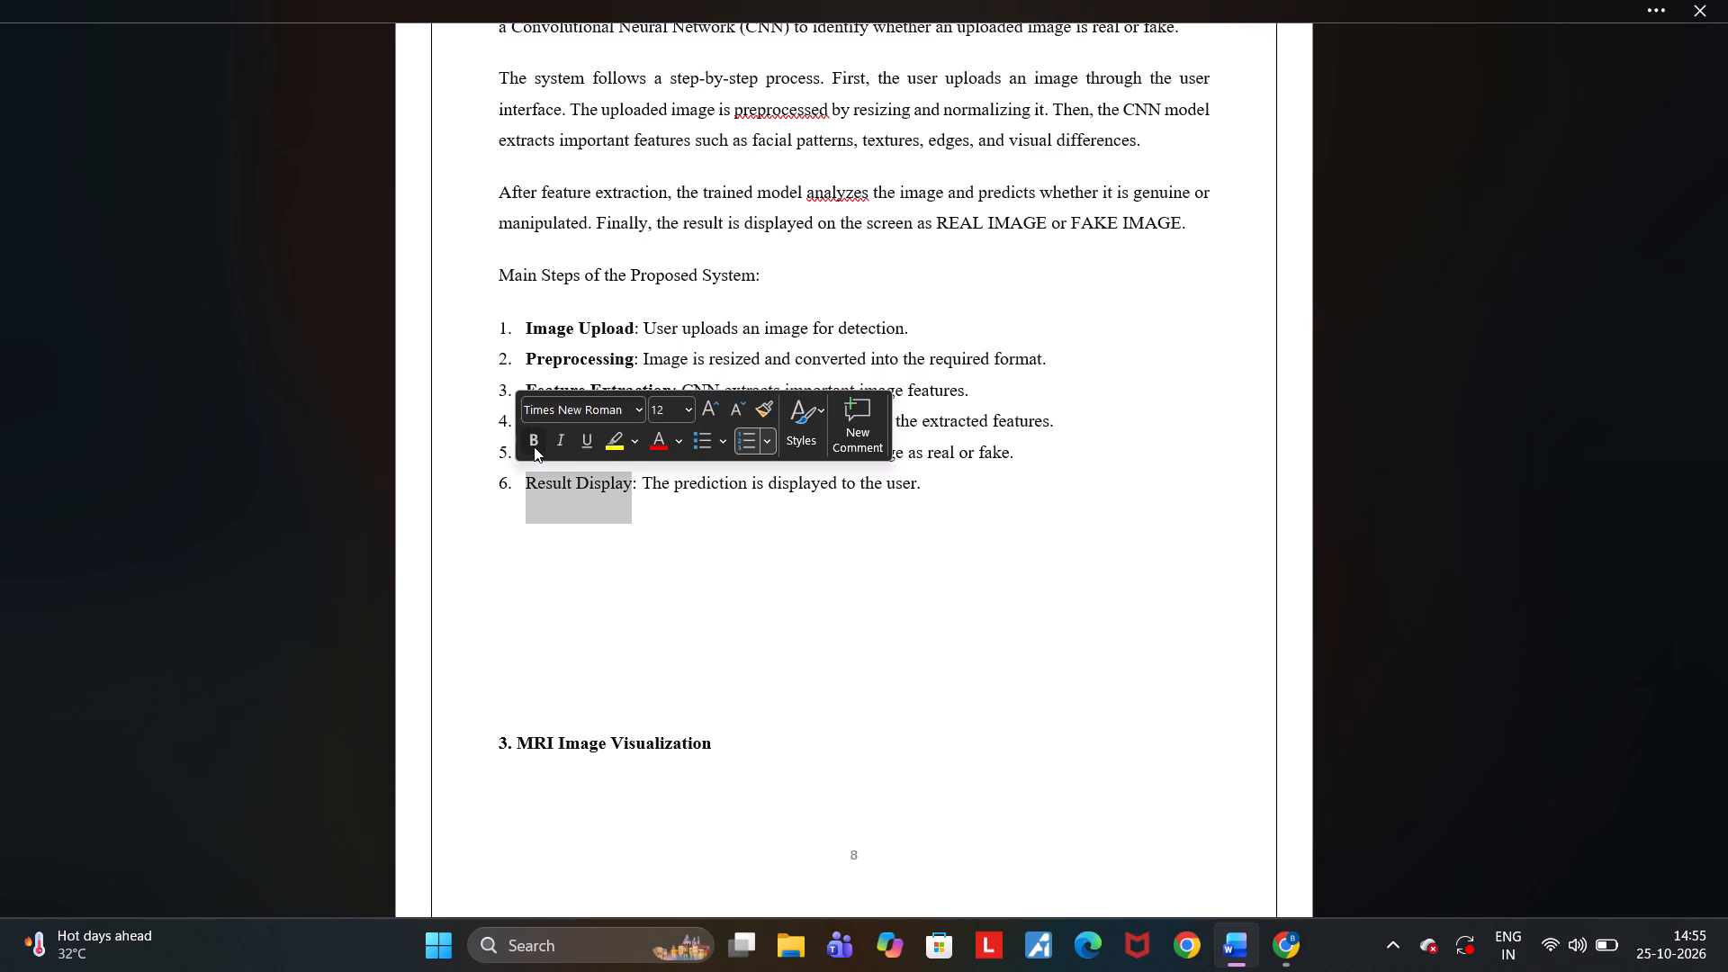
left_click(697, 588)
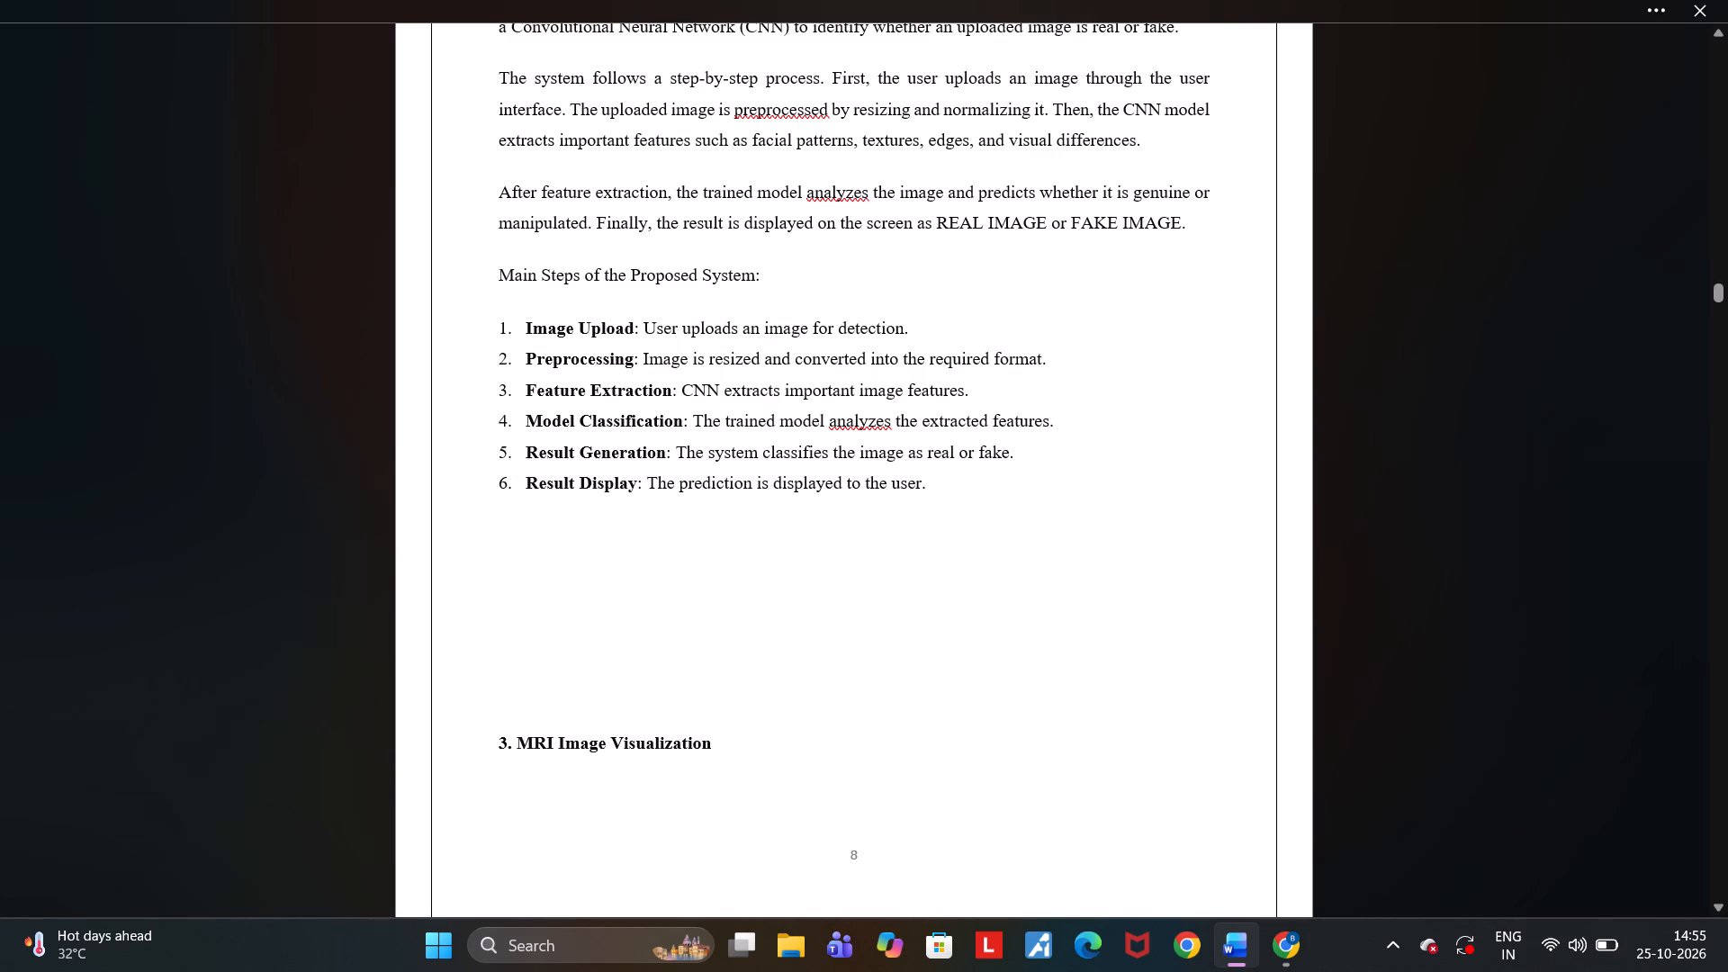
Skim the report from Chapter 2's literature survey through the code, methods and result pages to the Training and Testing Dataset section.
scroll(697, 588, "up", 5)
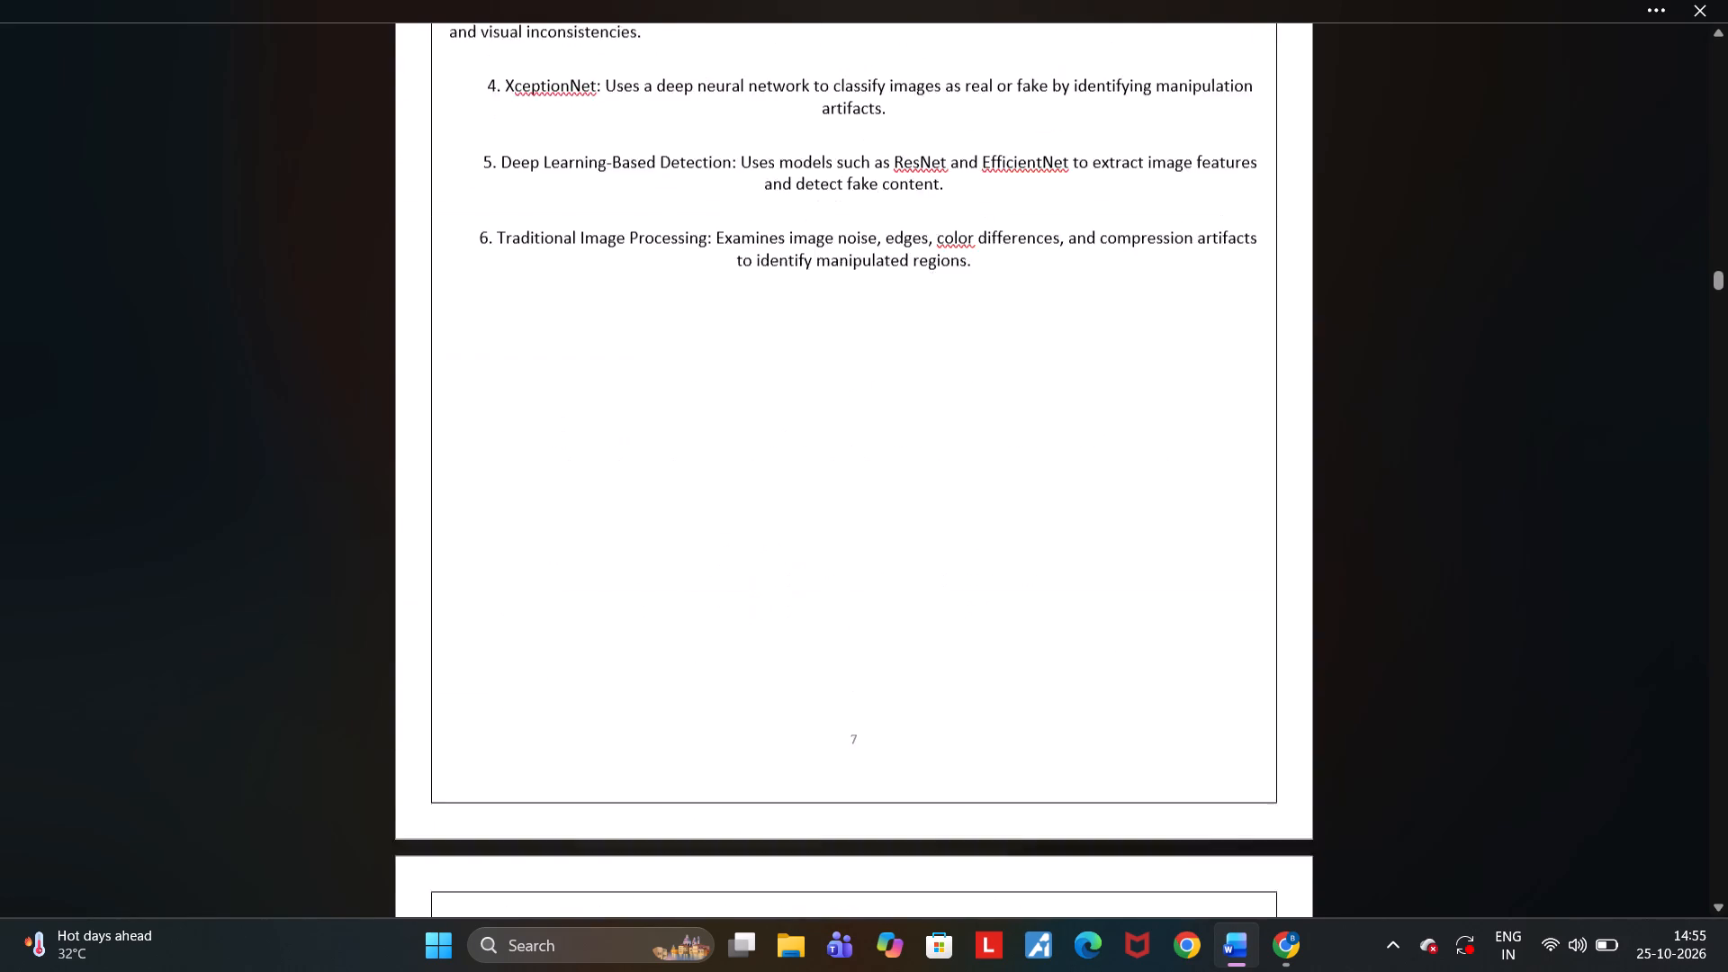
scroll(697, 588, "up", 3)
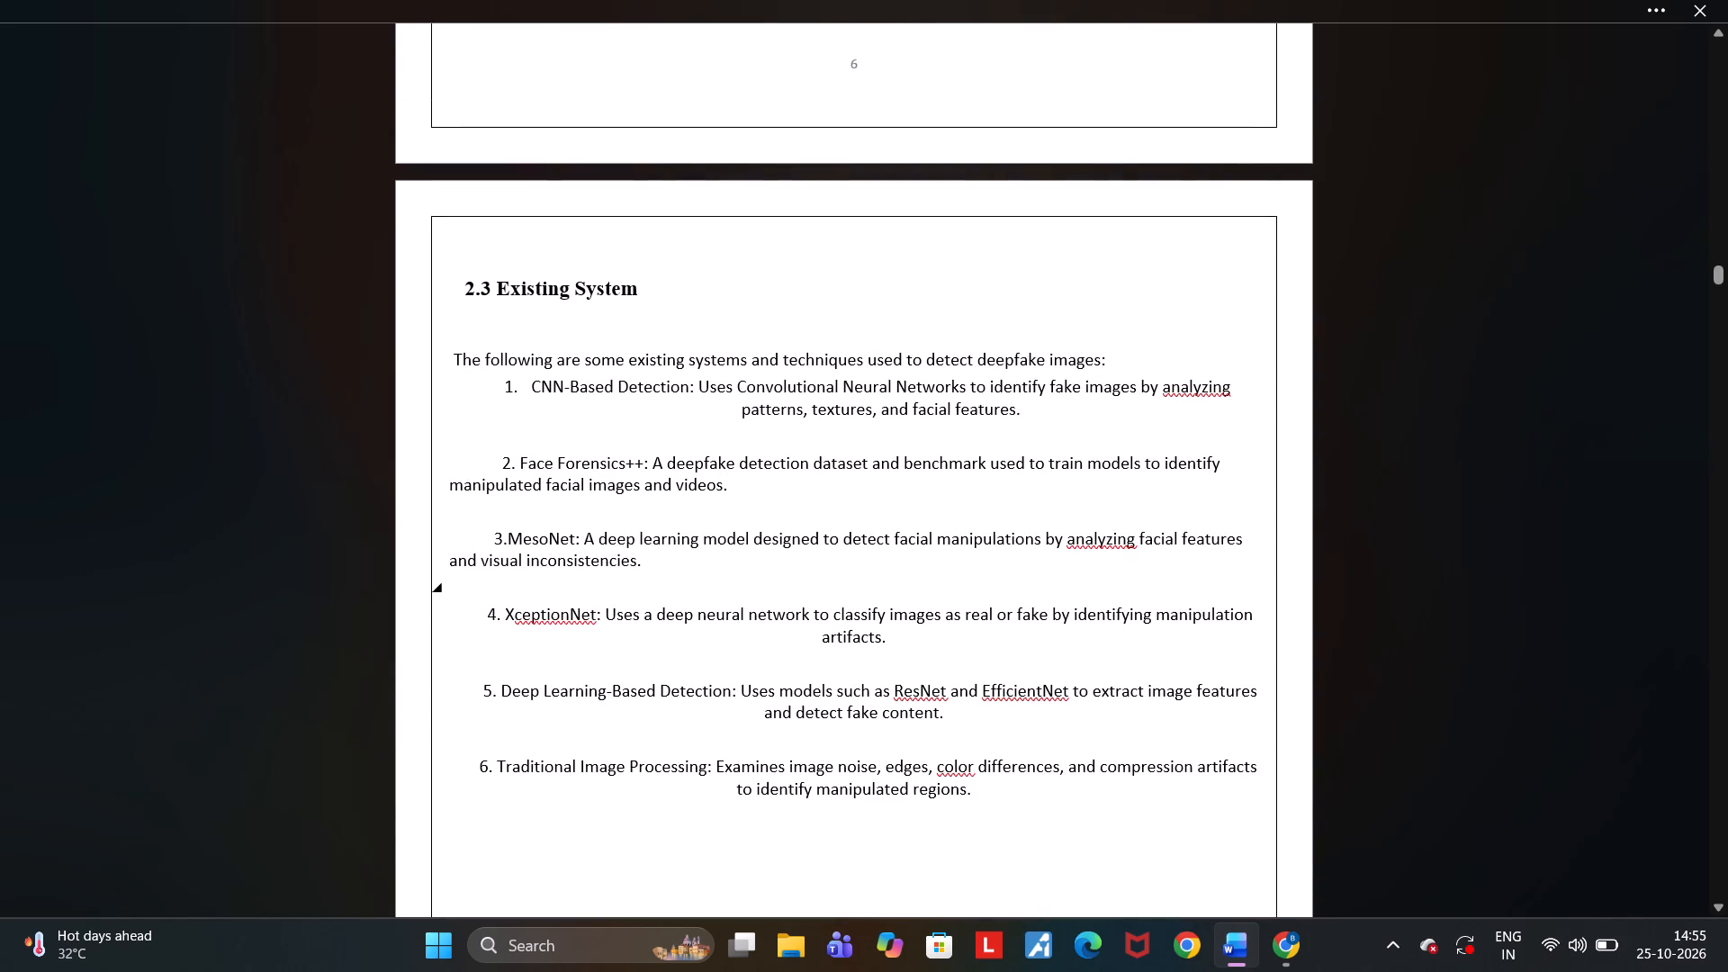
scroll(697, 588, "up", 10)
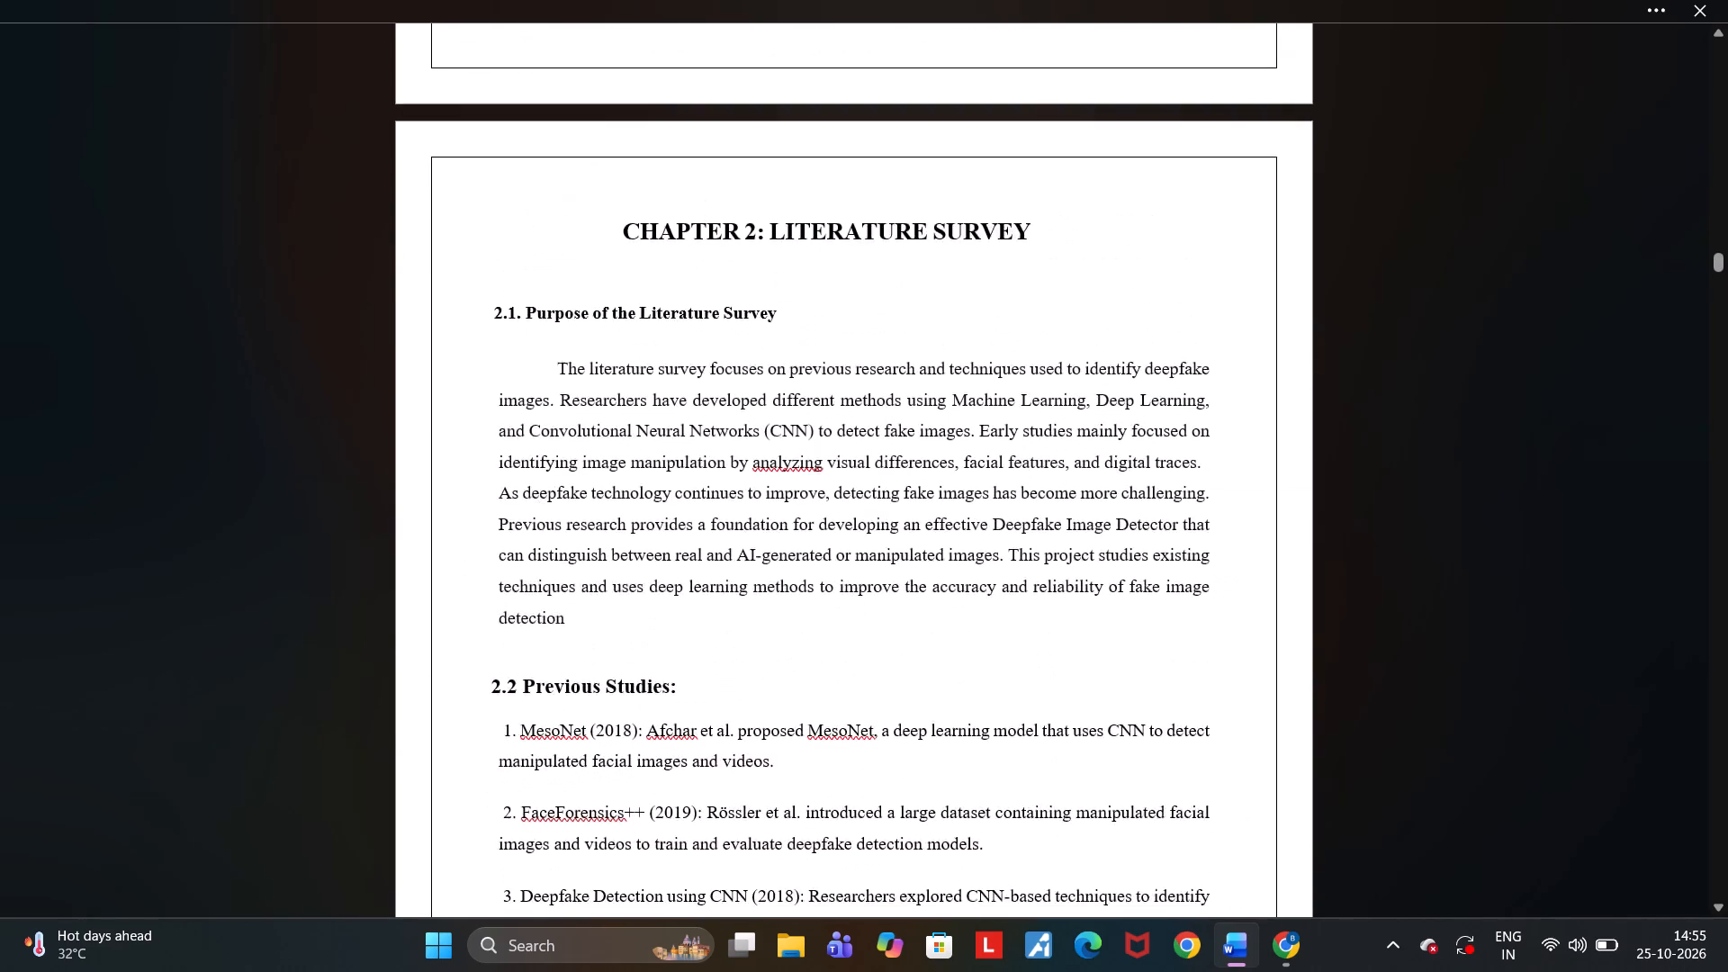
scroll(697, 588, "down", 5)
scroll(697, 588, "down", 20)
scroll(697, 588, "down", 4)
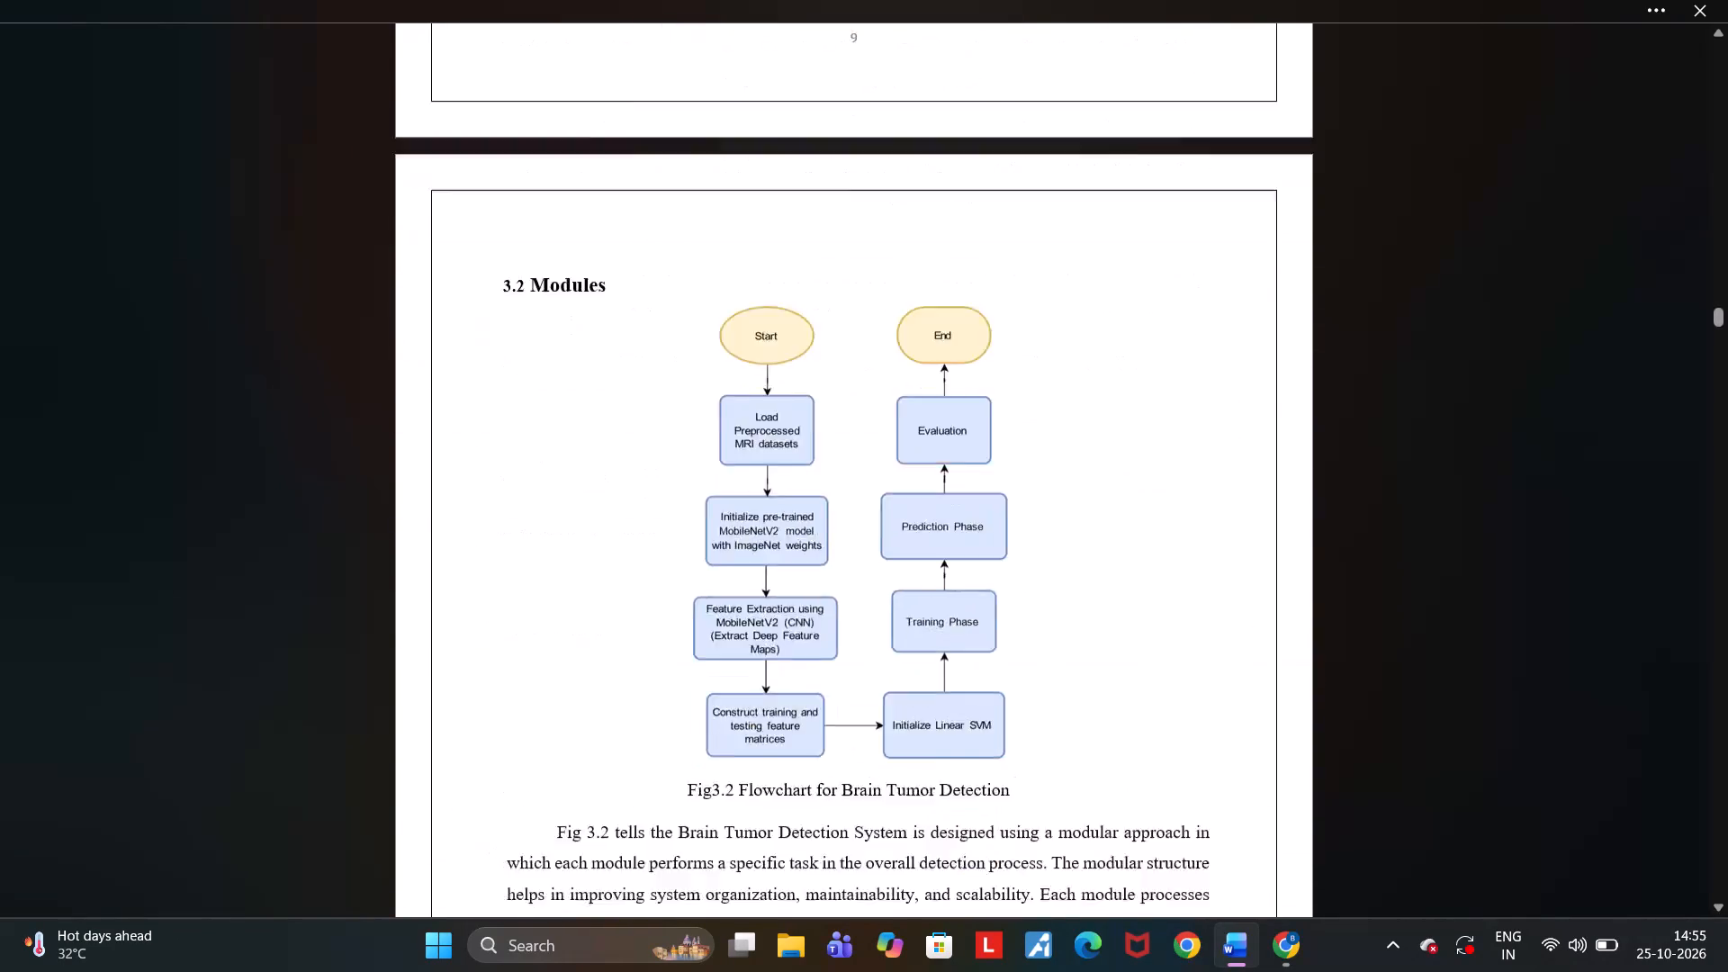
scroll(697, 588, "down", 17)
scroll(697, 588, "down", 19)
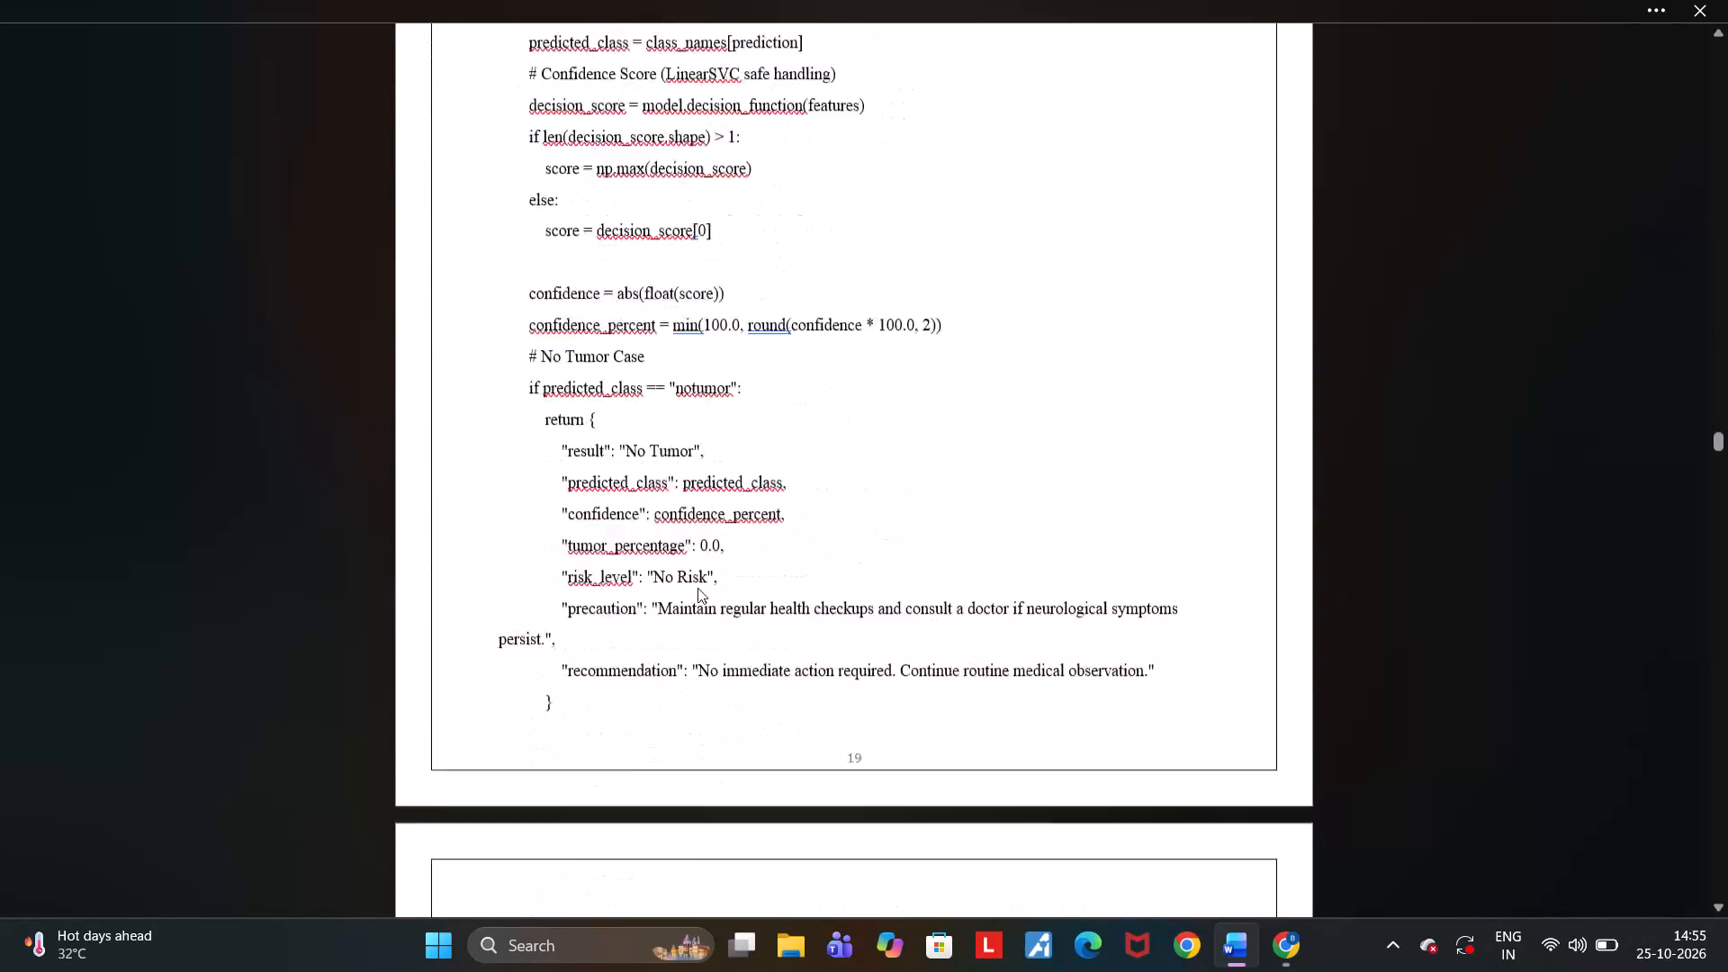
scroll(697, 588, "down", 20)
scroll(697, 588, "down", 19)
scroll(697, 588, "down", 2)
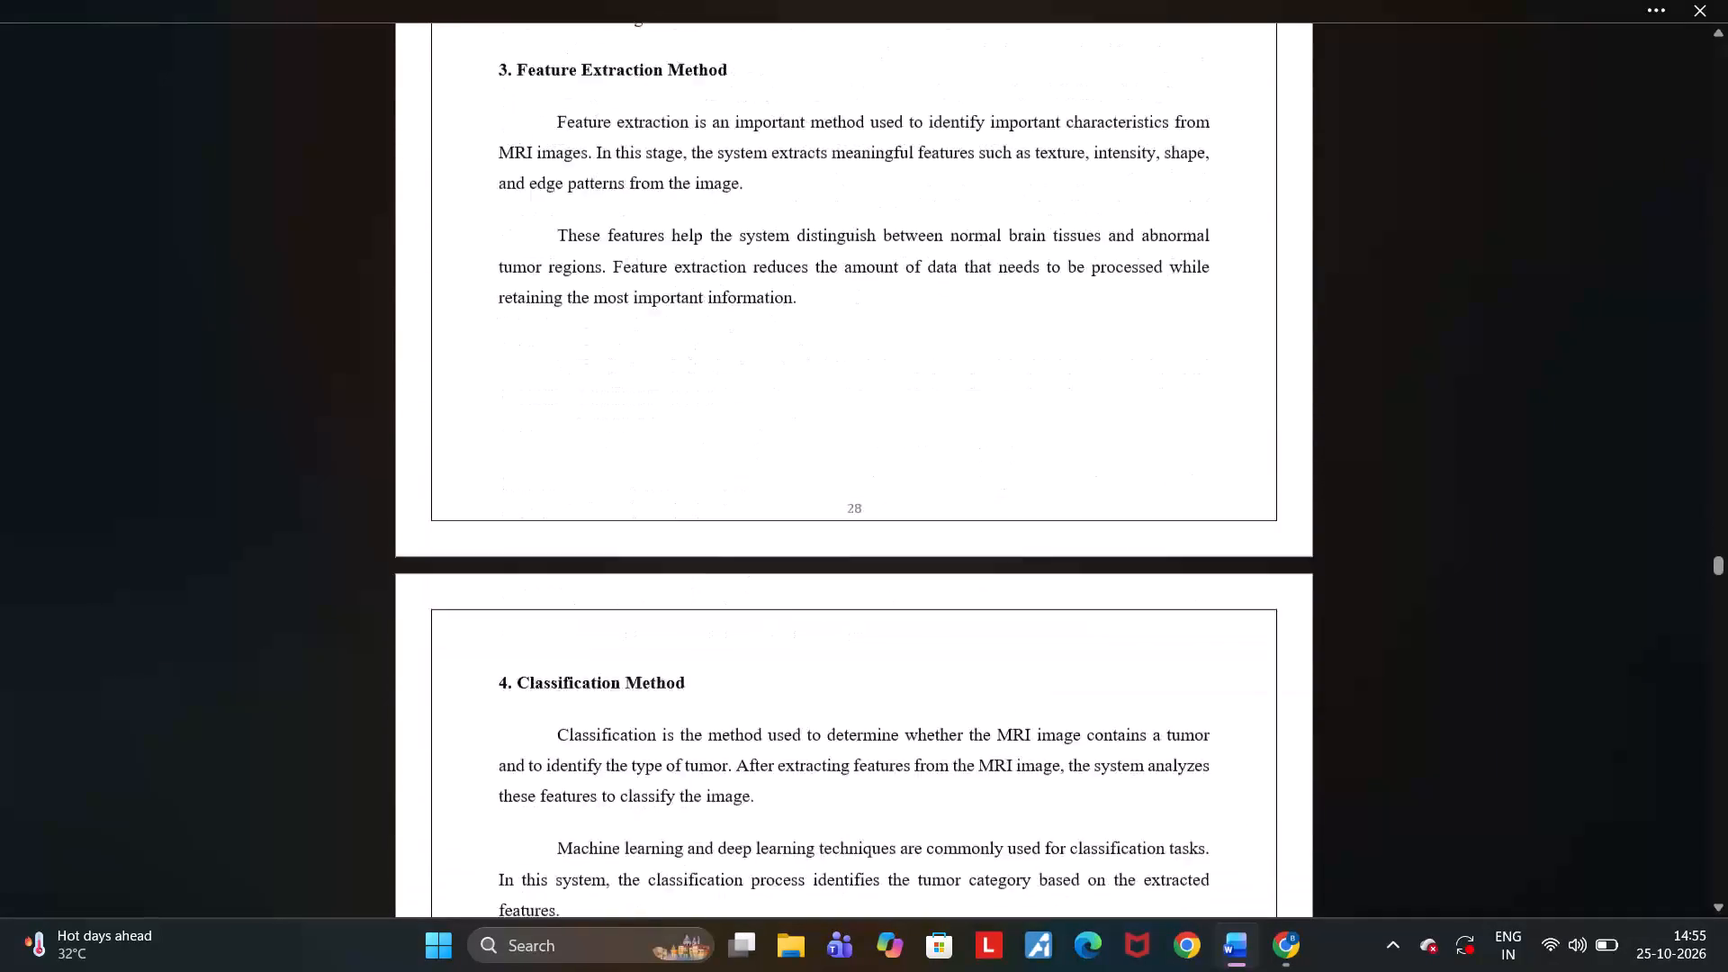
scroll(697, 588, "down", 20)
scroll(697, 588, "down", 20)
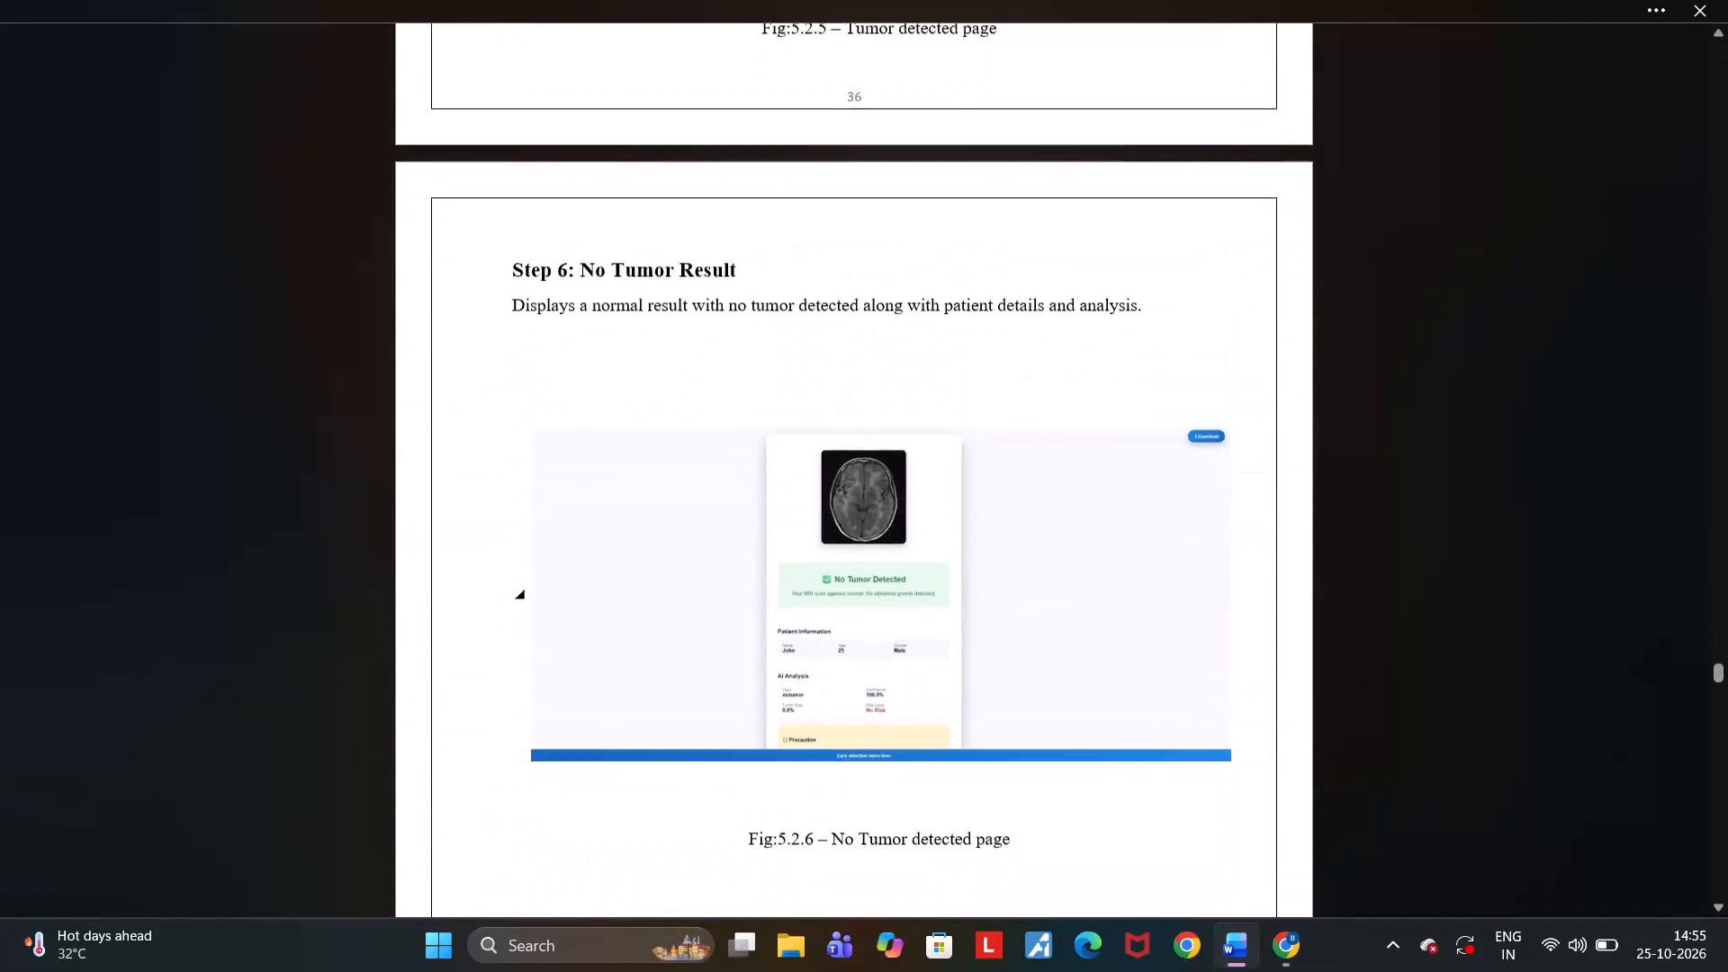
scroll(697, 588, "down", 9)
scroll(697, 588, "down", 12)
scroll(697, 588, "down", 20)
scroll(697, 588, "down", 2)
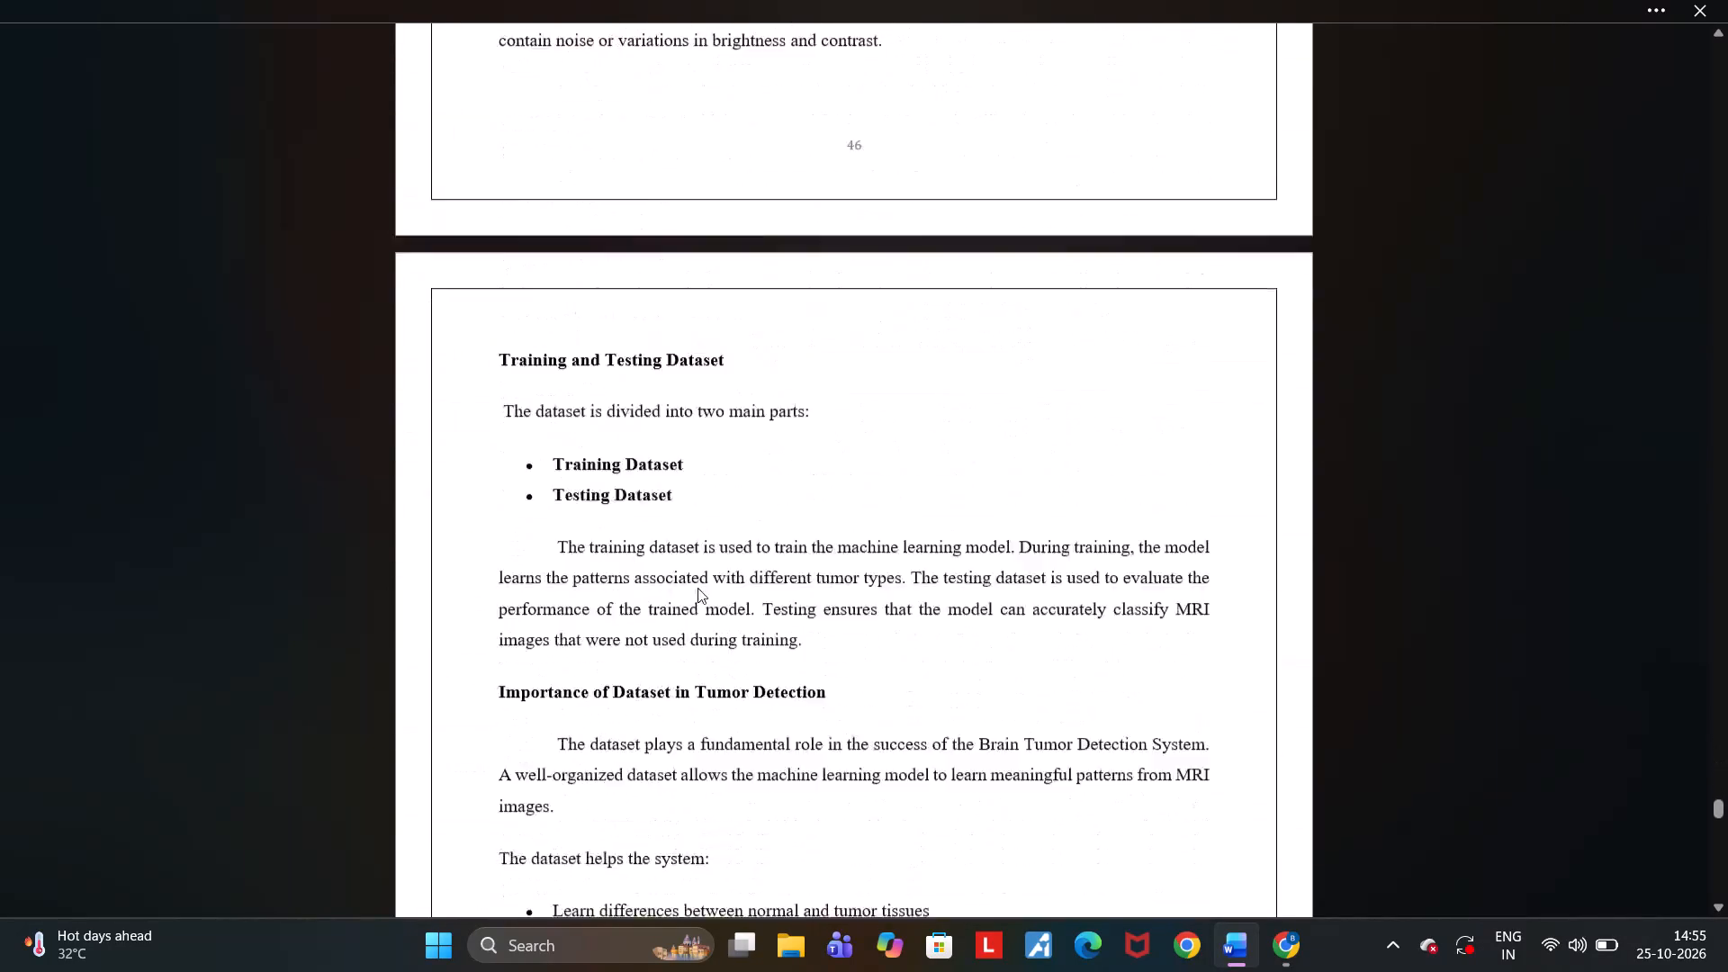
scroll(697, 588, "down", 12)
scroll(697, 588, "up", 11)
scroll(697, 588, "up", 14)
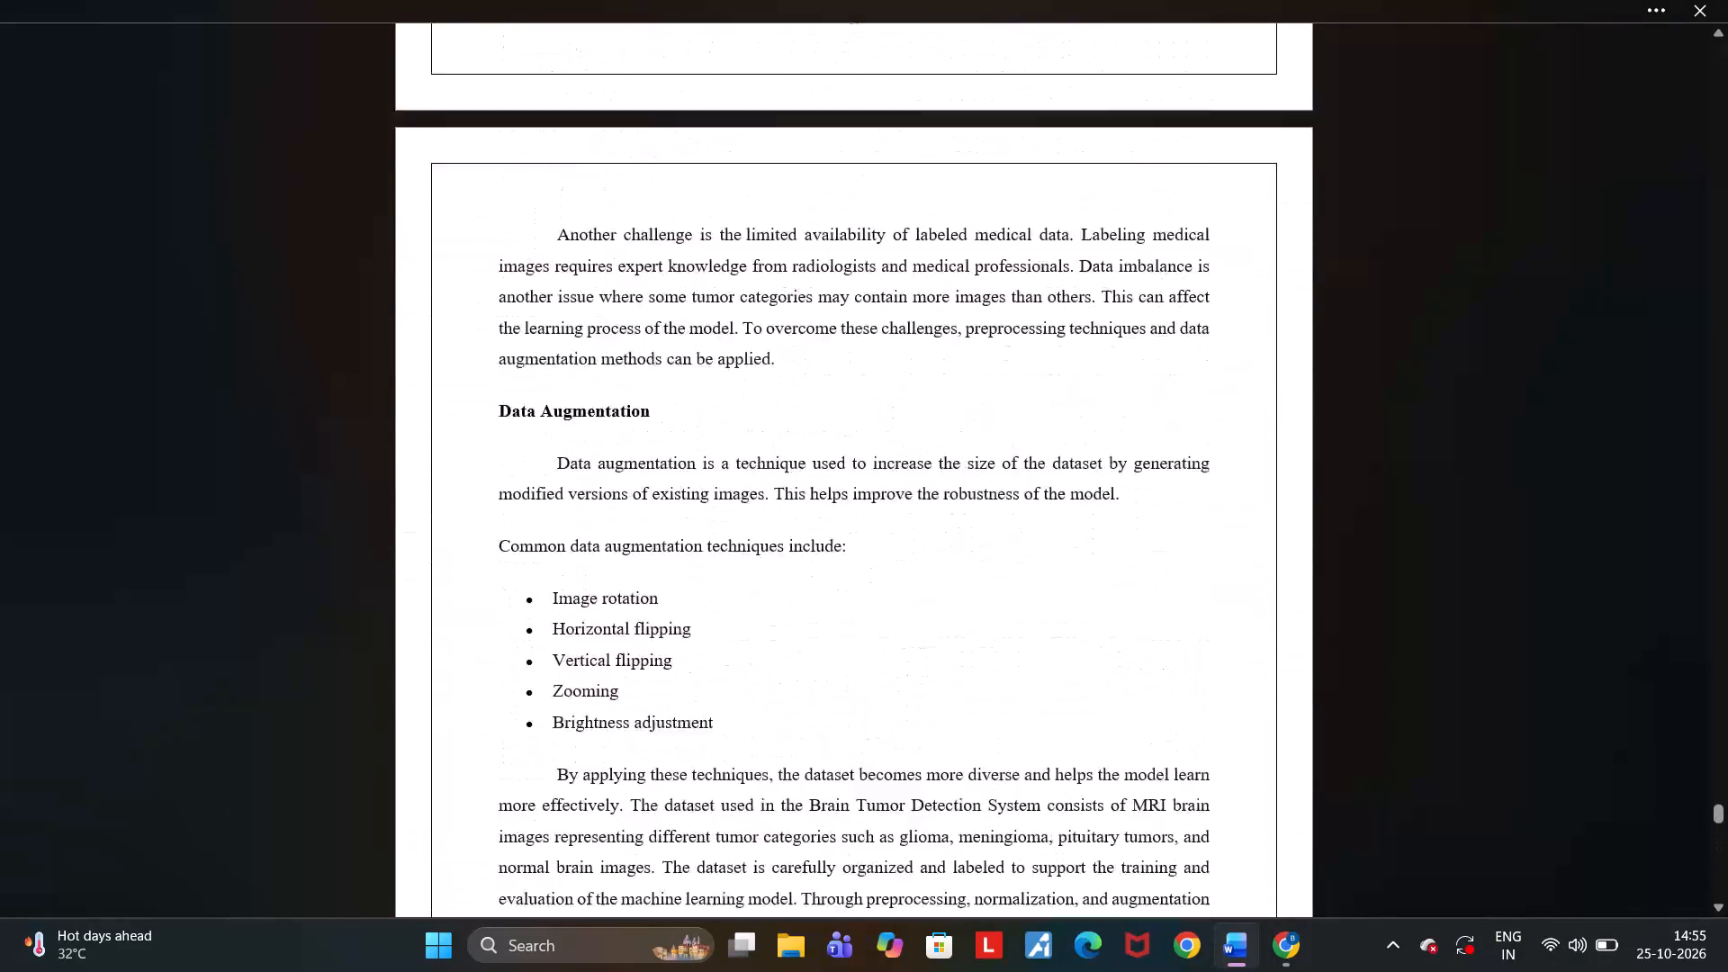
scroll(697, 588, "up", 16)
scroll(697, 588, "up", 15)
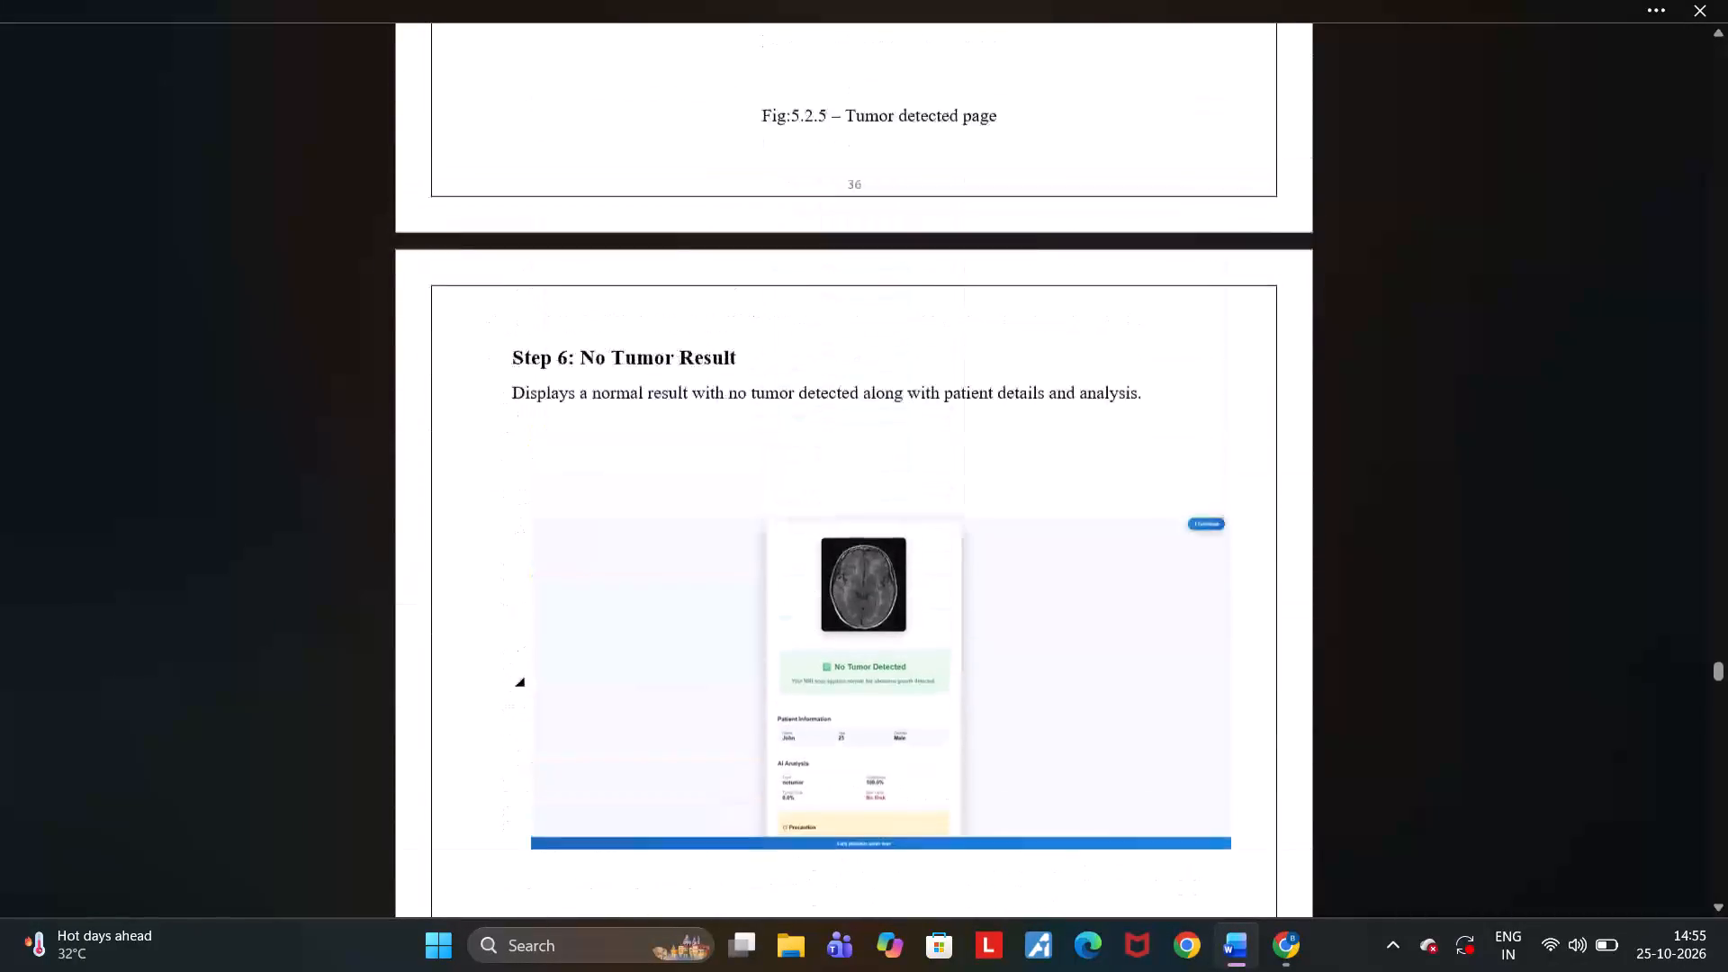
scroll(697, 588, "up", 17)
scroll(697, 588, "up", 10)
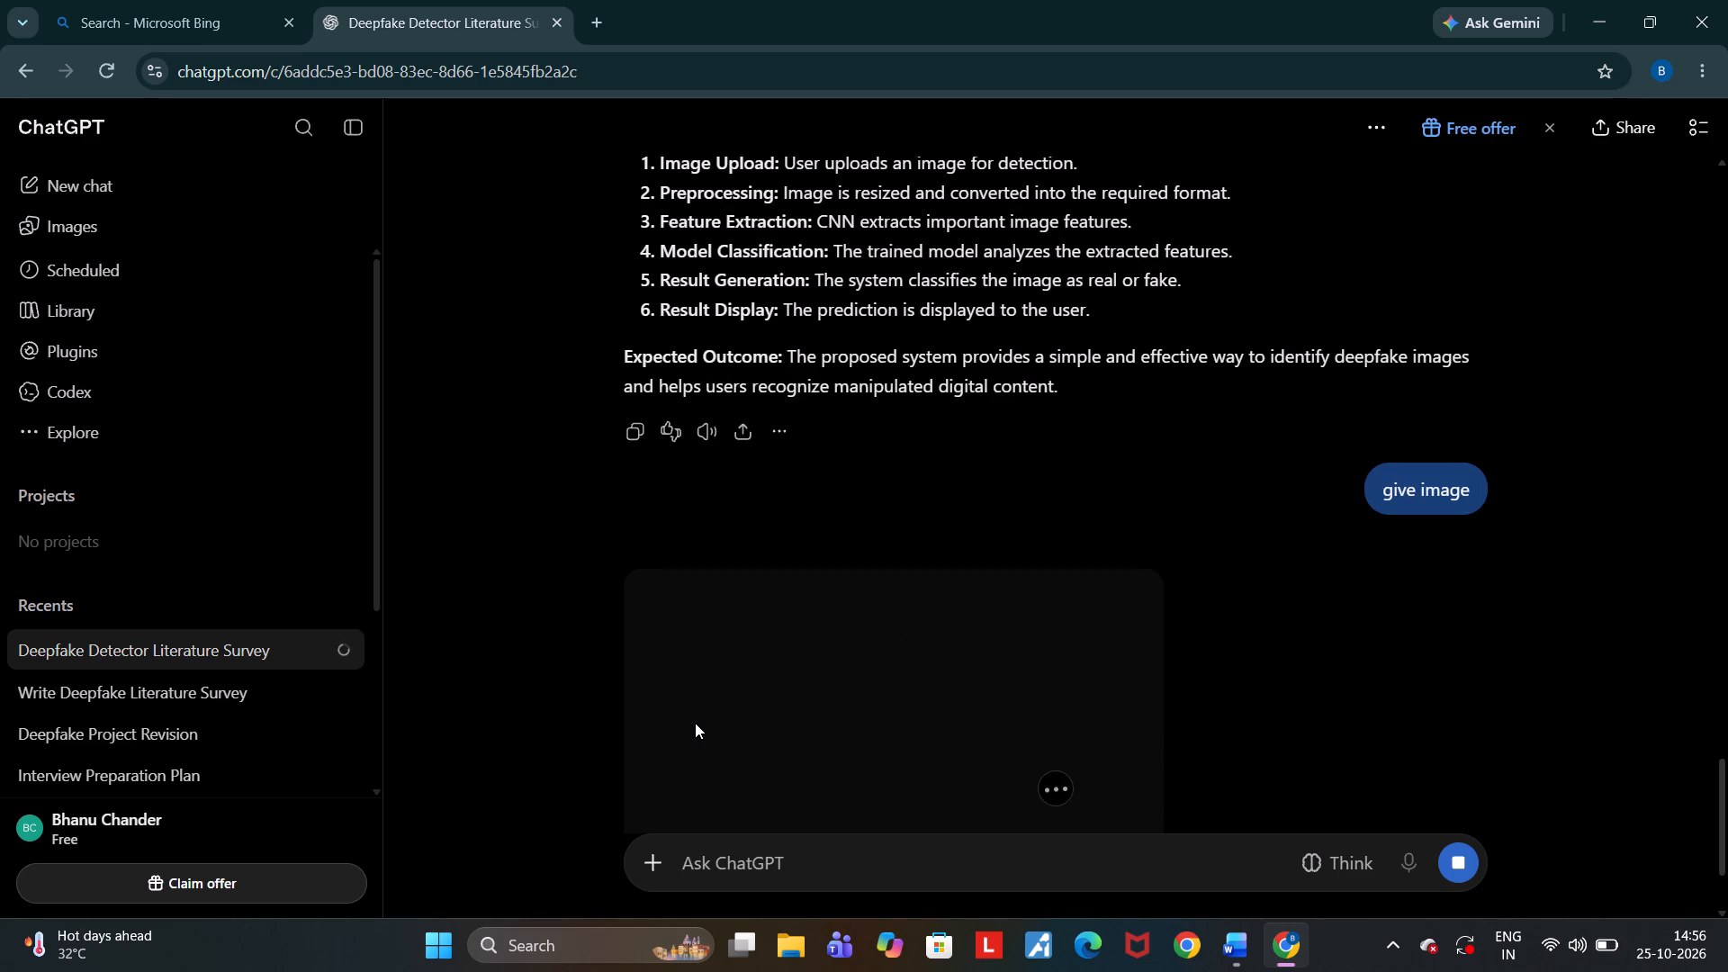
scroll(695, 723, "down", 2)
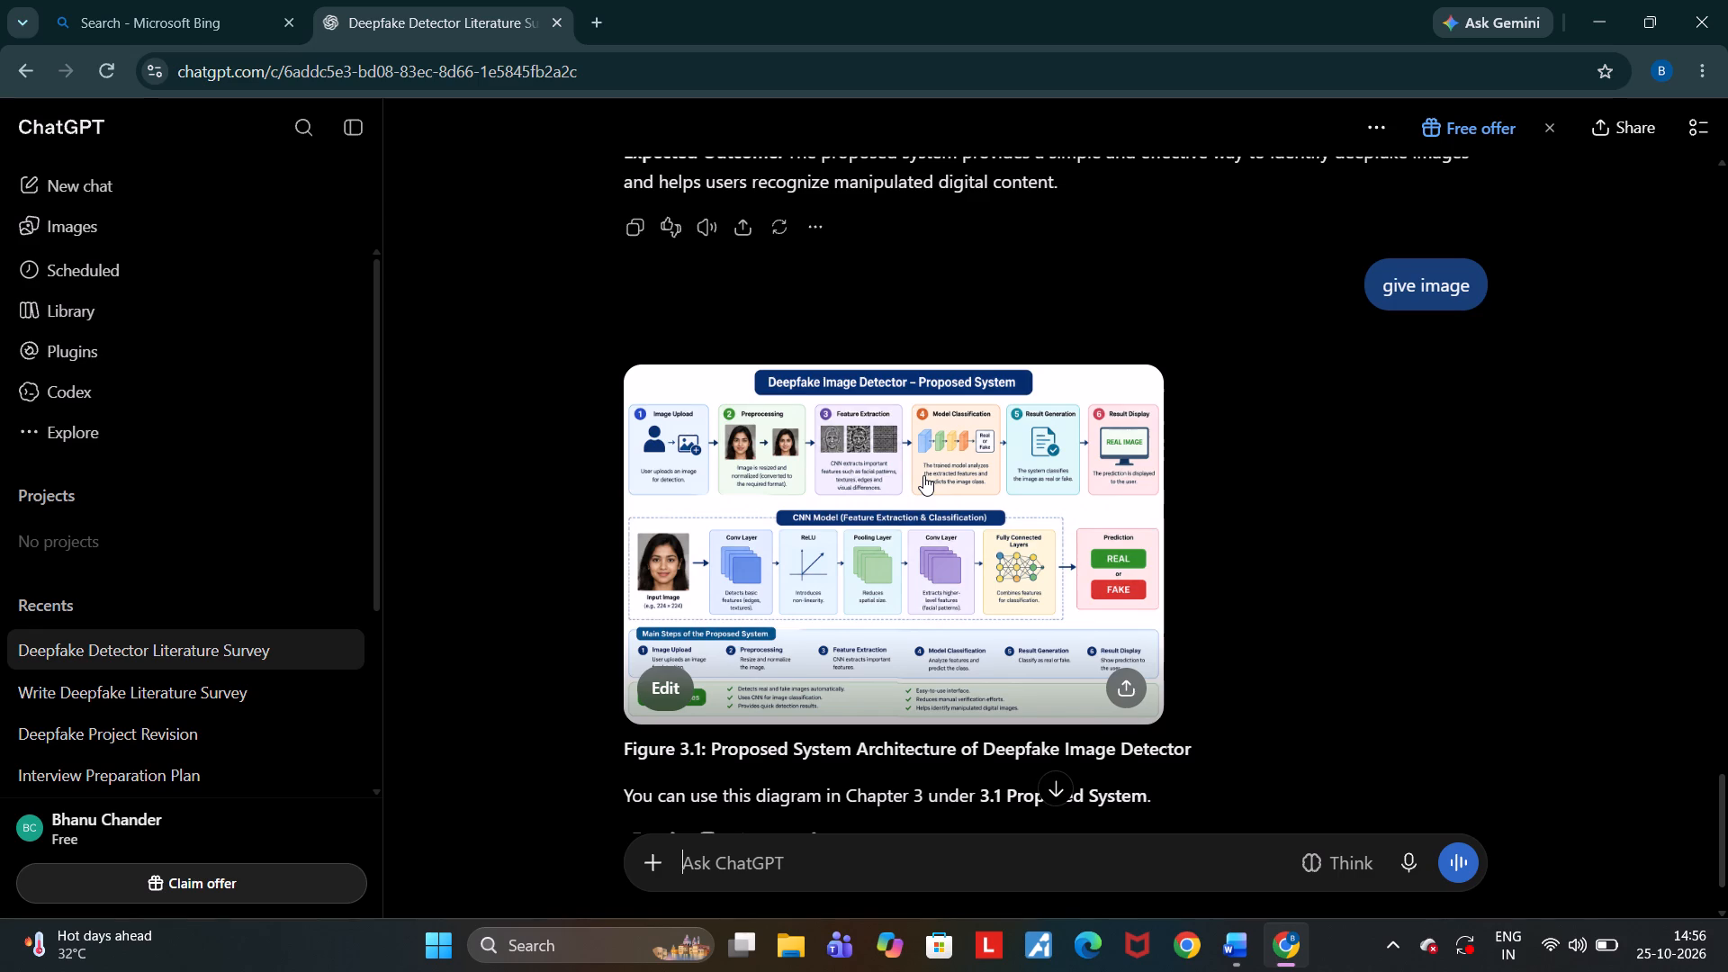
Back in Word, add three blank lines before the "3. MRI Image Visualization" heading to make room below section 3.1's list.
left_click(1233, 946)
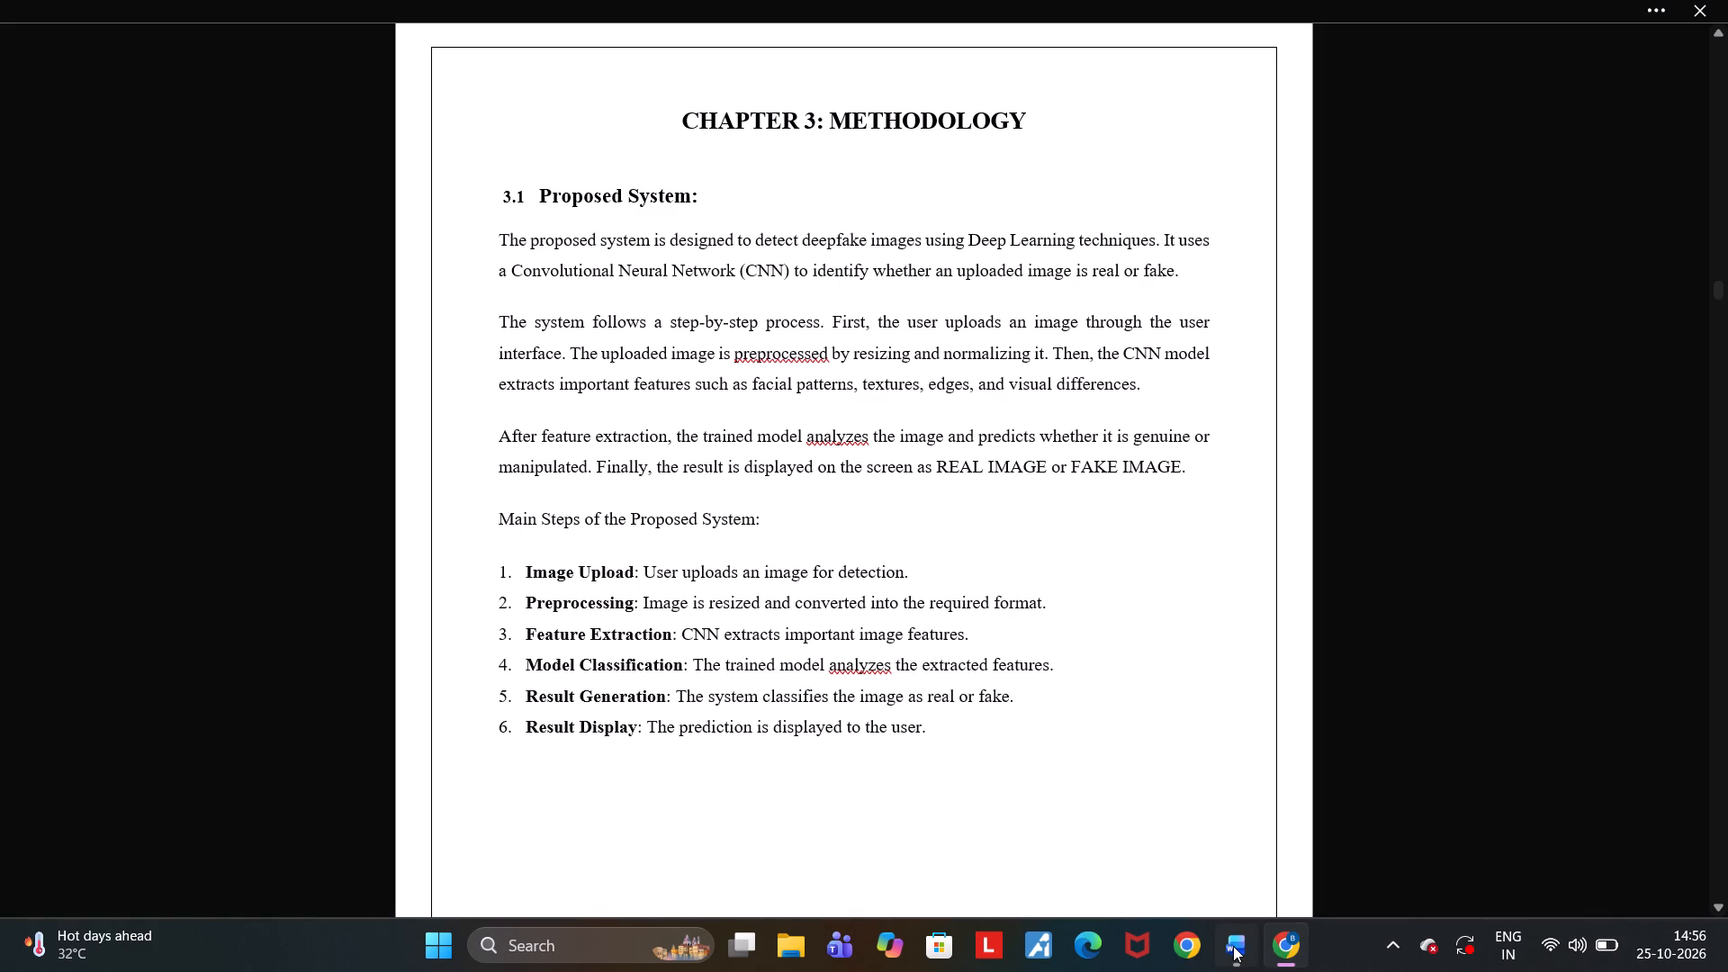
scroll(927, 663, "down", 1)
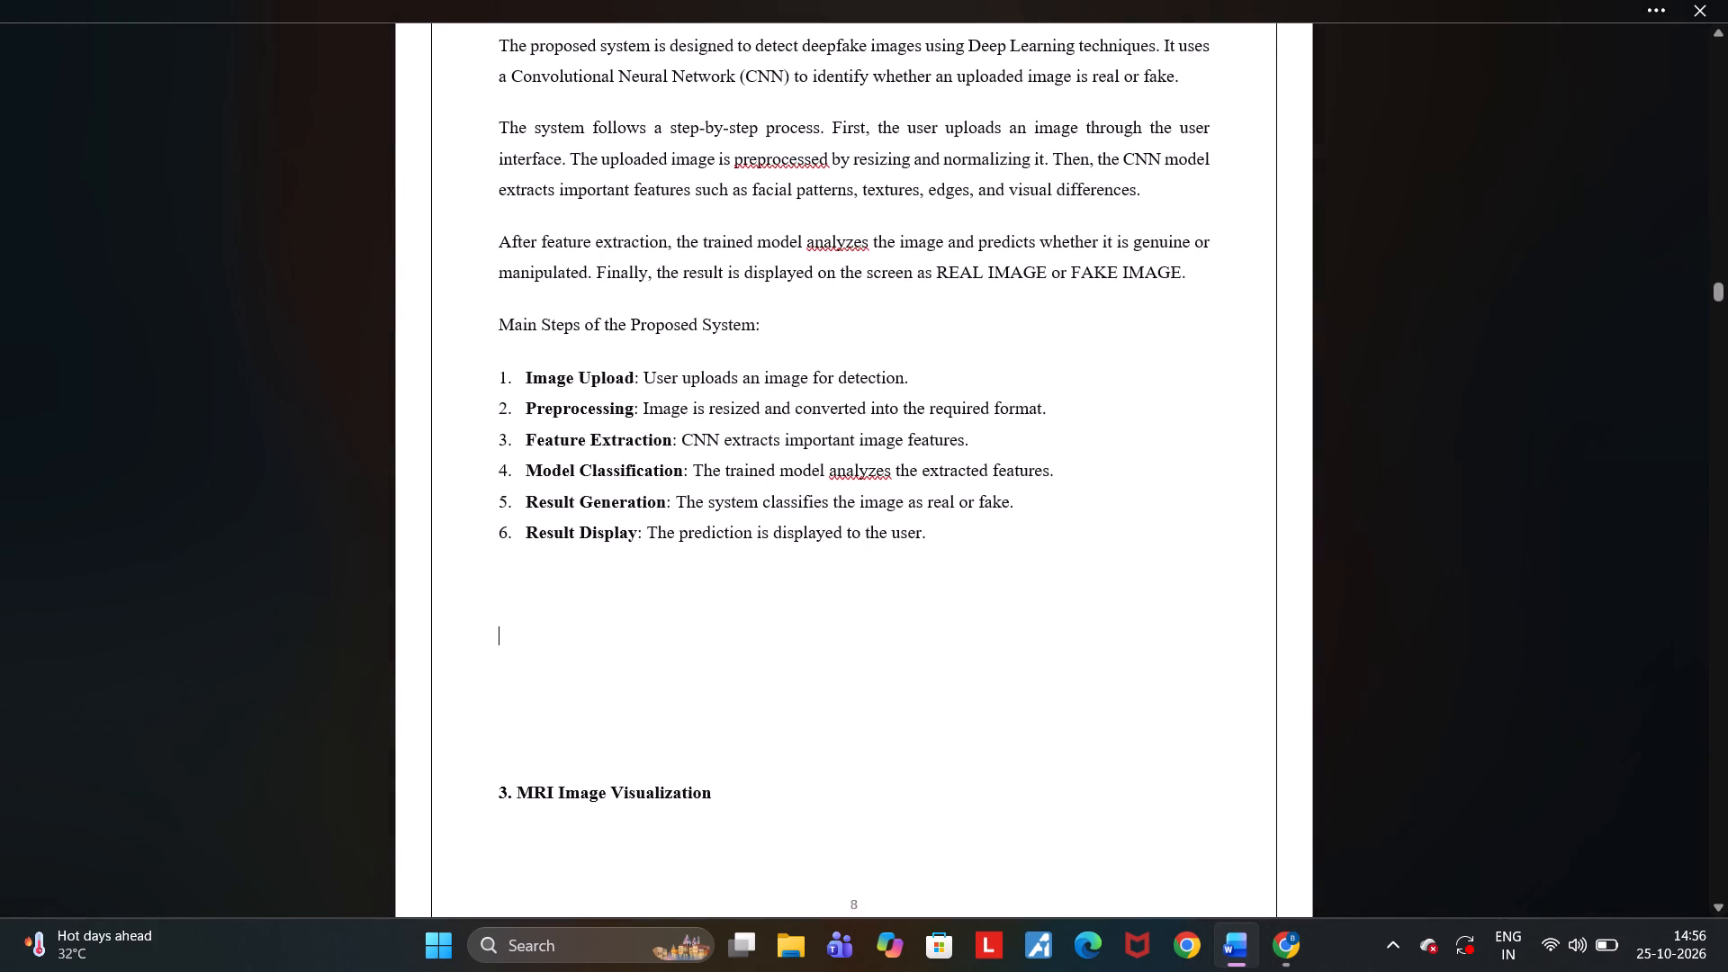
left_click(481, 785)
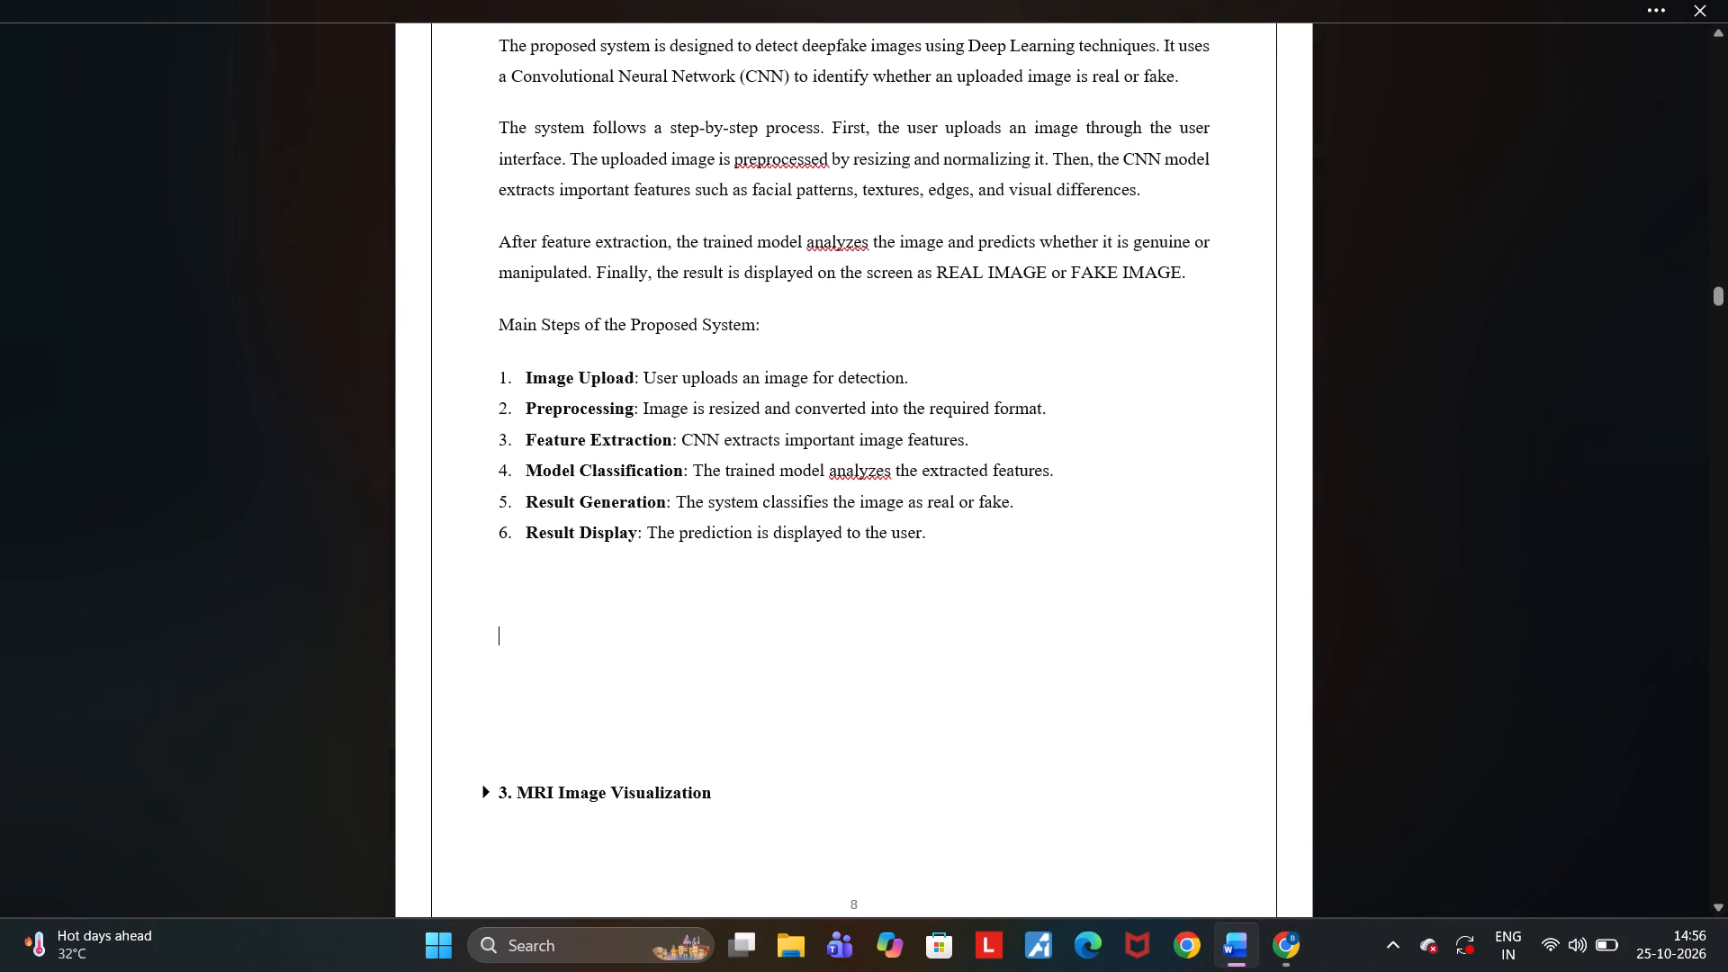
left_click(497, 792)
left_click(497, 792)
key("Return")
key("Return")
key("Return")
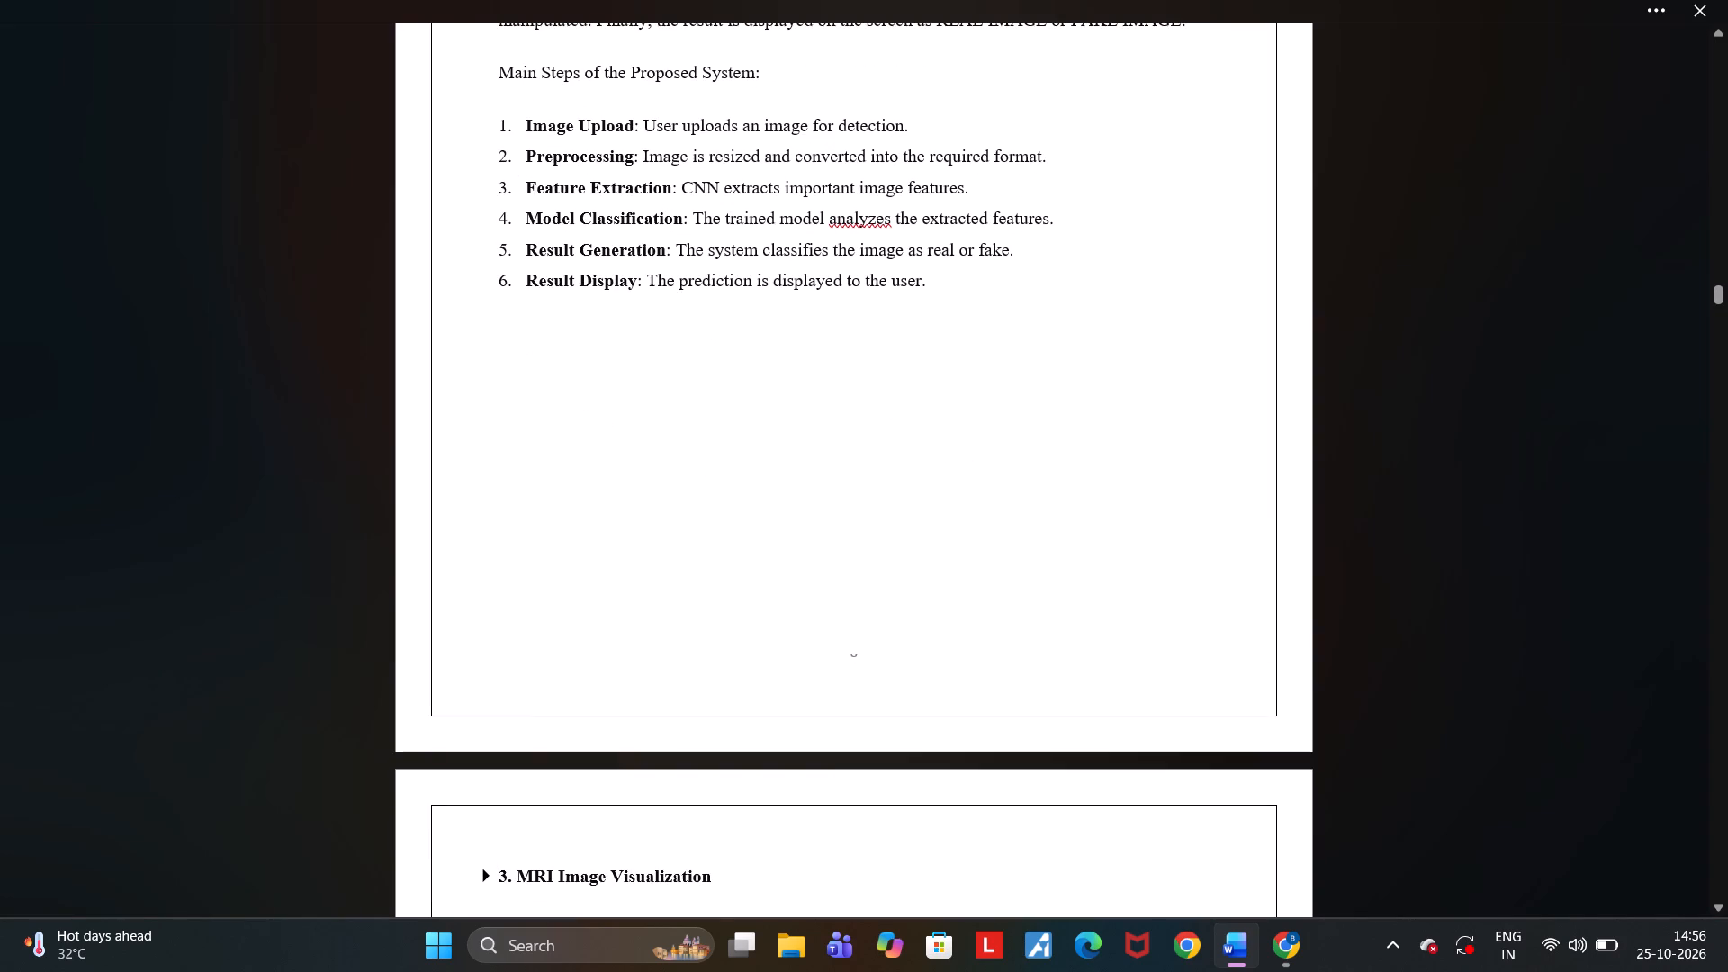
Insert the picture "Deepfake Detector System Architecture" from the Downloads folder before the "3. MRI Image Visualization" heading.
scroll(833, 407, "up", 1)
left_click(1667, 4)
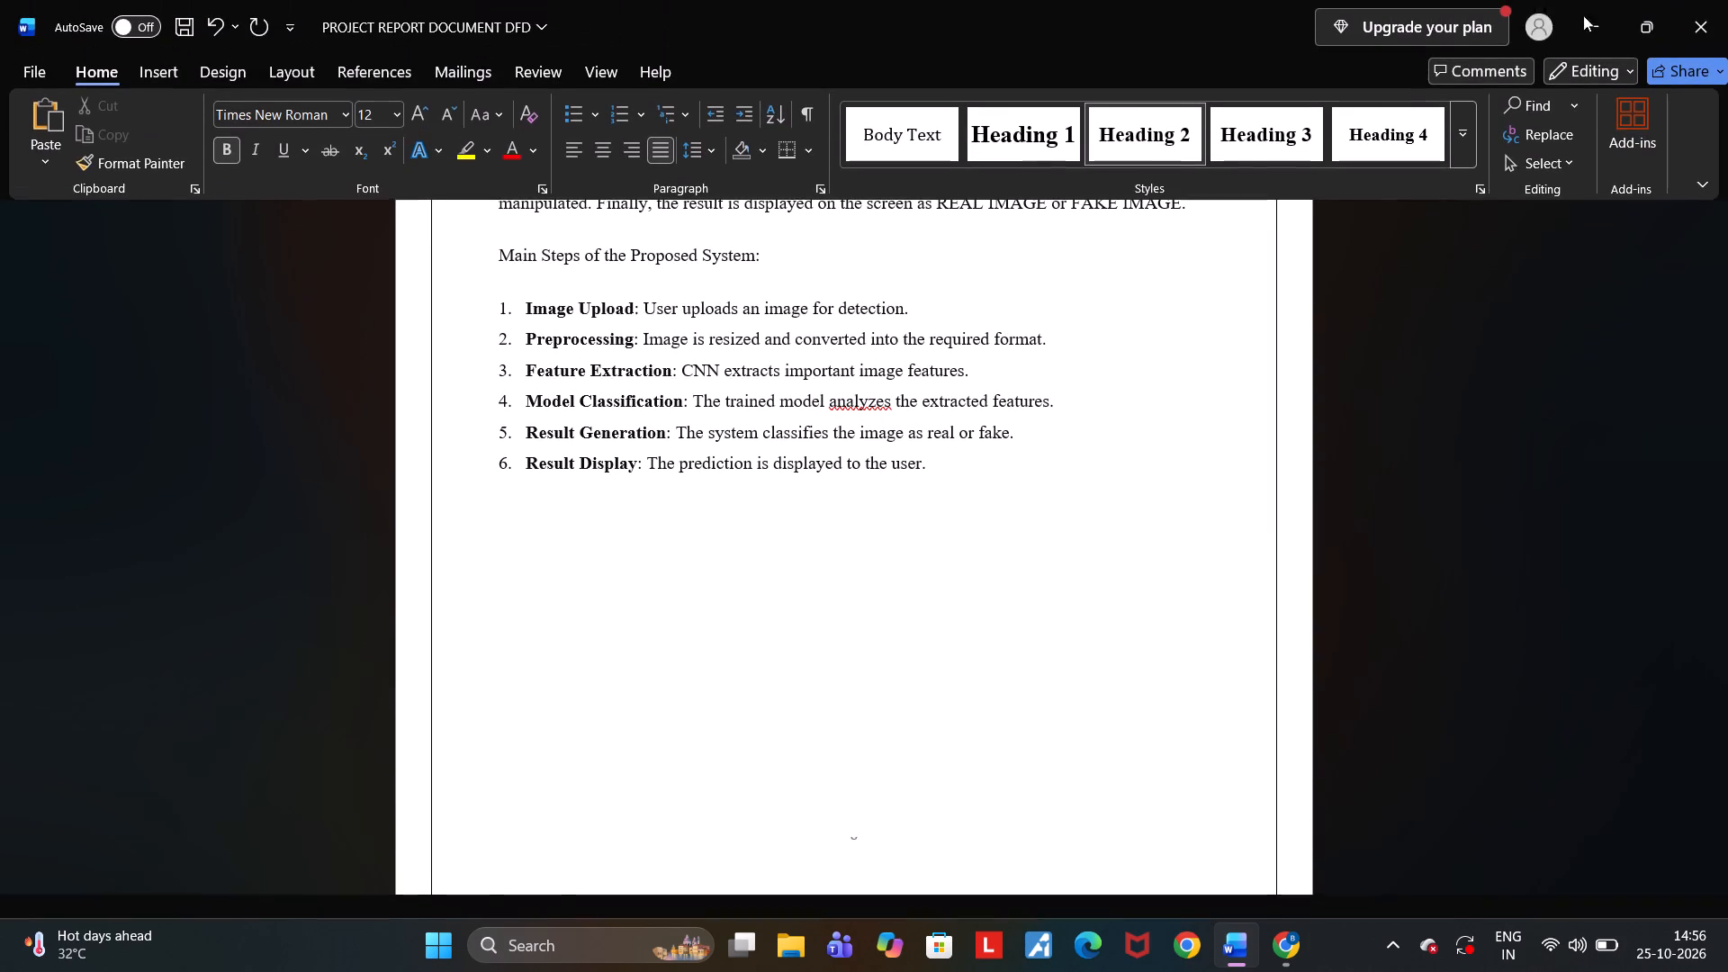
left_click(164, 72)
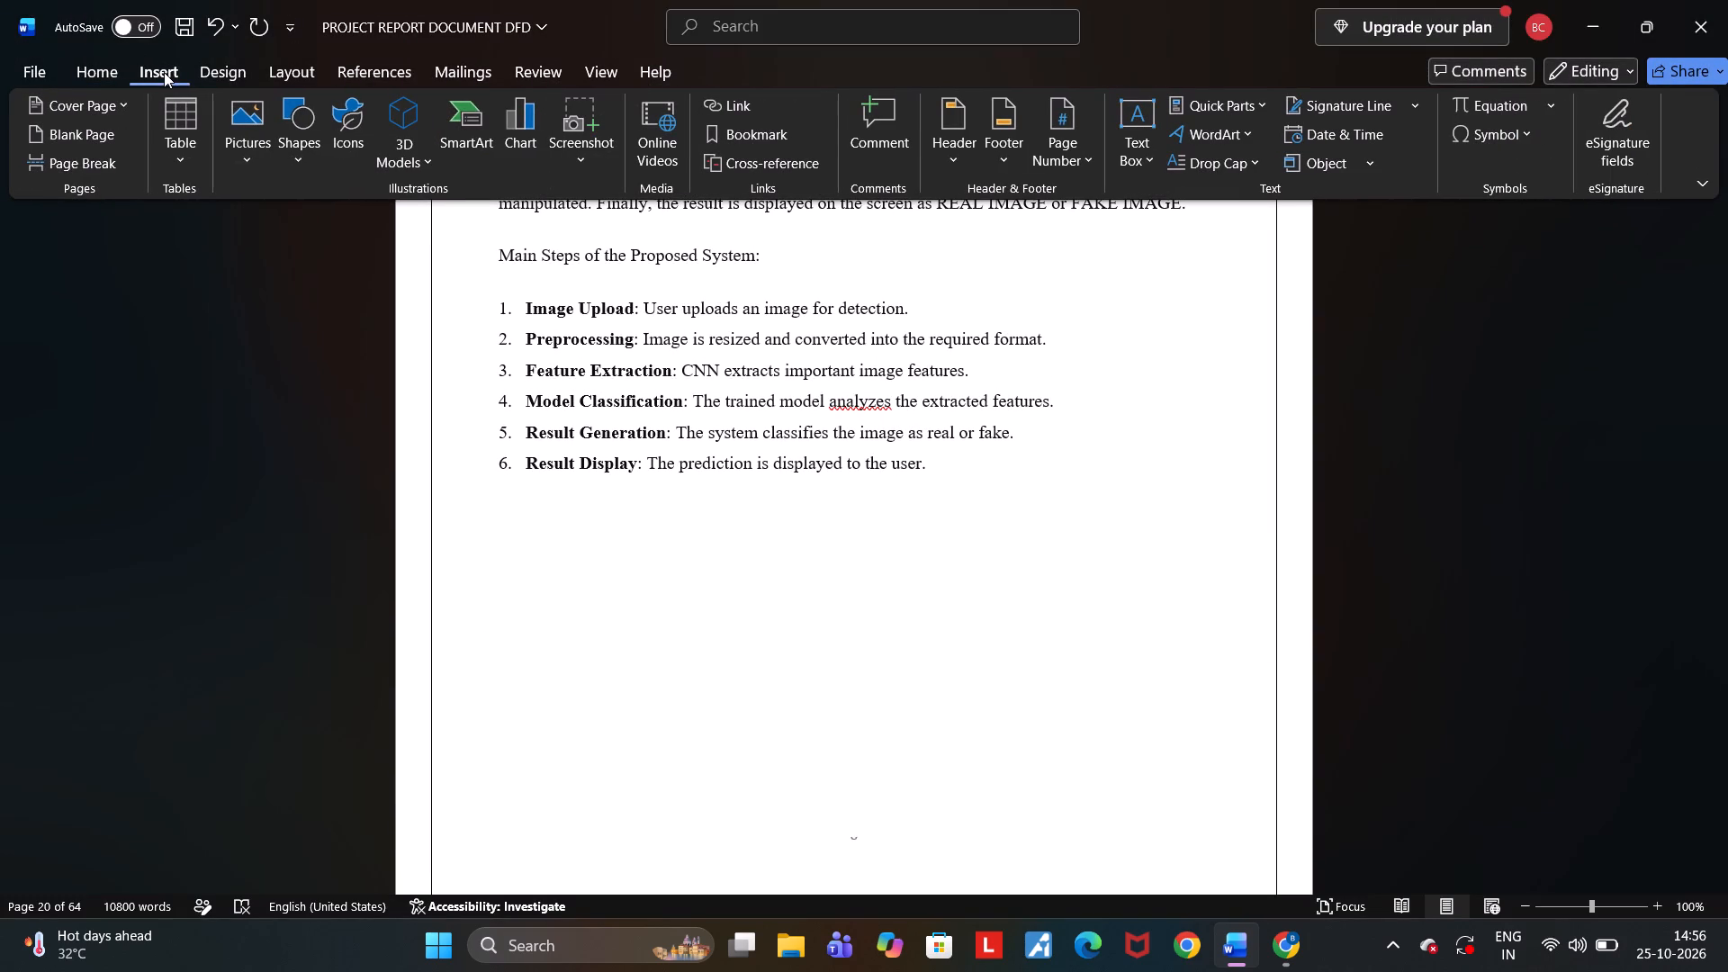
left_click(235, 110)
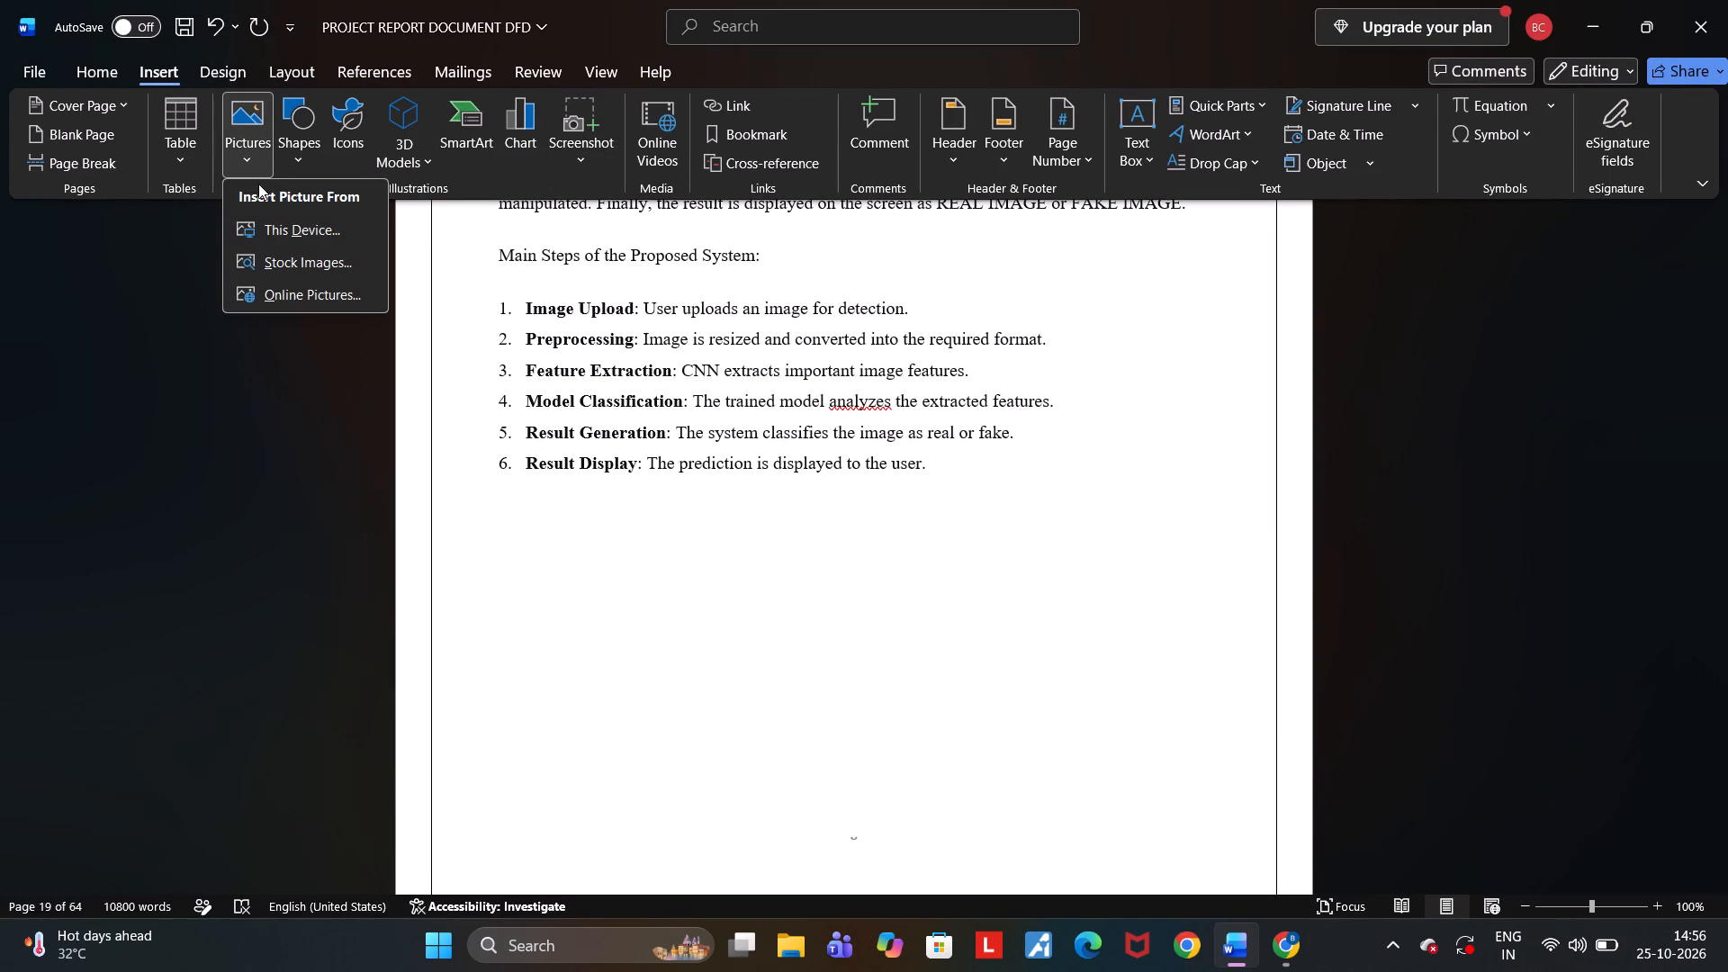
left_click(274, 227)
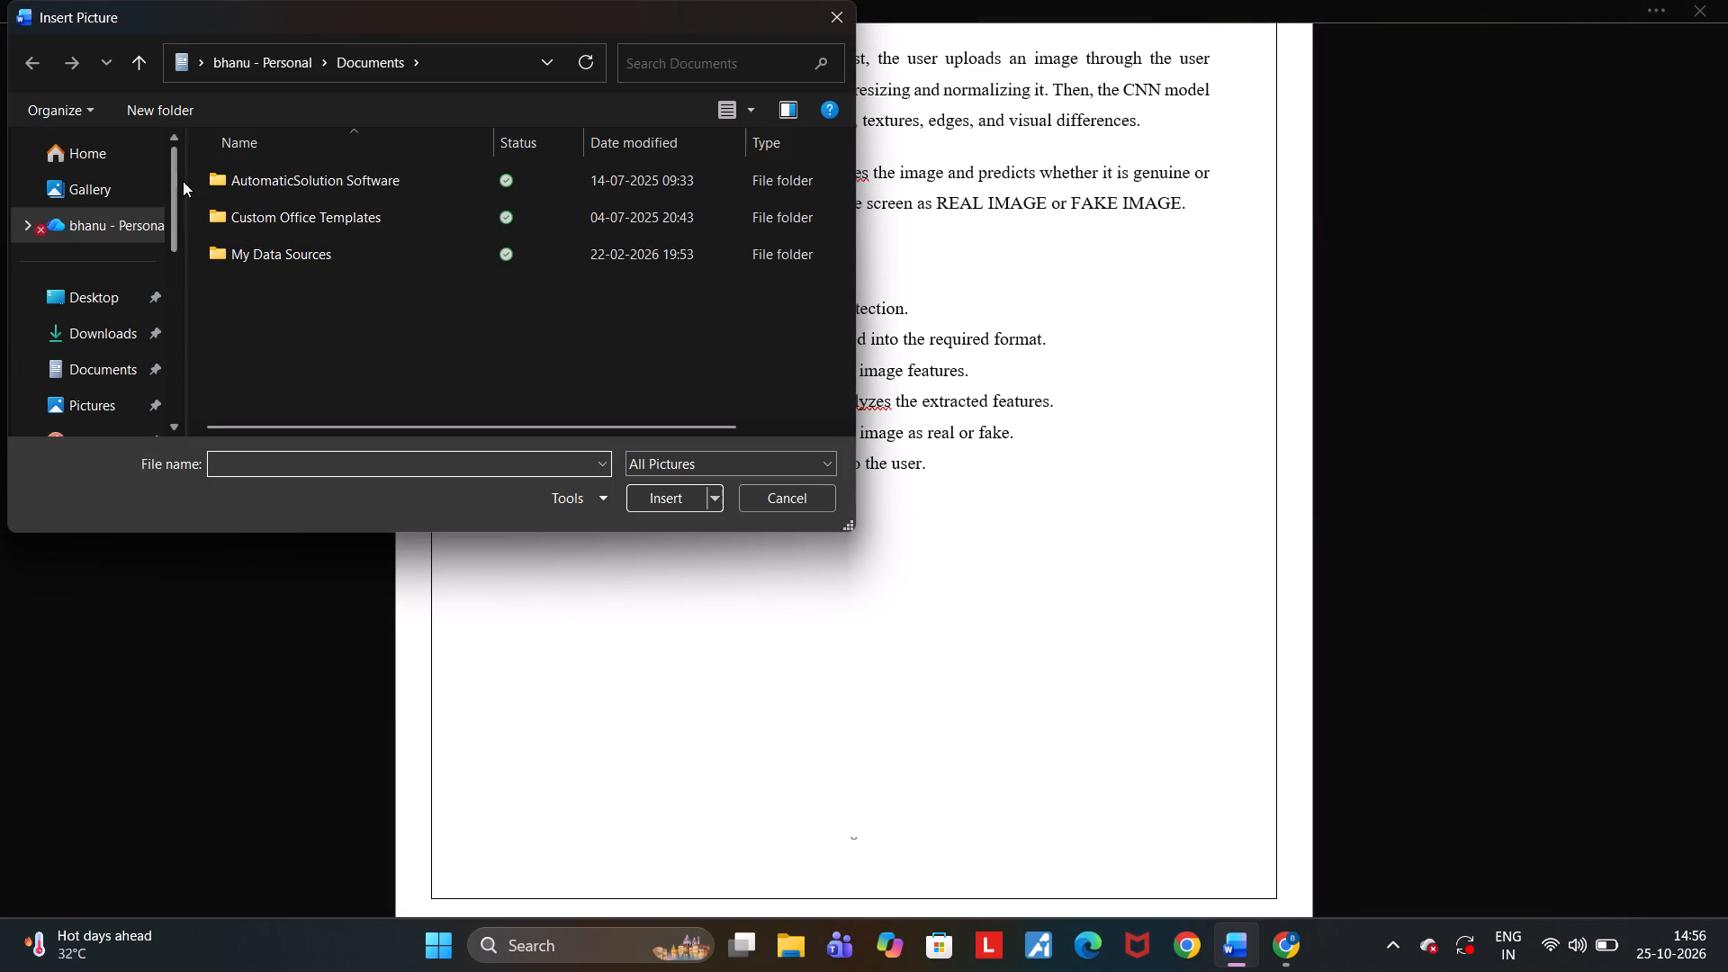
left_click(122, 328)
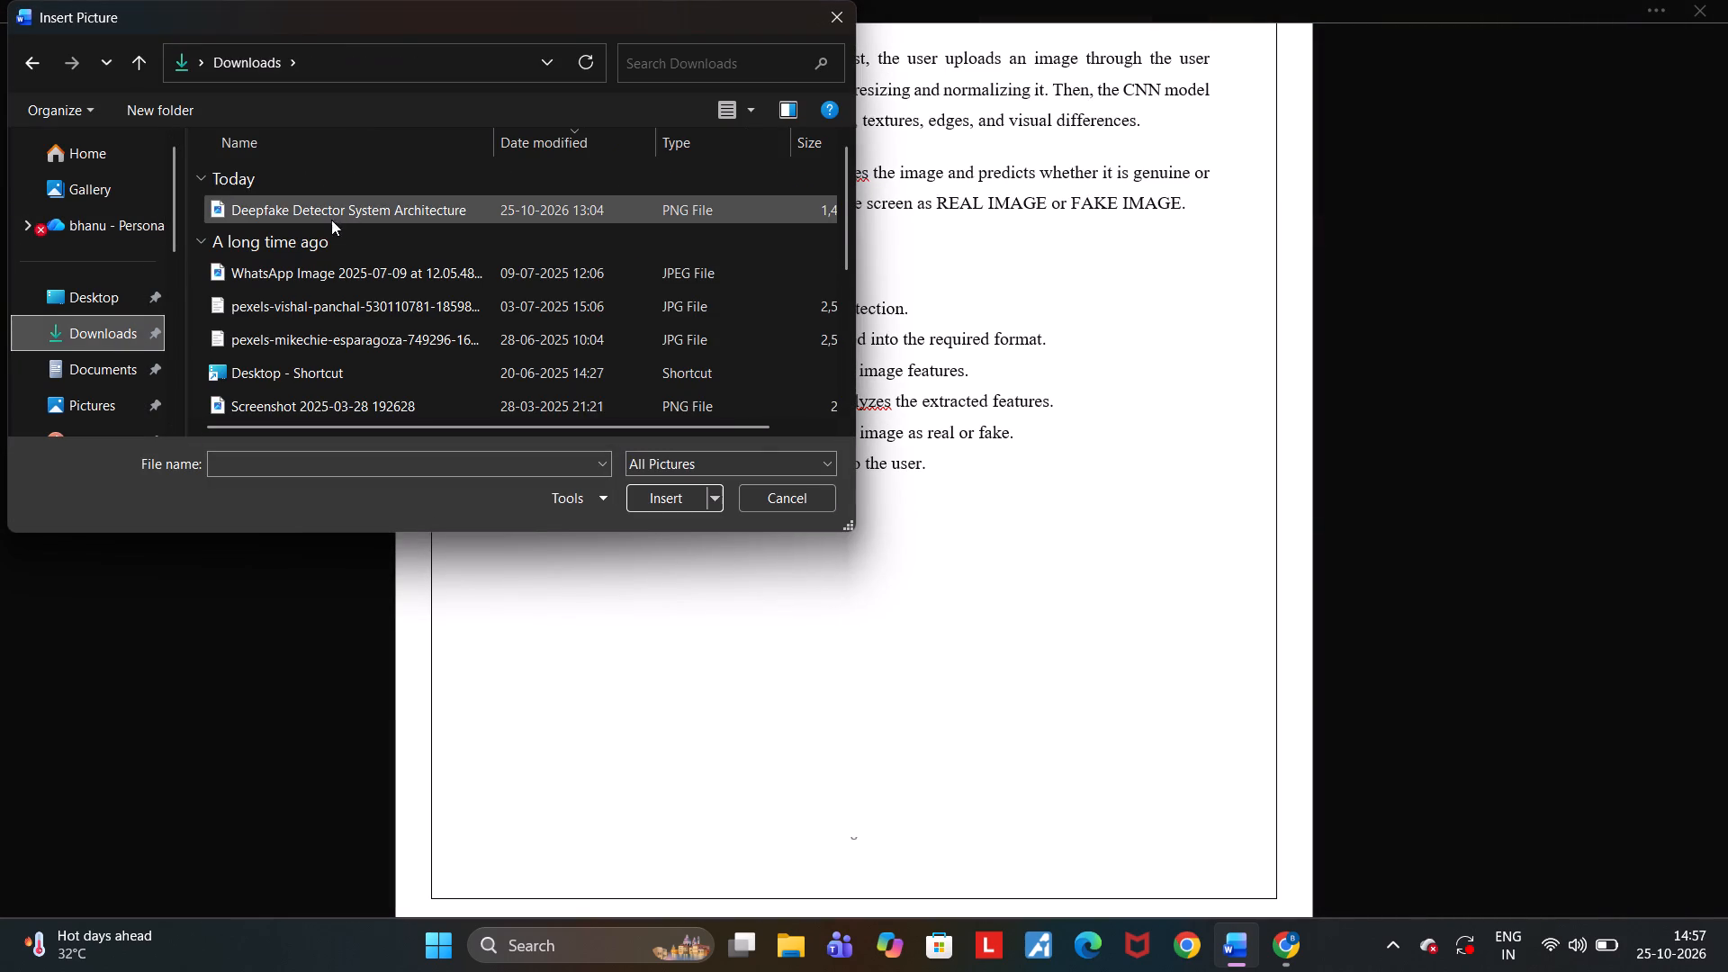
left_click(319, 221)
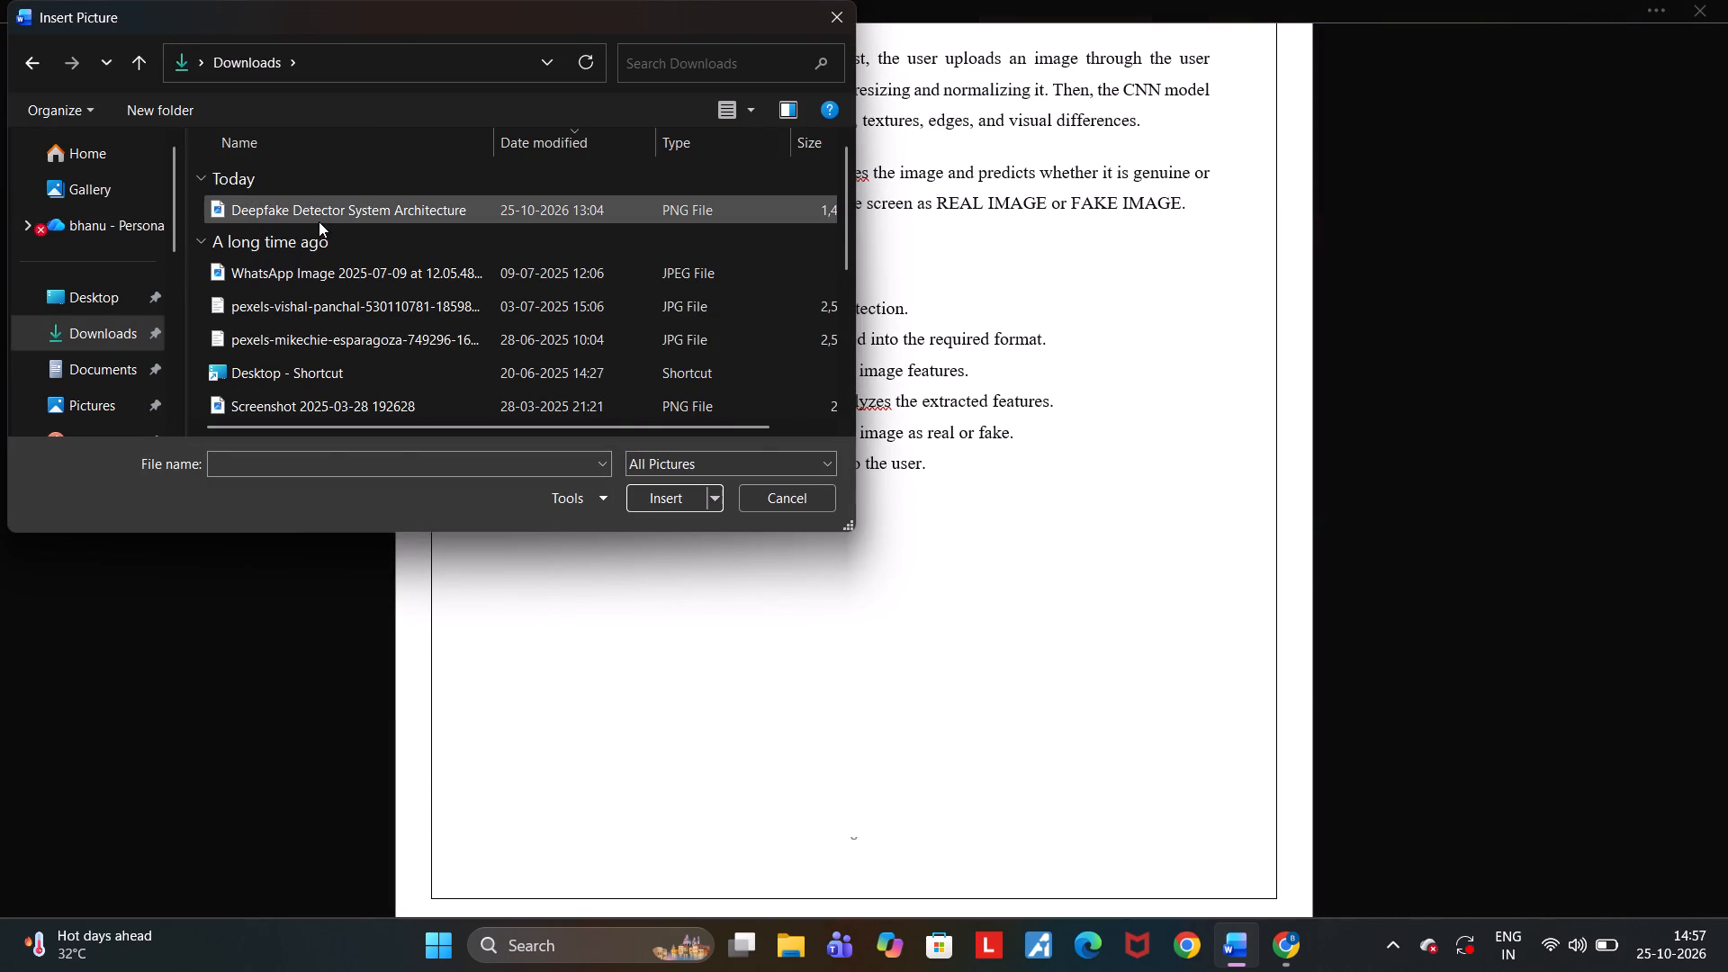
left_click(660, 504)
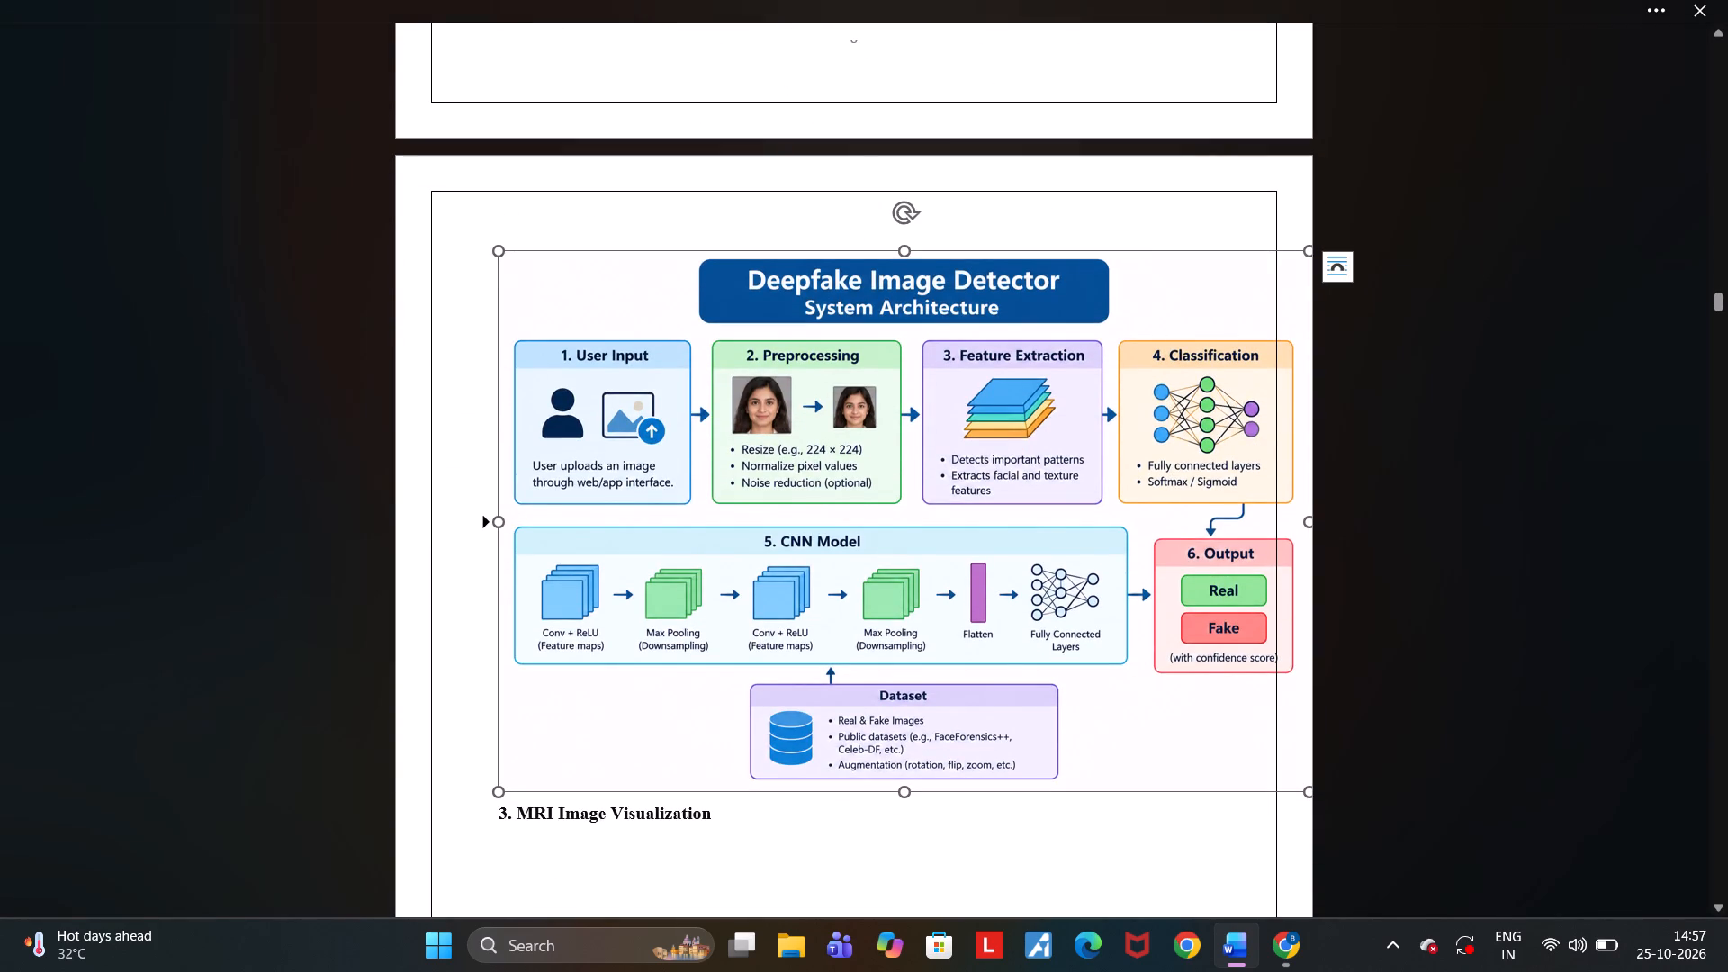
Shrink the inserted system architecture diagram proportionally to about half its width so it fits inside the page border.
left_click_drag(497, 788, 535, 733)
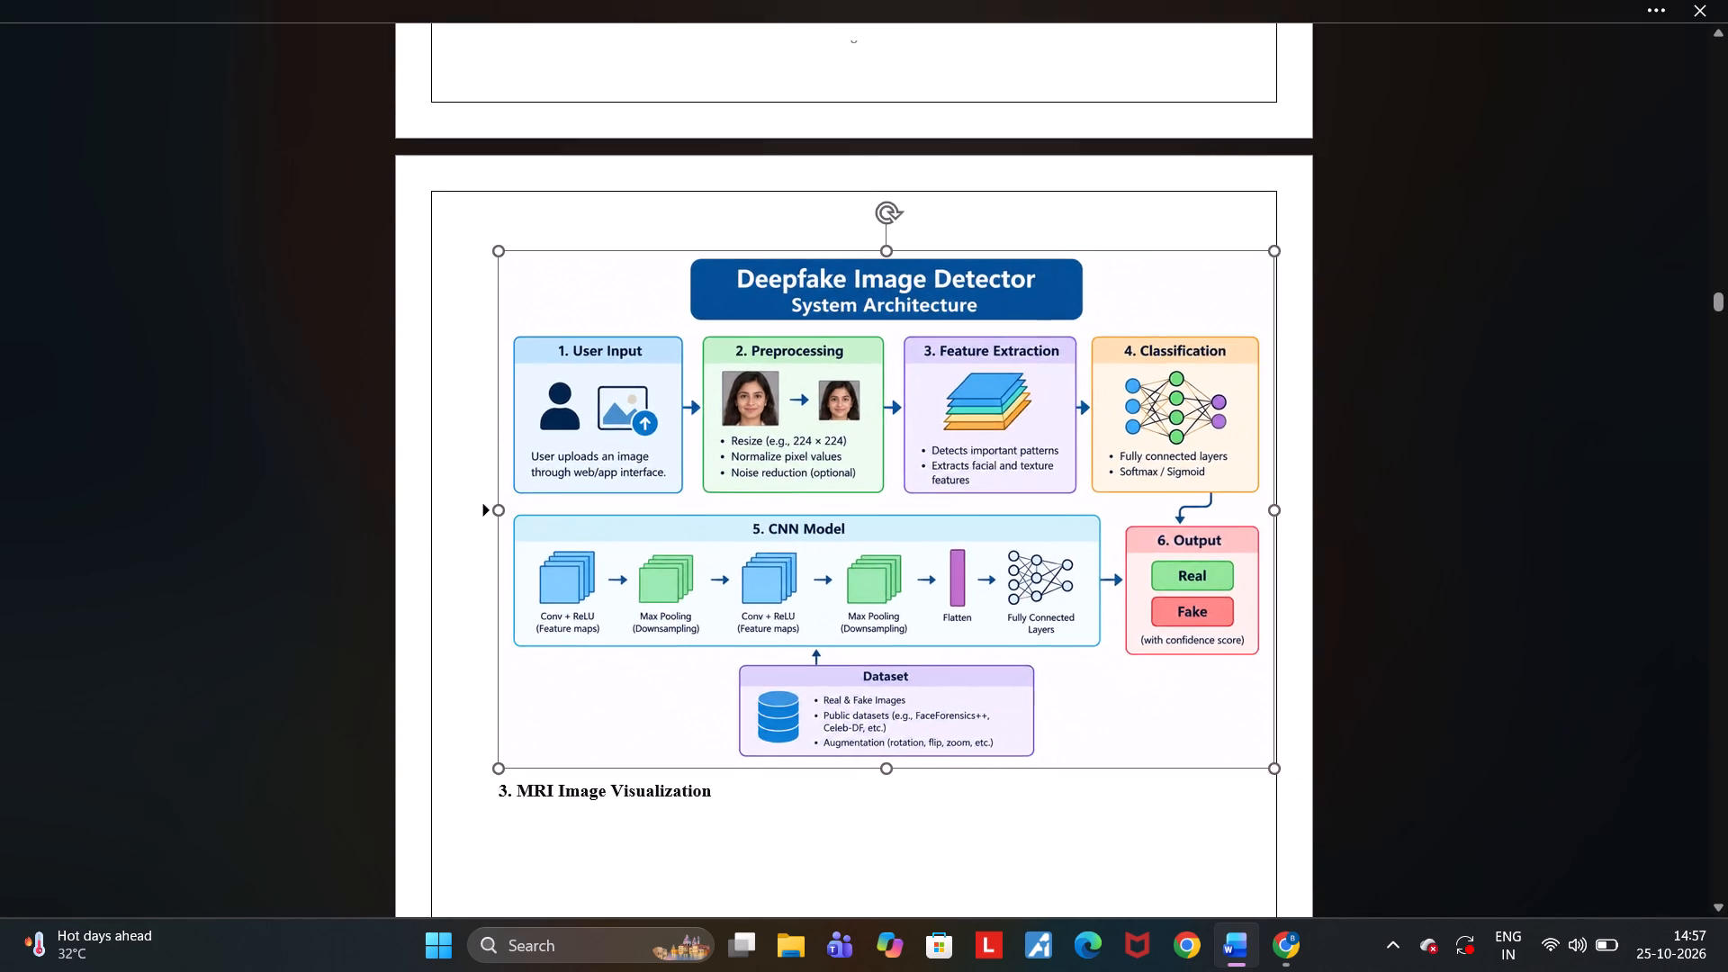
left_click_drag(535, 733, 640, 568)
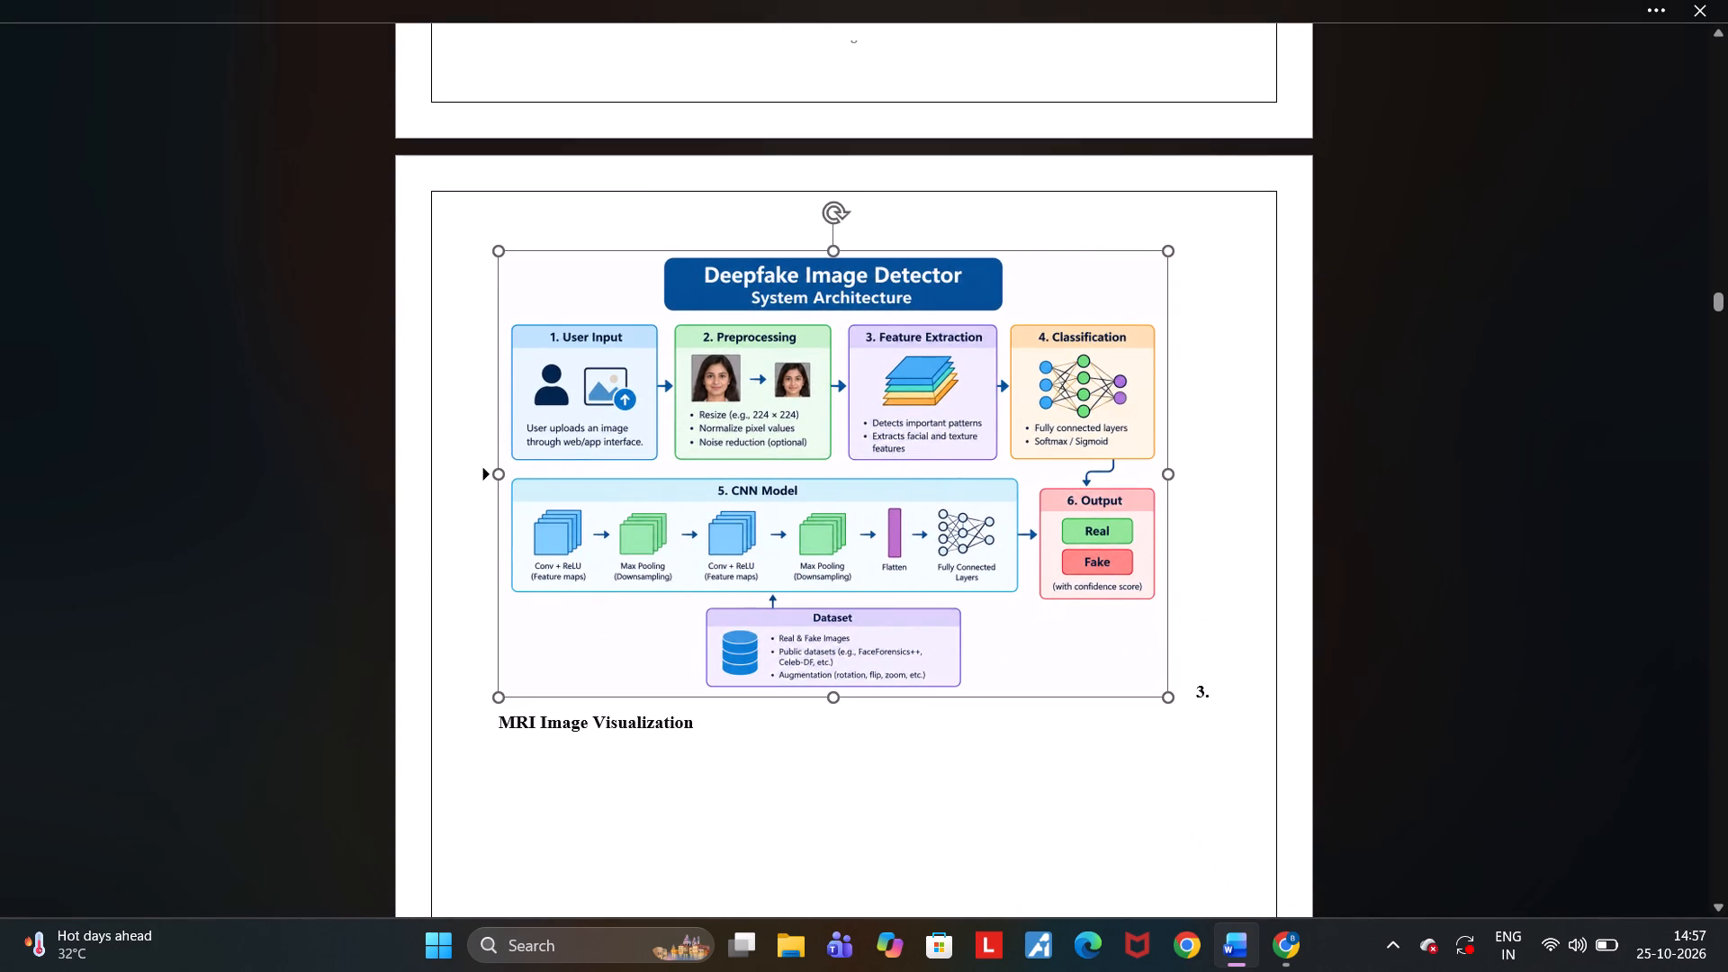
left_click_drag(819, 427, 805, 310)
left_click_drag(816, 343, 816, 276)
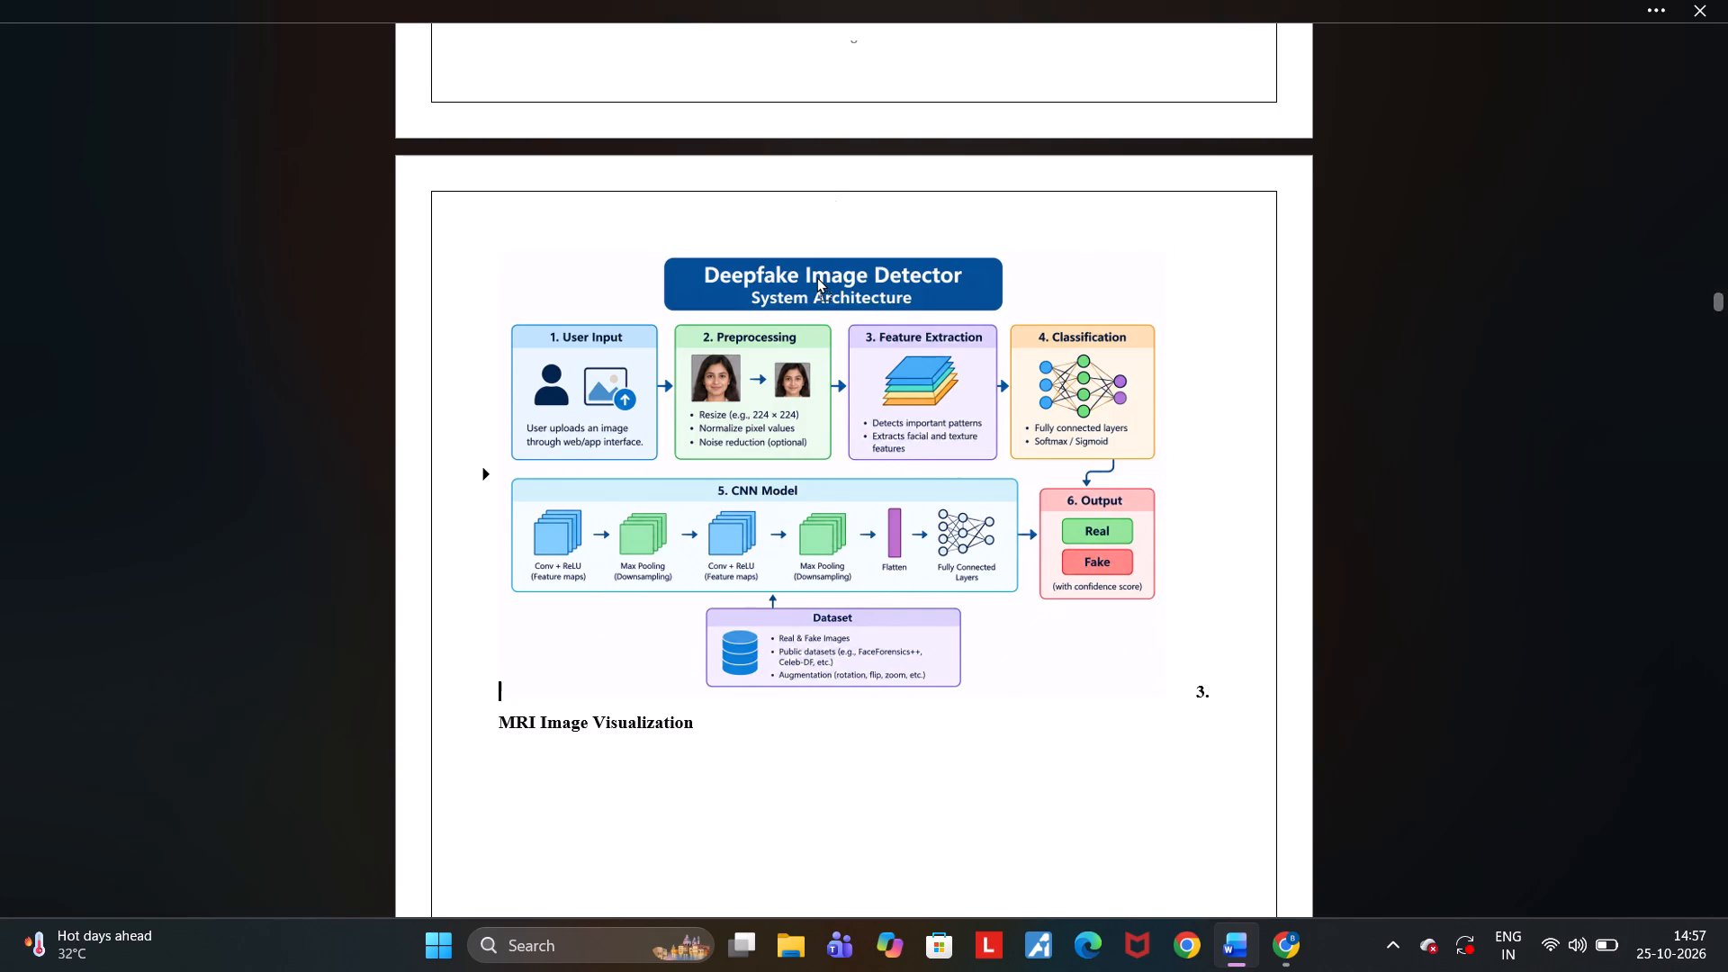
left_click_drag(816, 276, 814, 353)
left_click_drag(814, 353, 802, 219)
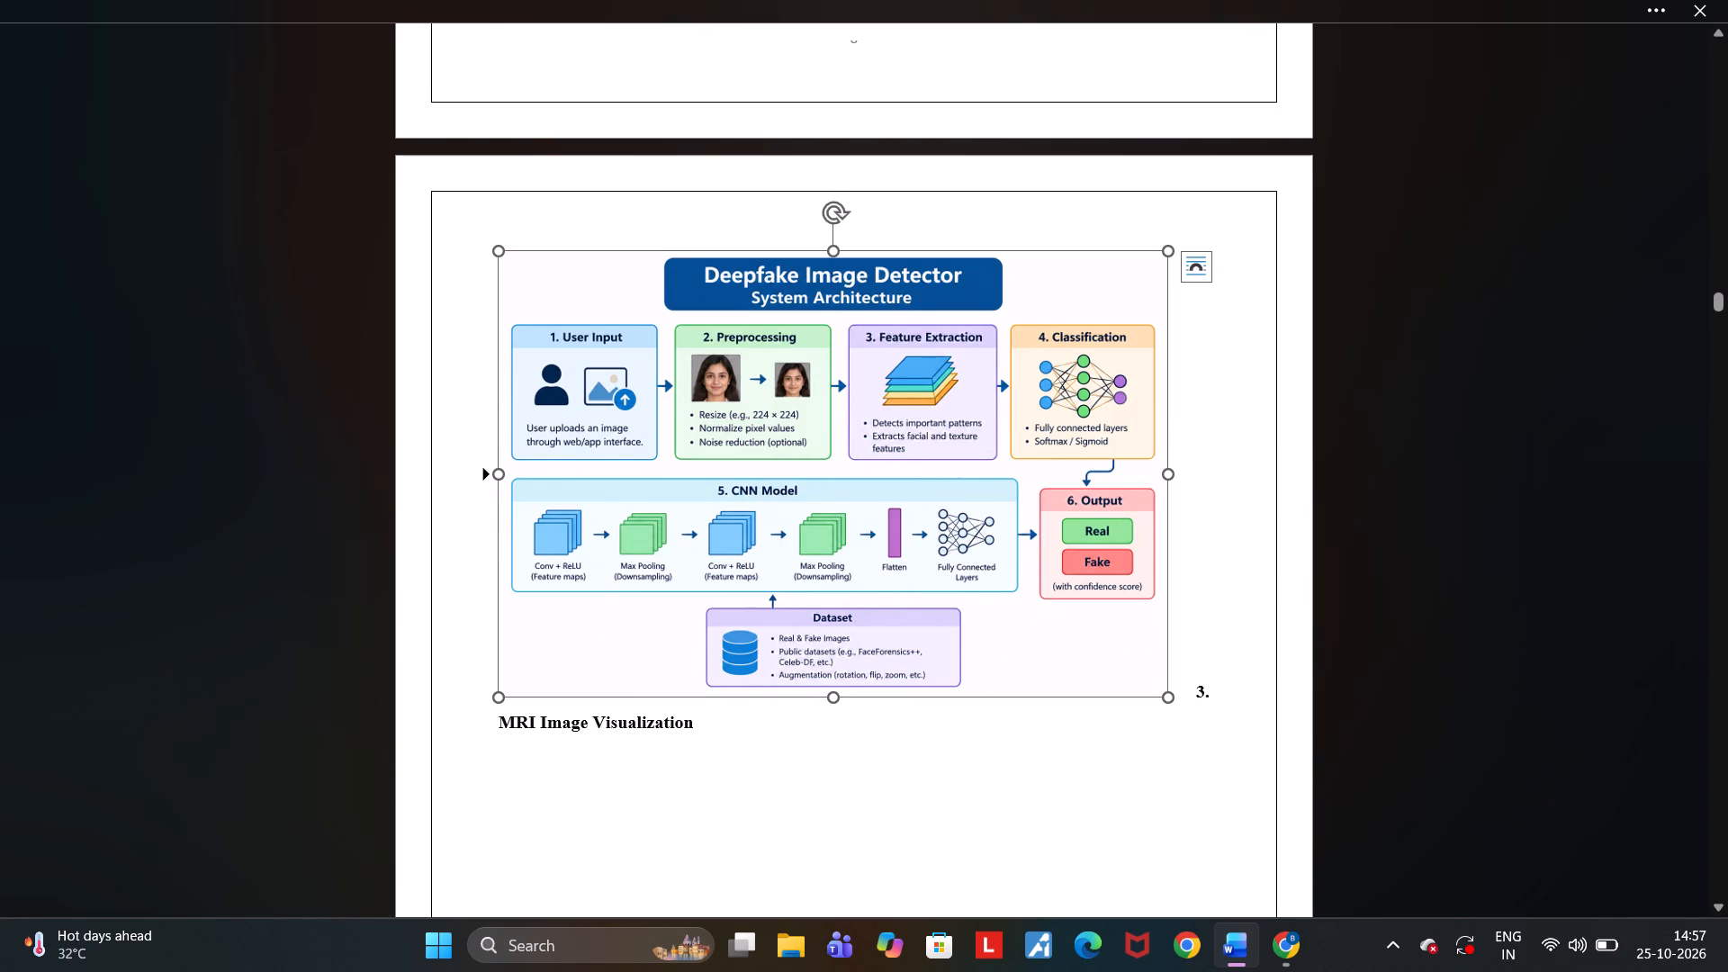
left_click_drag(1166, 696, 926, 466)
Put the "3. MRI Image Visualization" heading on its own line below the diagram, separated by blank space.
left_click(935, 529)
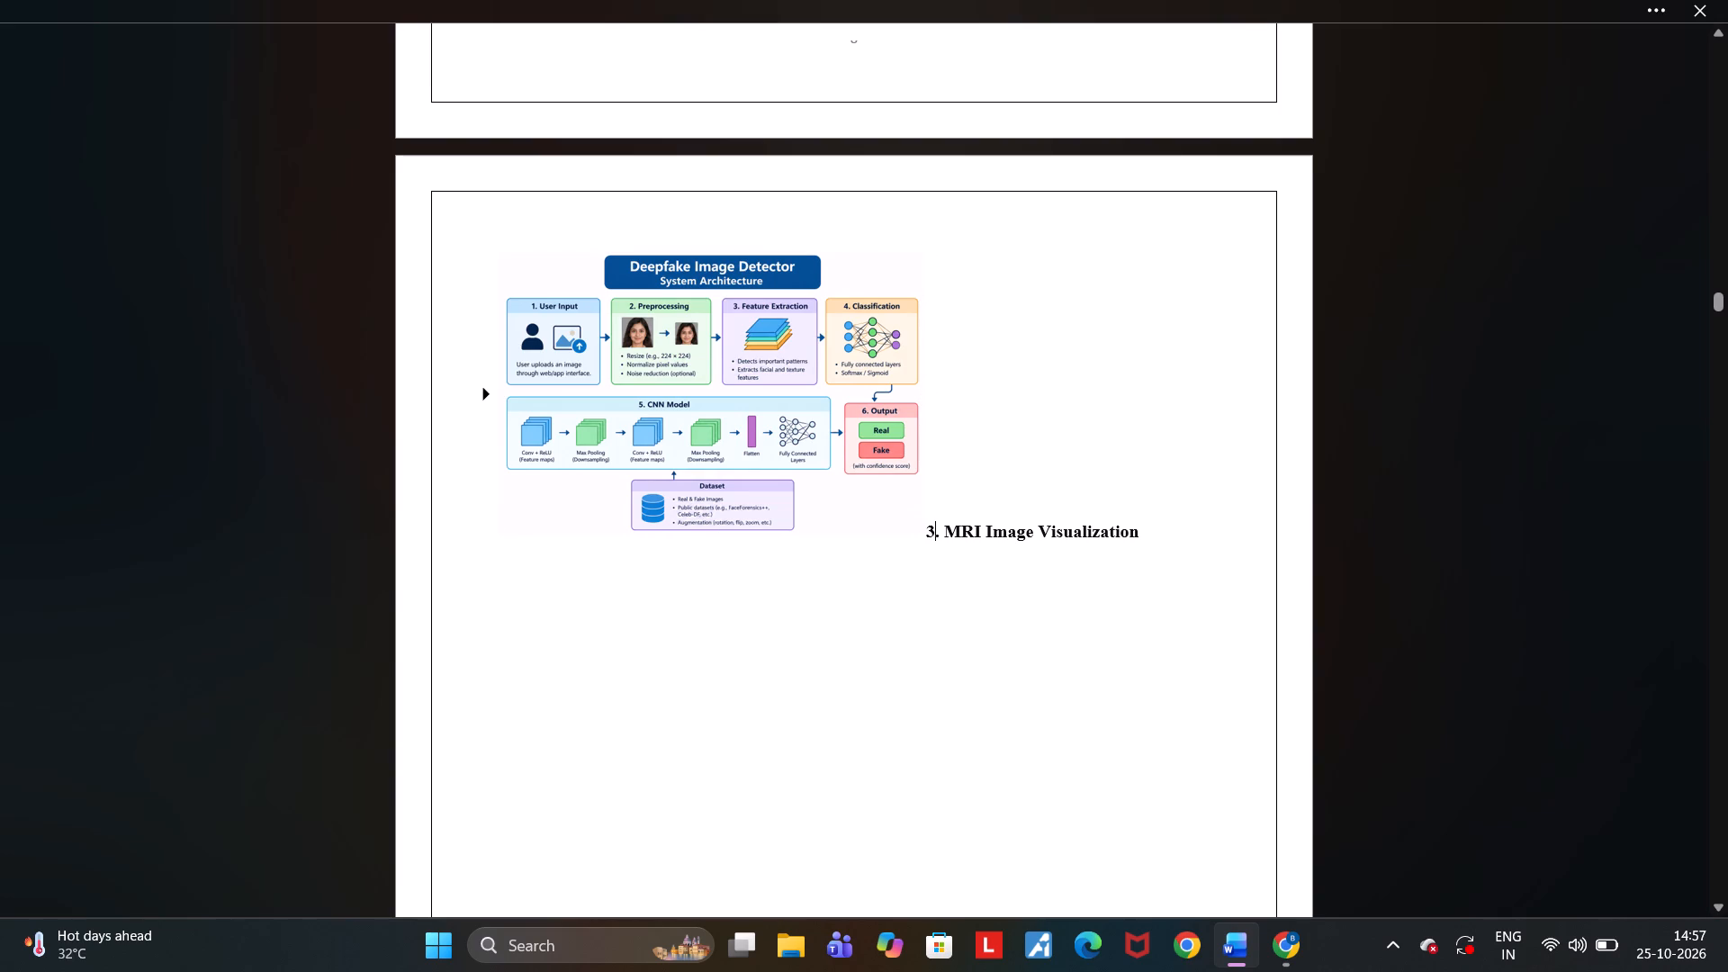
key("Left")
key("Return")
key("Return")
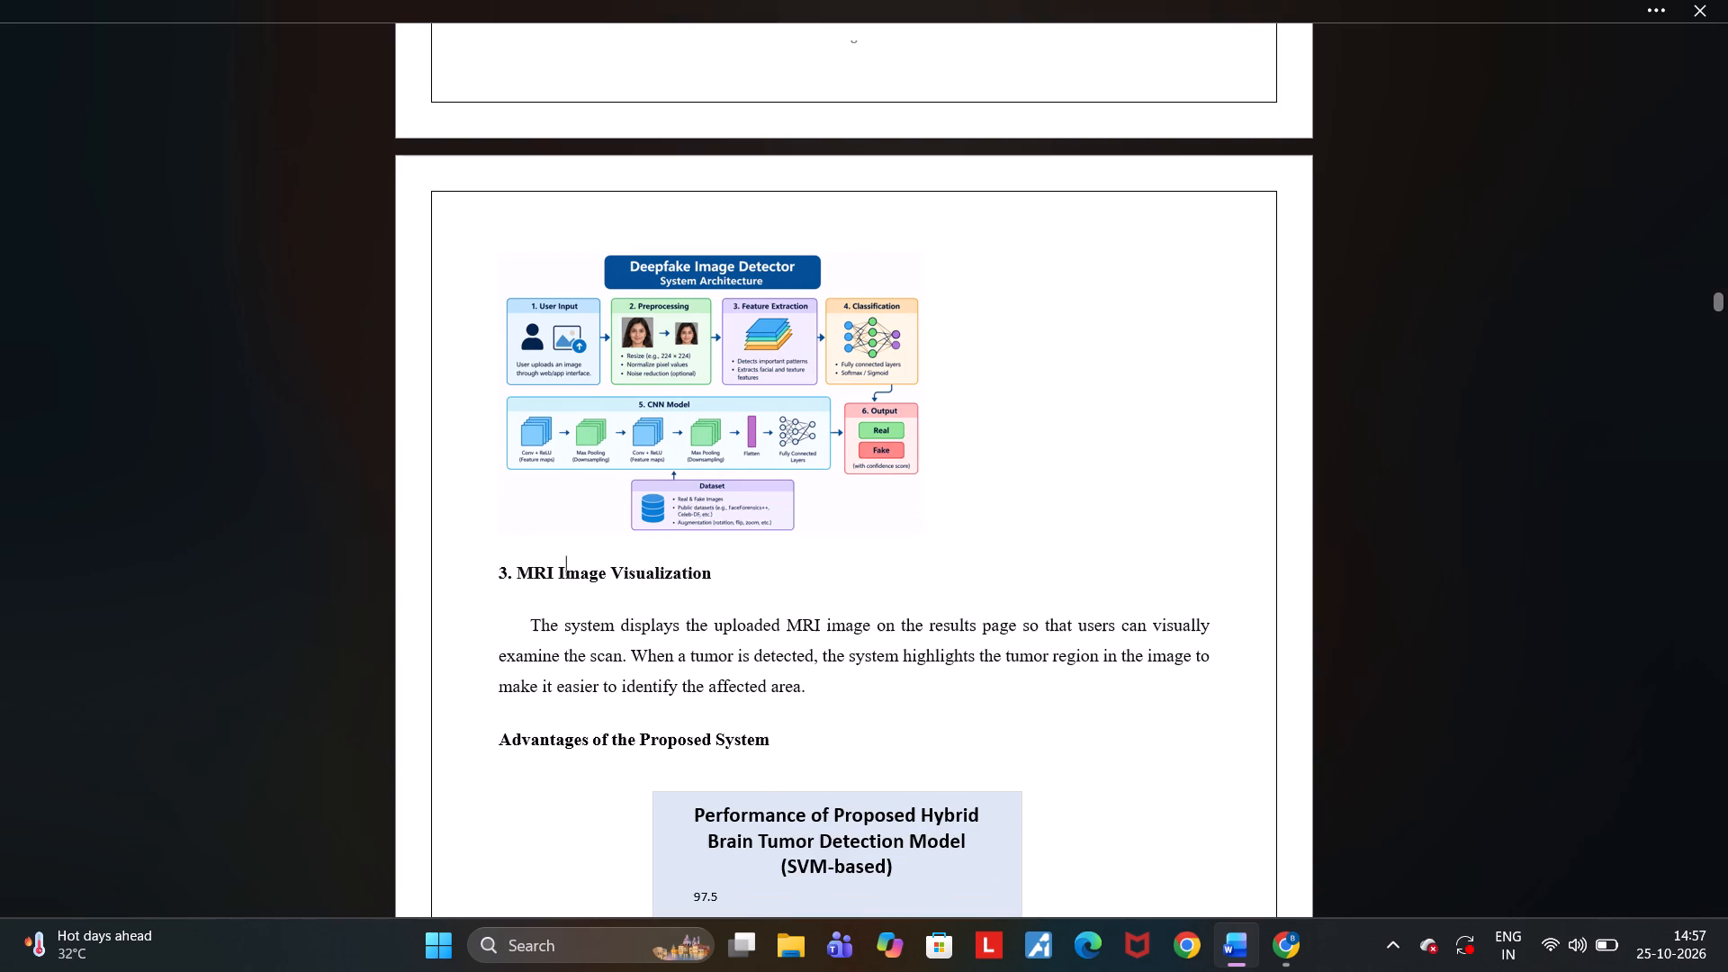
key("Return")
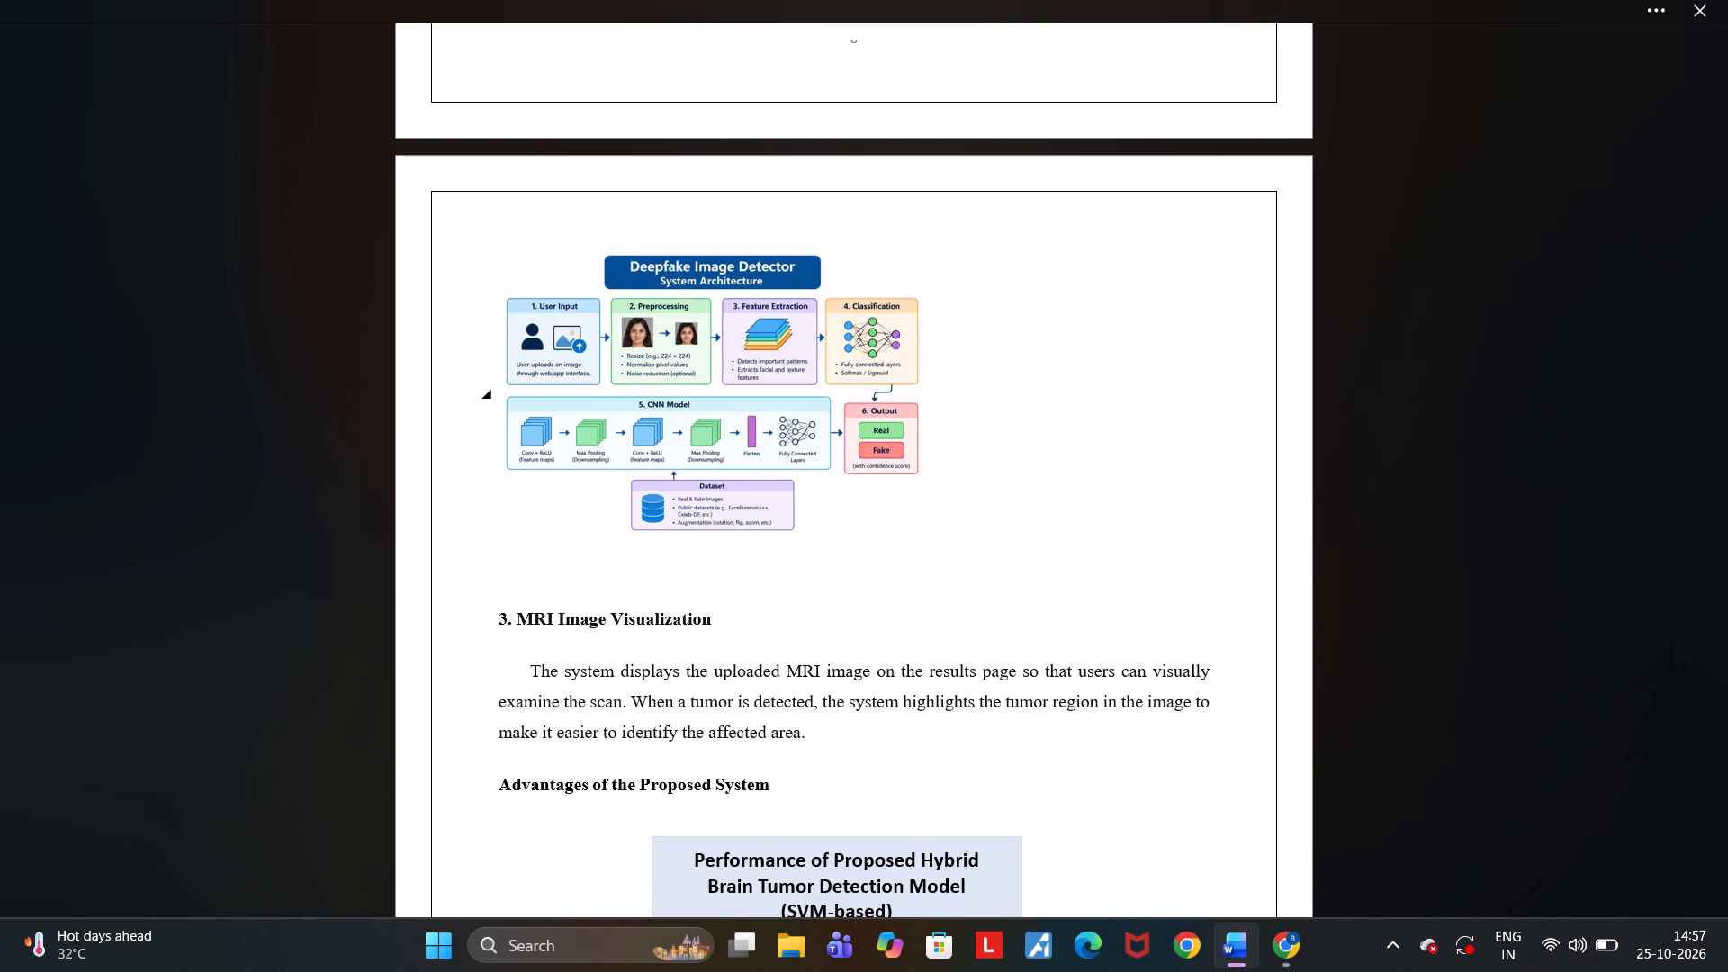
Shrink the architecture diagram further, to about 60% of its width, and try to move it up to the page with section 3.1's list.
left_click(792, 418)
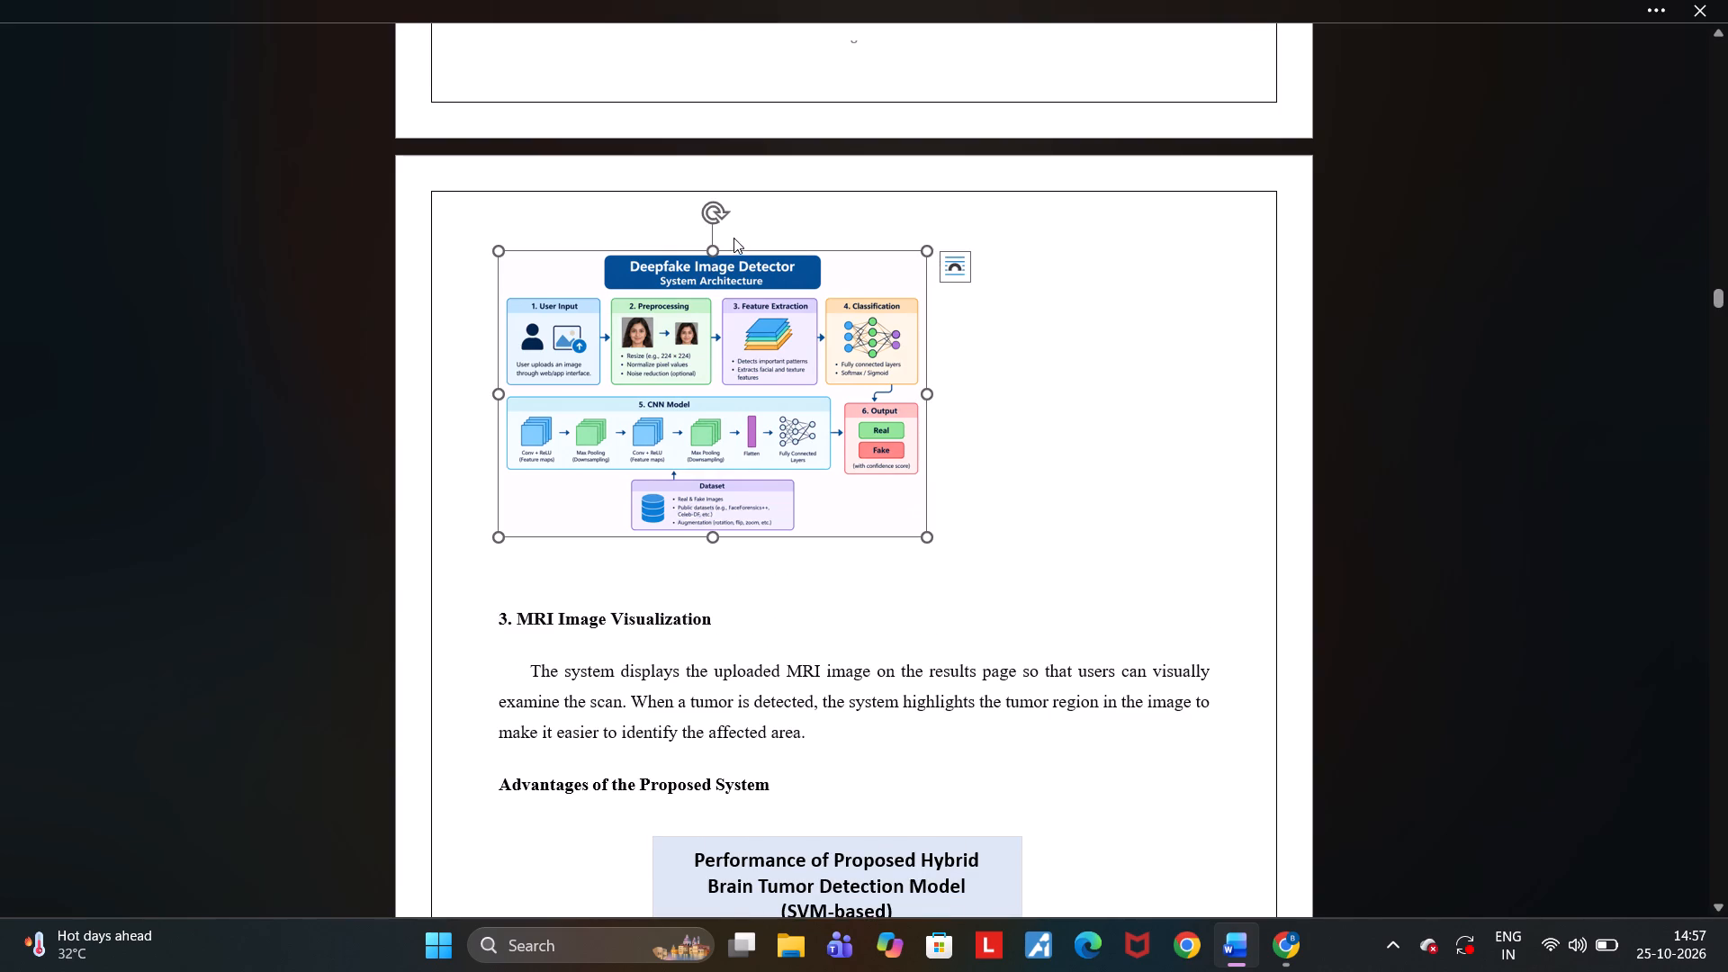
left_click_drag(719, 299, 700, 321)
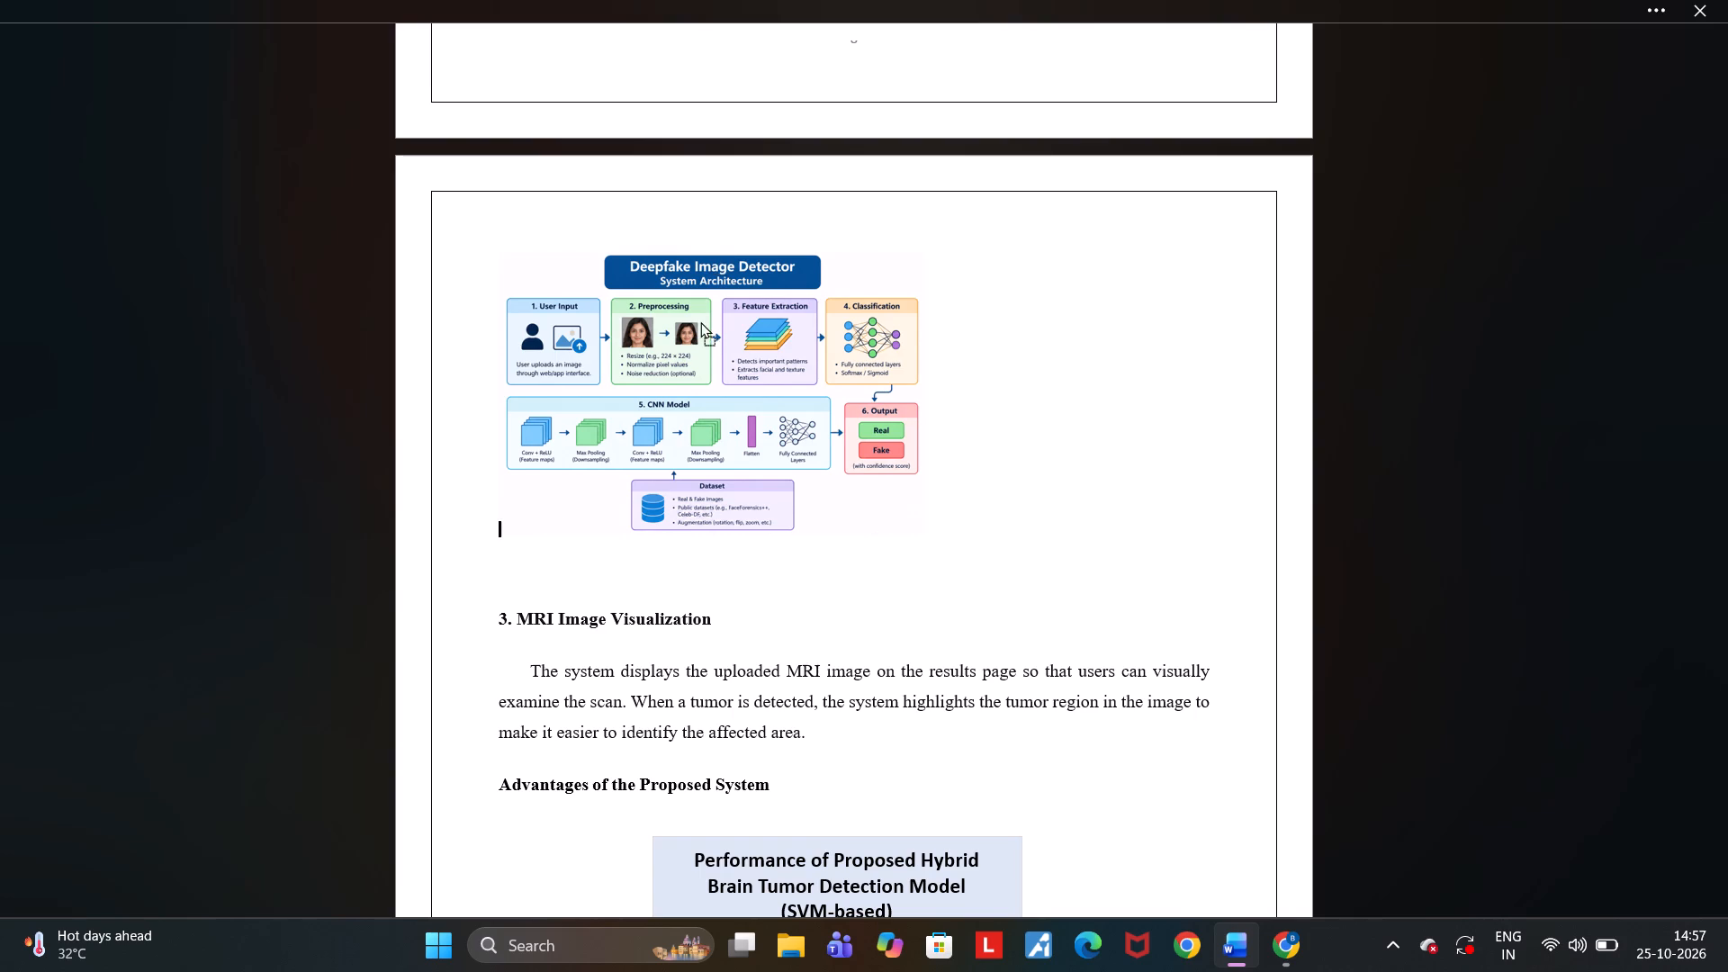
left_click_drag(700, 321, 700, 324)
left_click_drag(700, 324, 699, 178)
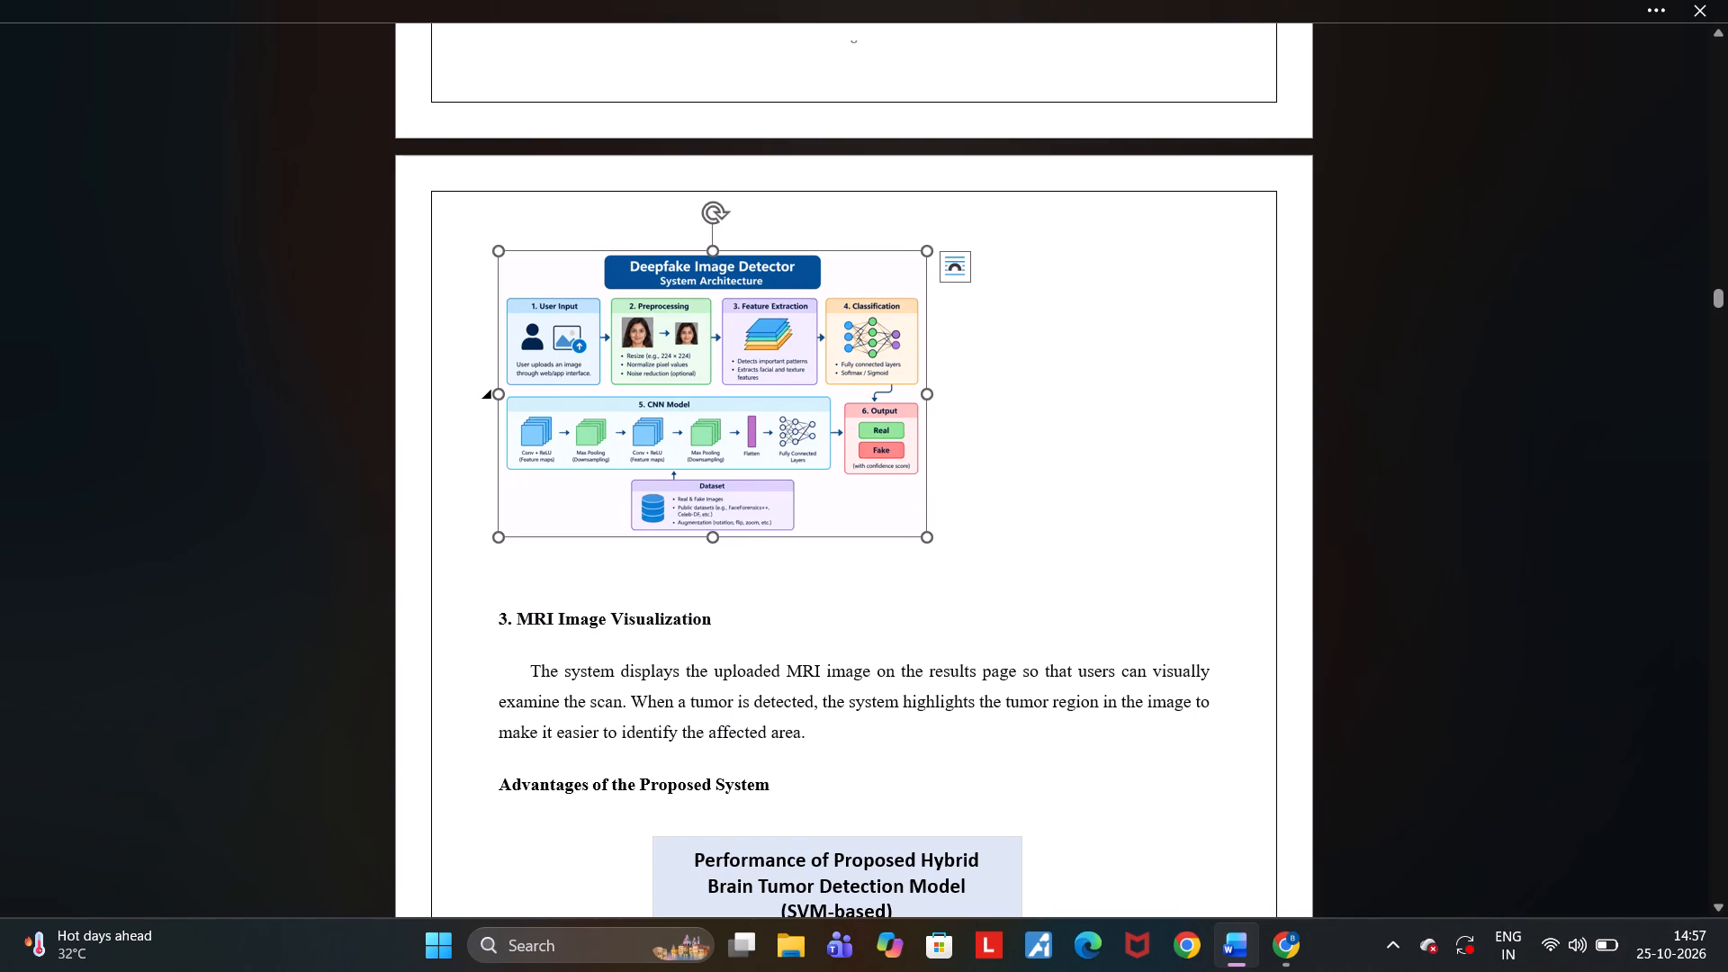
left_click_drag(732, 340, 738, 168)
left_click_drag(922, 539, 733, 427)
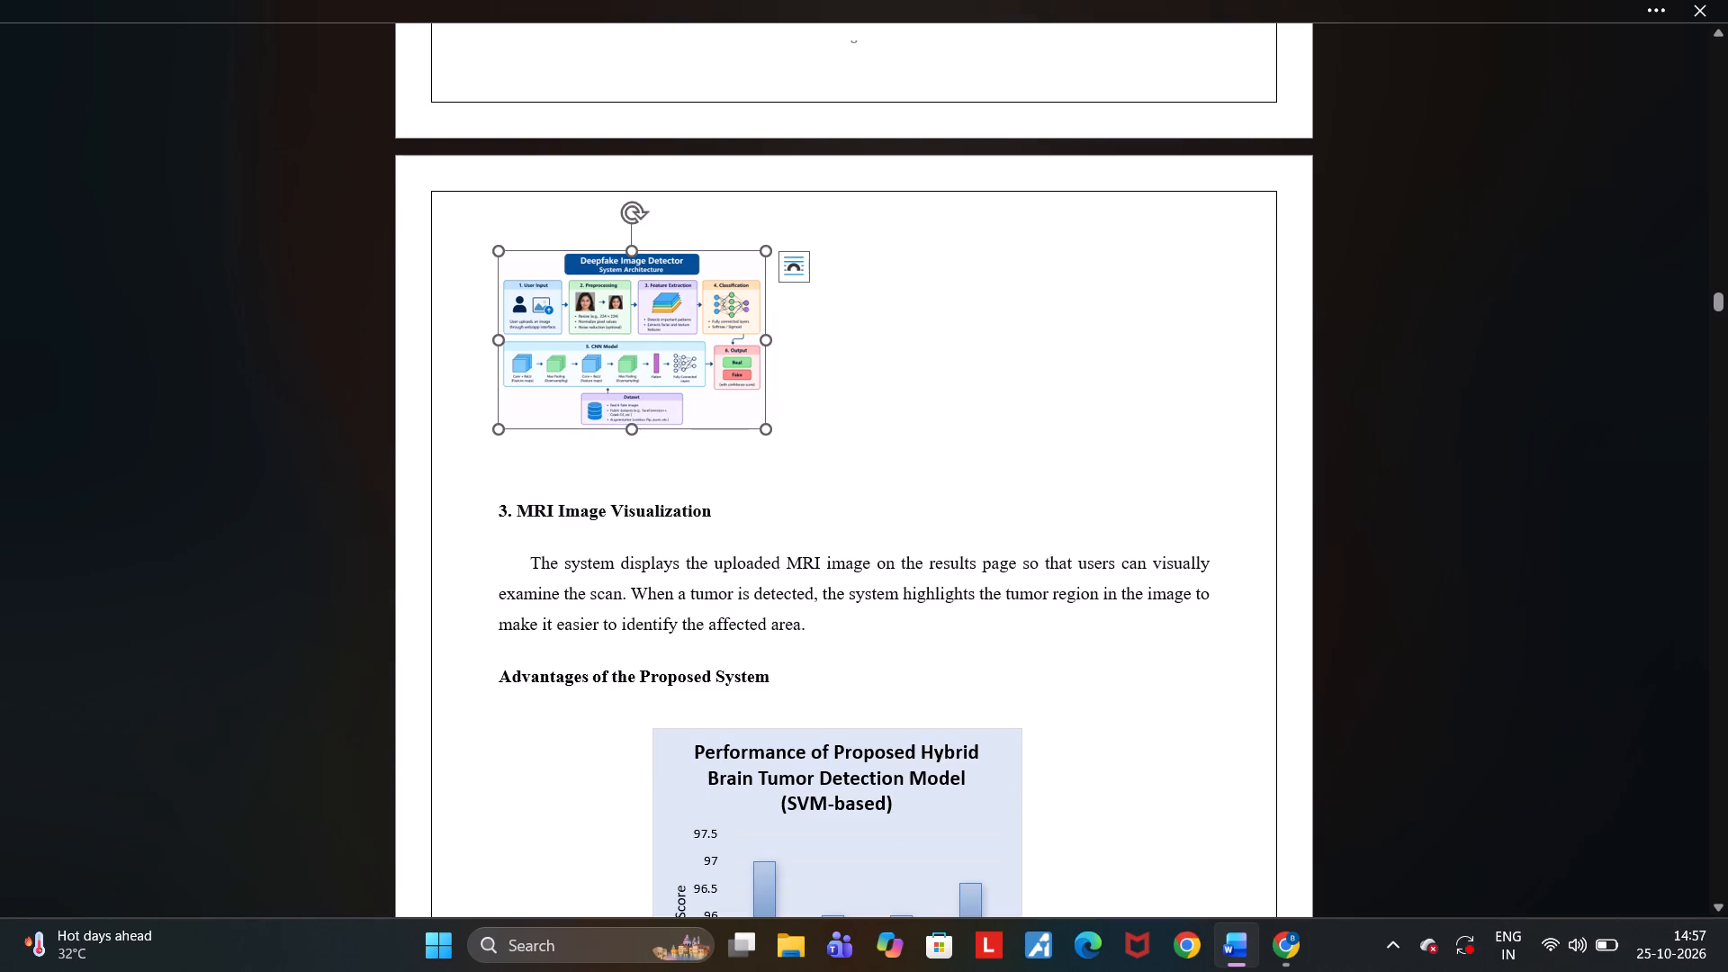
scroll(761, 562, "up", 5)
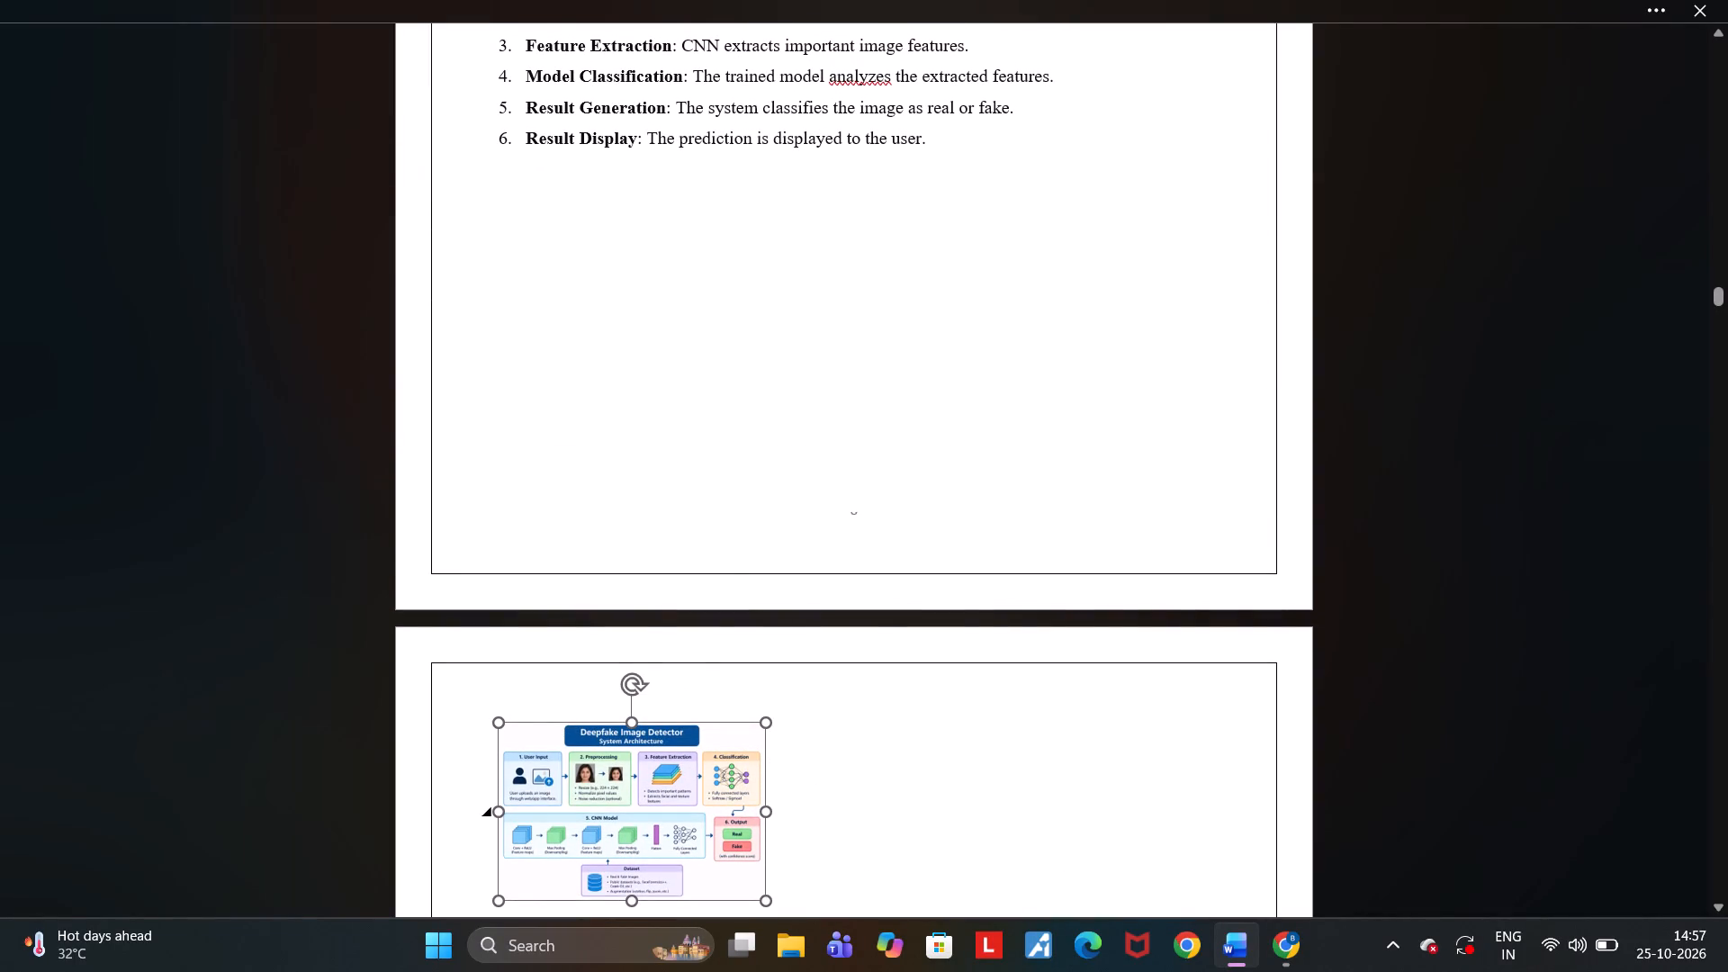
left_click_drag(670, 792, 729, 544)
Remove the indent and blank lines before the architecture diagram to bring it onto page 8 below the "Result Display" item.
left_click(479, 884)
scroll(479, 884, "down", 1)
key("BackSpace")
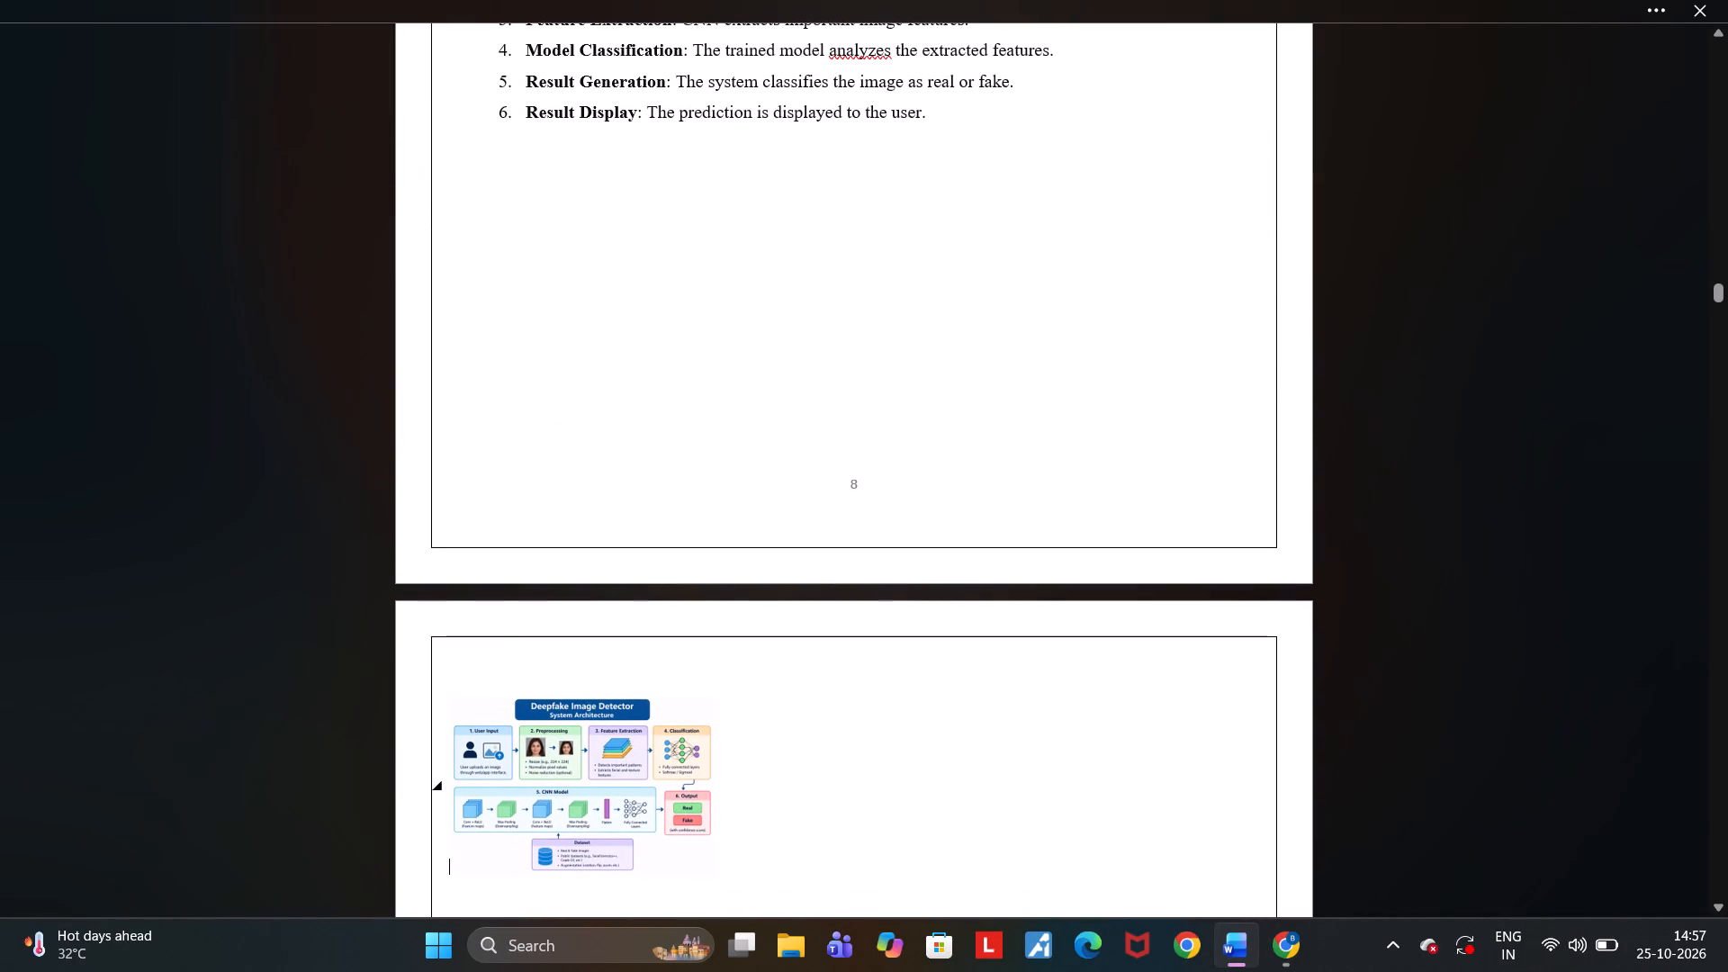
key("BackSpace")
key("BackSpace")
key("BackSpace")
key("BackSpace")
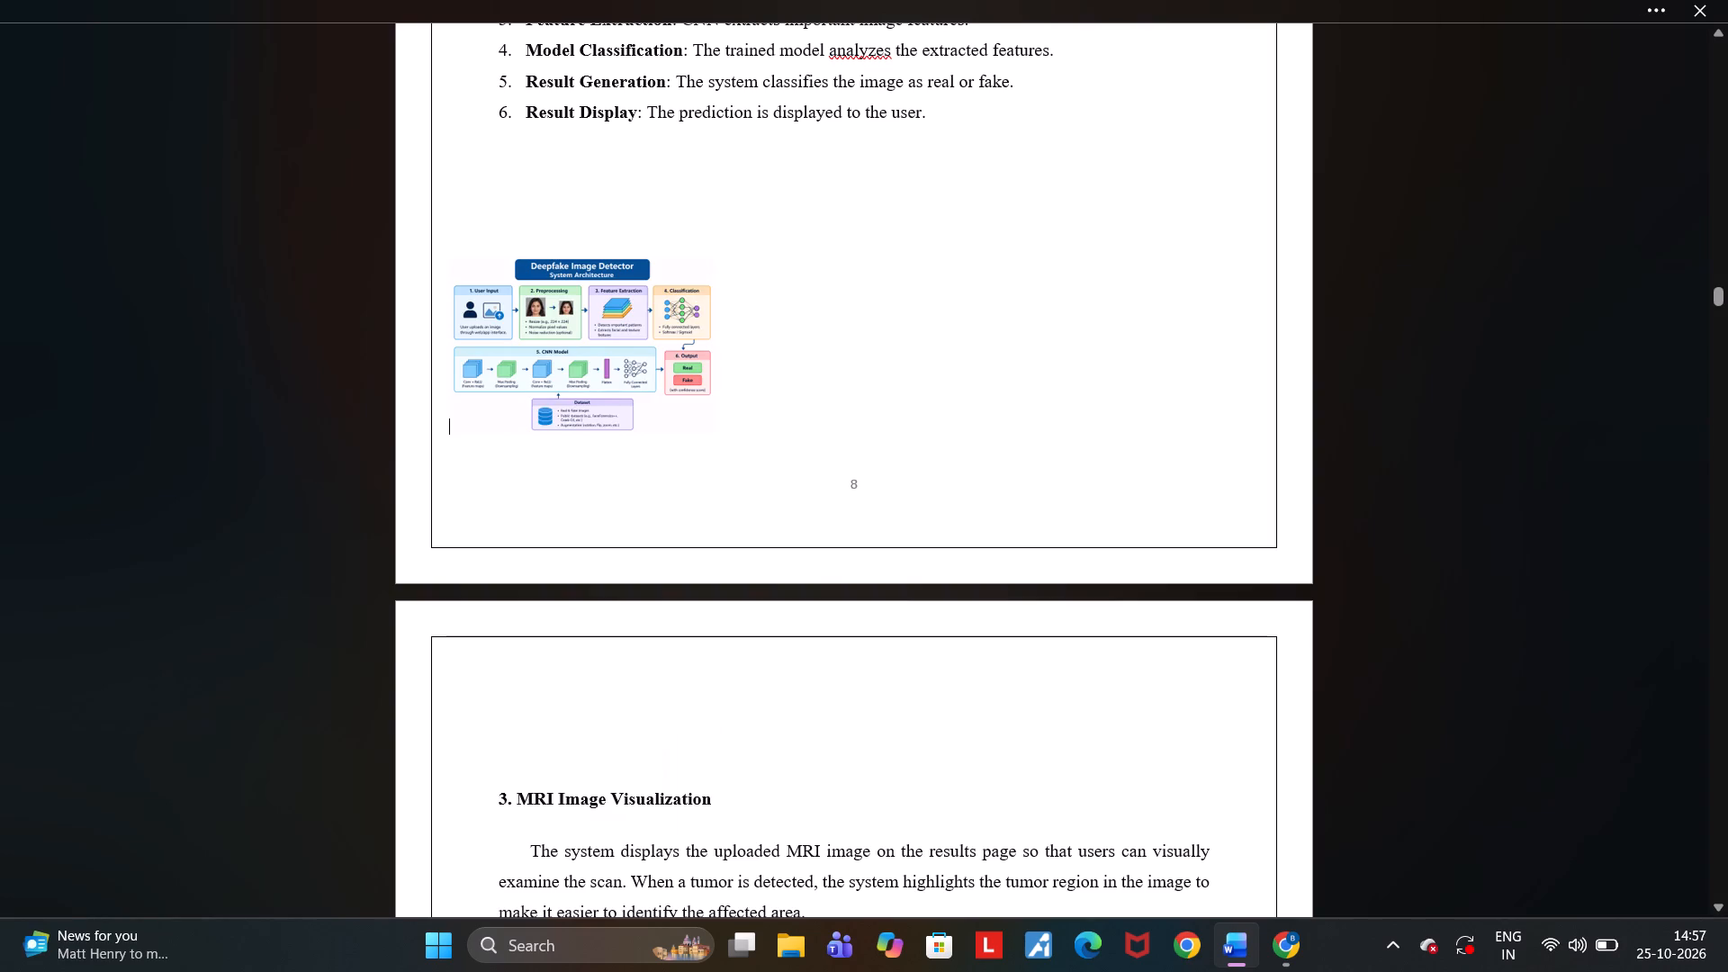
Enlarge the architecture diagram proportionally by about 12%, keeping it on page 8.
scroll(568, 376, "up", 1)
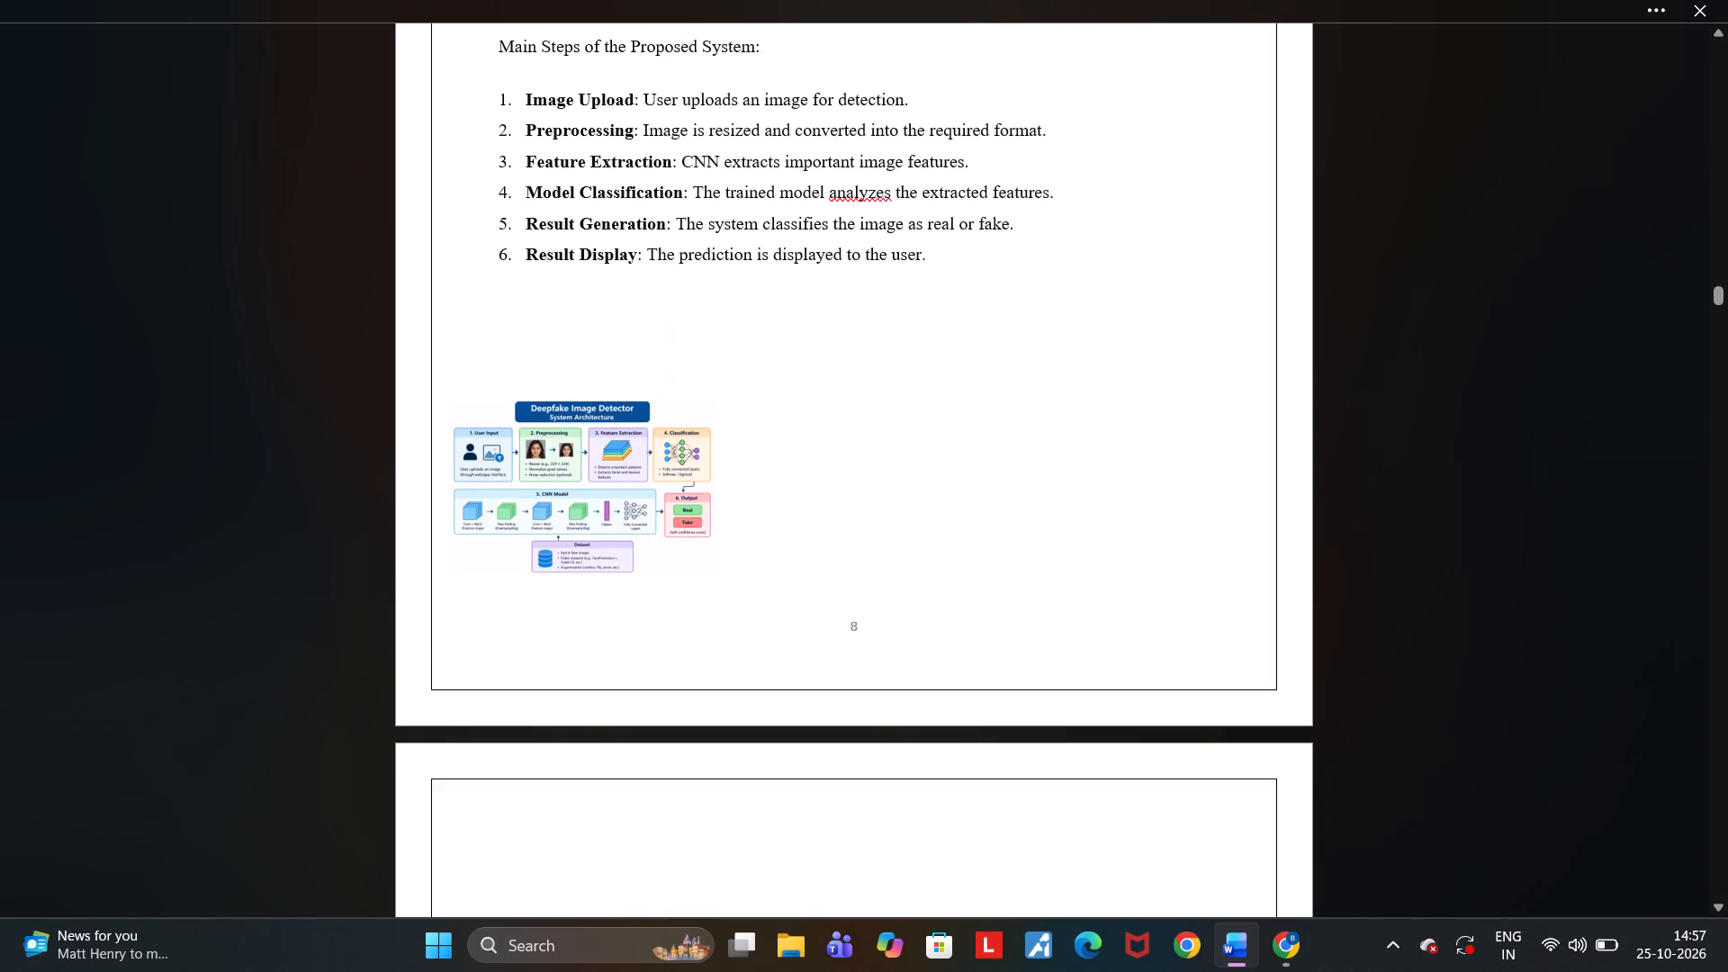
scroll(568, 376, "up", 1)
left_click(568, 482)
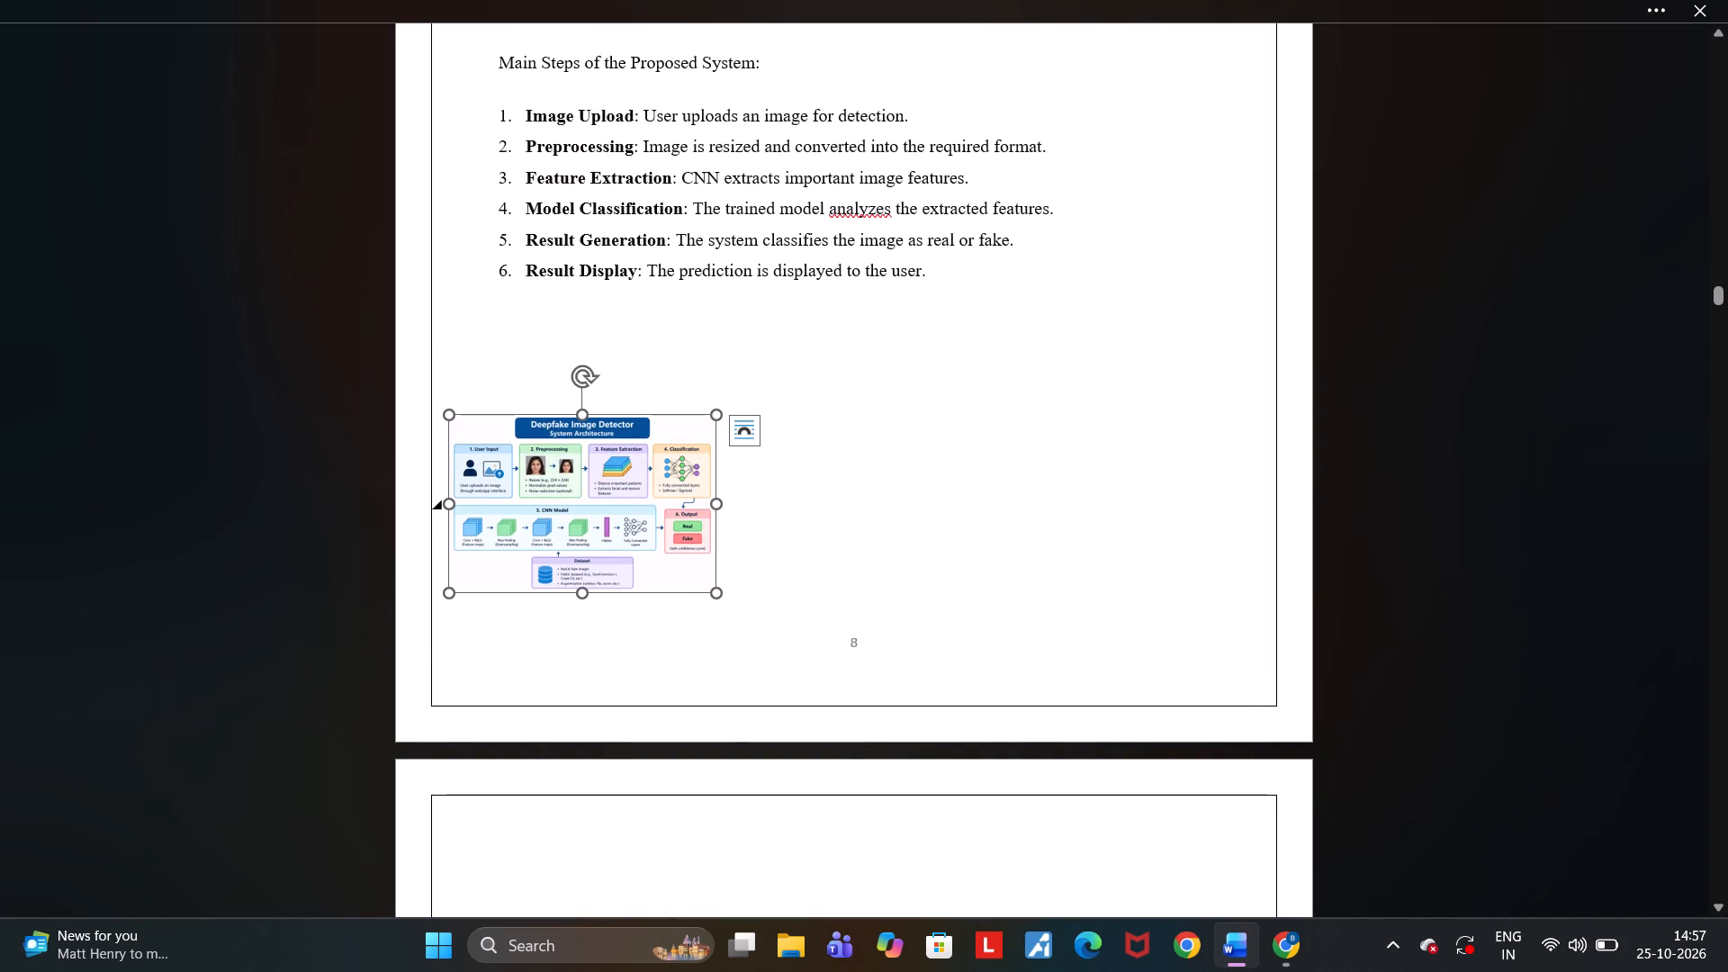
left_click_drag(719, 594, 825, 613)
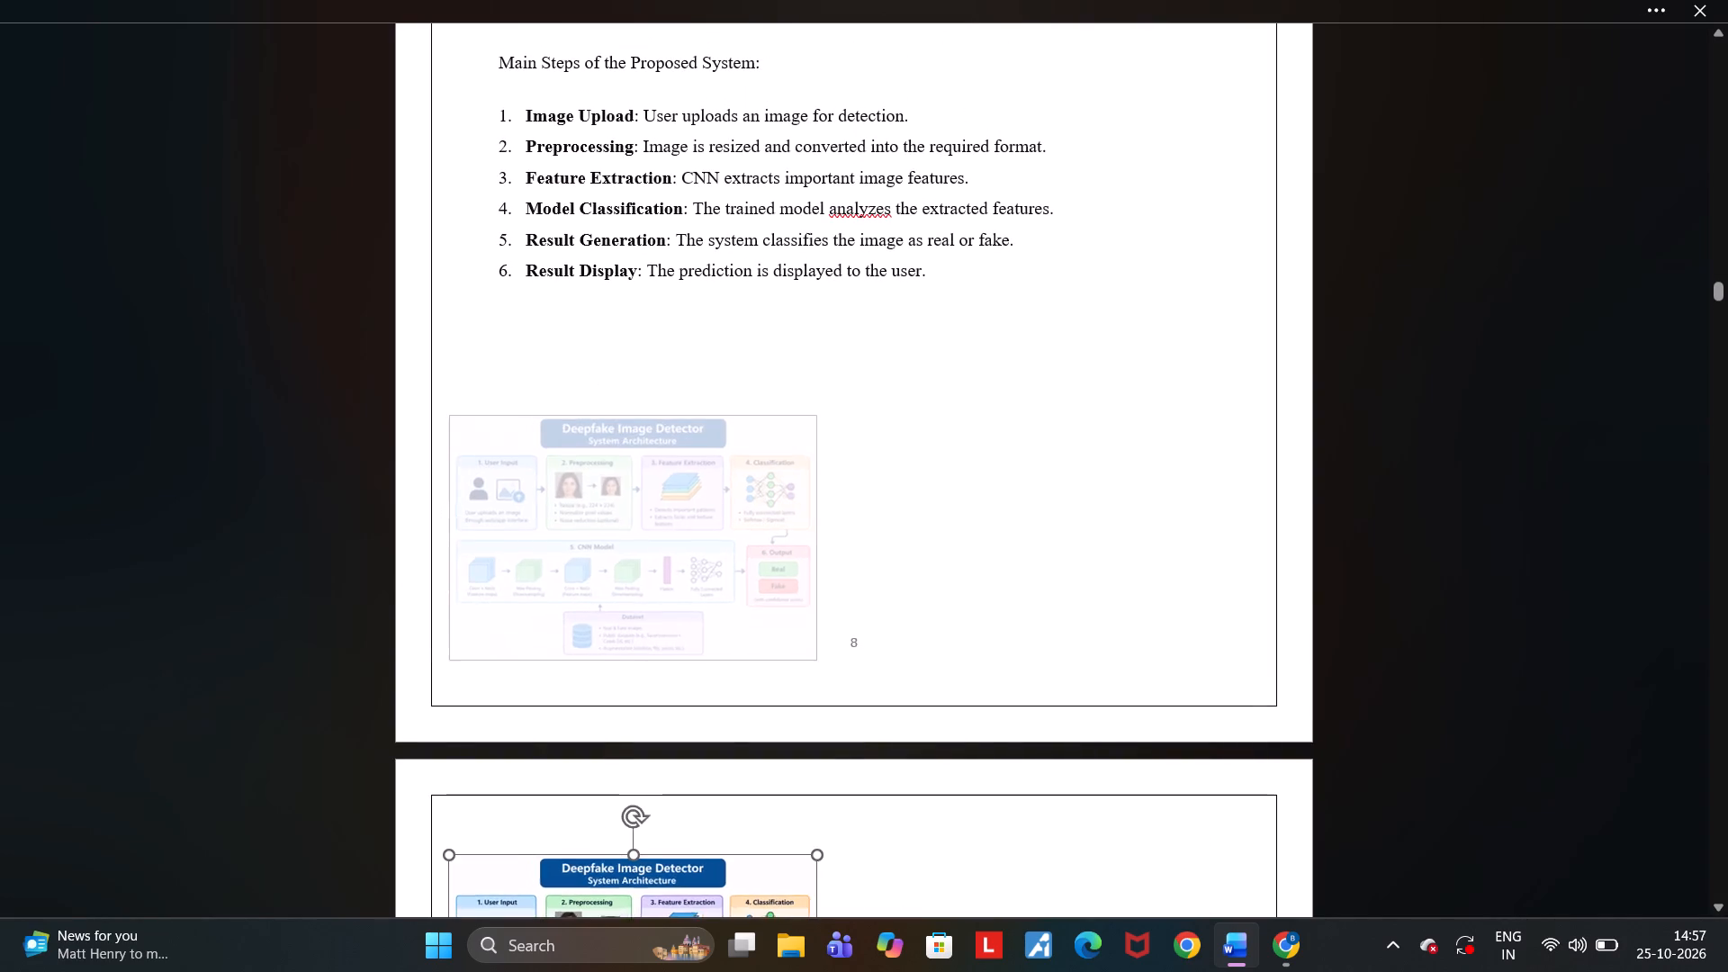
left_click_drag(825, 613, 749, 562)
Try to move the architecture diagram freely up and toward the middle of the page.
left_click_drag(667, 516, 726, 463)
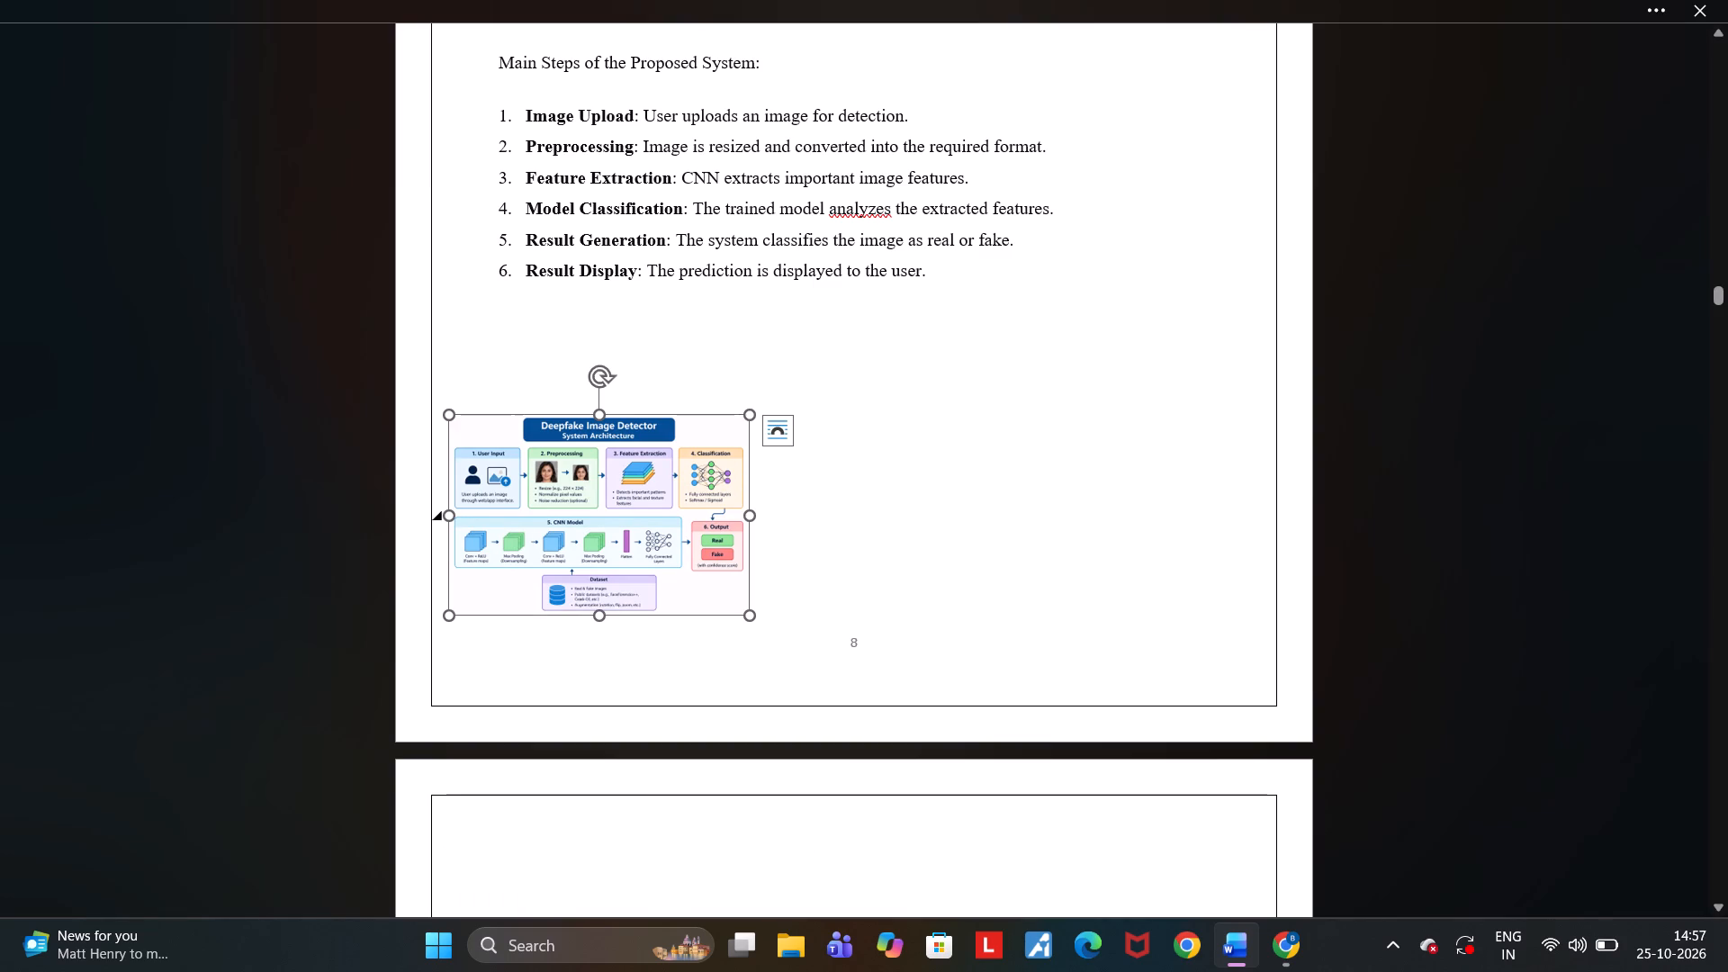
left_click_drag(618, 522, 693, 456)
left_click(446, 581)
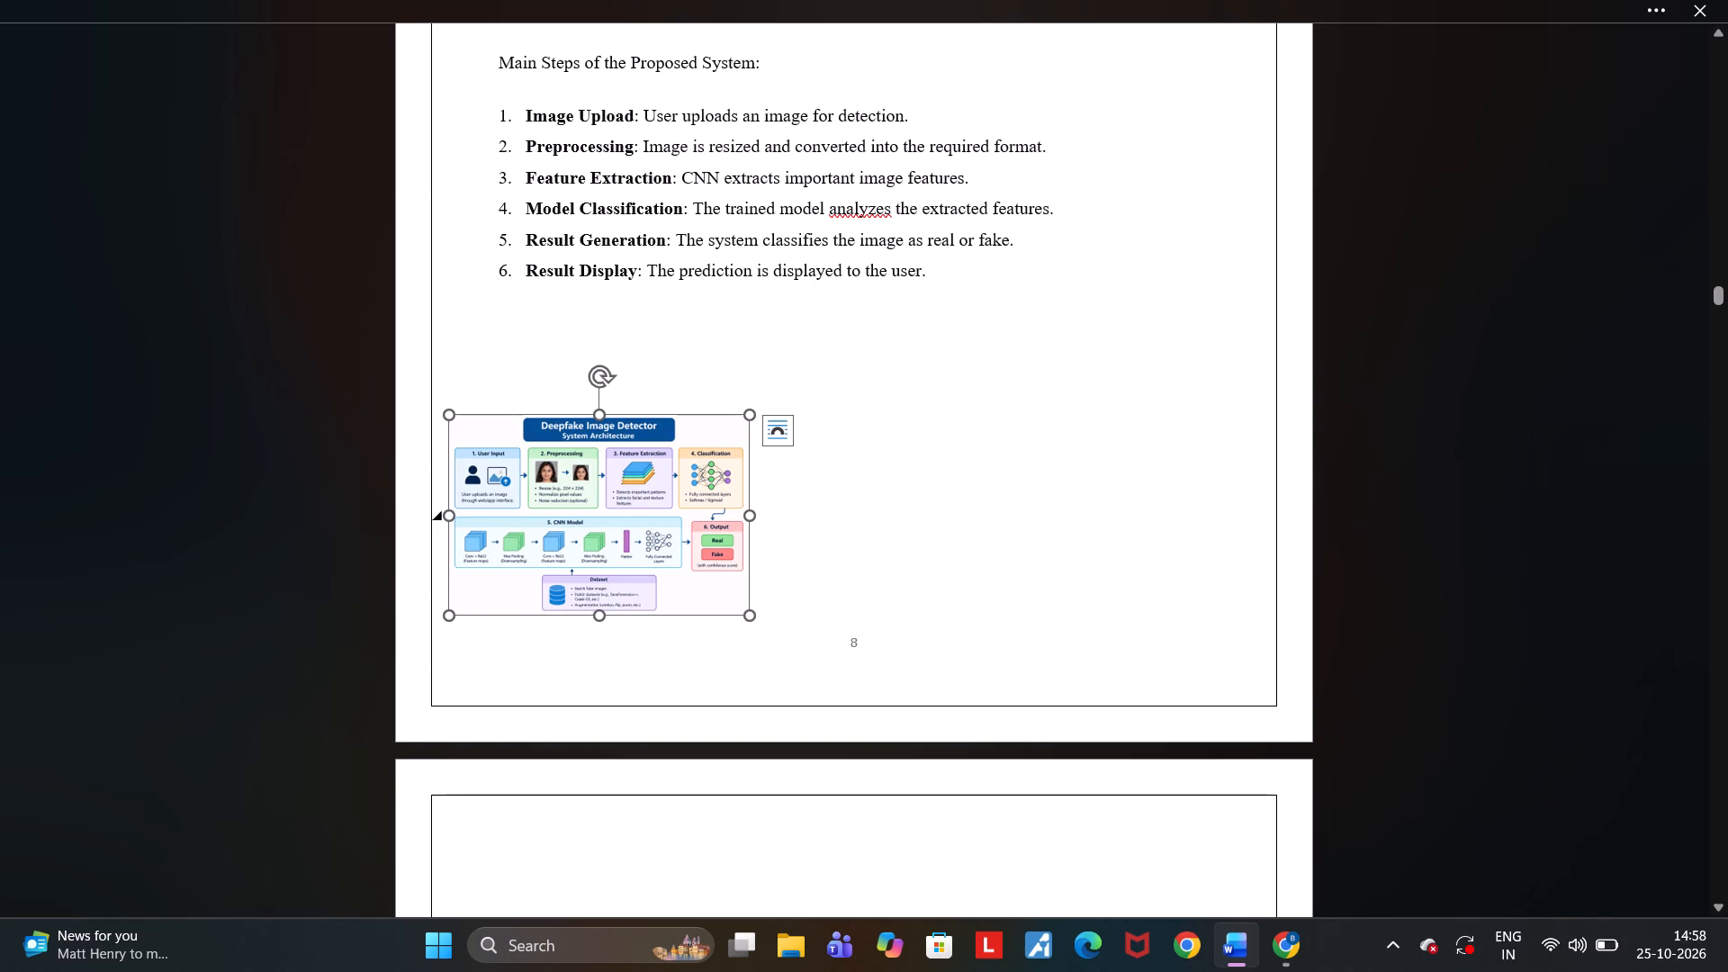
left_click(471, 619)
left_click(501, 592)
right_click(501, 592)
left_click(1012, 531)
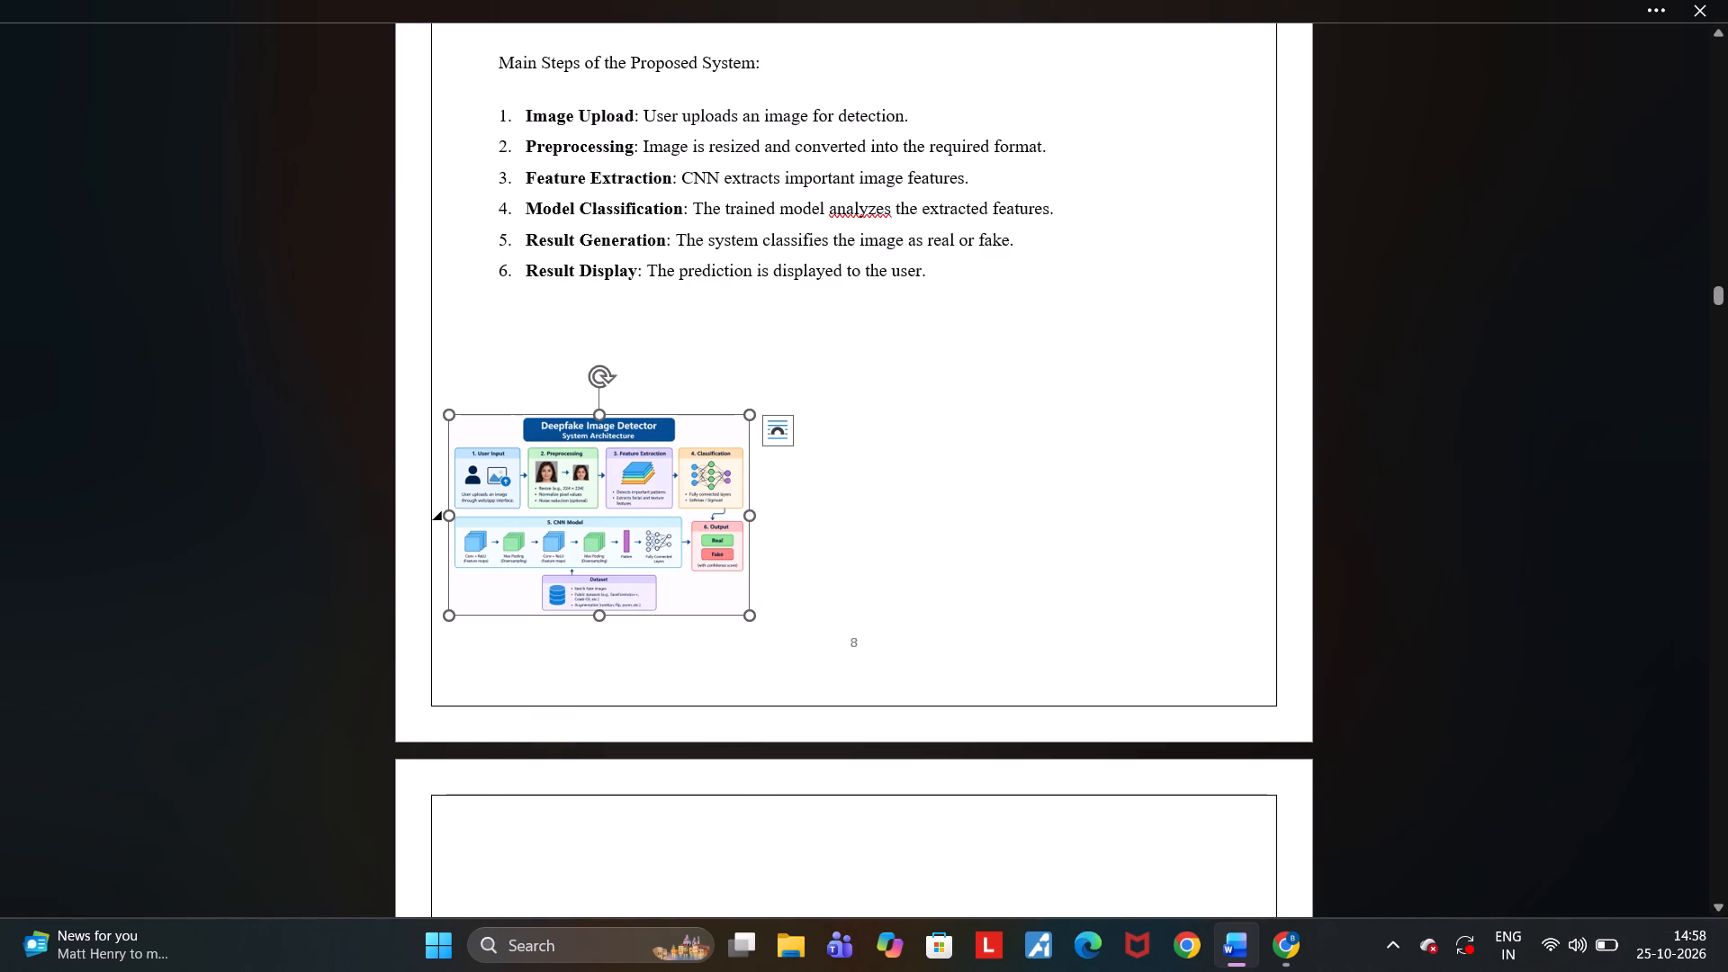
Remove one blank line above the architecture diagram, bringing it closer to the "Result Display" item.
left_click(787, 615)
key("Left")
key("Left")
key("Left")
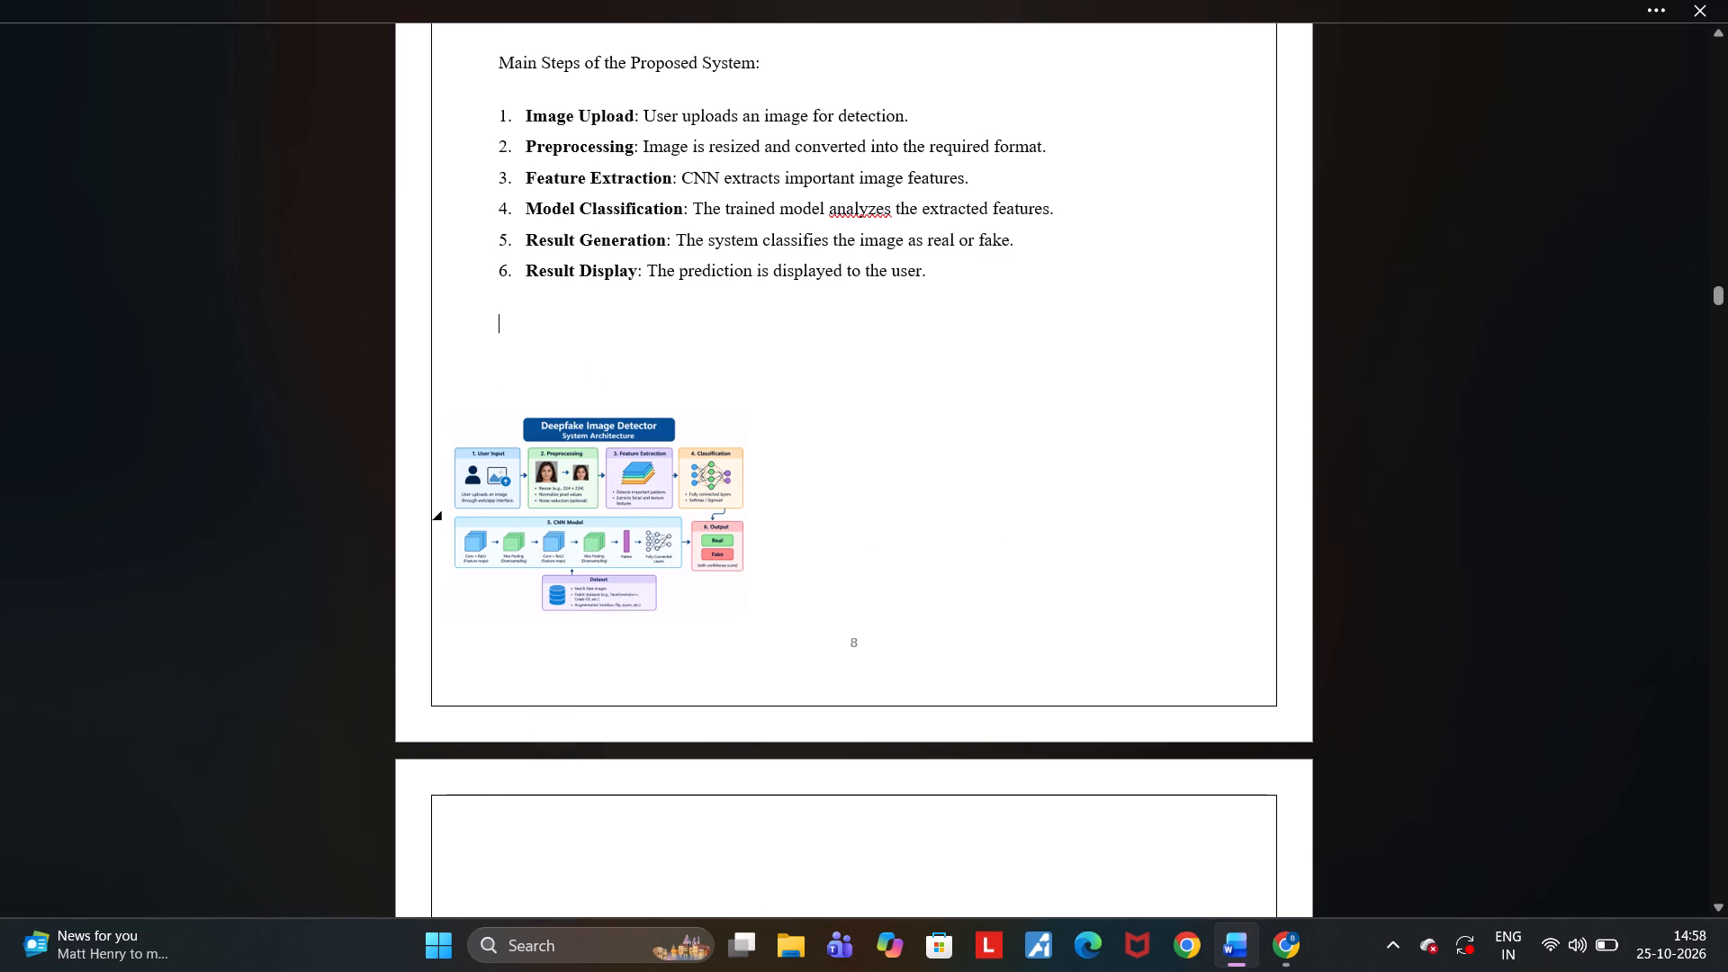
key("Down")
key("Down")
key("Return")
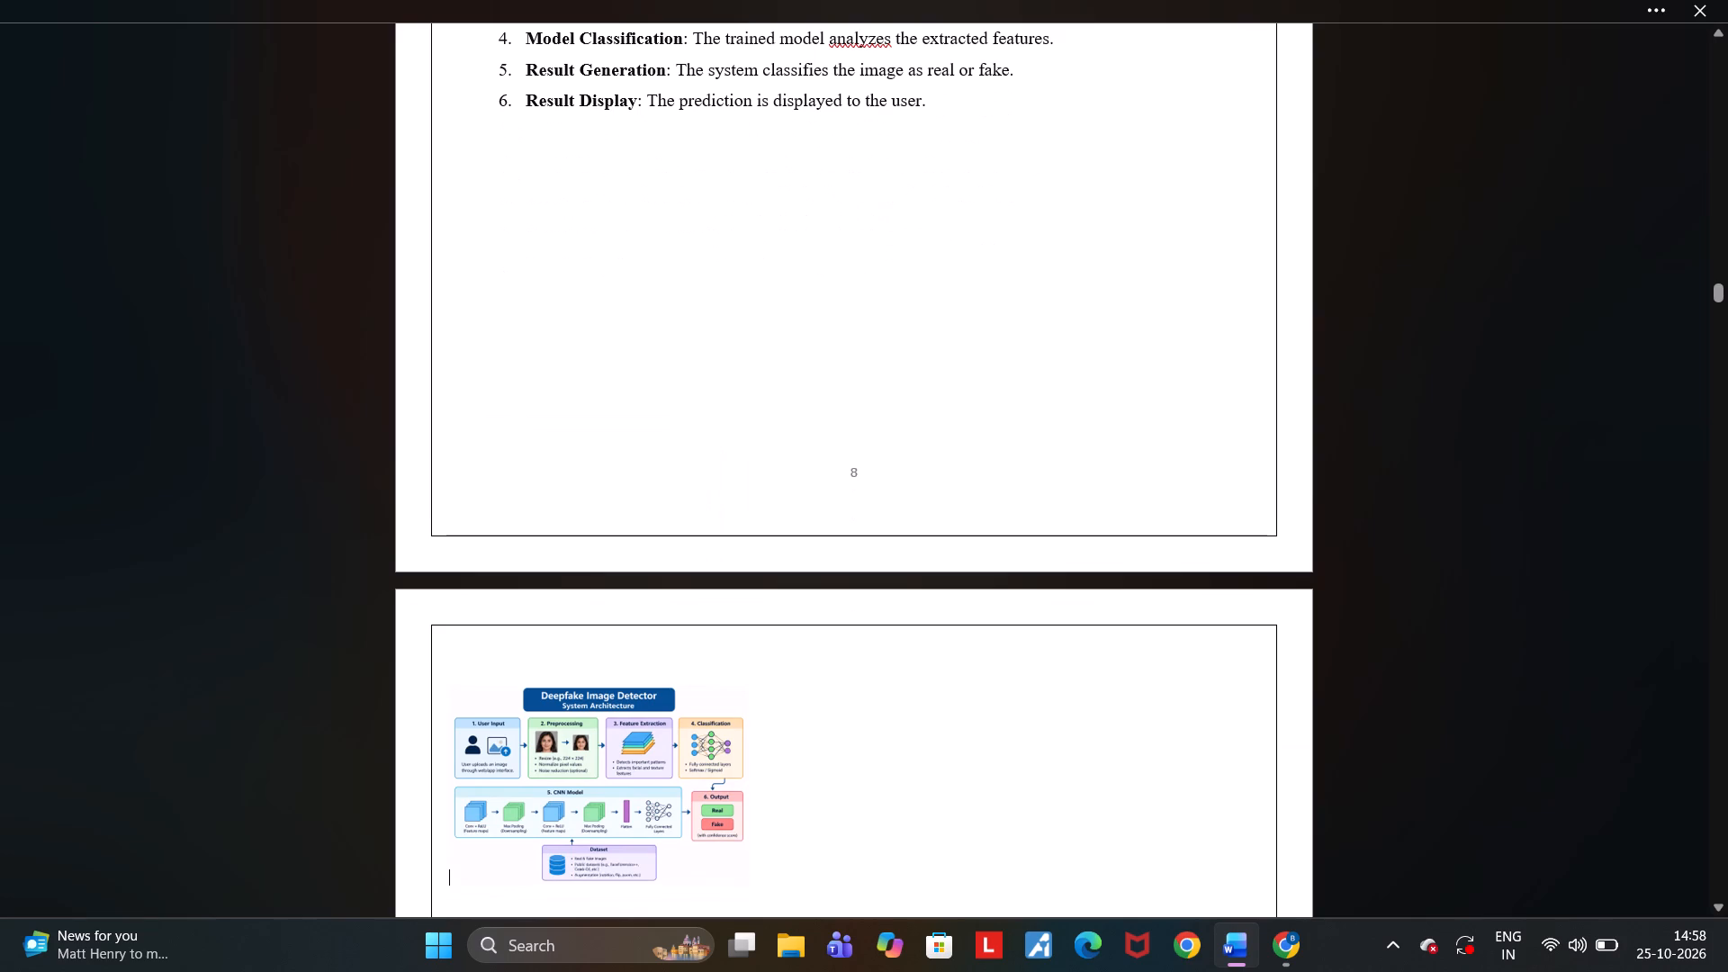
key("BackSpace")
key("BackSpace")
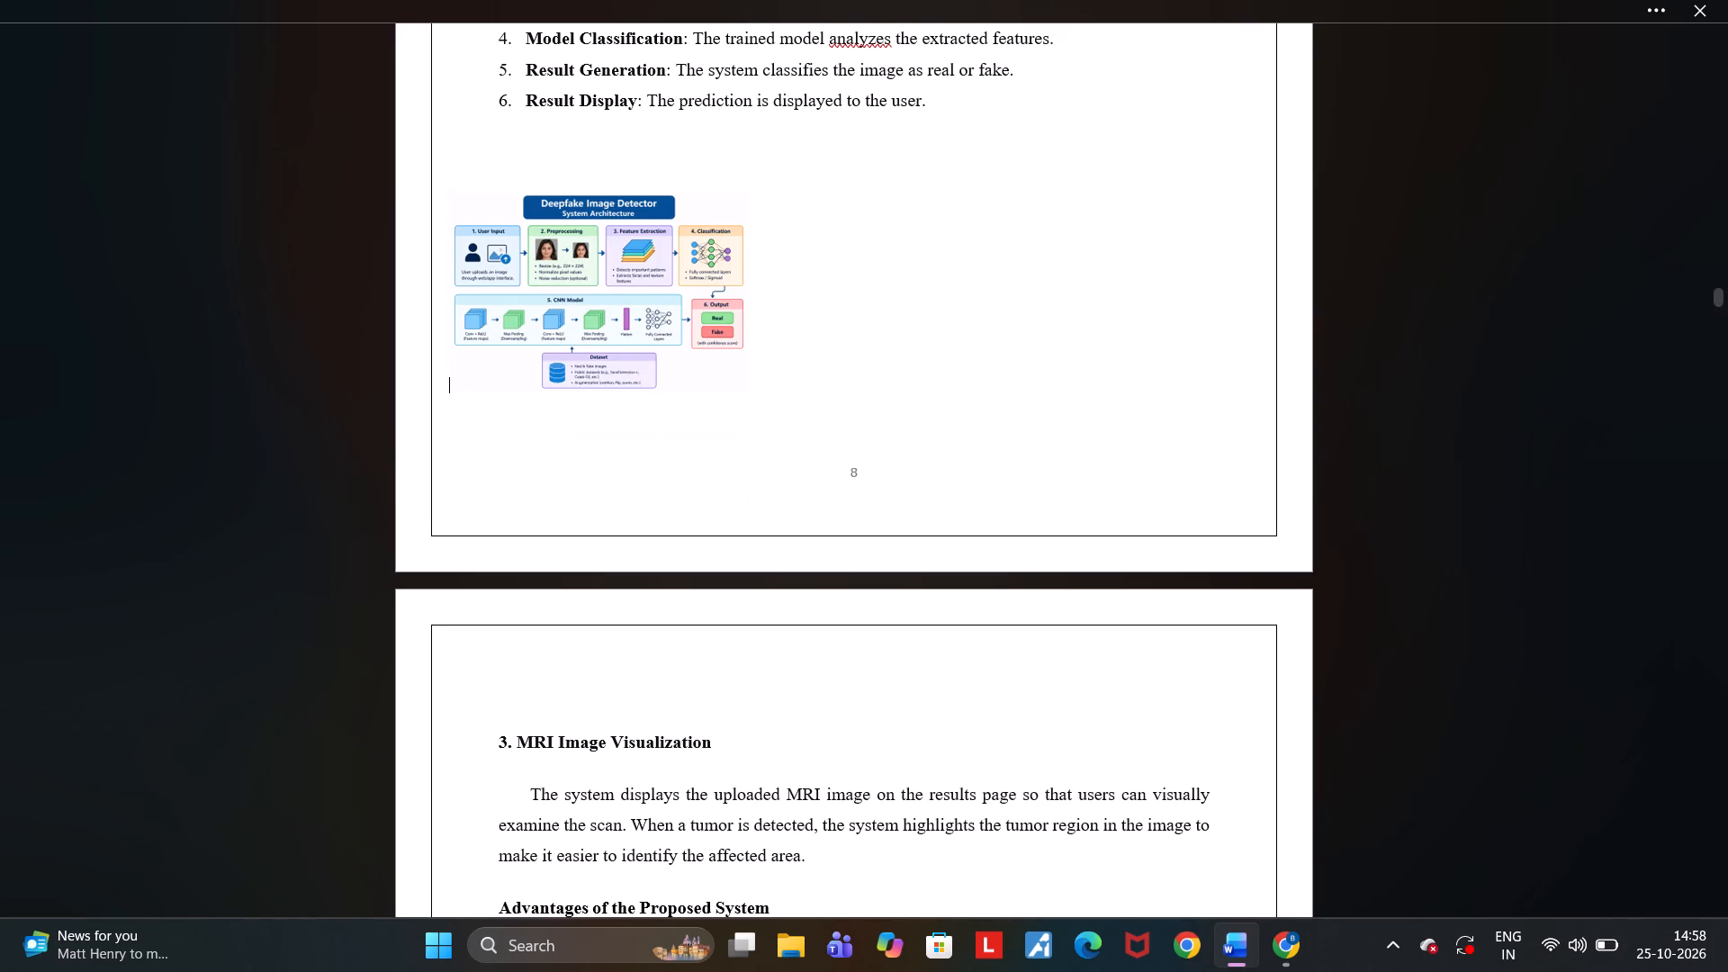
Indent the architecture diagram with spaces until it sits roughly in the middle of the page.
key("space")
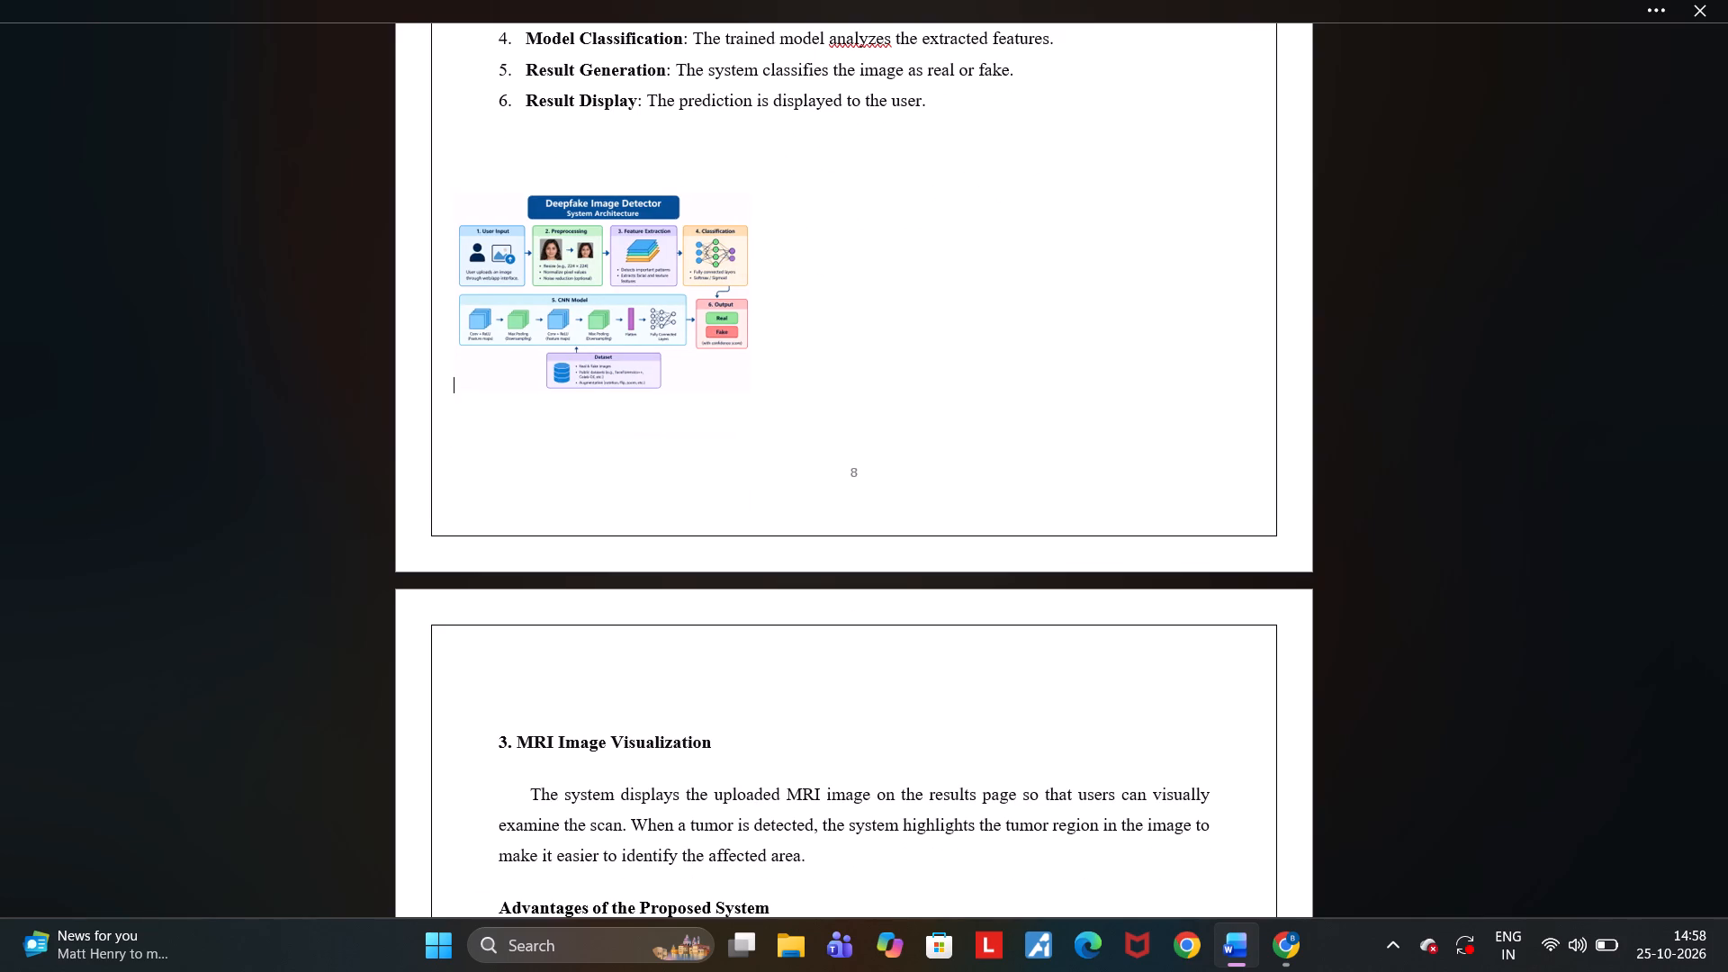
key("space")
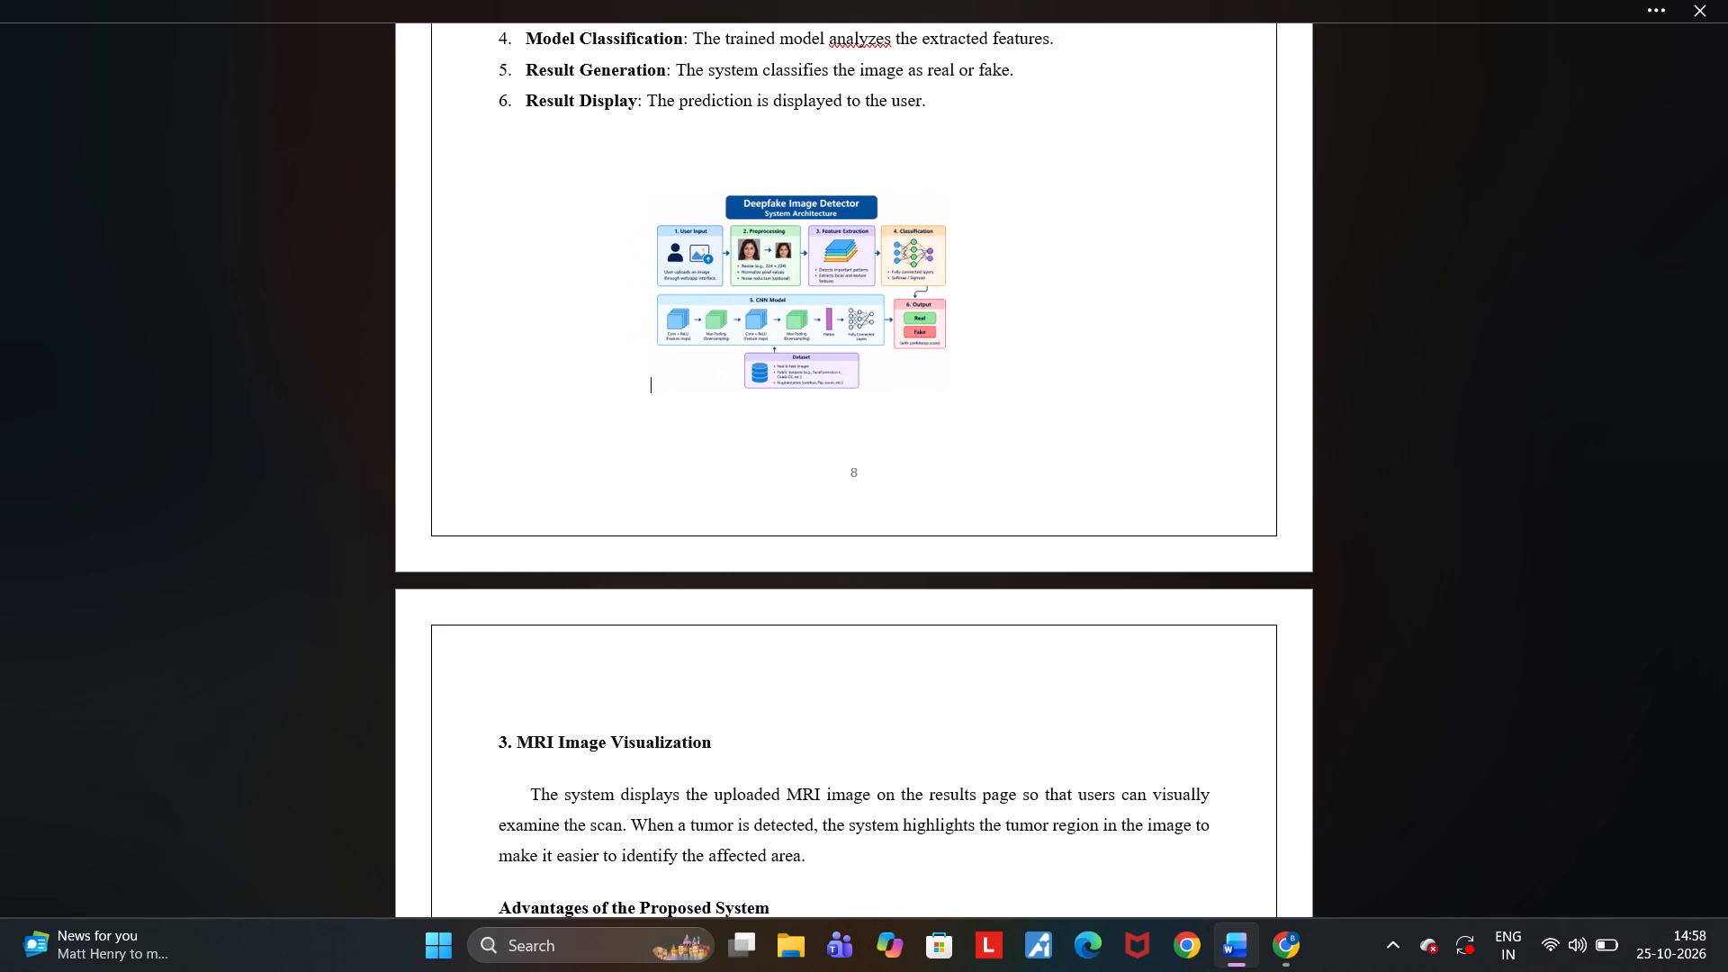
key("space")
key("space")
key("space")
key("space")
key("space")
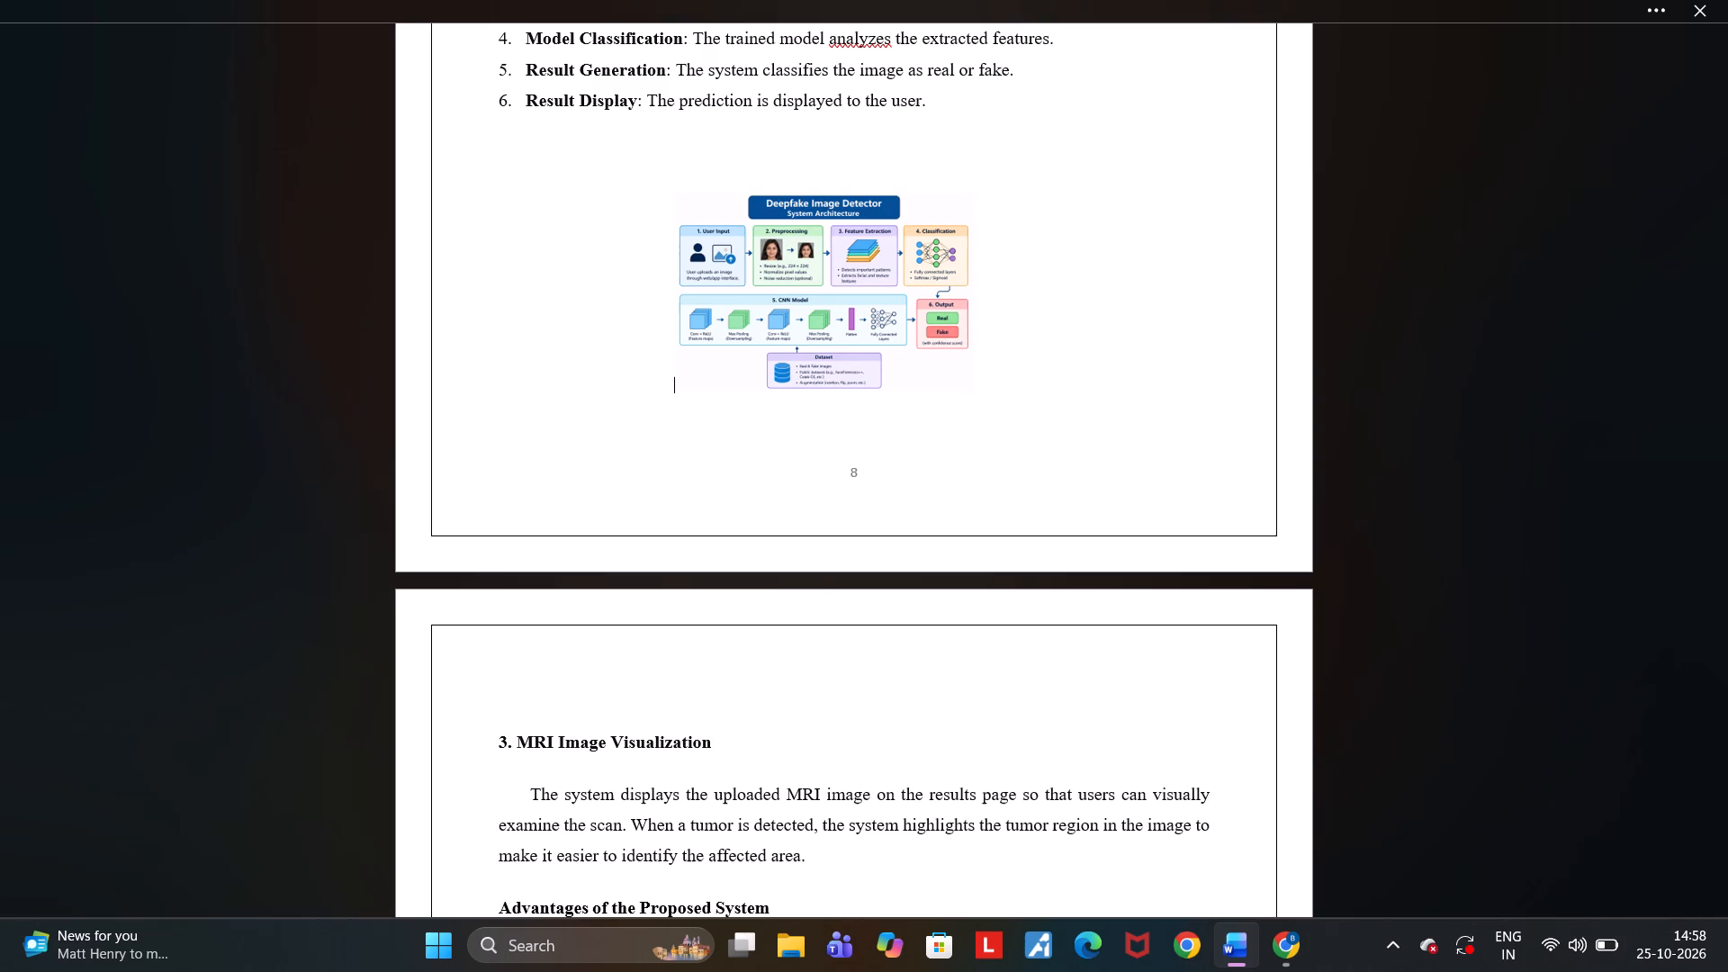
Widen the architecture diagram by about 40%, keeping its height.
left_click(863, 328)
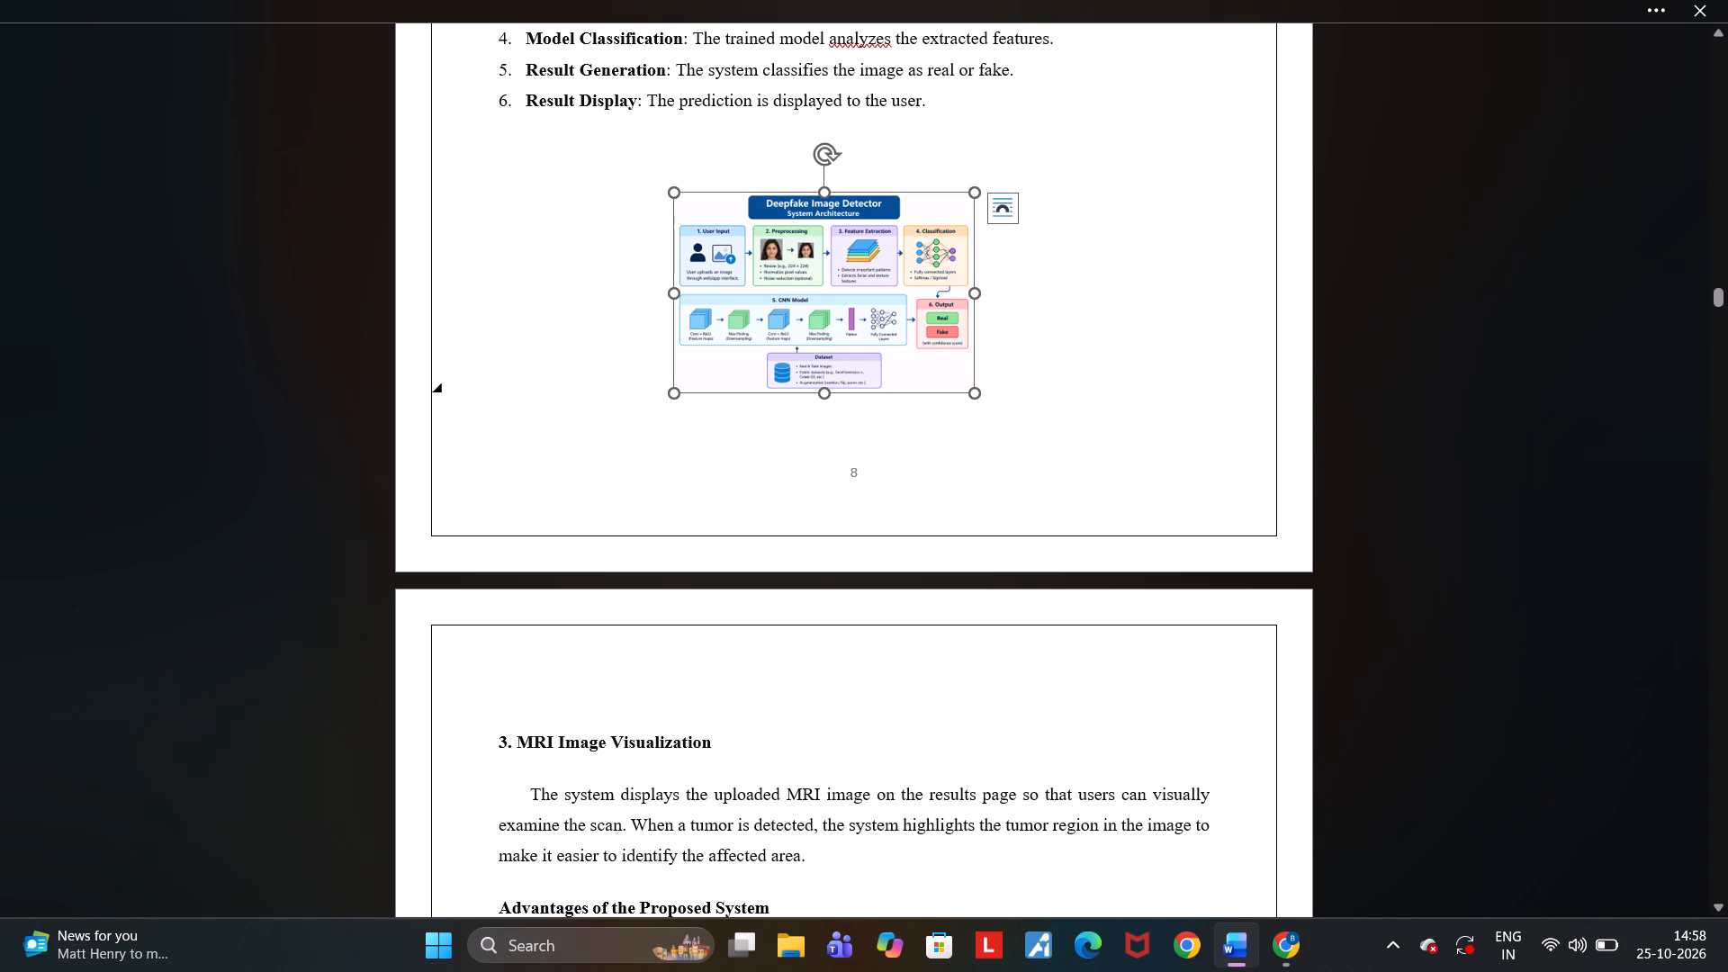
left_click_drag(672, 291, 585, 295)
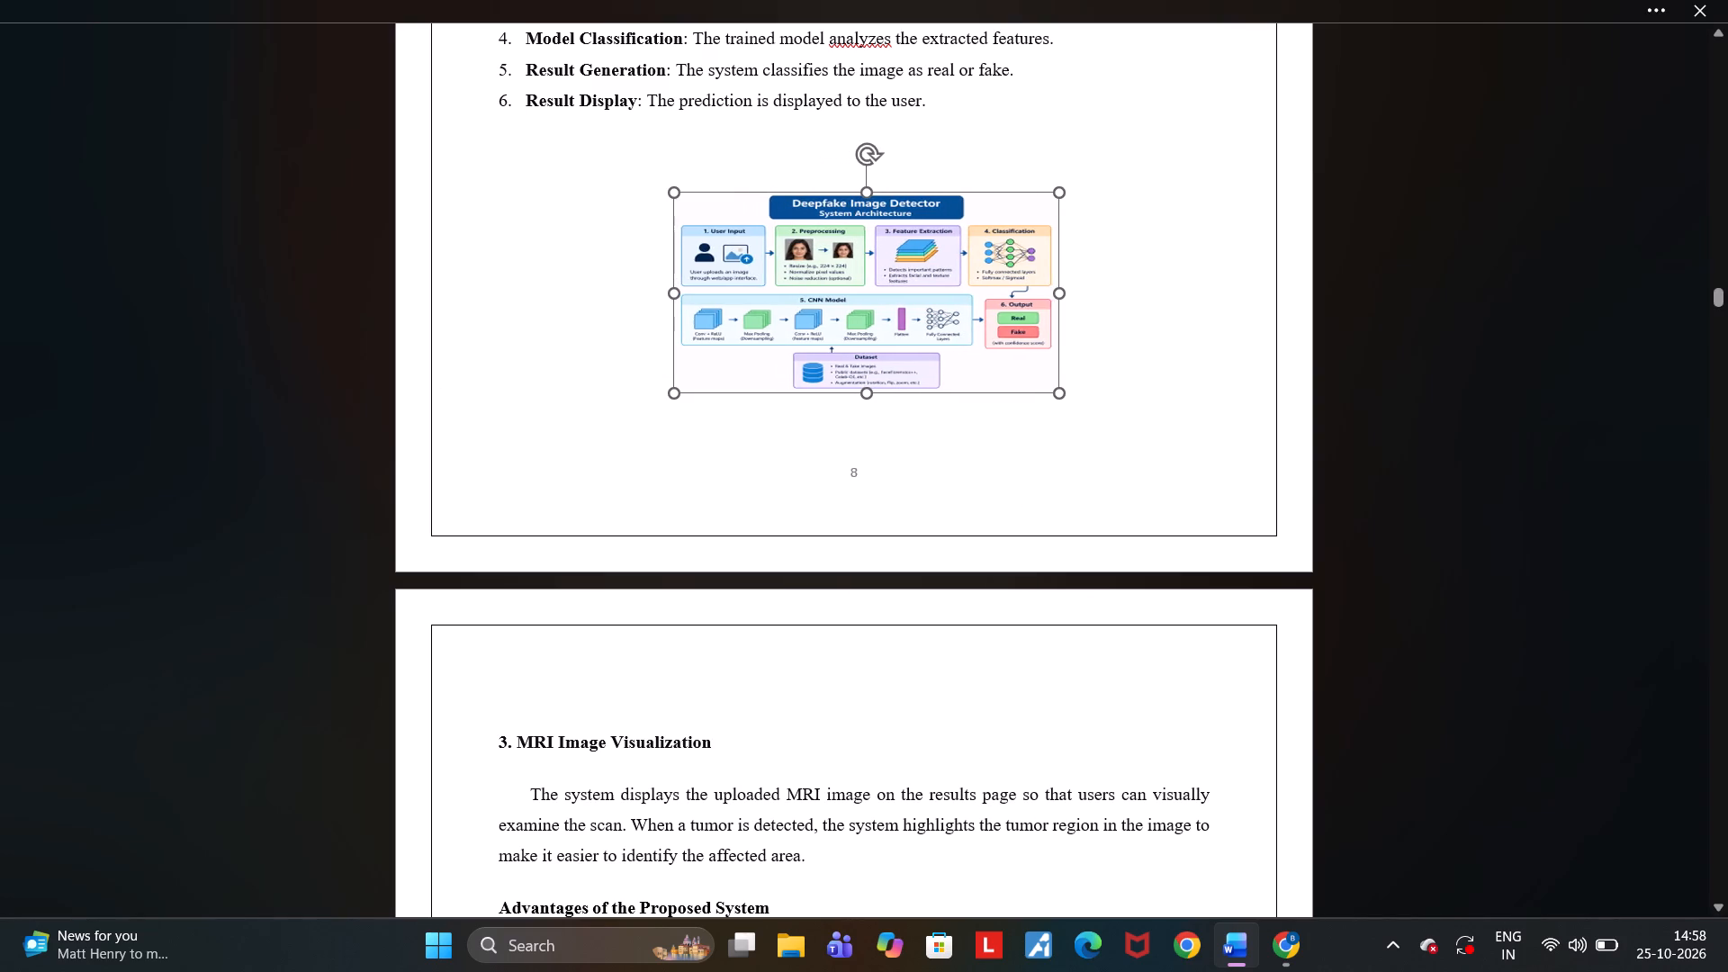
left_click_drag(585, 295, 545, 301)
left_click_drag(849, 282, 775, 283)
left_click(626, 383)
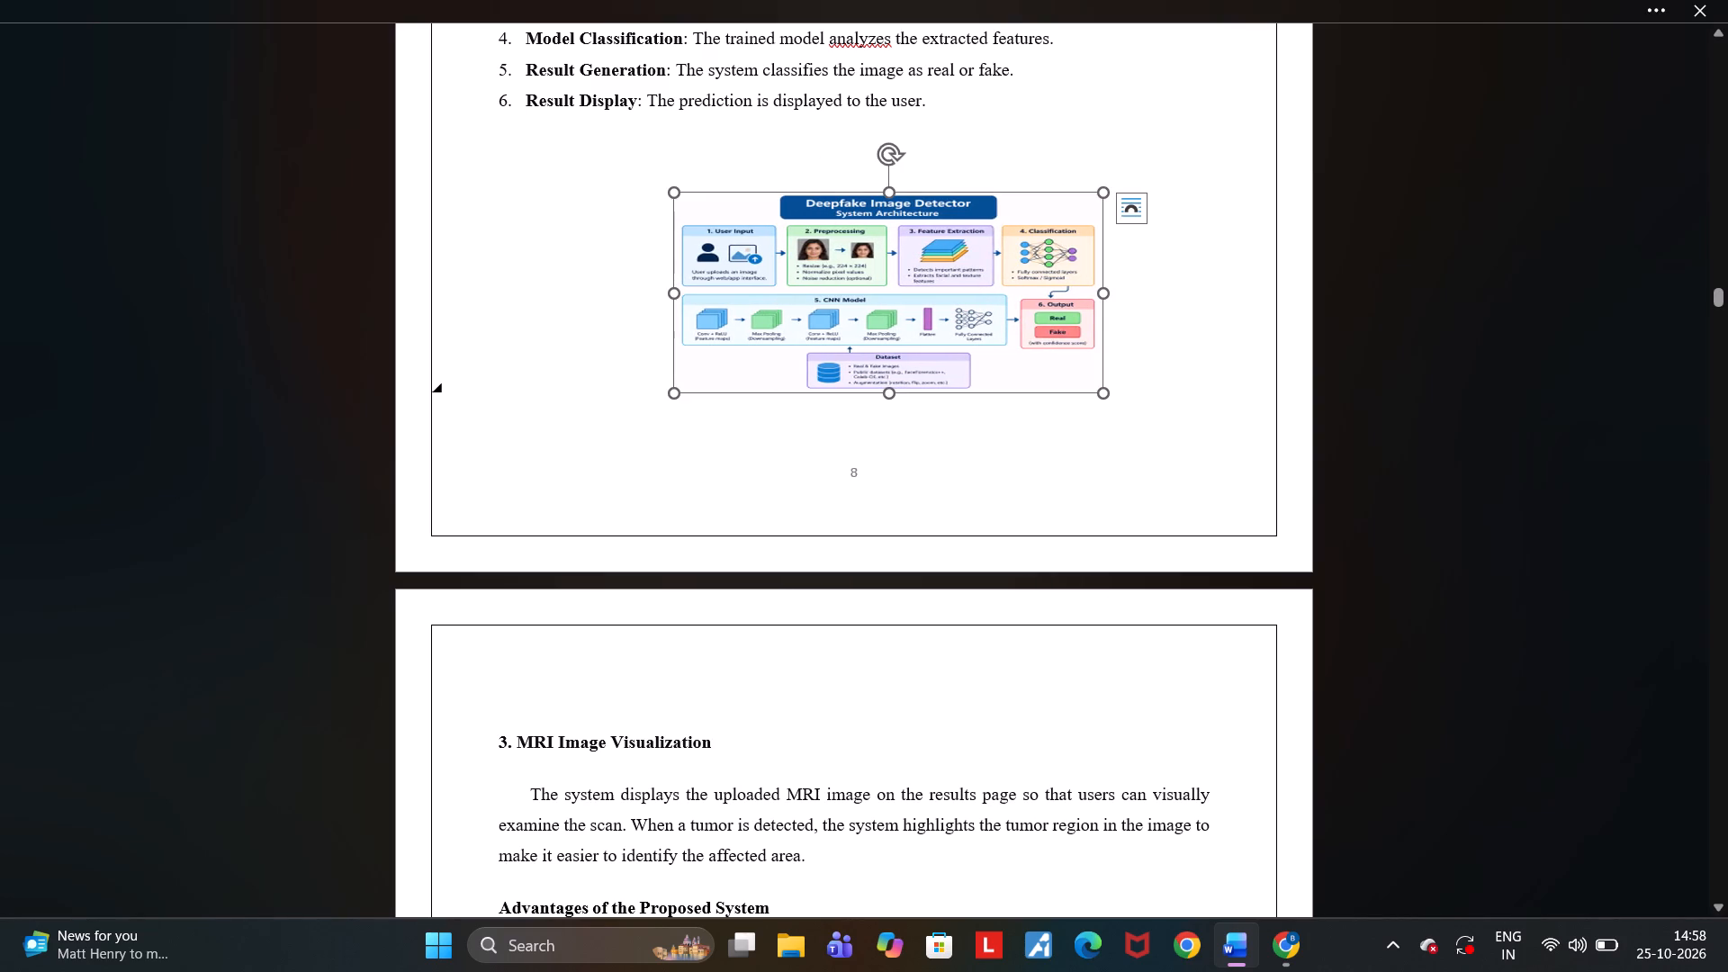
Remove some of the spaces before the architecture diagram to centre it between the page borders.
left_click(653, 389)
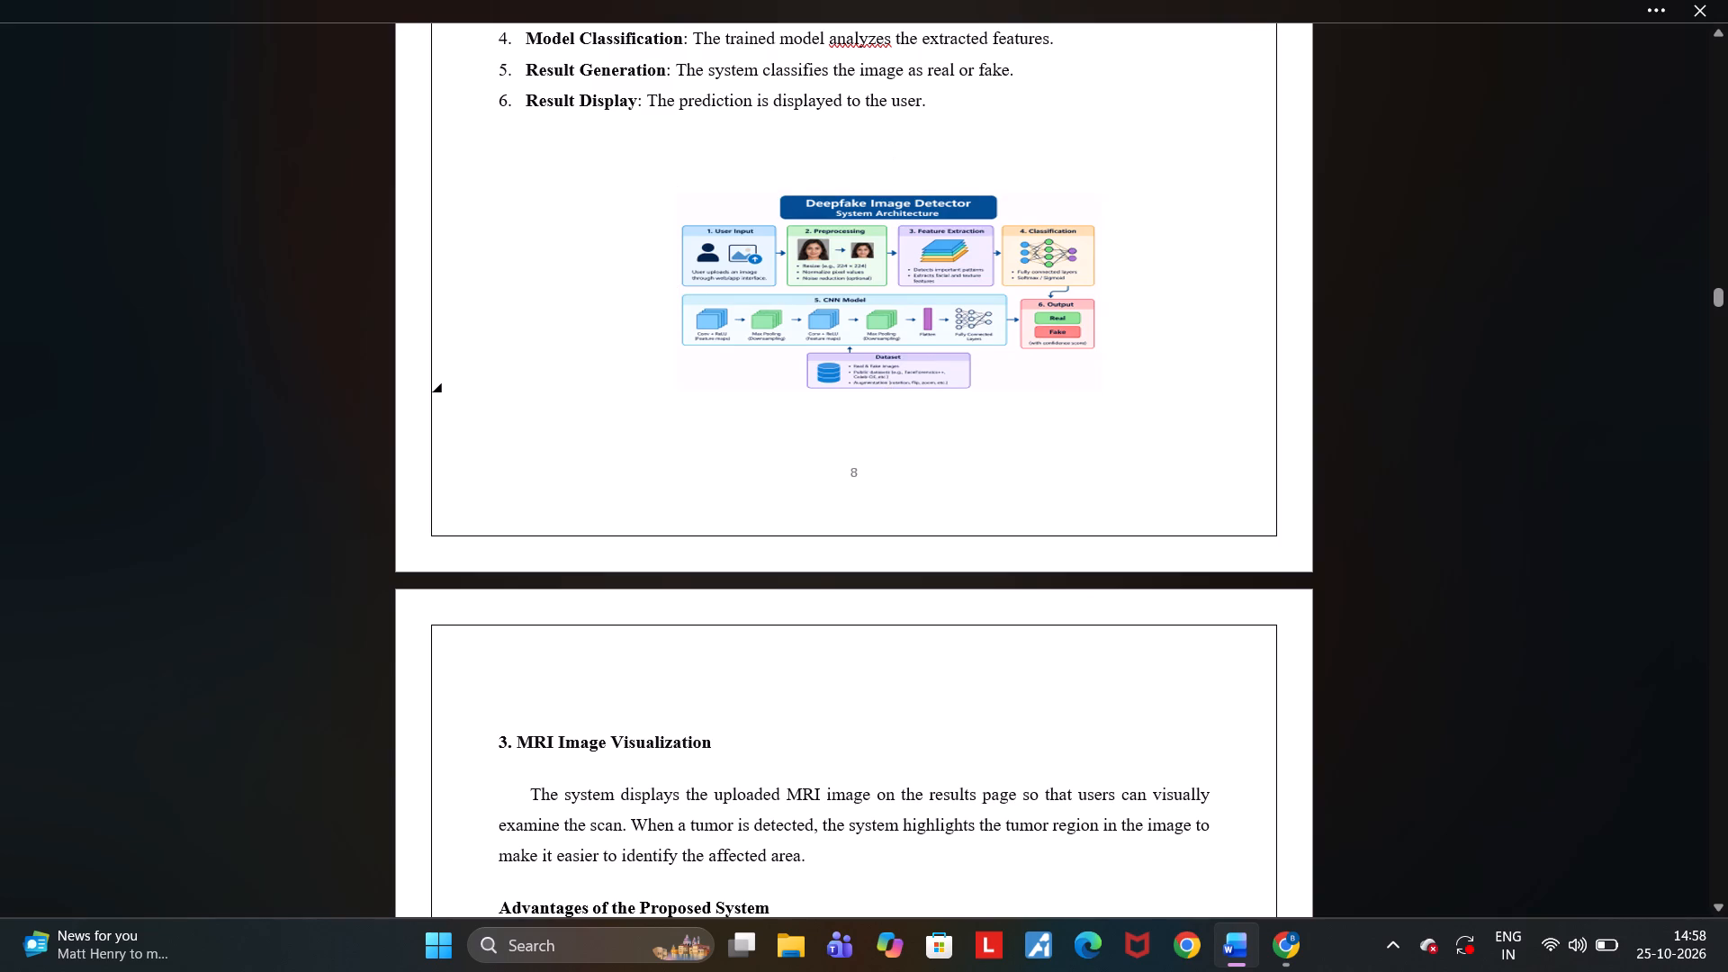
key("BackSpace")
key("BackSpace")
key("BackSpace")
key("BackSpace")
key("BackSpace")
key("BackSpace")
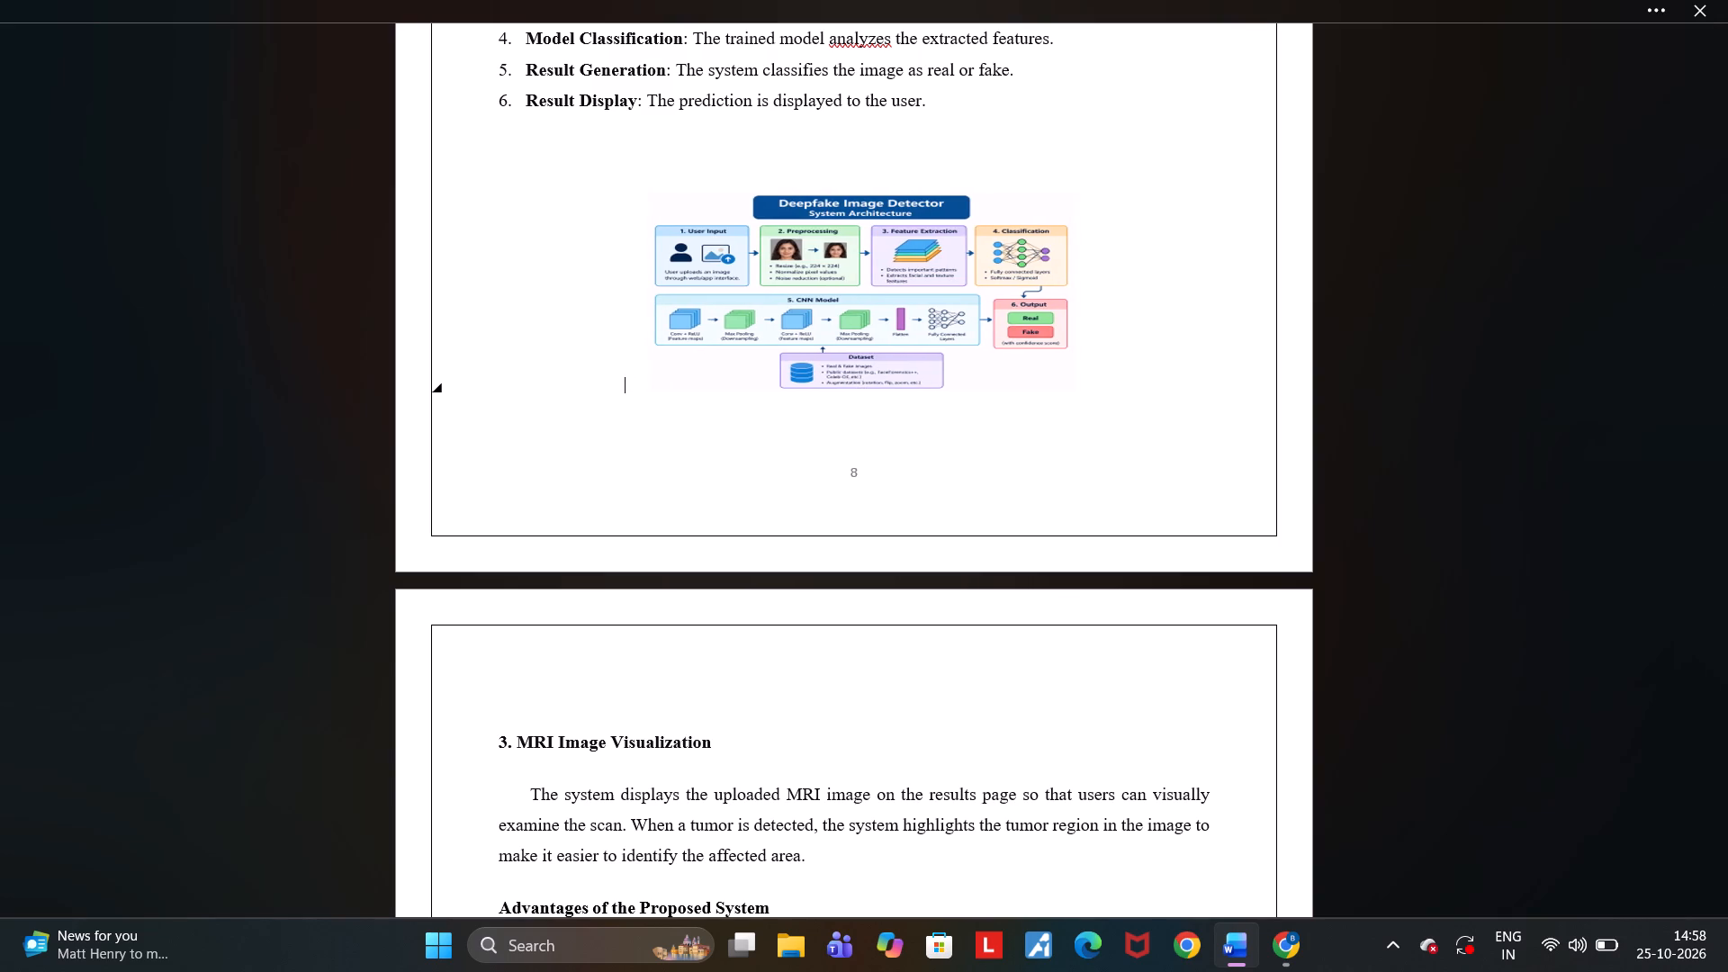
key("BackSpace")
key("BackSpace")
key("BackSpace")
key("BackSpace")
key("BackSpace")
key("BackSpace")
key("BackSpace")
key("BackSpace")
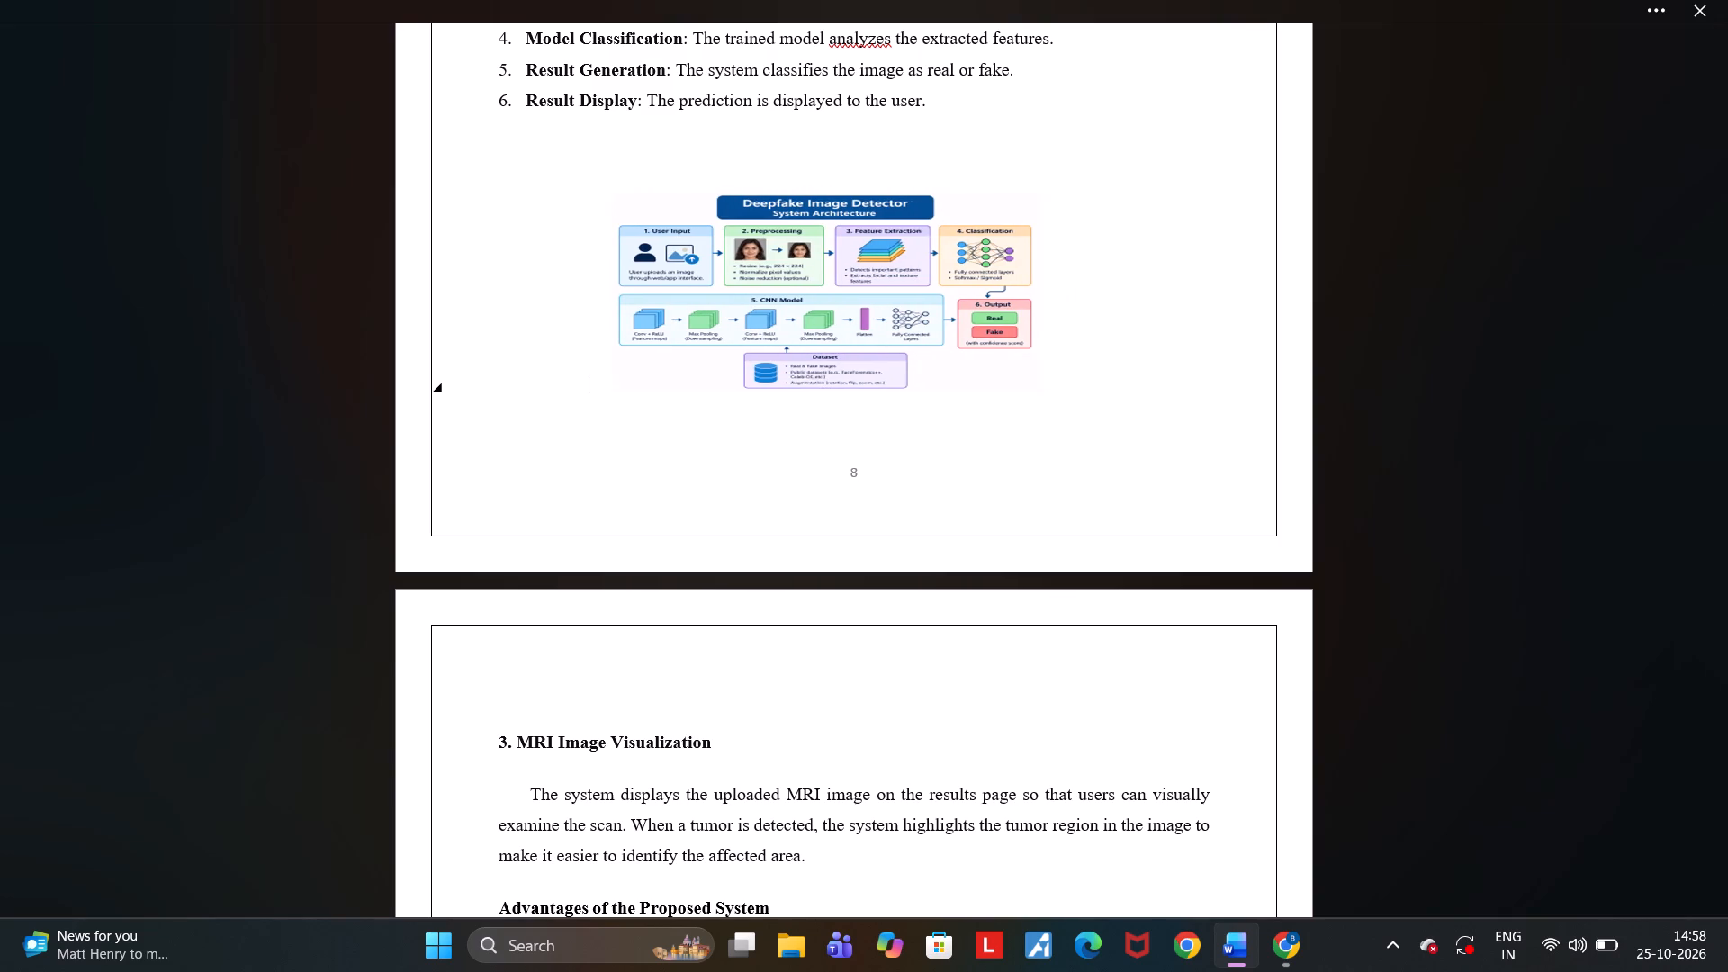
Stretch the architecture diagram's height by about 30%, keeping it on page 8.
left_click(813, 296)
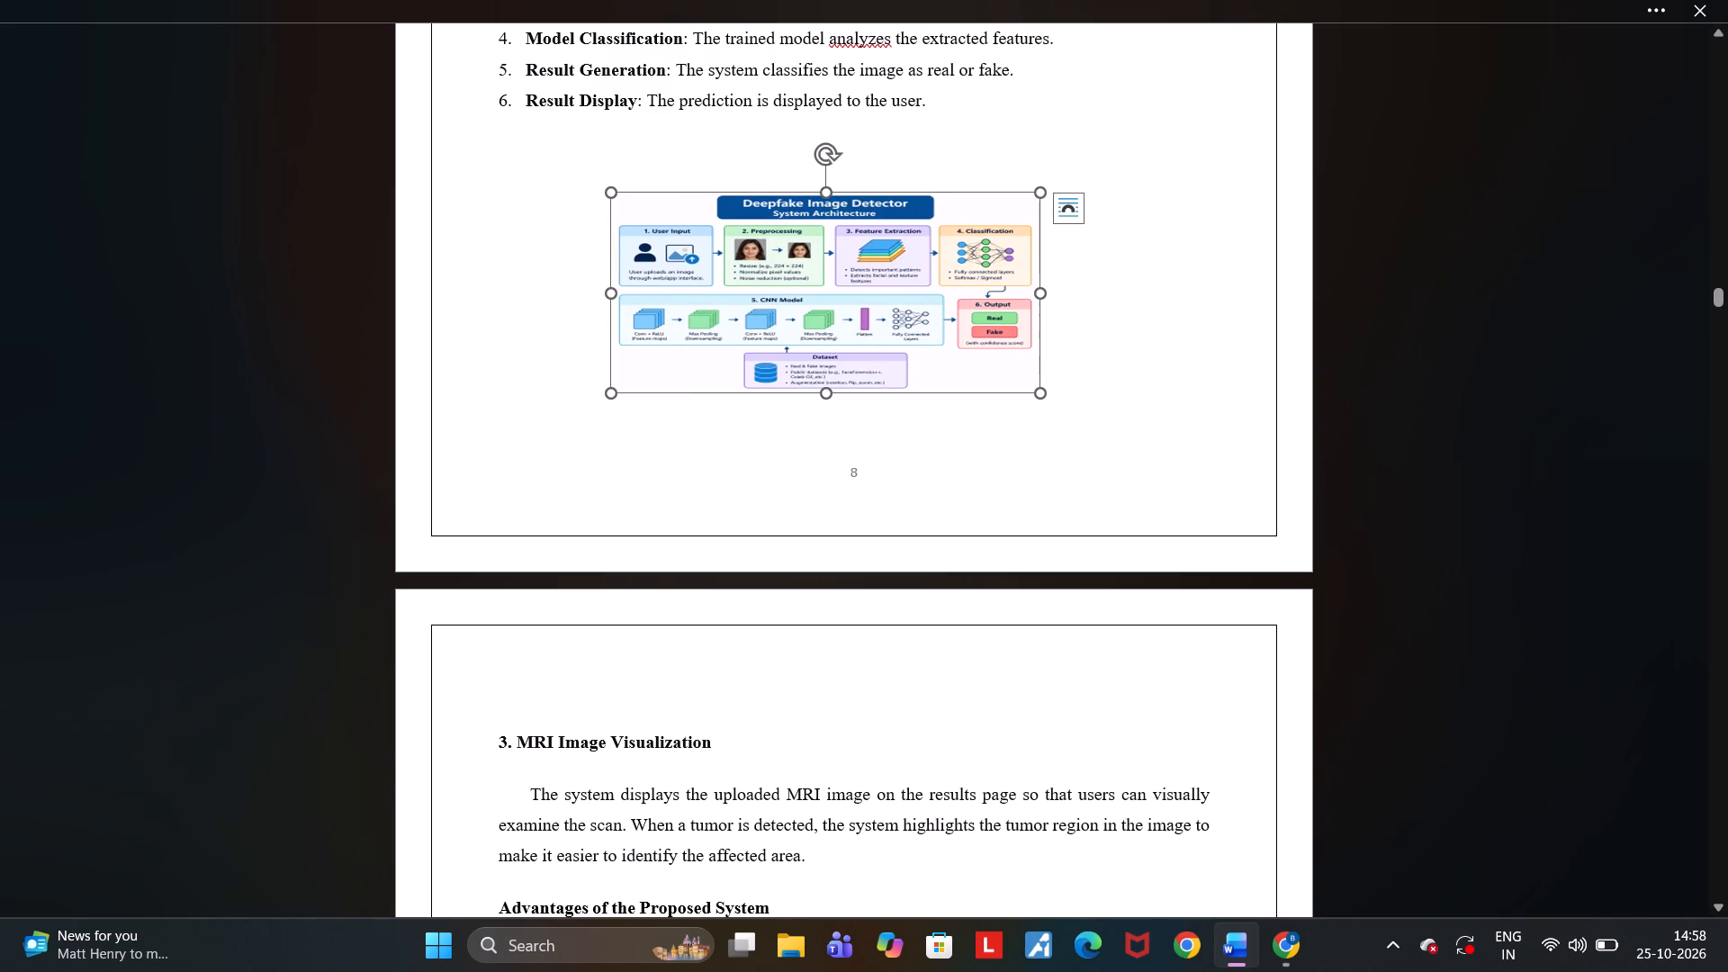
left_click_drag(827, 189, 811, 131)
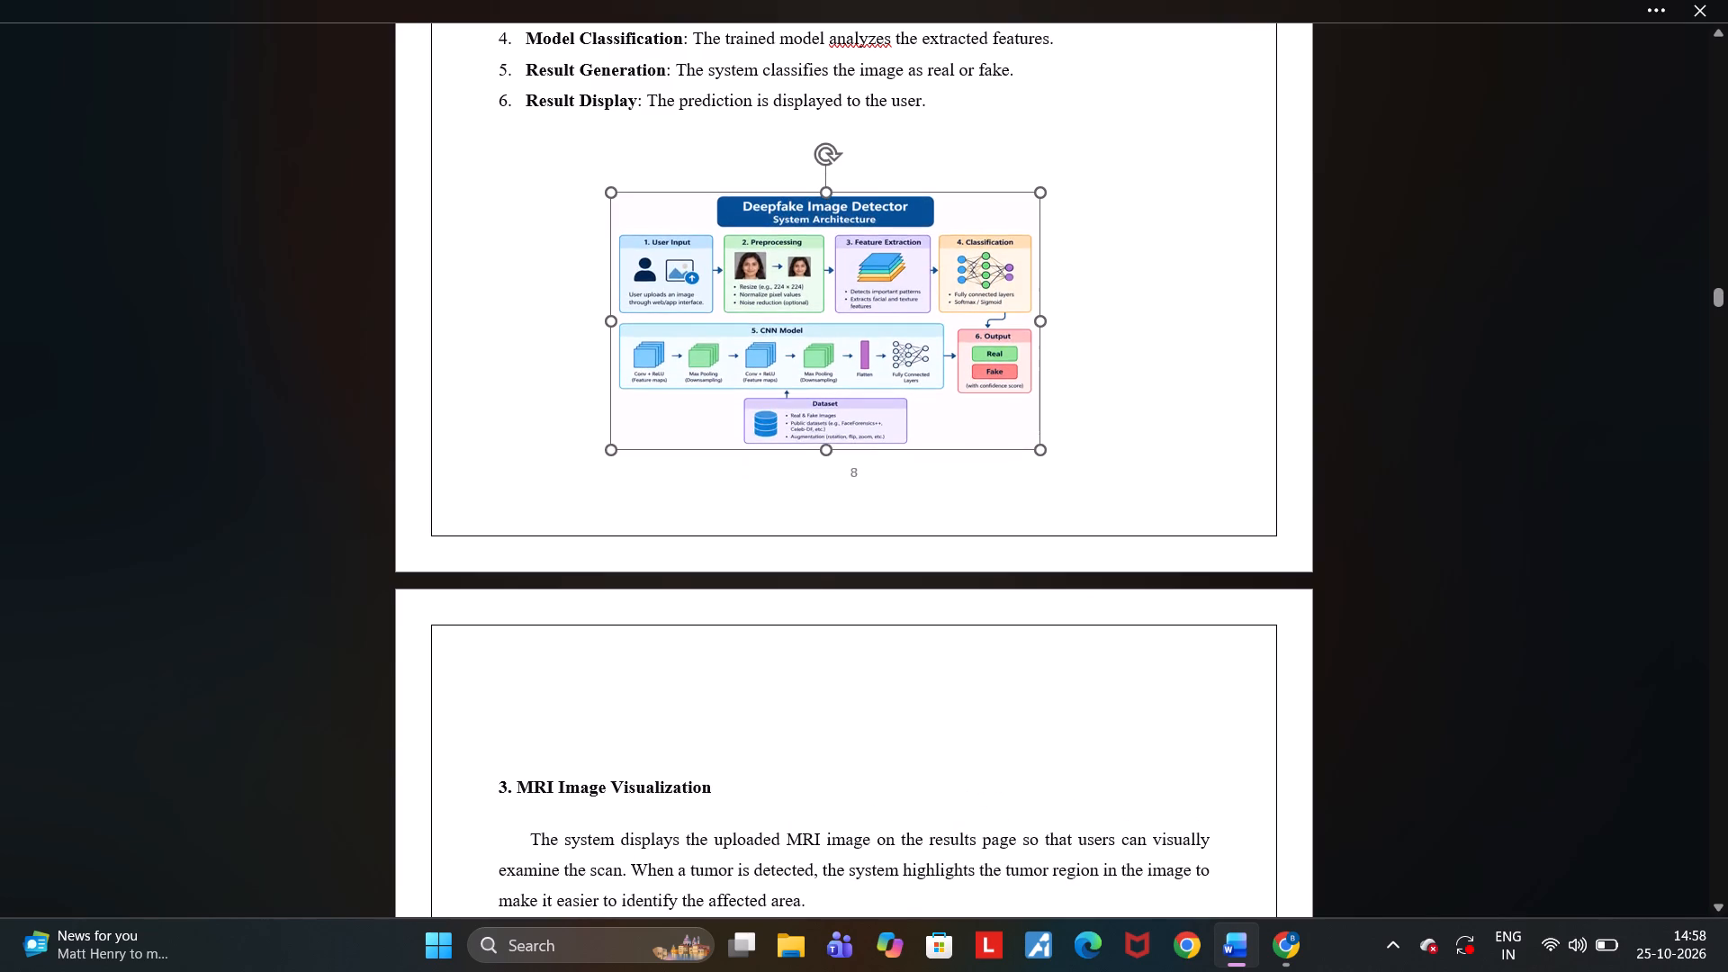
left_click_drag(811, 131, 830, 128)
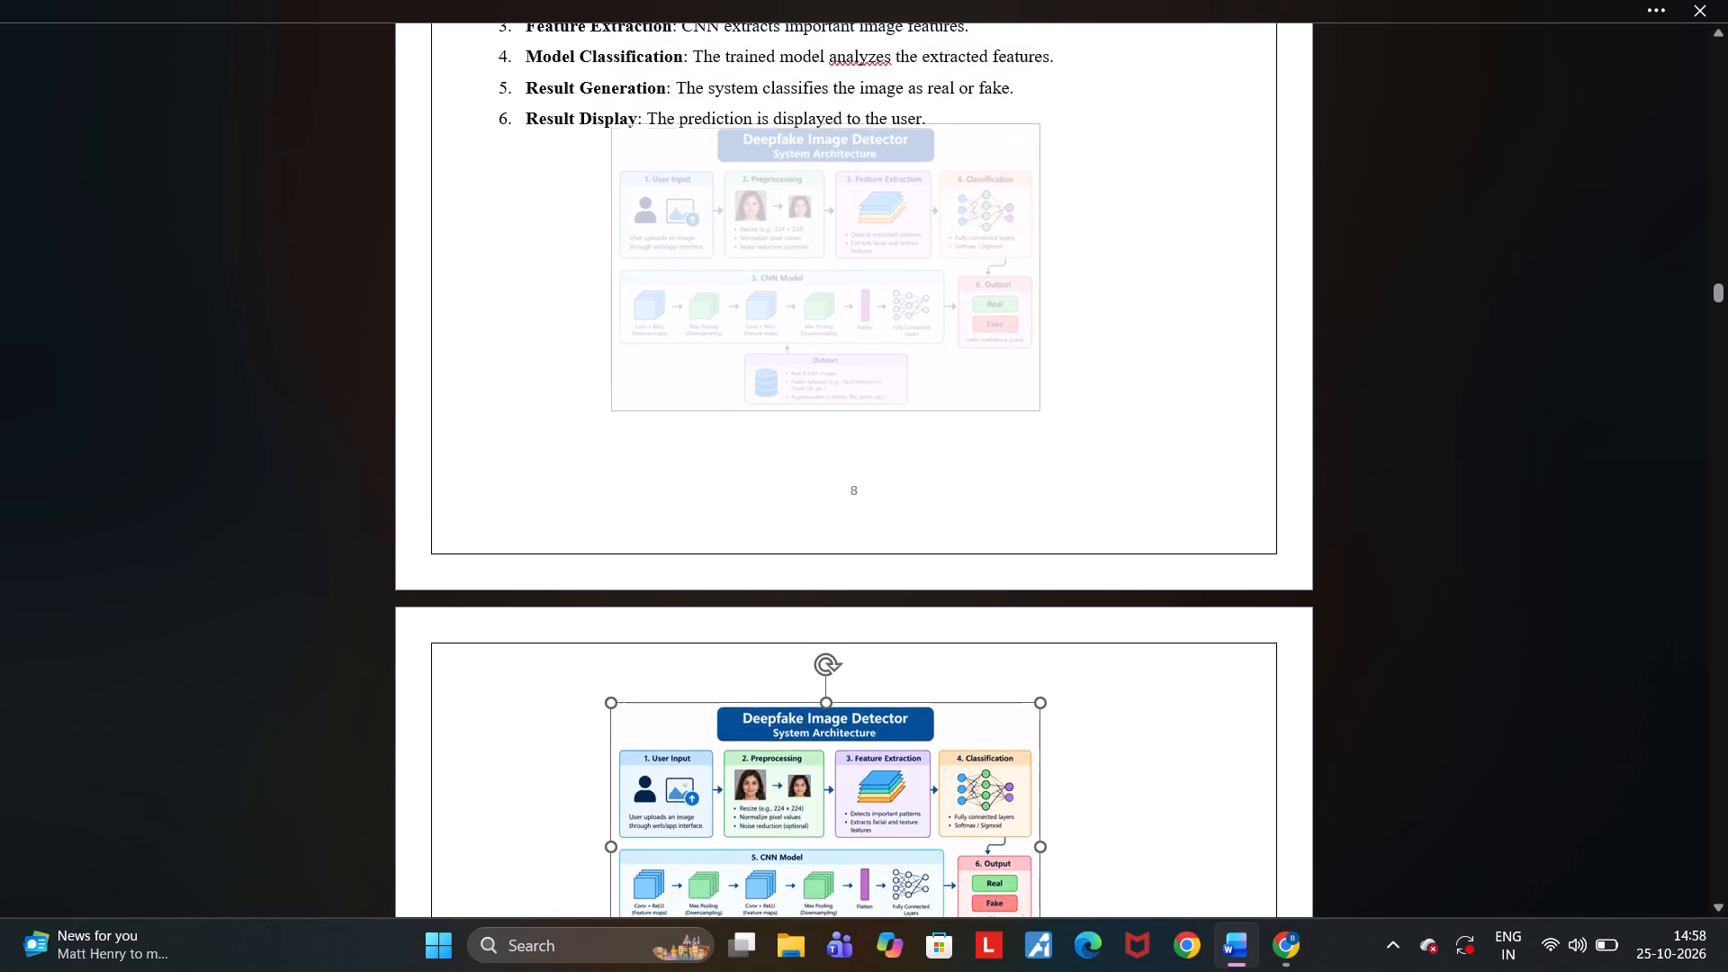
left_click_drag(830, 128, 831, 155)
Delete the remaining spaces and the blank line before the architecture diagram so it sits directly below the "Result Display" item.
left_click(599, 463)
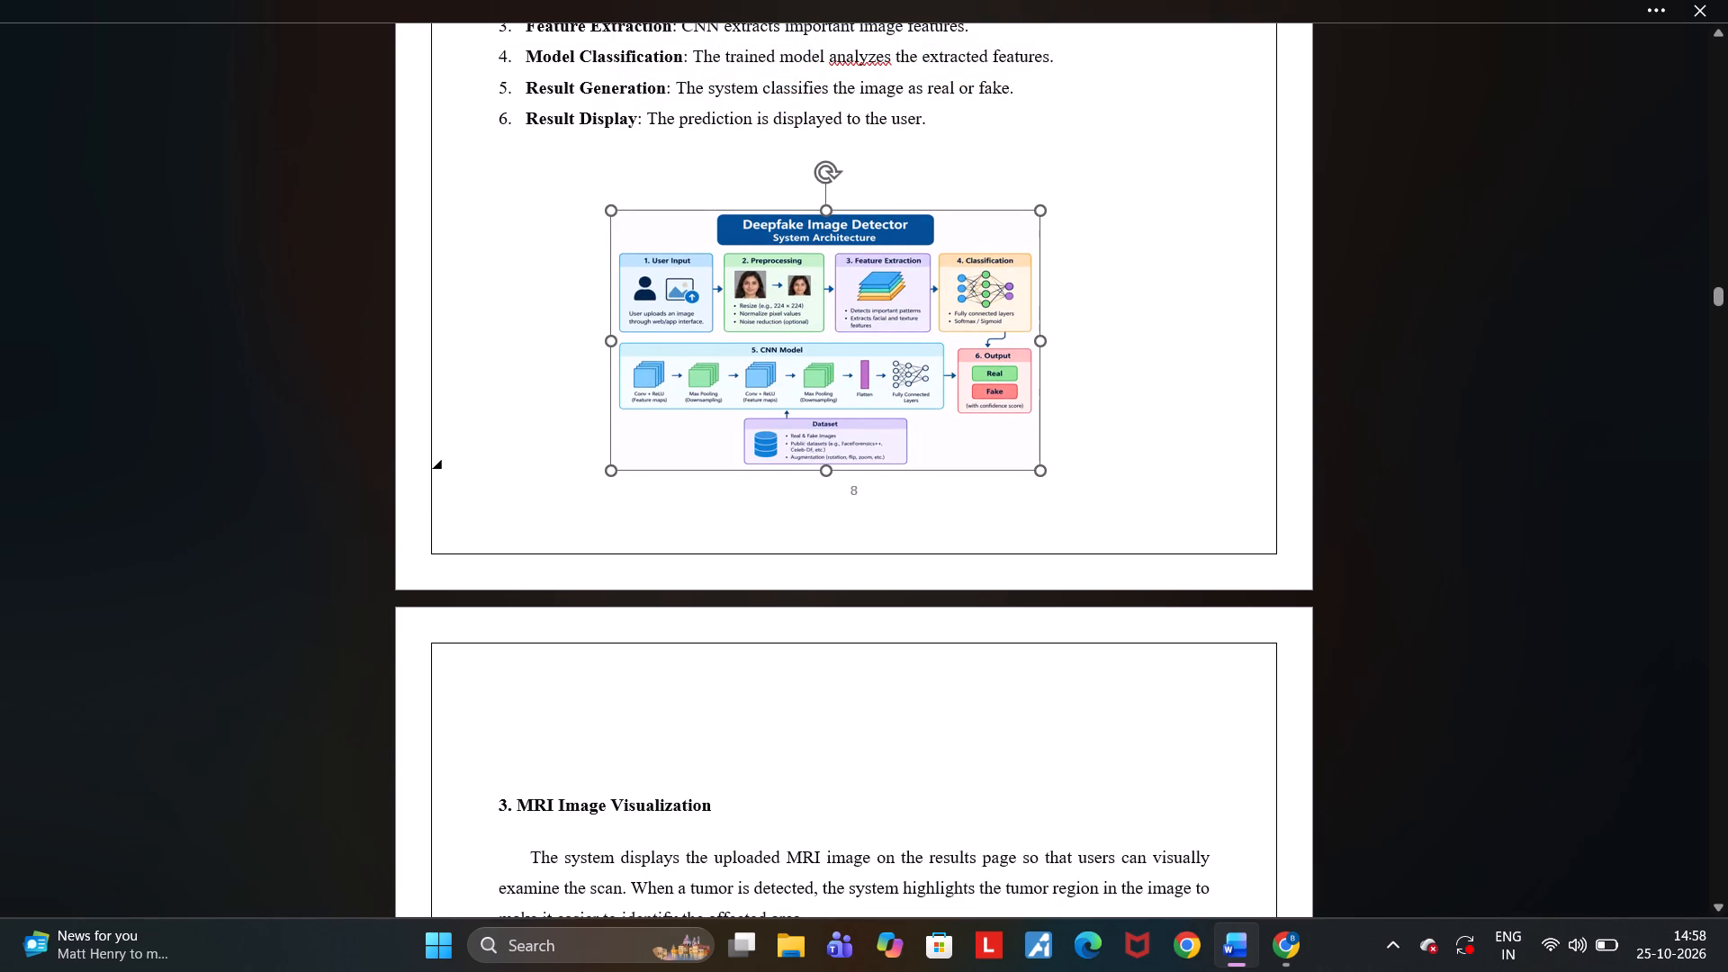
key("BackSpace")
key("BackSpace")
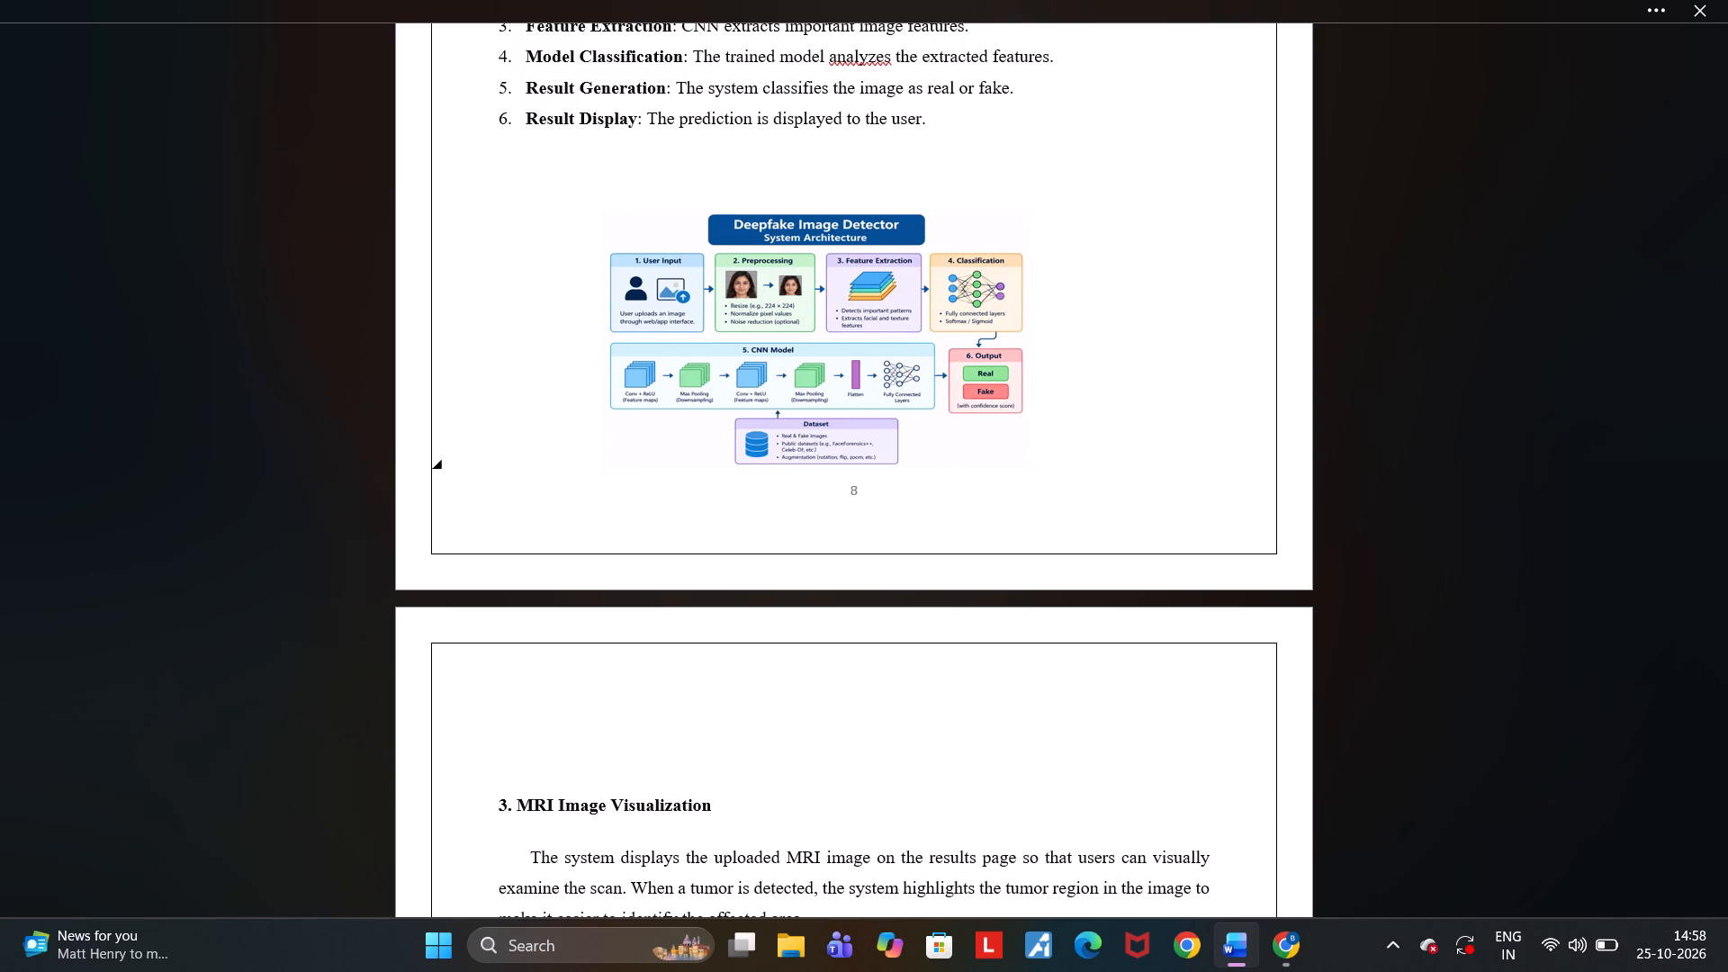
key("BackSpace")
key("BackSpace")
key("BackSpace")
key("BackSpace")
key("BackSpace")
key("BackSpace")
key("BackSpace")
key("BackSpace")
key("BackSpace")
key("BackSpace")
key("BackSpace")
key("BackSpace")
key("BackSpace")
key("BackSpace")
key("BackSpace")
key("BackSpace")
key("BackSpace")
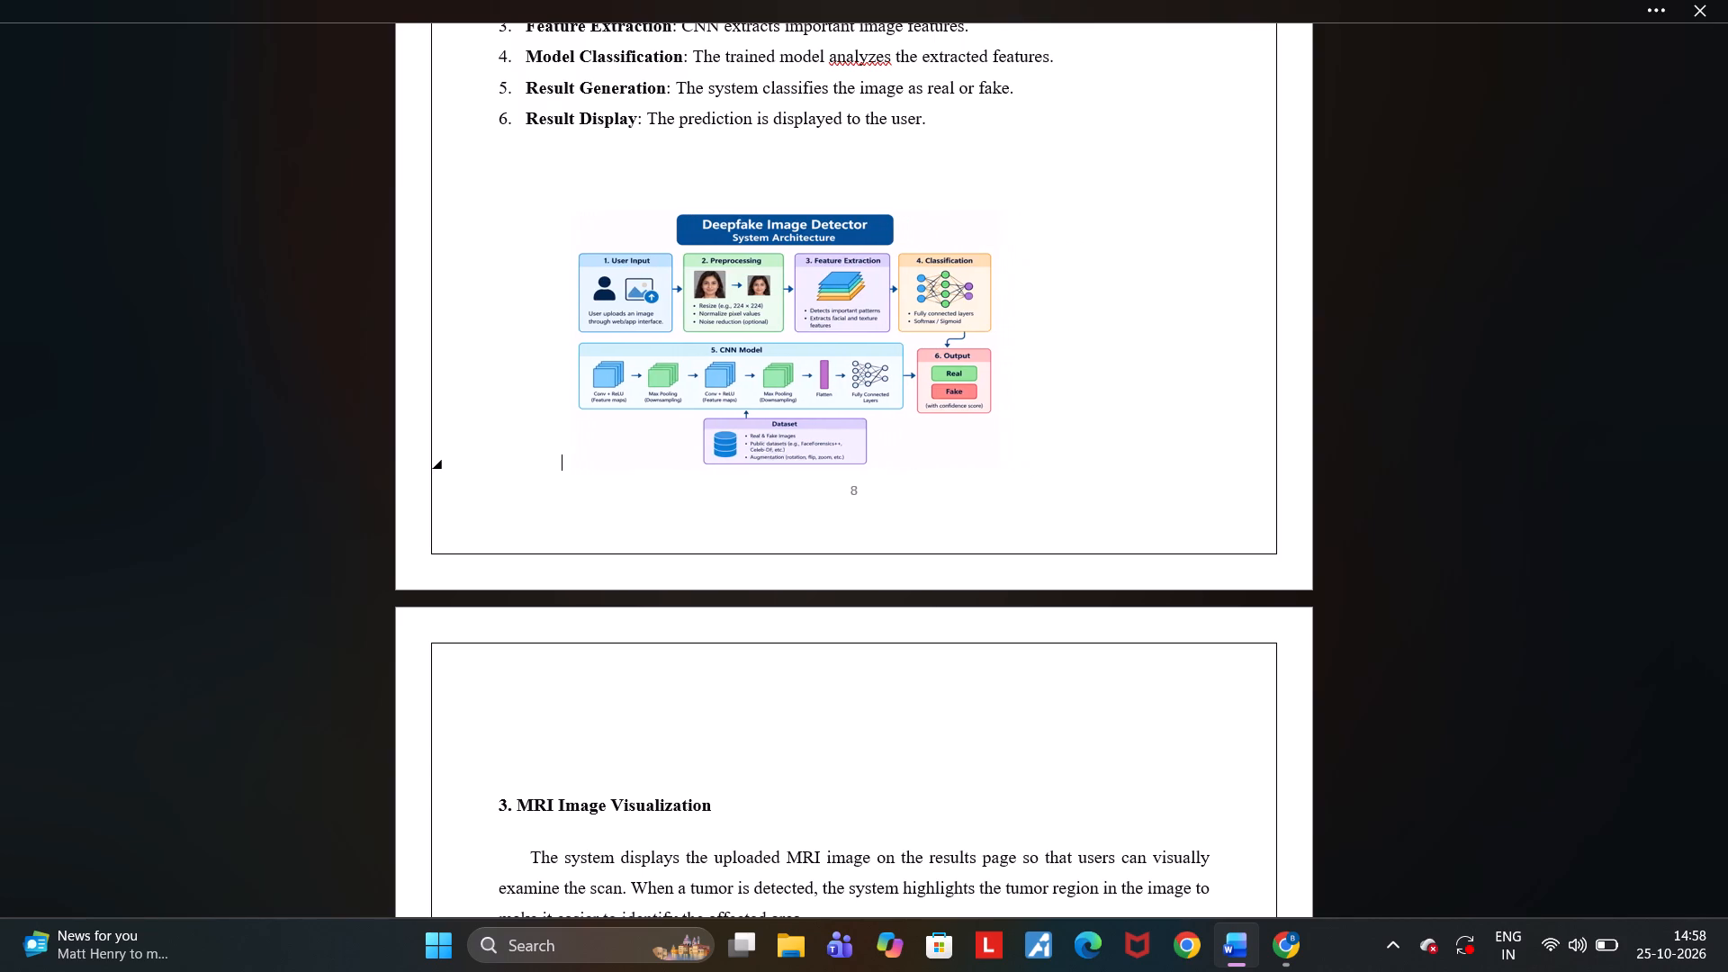
key("BackSpace")
key("BackSpace")
key("BackSpace")
key("BackSpace")
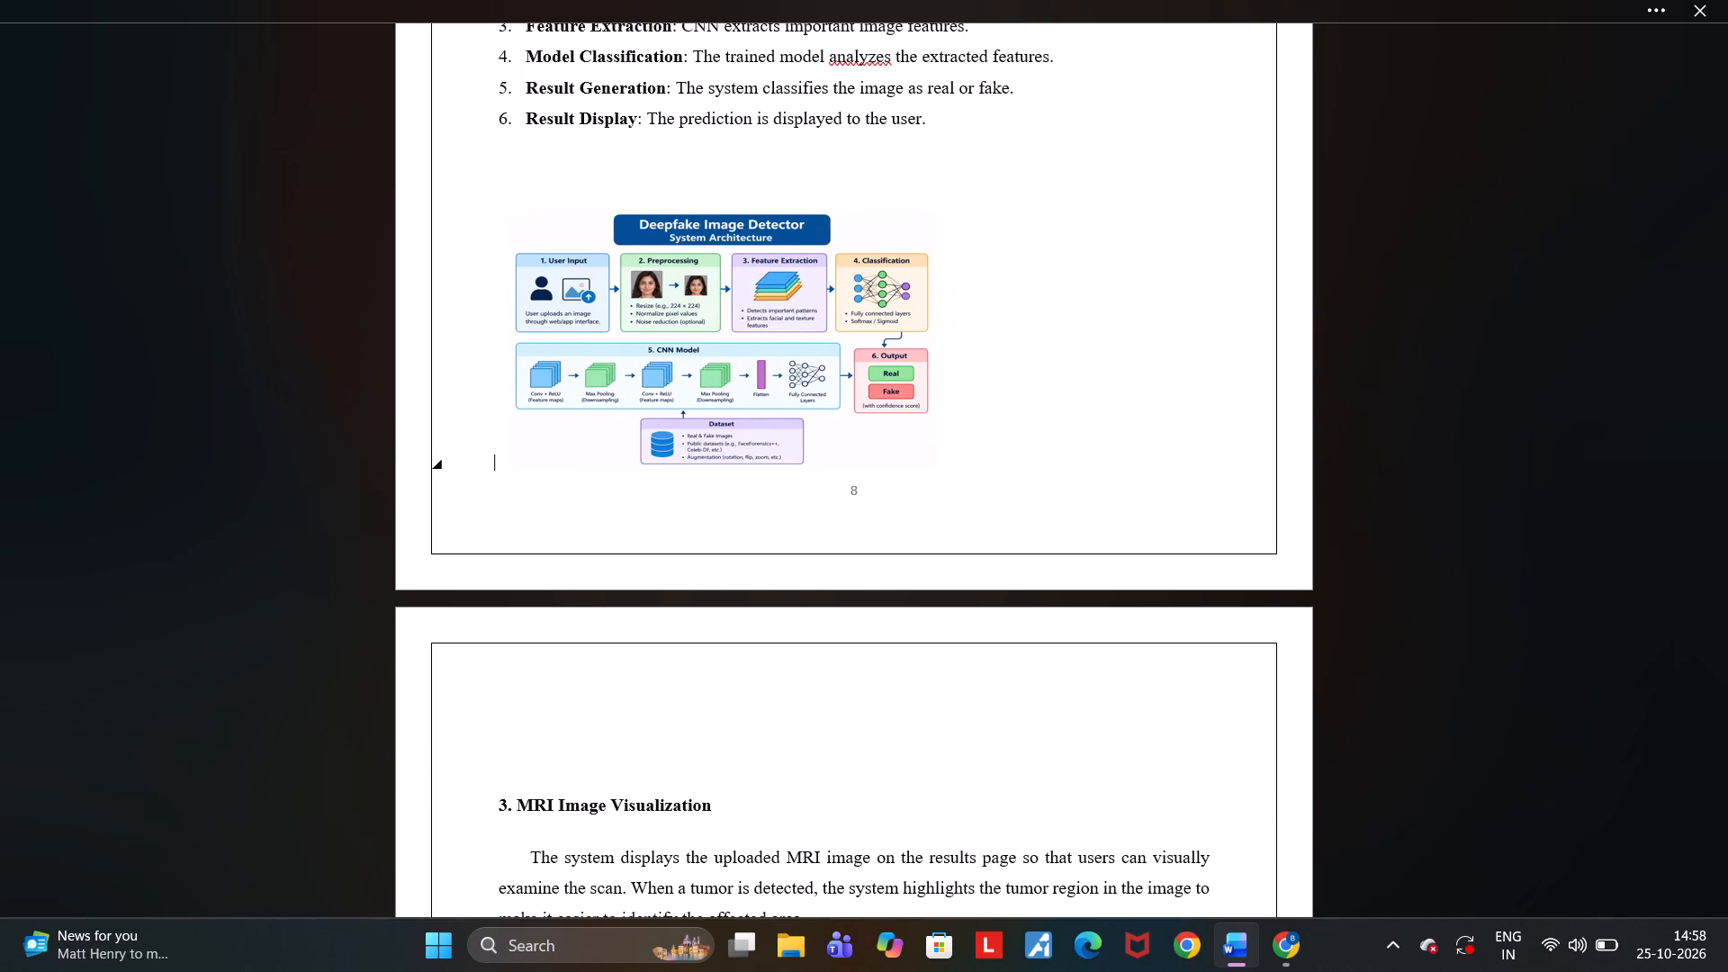
key("BackSpace")
key("BackSpace")
key("BackSpace")
key("BackSpace")
key("BackSpace")
key("BackSpace")
key("BackSpace")
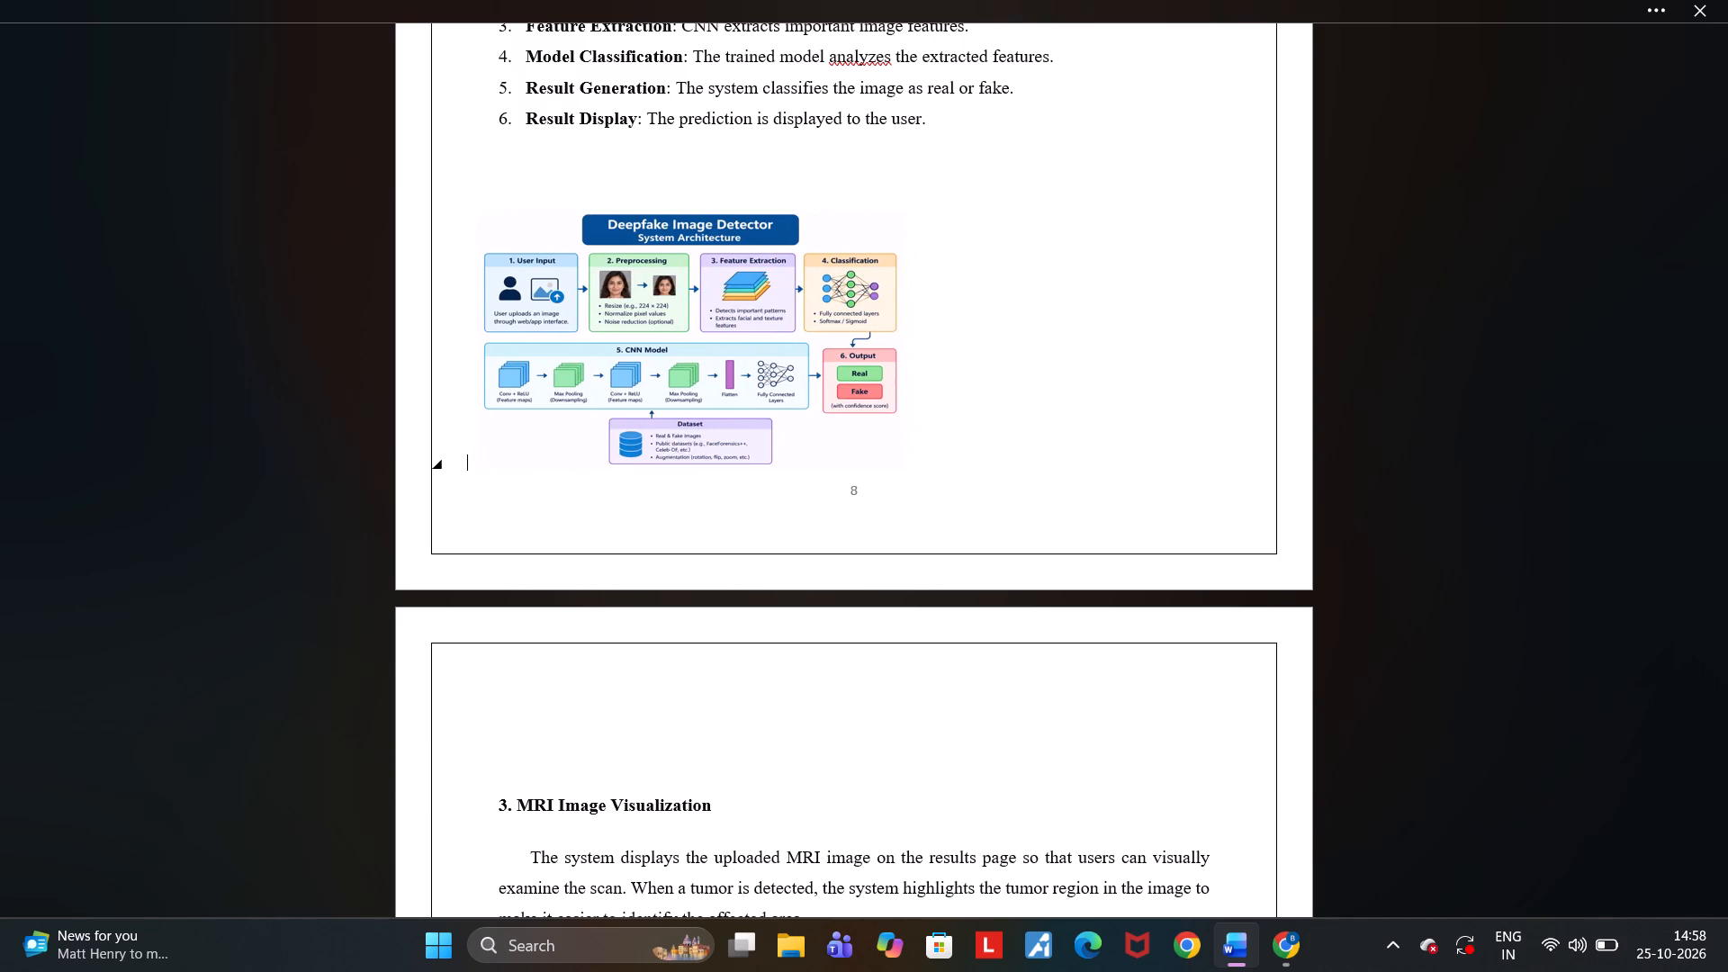
key("BackSpace")
key("BackSpace")
key("BackSpace")
key("BackSpace")
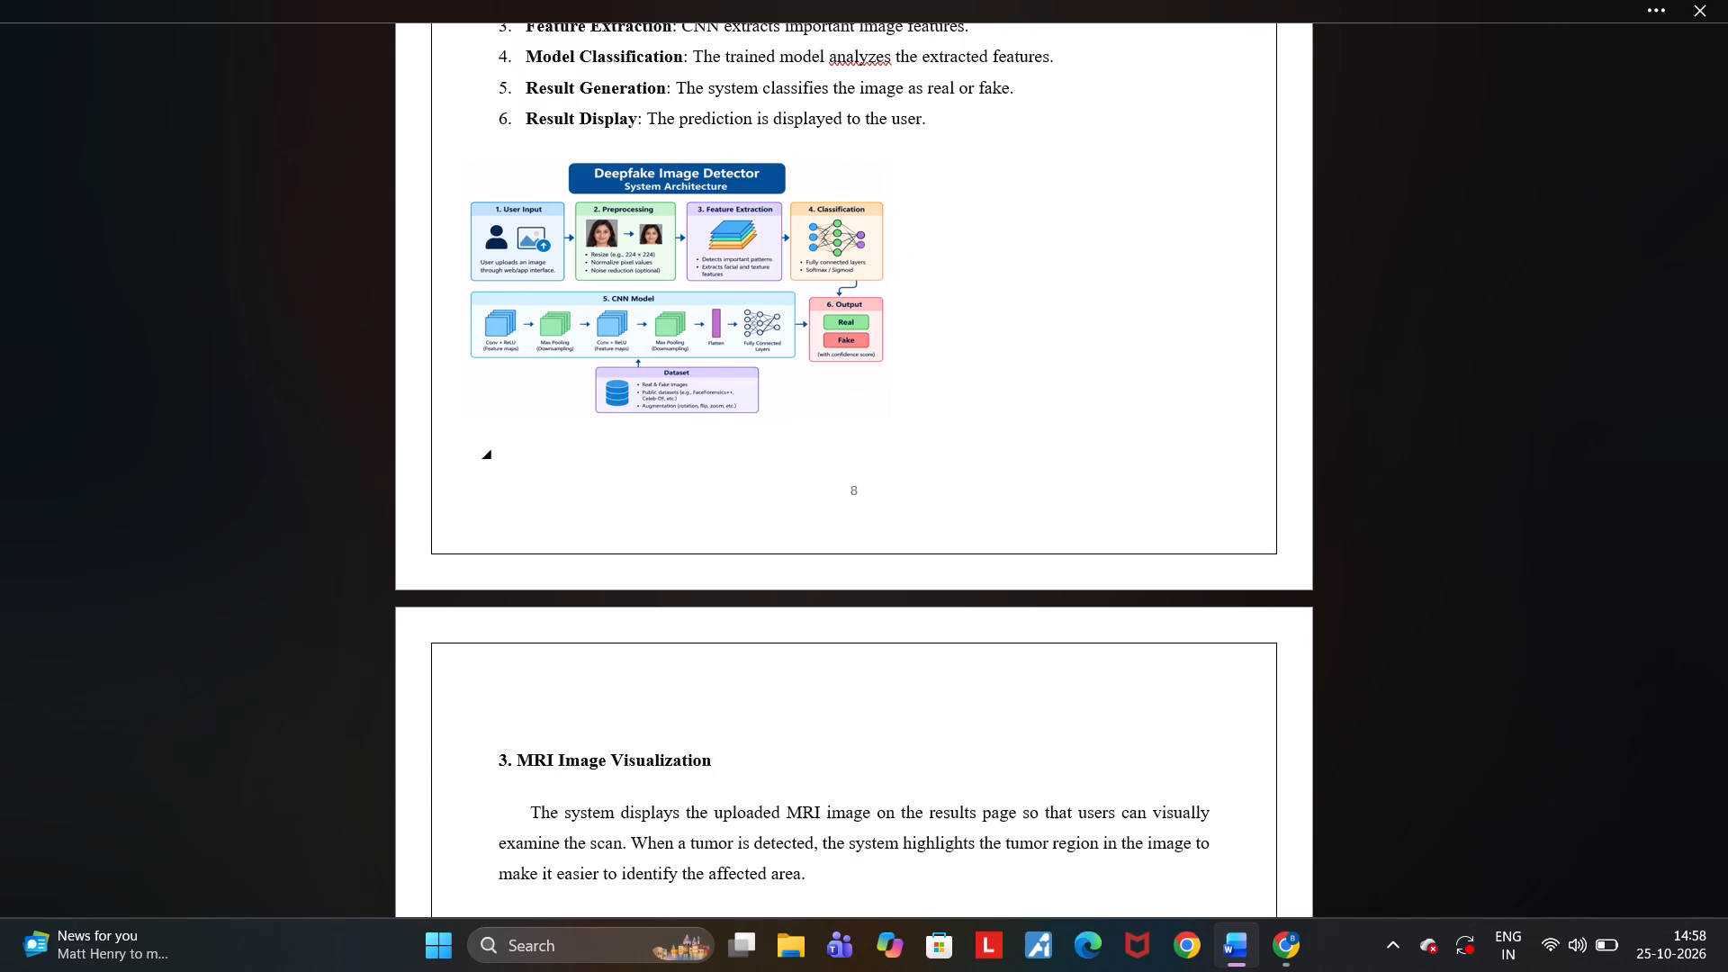
Indent the architecture diagram with spaces to centre it on the page again.
key("space")
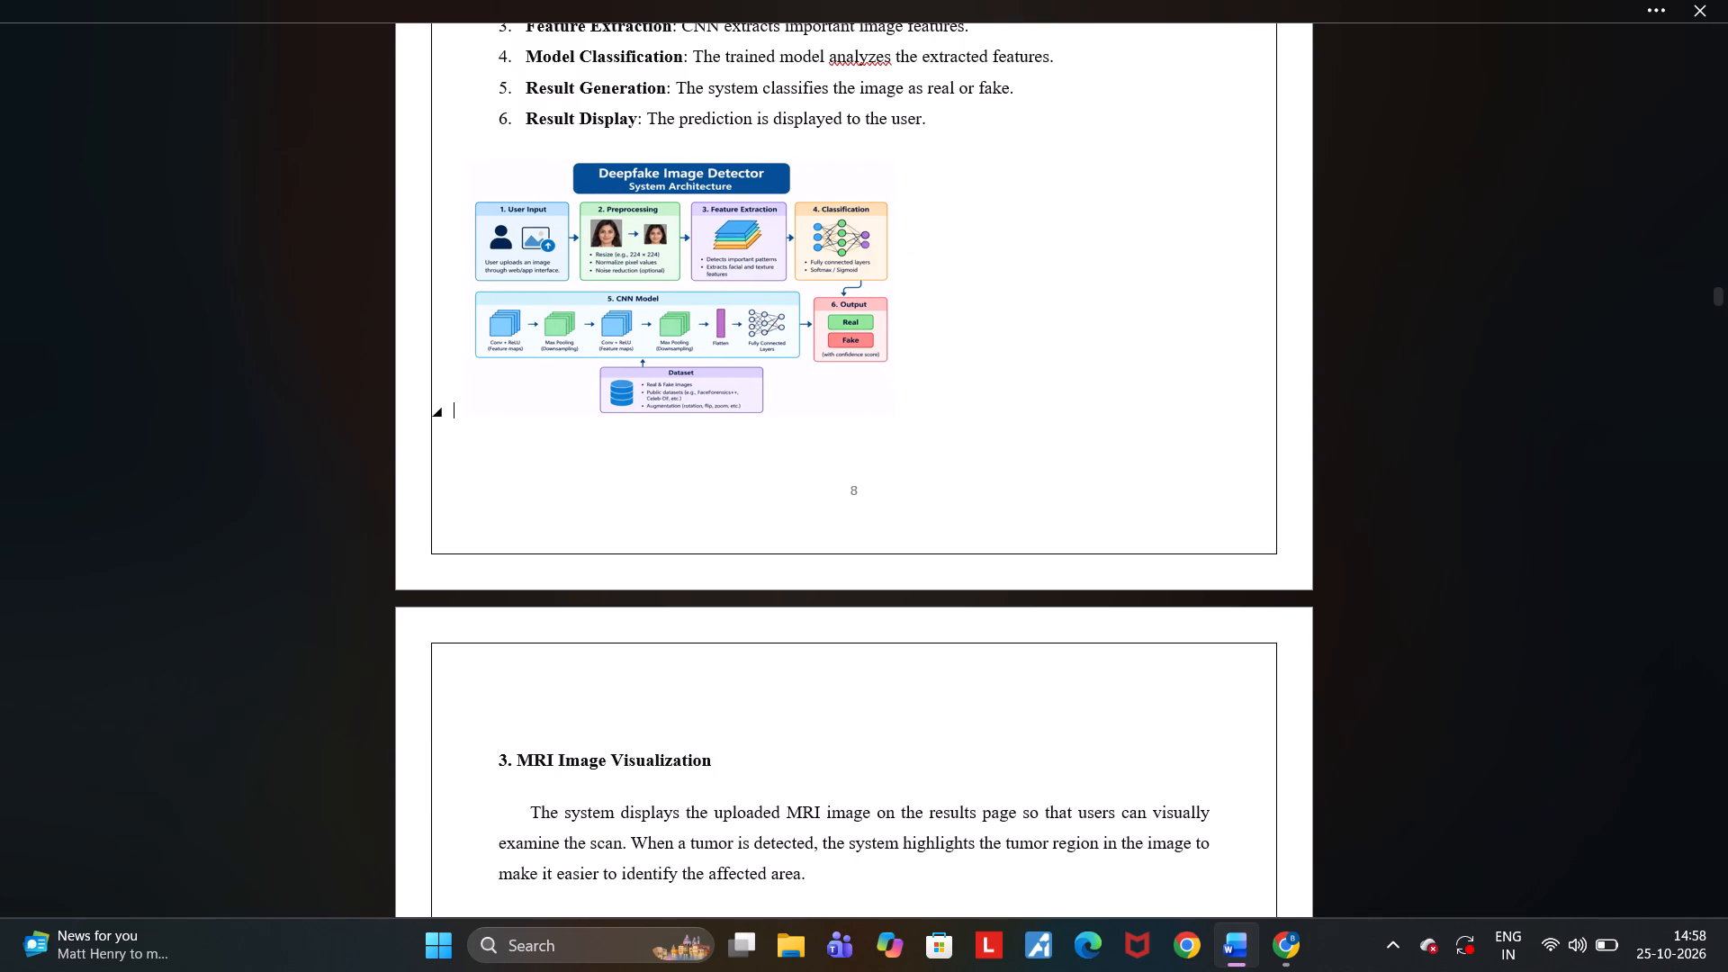
key("space")
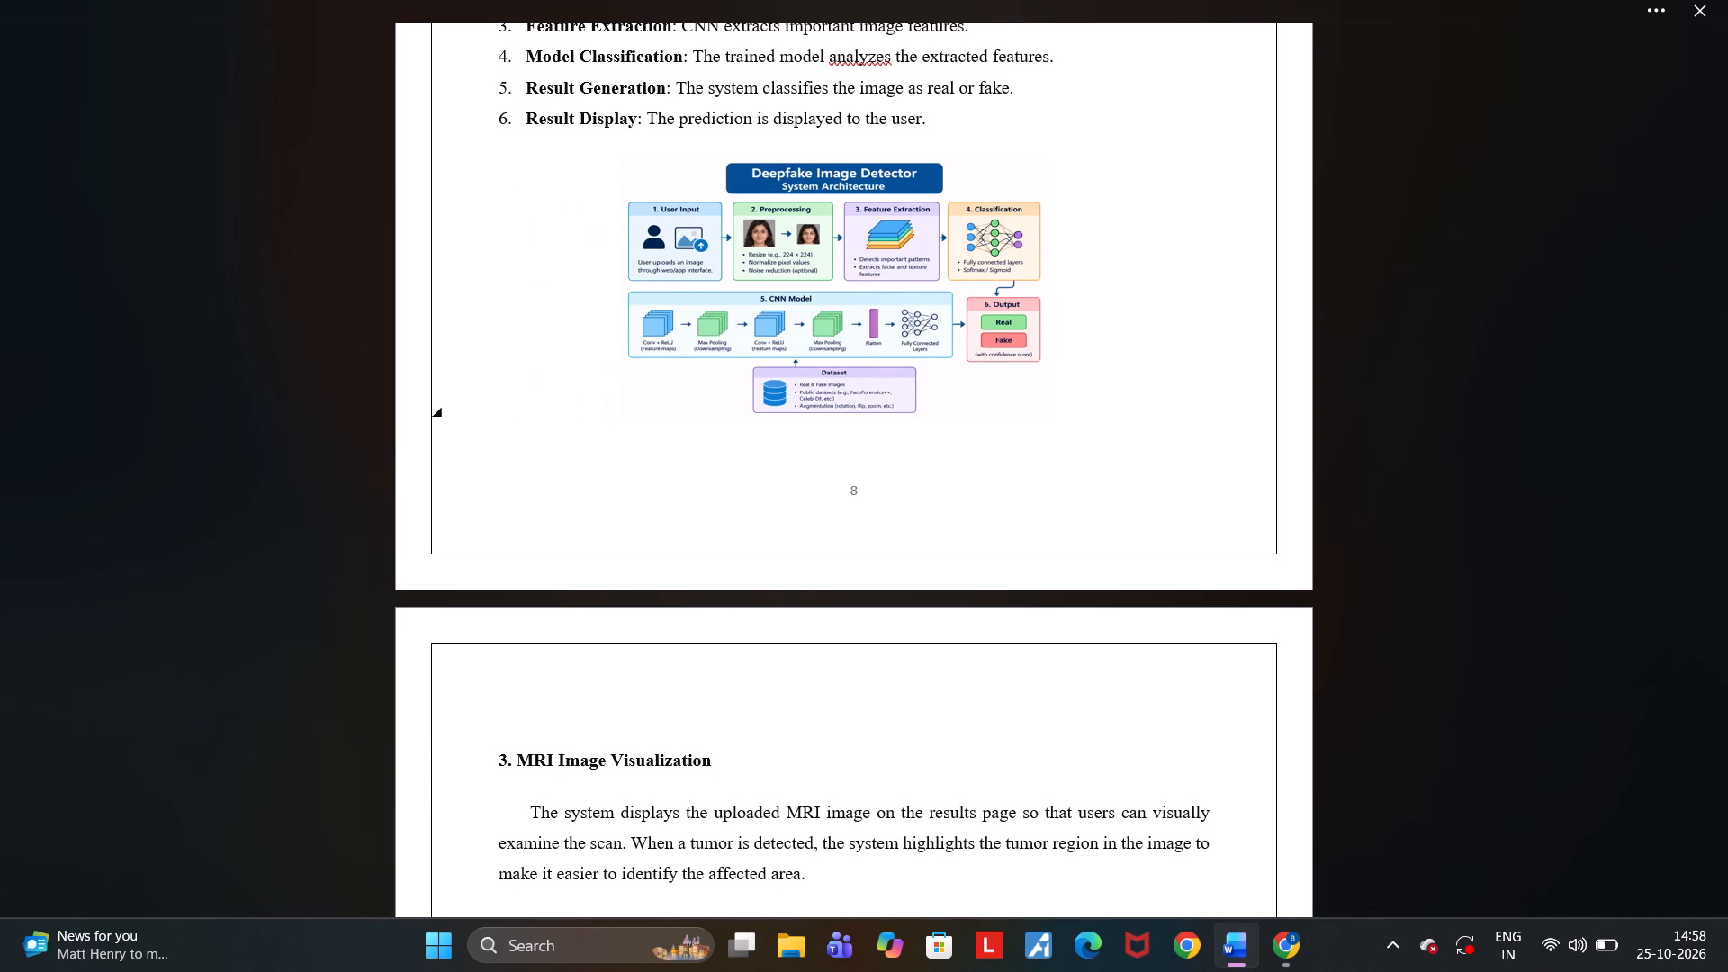
Extend the architecture diagram's height downward by about 20%, ending just above the page number.
left_click(800, 276)
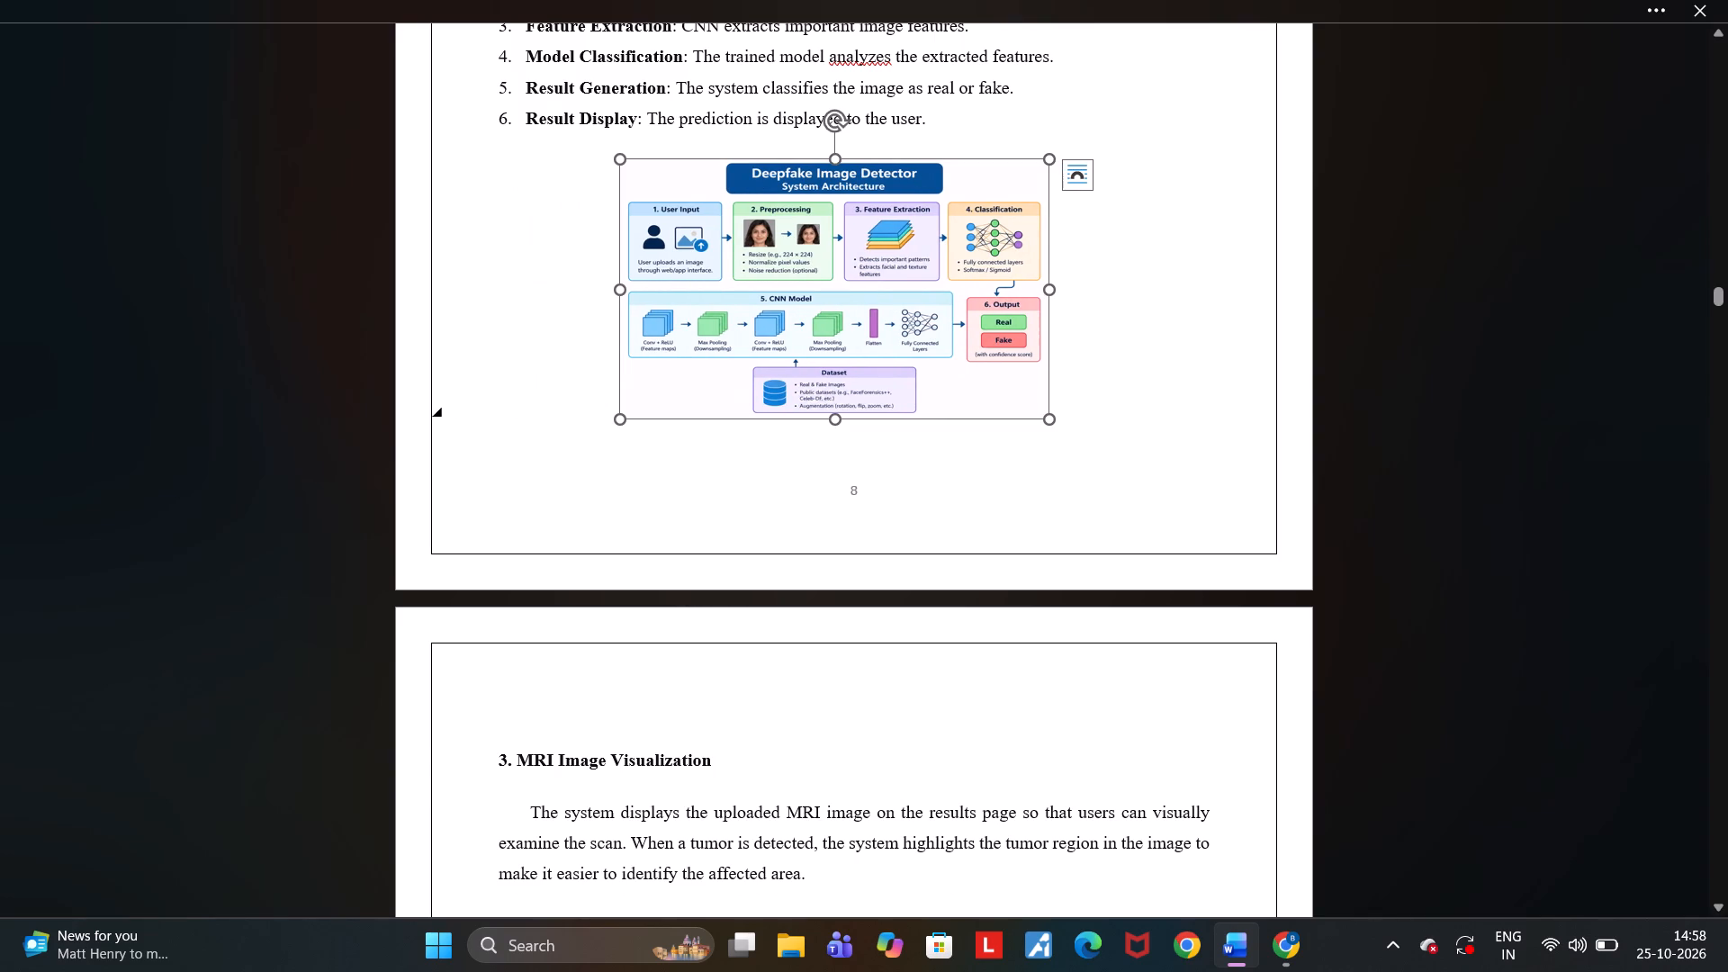
left_click_drag(835, 426, 842, 455)
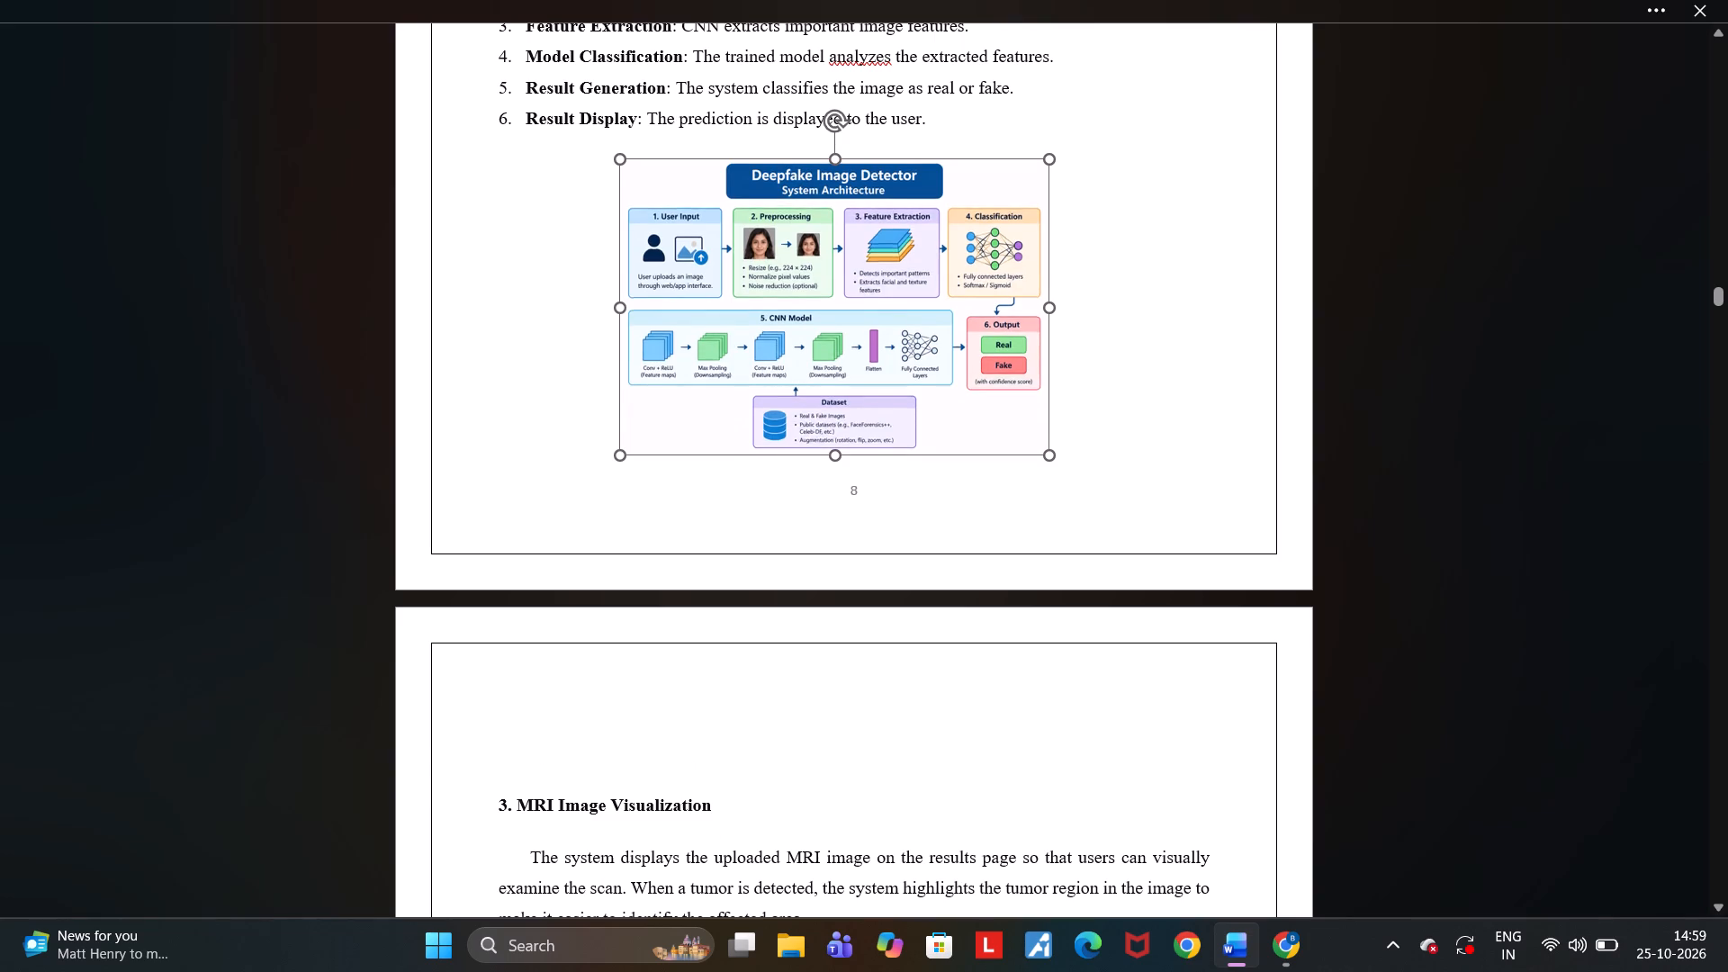
left_click_drag(842, 455, 844, 470)
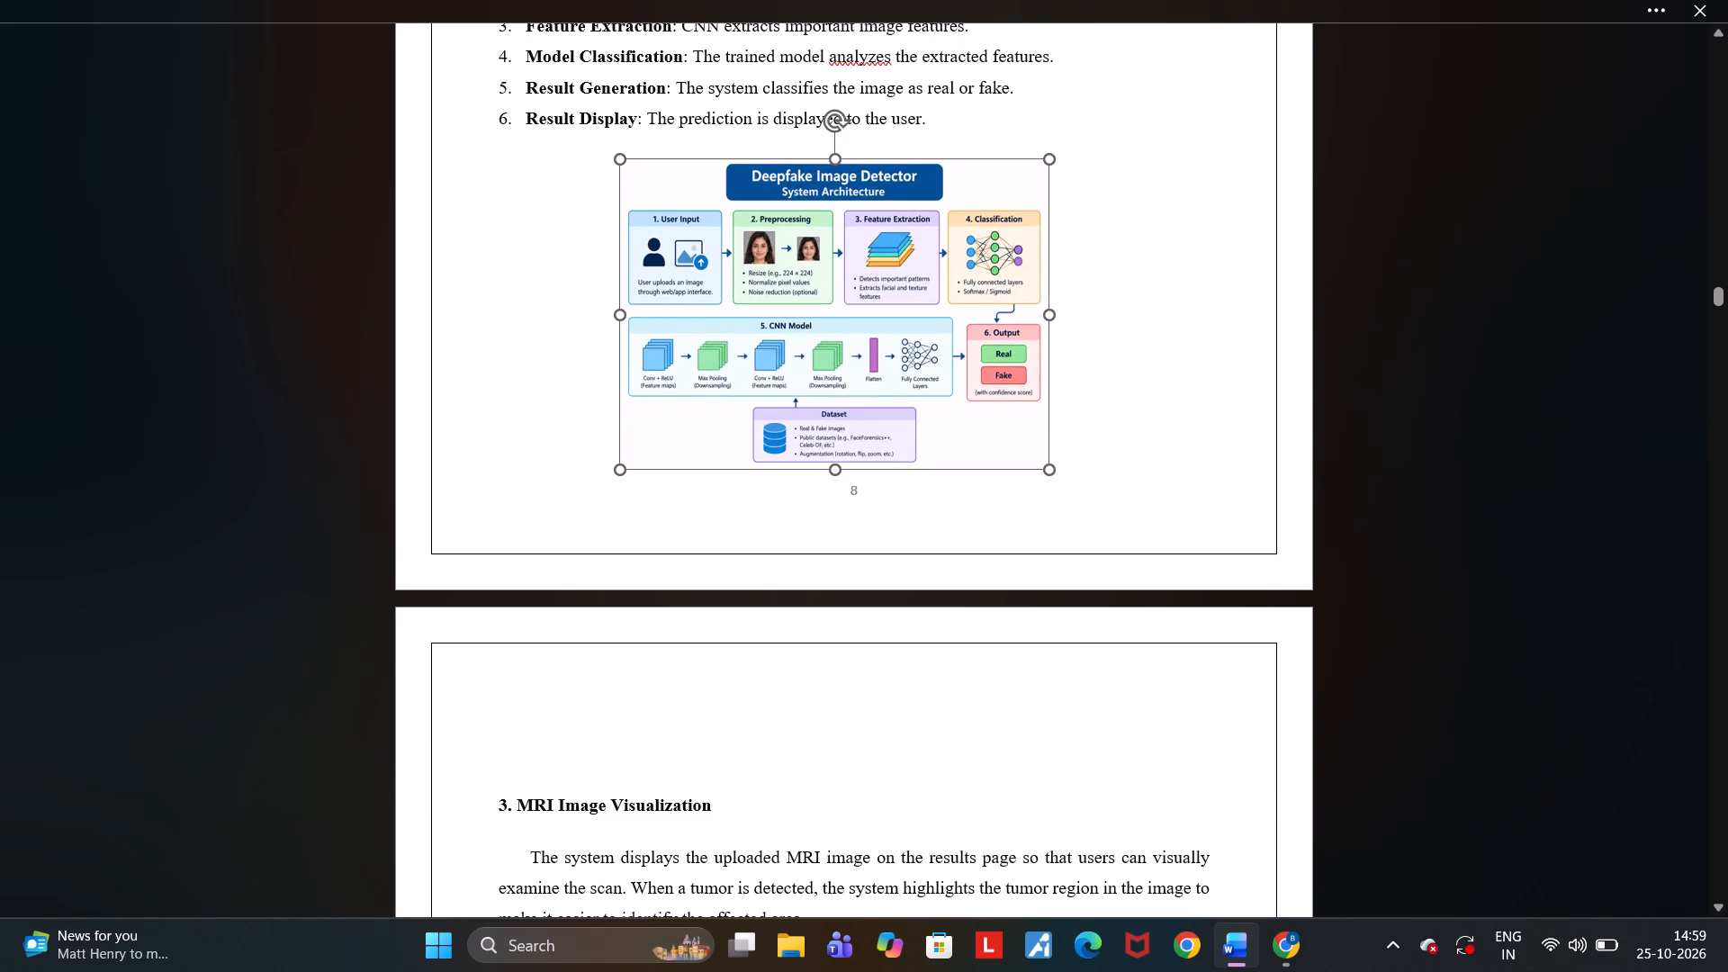
Widen the system architecture diagram on page 8 by about 25%, keeping its height.
left_click_drag(620, 318, 559, 330)
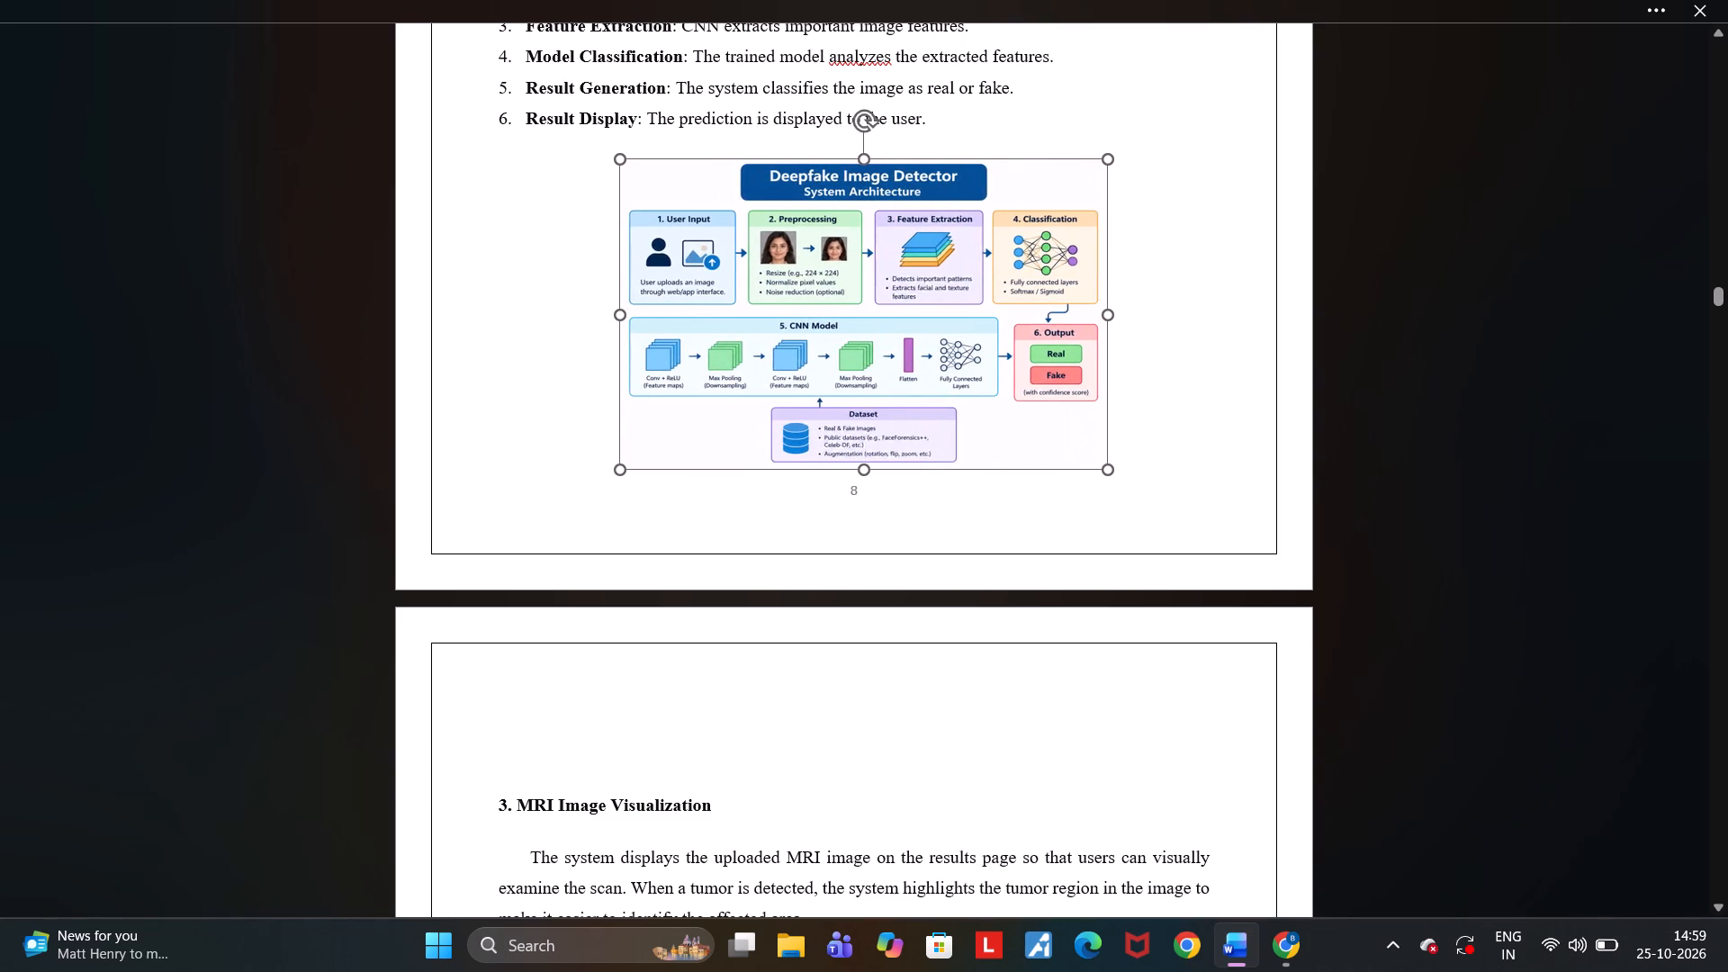
left_click_drag(559, 330, 508, 331)
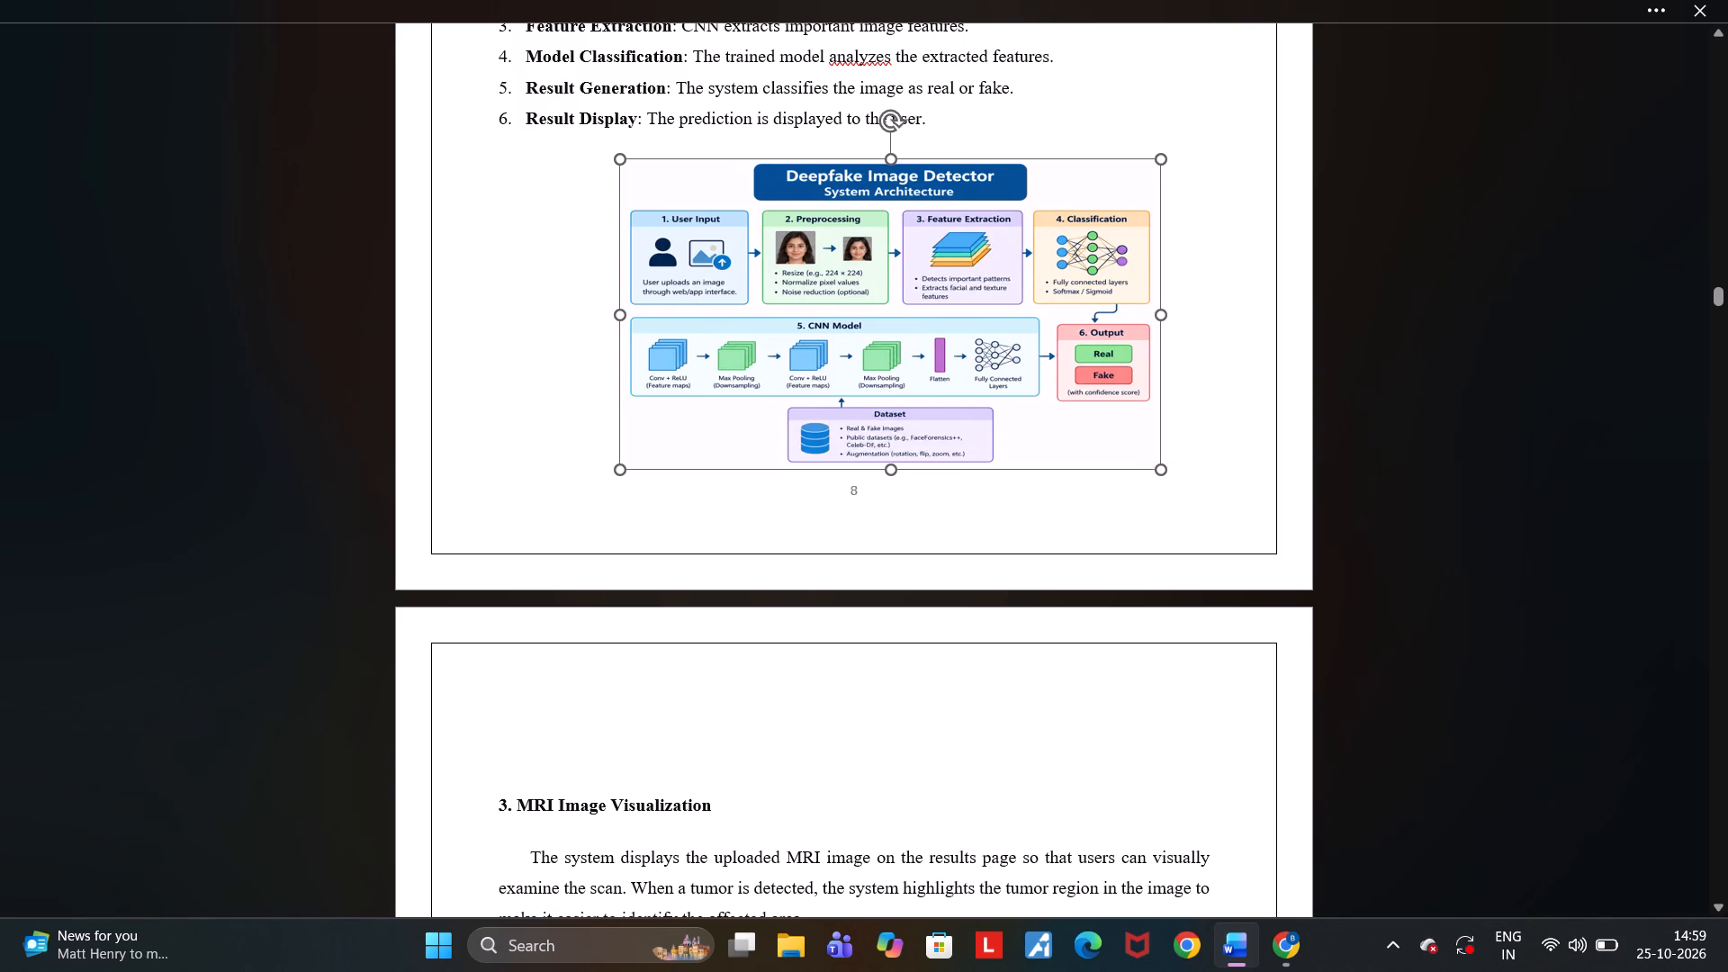
Delete nine of the spaces before the architecture diagram so the widened picture is centred on the page again.
left_click(598, 459)
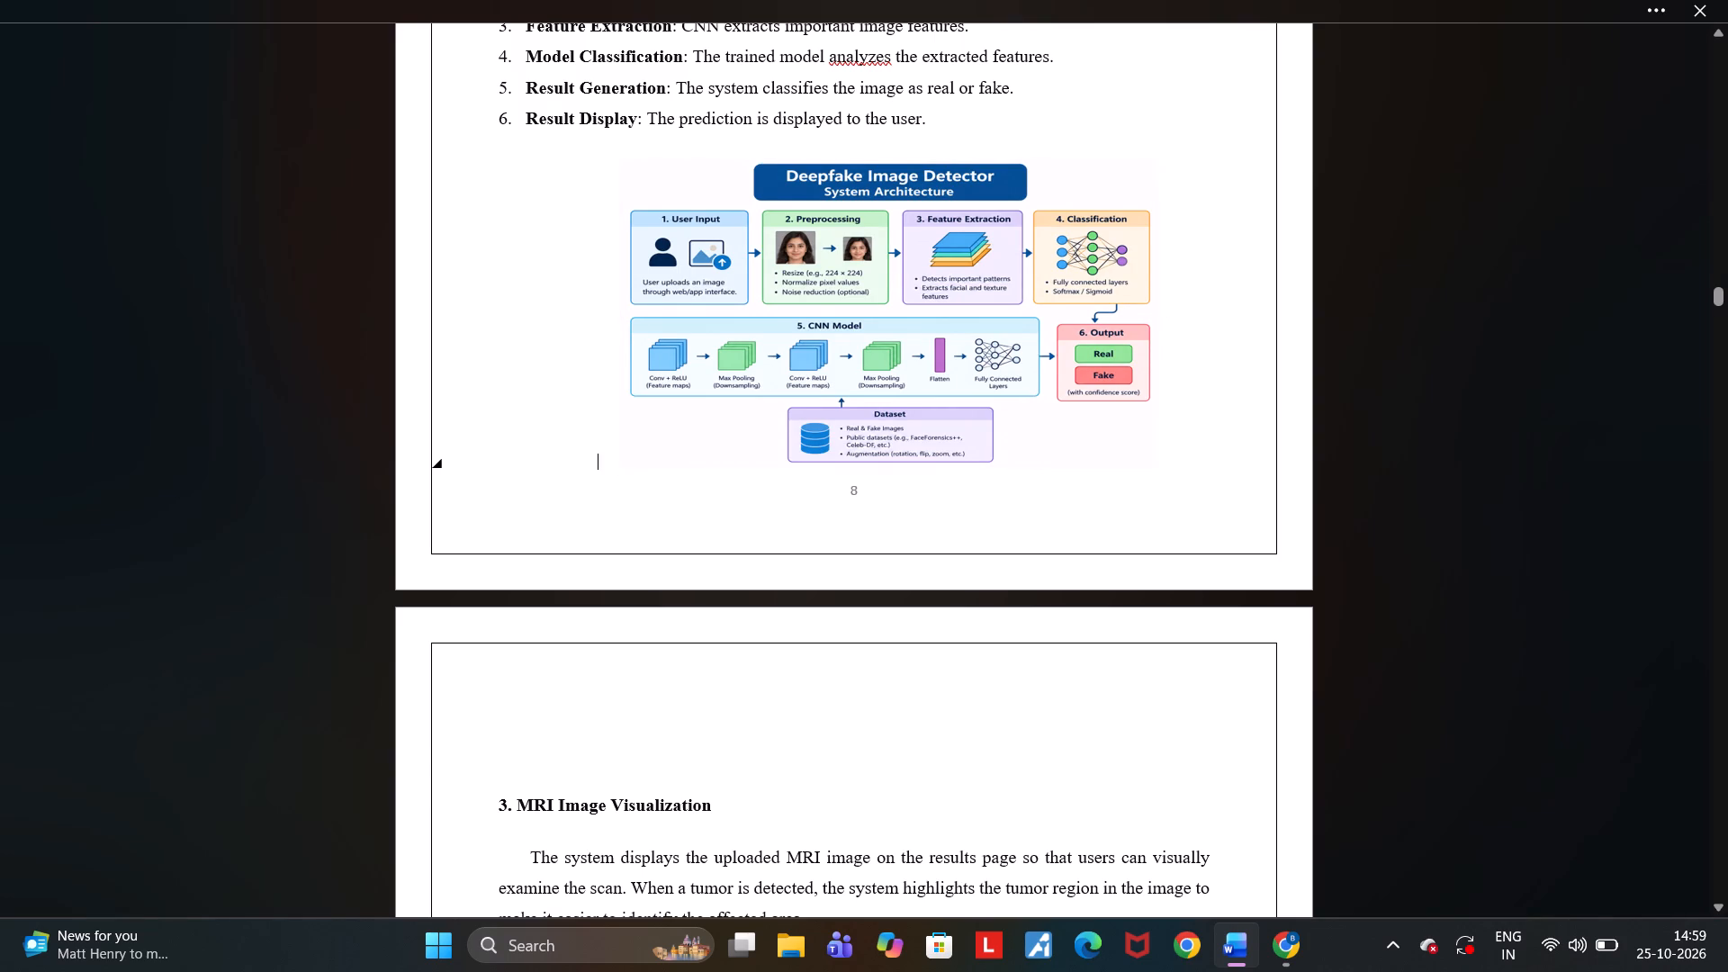
key("BackSpace")
key("BackSpace")
key("BackSpace")
key("BackSpace")
key("BackSpace")
key("BackSpace")
key("BackSpace")
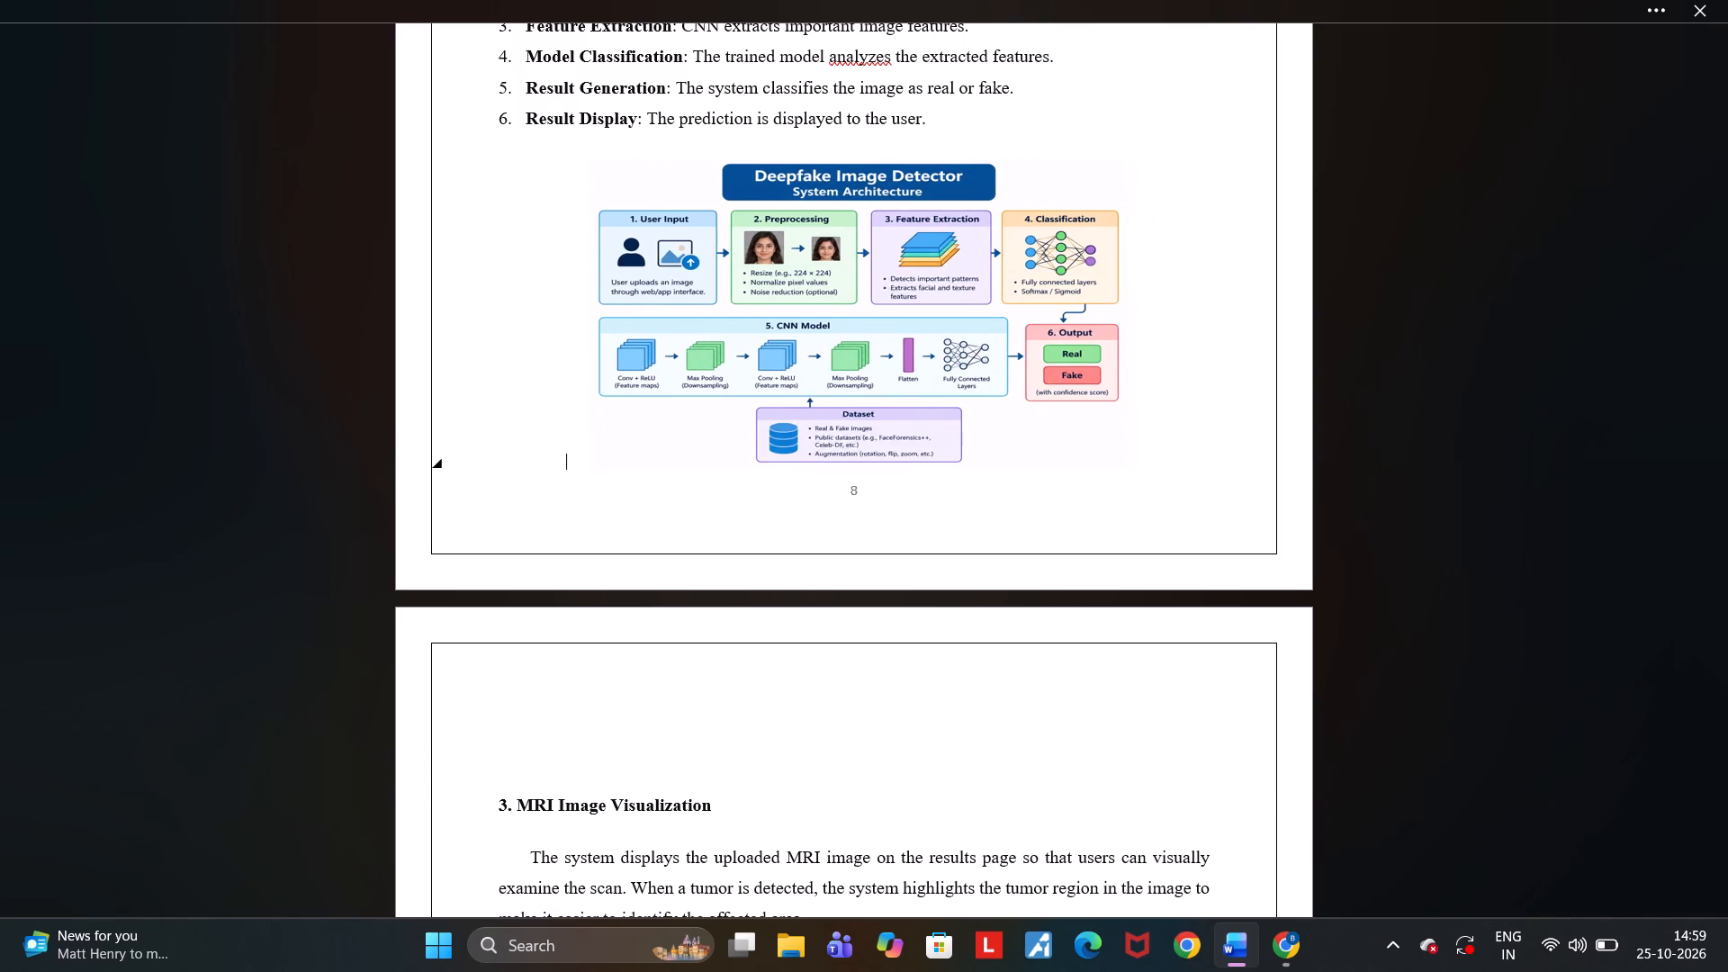
key("BackSpace")
key("BackSpace")
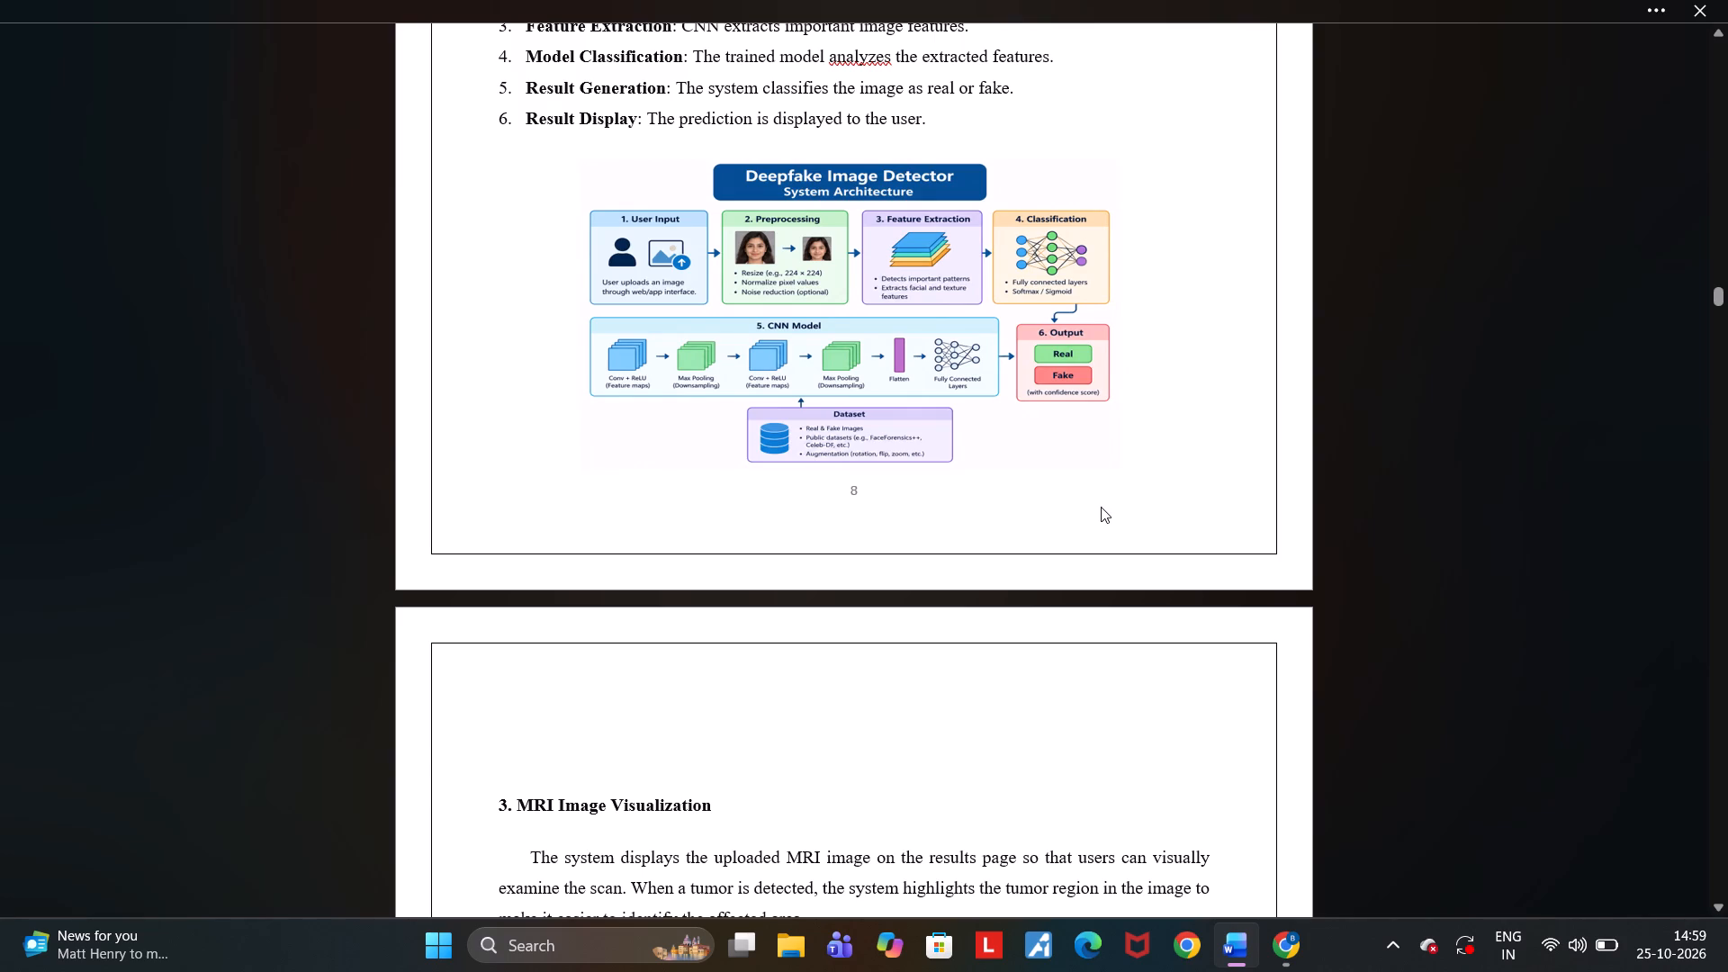
Remove the blank lines above the "3. MRI Image Visualization" heading on page 9 and indent the heading with two spaces.
scroll(1101, 507, "down", 3)
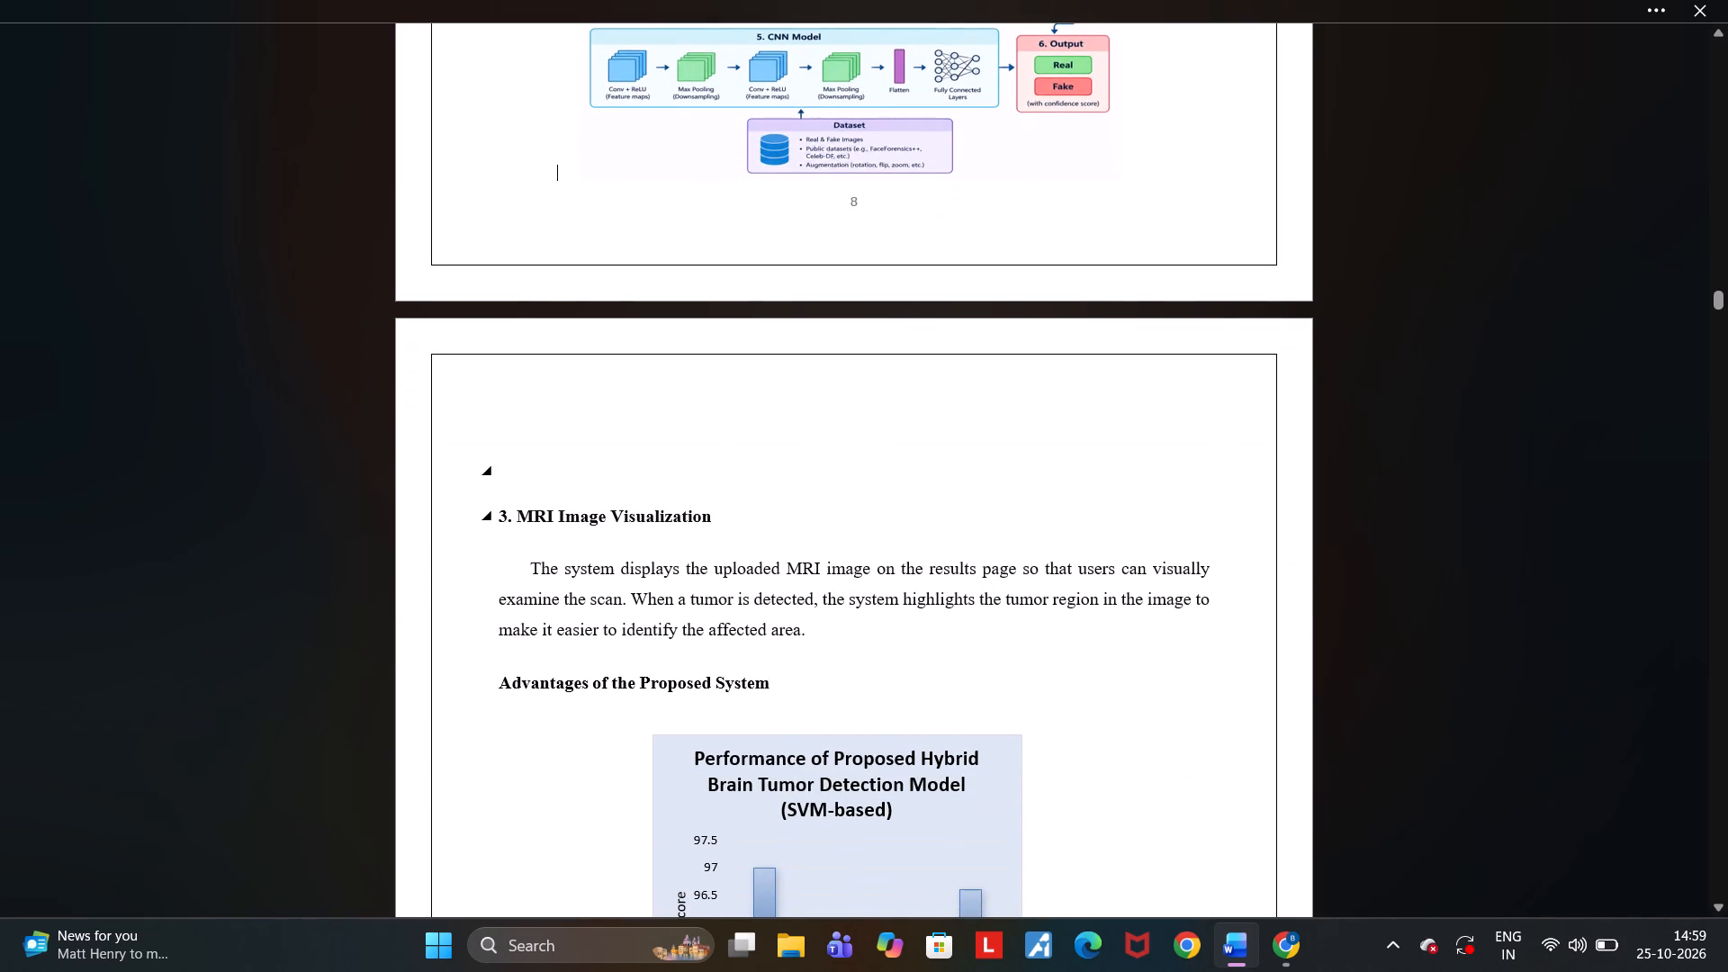
left_click(506, 501)
key("Left")
key("BackSpace")
key("BackSpace")
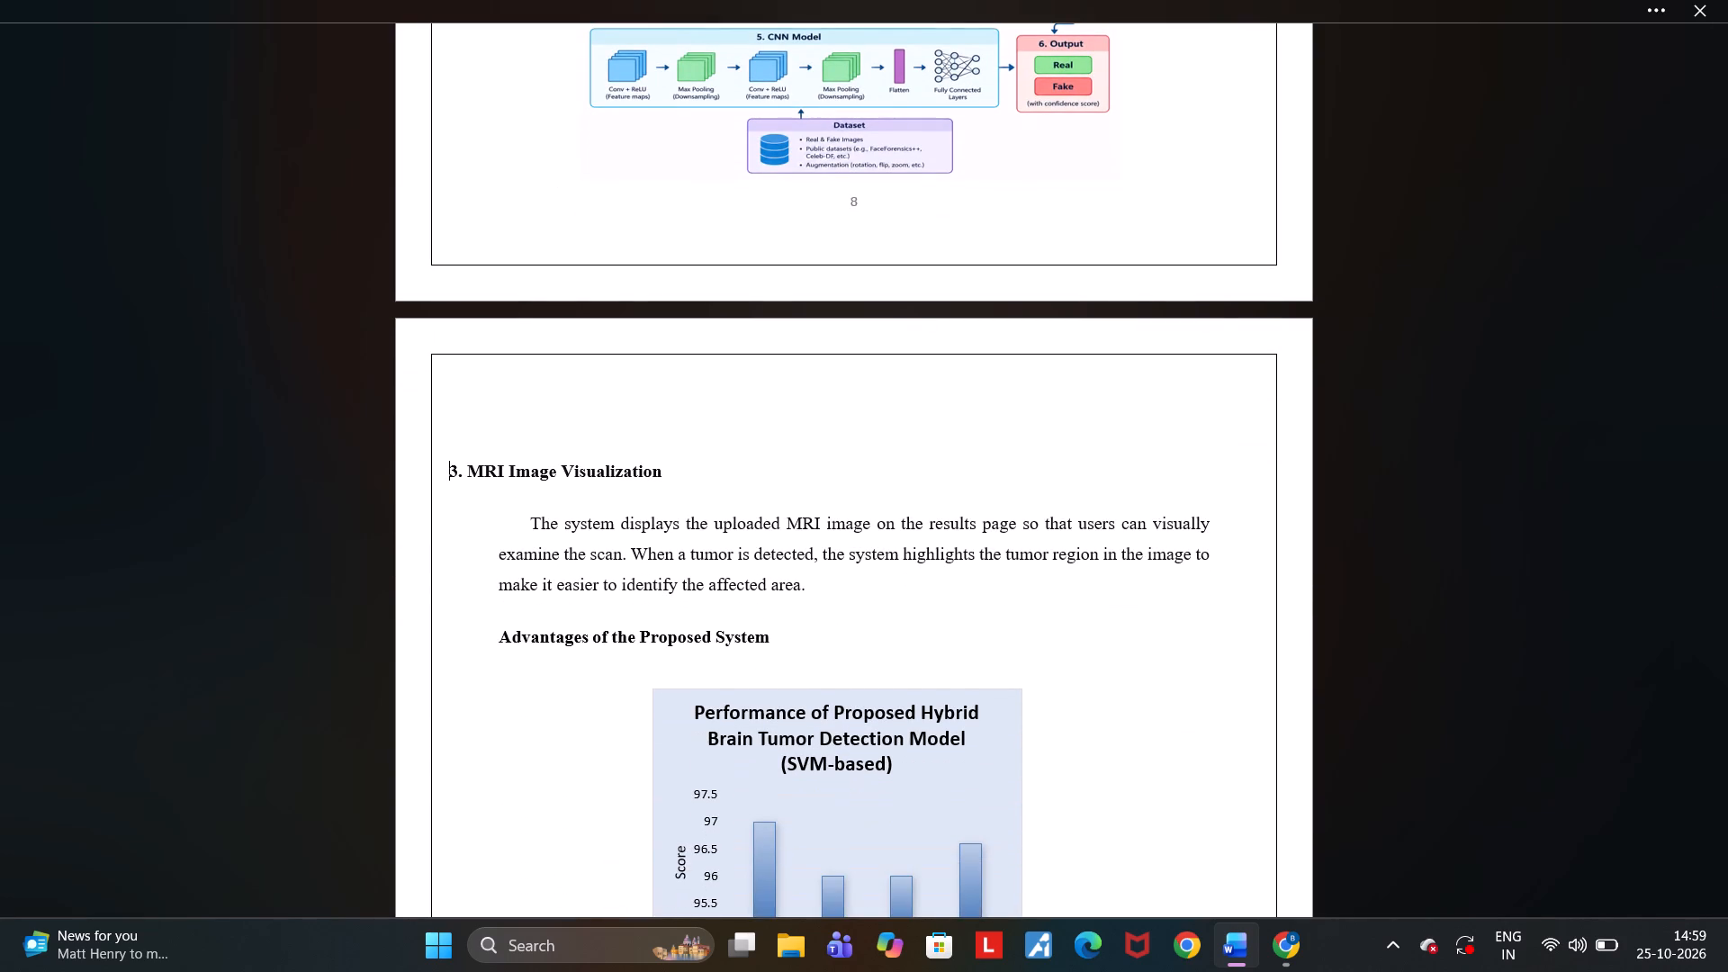
key("BackSpace")
key("BackSpace")
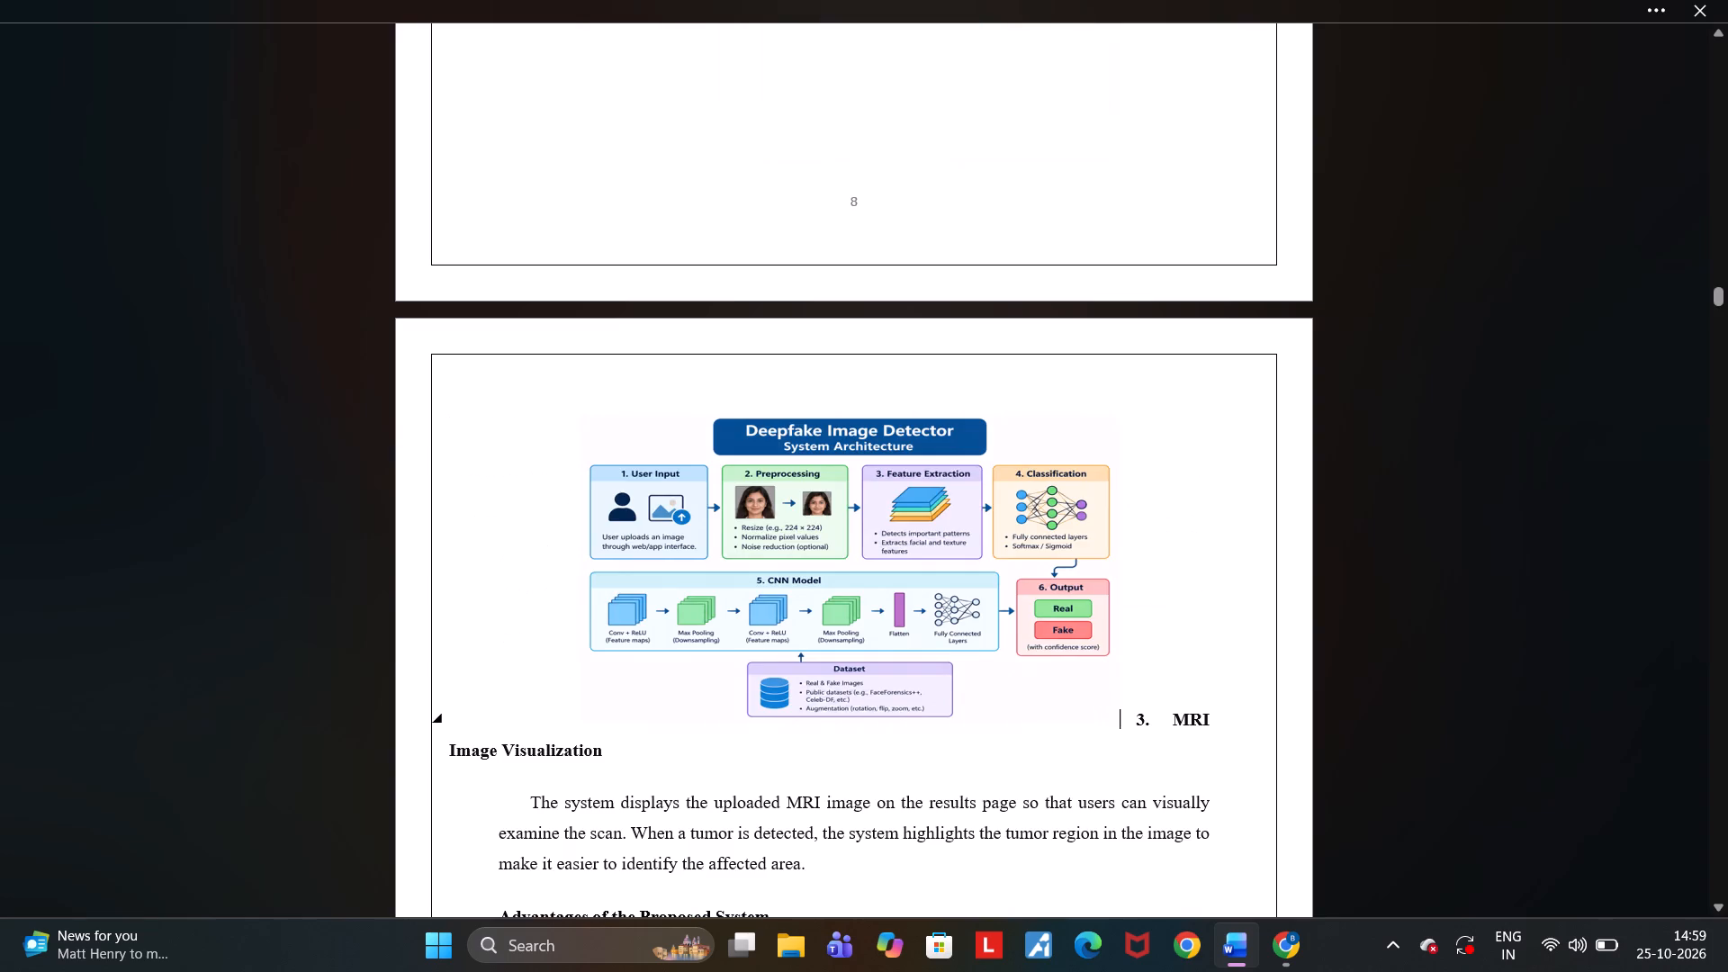
key("Return")
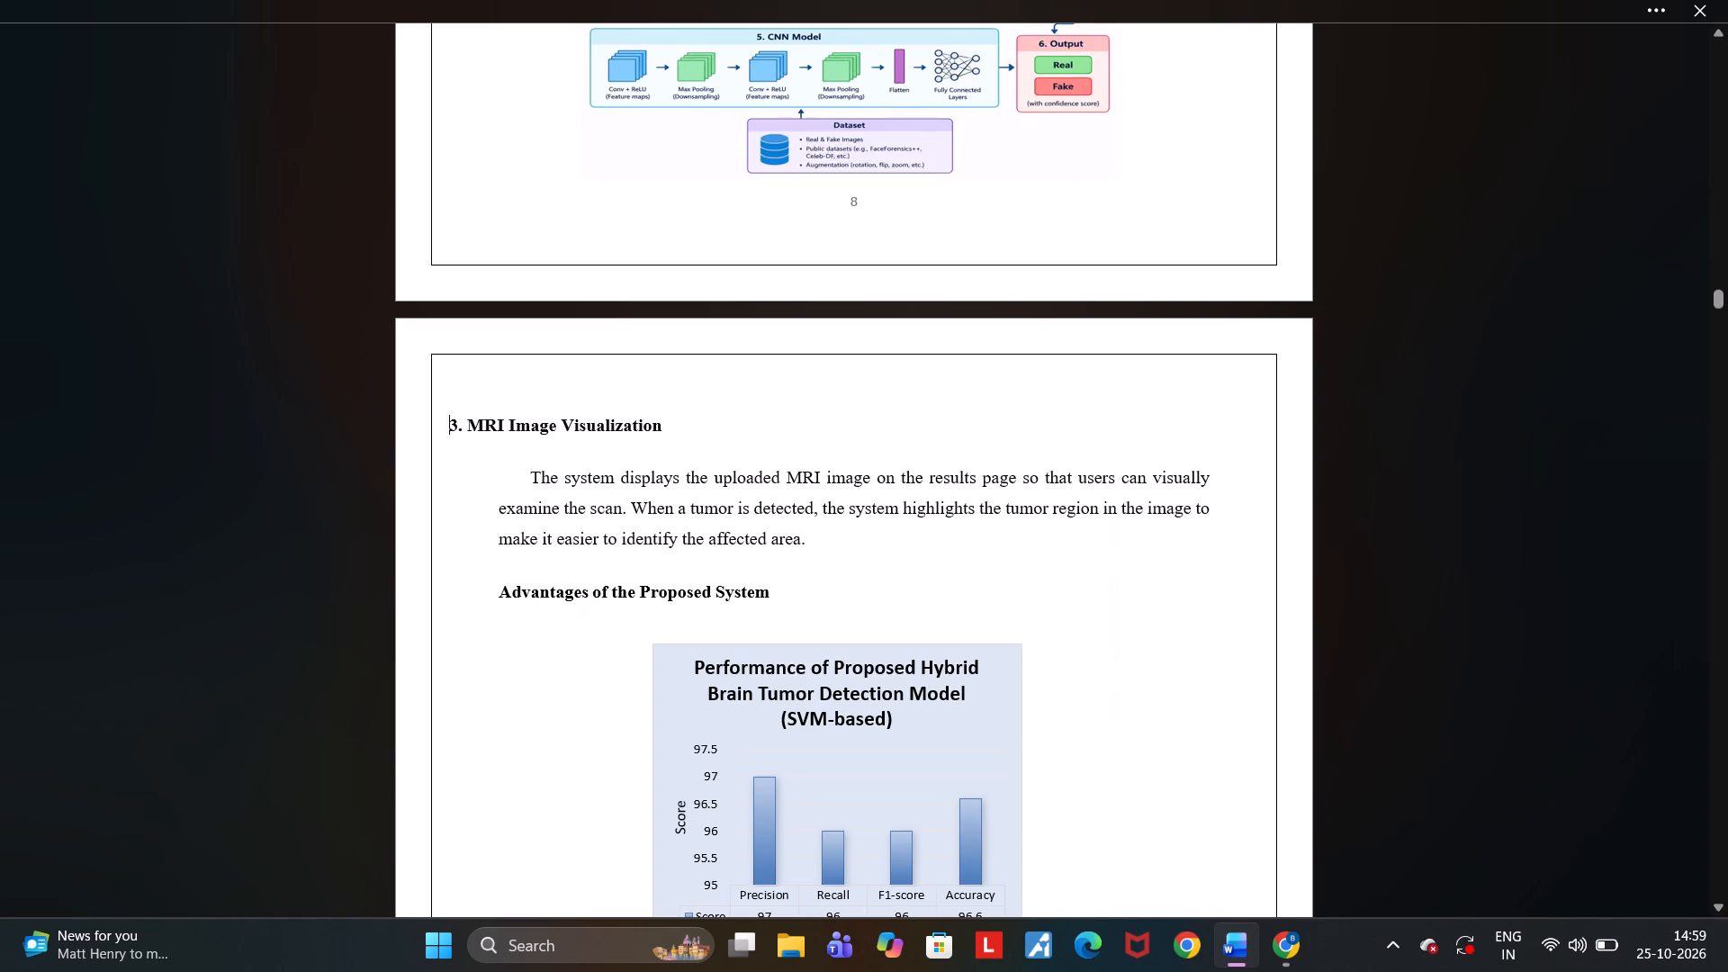
key("space")
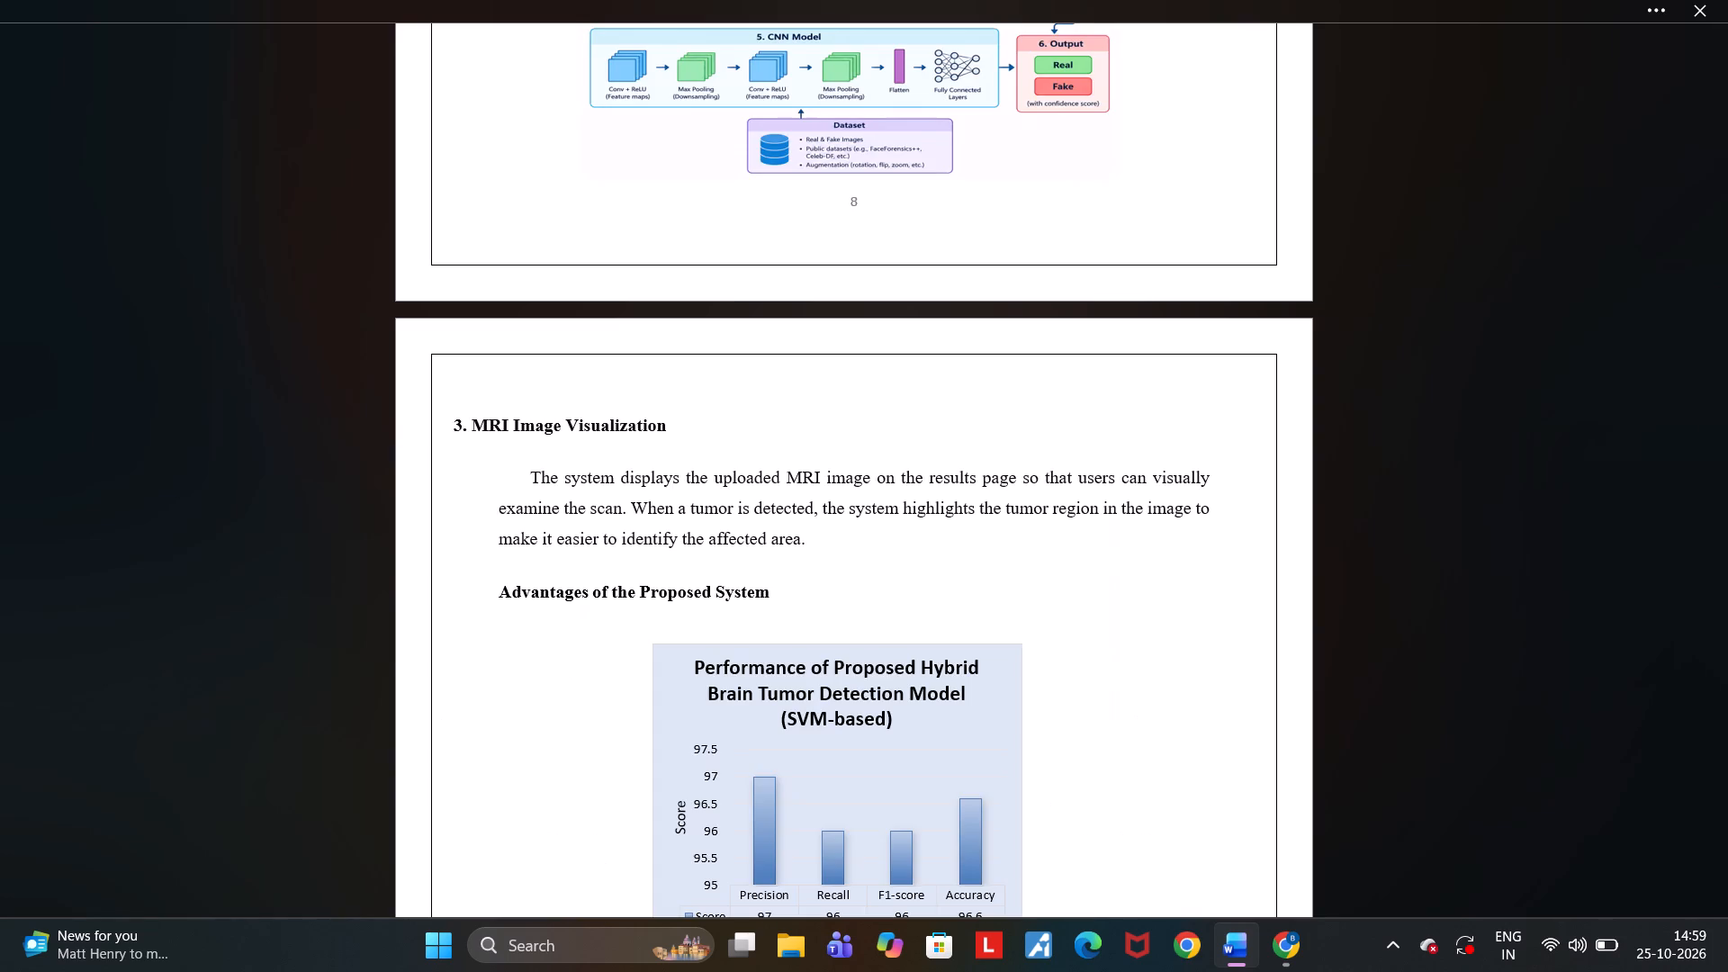
key("space")
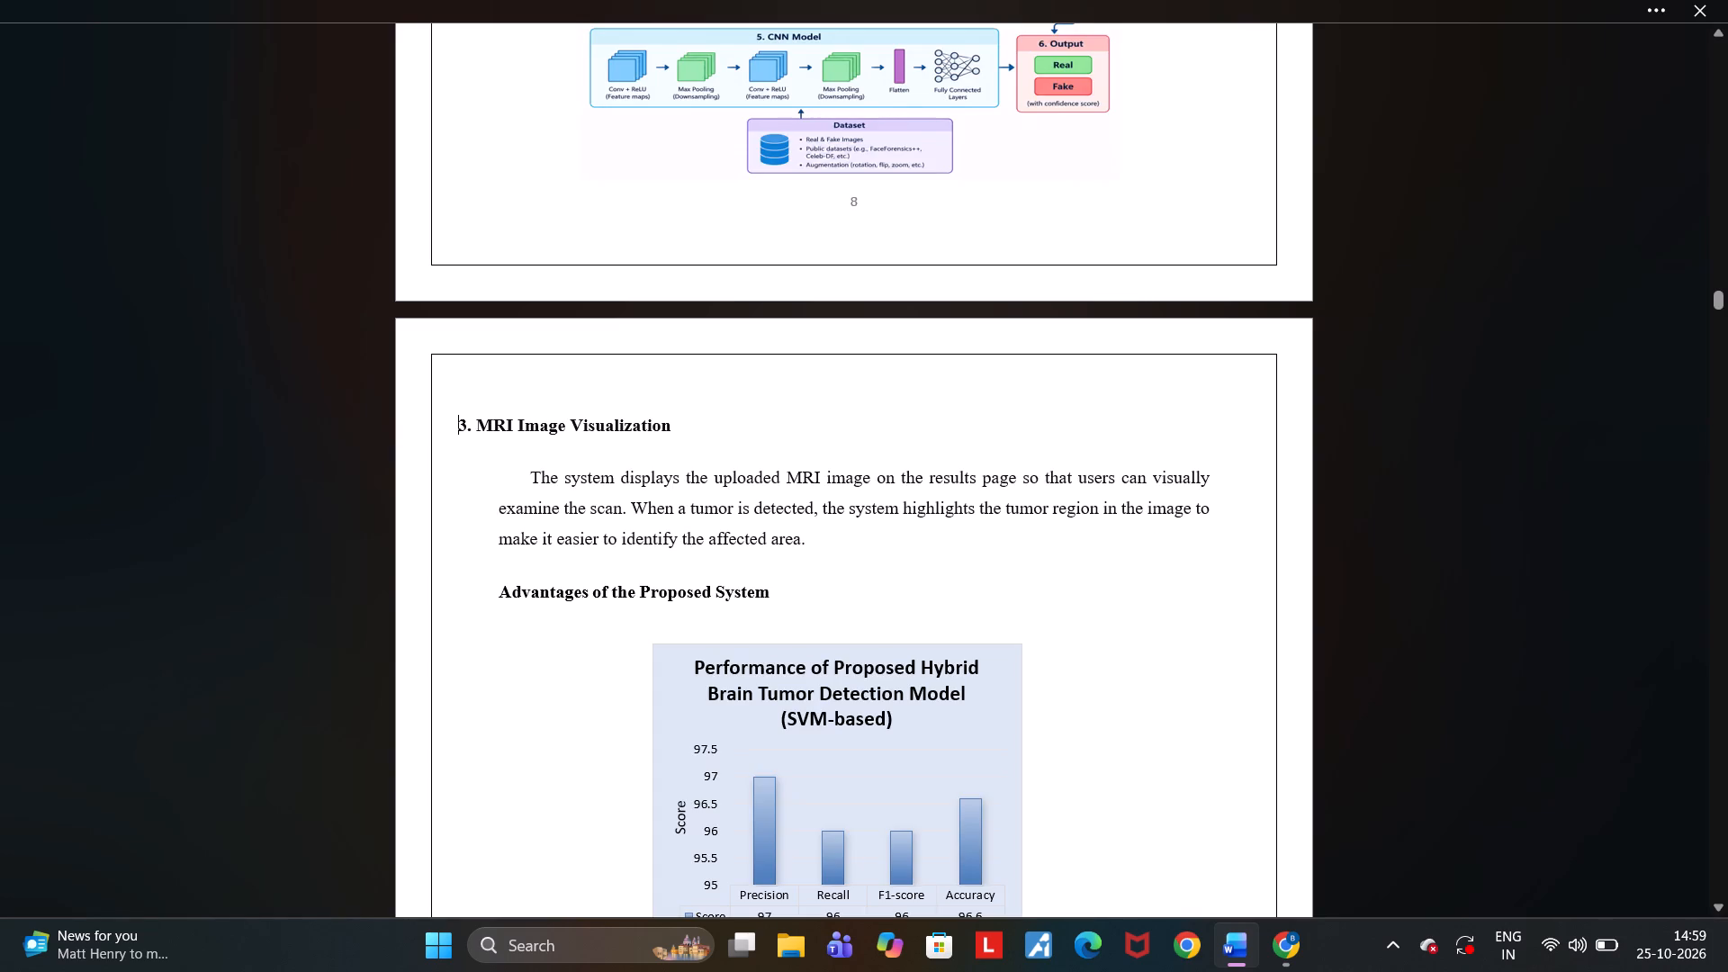
Delete the old page 9 content from the "3. MRI Image Visualization" heading through the performance chart, its caption and the metrics paragraph.
scroll(704, 437, "down", 4)
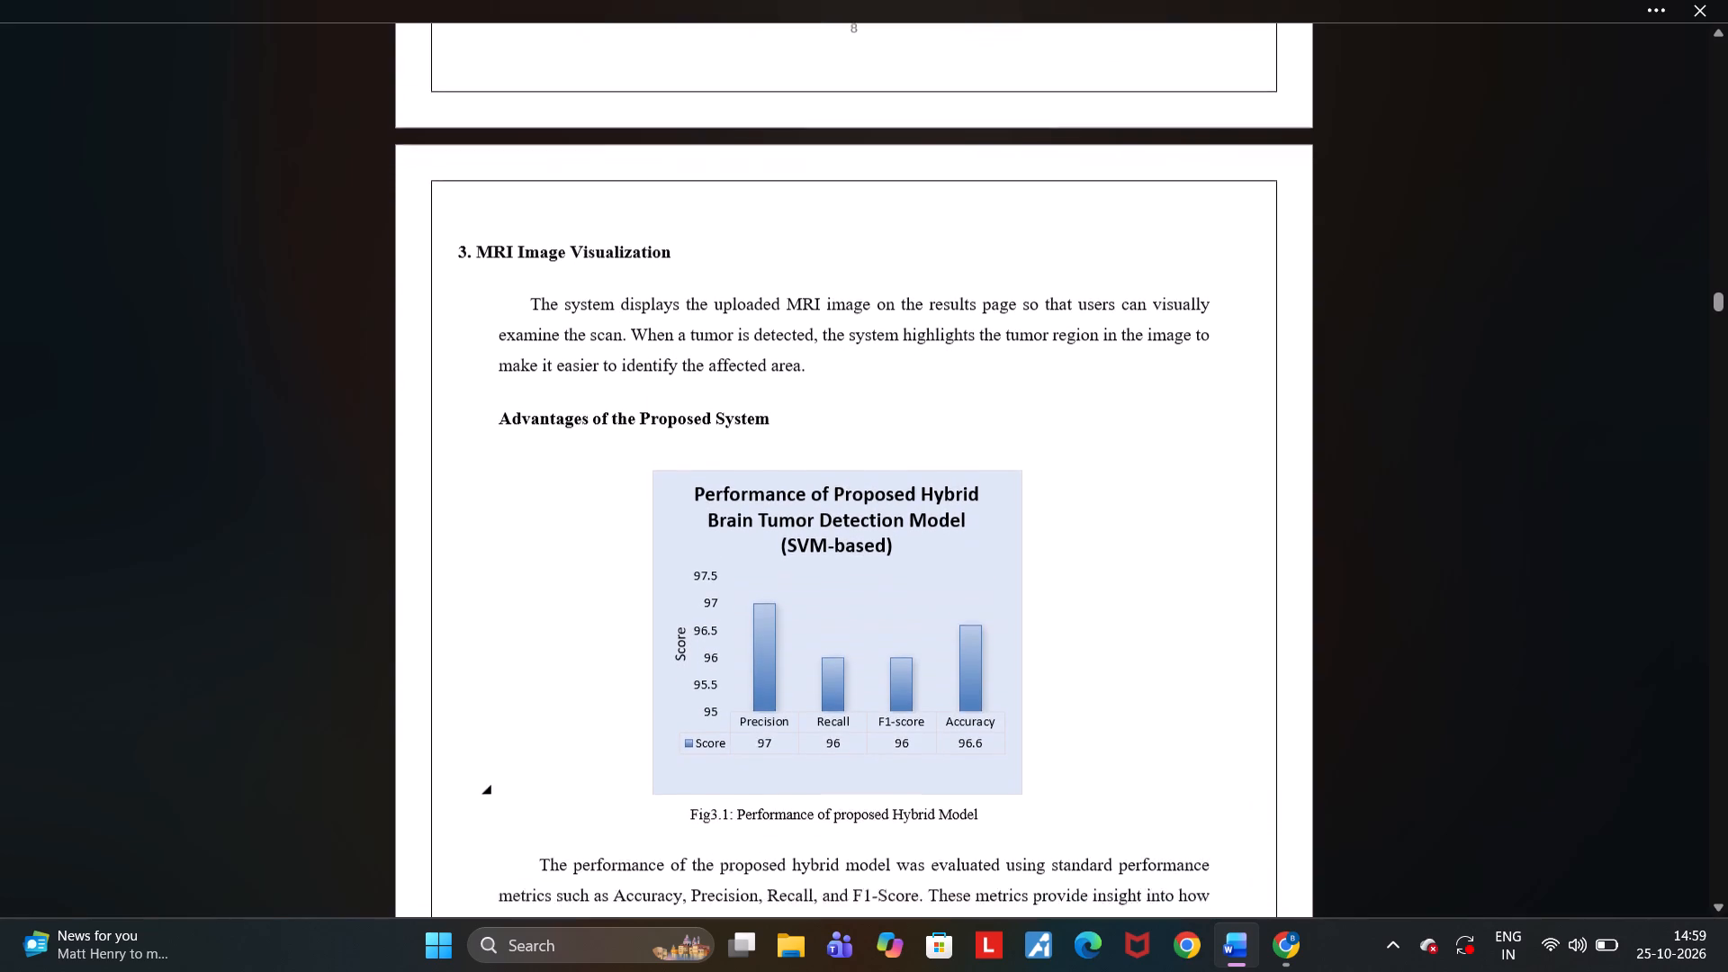
scroll(704, 437, "down", 4)
scroll(704, 437, "up", 3)
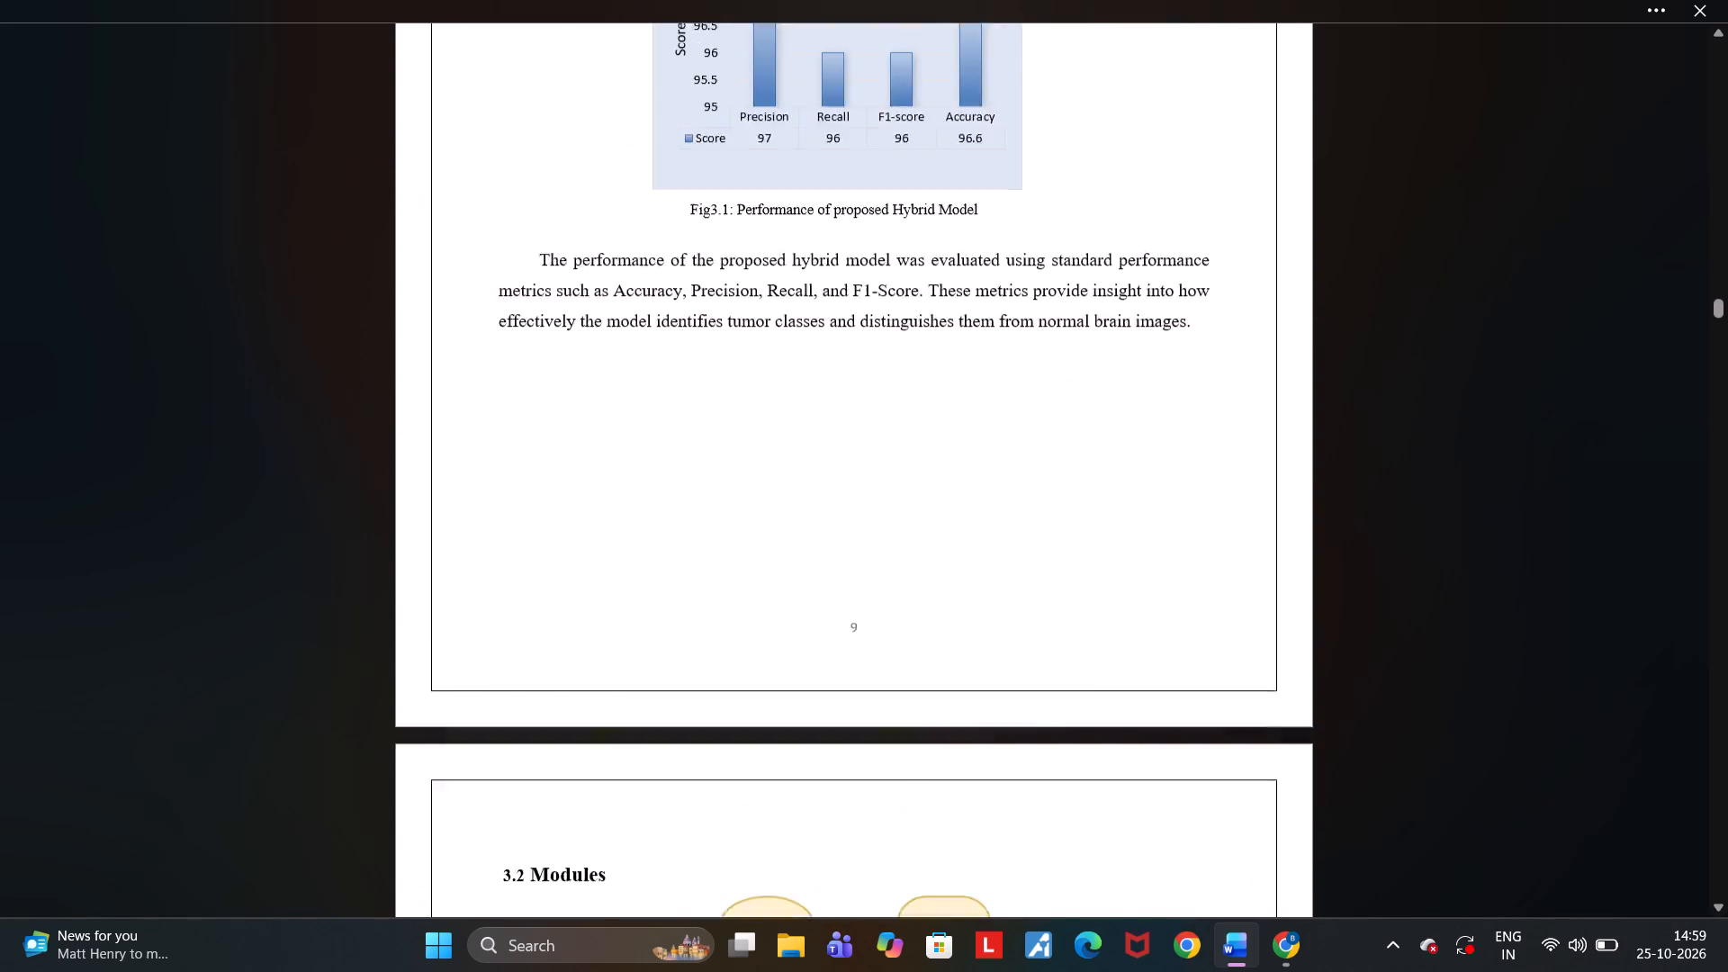
scroll(704, 437, "up", 11)
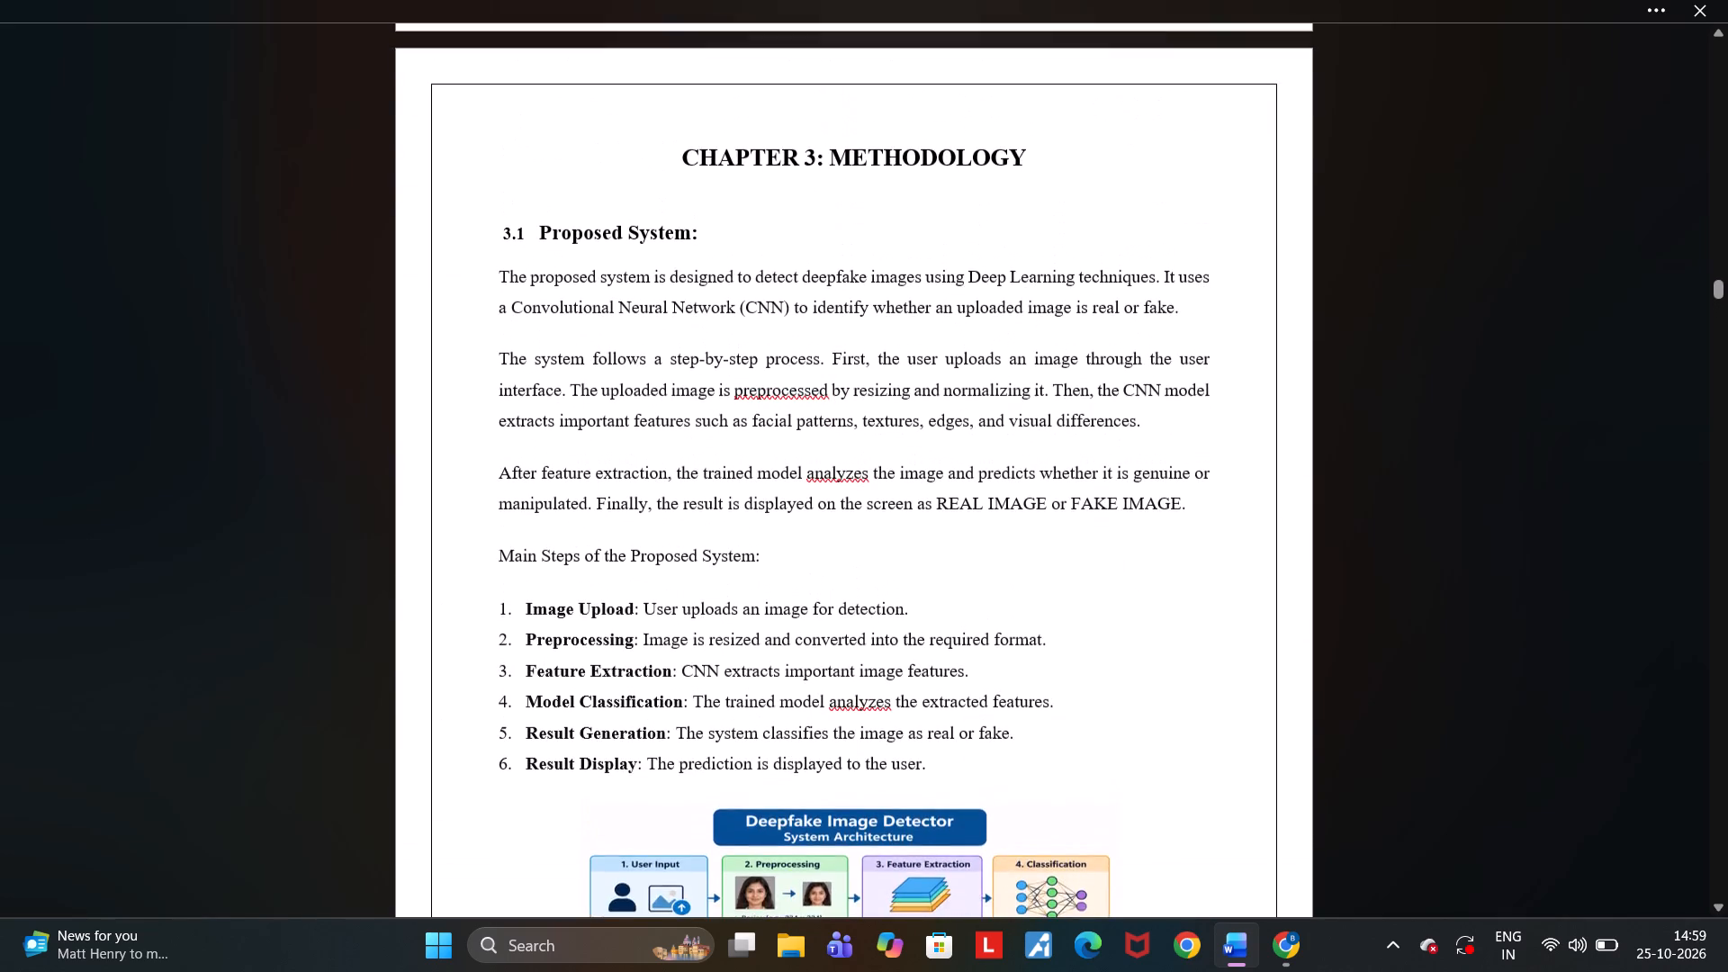
scroll(704, 437, "down", 7)
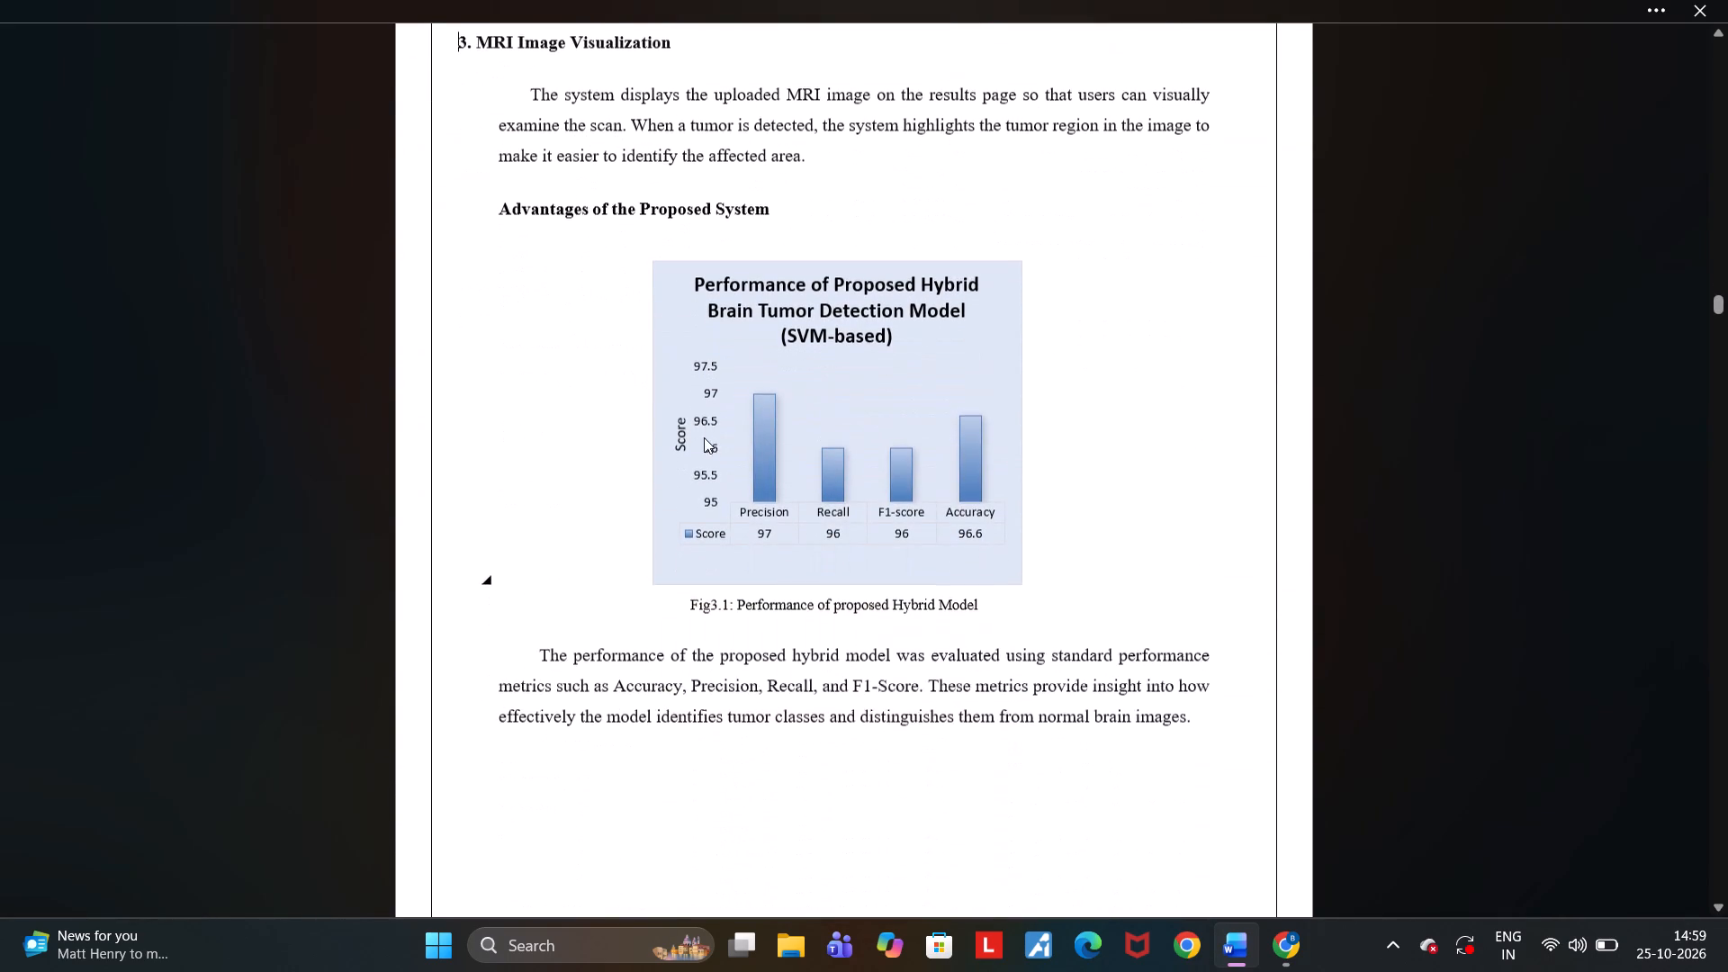
scroll(704, 437, "down", 1)
scroll(704, 437, "up", 1)
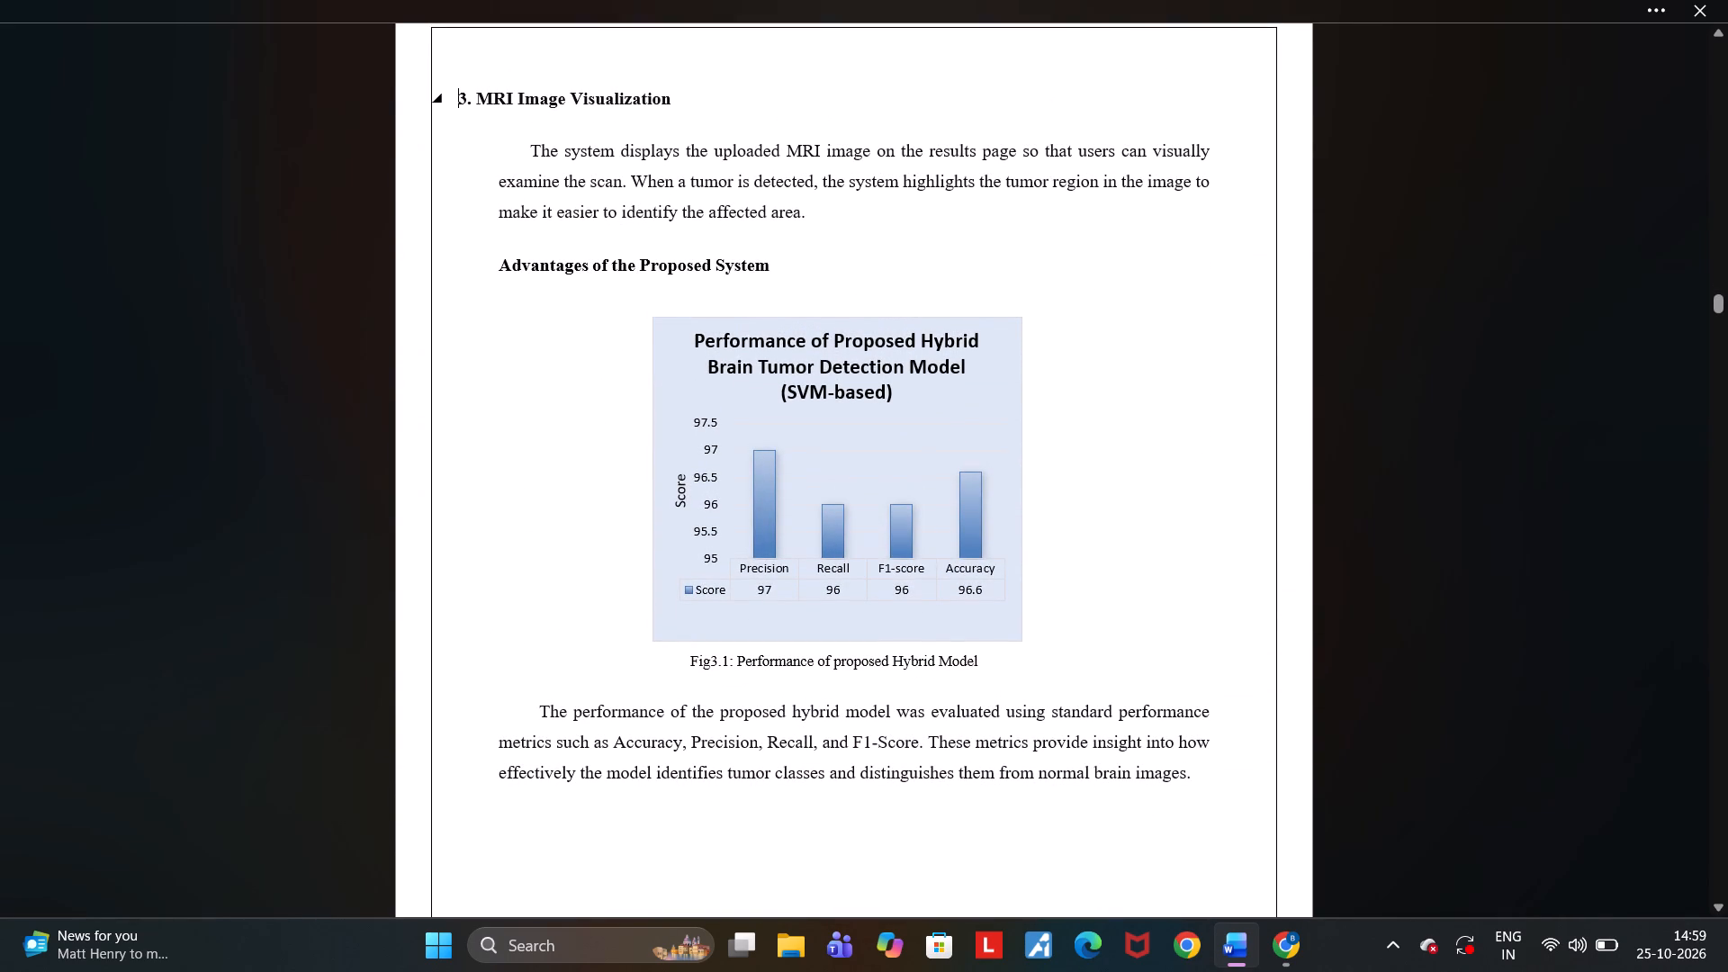
left_click_drag(456, 95, 1144, 771)
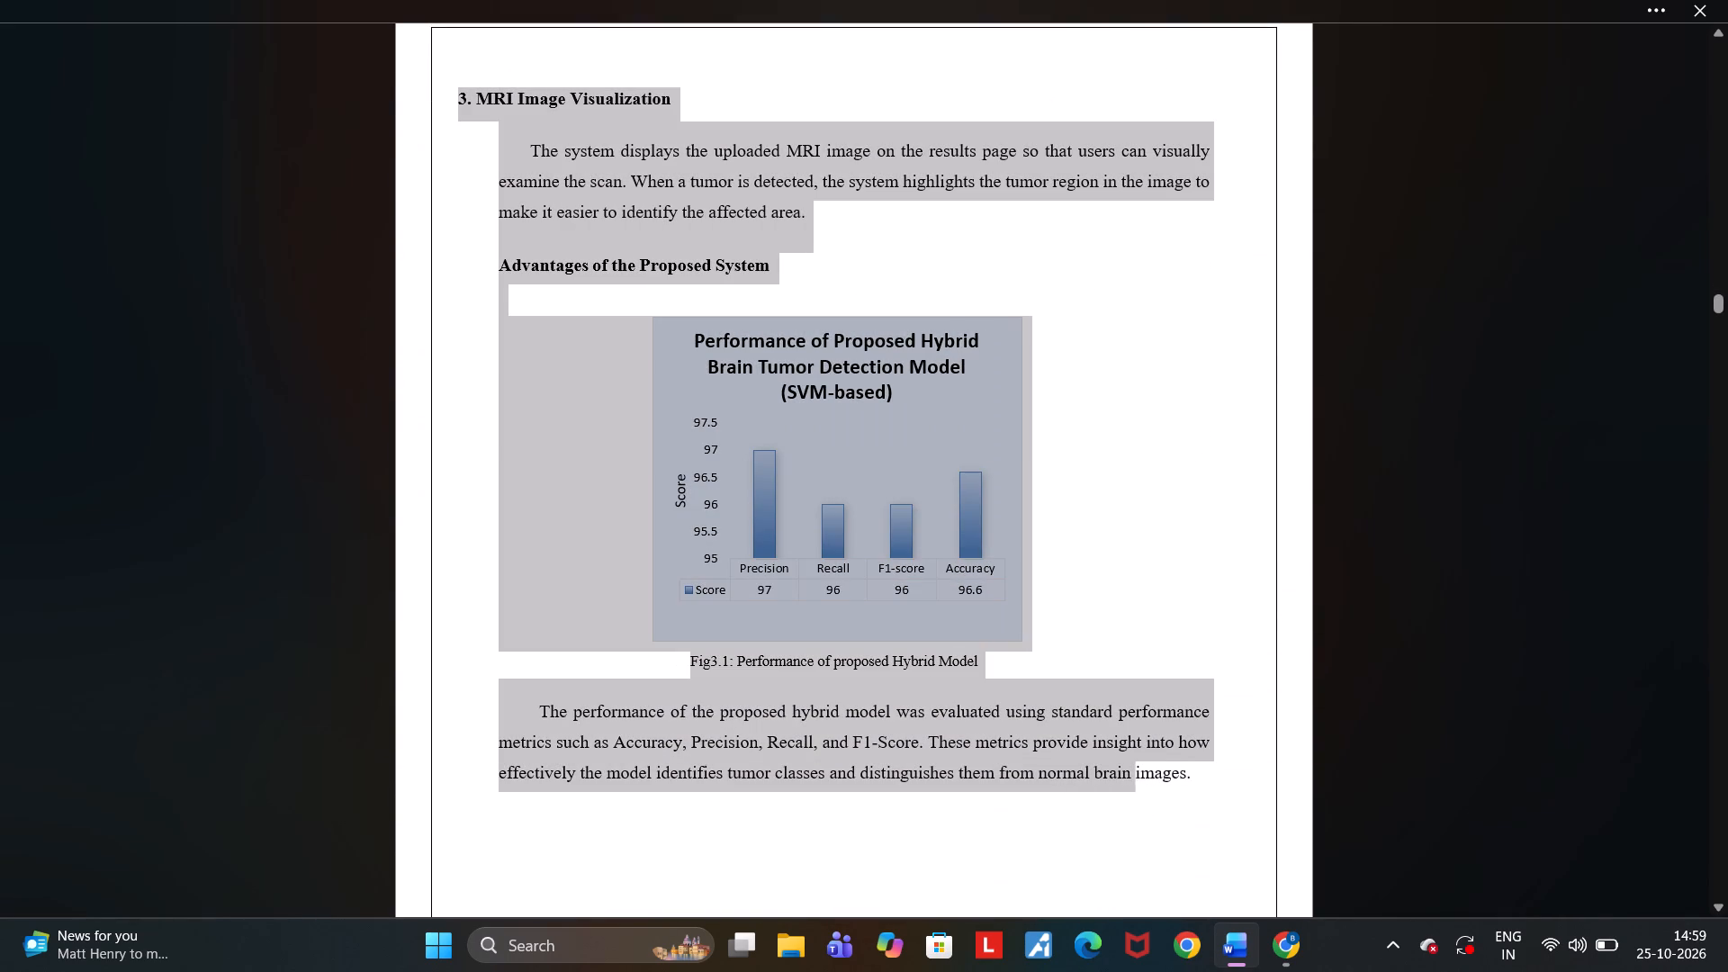
left_click_drag(1144, 771, 1189, 782)
key("BackSpace")
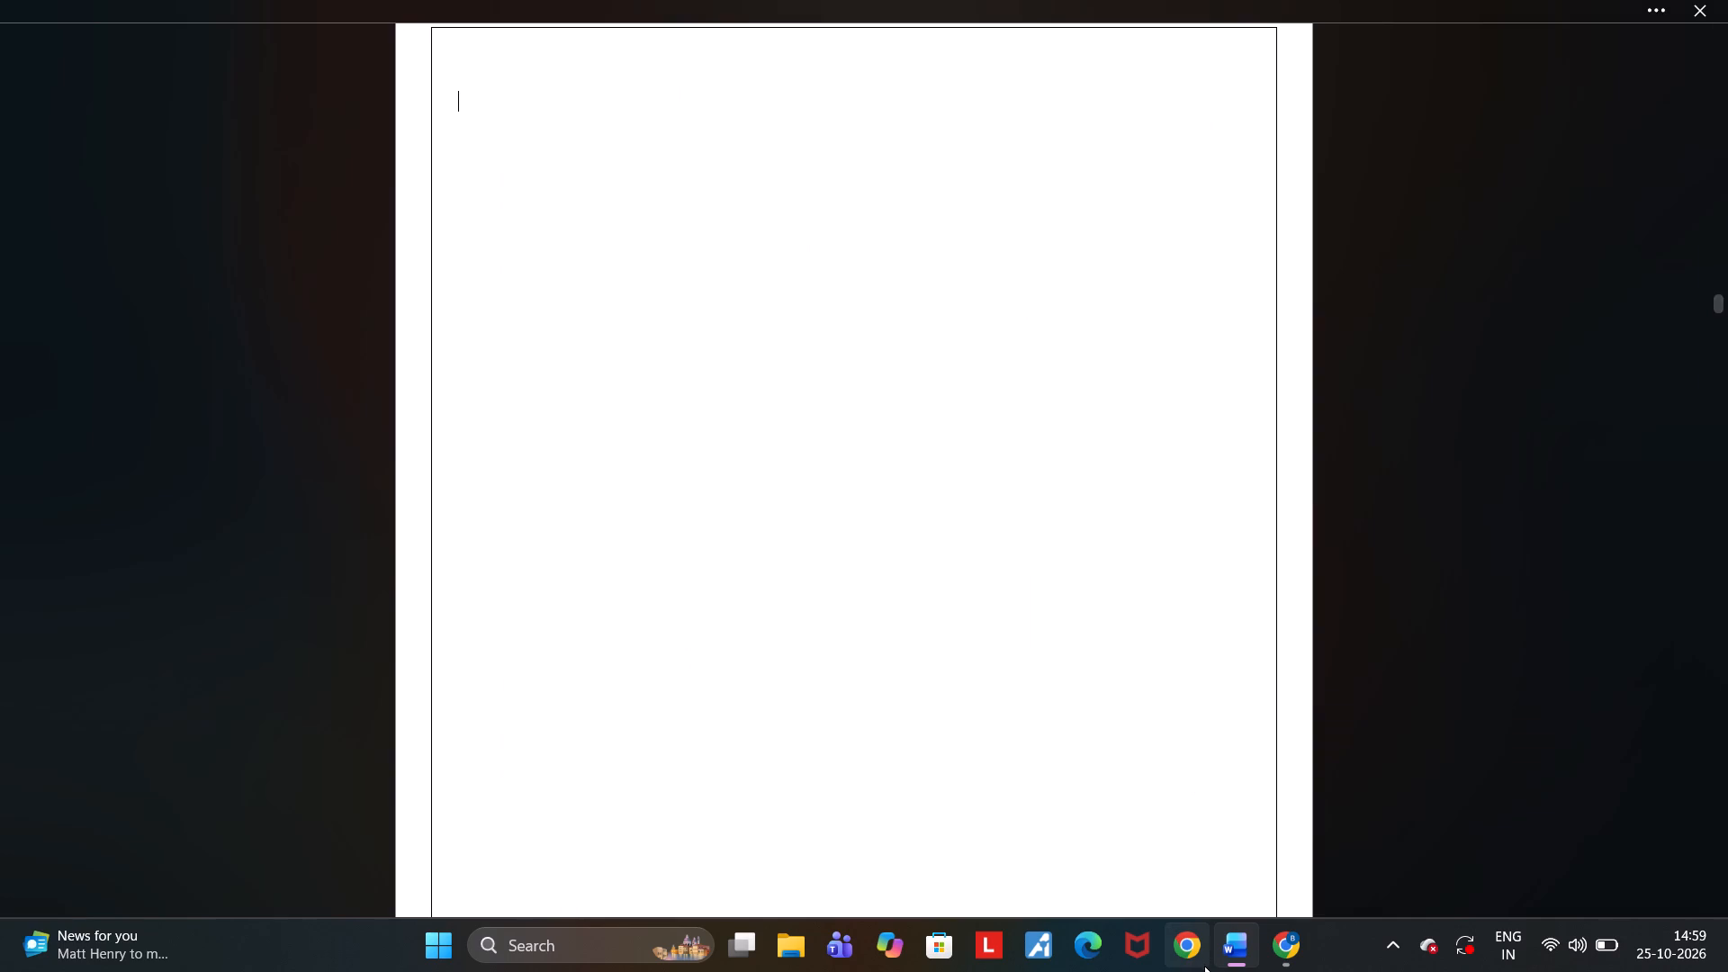
Remove the empty page and blank lines before the "3.2 Modules" heading so it starts the page right after the architecture diagram.
scroll(1205, 962, "down", 8)
scroll(868, 688, "down", 3)
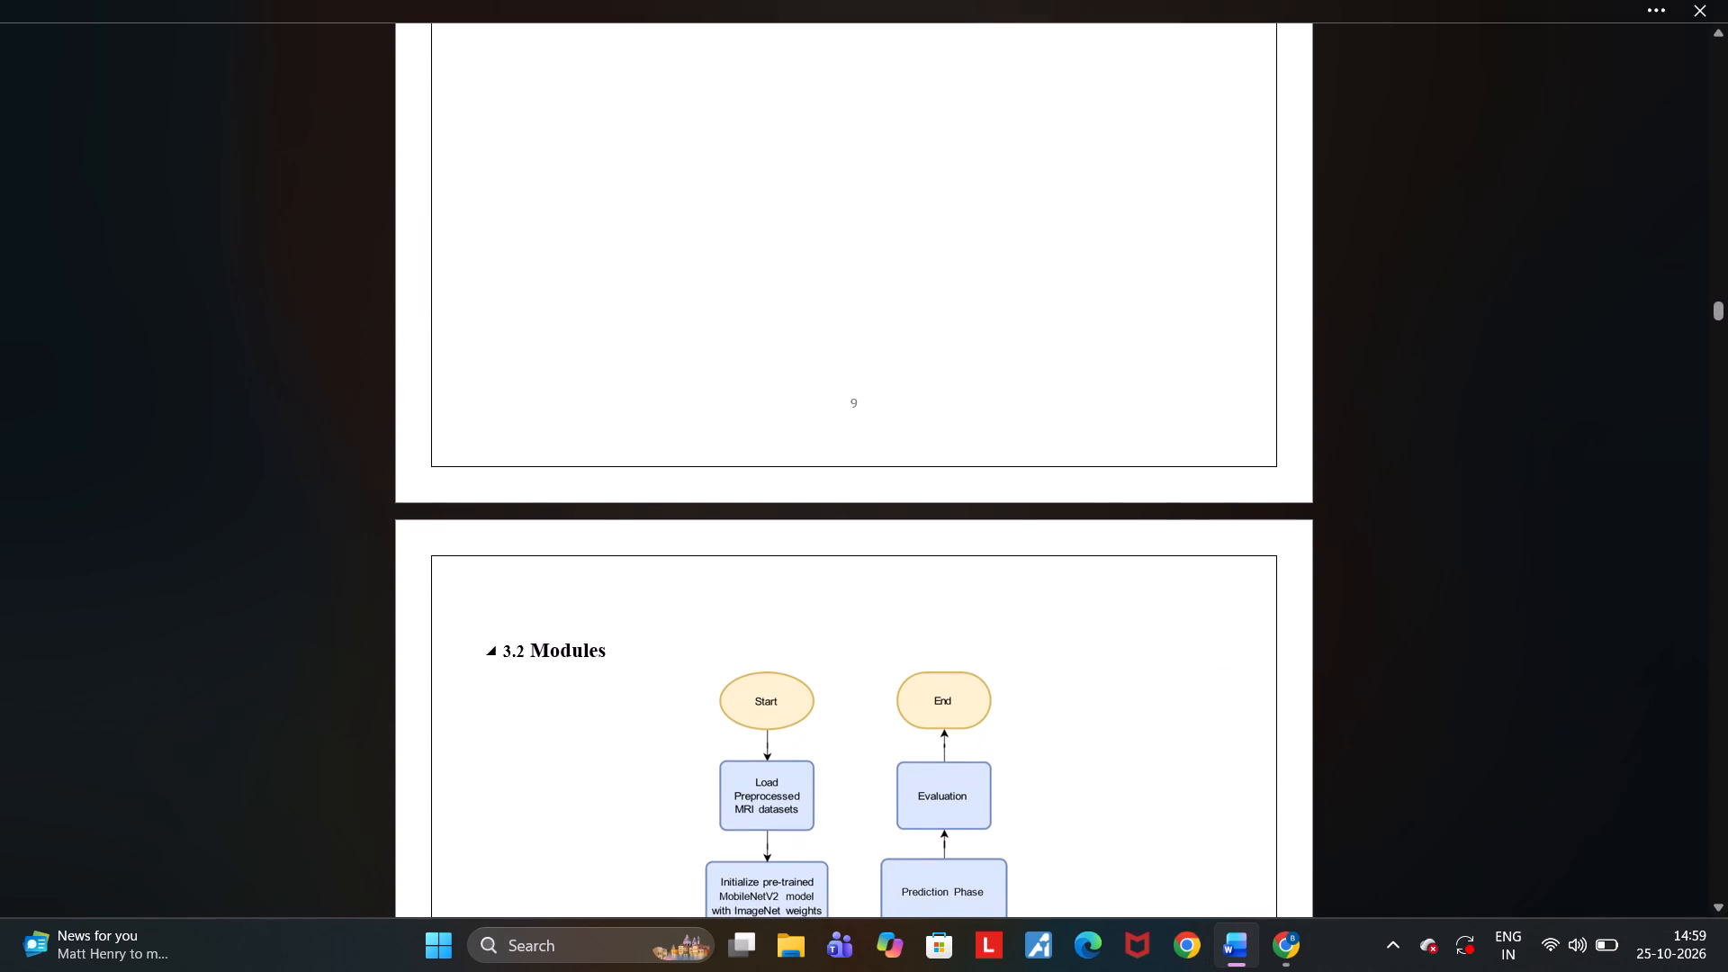
left_click(502, 649)
key("Left")
key("Left")
key("BackSpace")
key("BackSpace")
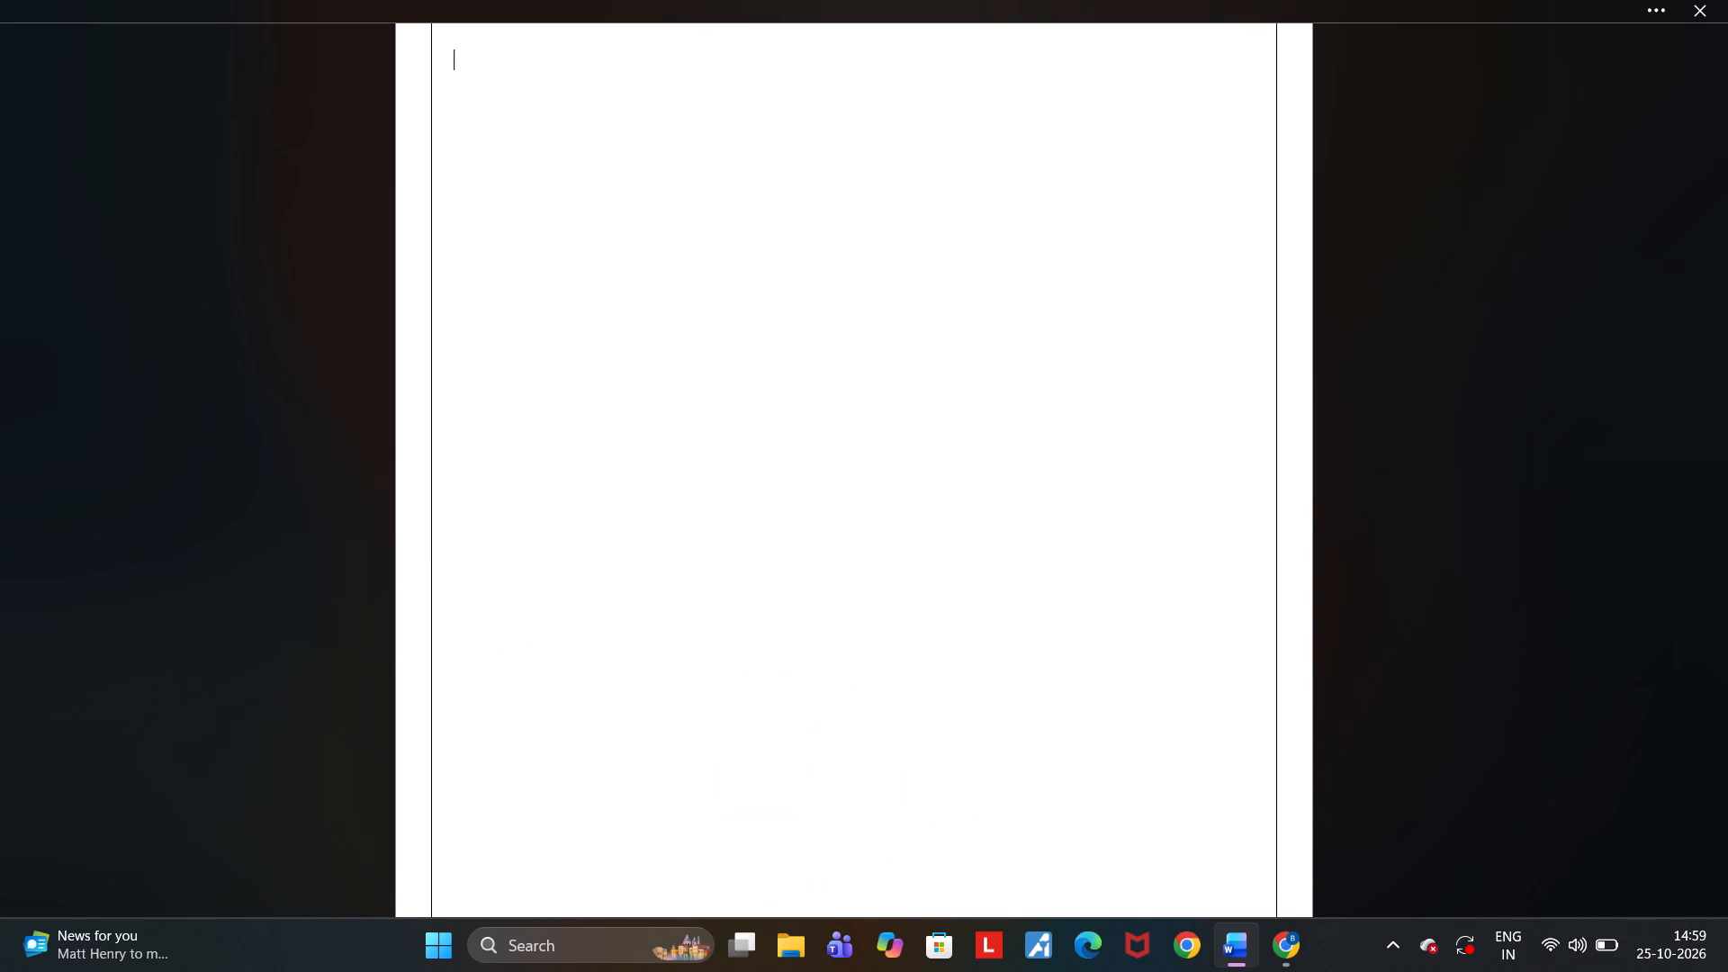
scroll(502, 649, "down", 3)
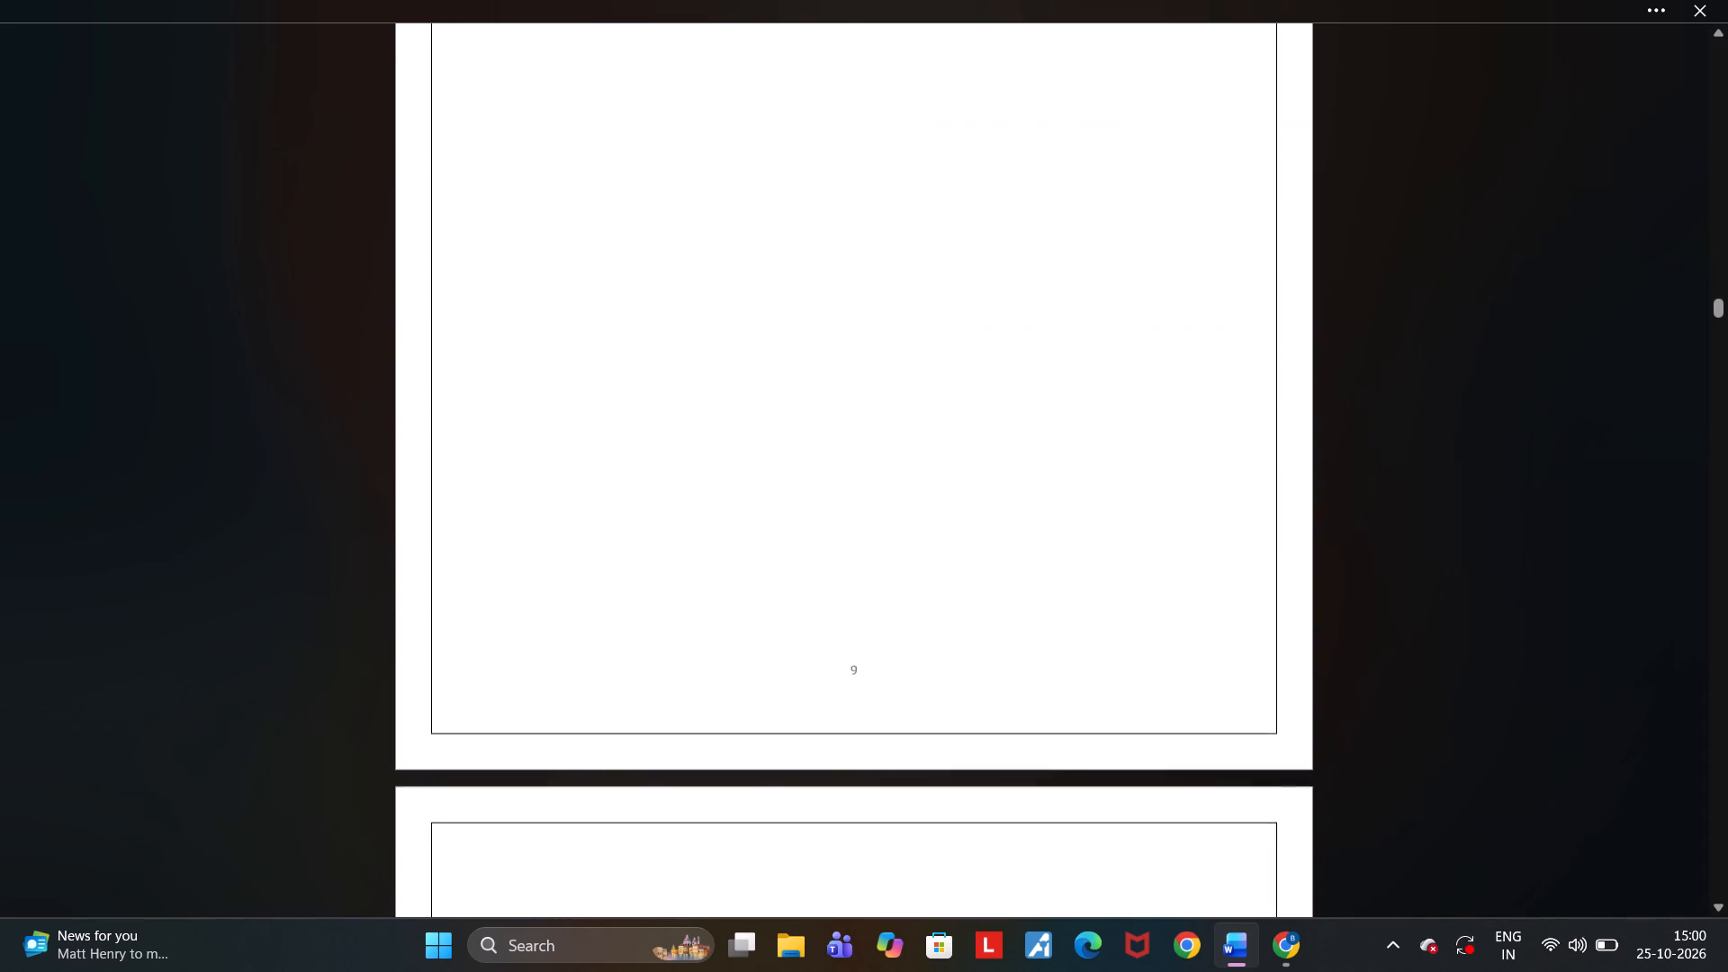
scroll(502, 649, "down", 1)
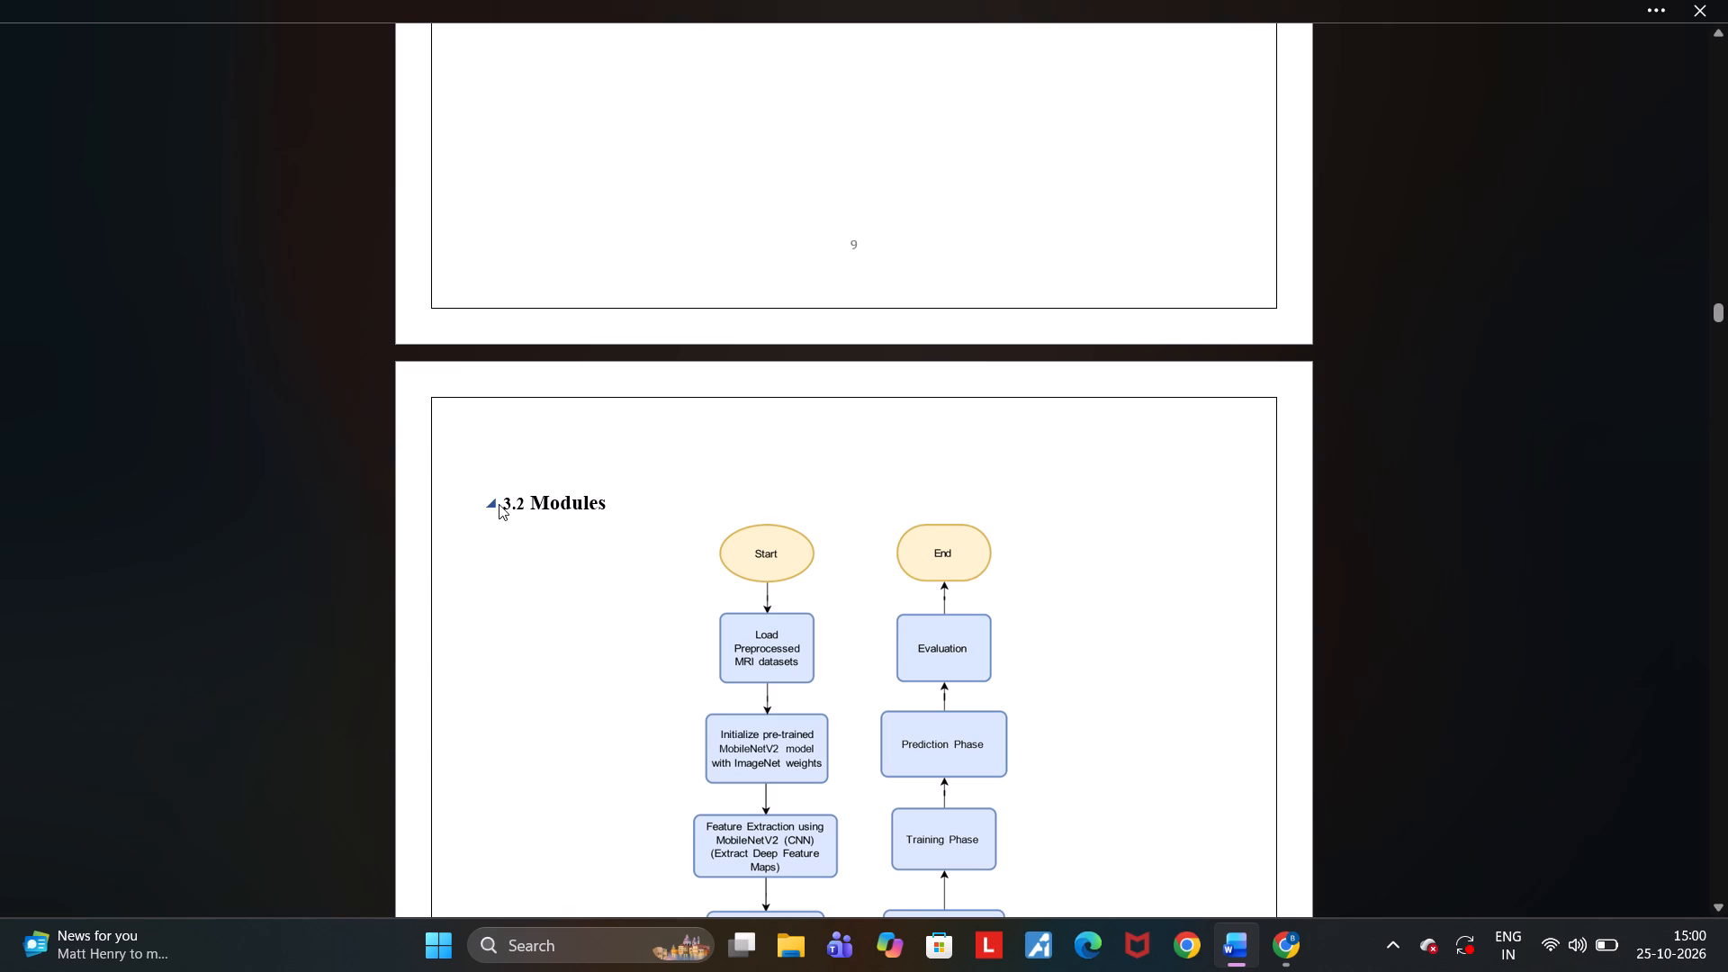
left_click(500, 502)
key("Left")
key("BackSpace")
key("BackSpace")
key("BackSpace")
key("BackSpace")
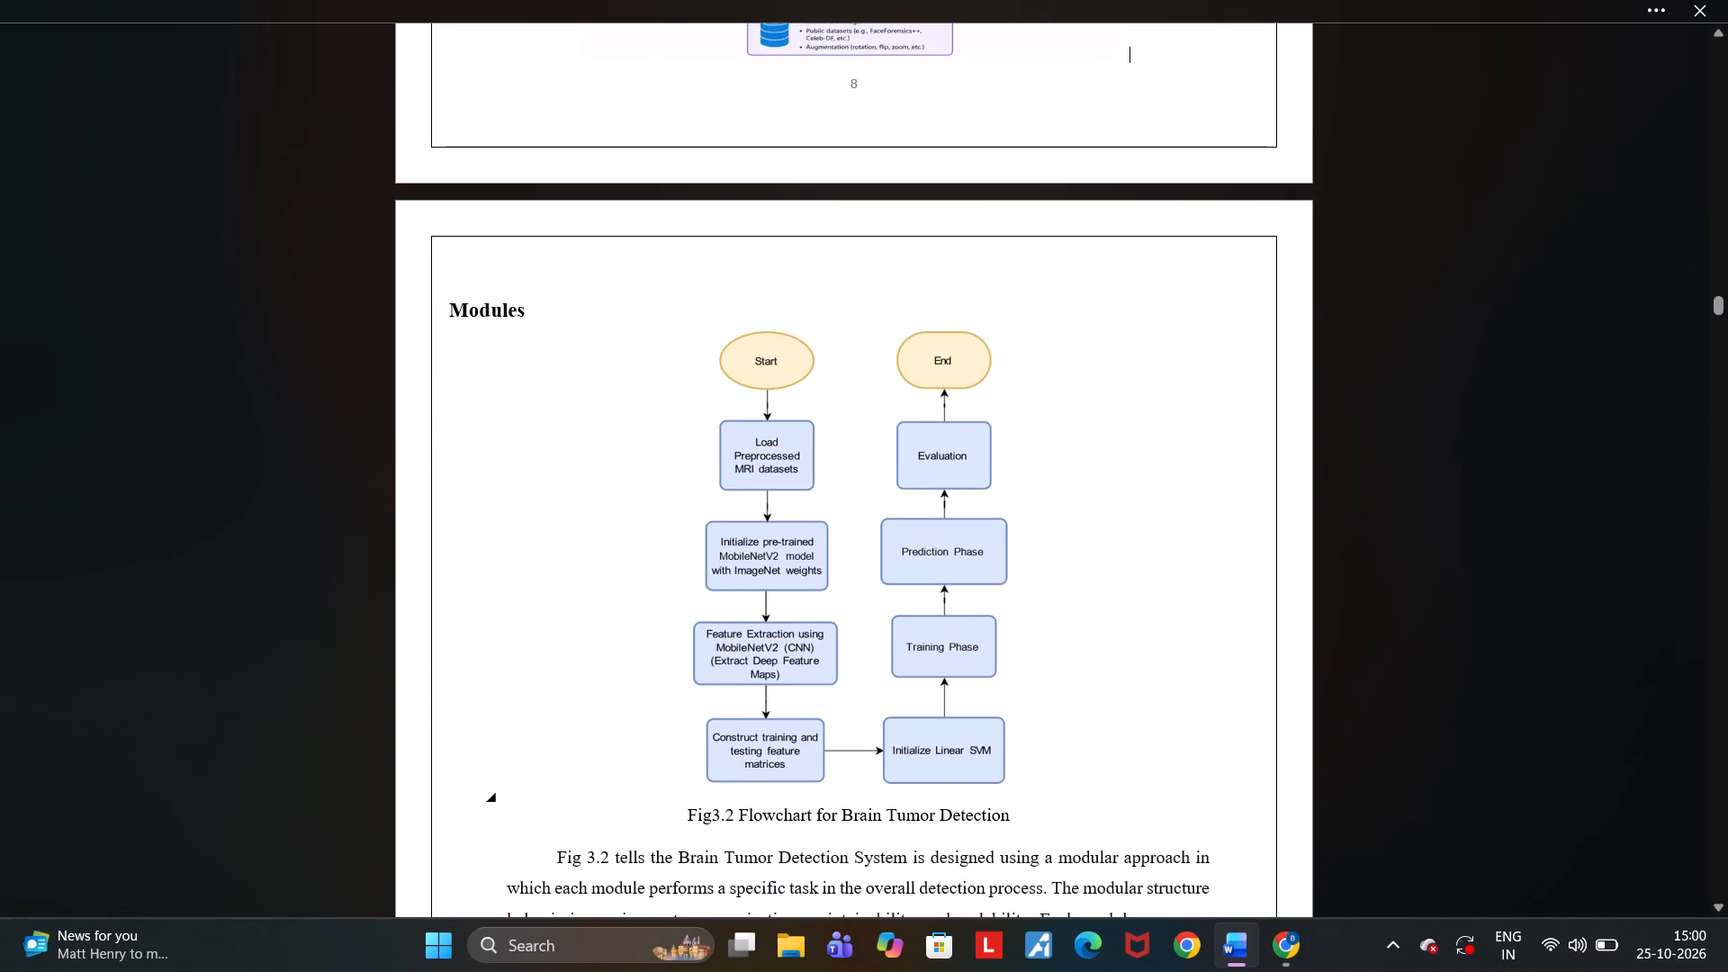
Put the number 3.2 and two spaces in front of the "Modules" heading.
scroll(500, 502, "up", 2)
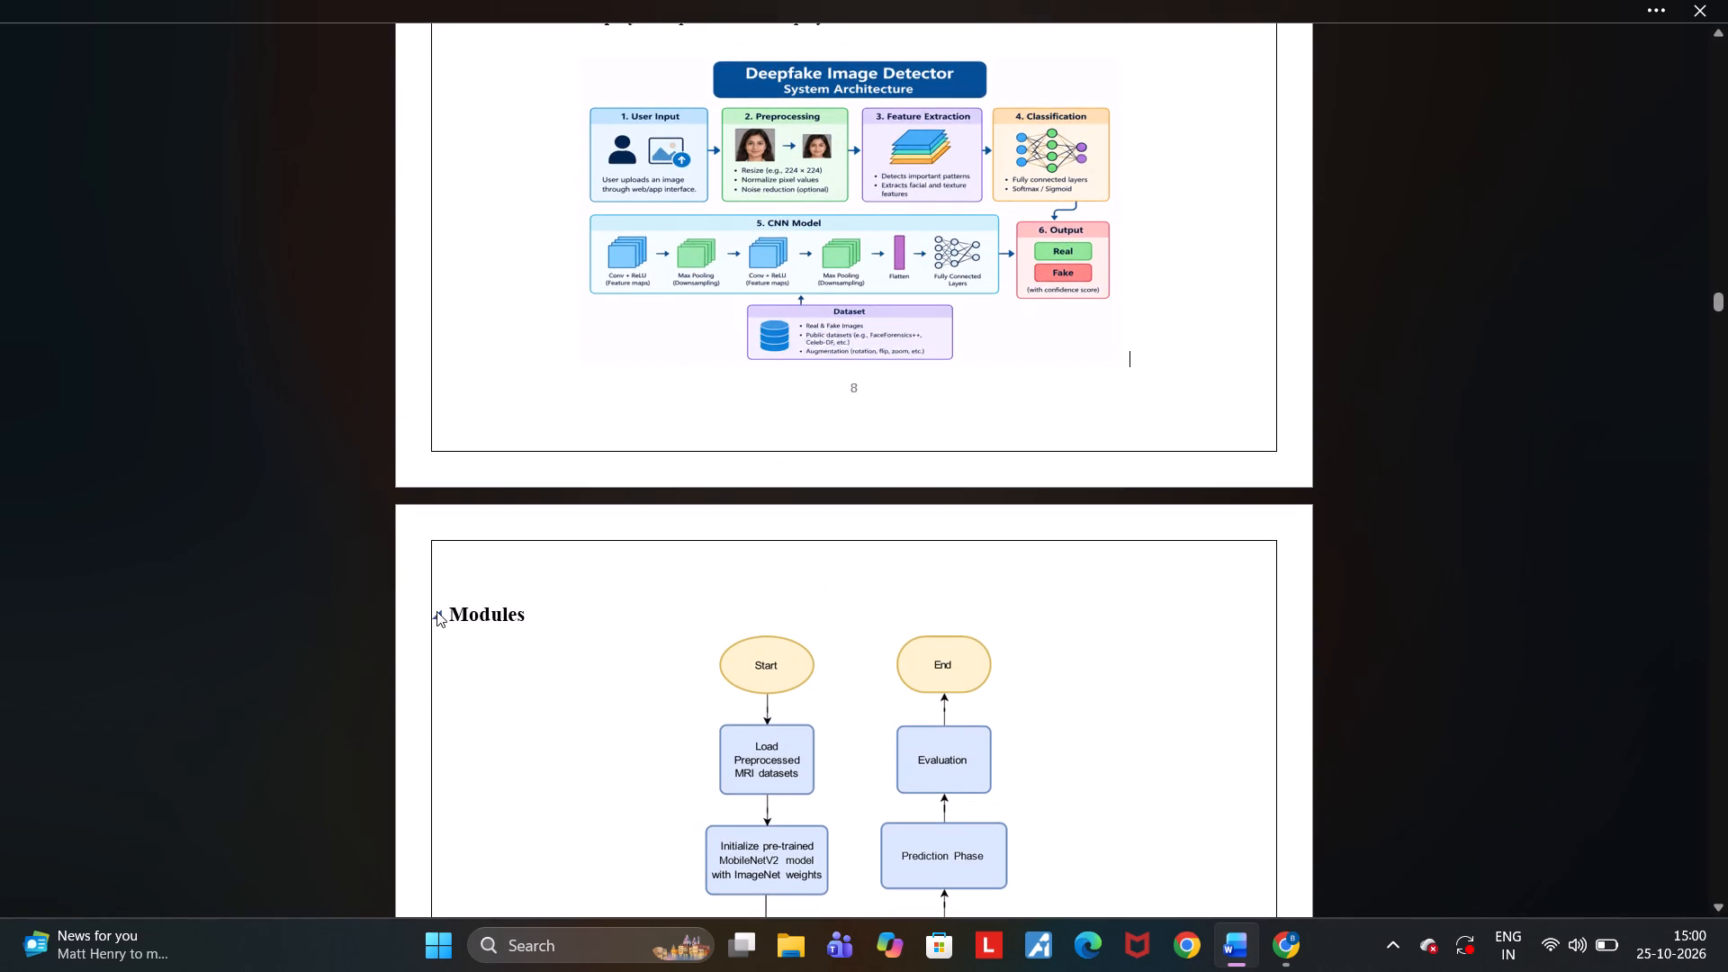
left_click(448, 611)
type("3.2")
key("space")
key("space")
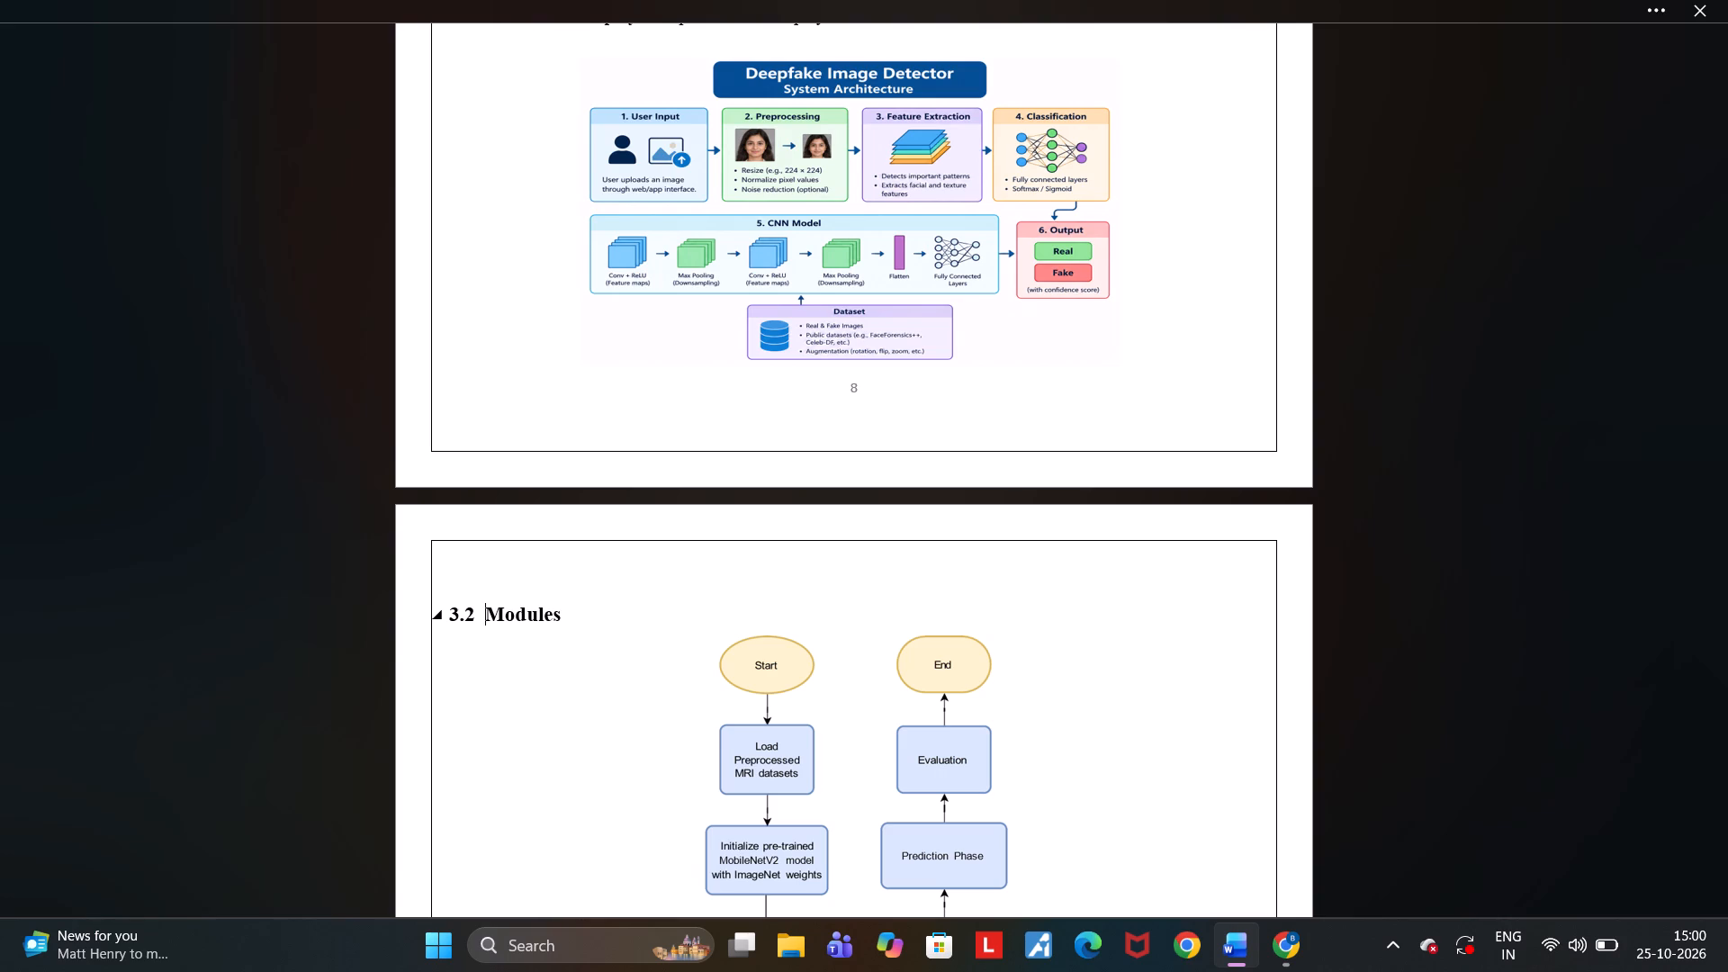
scroll(793, 628, "down", 3)
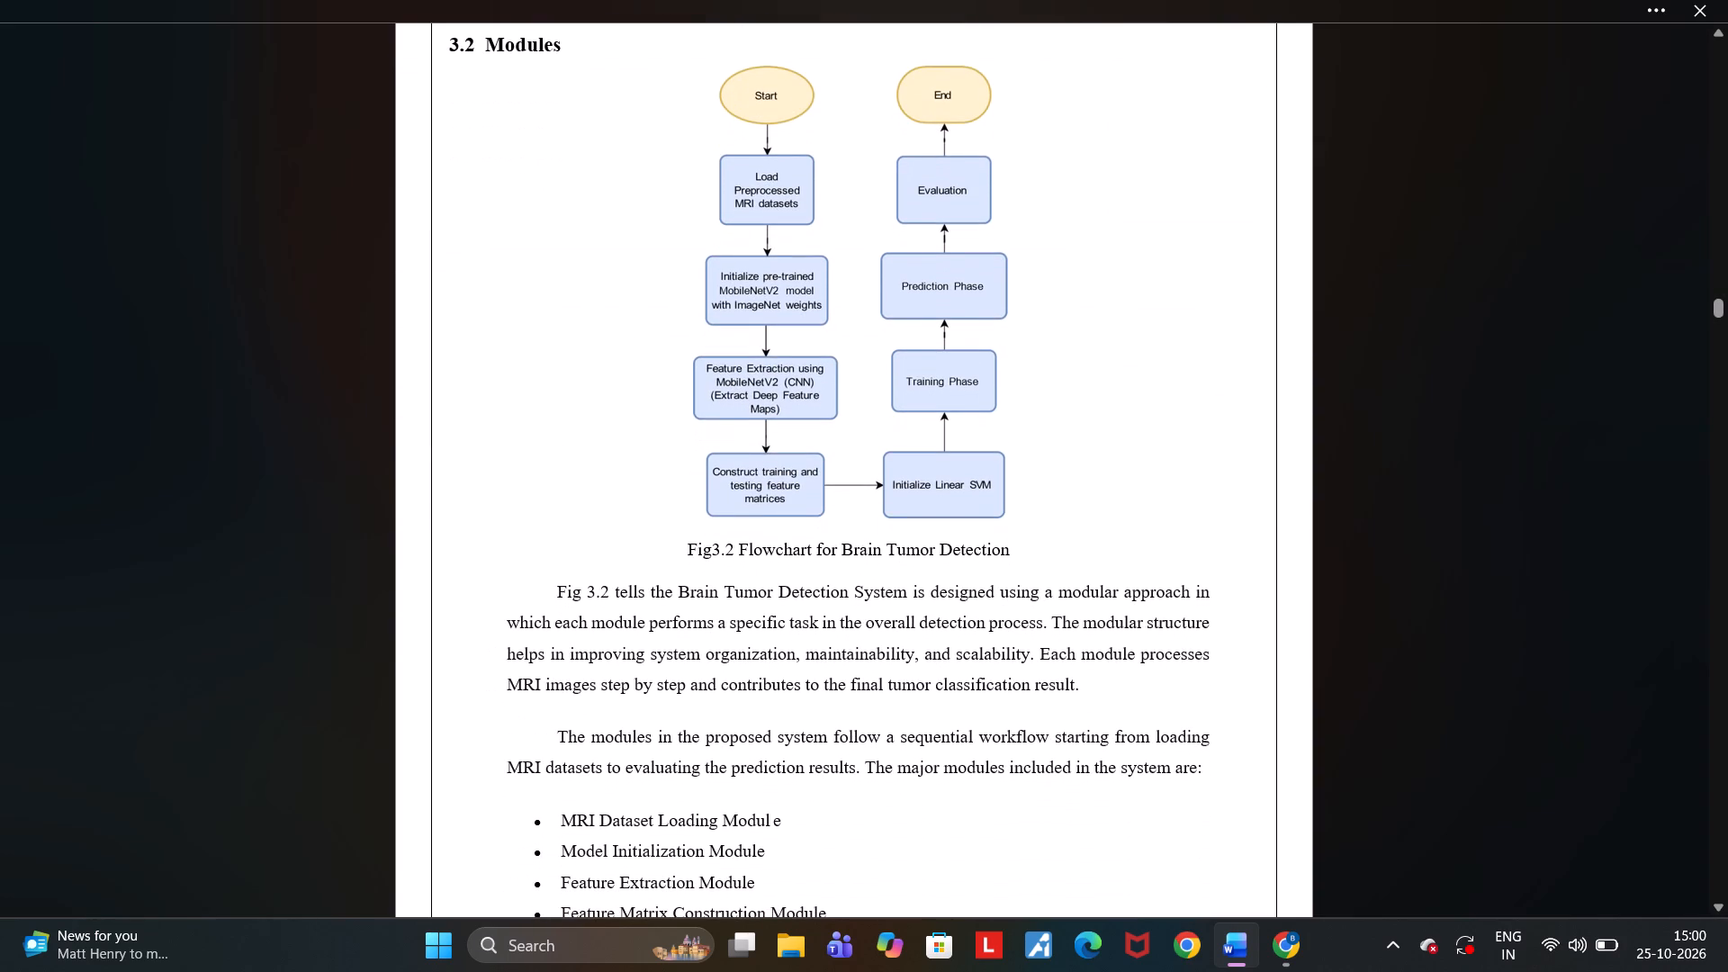
scroll(793, 628, "down", 1)
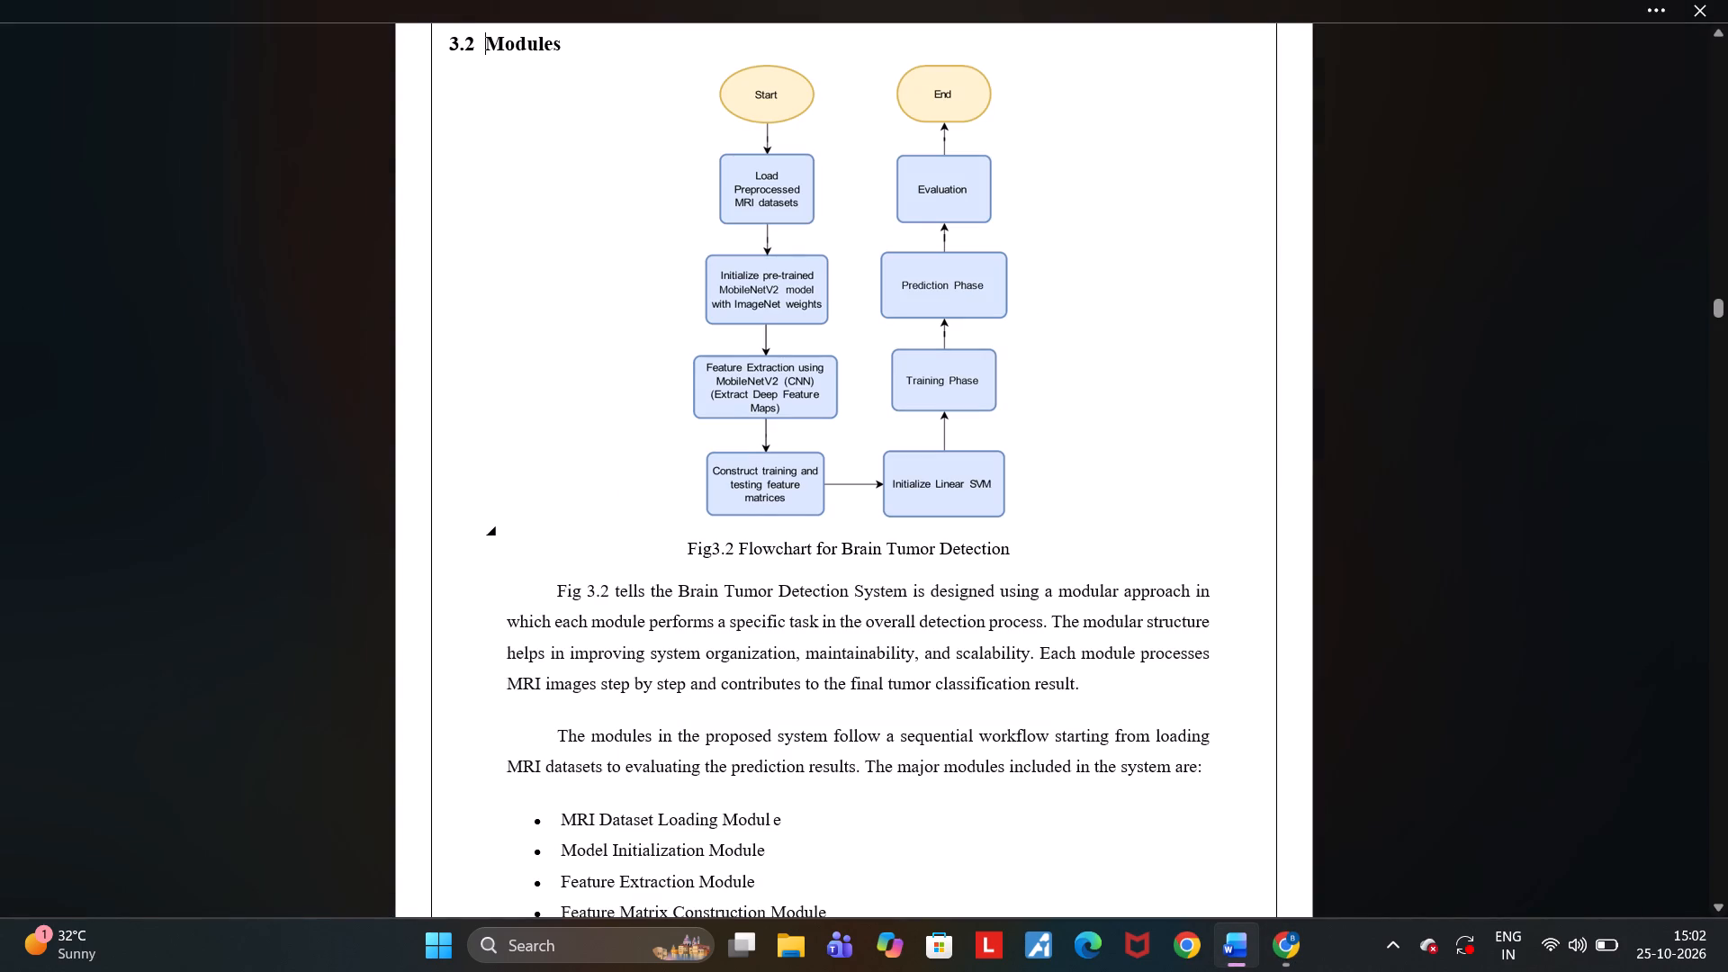
left_click_drag(705, 72, 731, 77)
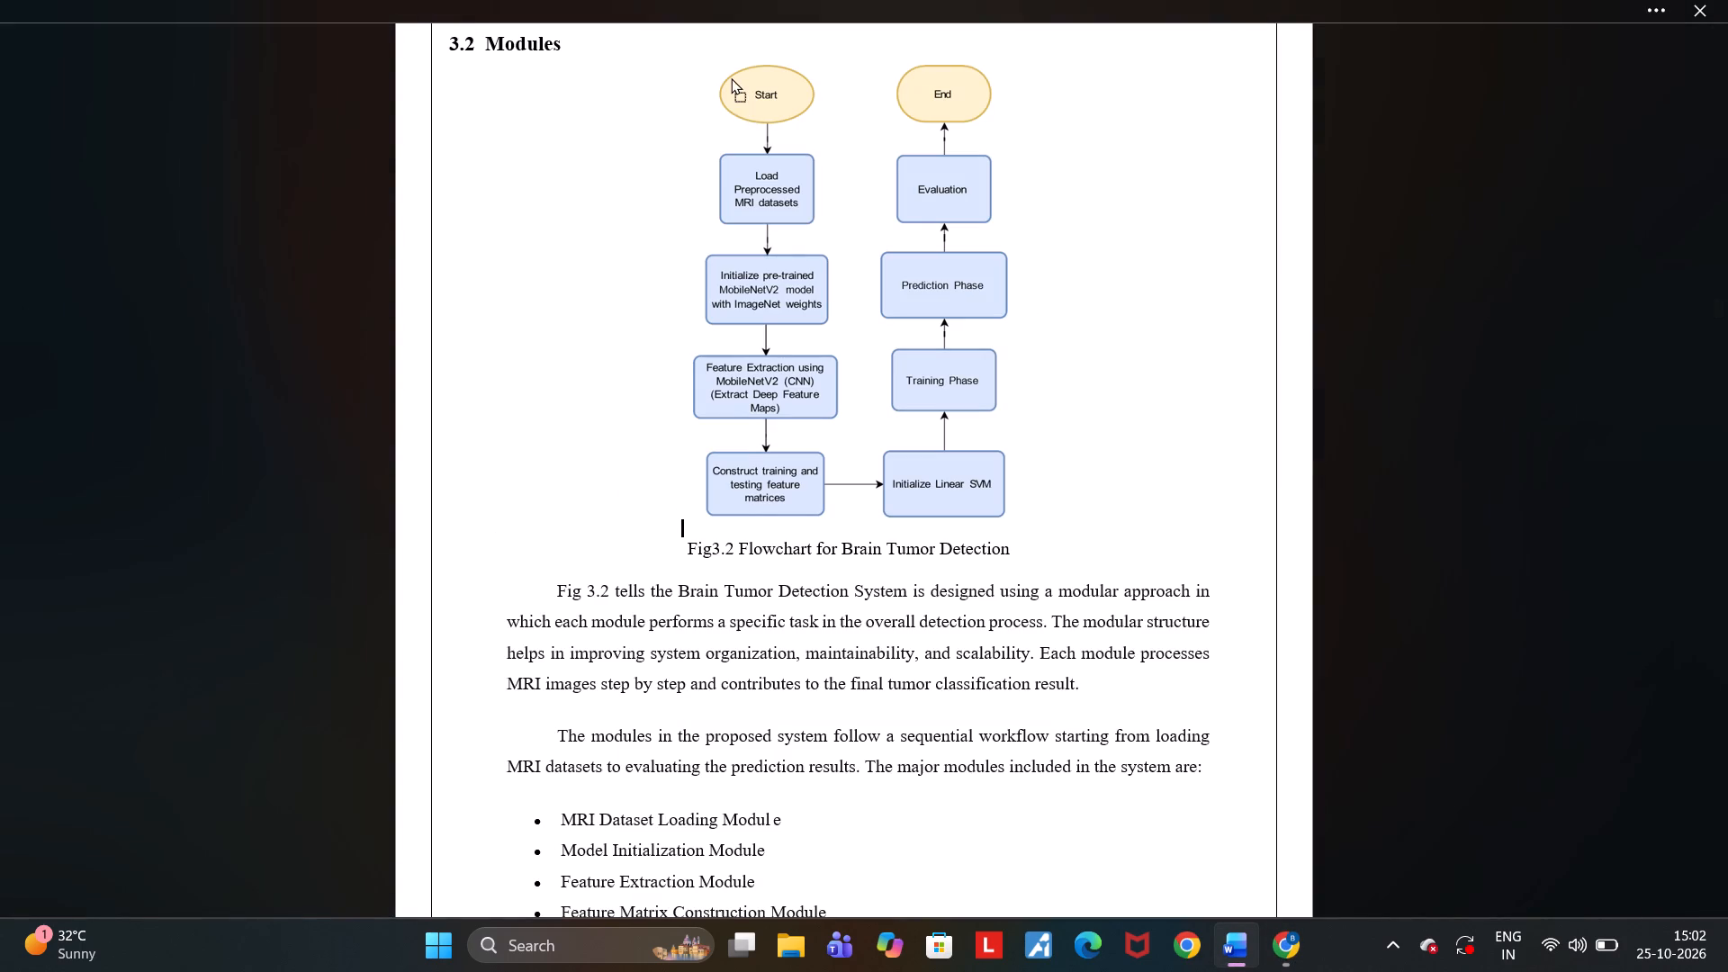
left_click_drag(731, 77, 715, 67)
left_click(715, 67)
scroll(715, 67, "up", 1)
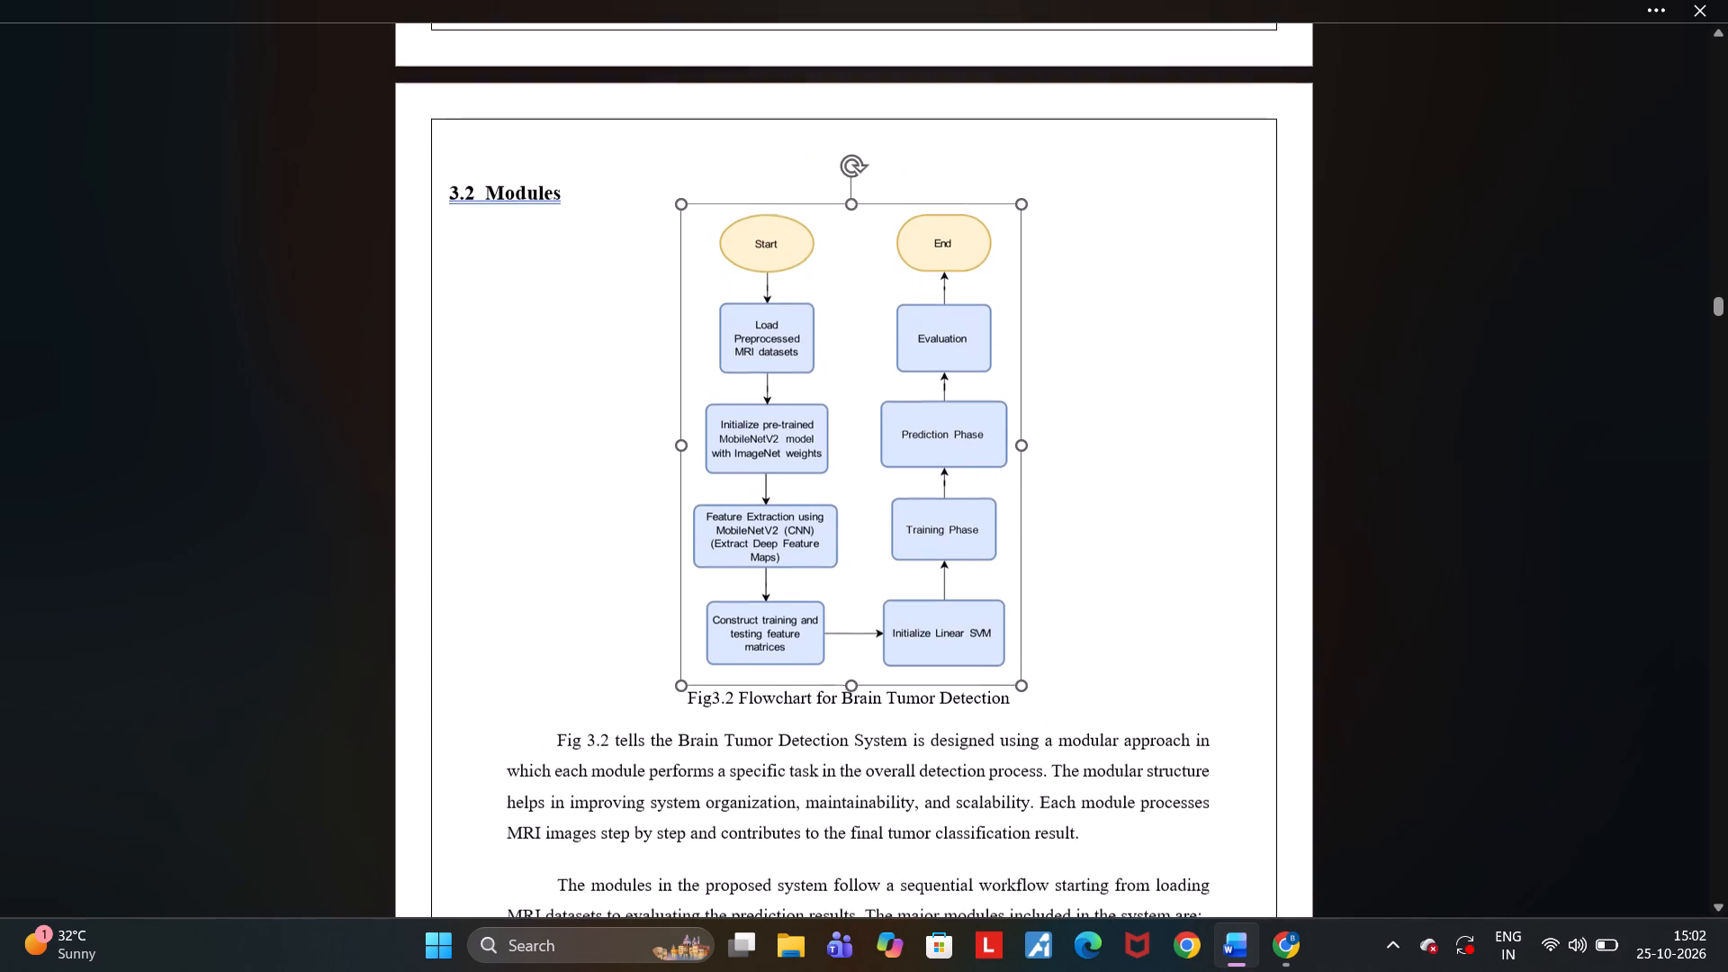
scroll(715, 67, "up", 1)
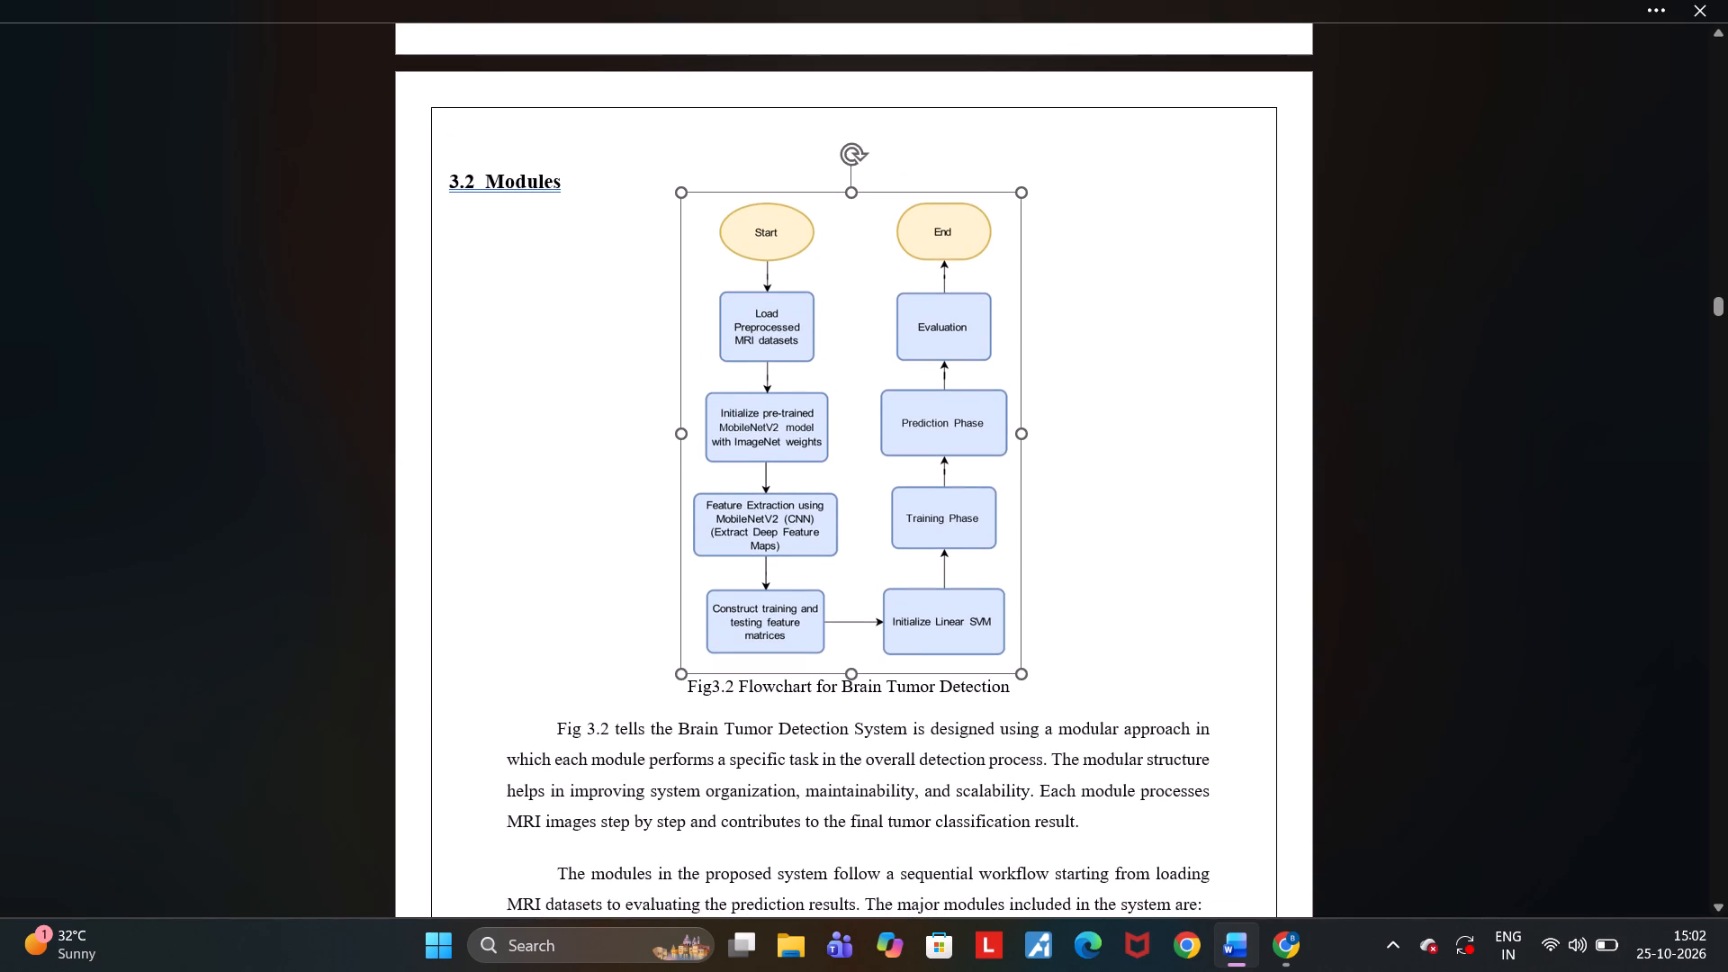
key("Delete")
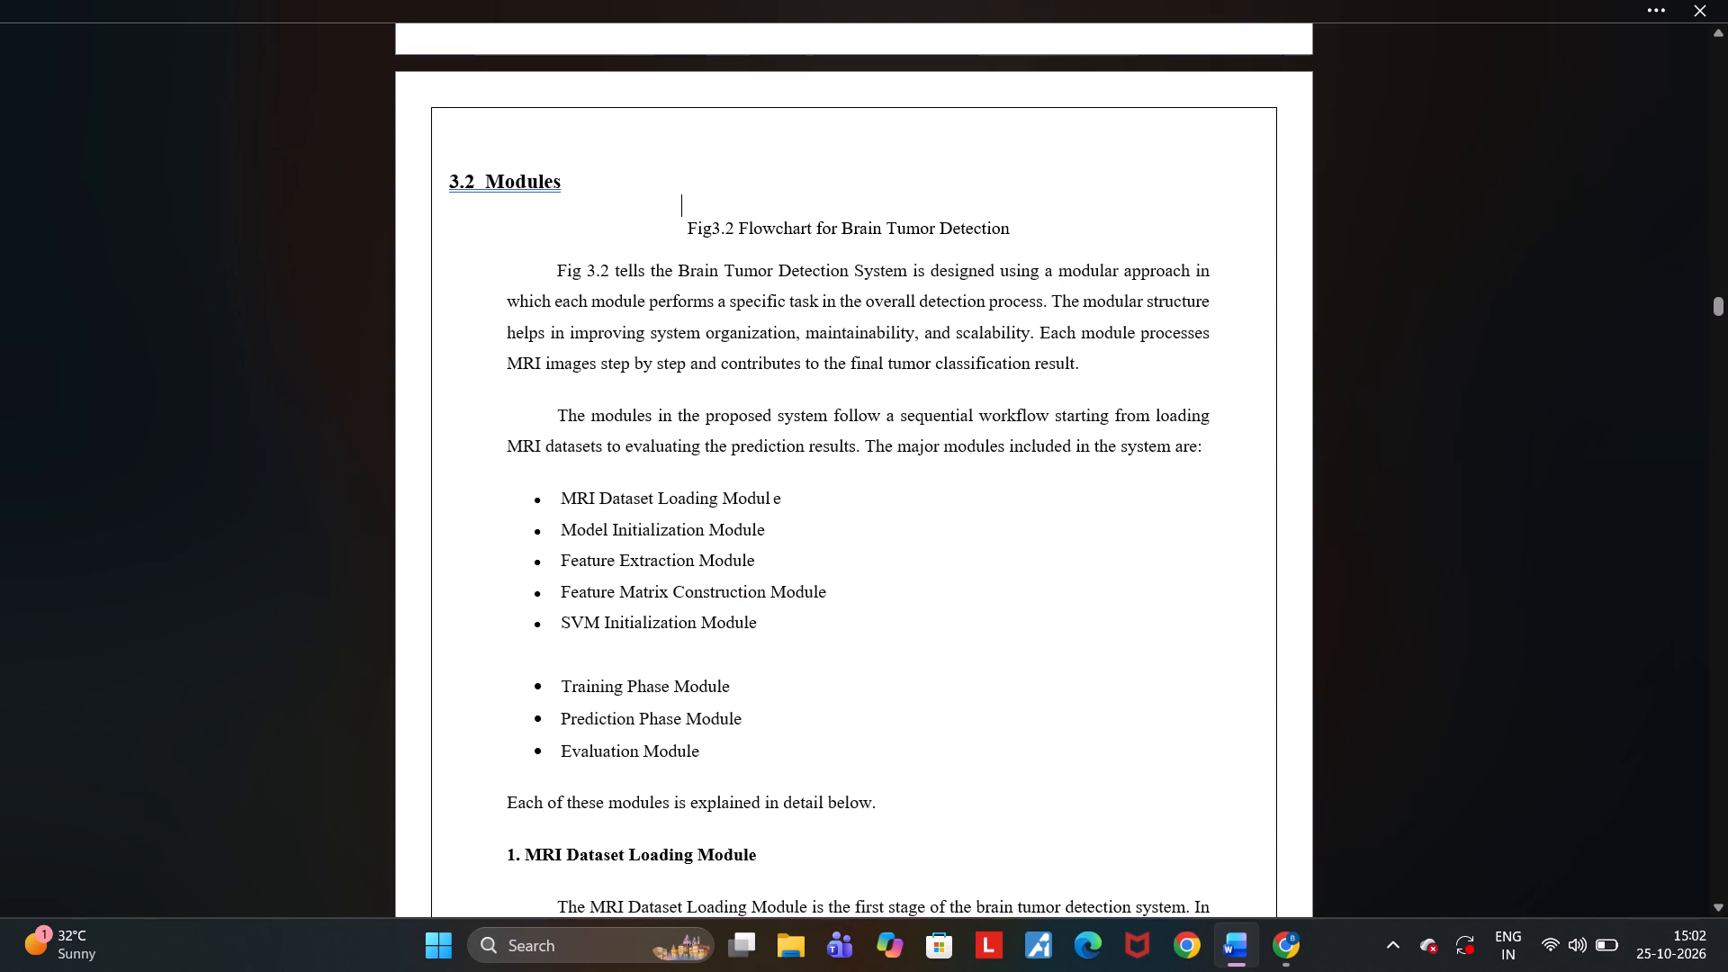
Insert 28 blank lines above the "Fig3.2 Flowchart for Brain Tumor Detection" caption to make room for a new flowchart.
key("Return")
key("Return")
key("Return")
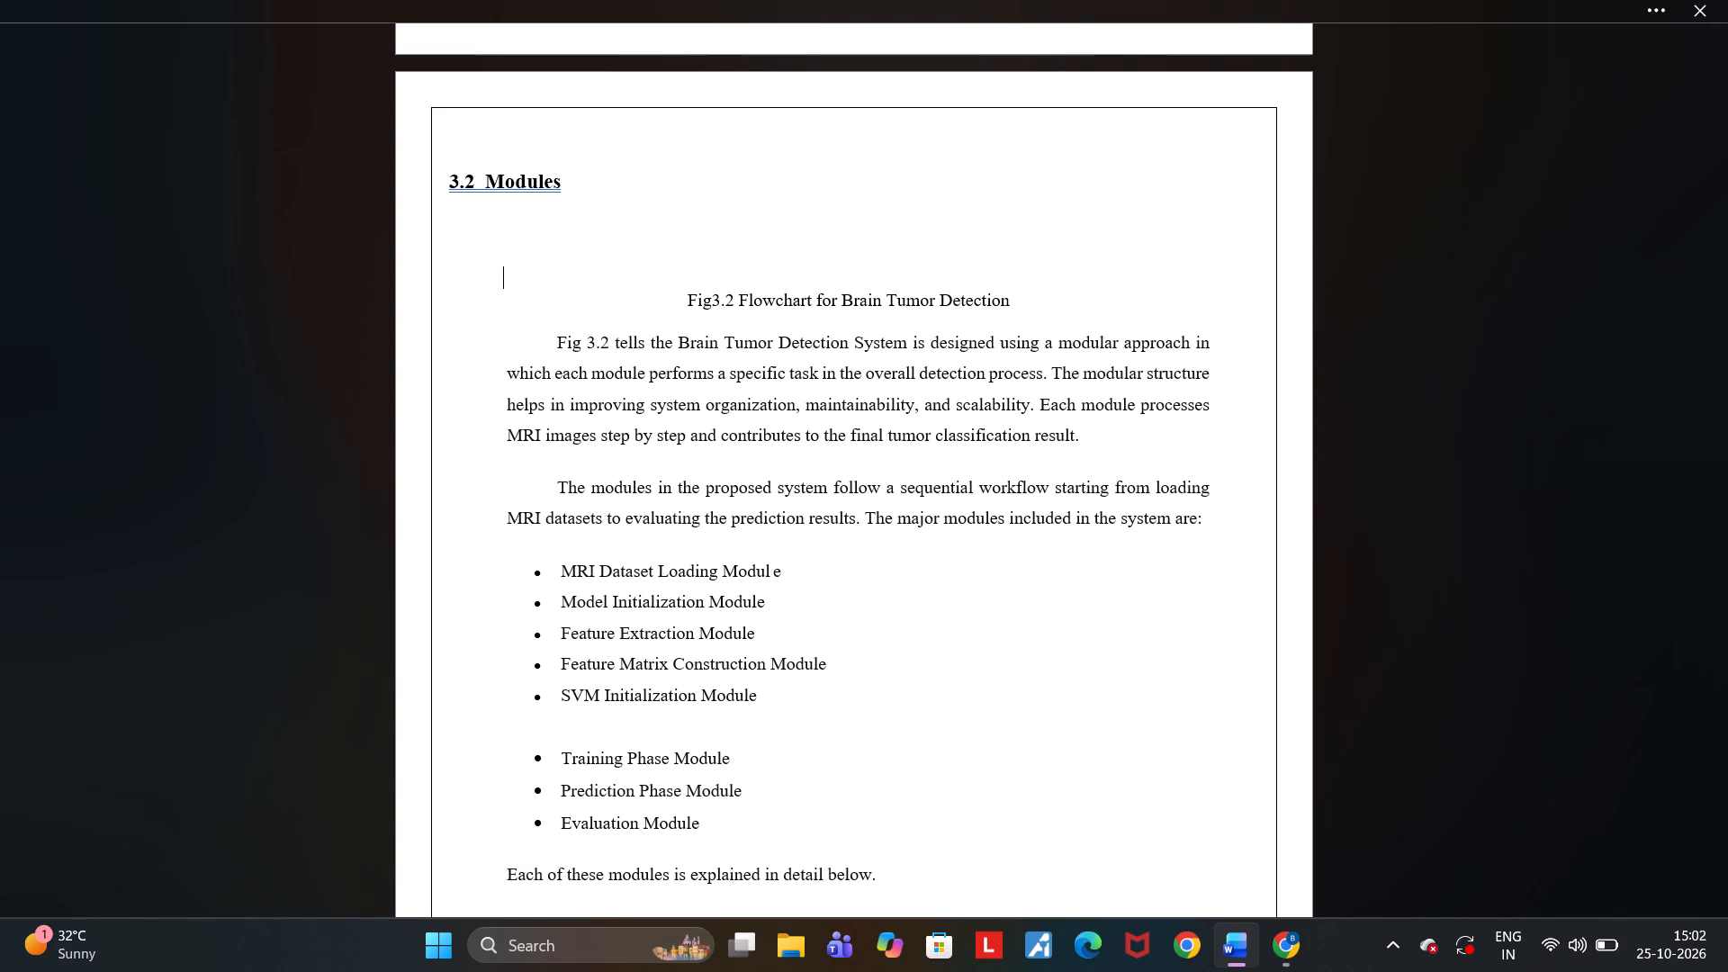
key("Return")
key("Return")
key("Return")
key("Return")
key("Return")
key("Return")
key("Return")
key("Return")
key("Return")
key("Return")
key("Return")
key("Return")
key("Return")
key("Return")
key("Return")
key("Return")
key("Return")
key("Return")
key("Return")
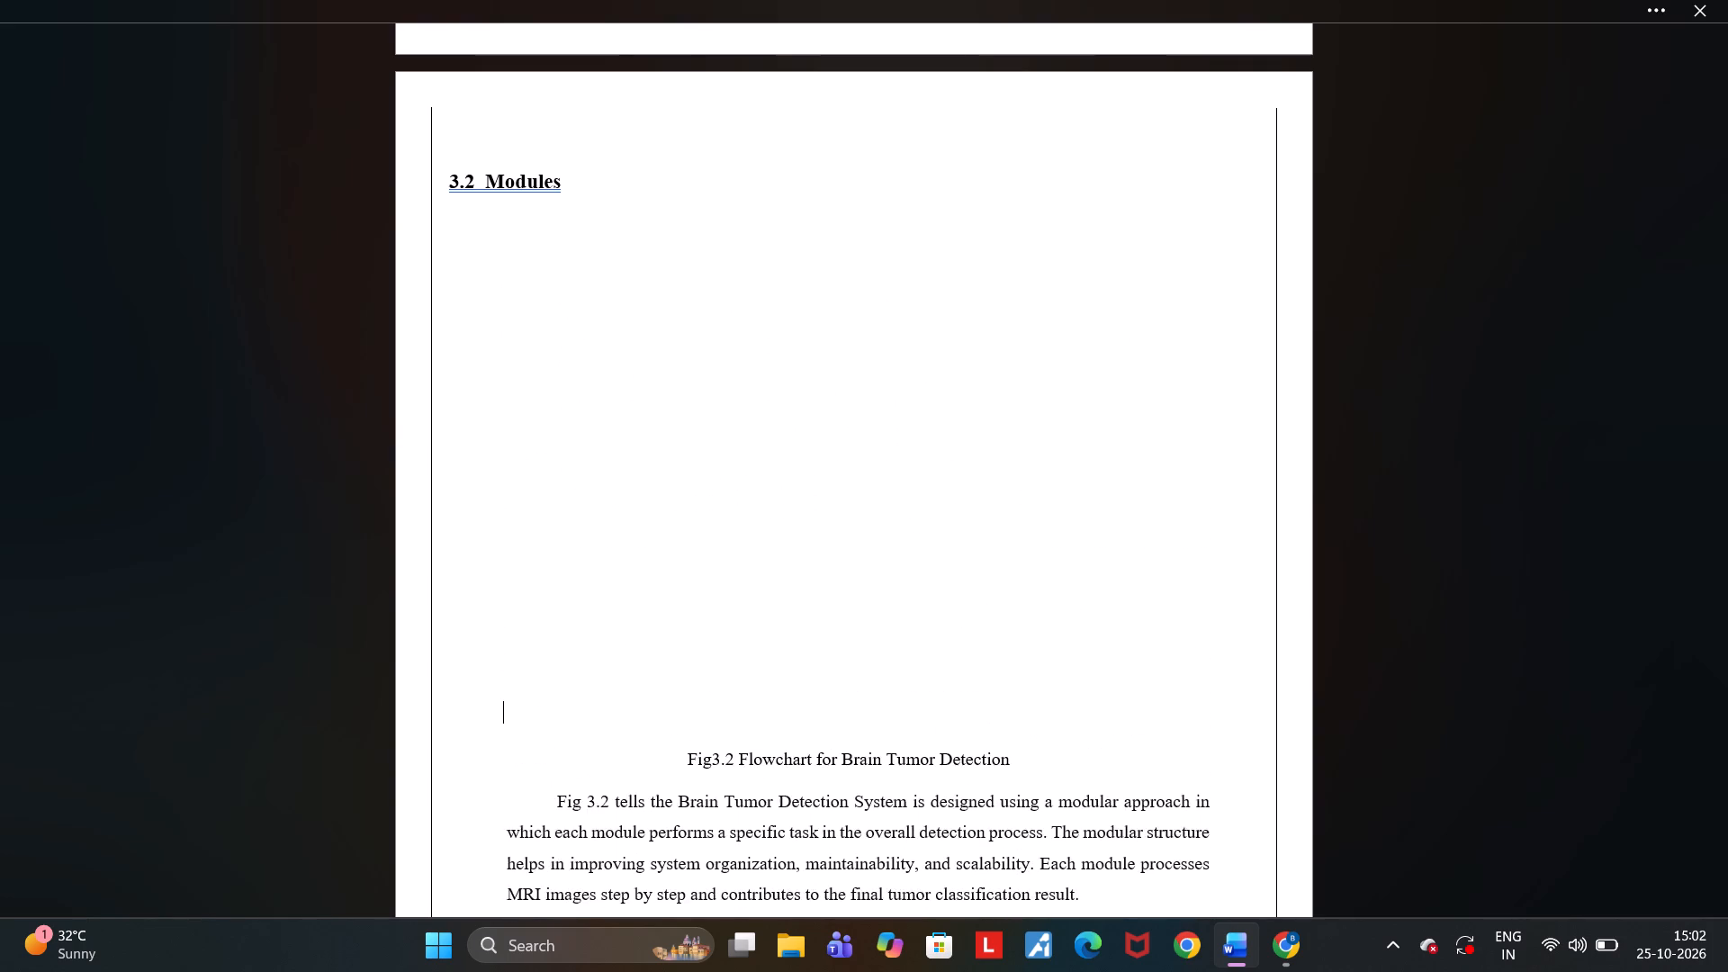
key("Return")
key("Return")
key("Return")
key("Return")
key("Return")
key("Return")
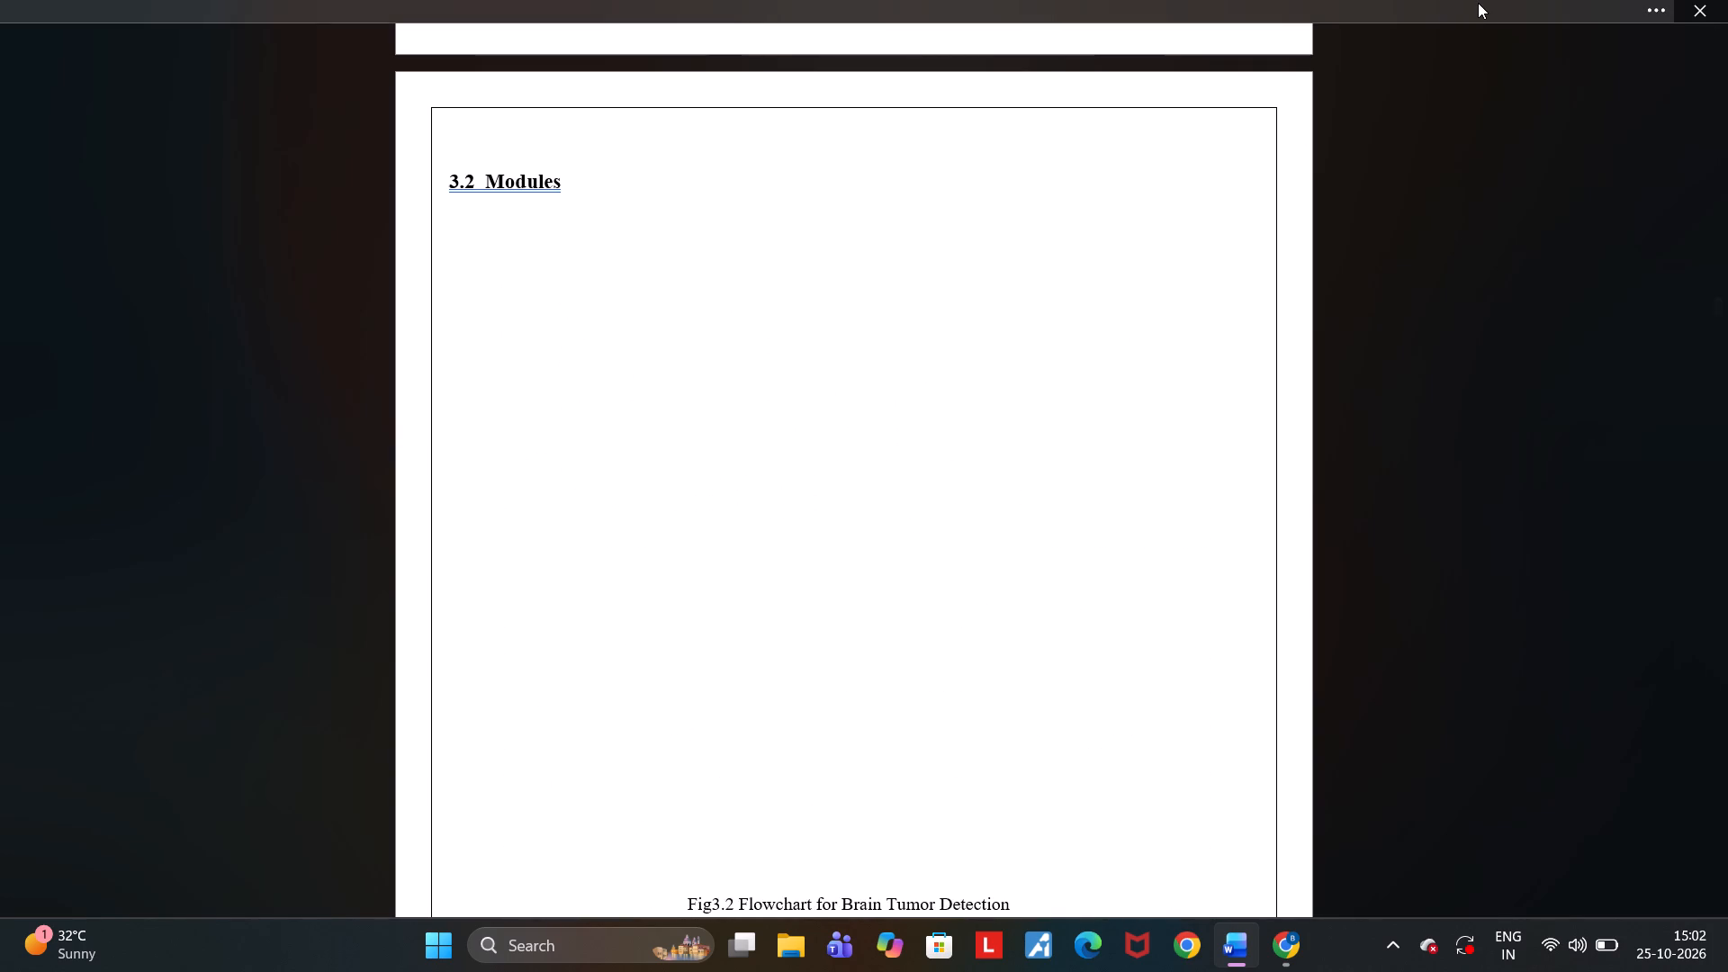
Insert the downloaded "Deepfake Image Detector Workflow" picture from this device above the Fig3.2 caption.
left_click(1652, 5)
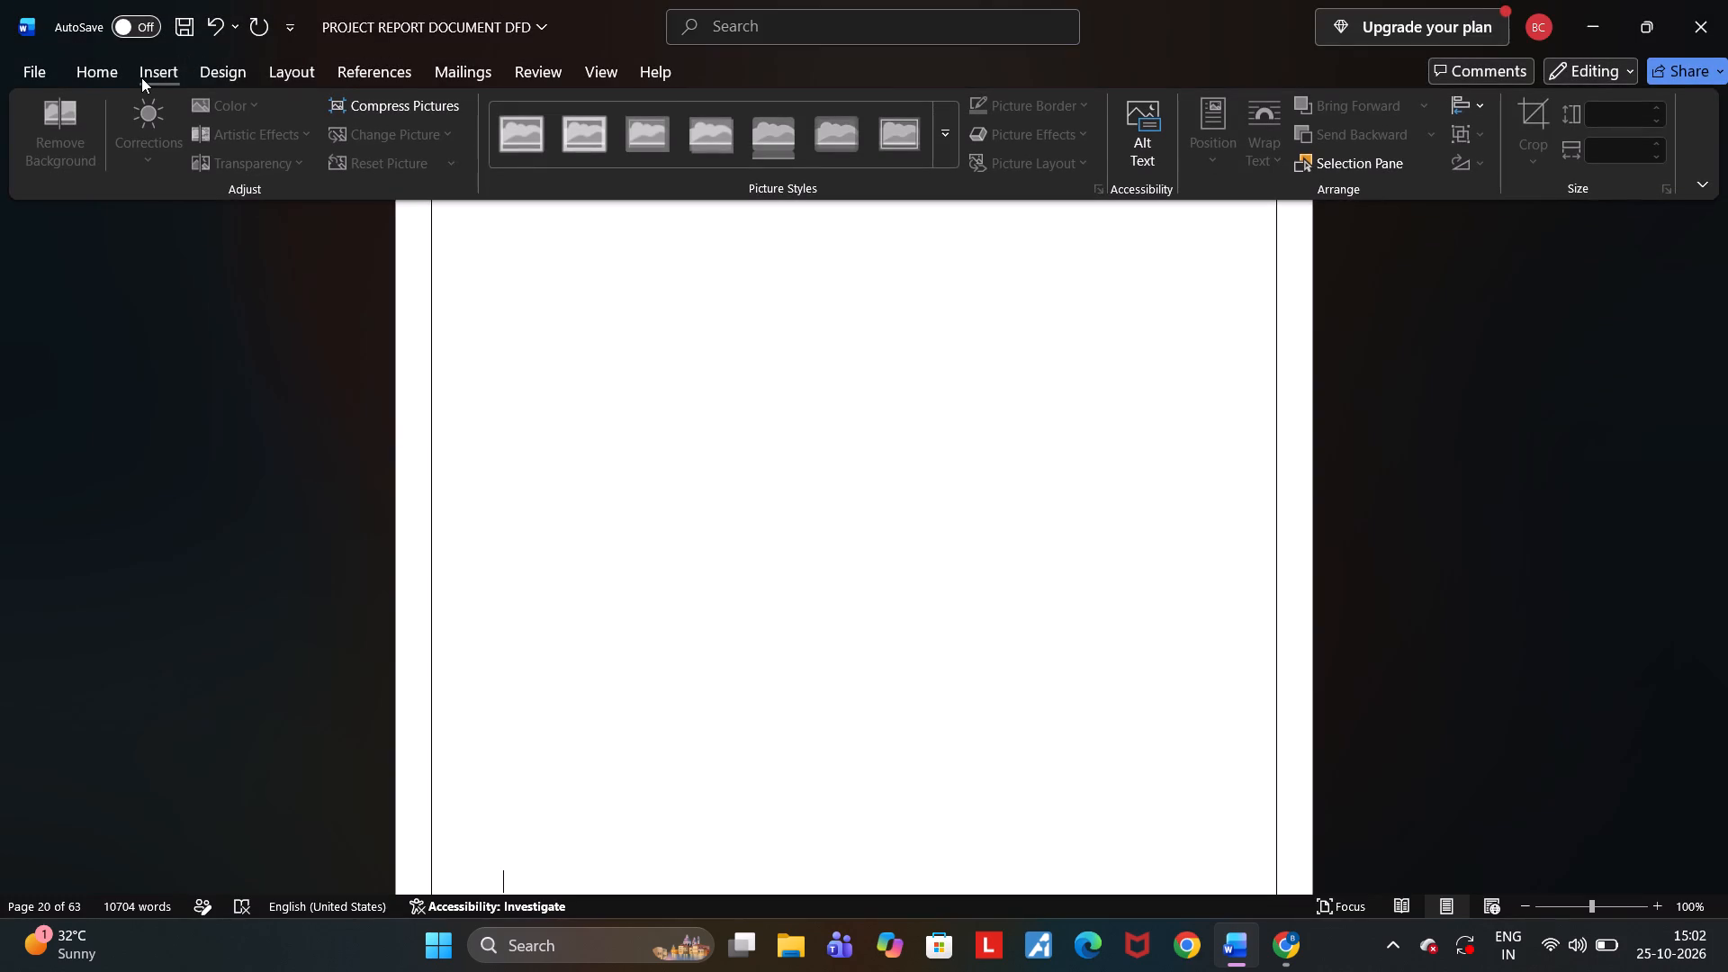
left_click(141, 77)
left_click(265, 115)
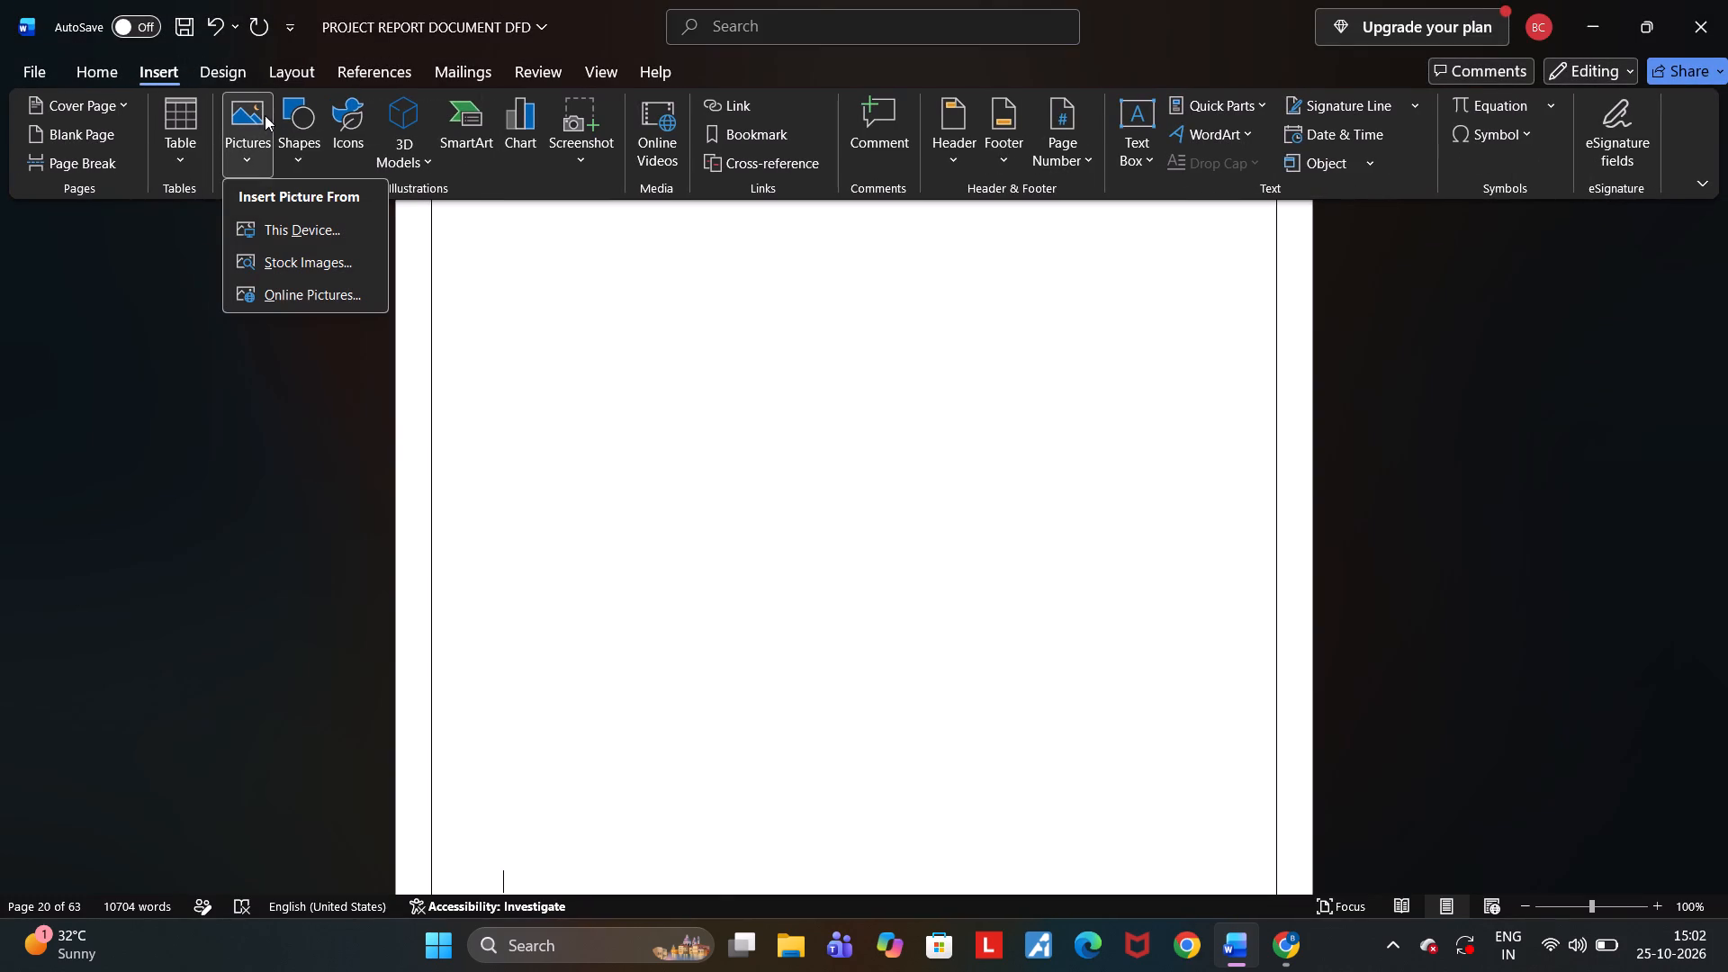
left_click(278, 228)
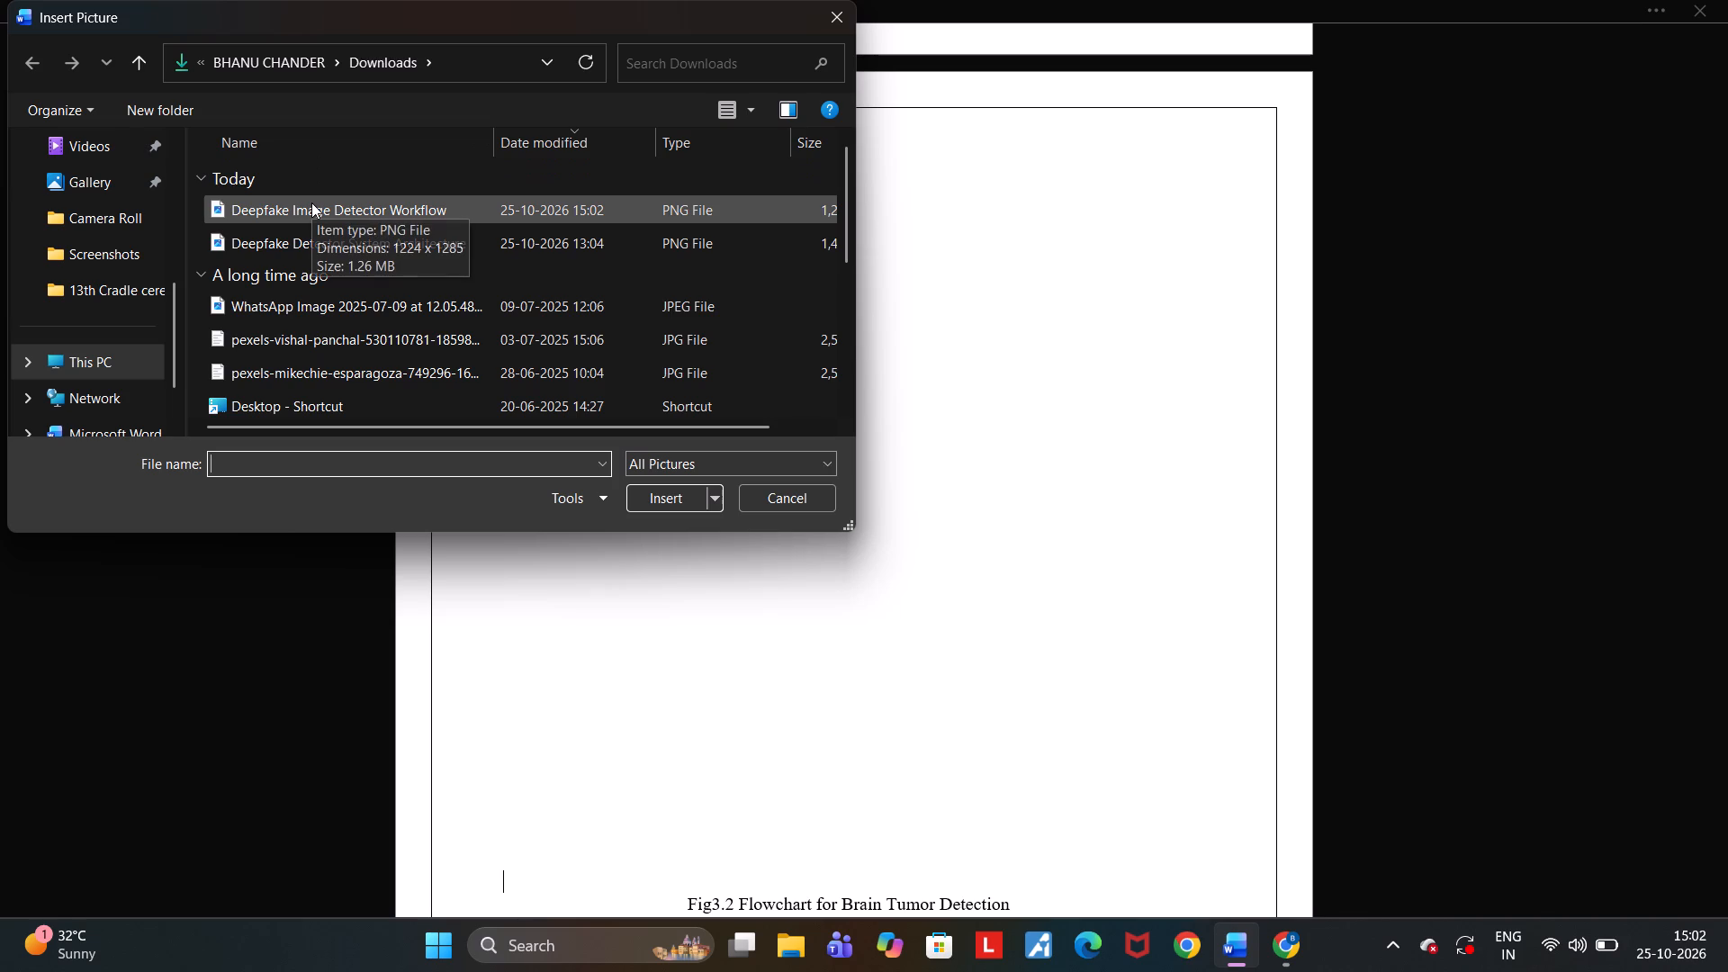
left_click(477, 201)
left_click(645, 505)
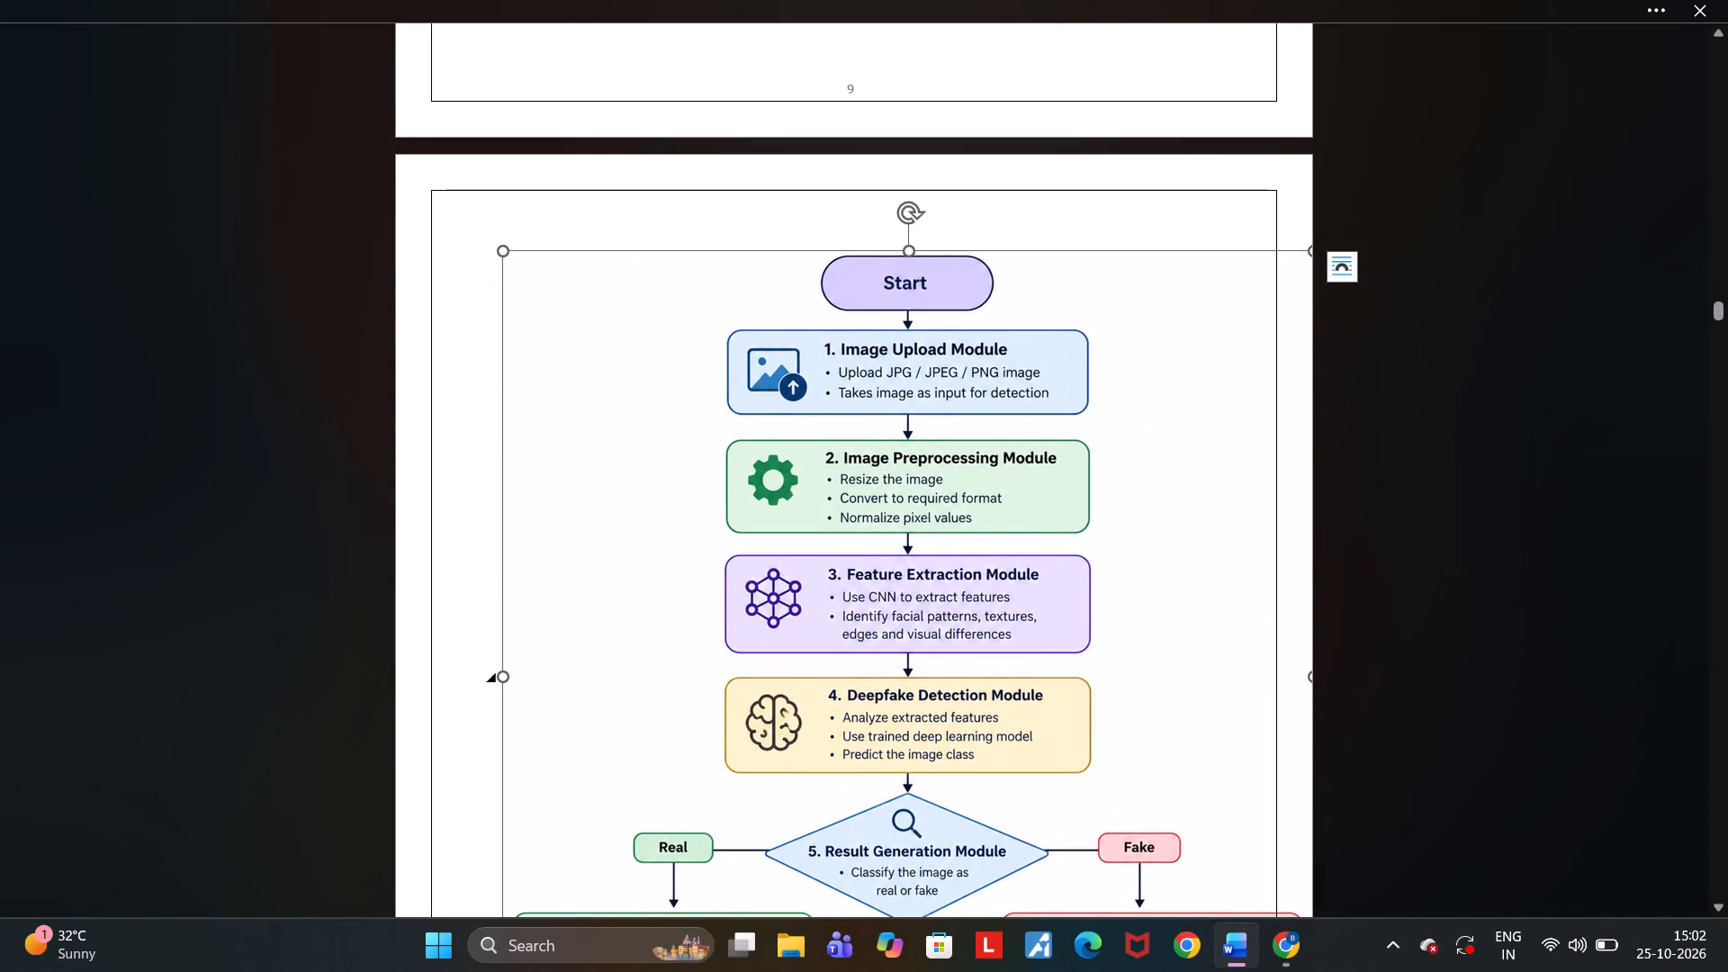
Shrink the inserted flowchart proportionally to about three quarters of its size so it fits inside the page border.
scroll(1003, 401, "down", 5)
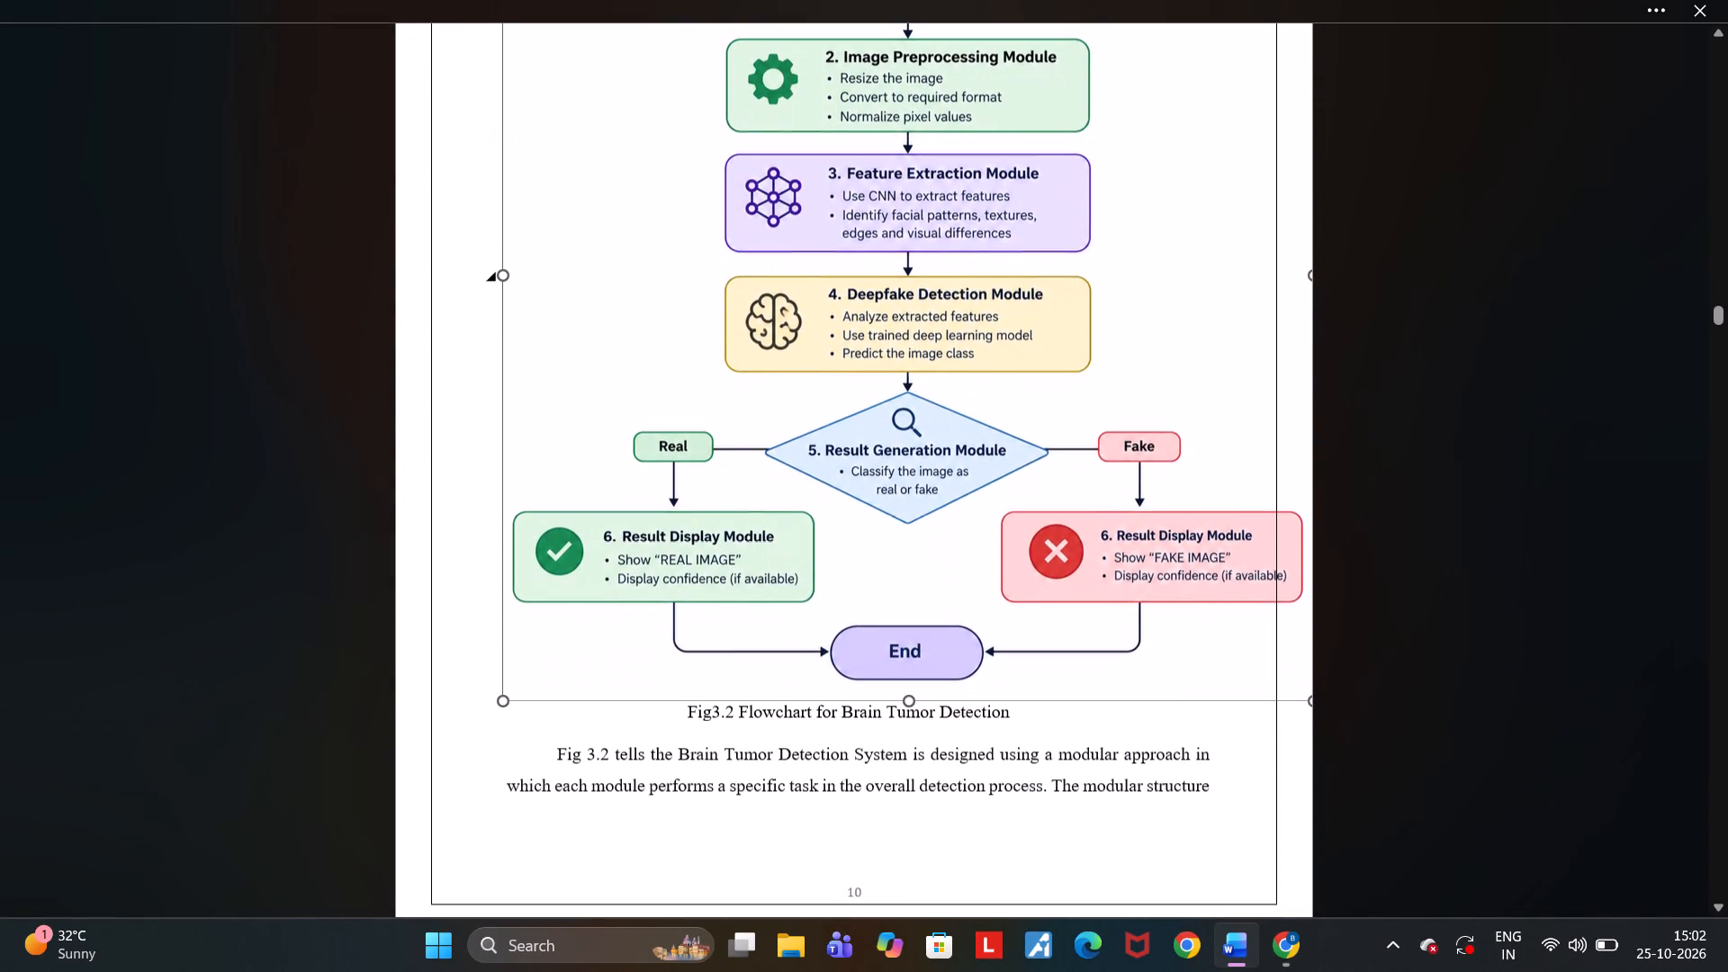
left_click(473, 666)
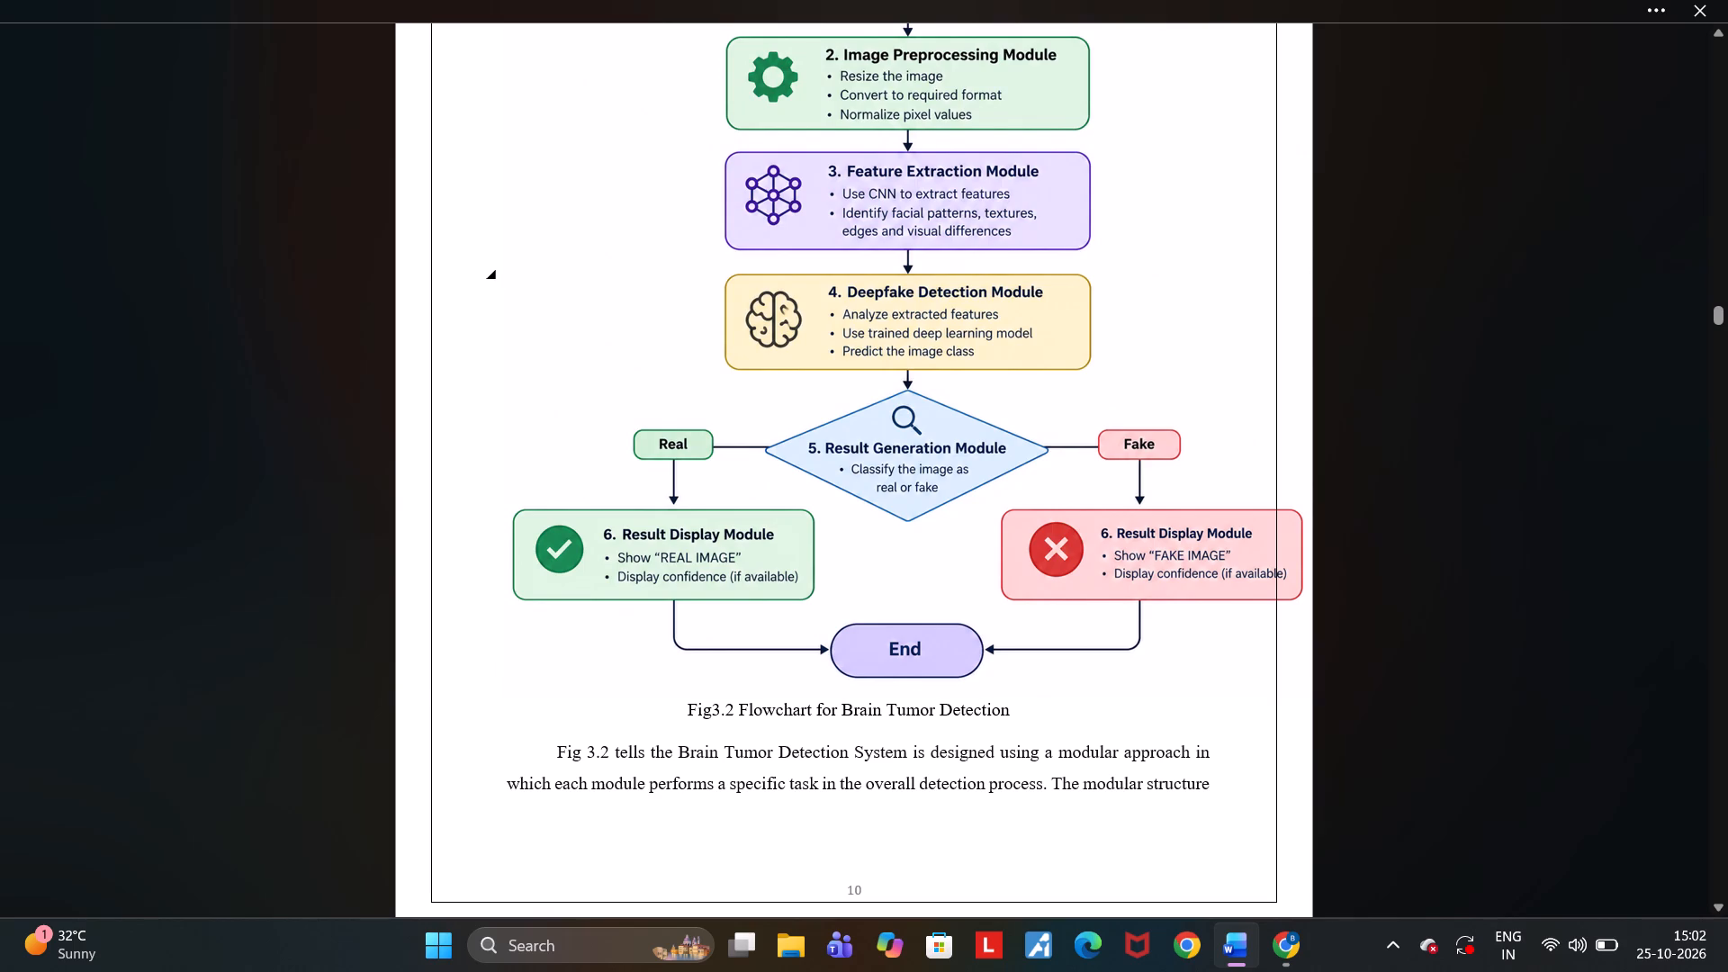
key("BackSpace")
key("BackSpace")
key("BackSpace")
left_click(814, 480)
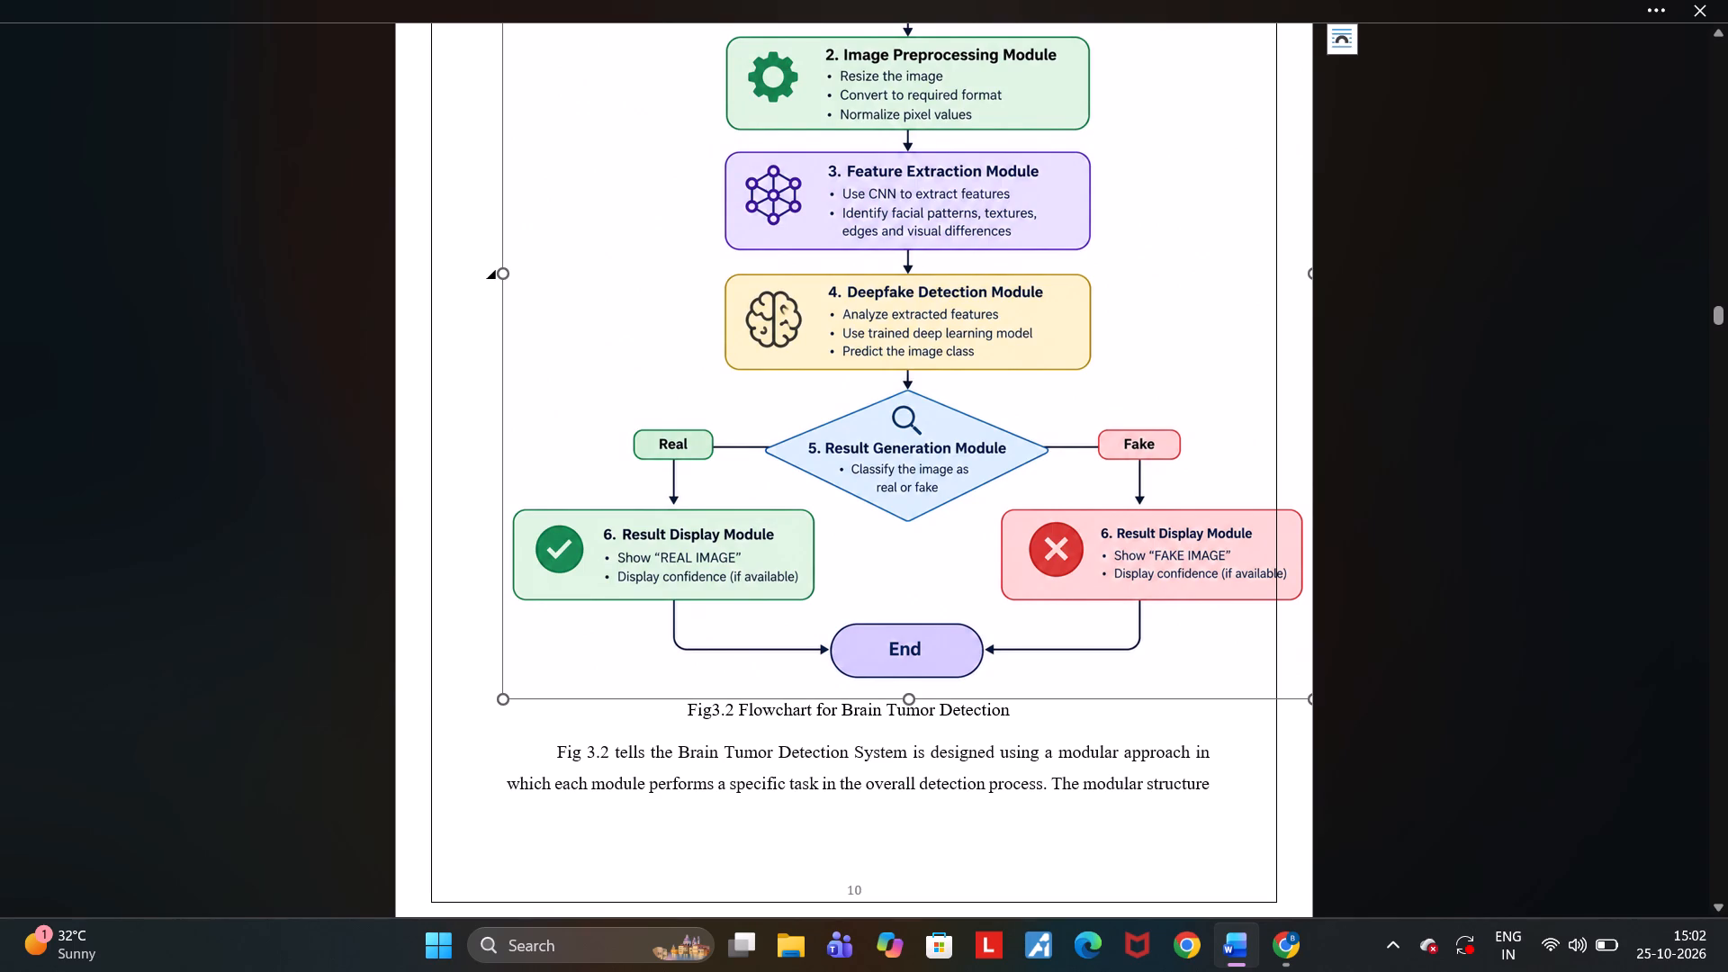
left_click(502, 701)
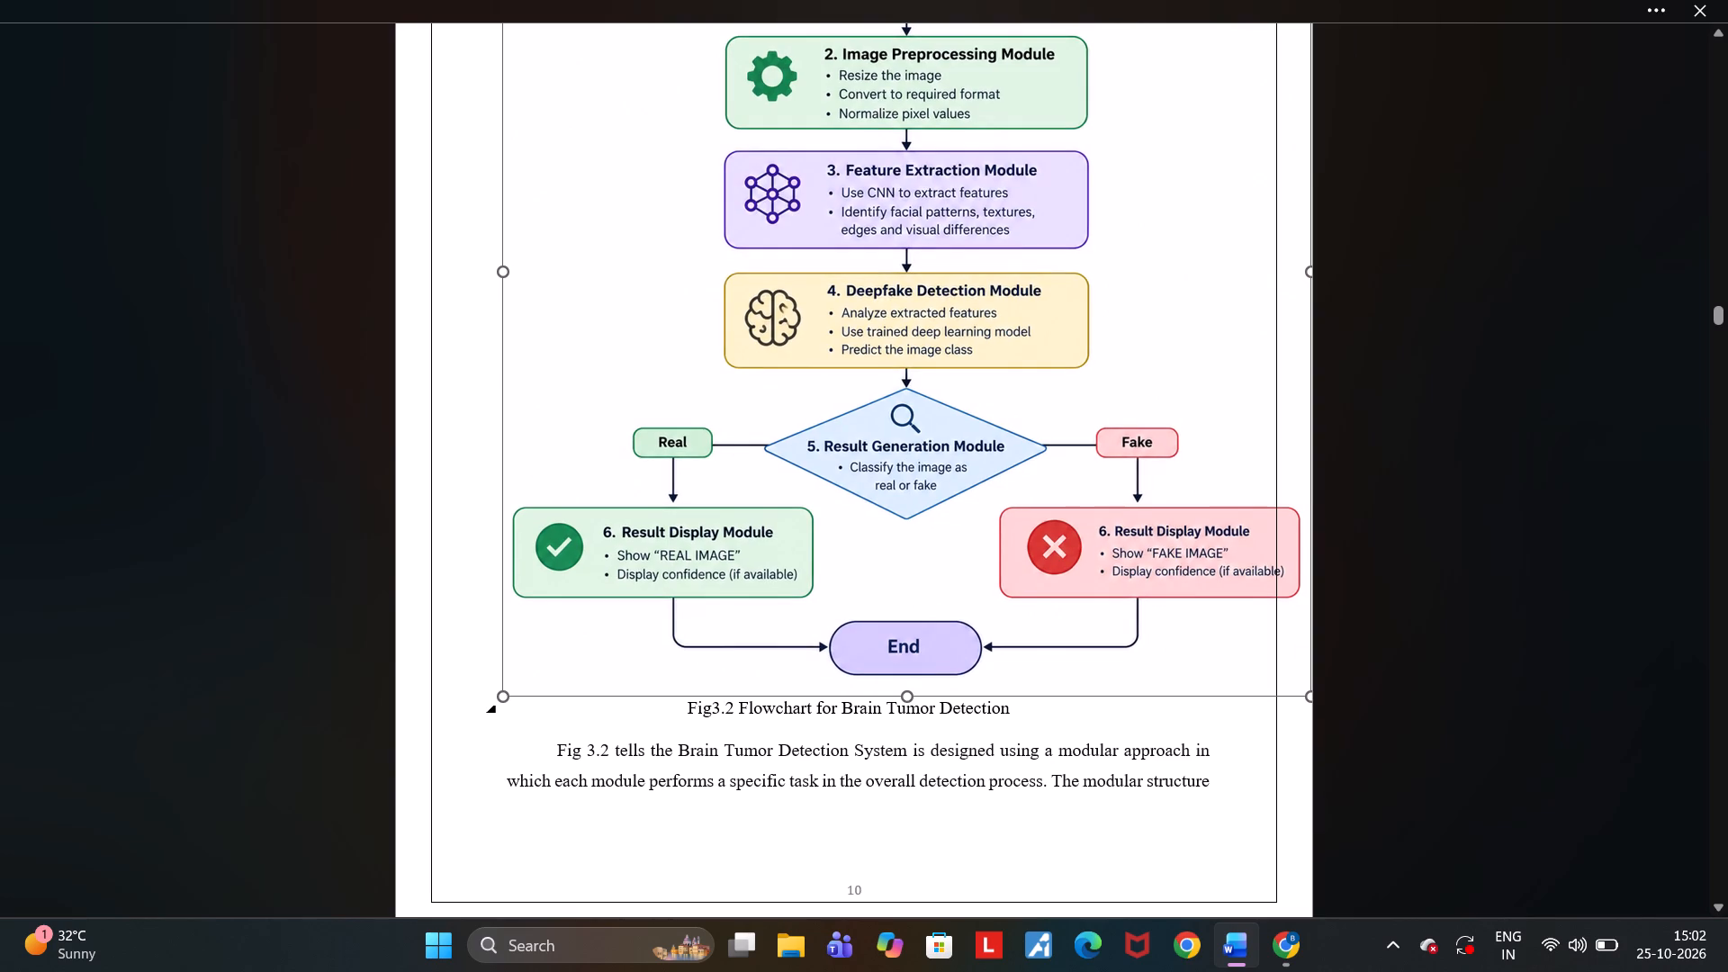
left_click_drag(506, 696, 701, 375)
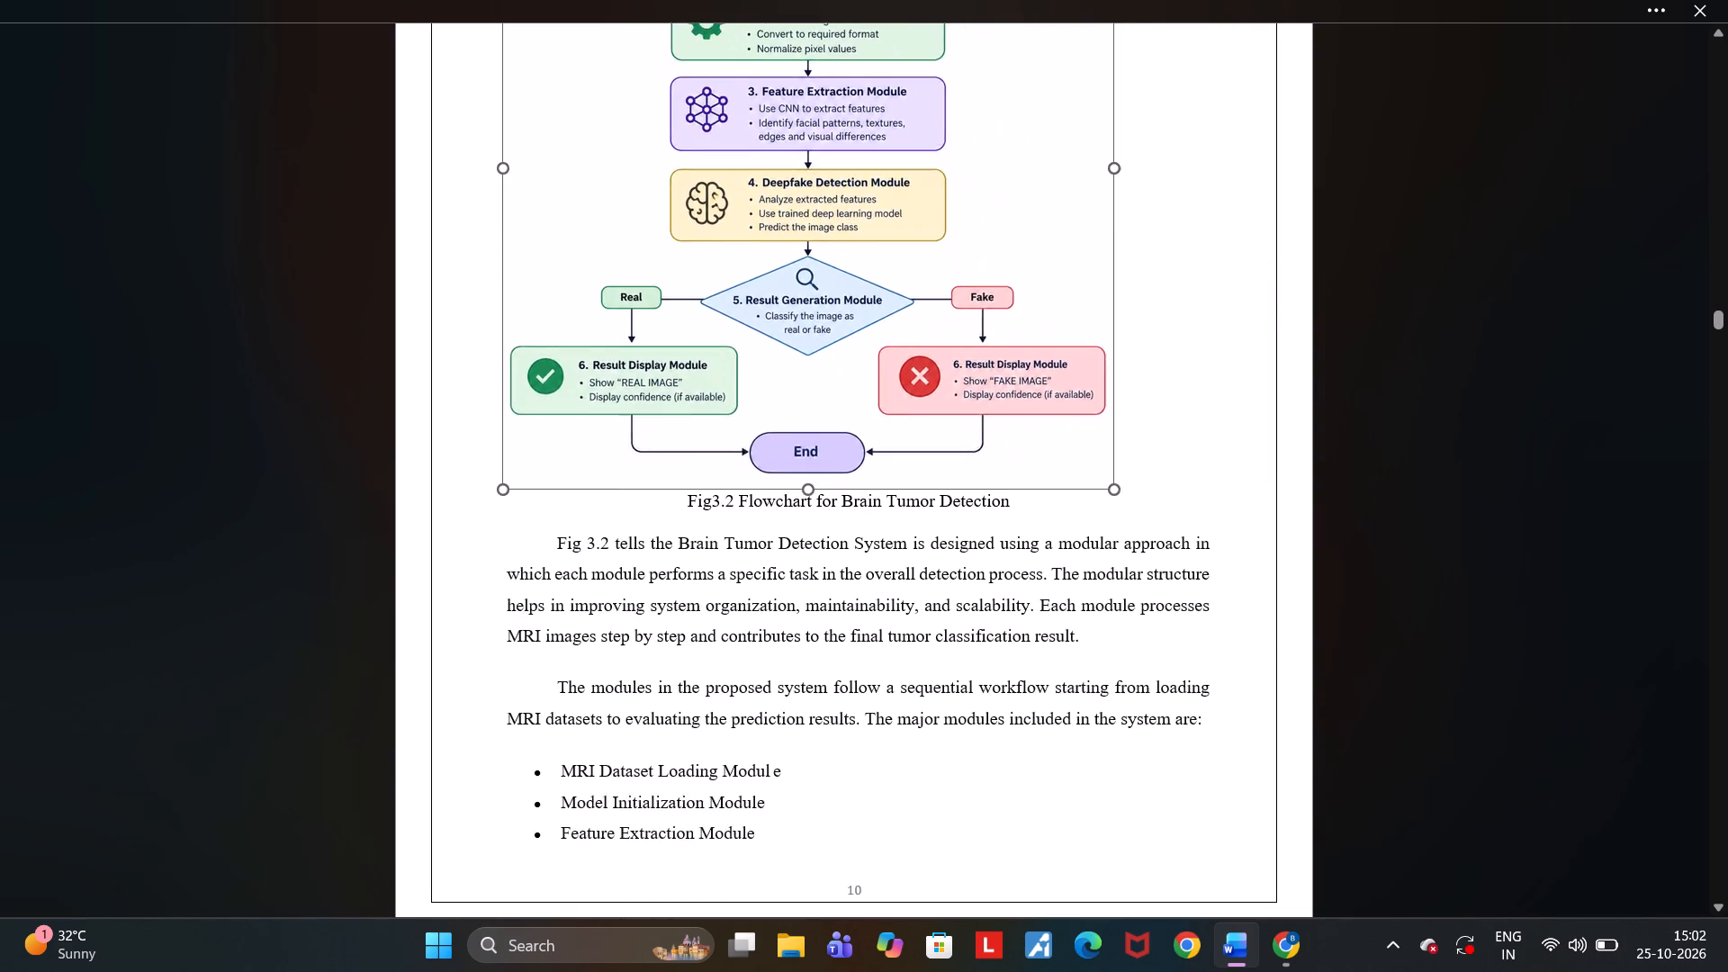
left_click_drag(701, 375, 701, 377)
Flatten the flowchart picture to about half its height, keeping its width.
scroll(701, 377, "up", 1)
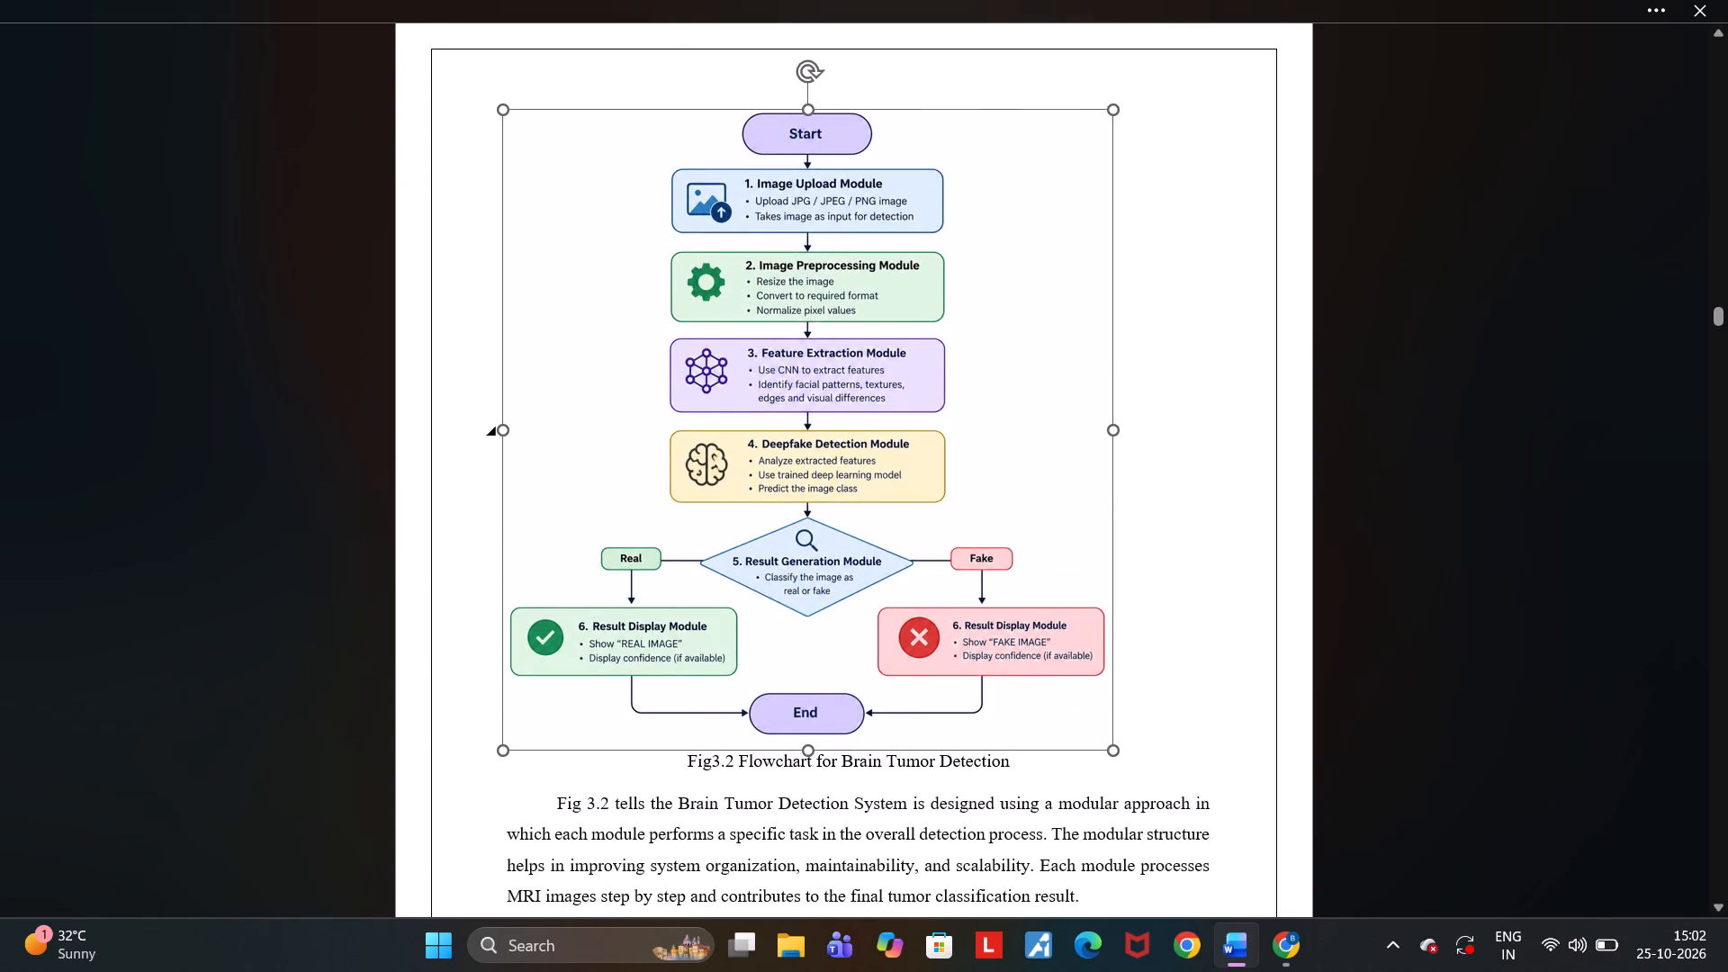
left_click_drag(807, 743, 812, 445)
Delete the blank lines between the "3.2 Modules" heading and the flowchart, leaving a small gap below the heading.
scroll(812, 445, "up", 2)
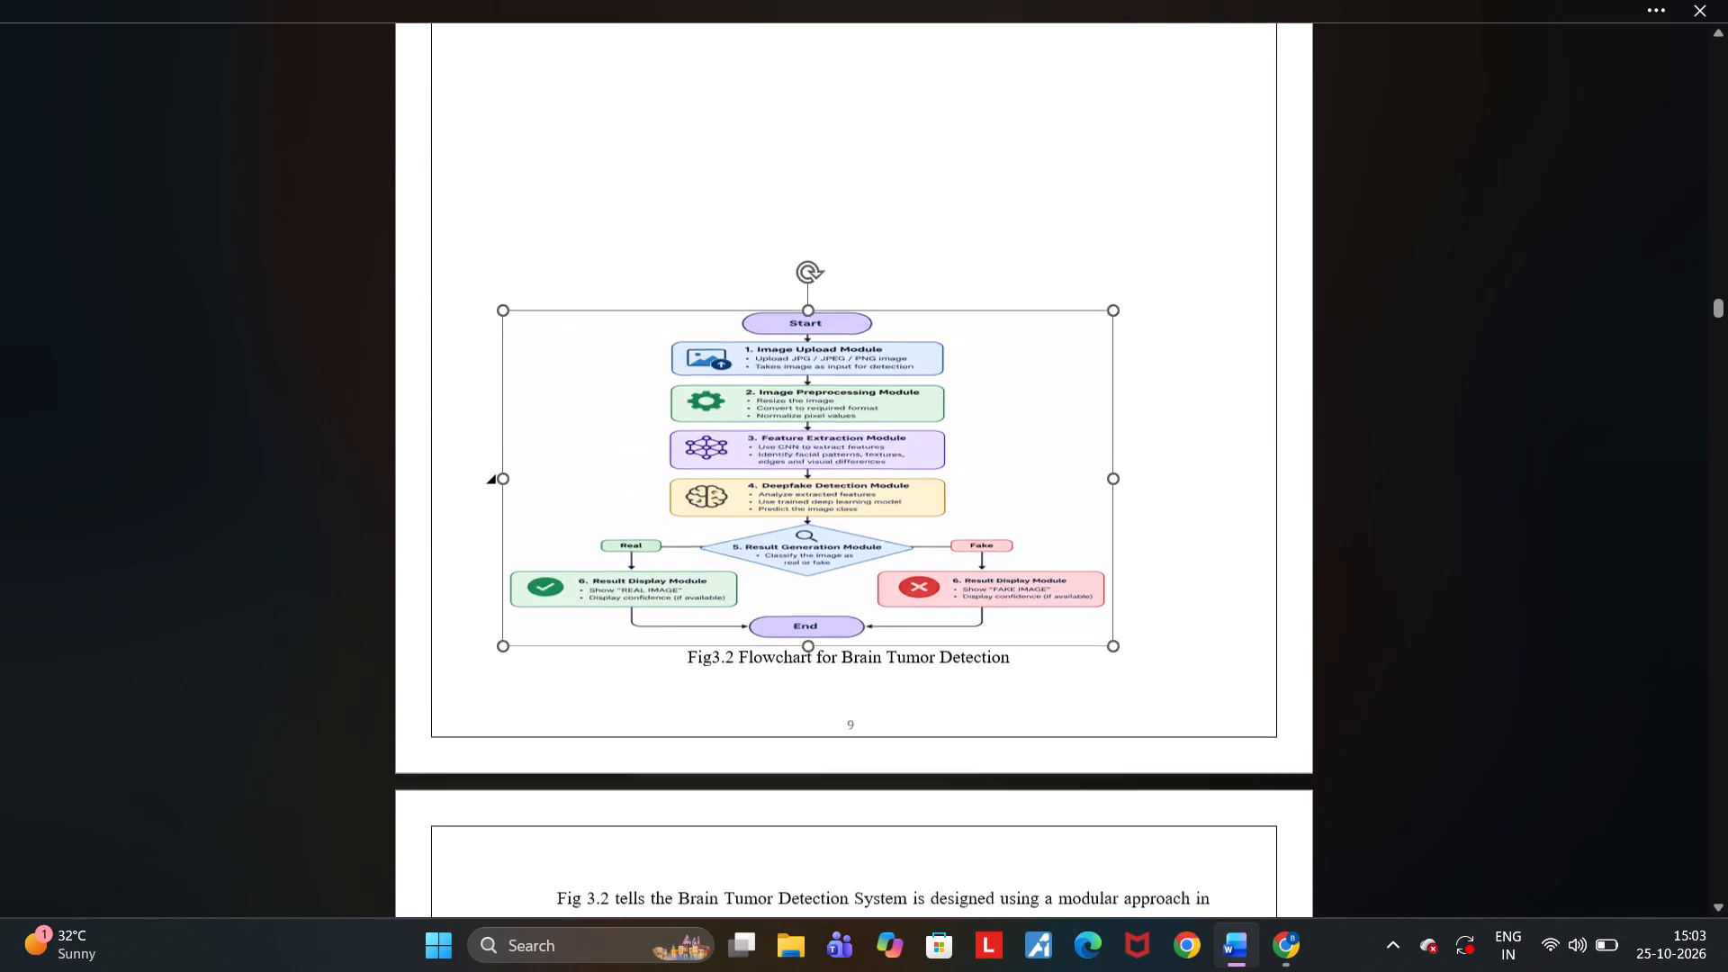
scroll(812, 445, "up", 1)
left_click(491, 803)
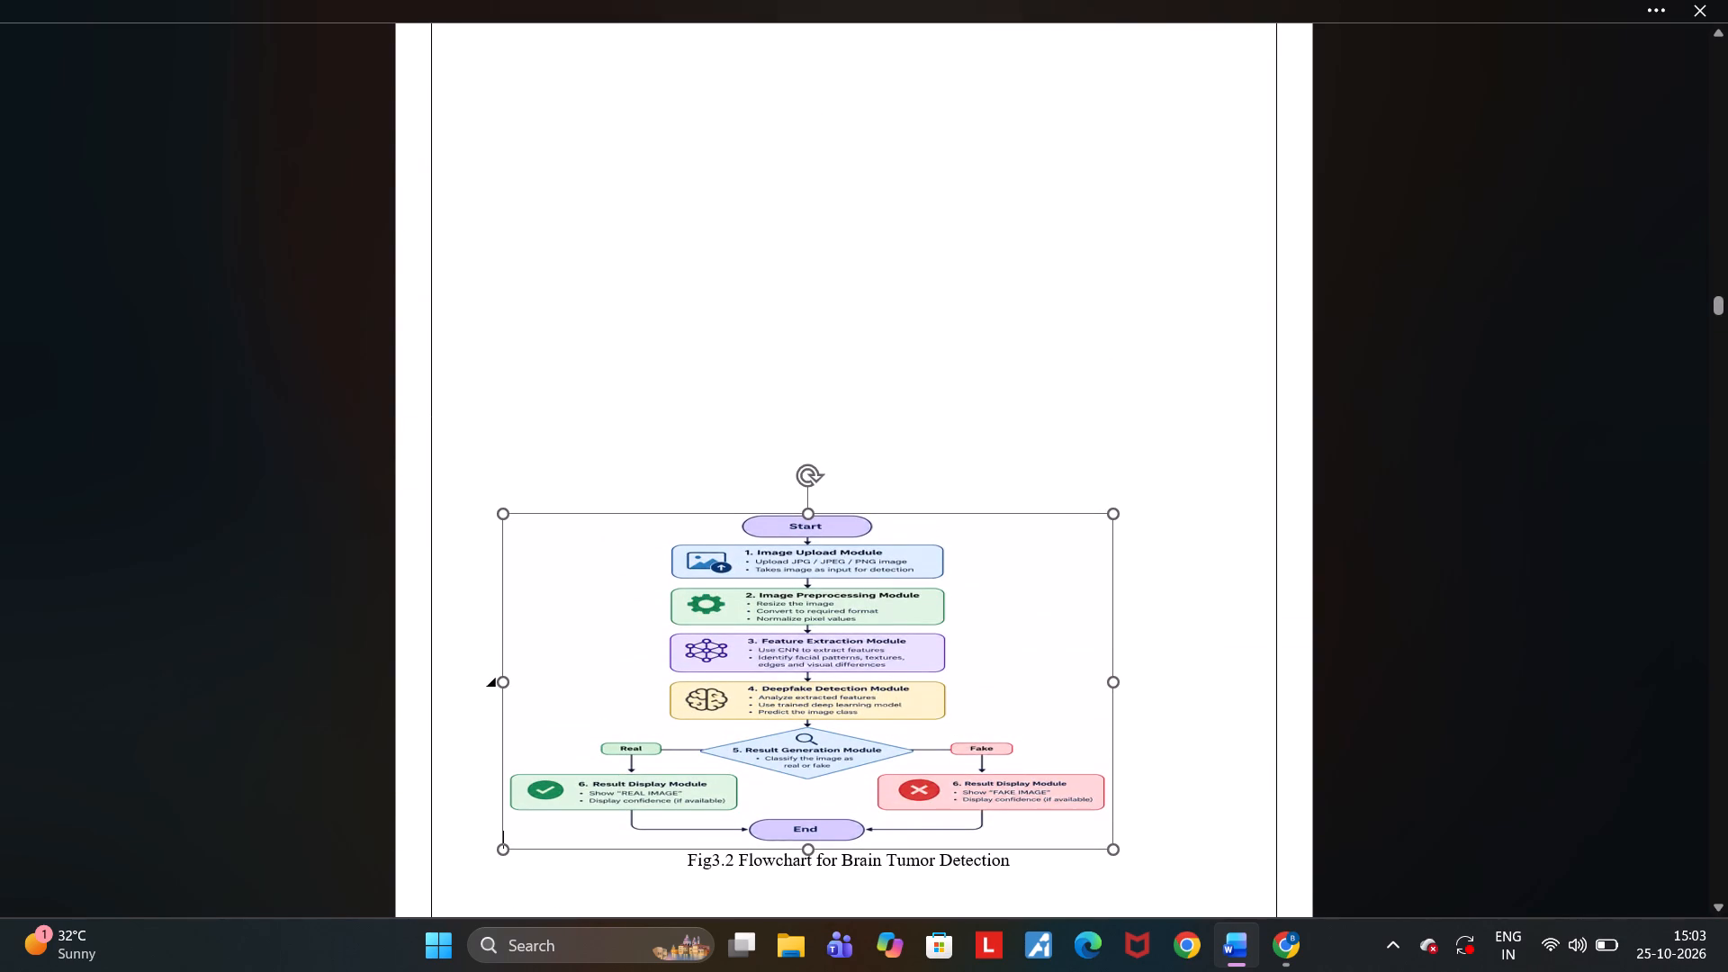
key("BackSpace")
key("BackSpace")
key("BackSpace")
key("BackSpace")
key("BackSpace")
key("BackSpace")
key("BackSpace")
key("BackSpace")
key("BackSpace")
key("BackSpace")
key("BackSpace")
key("BackSpace")
key("BackSpace")
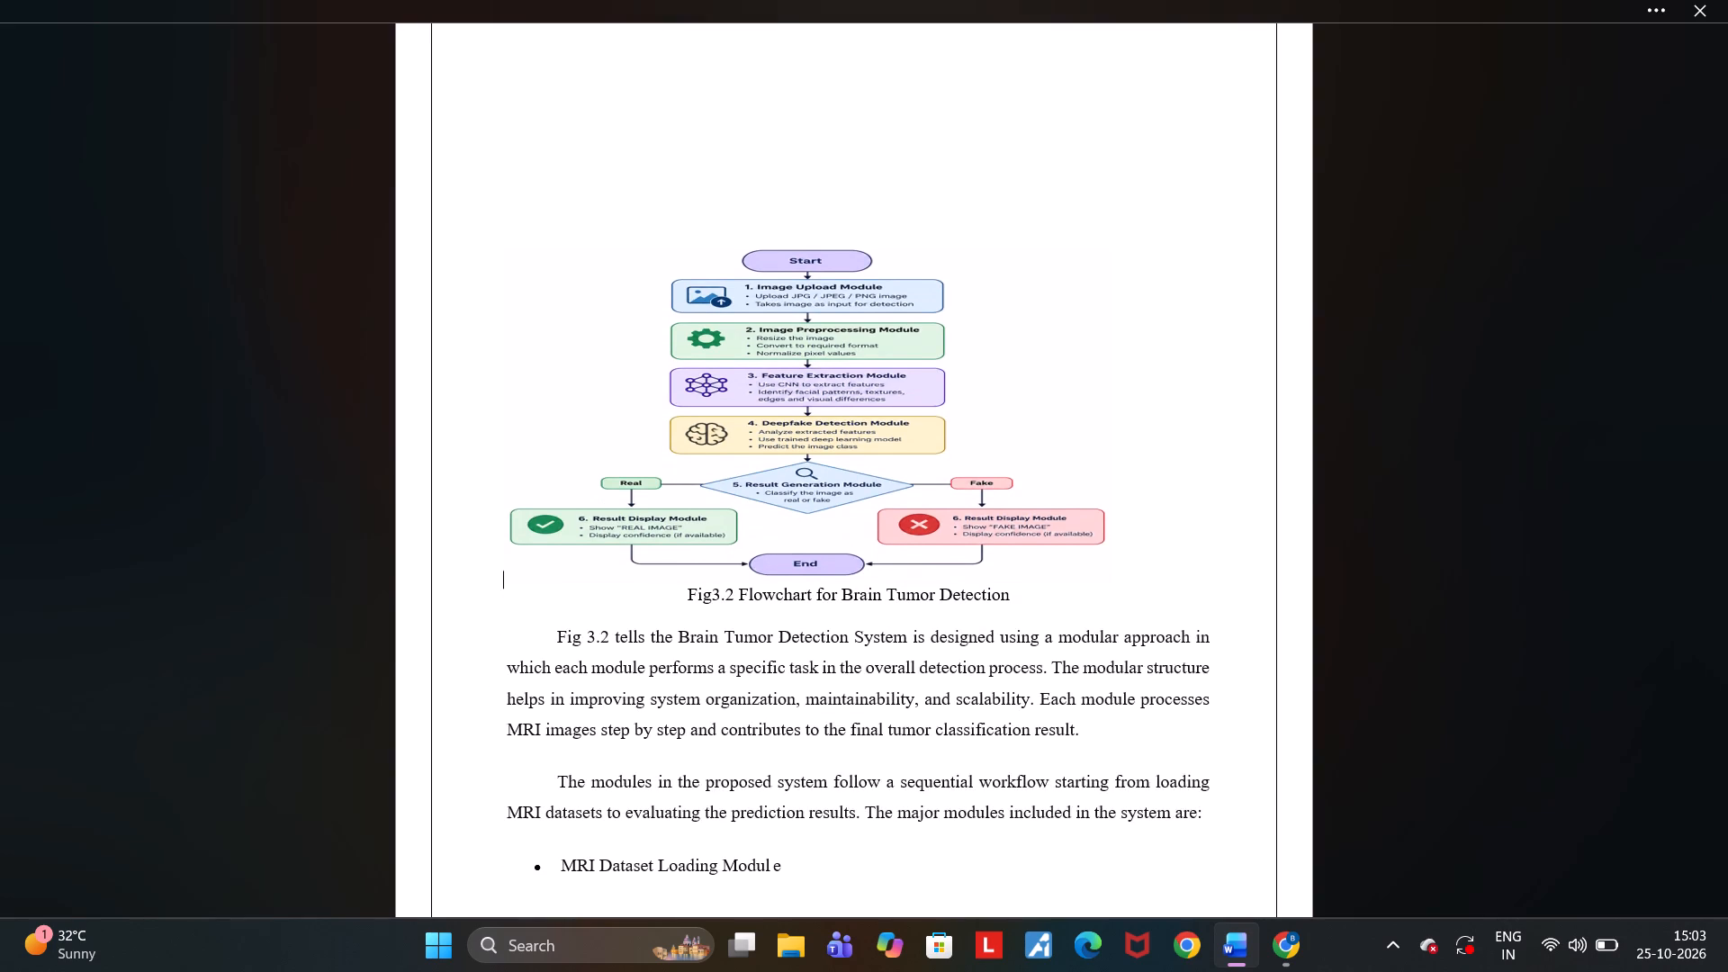
key("BackSpace")
key("BackSpace")
key("BackSpace")
key("BackSpace")
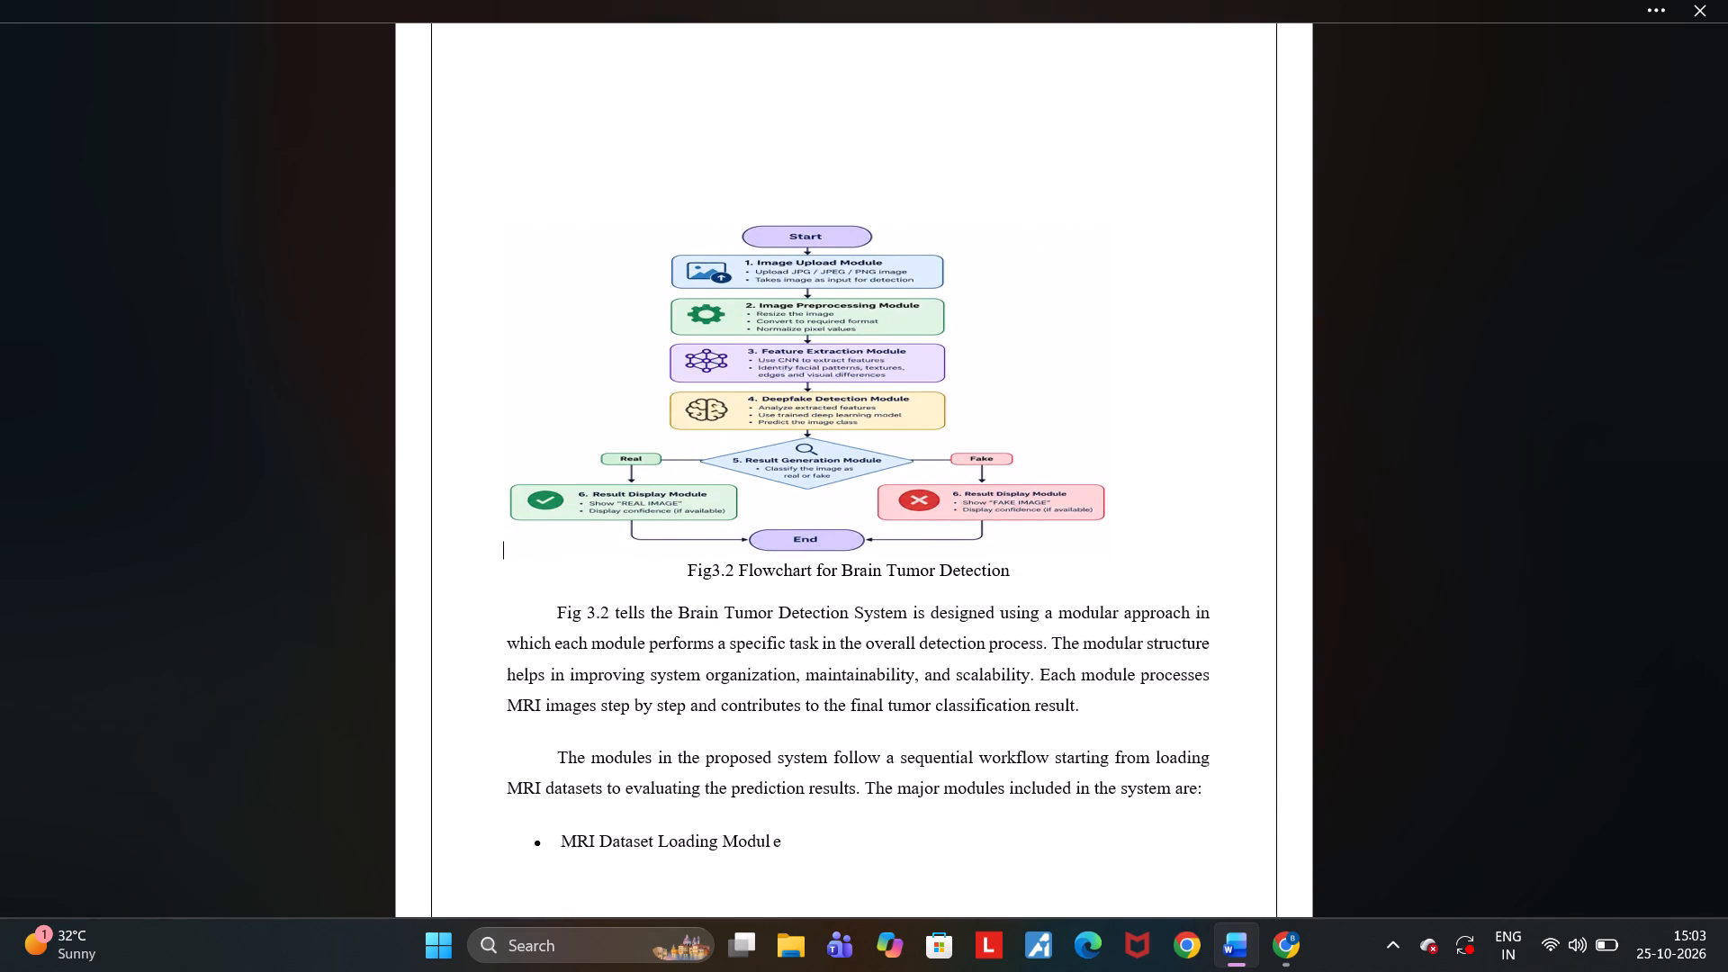
scroll(491, 803, "up", 2)
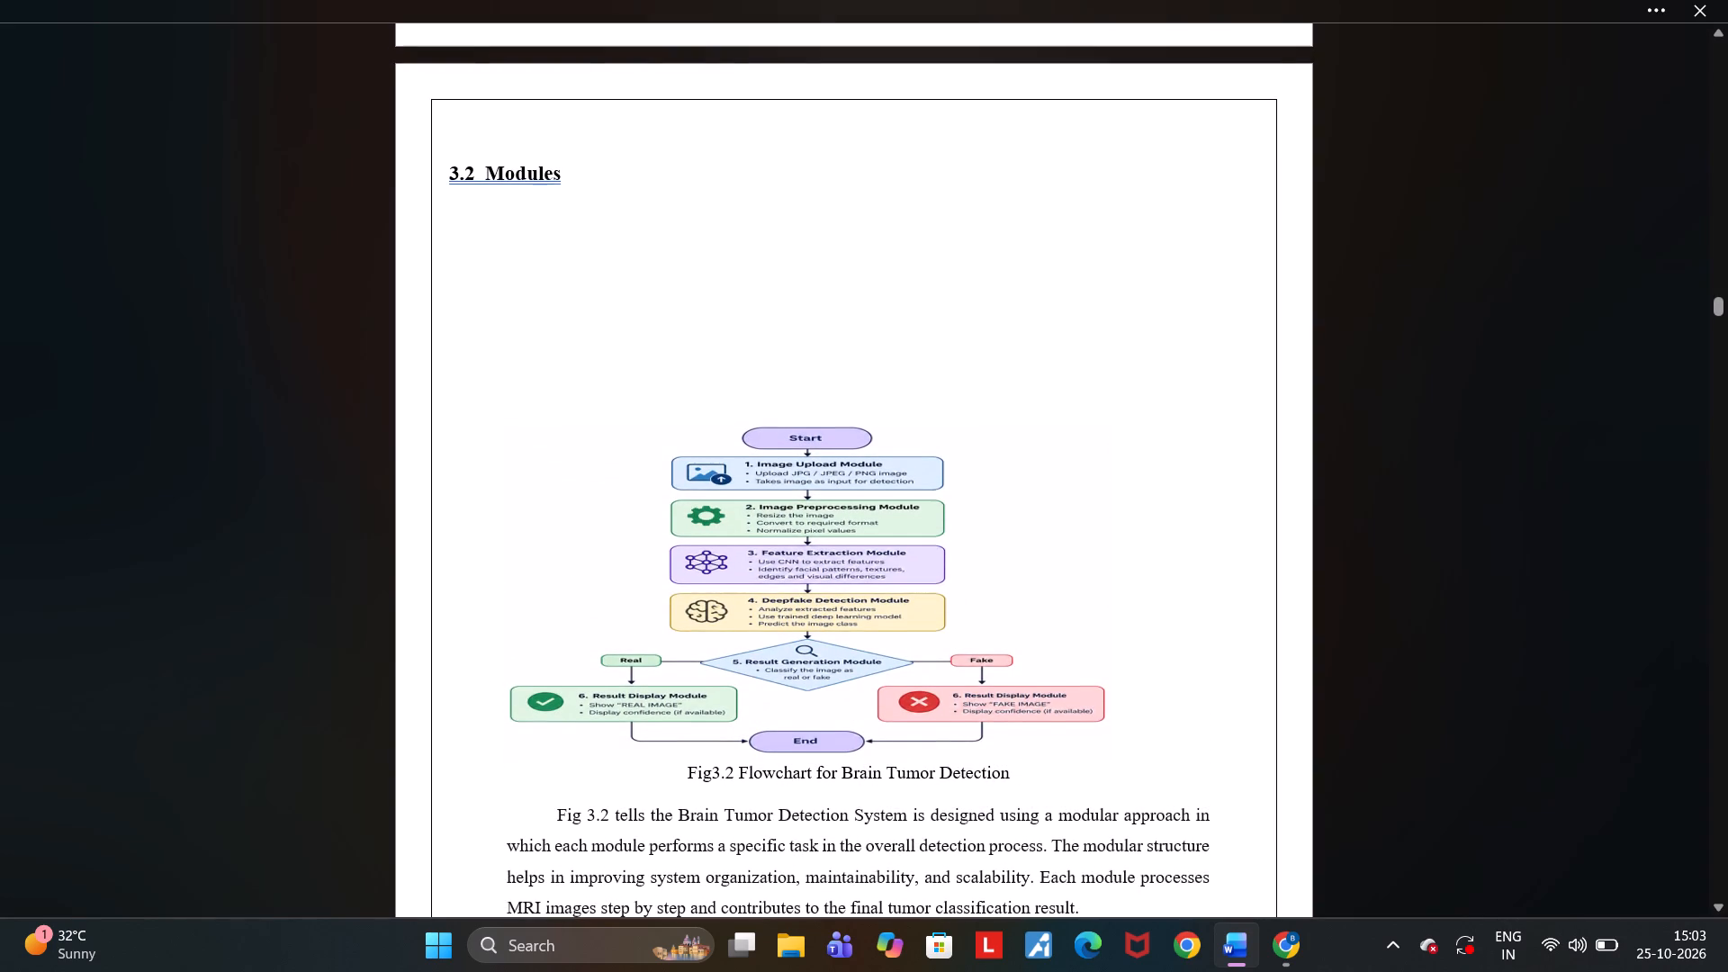
key("BackSpace")
key("BackSpace")
key("BackSpace")
key("BackSpace")
key("BackSpace")
key("BackSpace")
key("BackSpace")
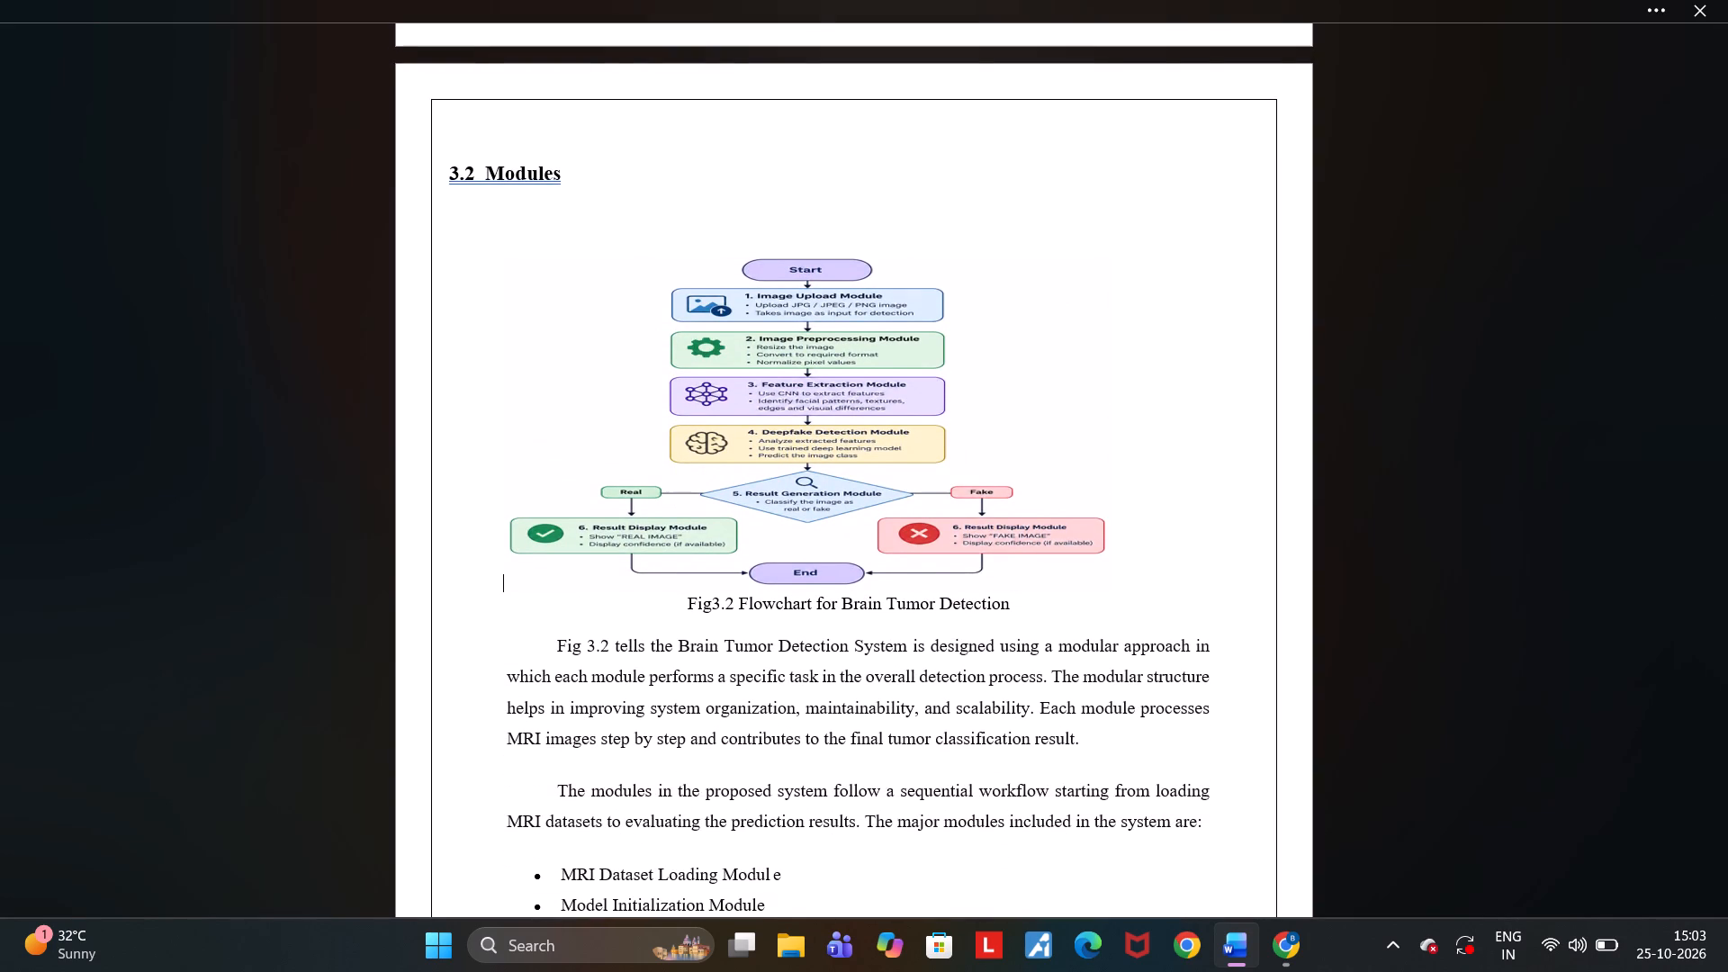
Insert 10 blank lines between the Fig3.2 caption and the paragraph beginning "Fig 3.2 tells the Brain Tumor Detection System".
left_click(1012, 609)
left_click(555, 649)
key("Return")
key("Return")
key("Return")
key("Return")
key("Return")
key("Return")
key("Return")
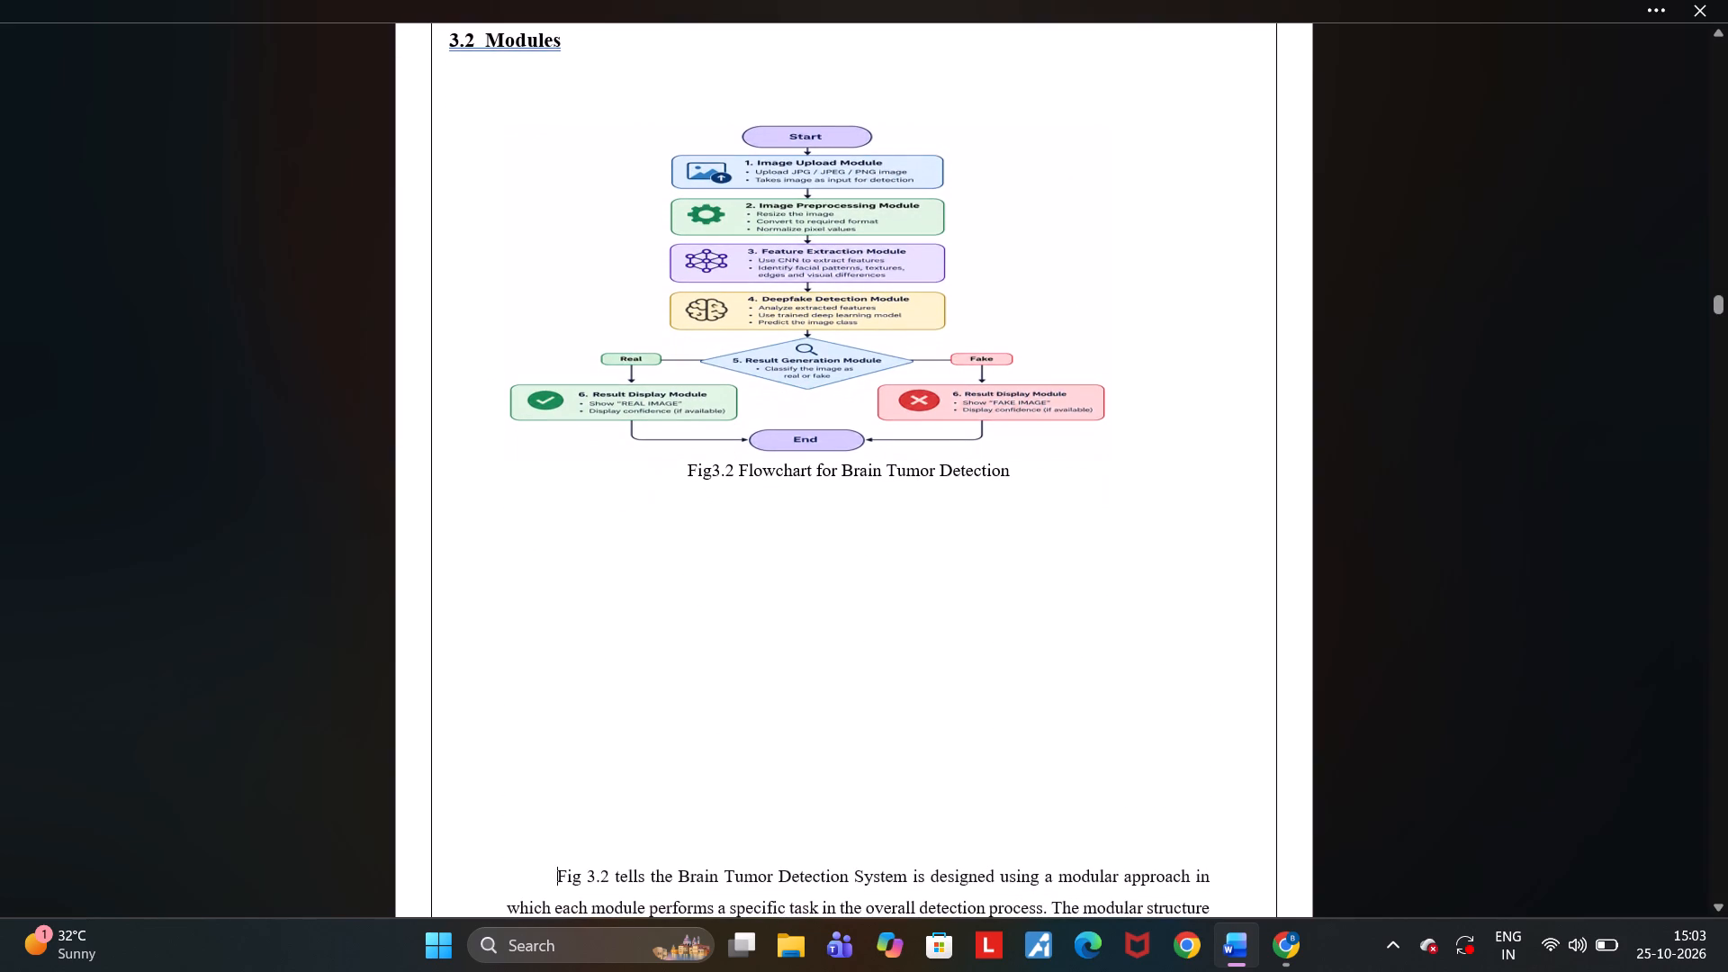
key("Return")
key("Return")
key("Return")
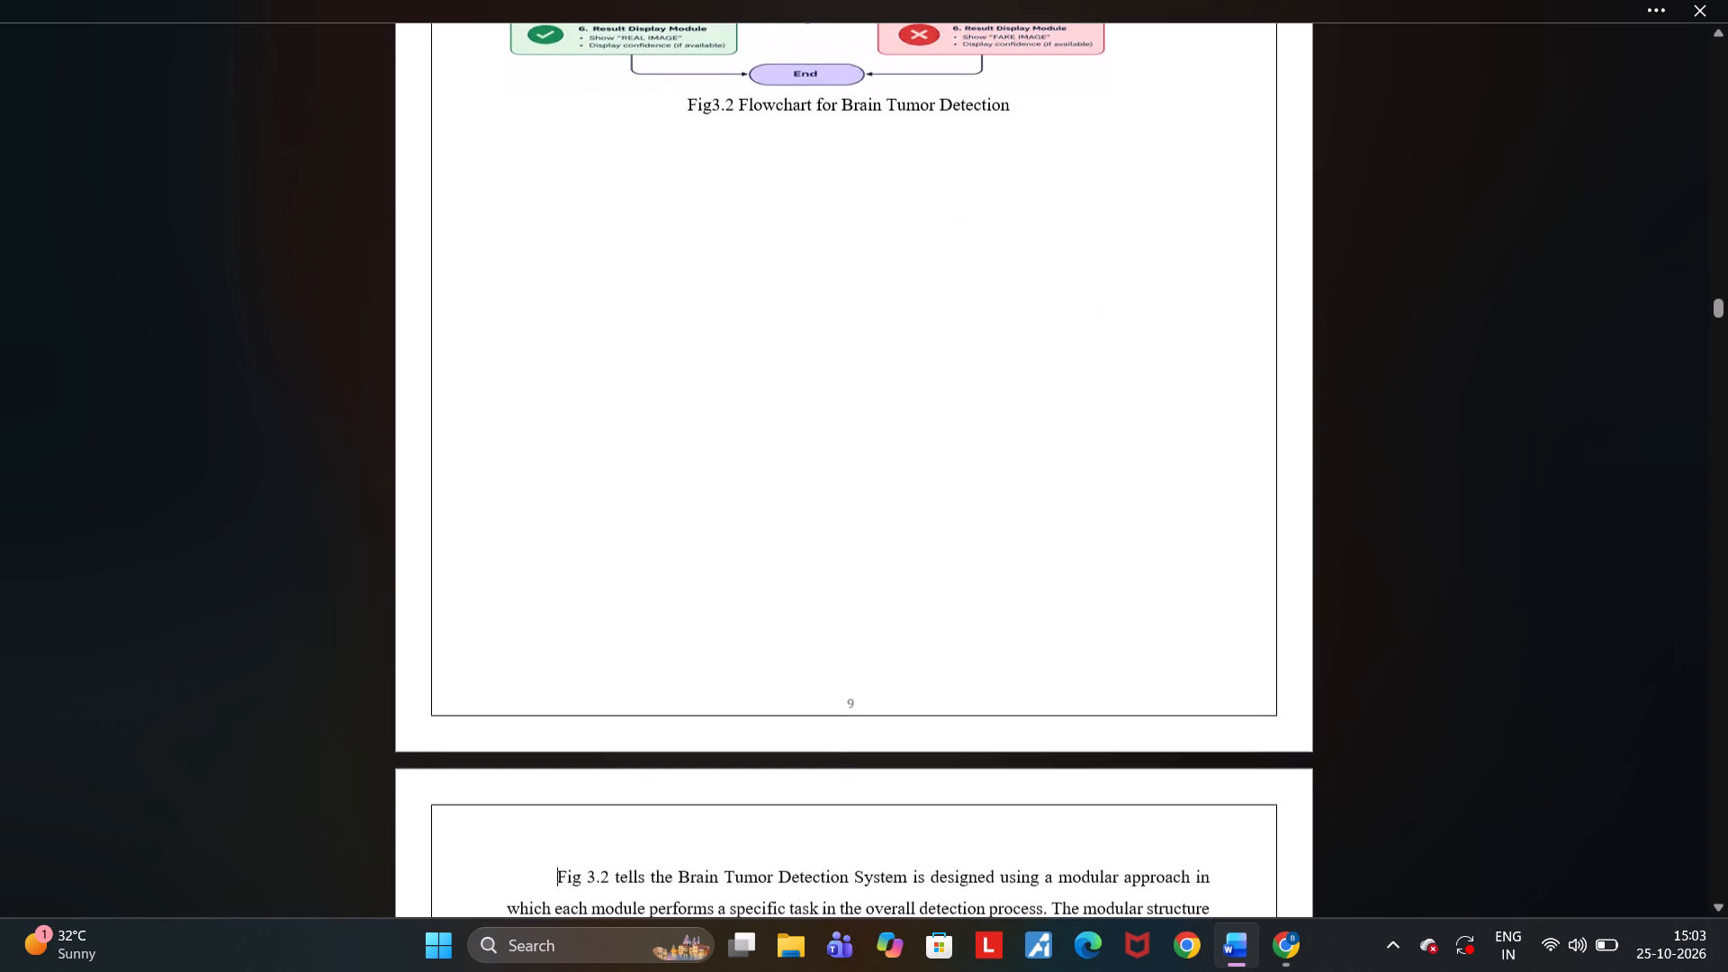
Stretch the flowchart picture vertically to about twice its height, keeping its width.
scroll(555, 649, "up", 4)
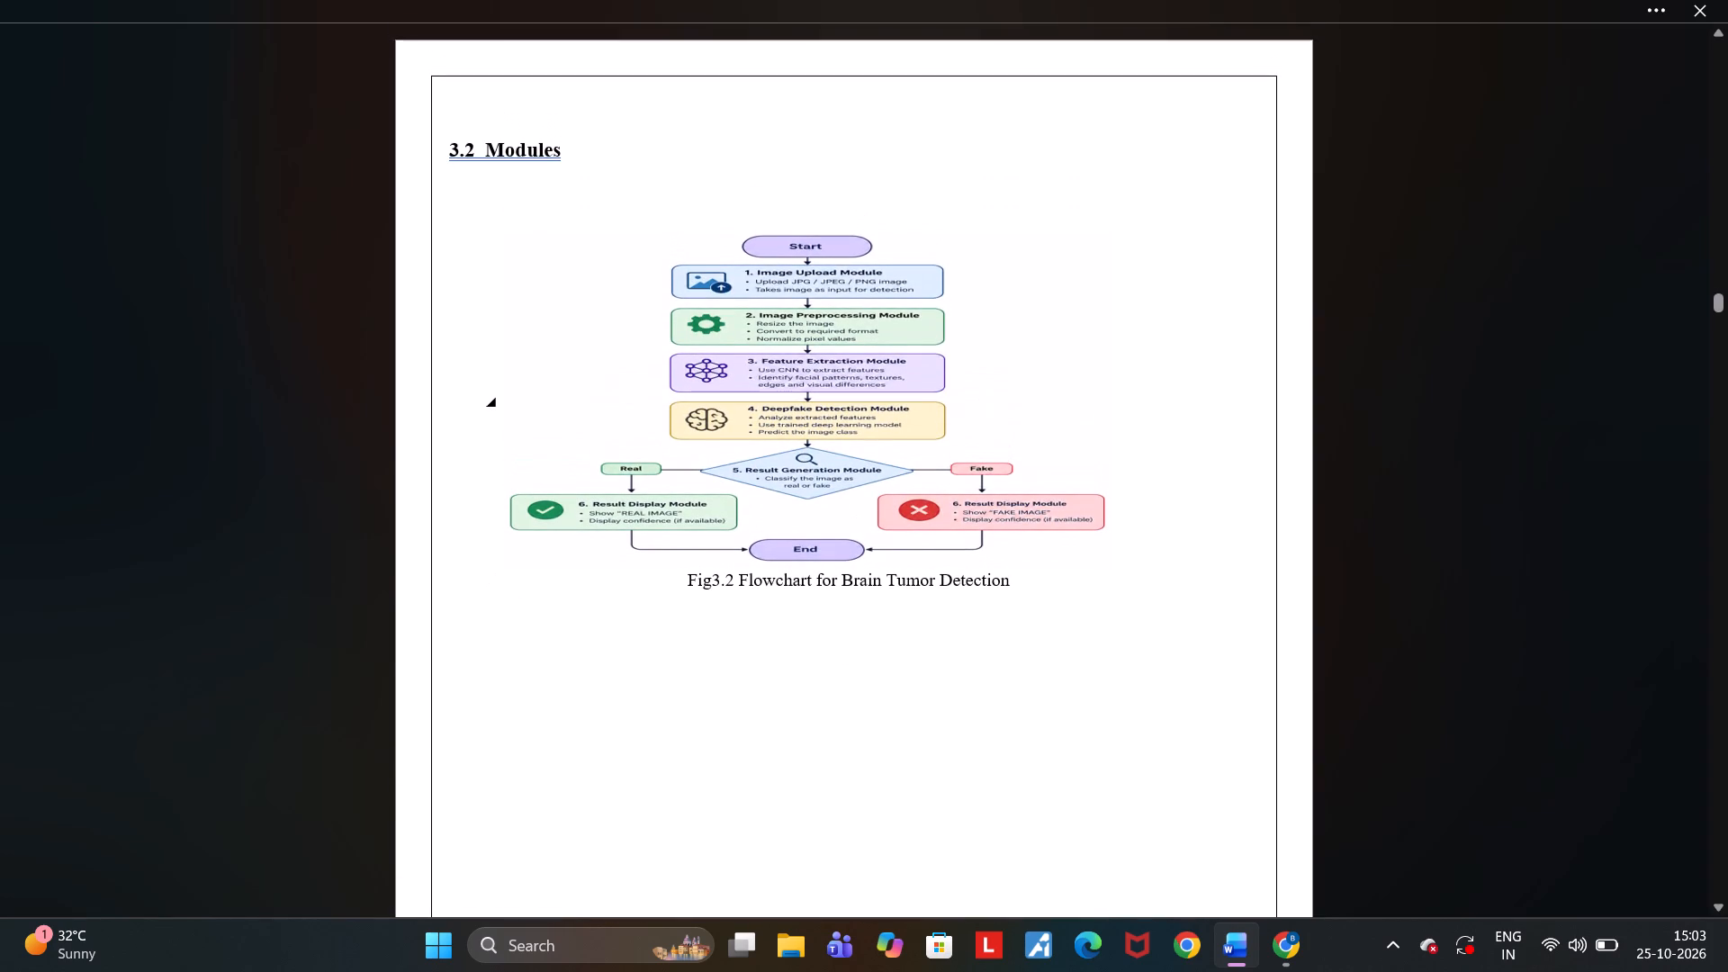
left_click(708, 367)
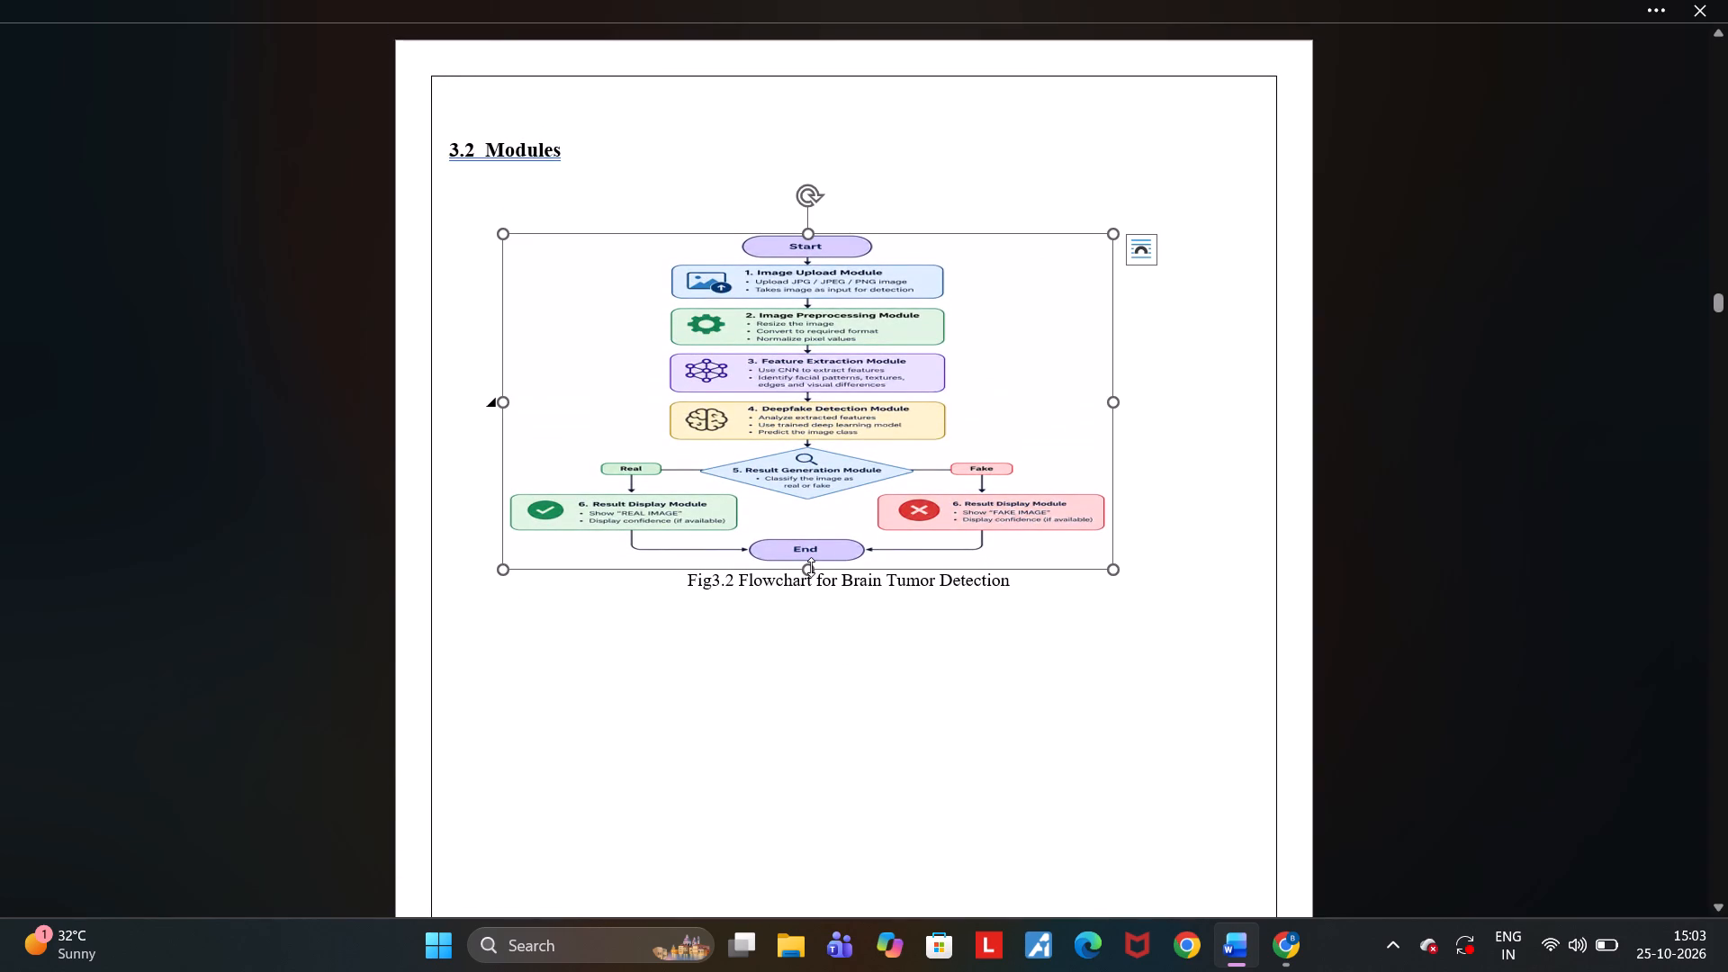
left_click_drag(811, 567, 823, 925)
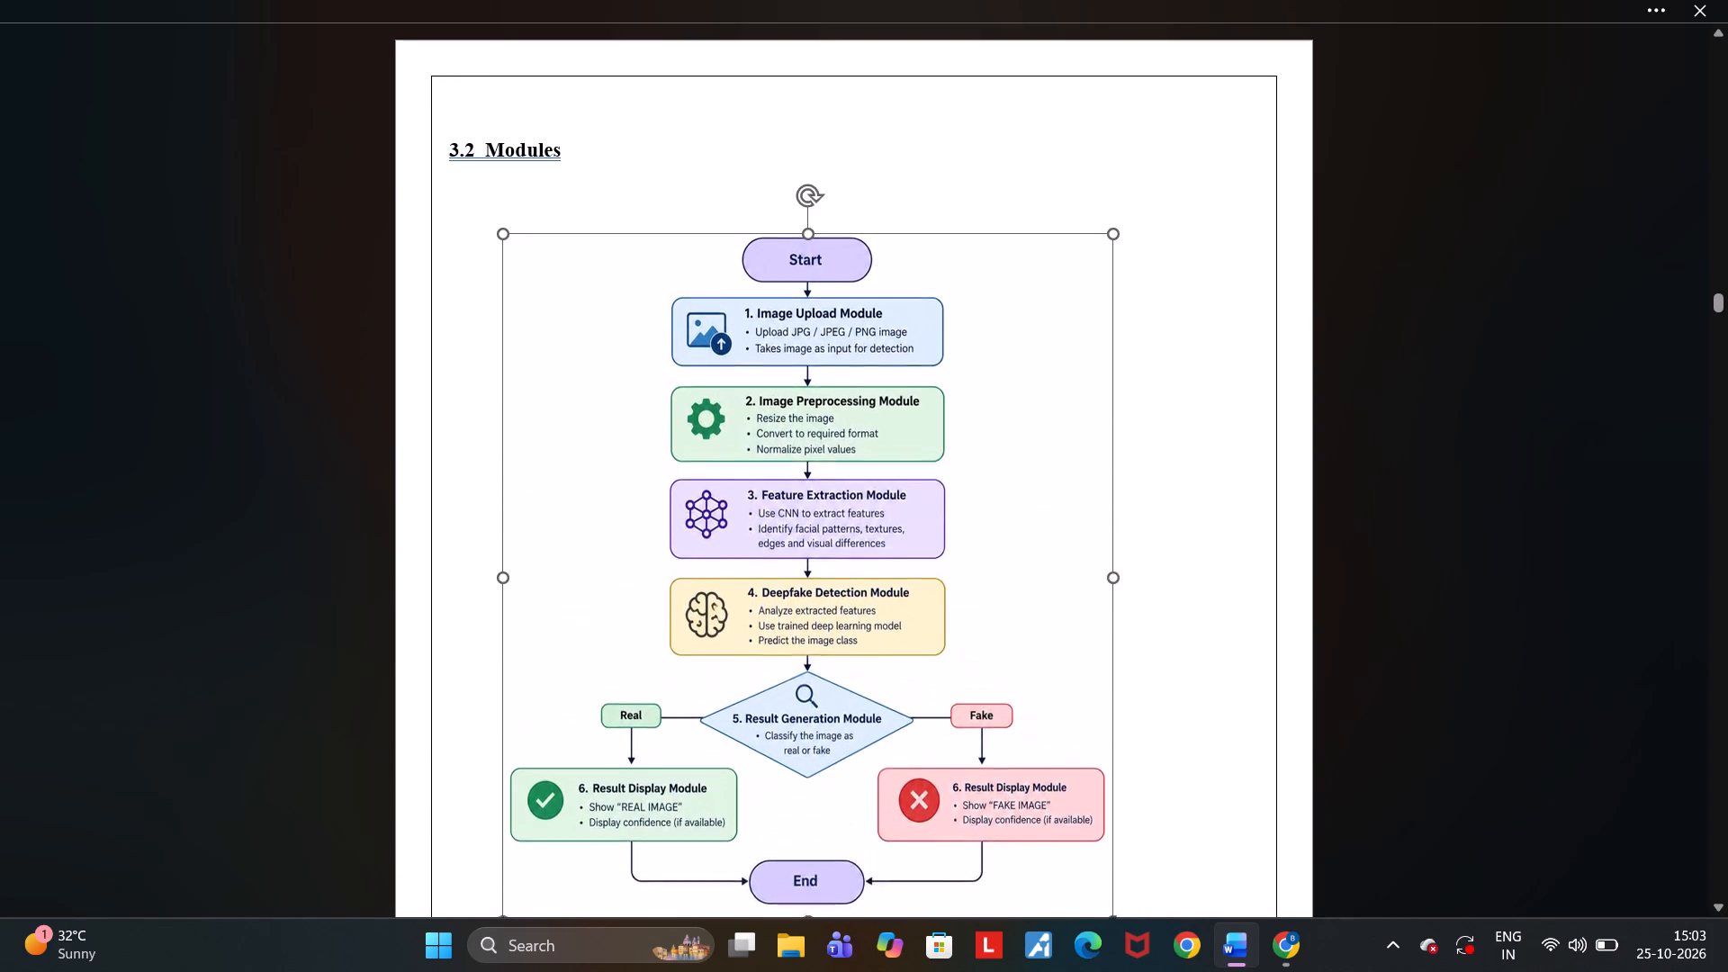
left_click_drag(823, 925, 822, 951)
Reword the caption below the flowchart as "Fig3.2 Flowchart for Deep Fake Image Detector".
scroll(822, 951, "down", 1)
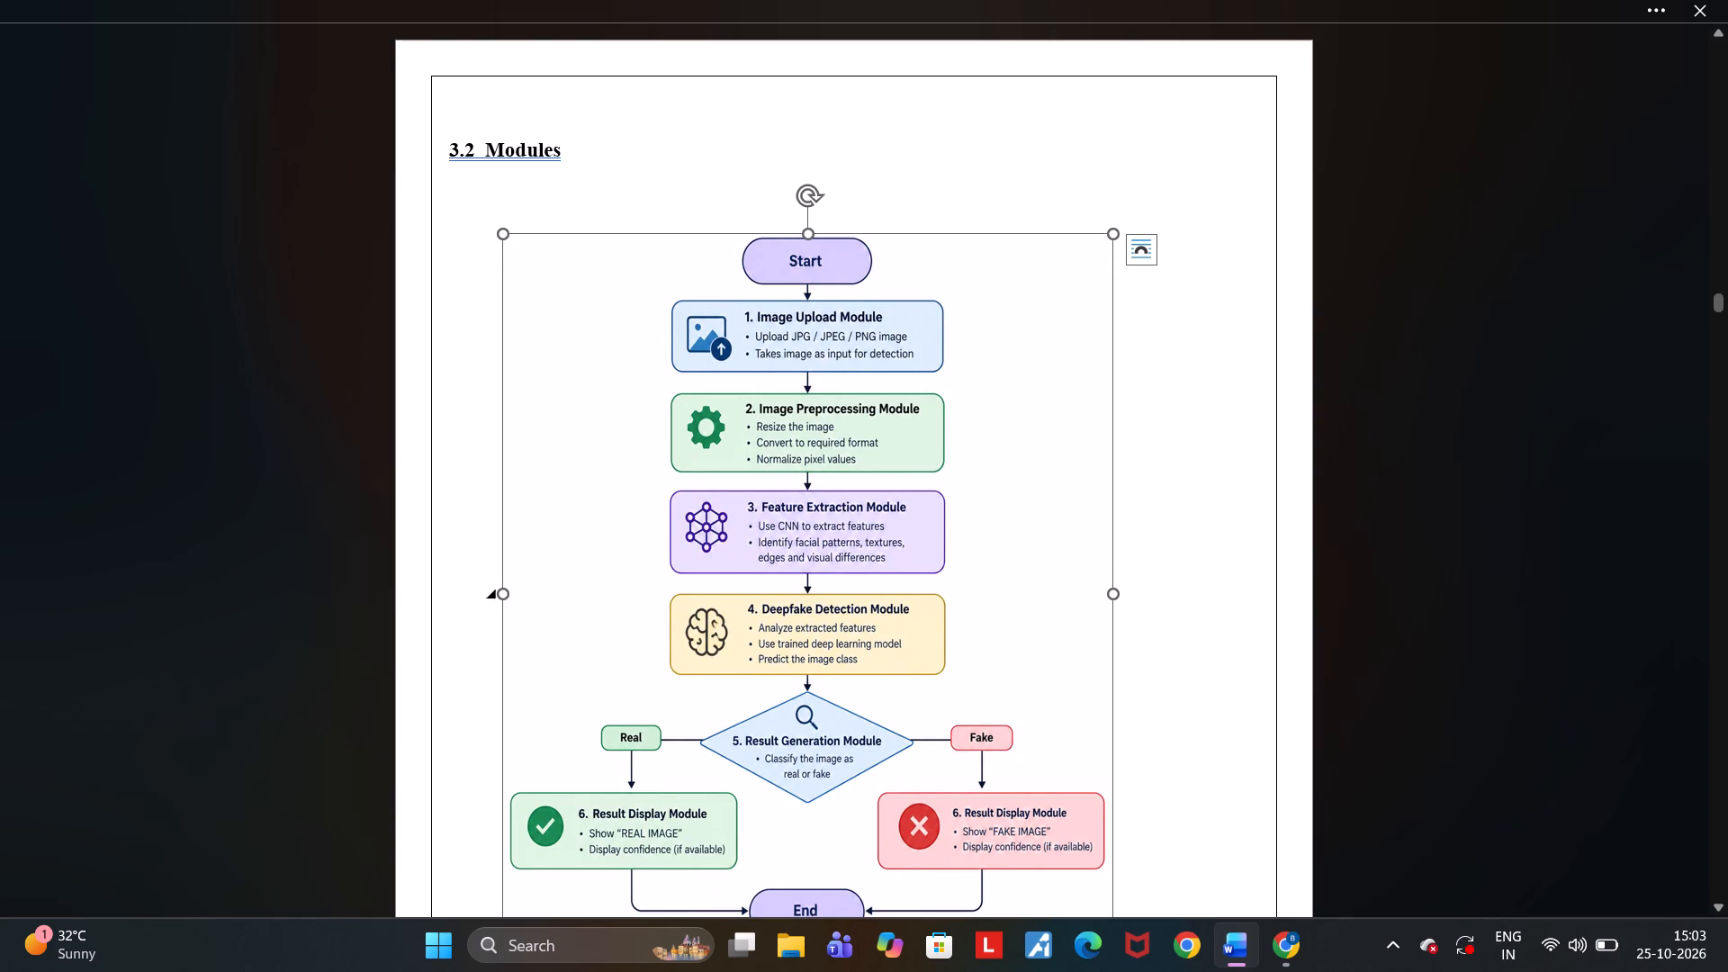
scroll(985, 614, "down", 2)
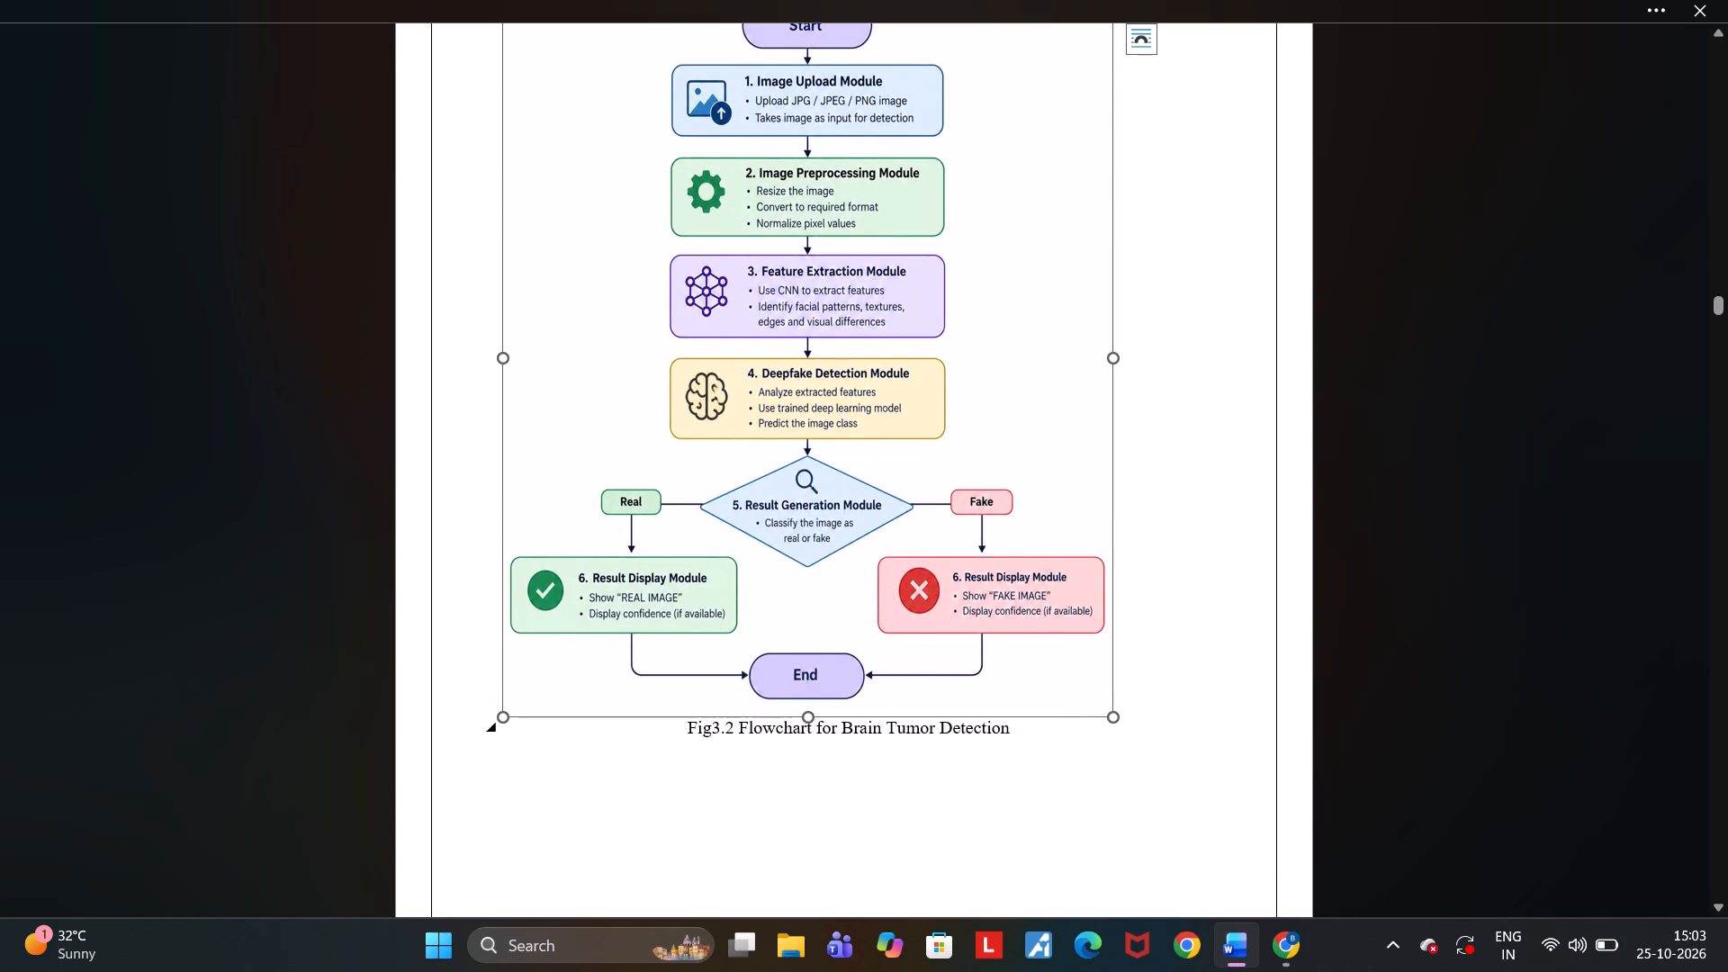
left_click(1012, 725)
key("BackSpace")
key("BackSpace")
key("BackSpace")
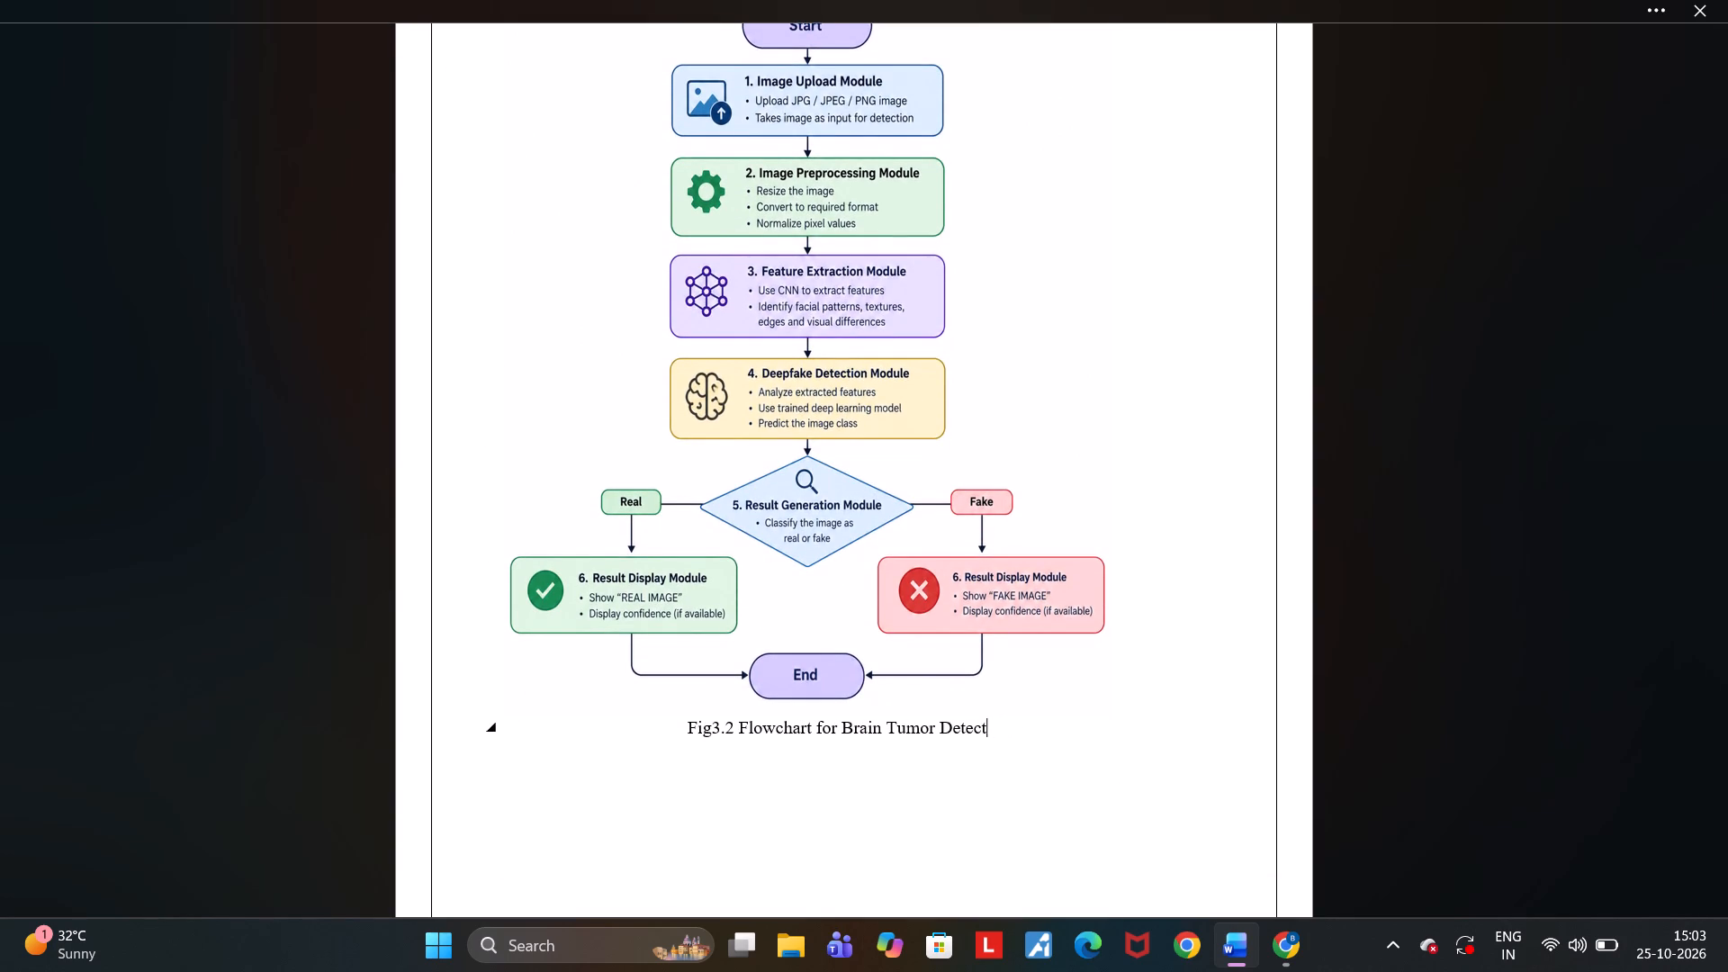
key("BackSpace")
key("BackSpace")
key("BackSpace")
key("BackSpace")
key("BackSpace")
key("BackSpace")
key("BackSpace")
key("BackSpace")
key("BackSpace")
key("BackSpace")
key("BackSpace")
key("BackSpace")
key("BackSpace")
key("BackSpace")
key("BackSpace")
key("BackSpace")
key("BackSpace")
key("BackSpace")
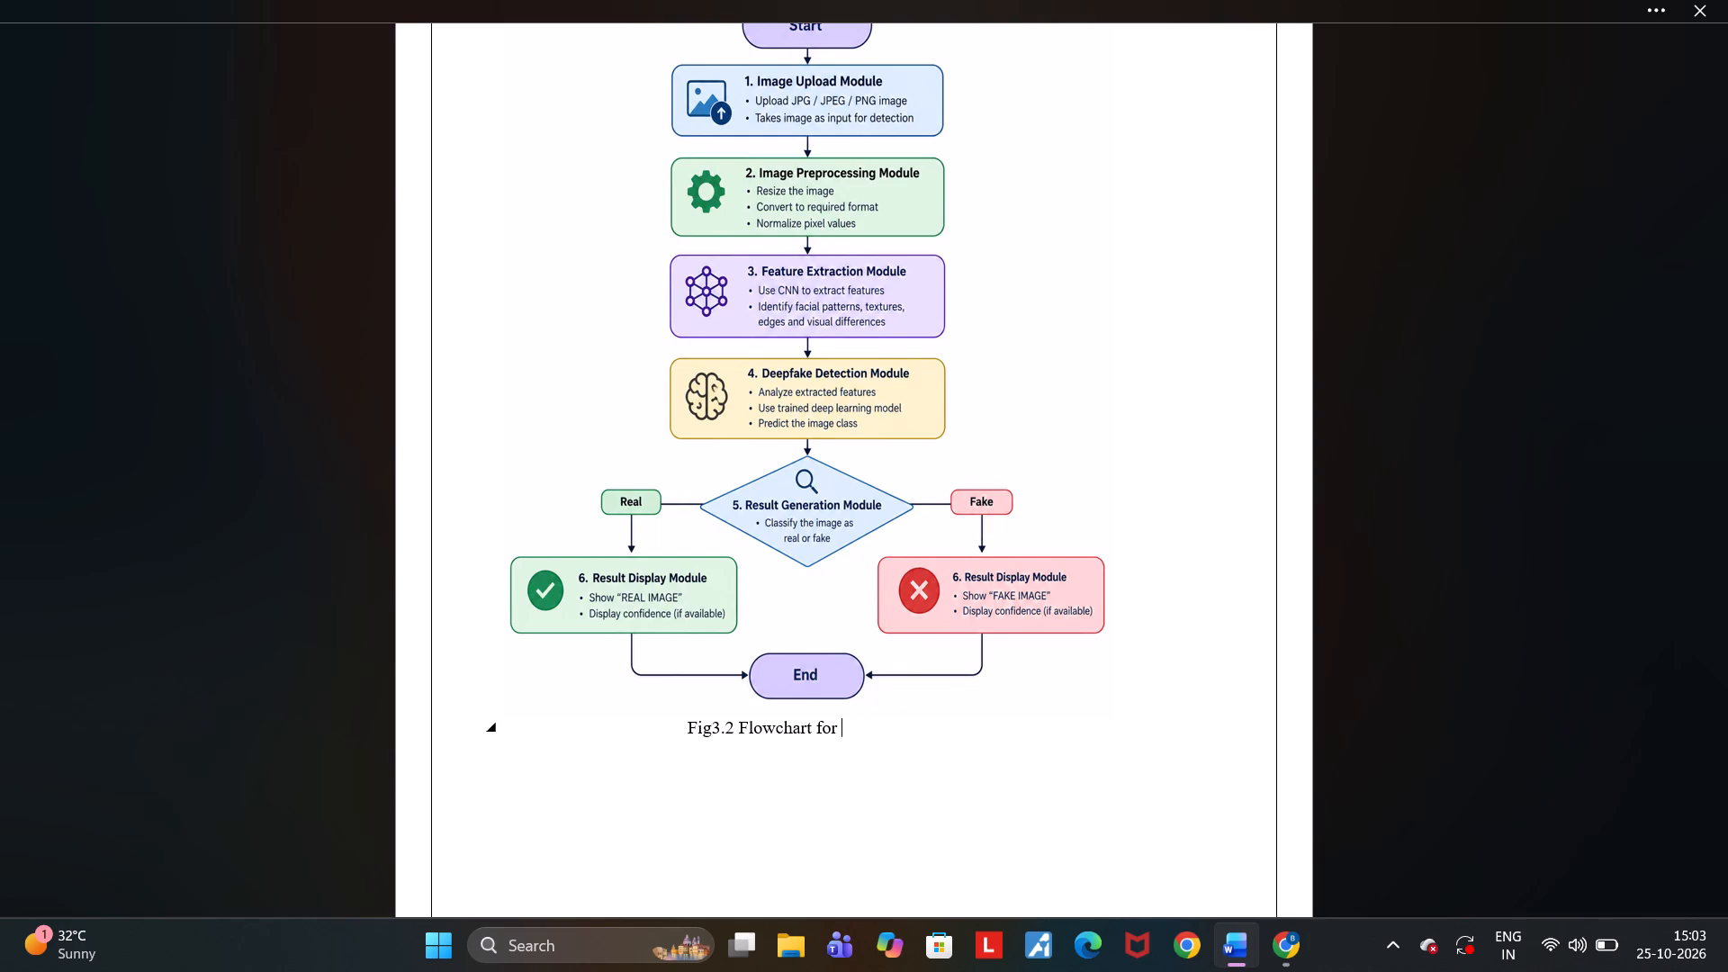
type("Dee")
type("p")
key("space")
type("Fa")
type("kr")
key("BackSpace")
type("e")
key("space")
type("Ima")
type("ge")
key("space")
type("De")
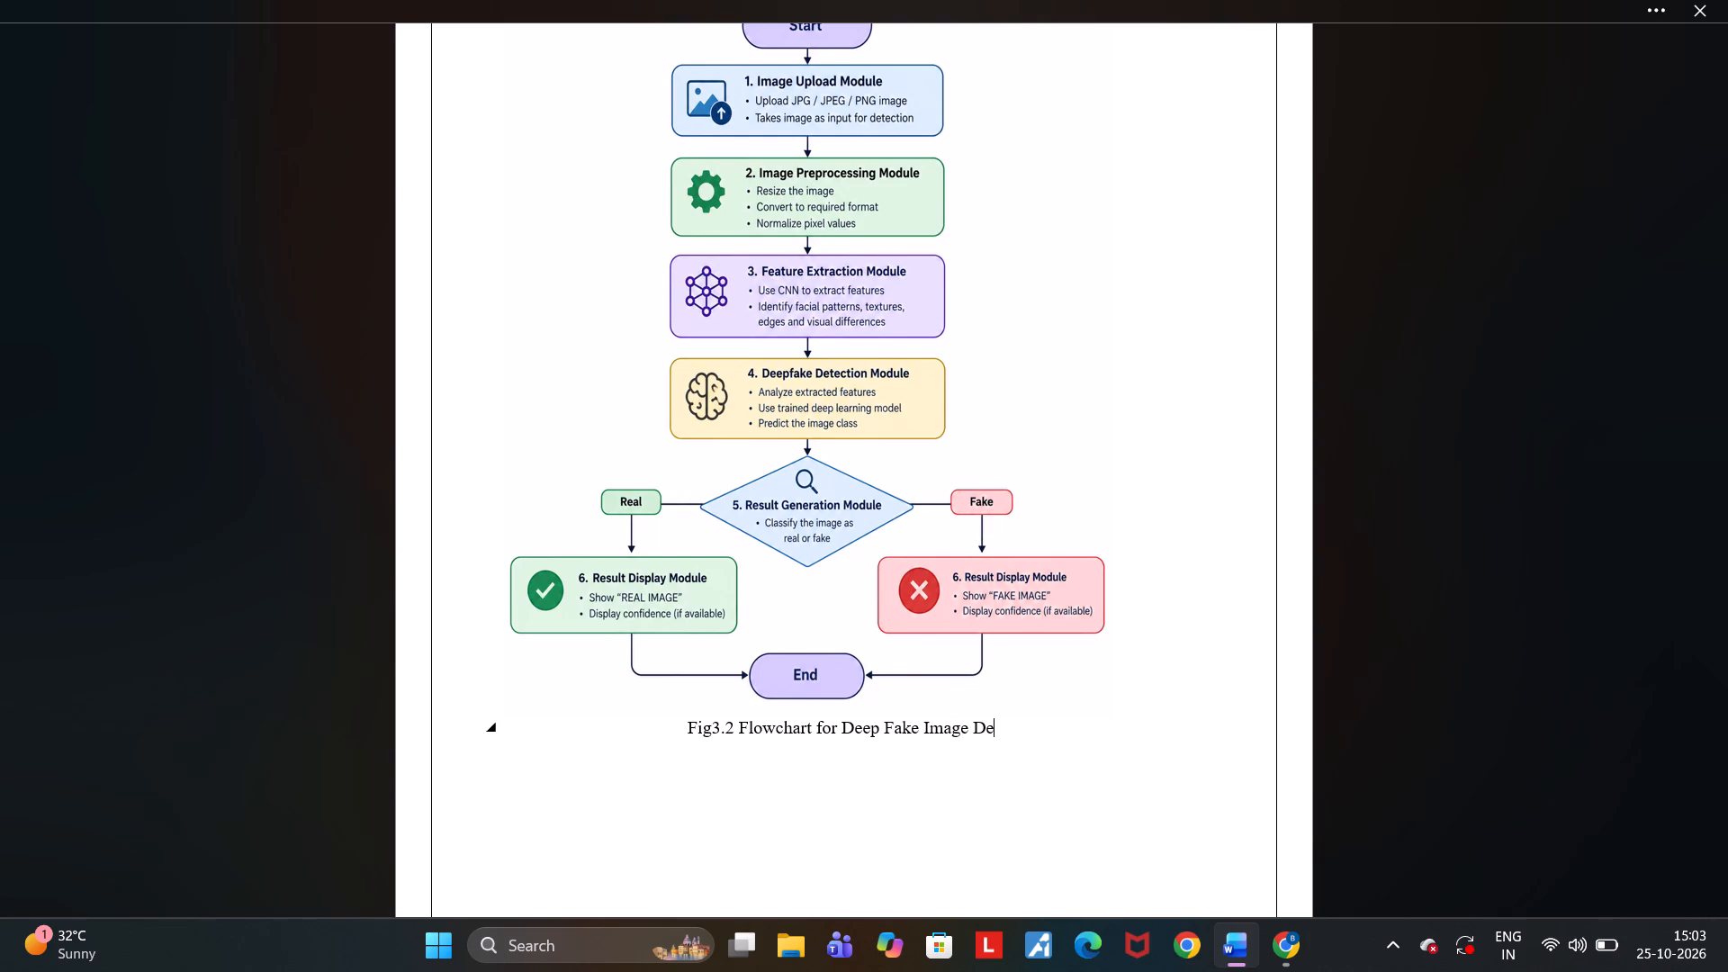
type("tector")
Insert one extra space between "3.2" and "Modules" in the section heading.
scroll(1133, 388, "up", 1)
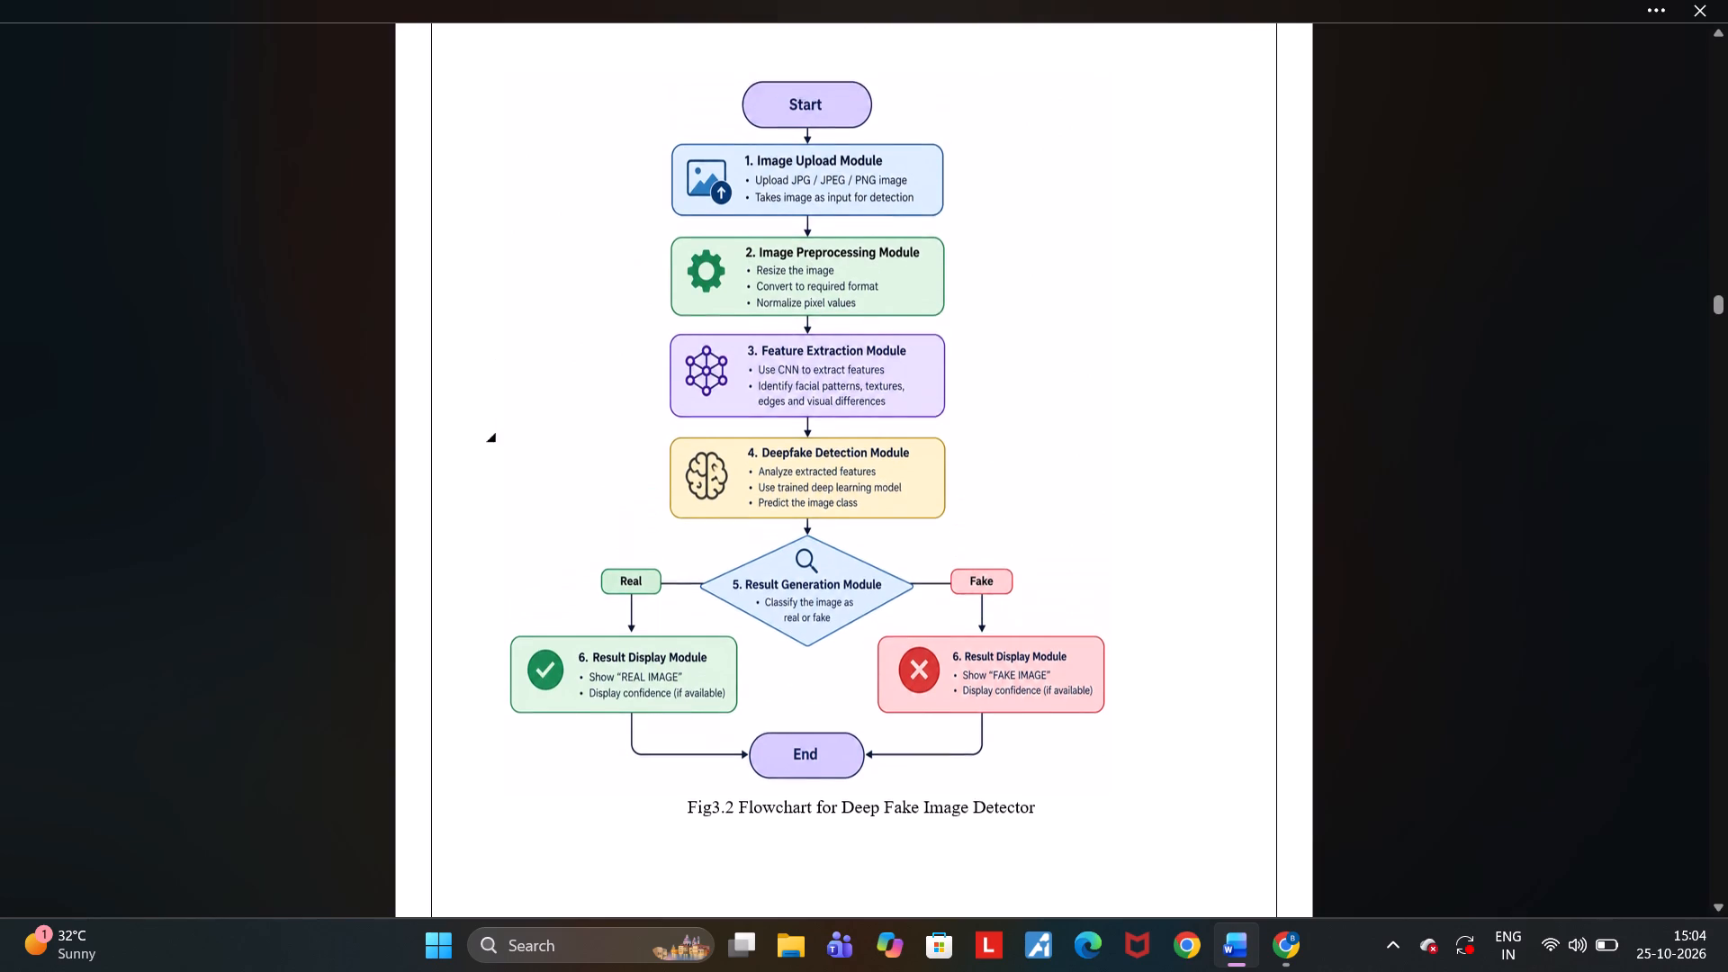
scroll(1133, 388, "up", 2)
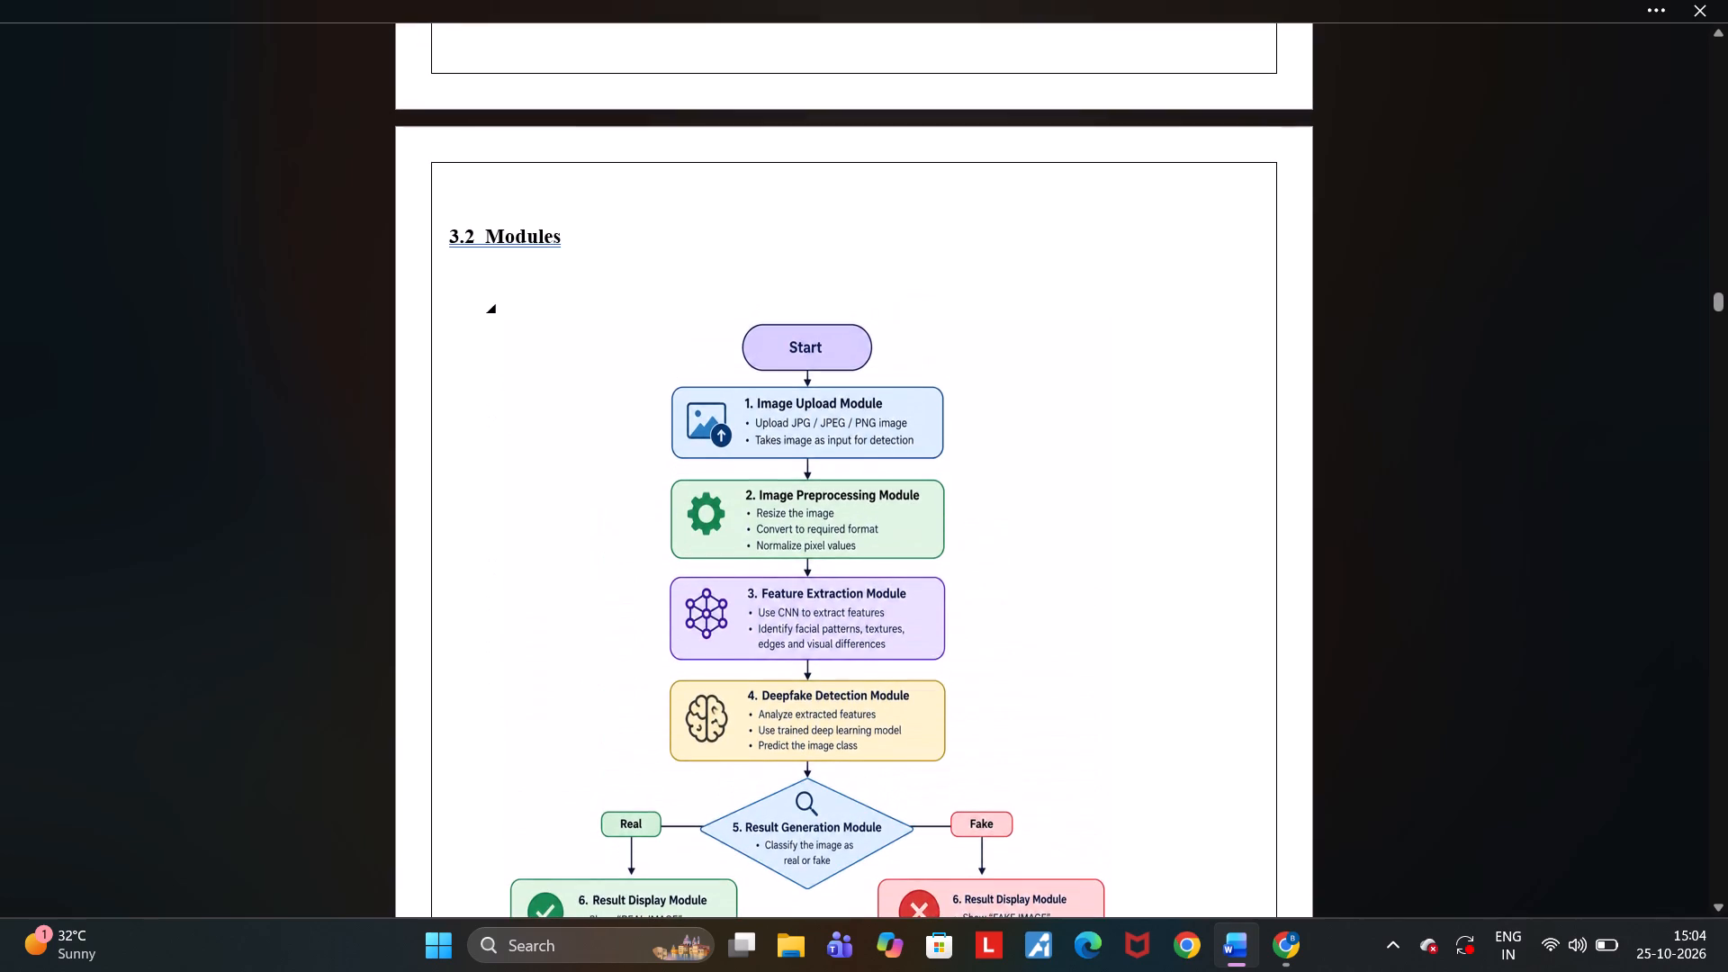
left_click(478, 233)
key("space")
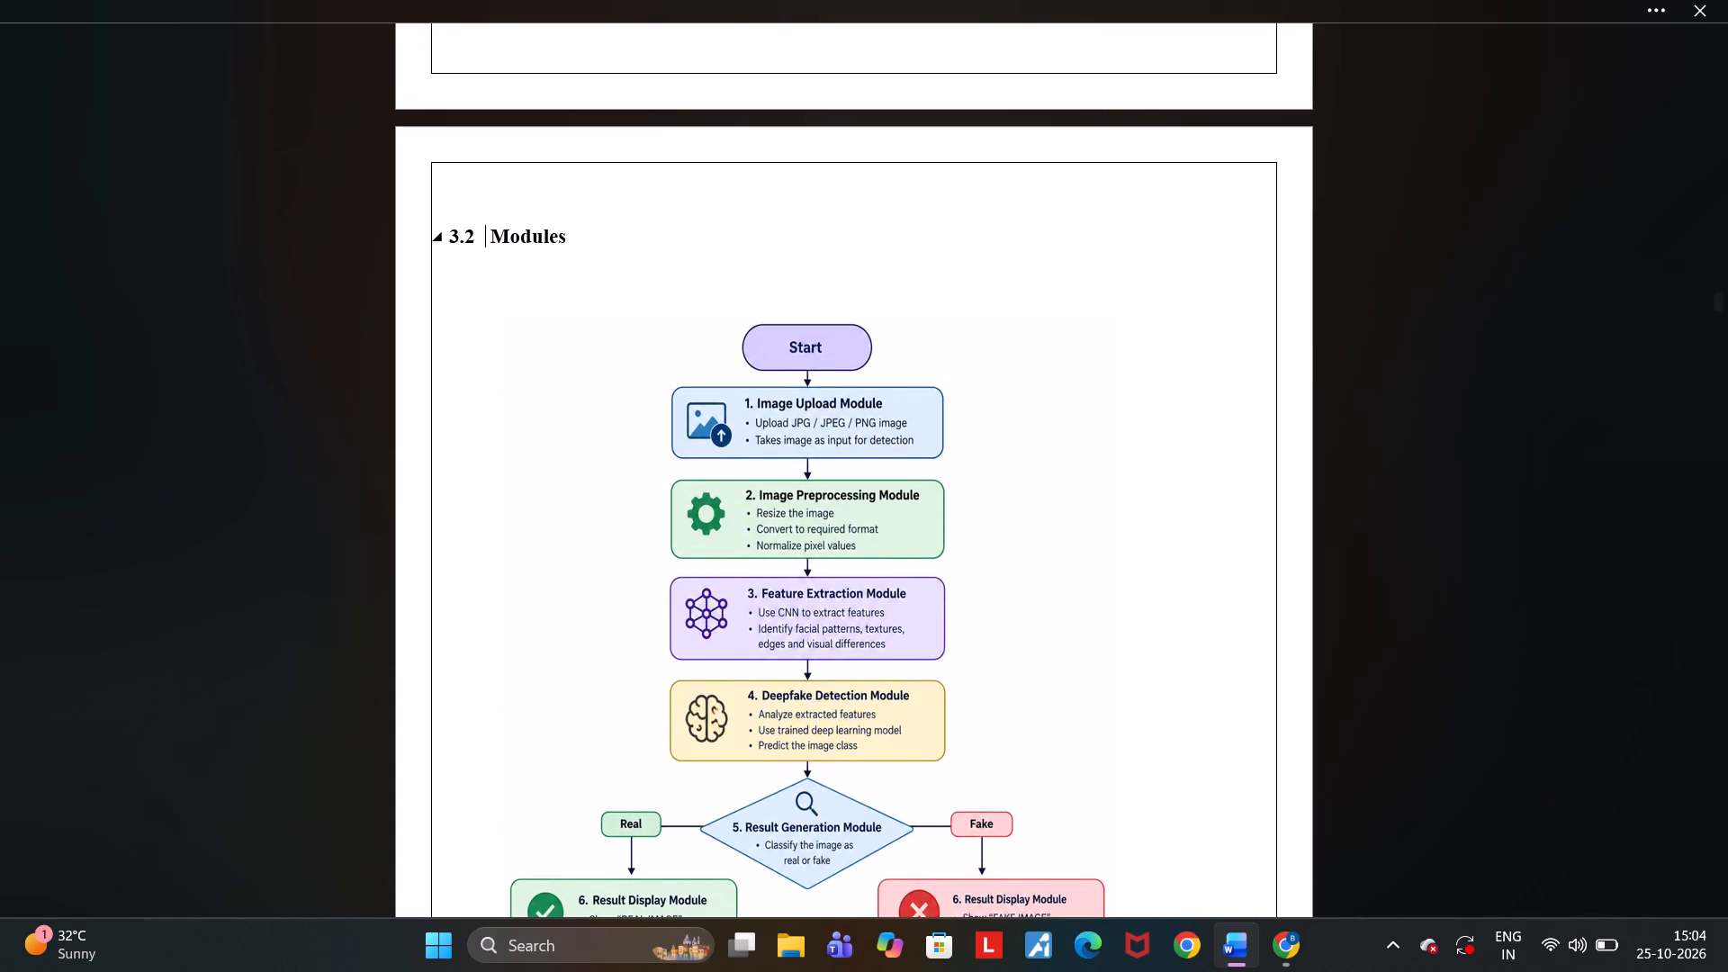
Remove the indent and surplus blank lines before the paragraph beginning "Fig 3.2 tells the Brain Tumor Detection System", starting it at the top of page 10.
scroll(477, 233, "down", 3)
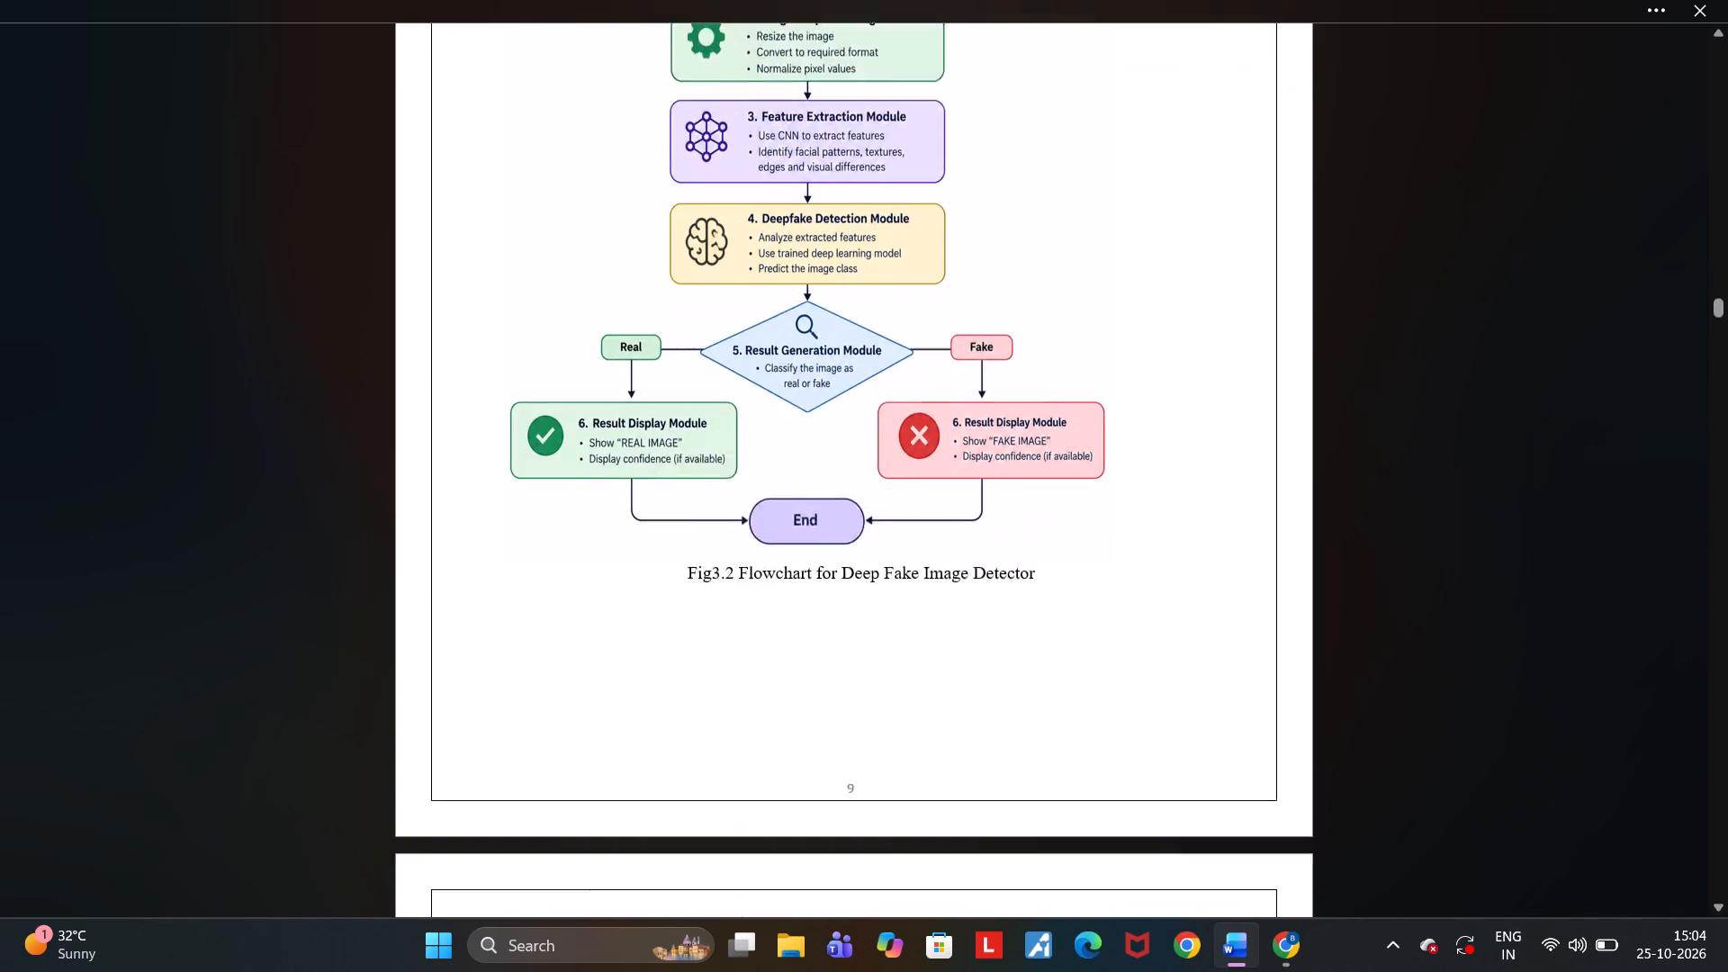
scroll(477, 233, "down", 1)
scroll(477, 233, "up", 2)
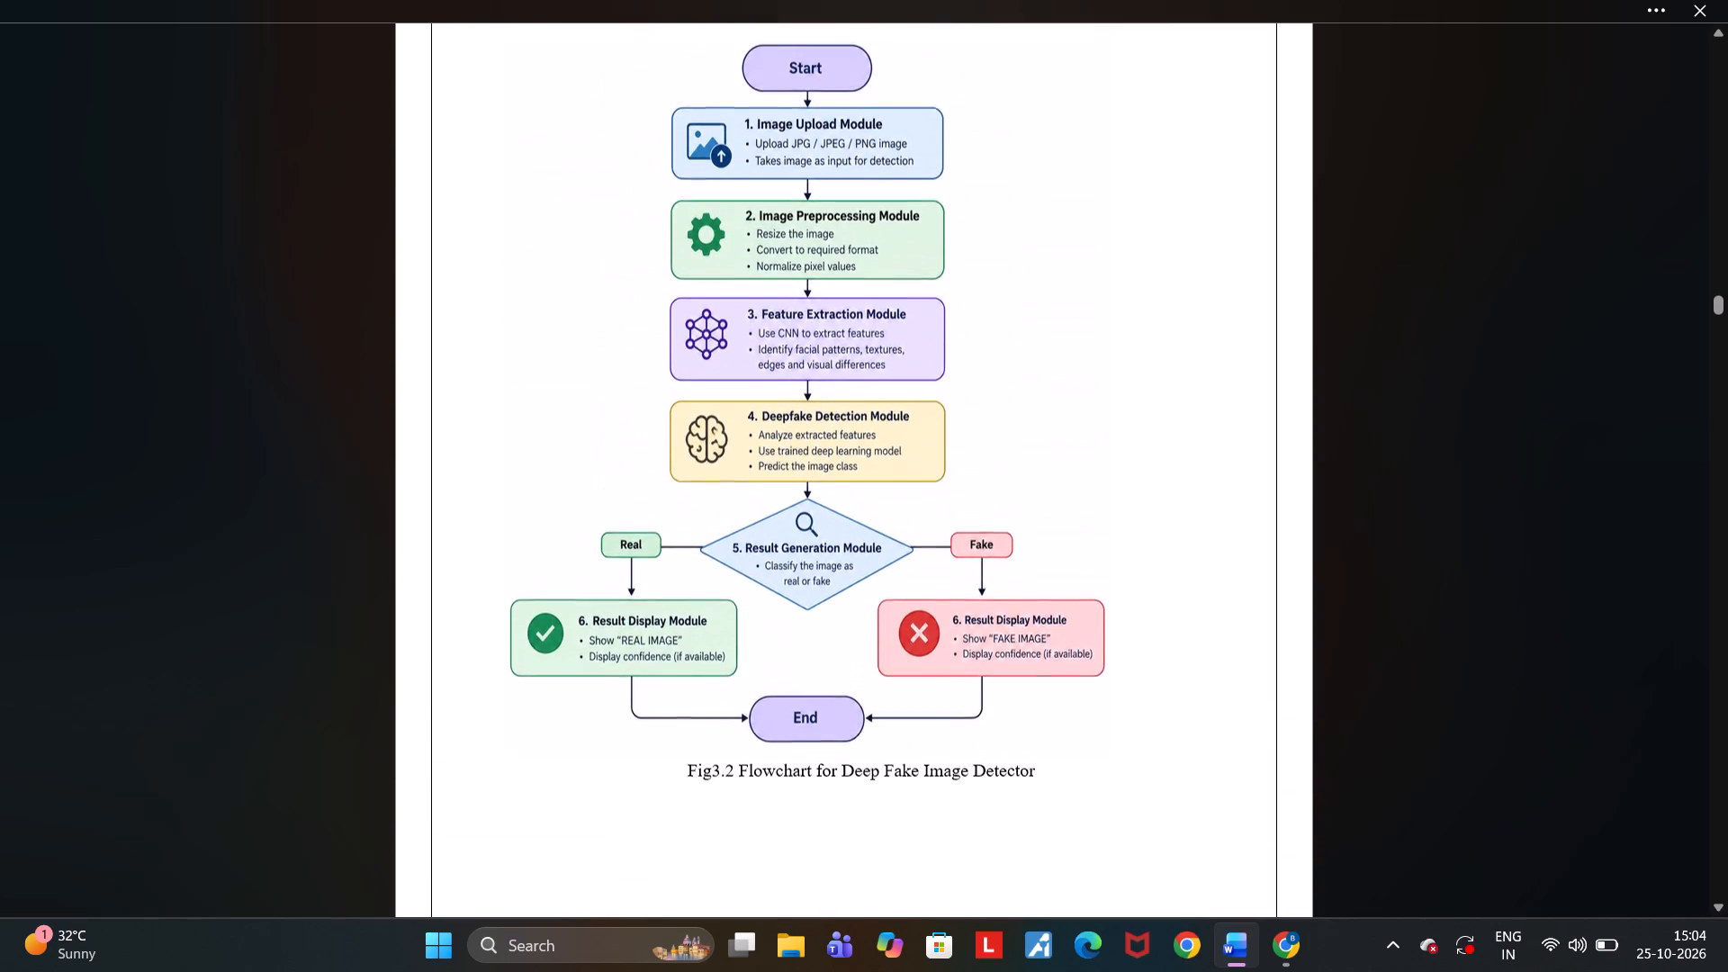
scroll(477, 233, "up", 1)
scroll(477, 233, "down", 5)
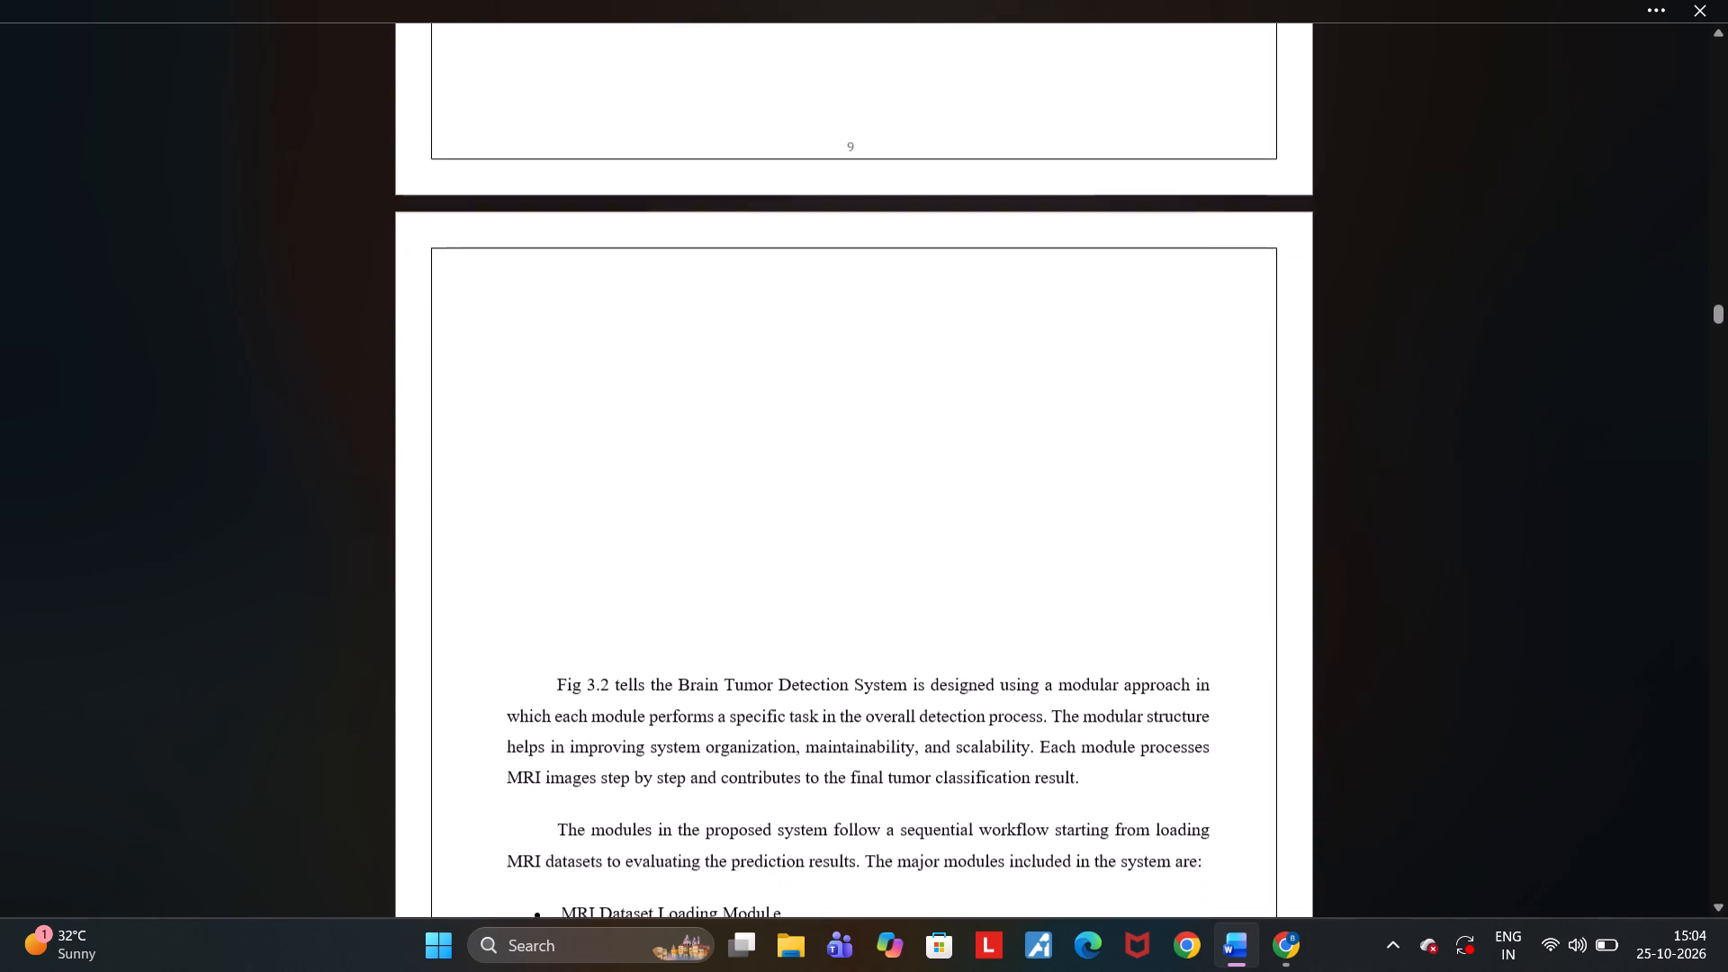
scroll(477, 233, "down", 2)
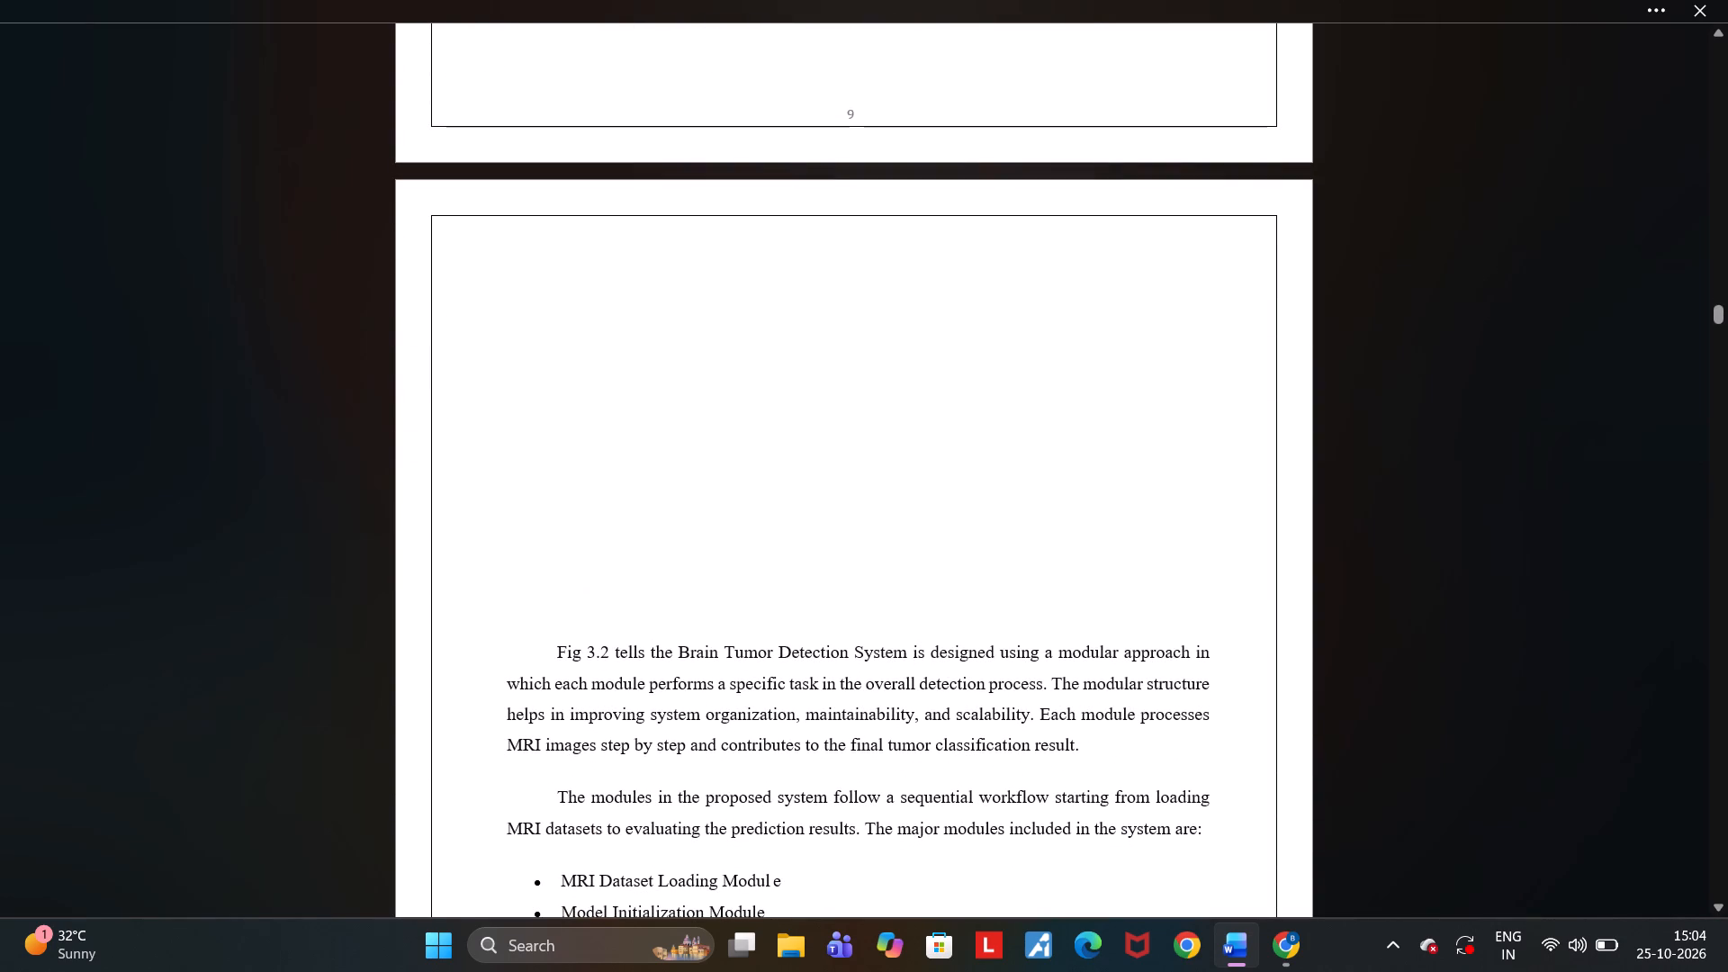
left_click(548, 647)
key("BackSpace")
key("BackSpace")
key("BackSpace")
key("BackSpace")
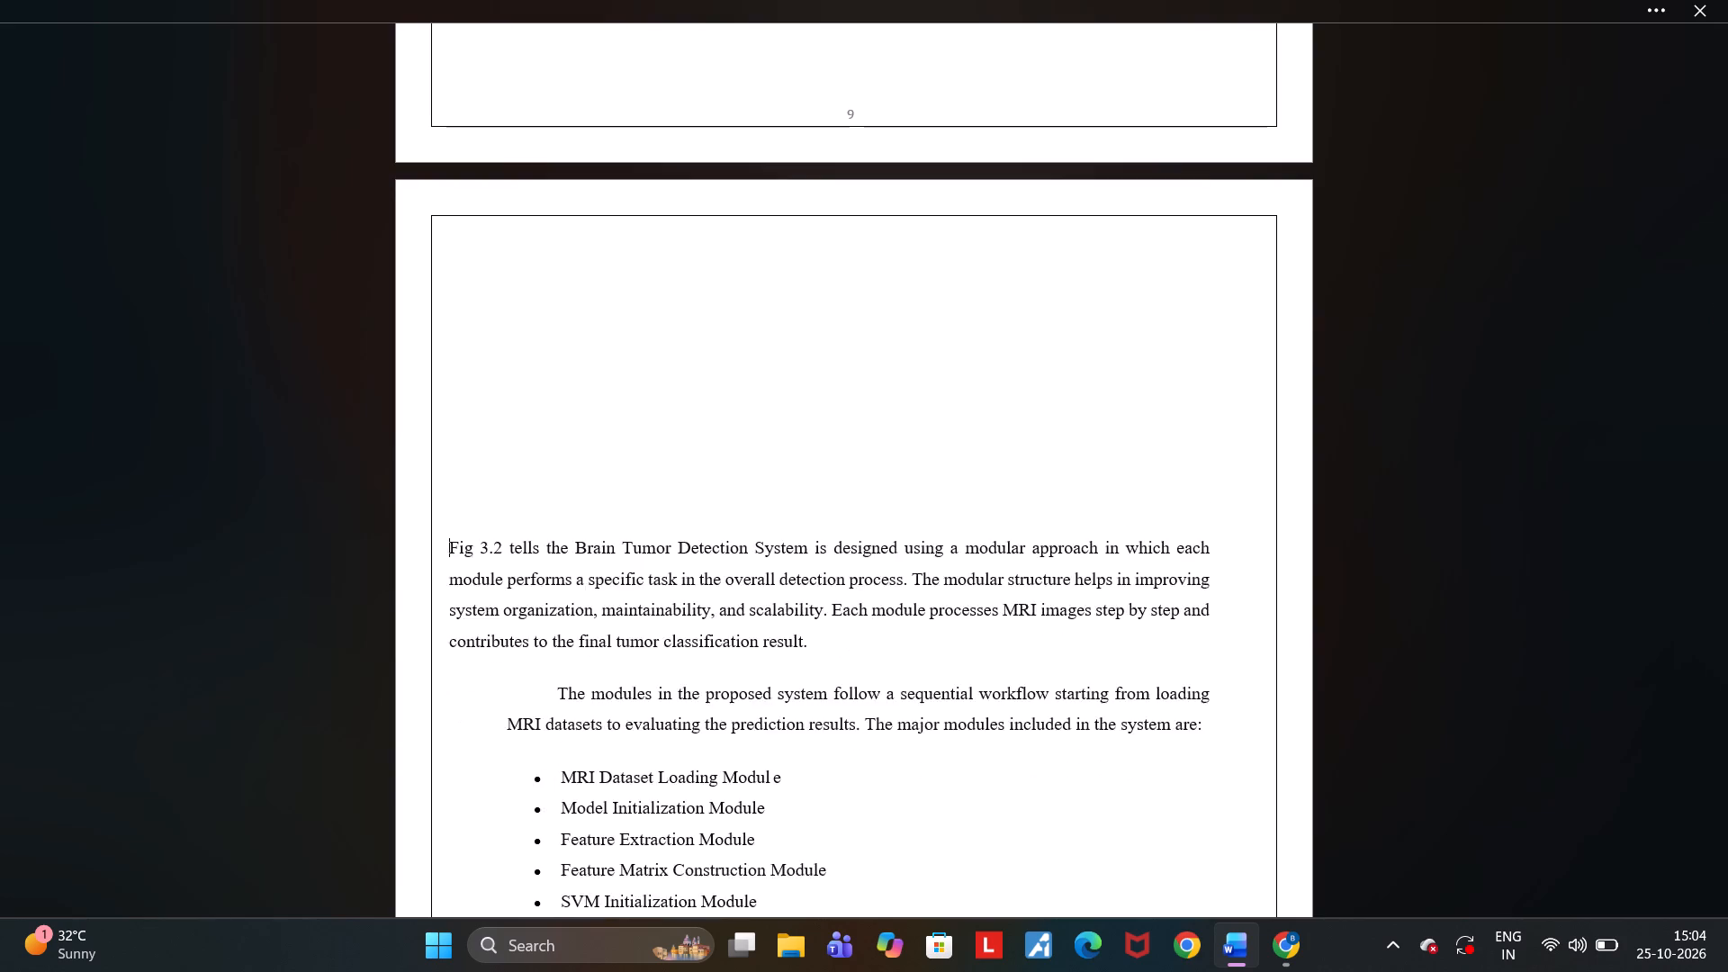
key("BackSpace")
key("BackSpace")
key("BackSpace")
key("BackSpace")
key("BackSpace")
key("BackSpace")
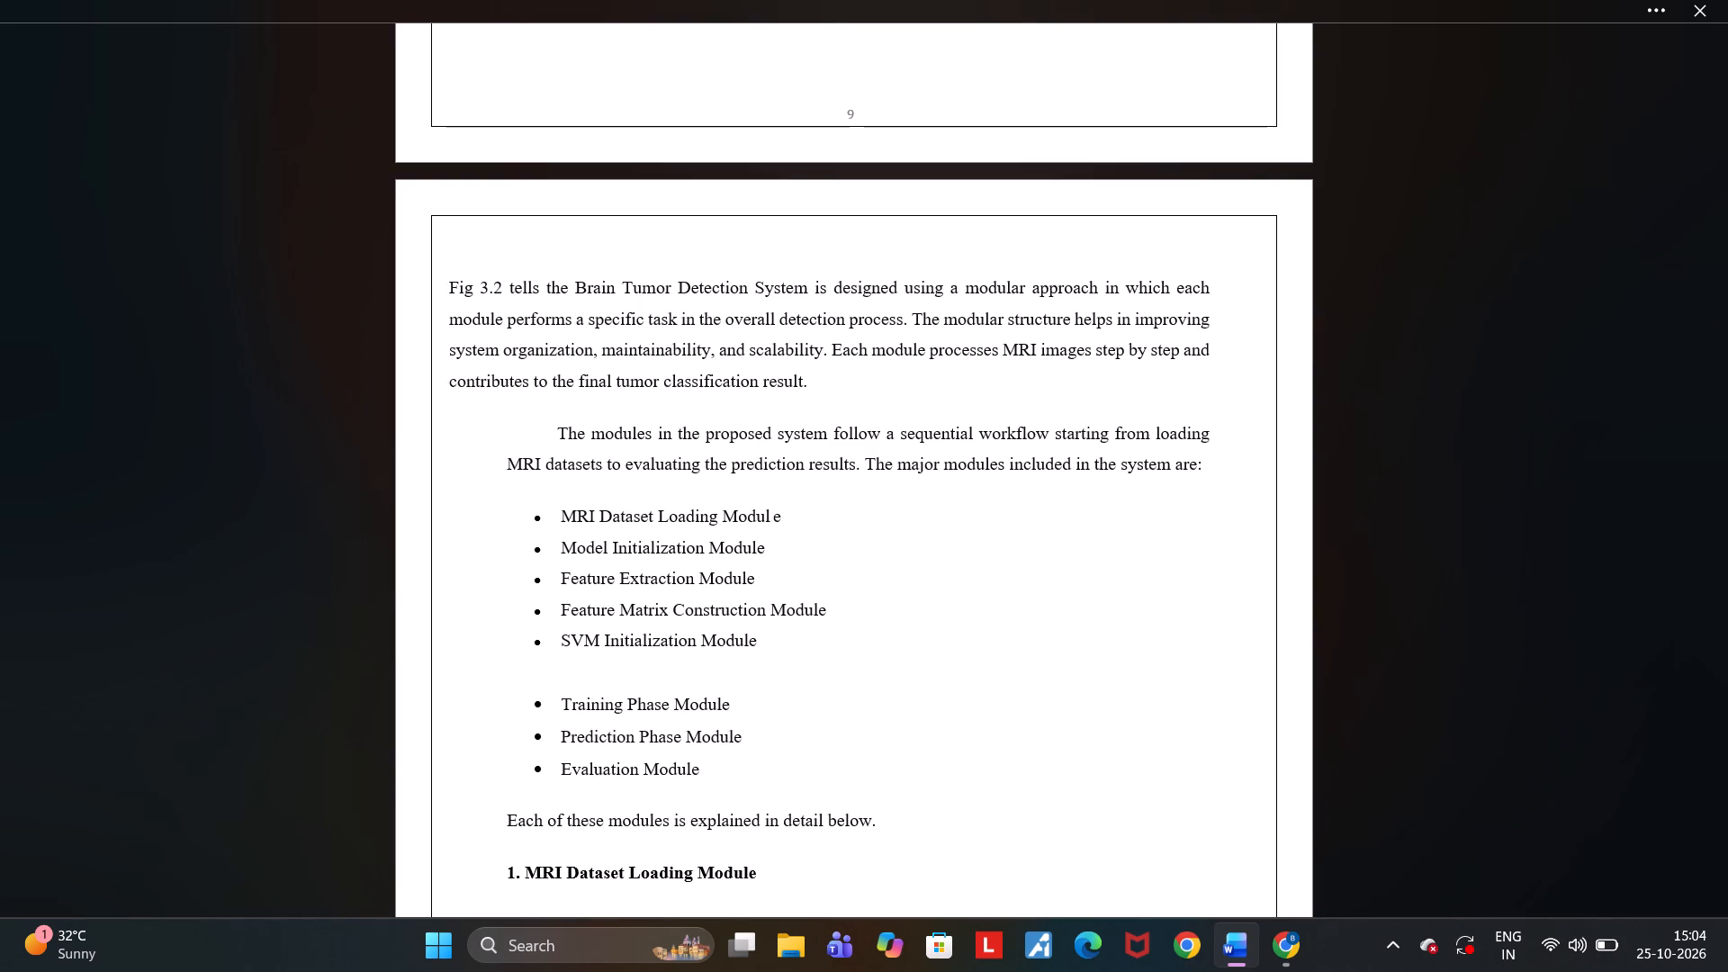
key("BackSpace")
scroll(548, 647, "up", 1)
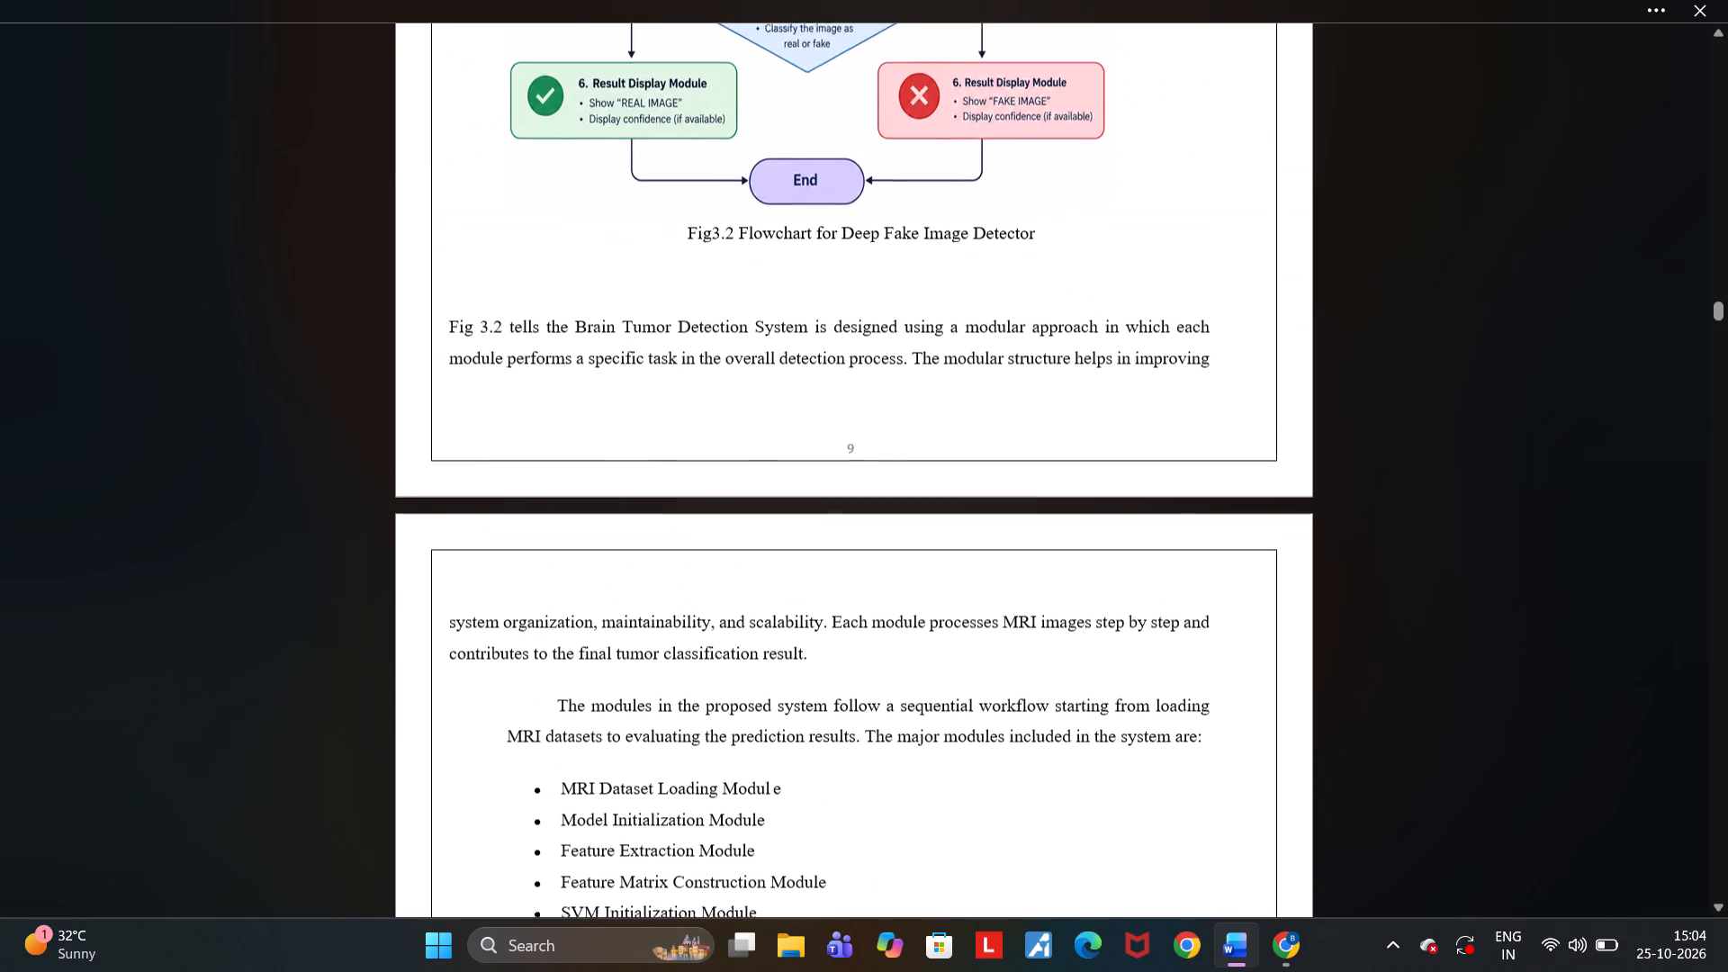
scroll(548, 647, "up", 2)
key("Return")
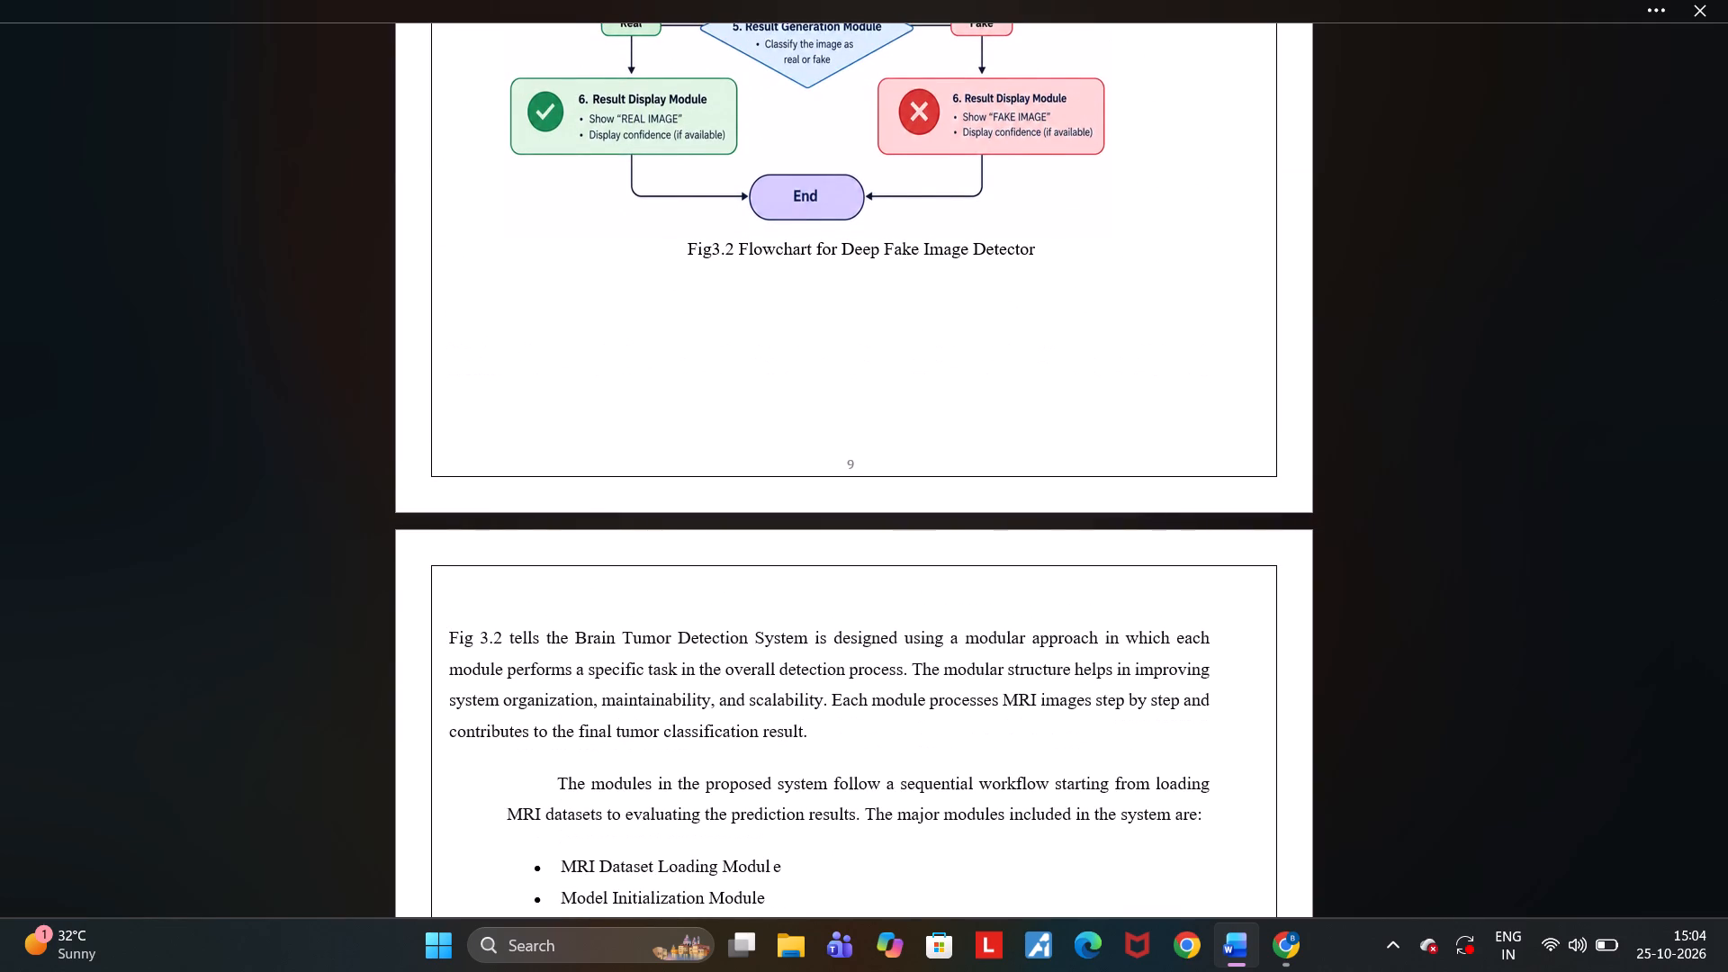
scroll(548, 647, "down", 6)
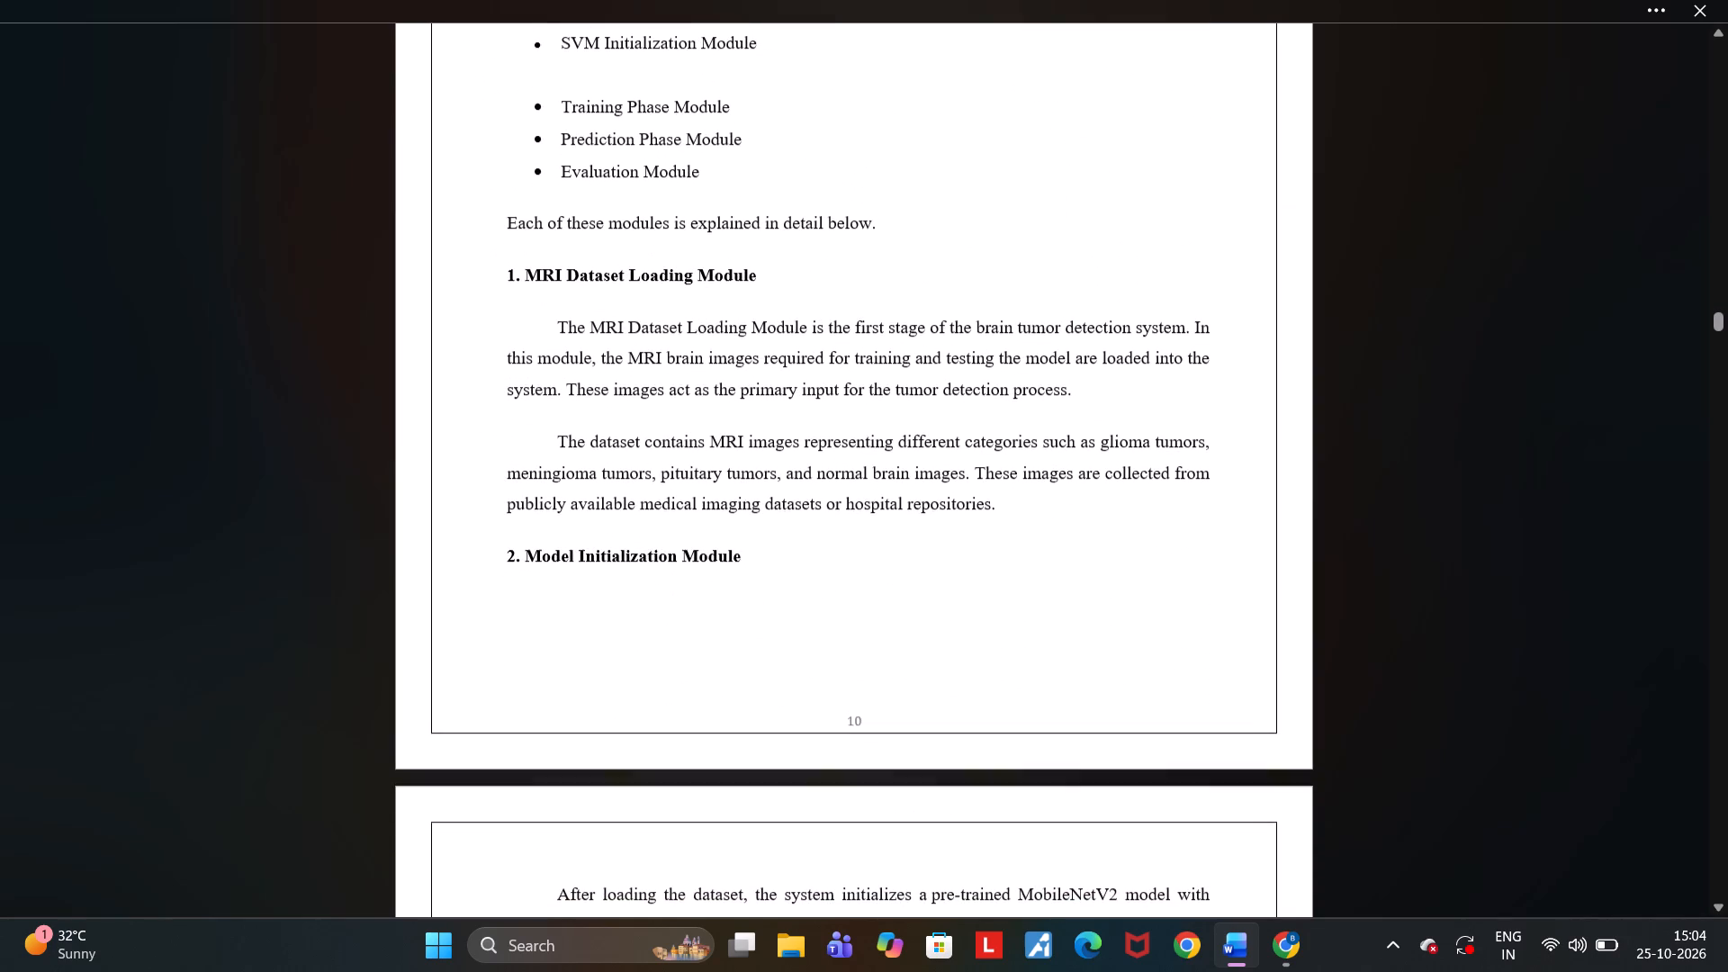
scroll(548, 647, "down", 5)
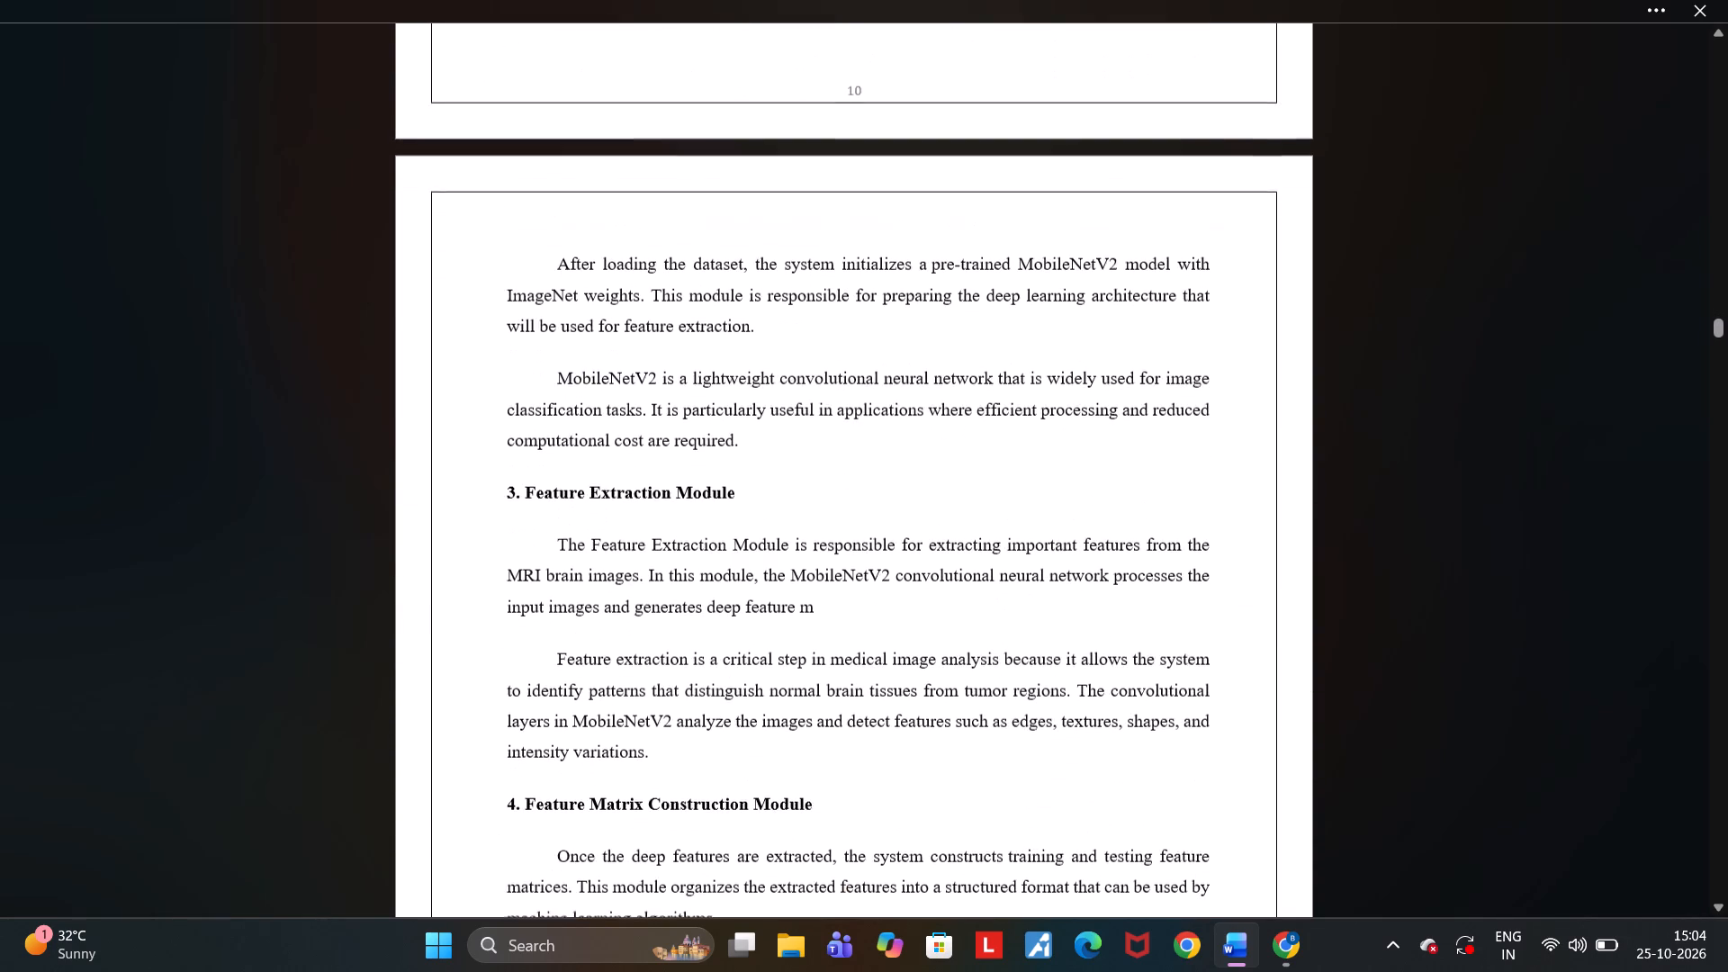
scroll(548, 647, "down", 8)
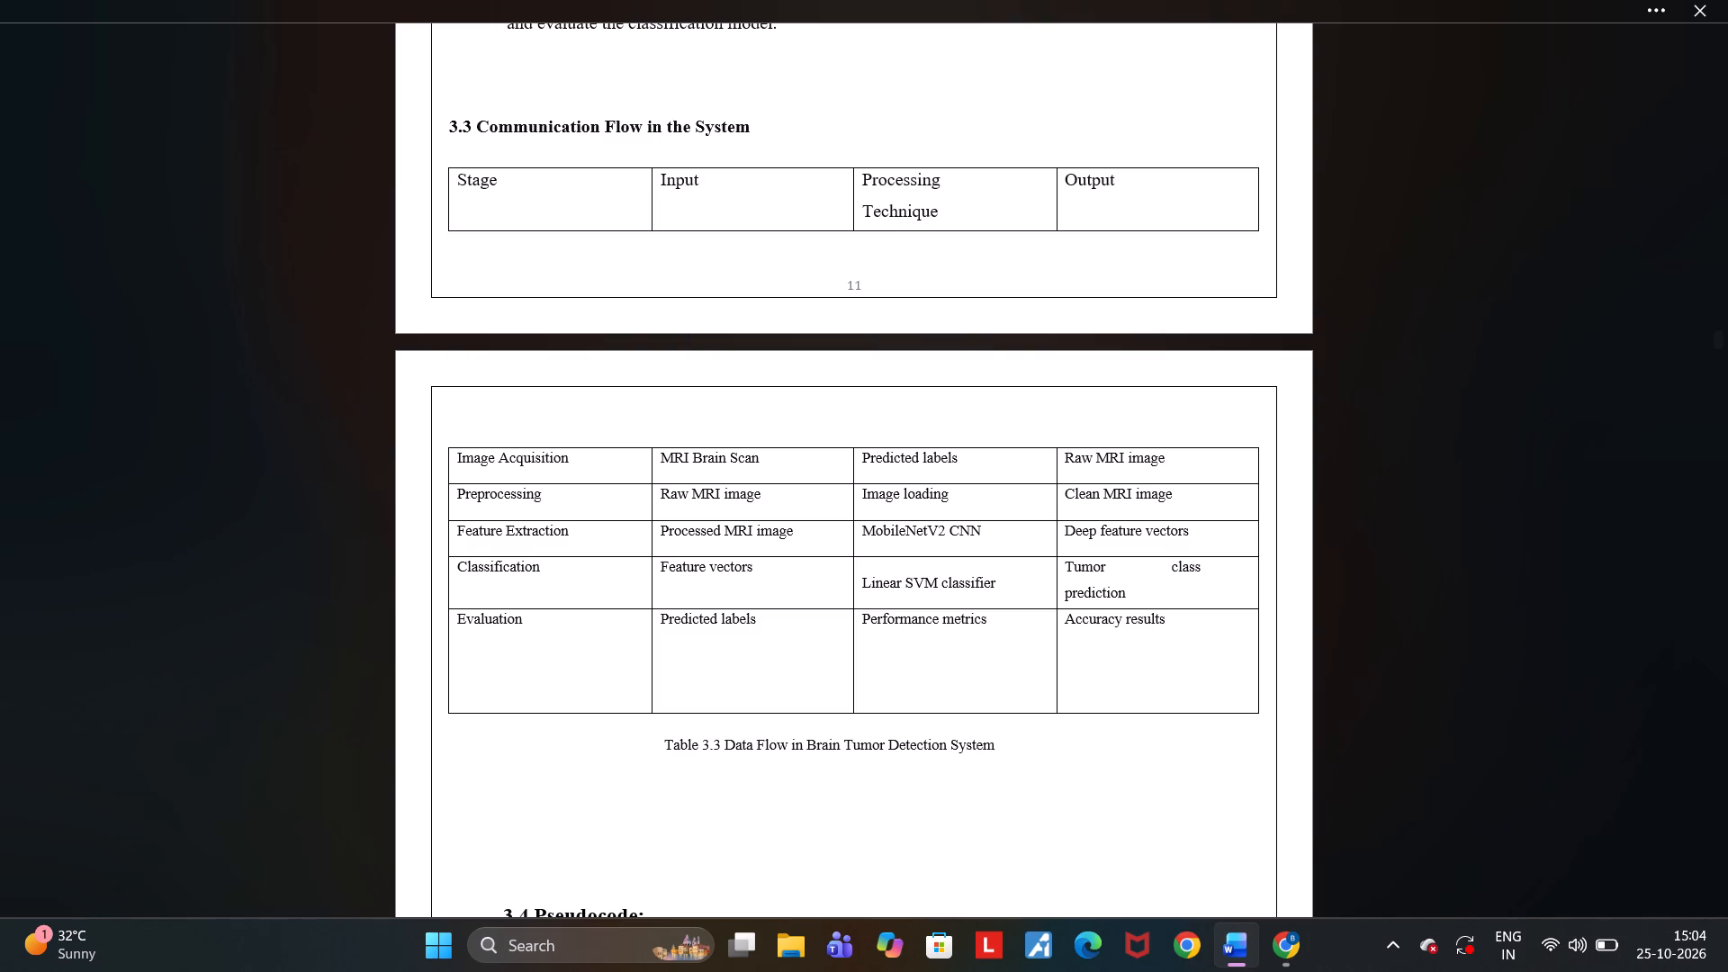
scroll(548, 647, "up", 8)
scroll(548, 647, "right", 1)
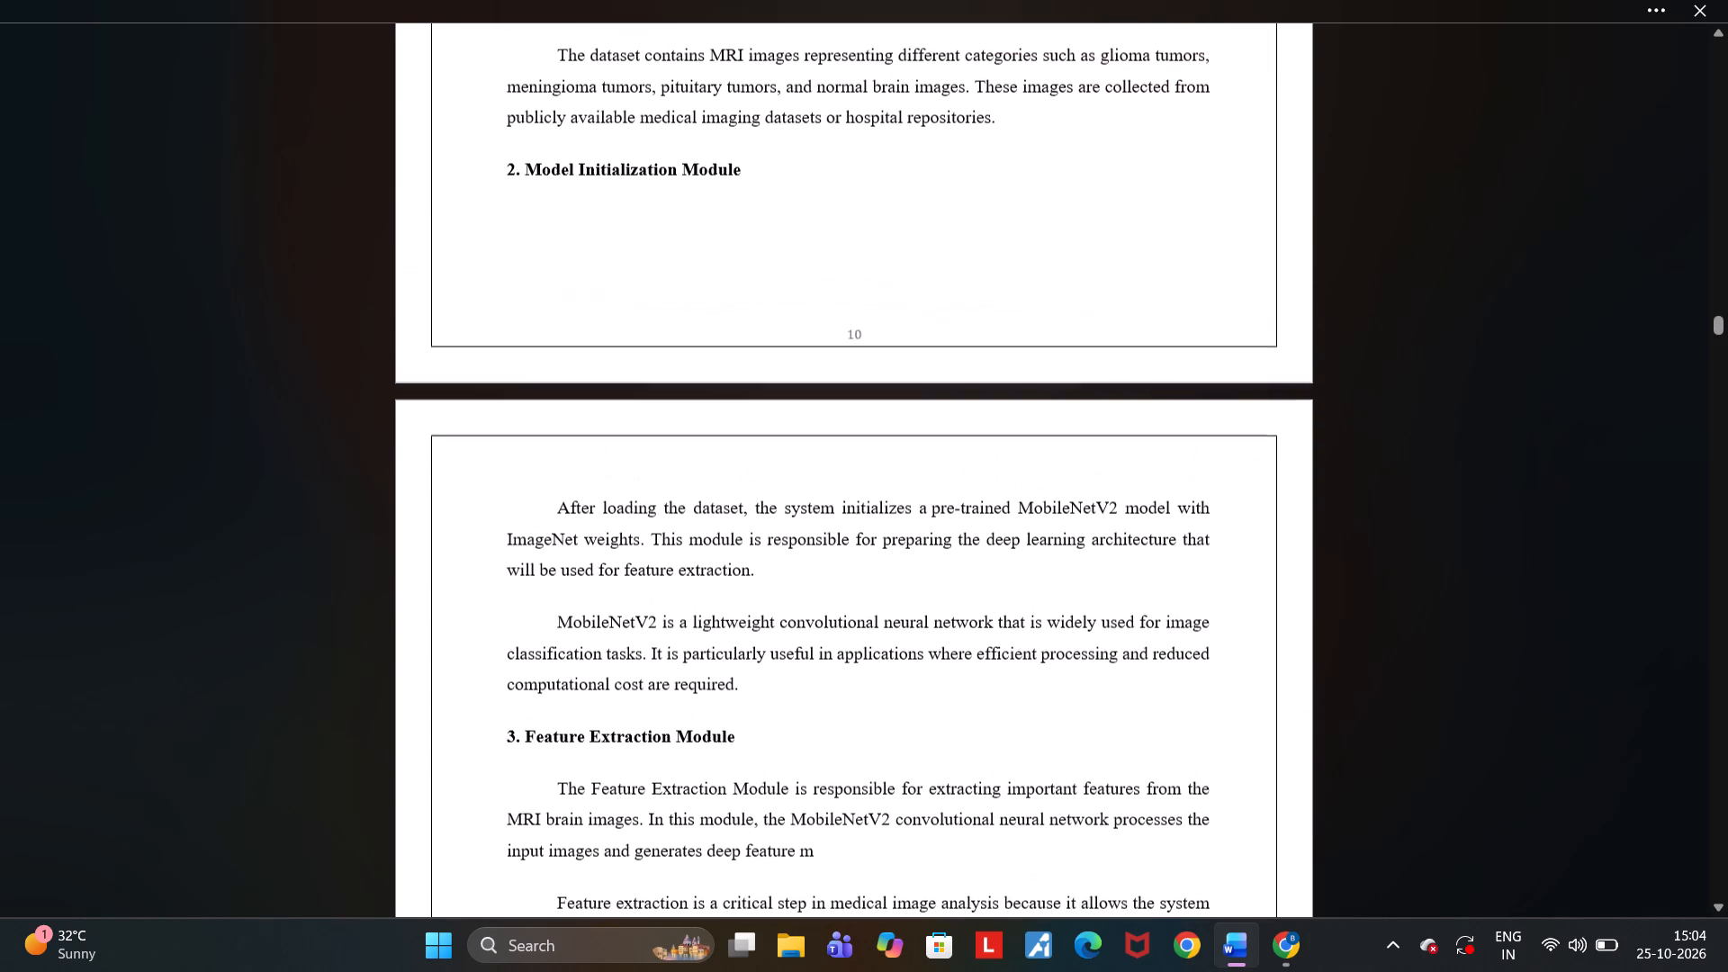
scroll(548, 647, "right", 1)
scroll(548, 647, "up", 3)
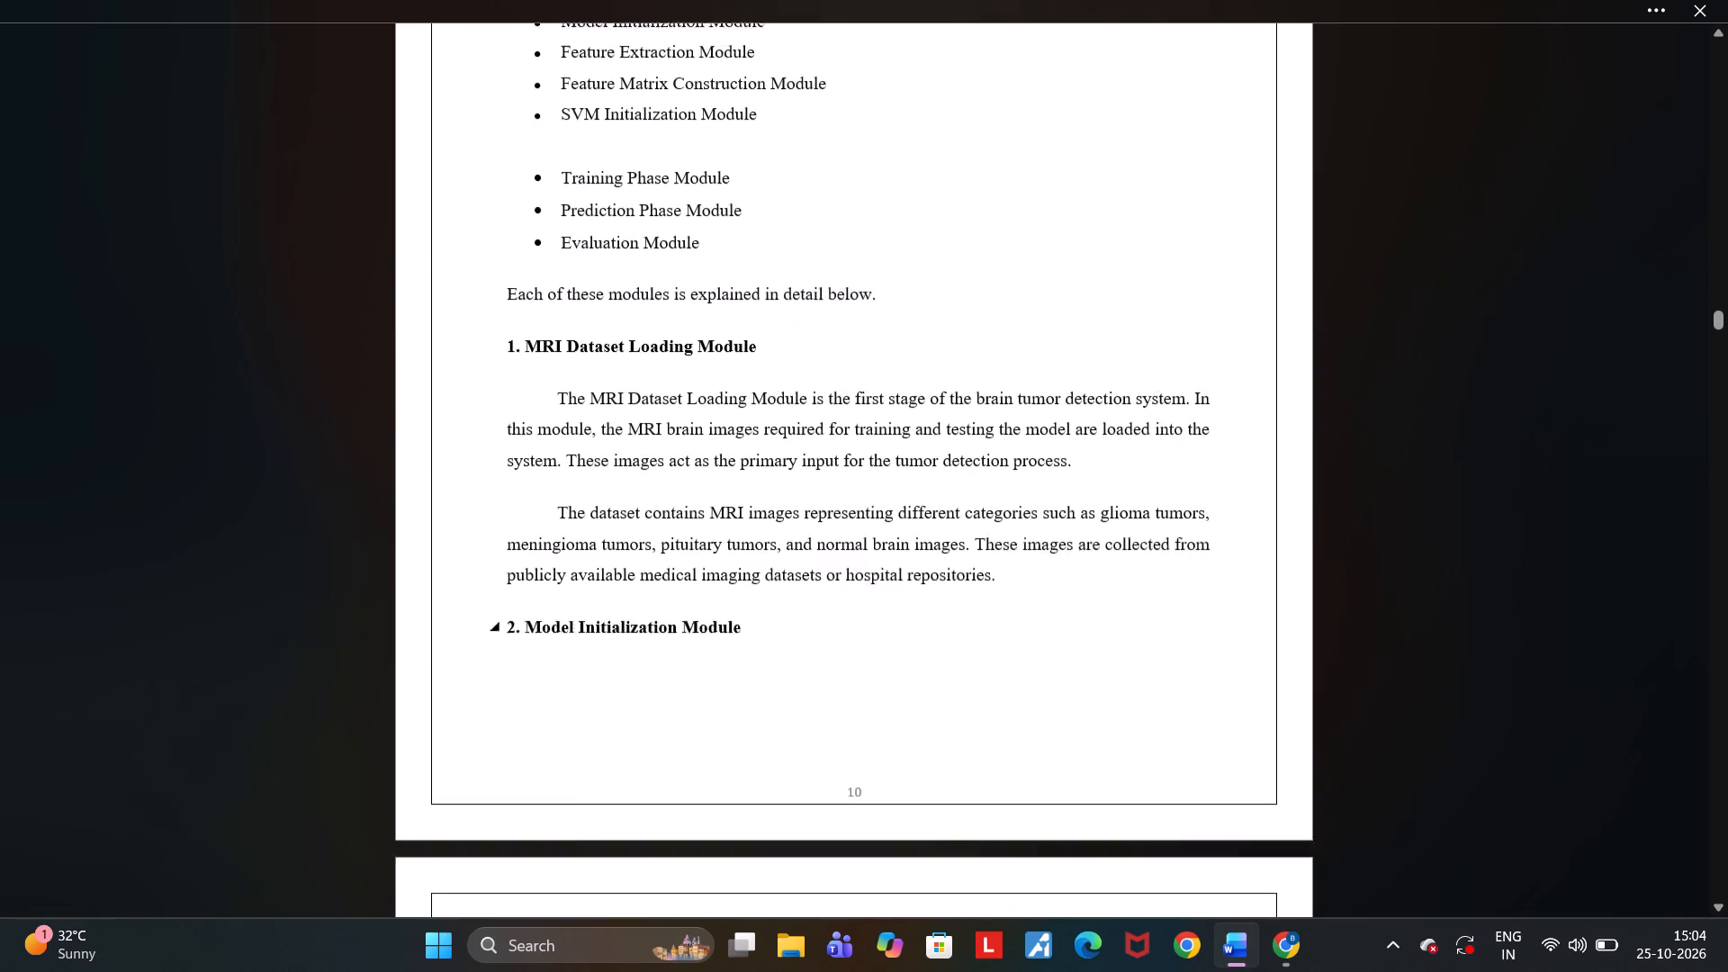
scroll(548, 647, "up", 6)
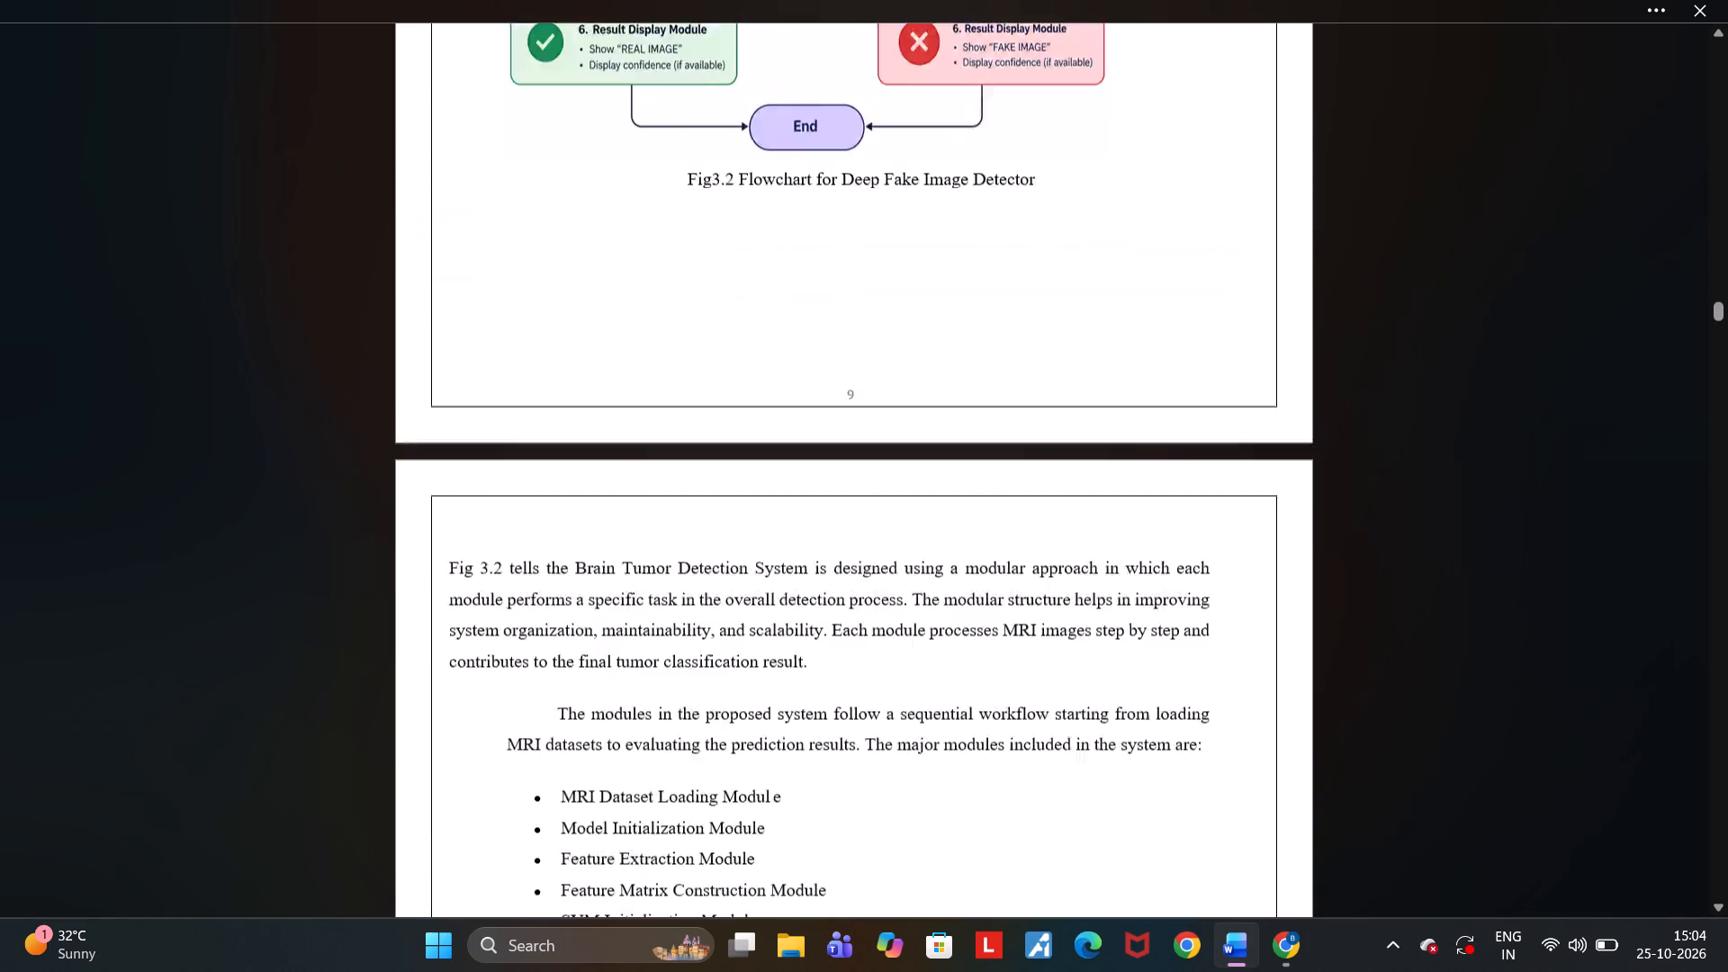
scroll(548, 647, "up", 4)
scroll(548, 647, "down", 1)
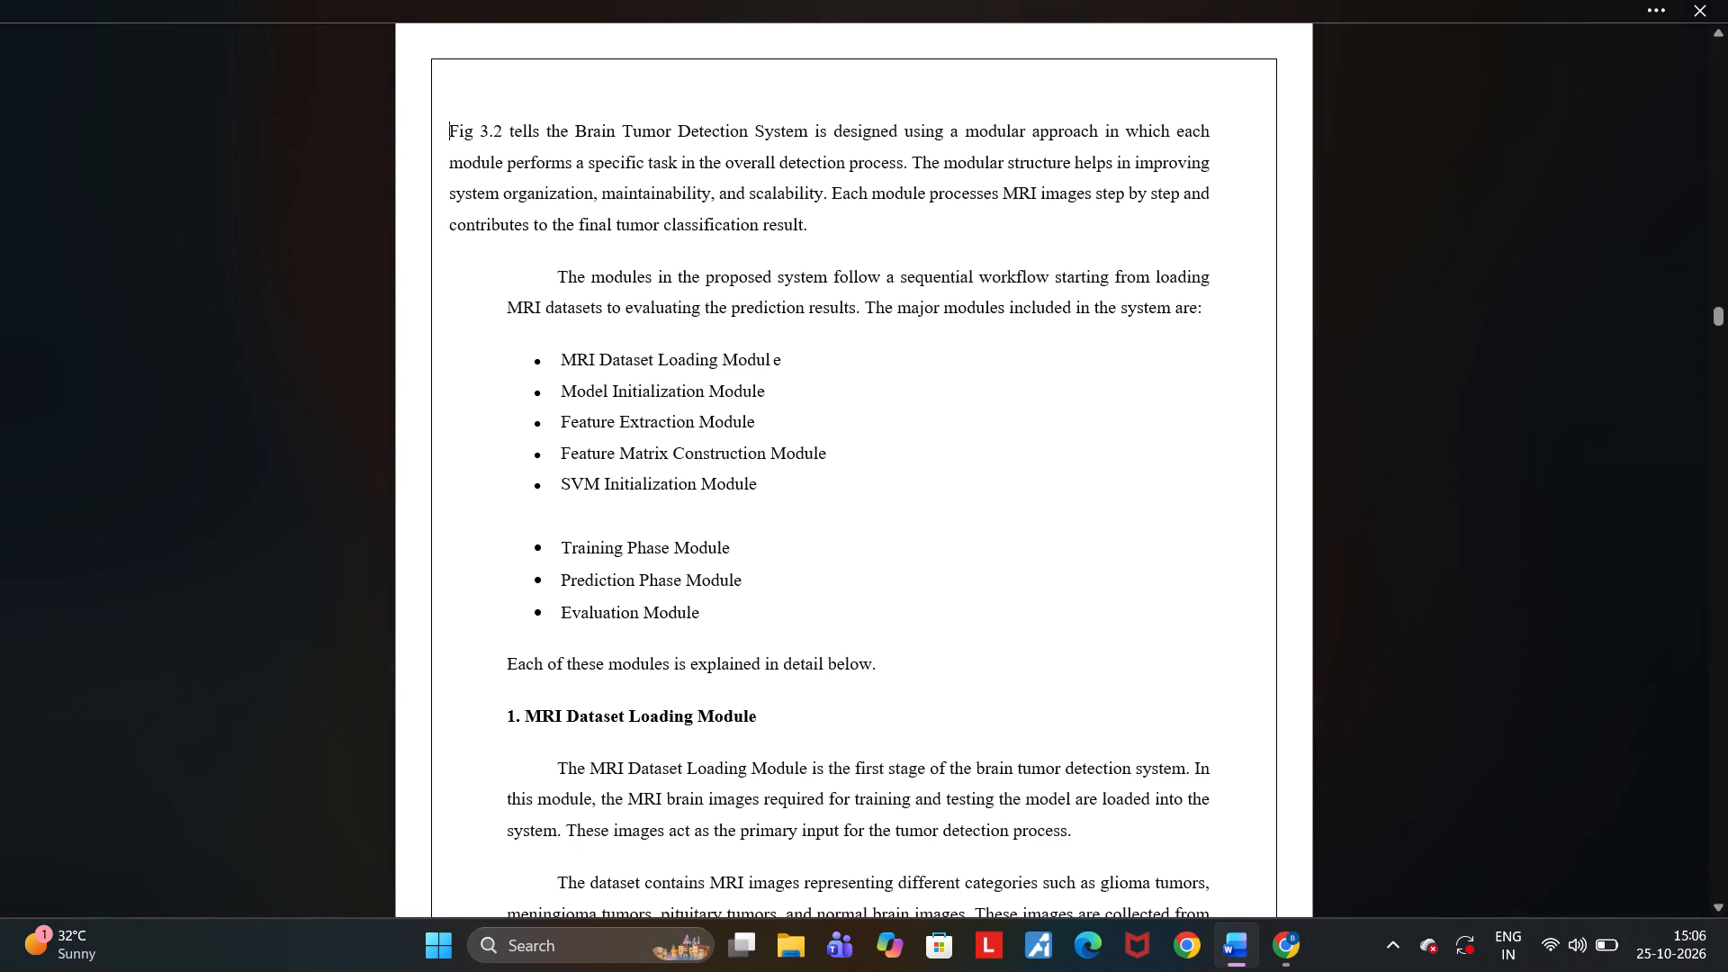
left_click_drag(544, 126, 814, 624)
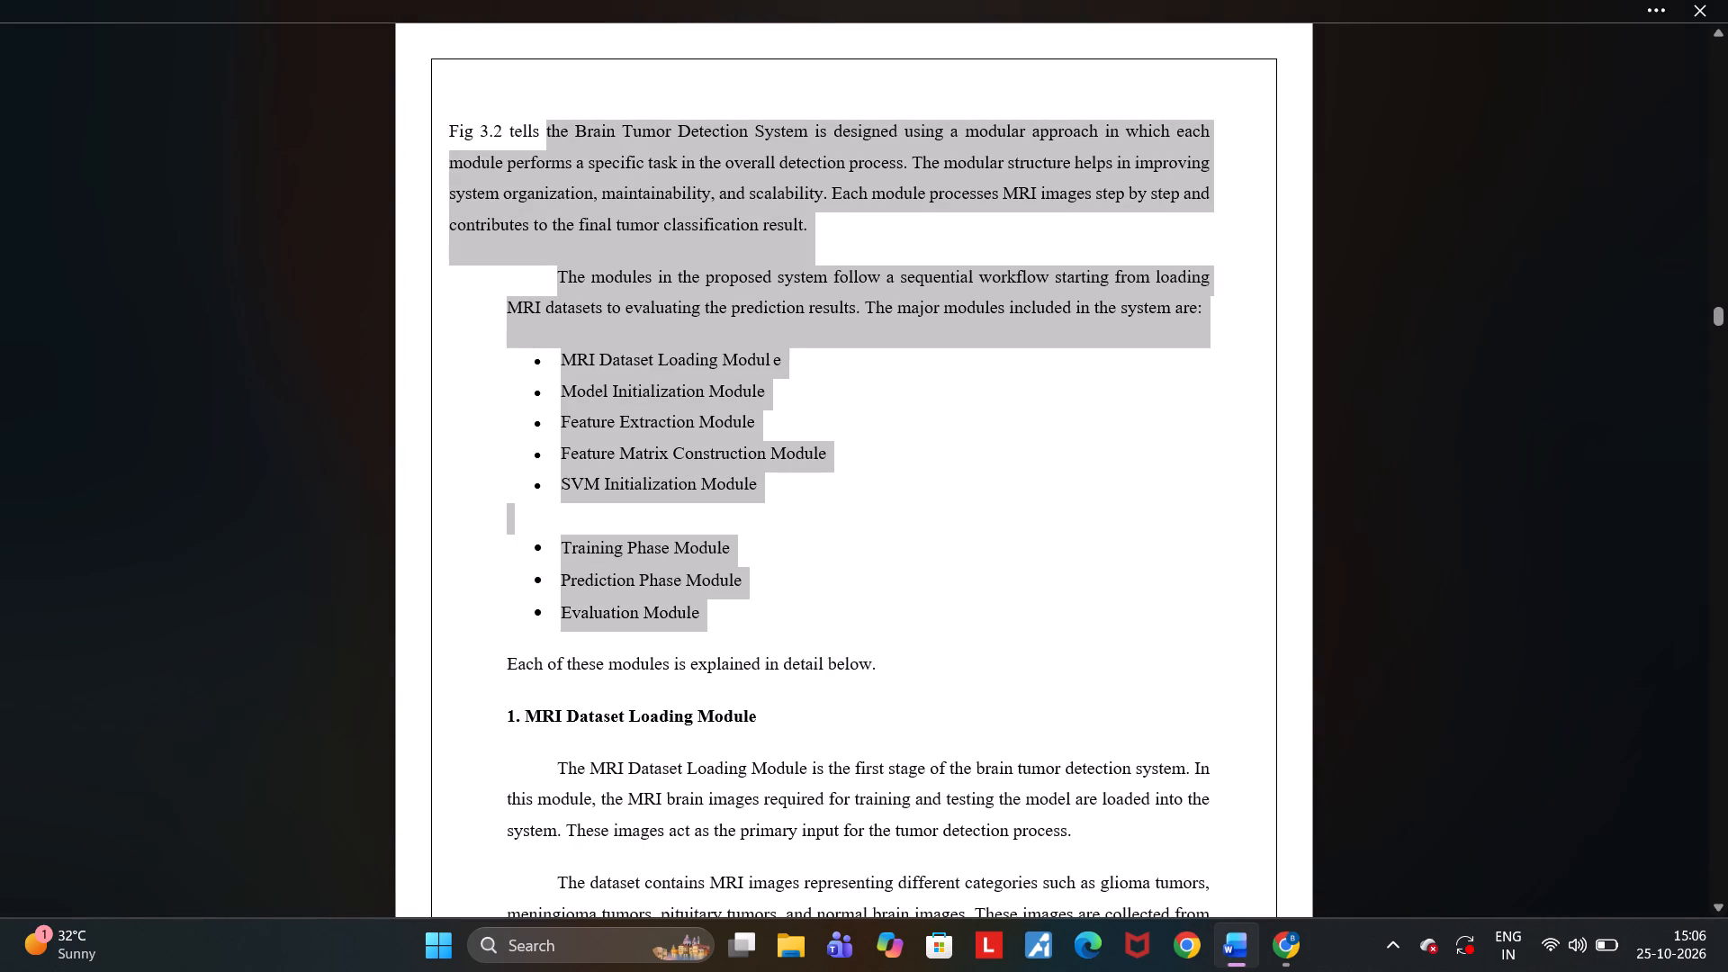
left_click_drag(814, 624, 858, 640)
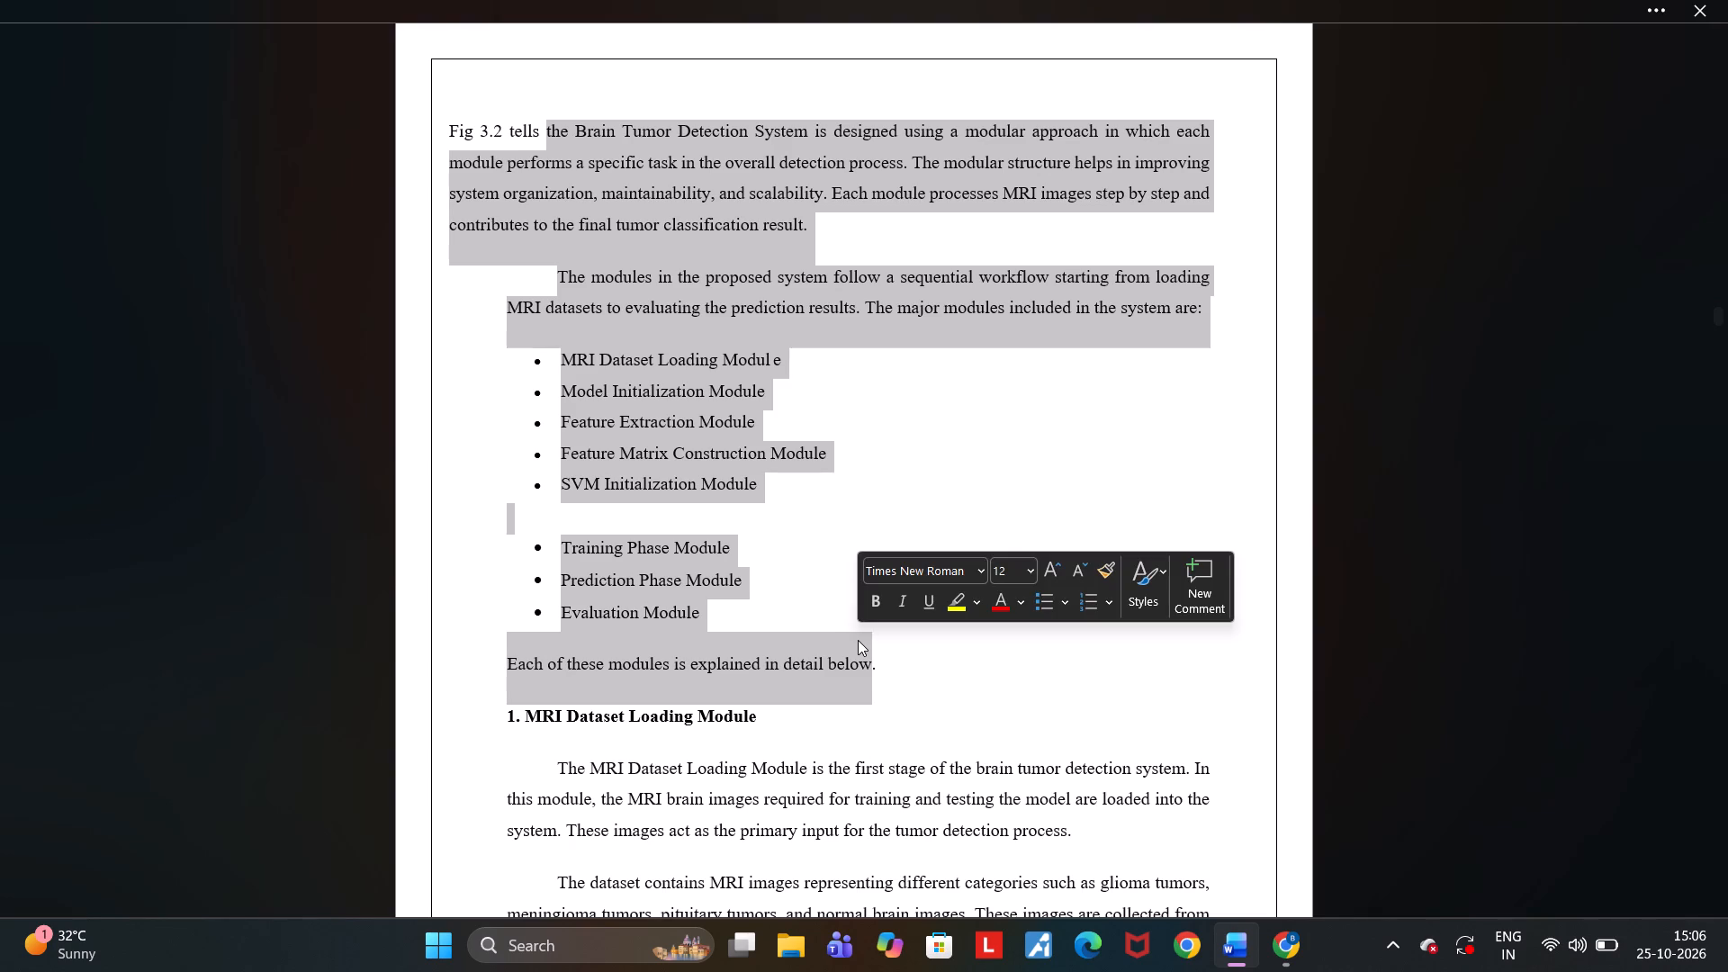
key("BackSpace")
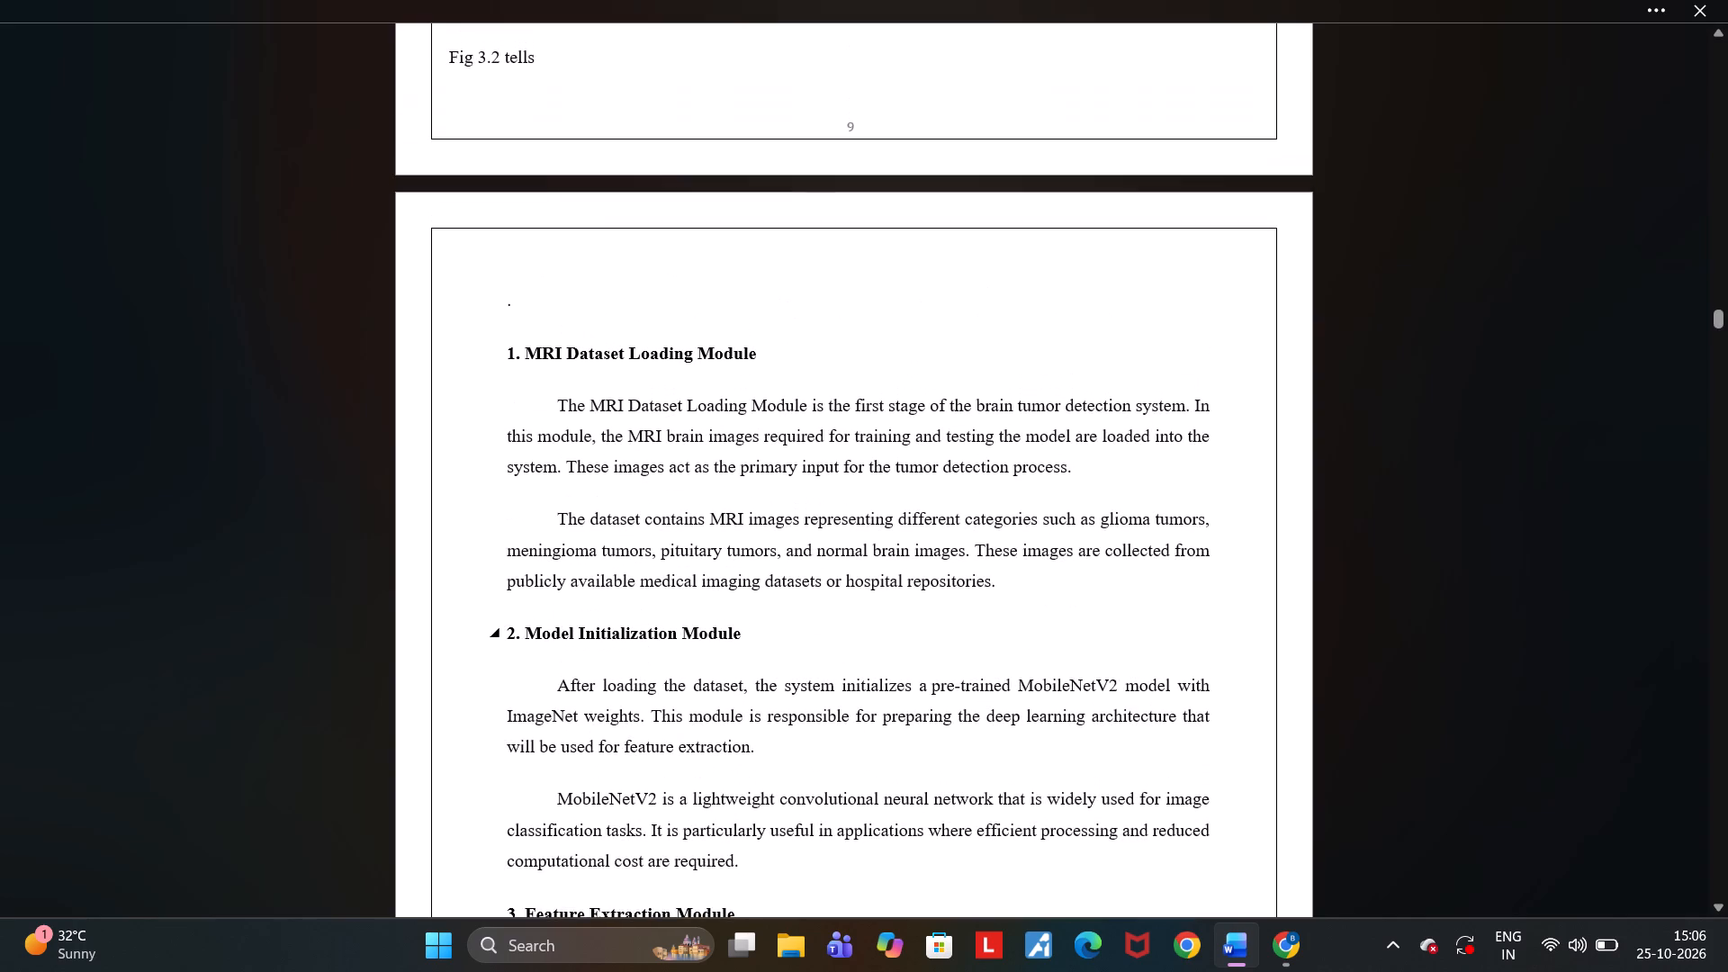
Insert a line break before "Fig 3.2 tells" so that it starts at the top of page 10.
scroll(858, 640, "up", 1)
key("Left")
key("Left")
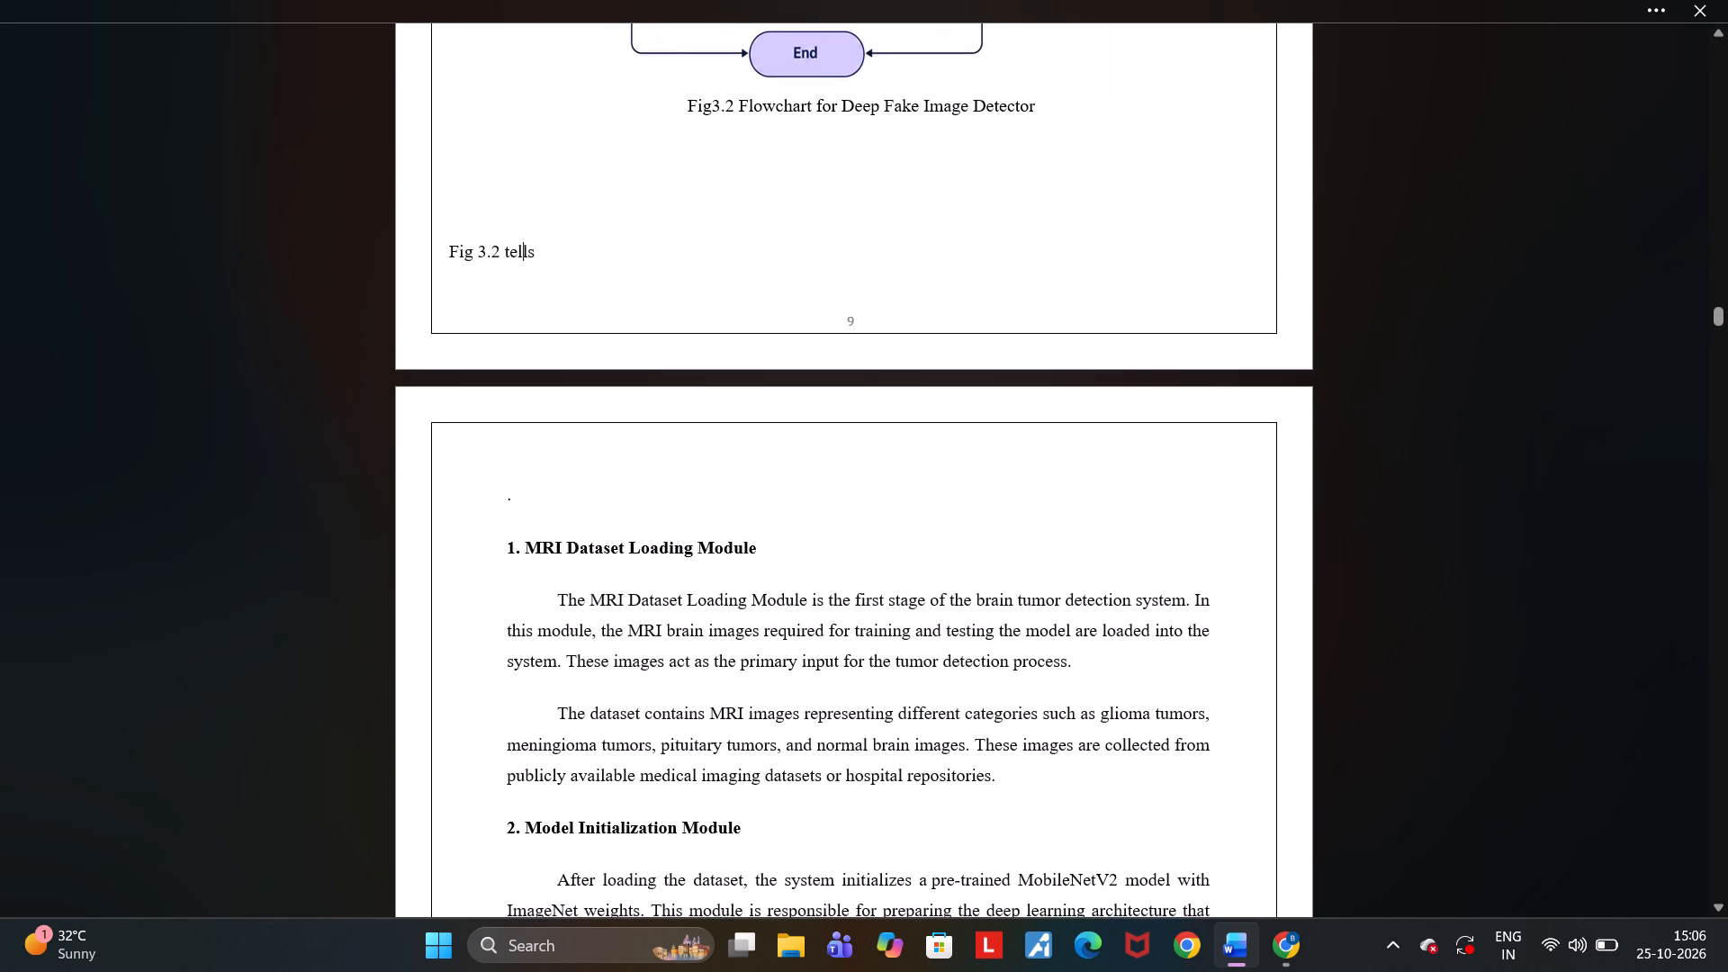
key("Left")
key("Left")
key("Left")
key("Left")
key("Left")
key("Left")
key("Left")
key("Left")
key("Left")
key("Left")
key("Left")
key("Return")
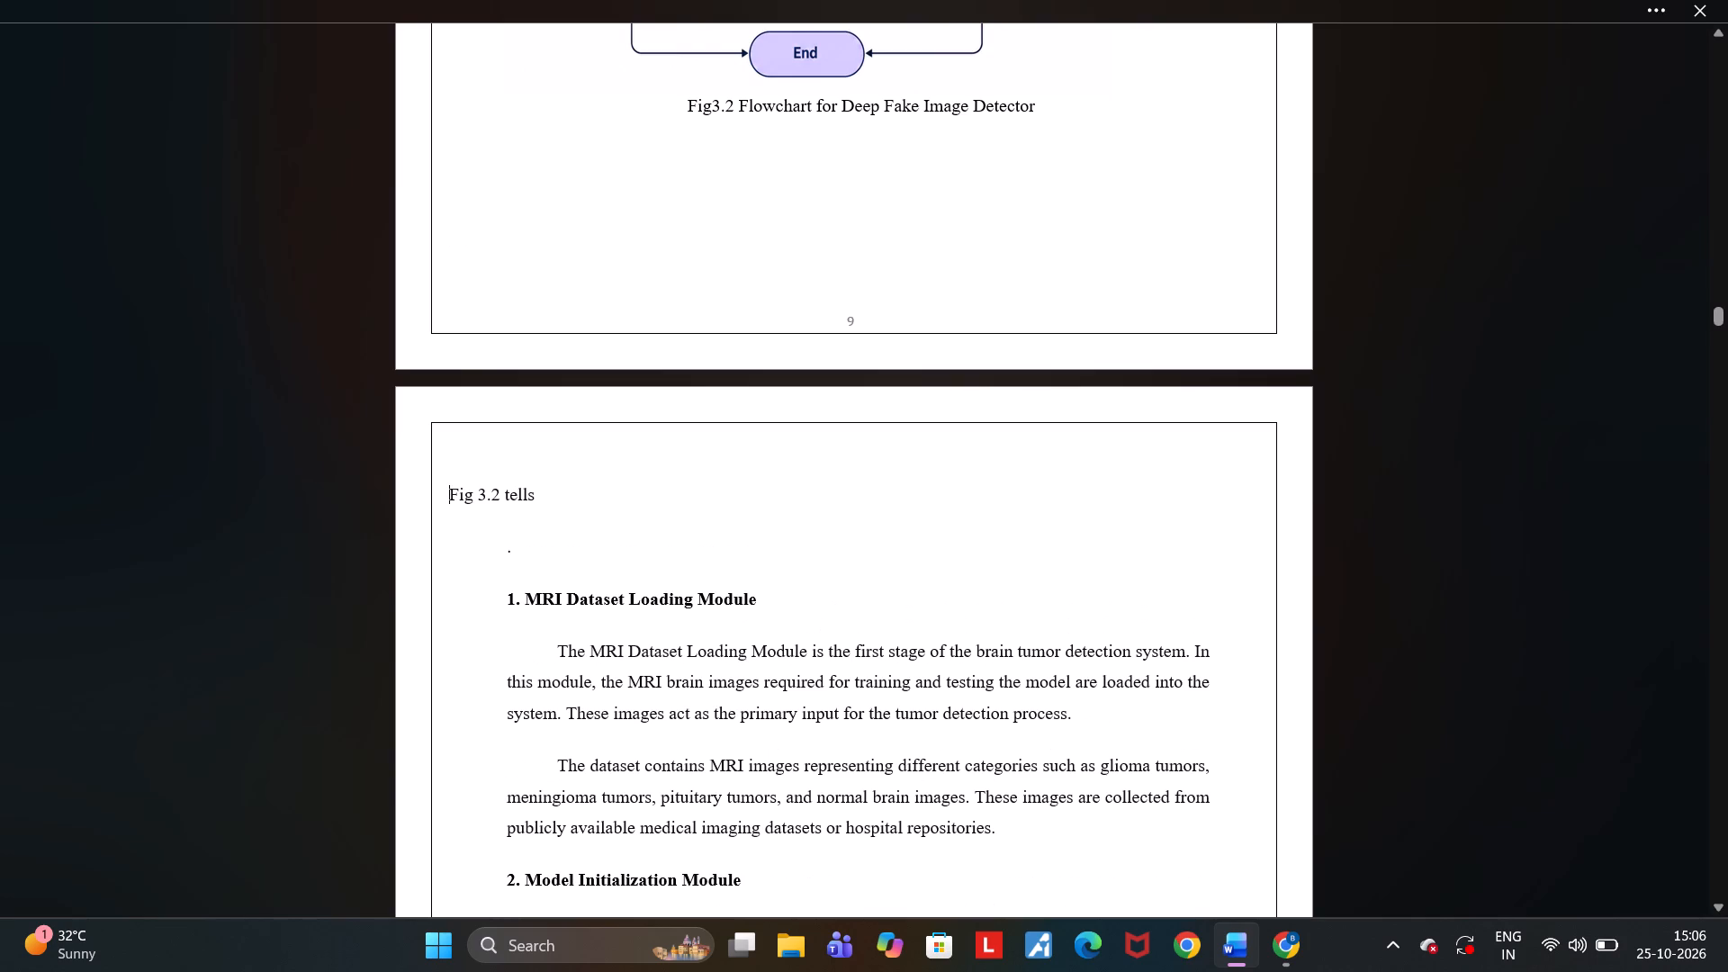
Paste the copied introductory flowchart paragraph directly after "Fig 3.2 tells" on page 10.
left_click(640, 483)
key("space")
key("ctrl+v")
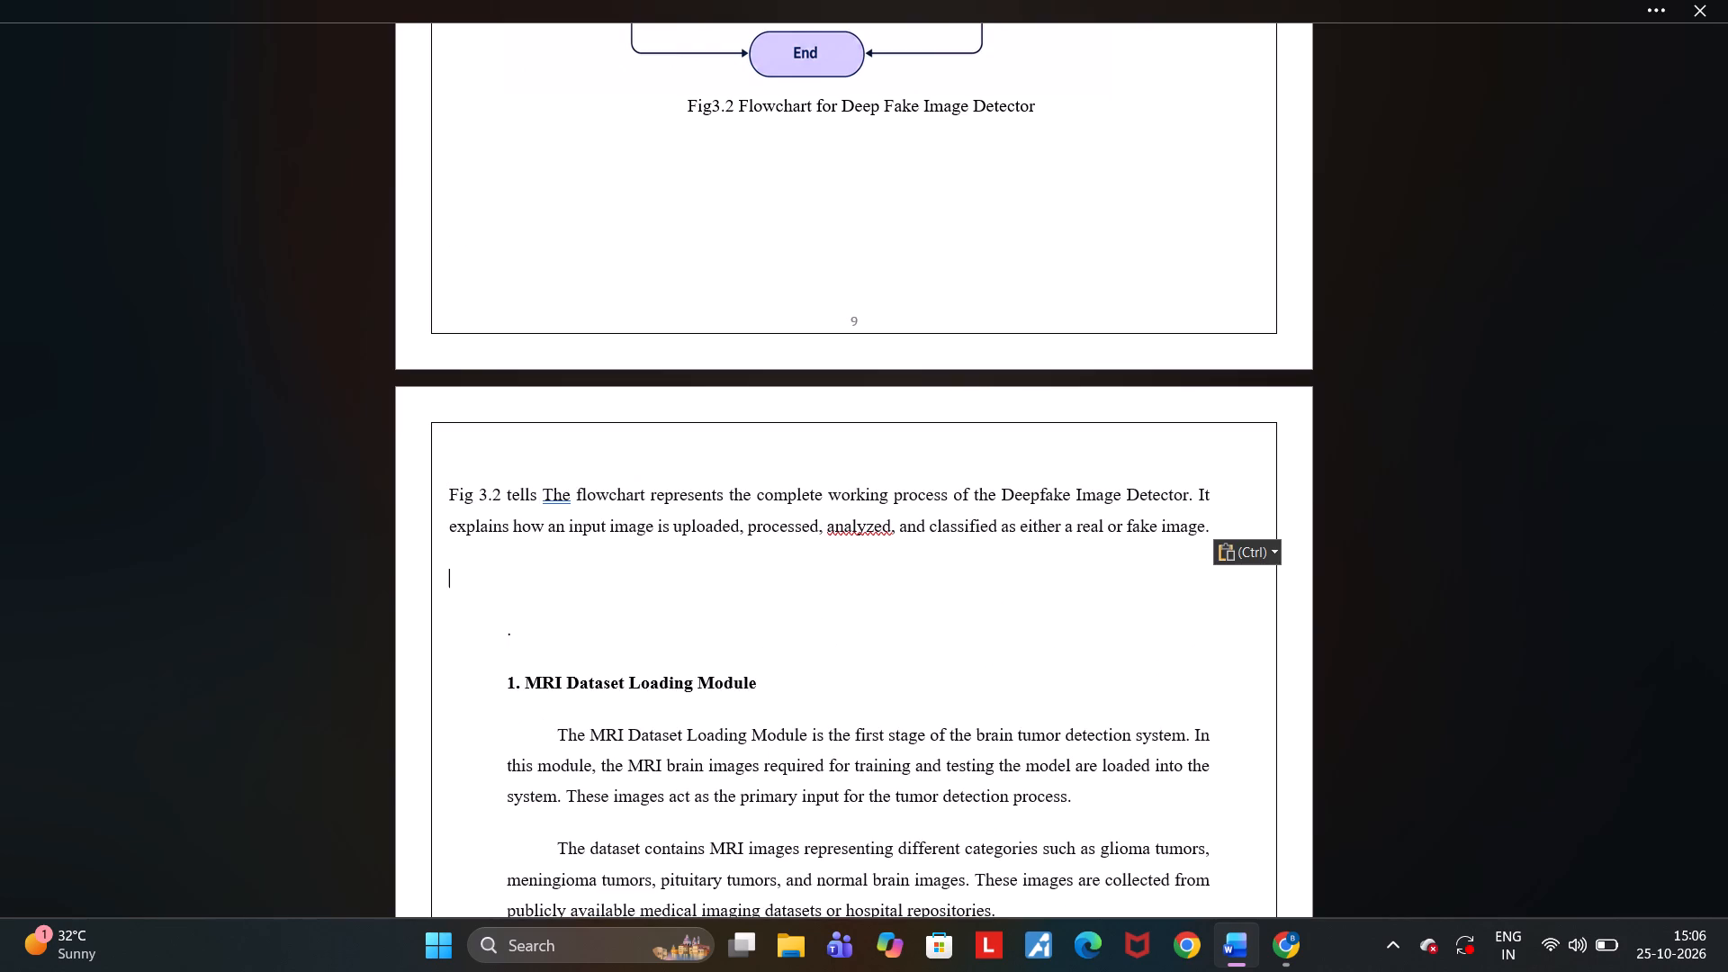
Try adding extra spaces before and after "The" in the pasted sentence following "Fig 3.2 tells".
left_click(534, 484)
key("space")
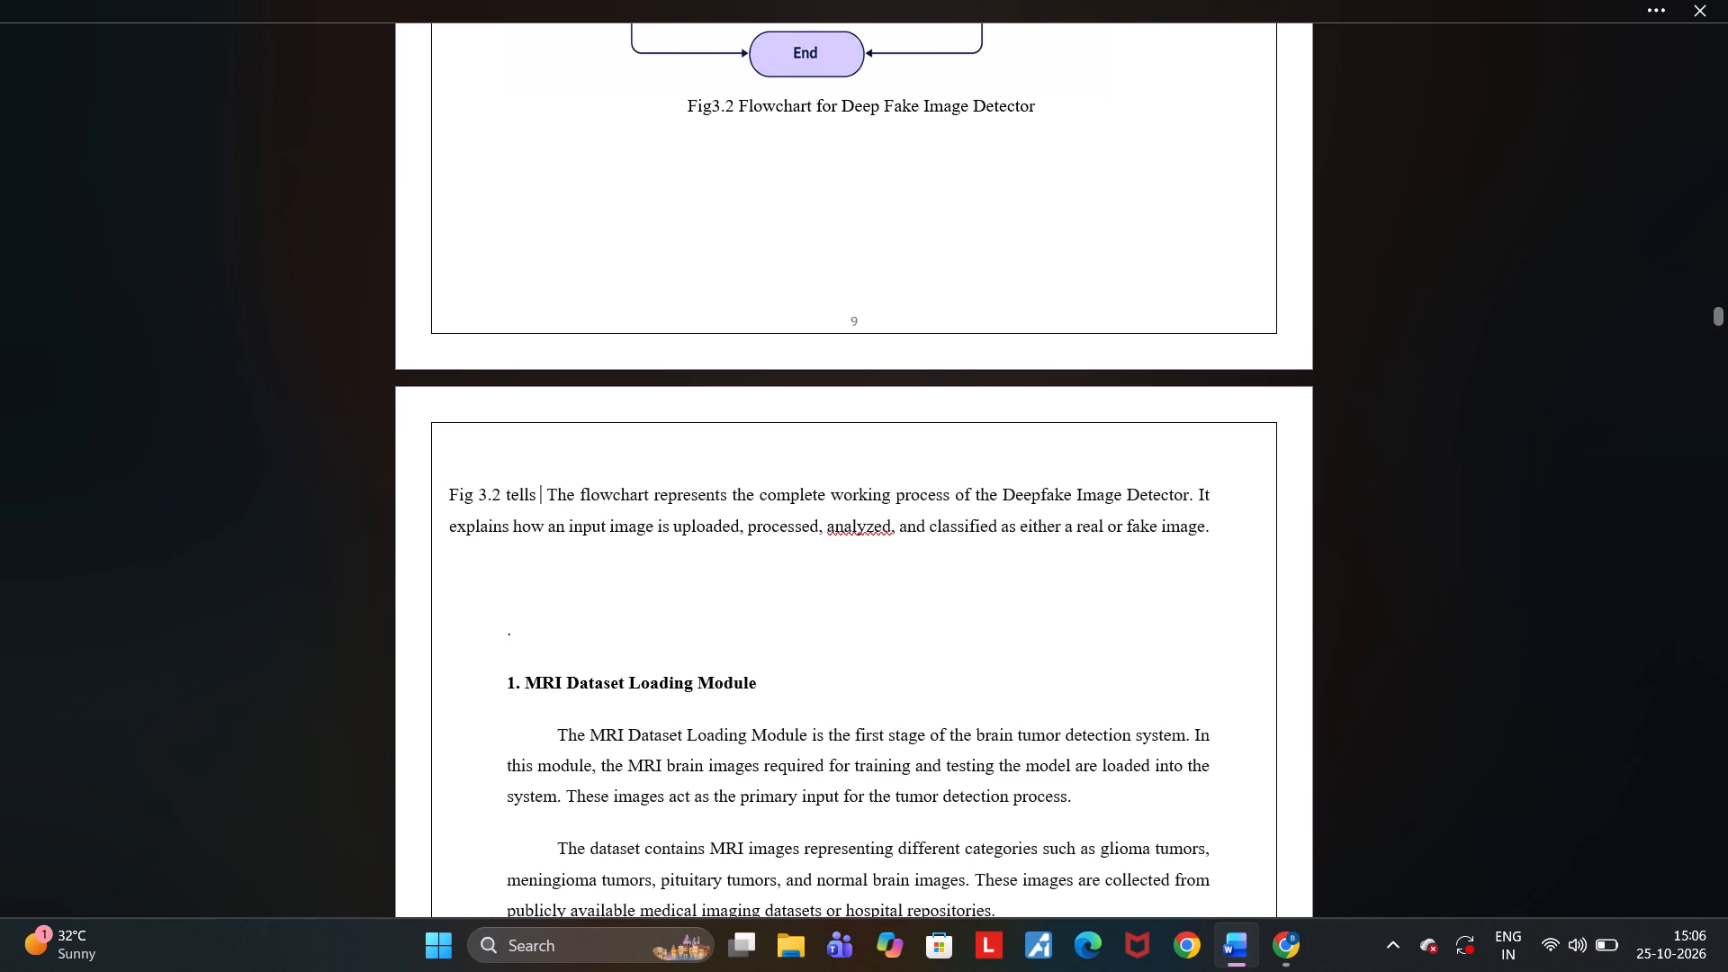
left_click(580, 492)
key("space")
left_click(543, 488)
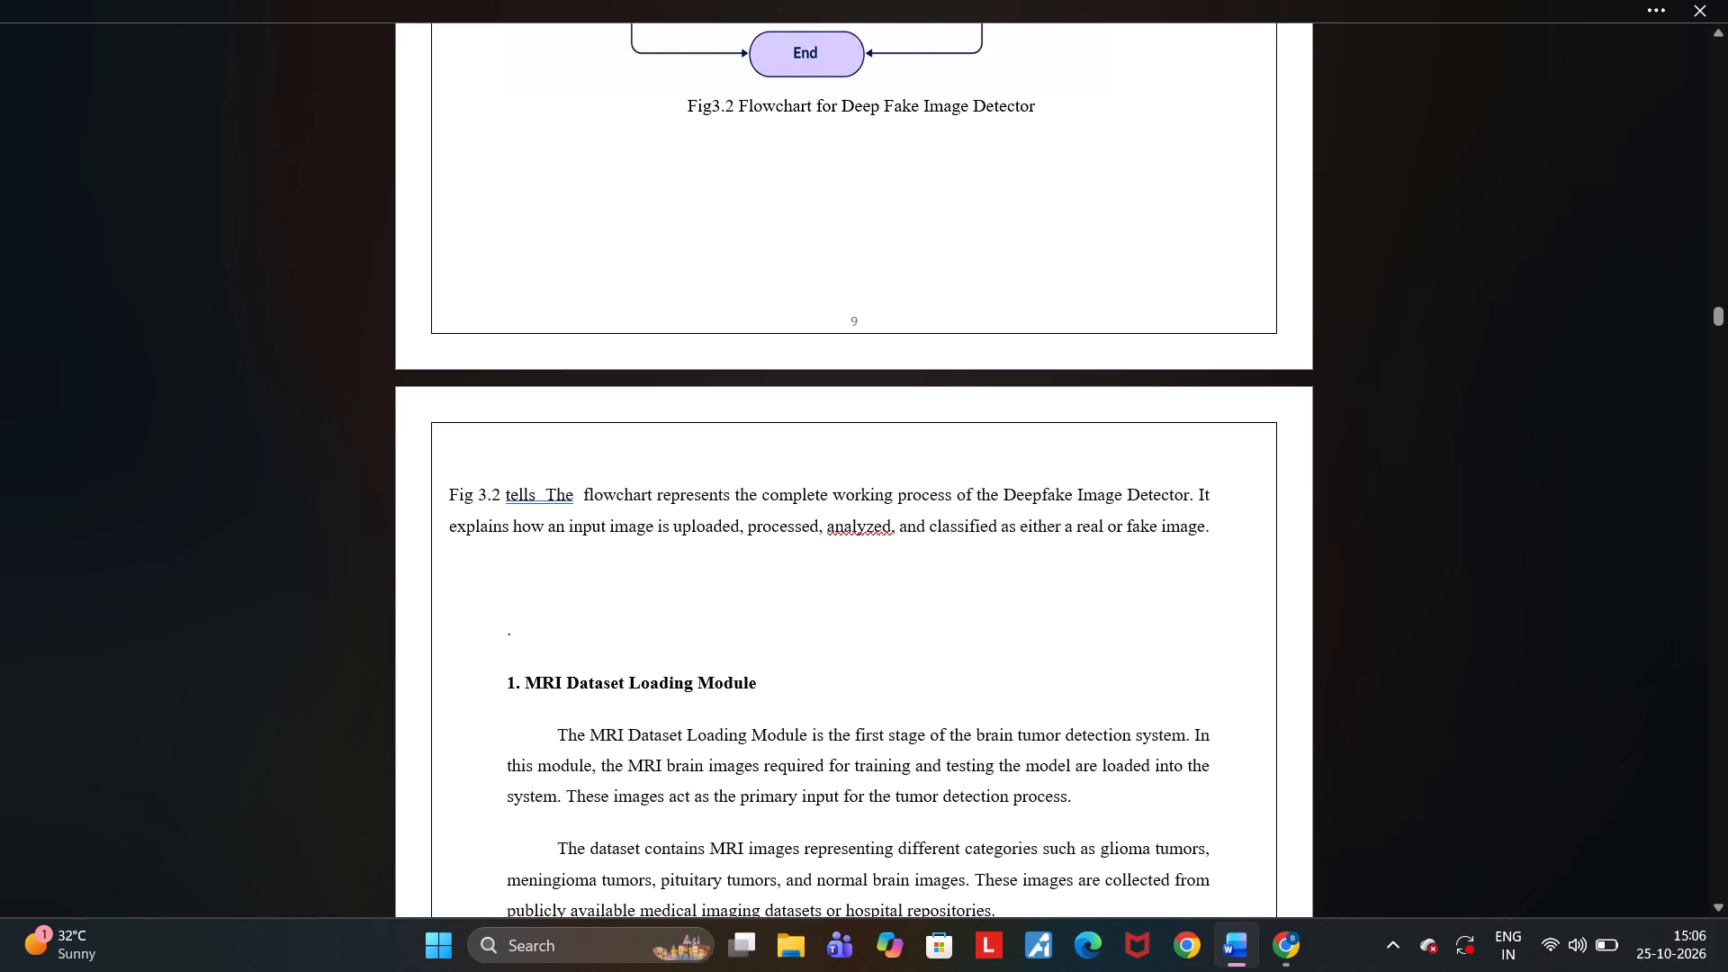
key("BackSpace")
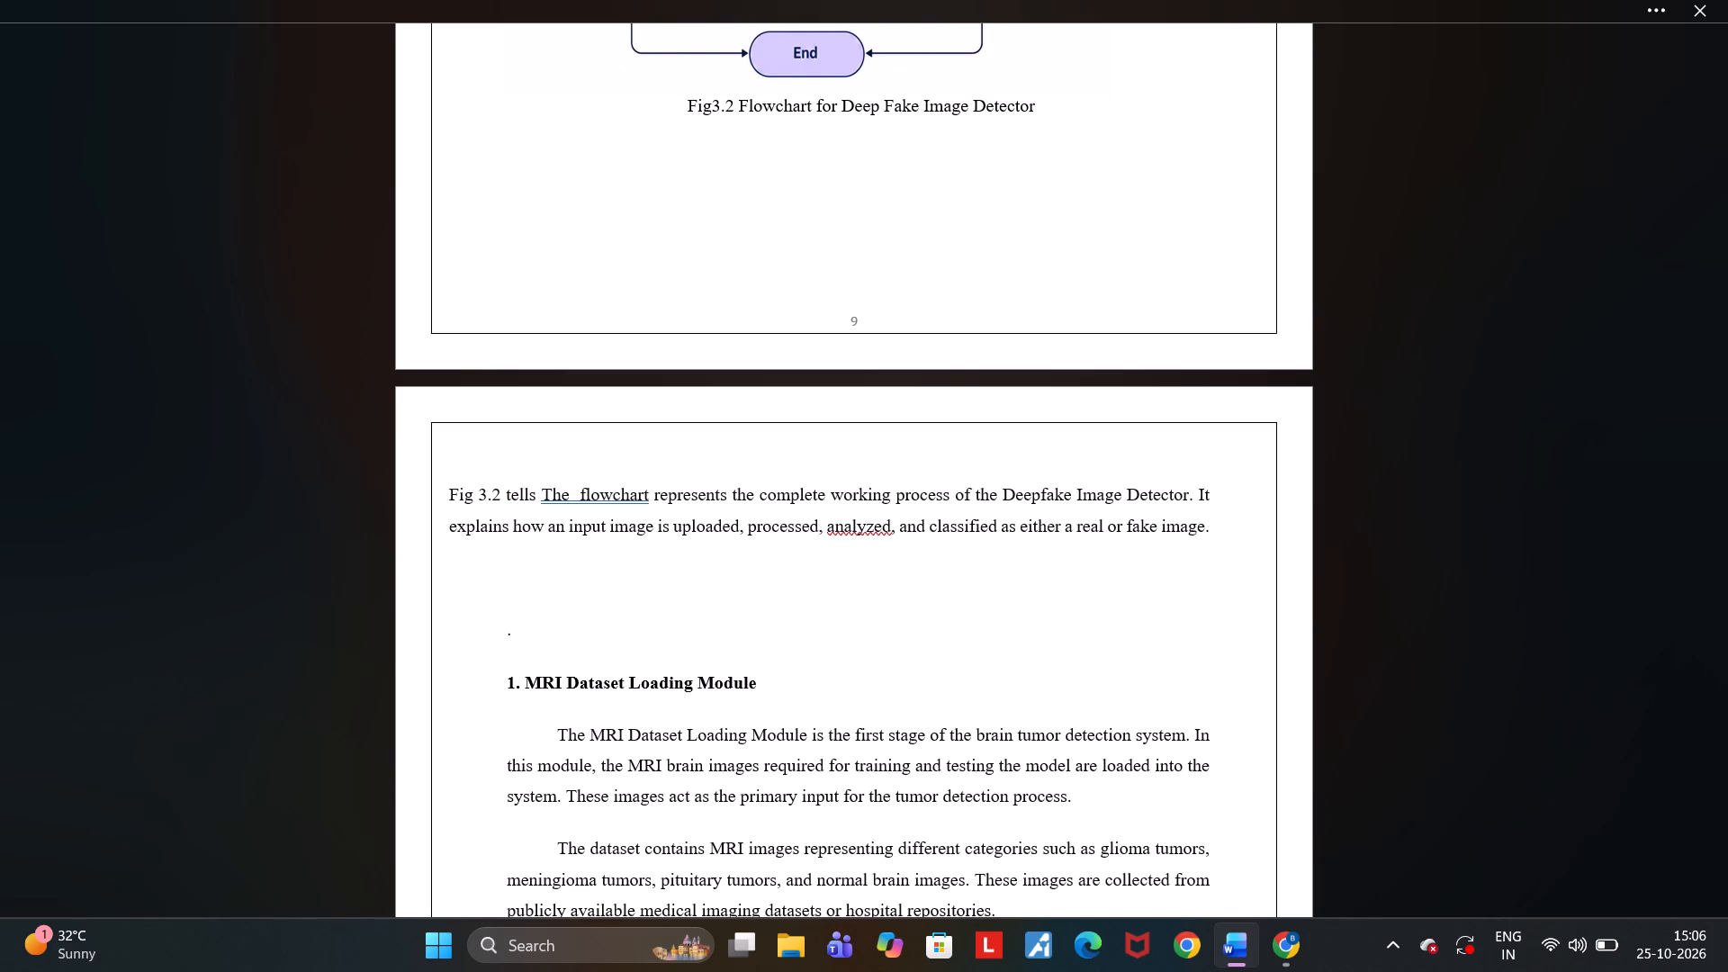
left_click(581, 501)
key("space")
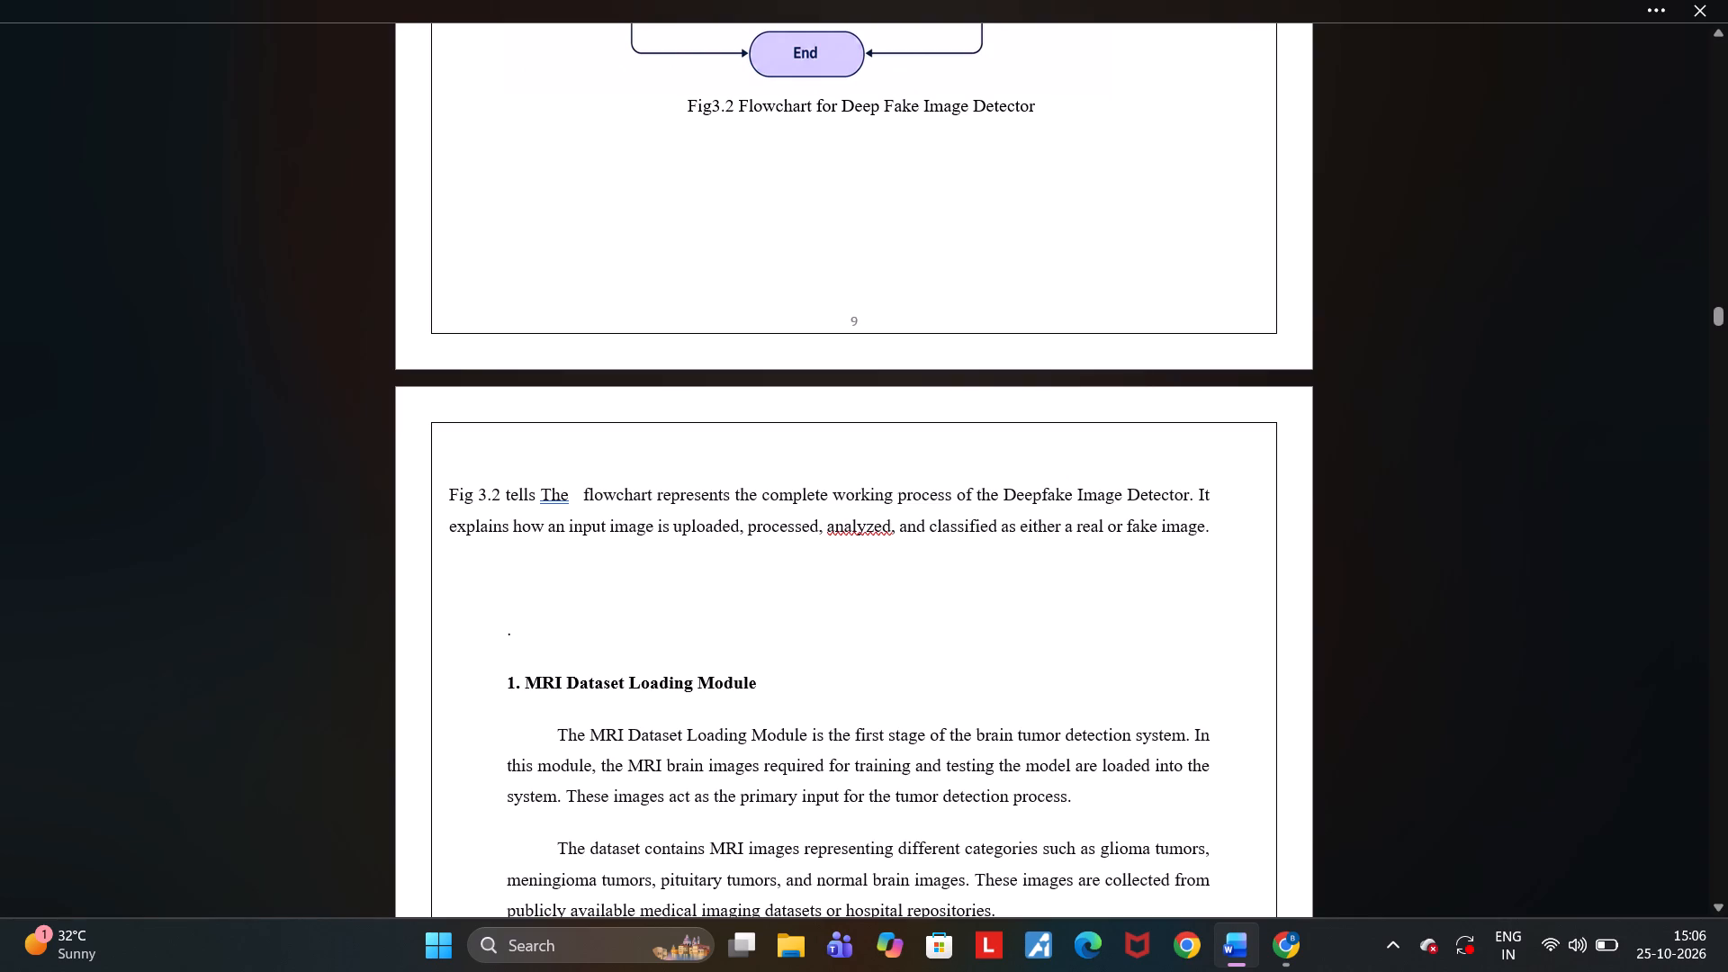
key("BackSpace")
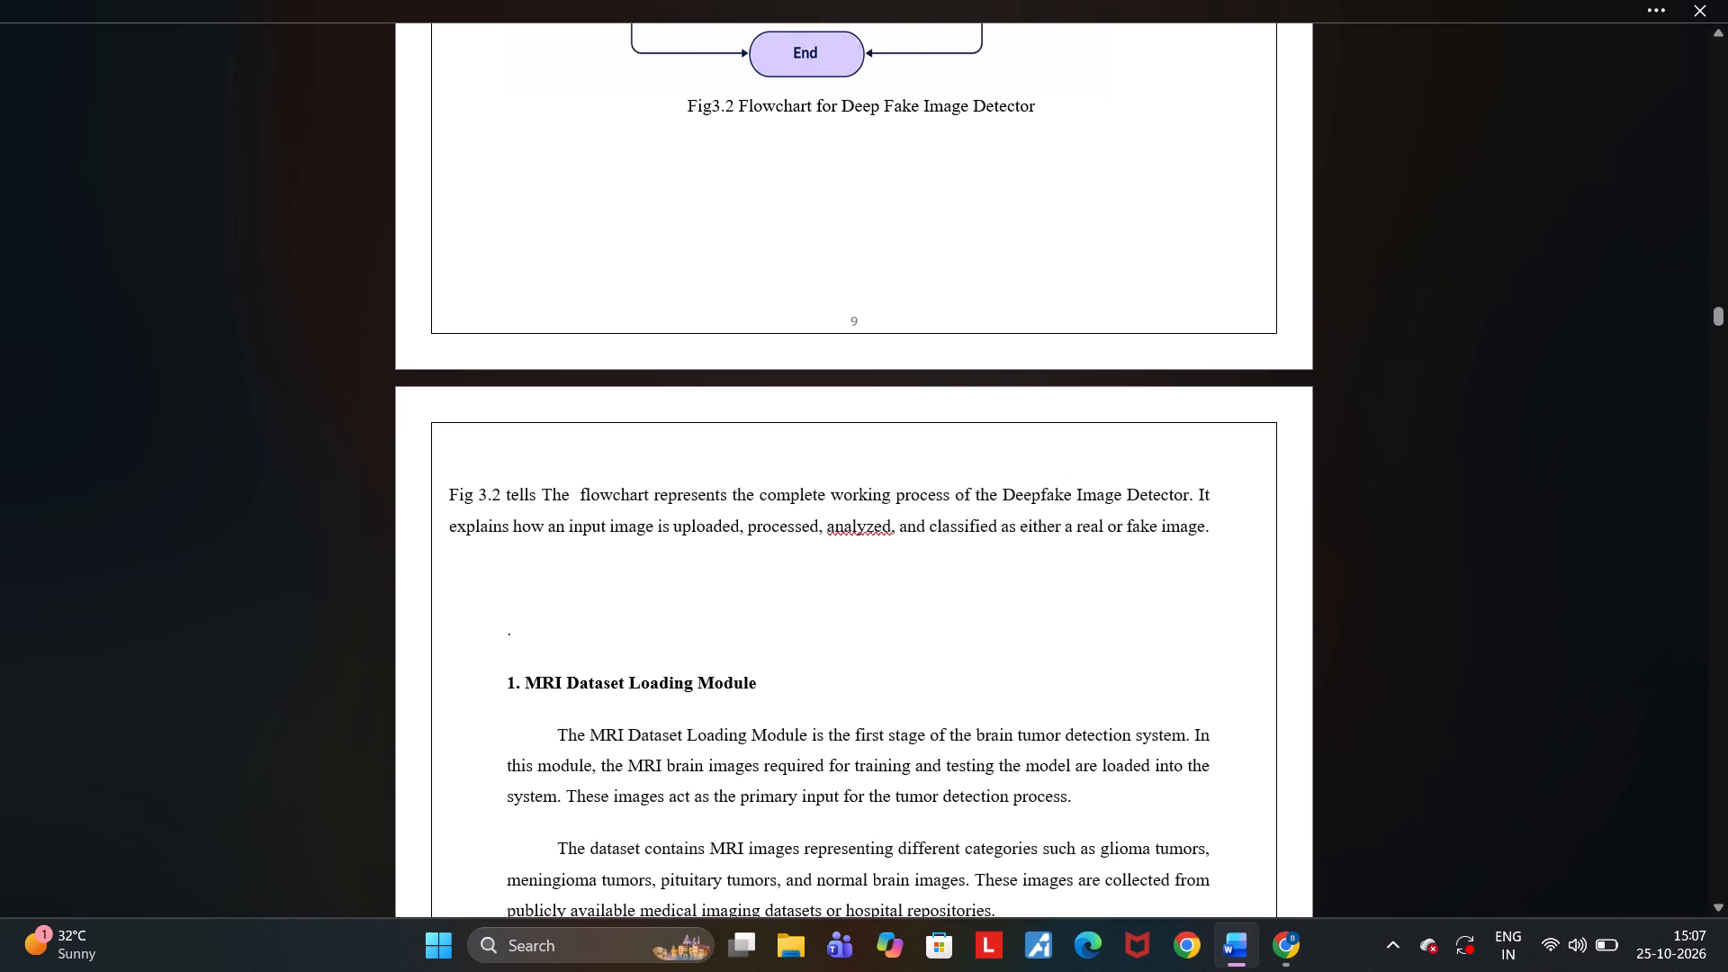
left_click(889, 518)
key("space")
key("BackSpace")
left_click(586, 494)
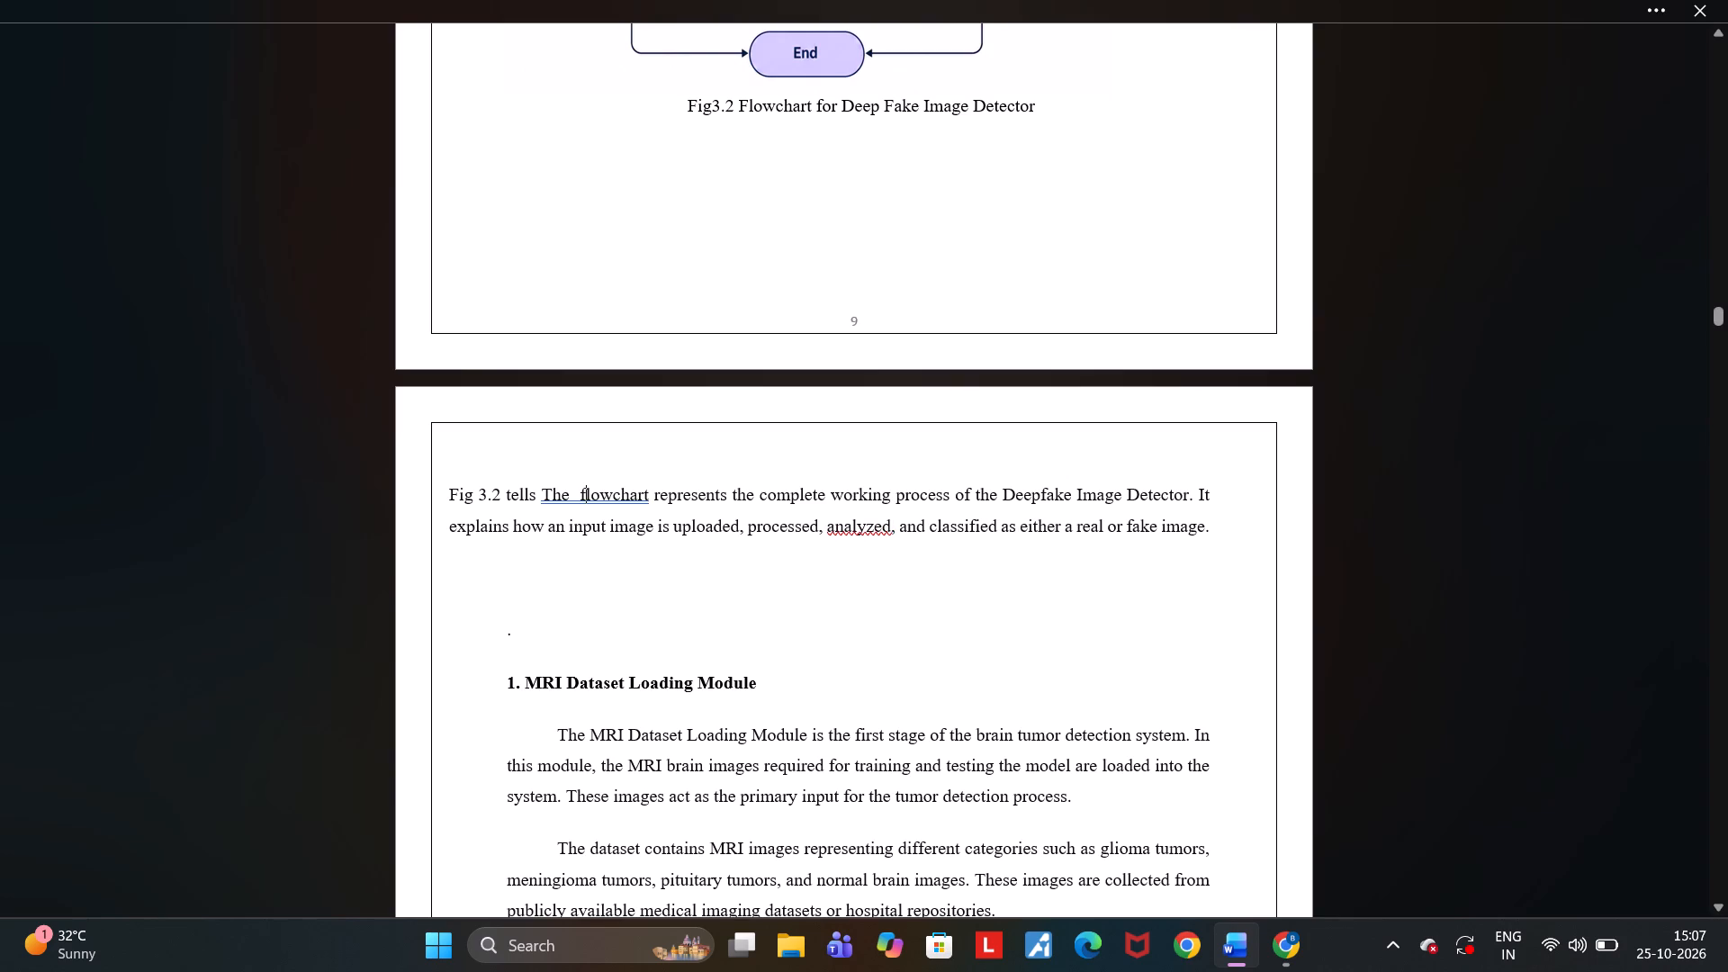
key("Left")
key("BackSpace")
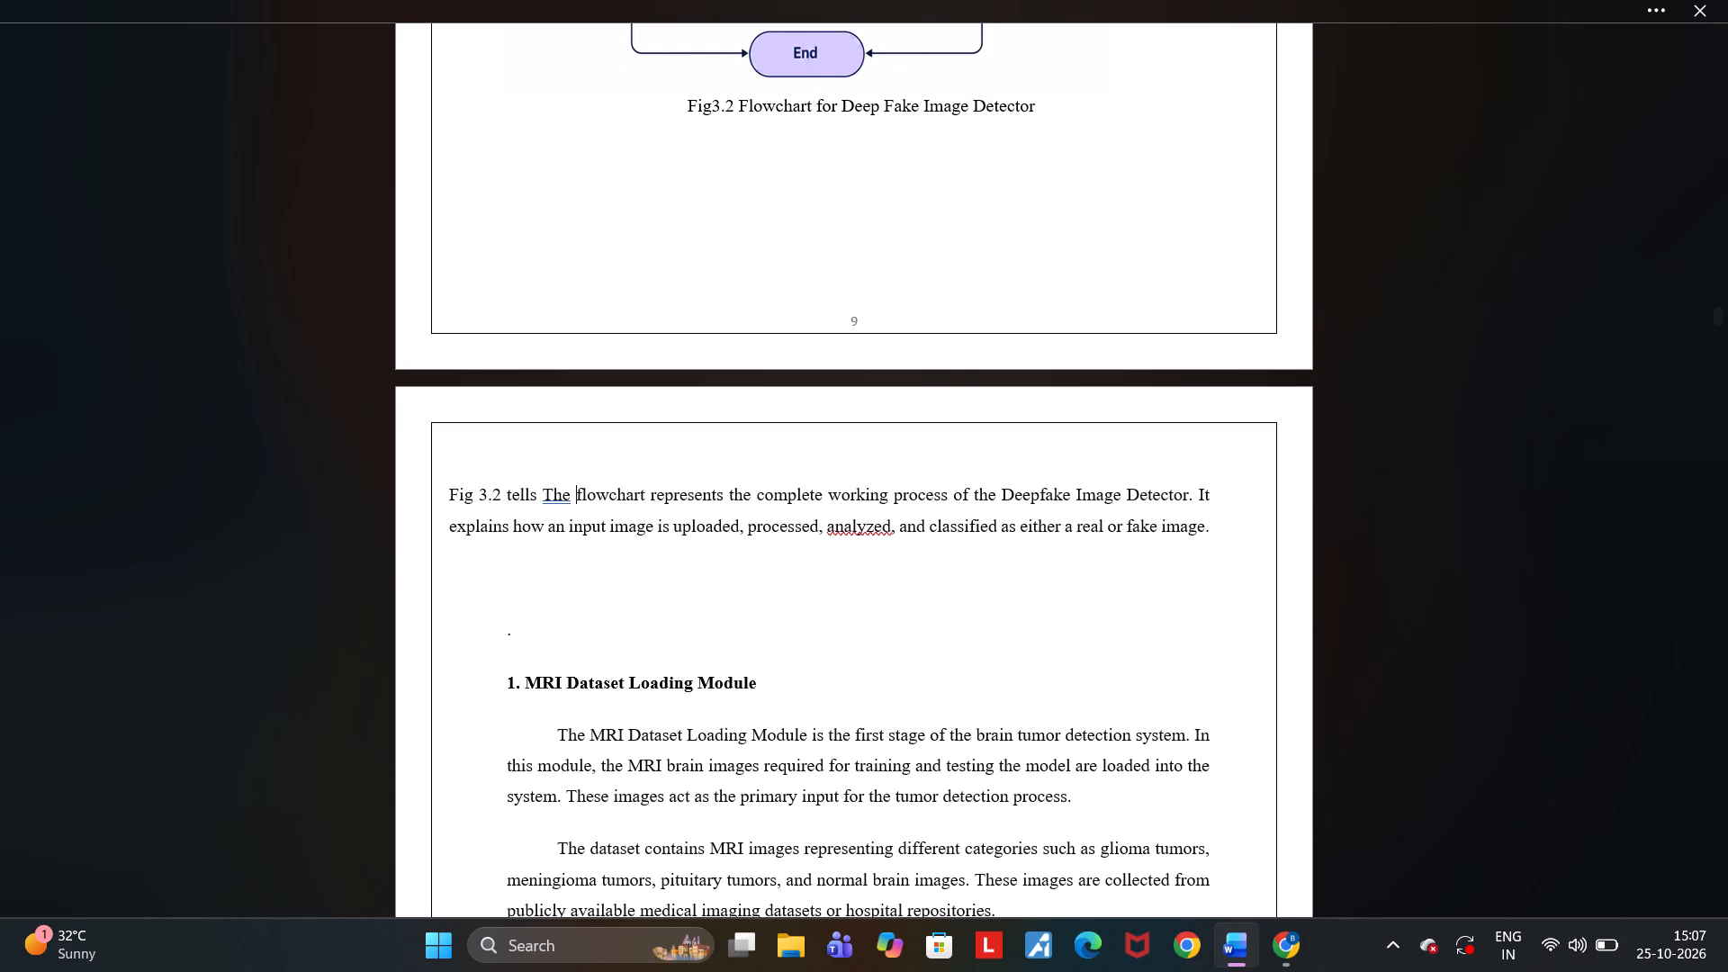
Remove the blank lines and the stray period between the introductory paragraph and "1. MRI Dataset Loading Module".
left_click(875, 603)
left_click(505, 684)
key("BackSpace")
key("BackSpace")
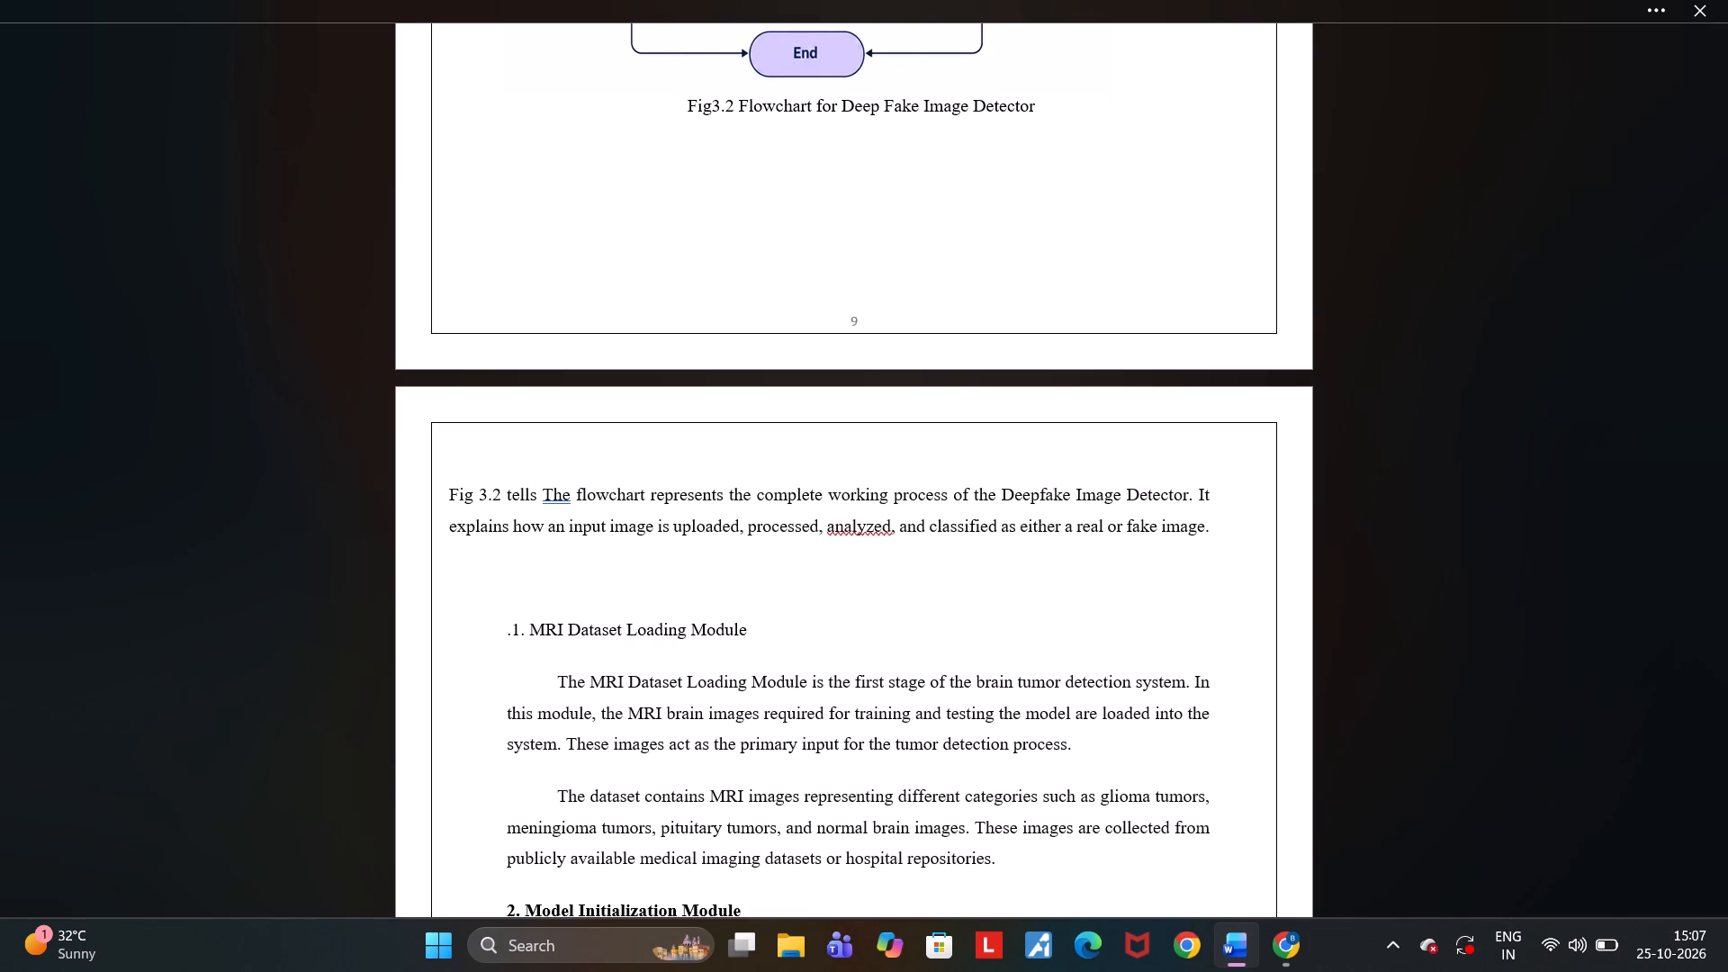
key("BackSpace")
key("BackSpace")
key("BackSpace")
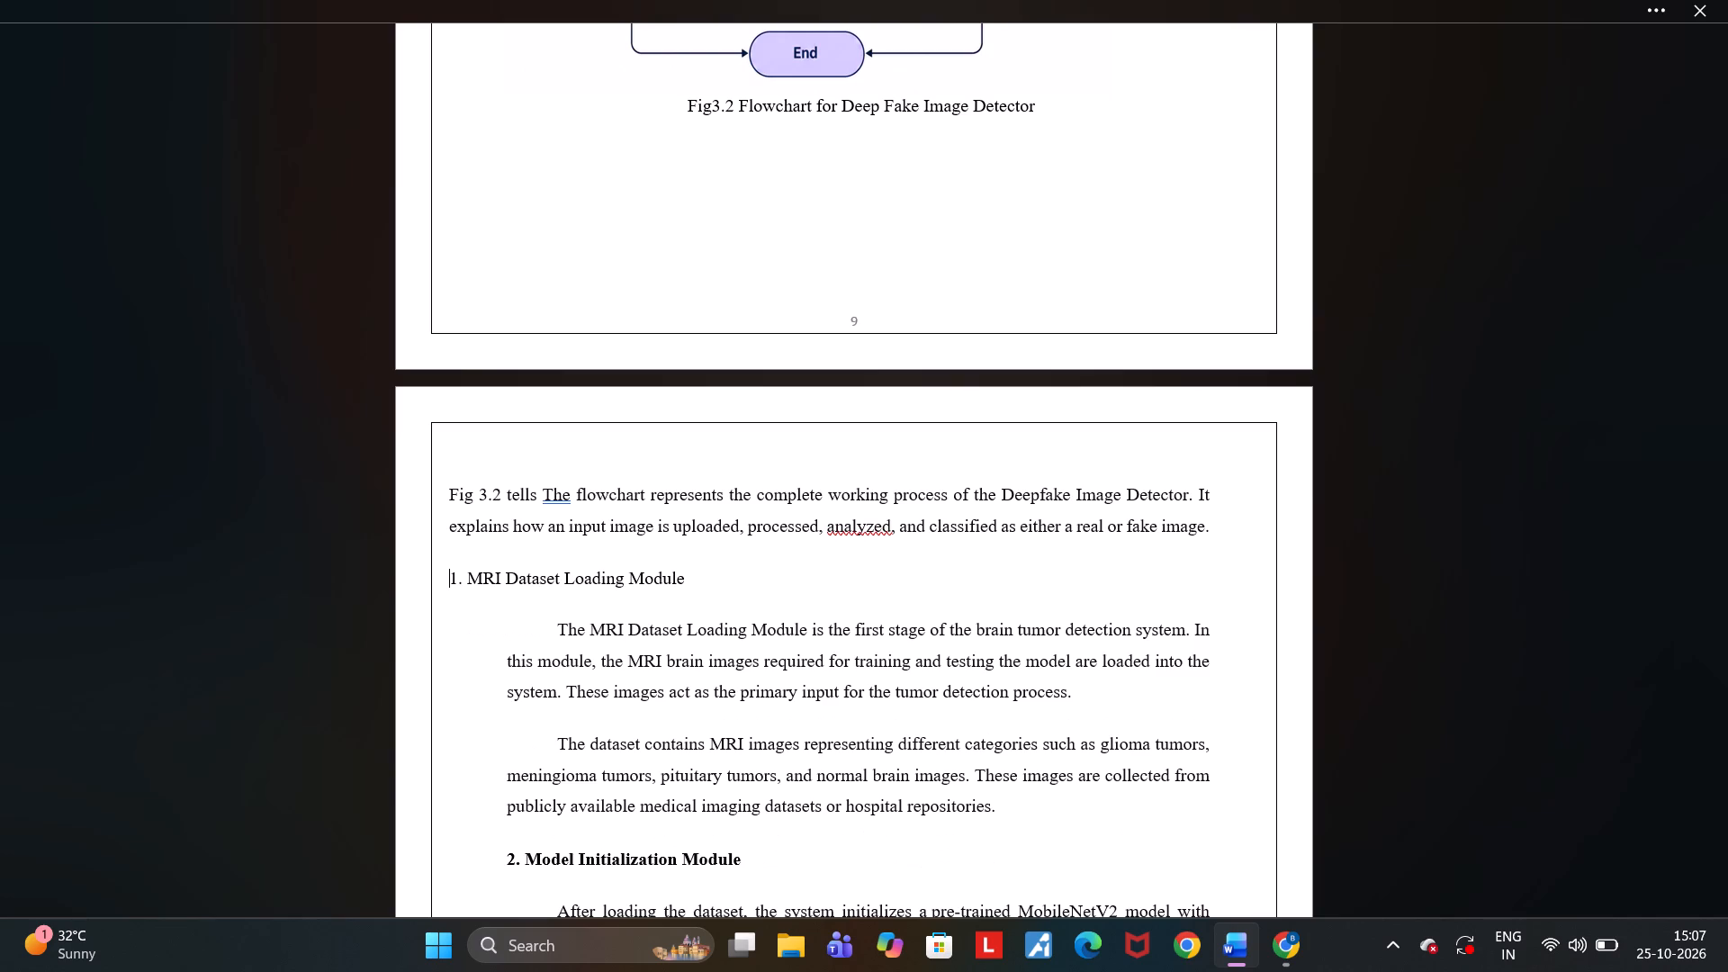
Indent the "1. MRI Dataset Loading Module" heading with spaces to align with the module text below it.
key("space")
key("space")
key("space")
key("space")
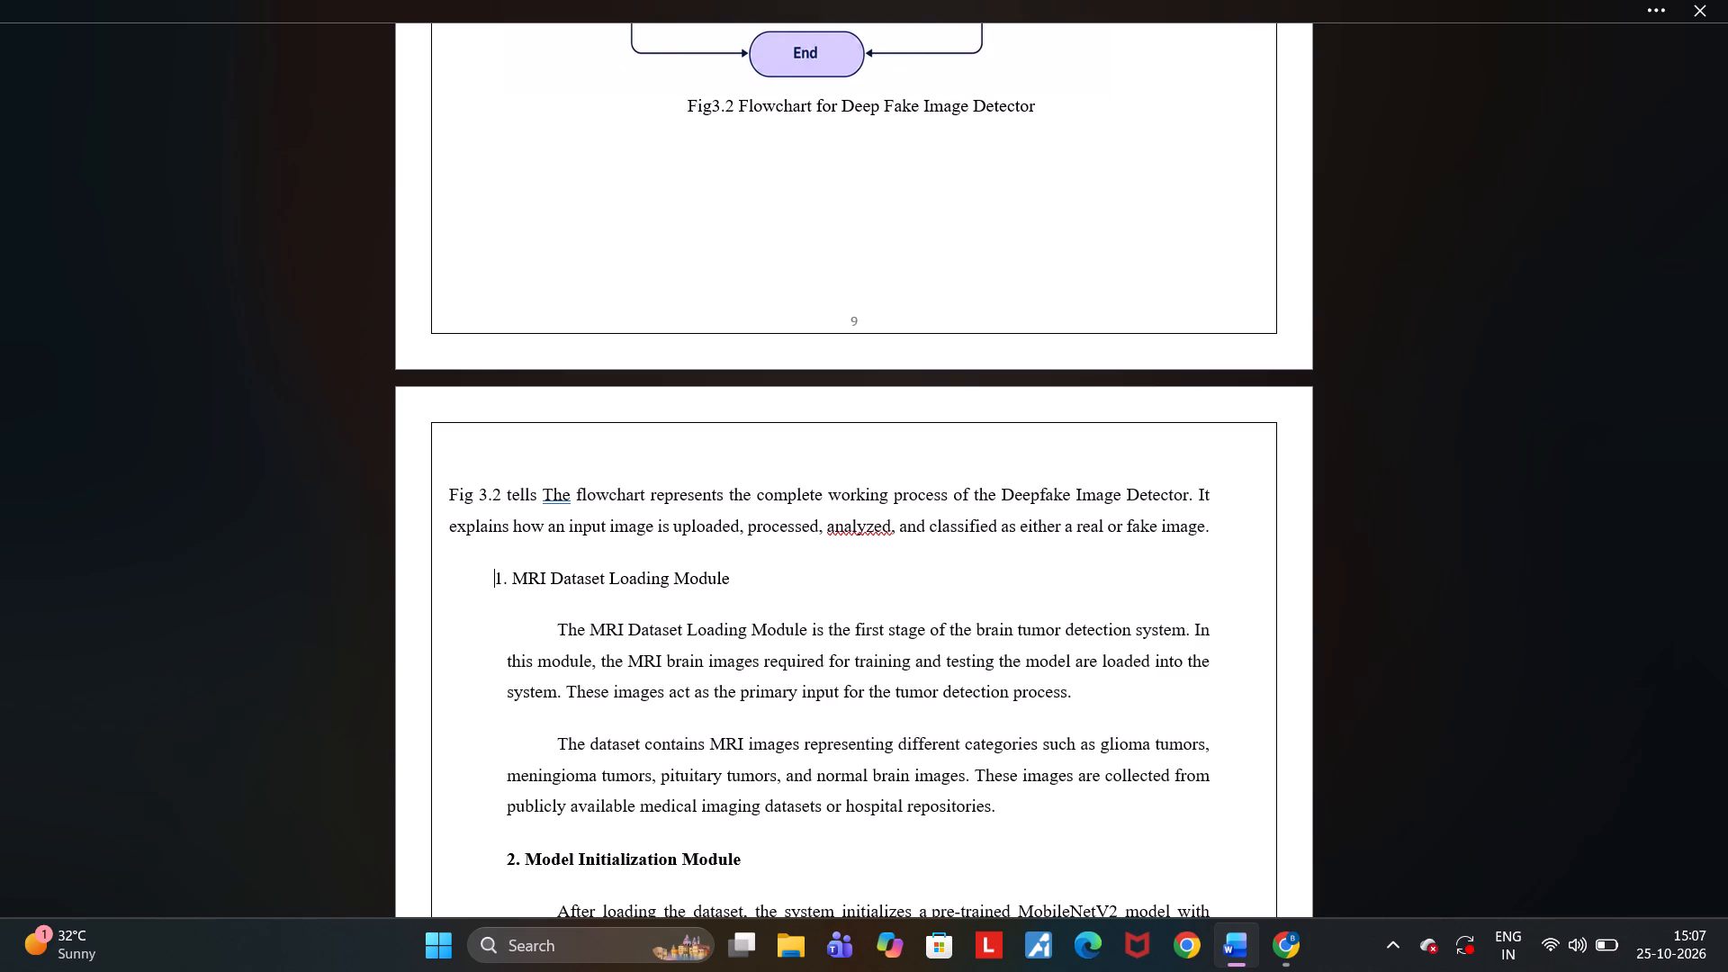